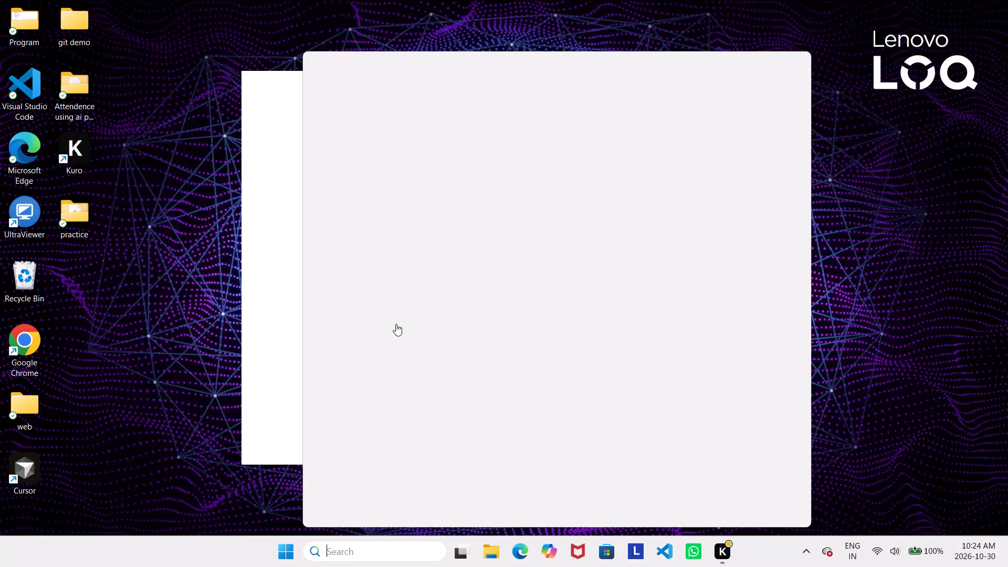
click(384, 272)
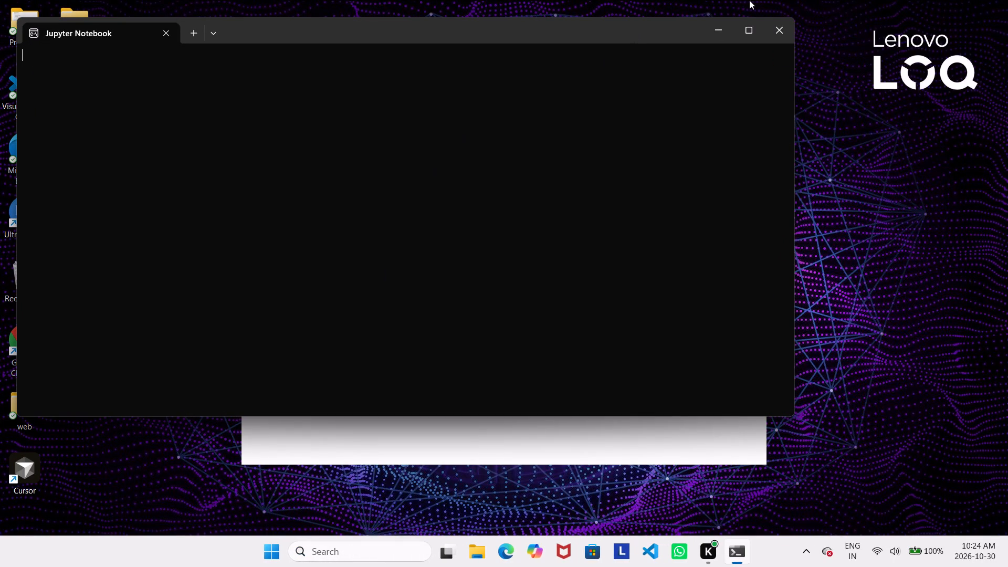
click(741, 43)
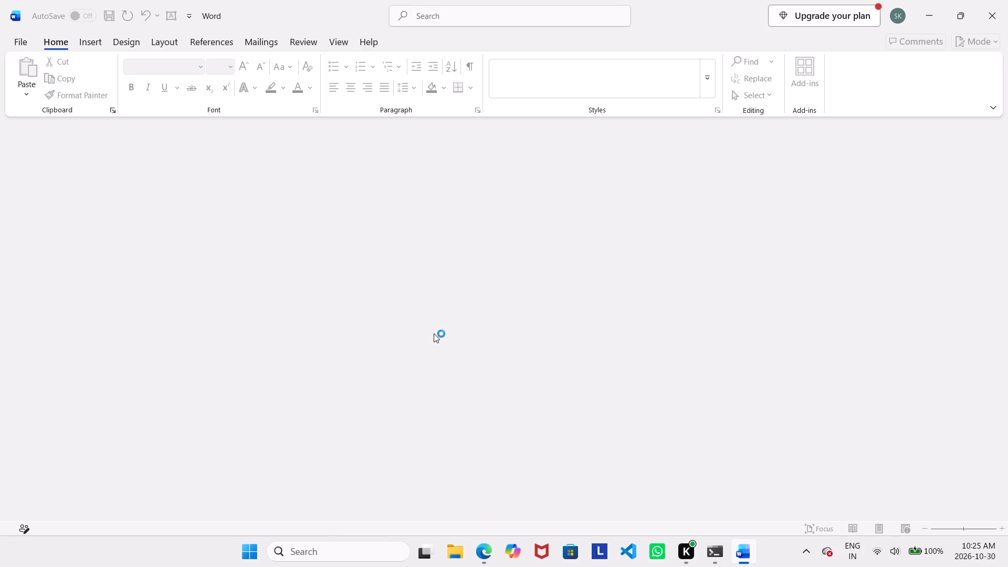
Examine the first experiment's preprocessing code and its output in sam.docx through to the missing values after preprocessing section.
scroll(442, 316, down, 9)
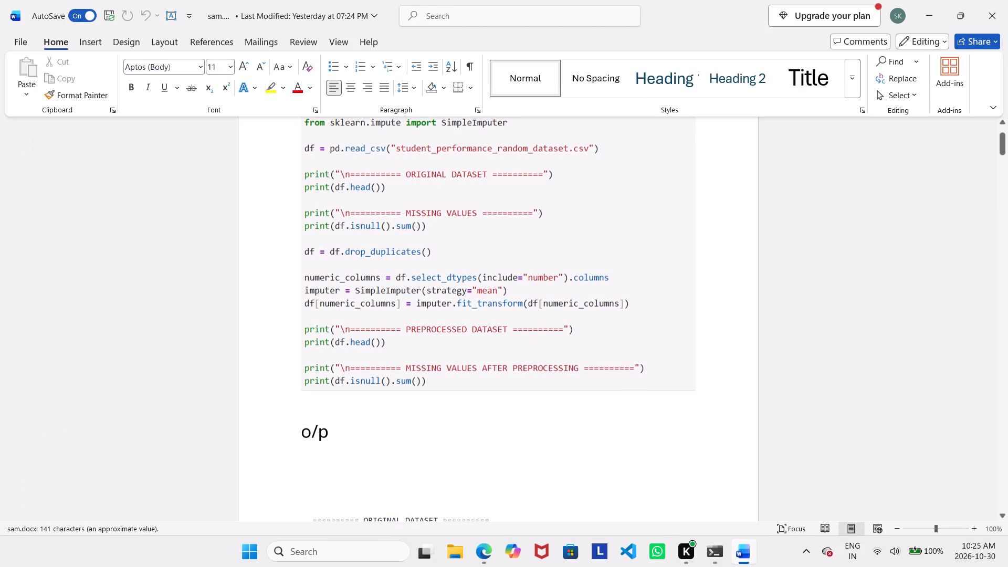
drag(1001, 143, 1000, 153)
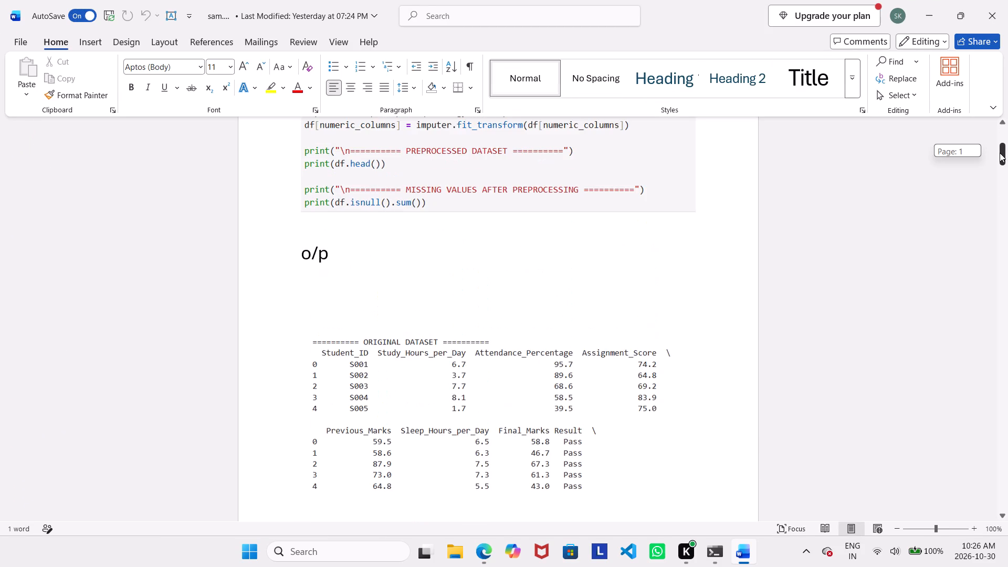
drag(1000, 153, 989, 211)
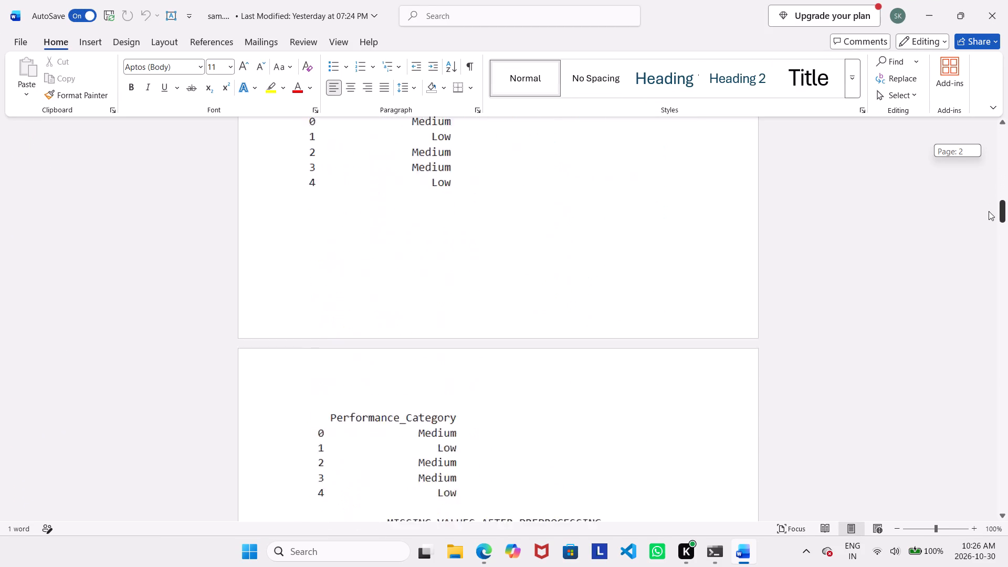
drag(989, 211, 982, 227)
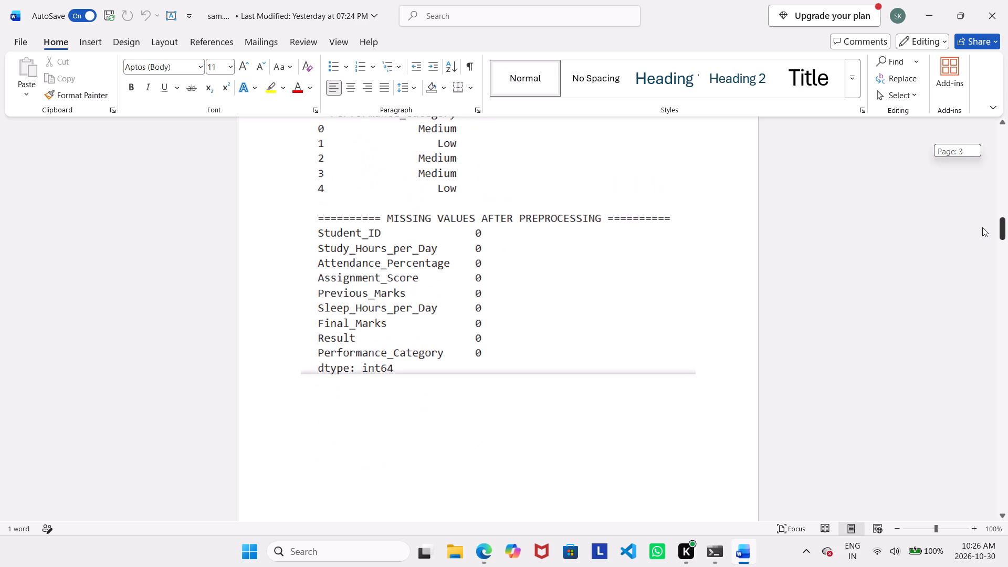
drag(982, 227, 971, 133)
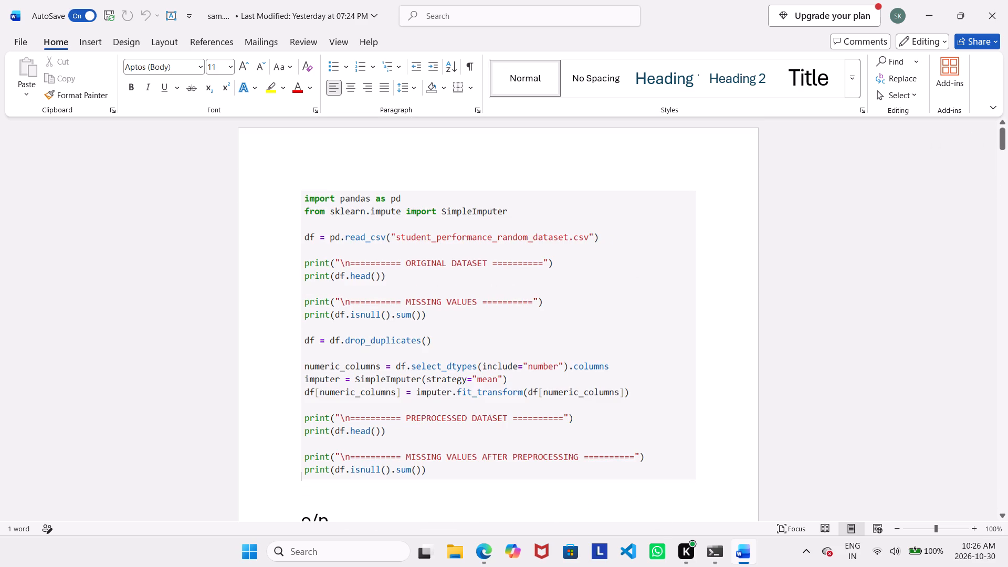
click(351, 171)
click(302, 169)
drag(1002, 137, 996, 224)
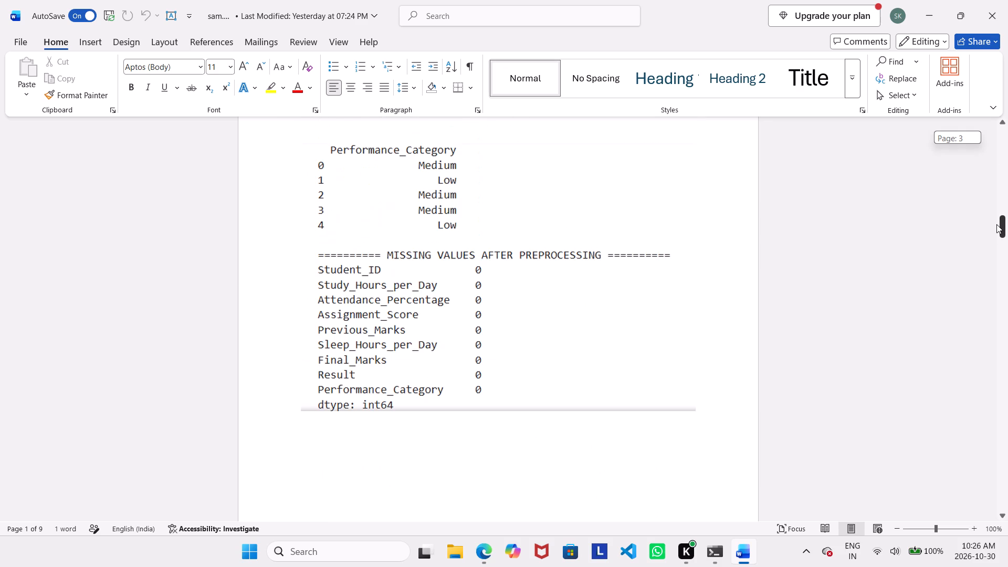
drag(996, 224, 984, 172)
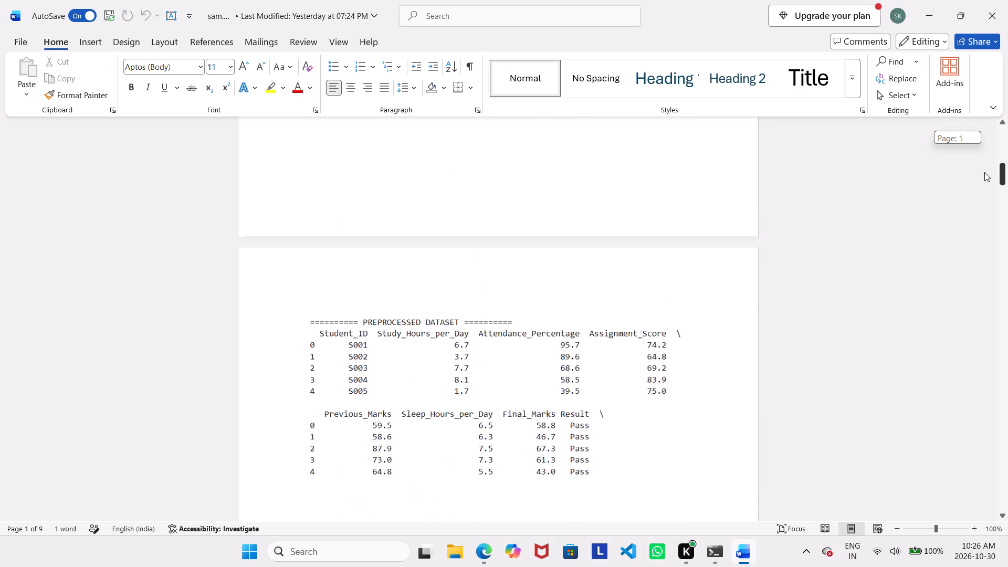
drag(984, 172, 977, 149)
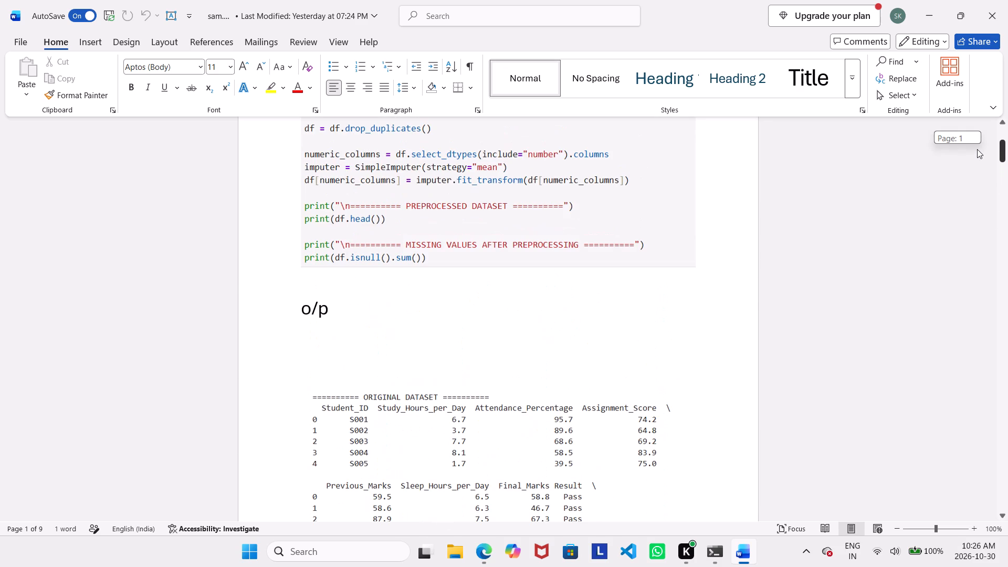
drag(977, 149, 969, 124)
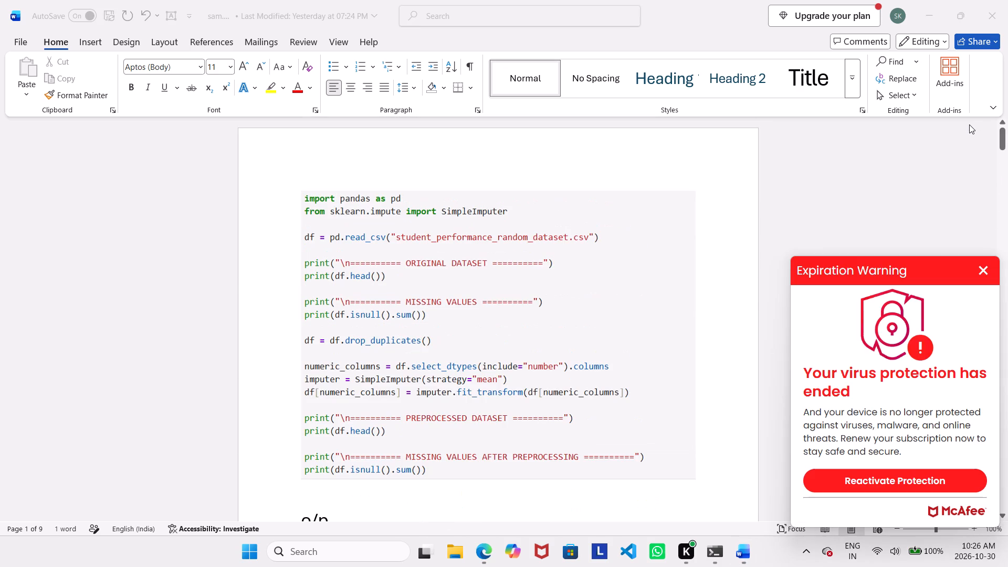
drag(969, 124, 969, 135)
Dismiss the McAfee expiration warning.
click(979, 265)
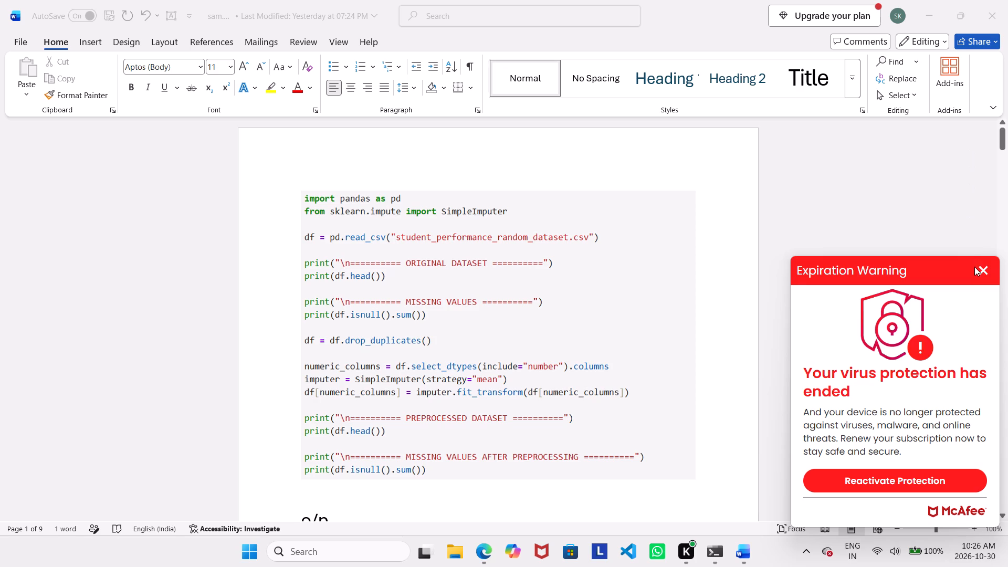
click(985, 269)
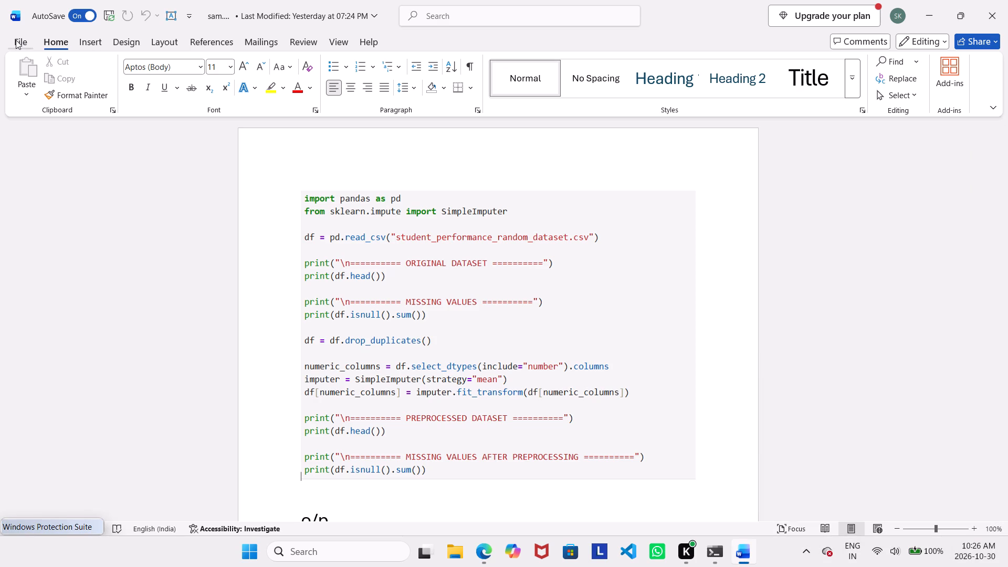
Save the sam.docx document.
key(ctrl+s)
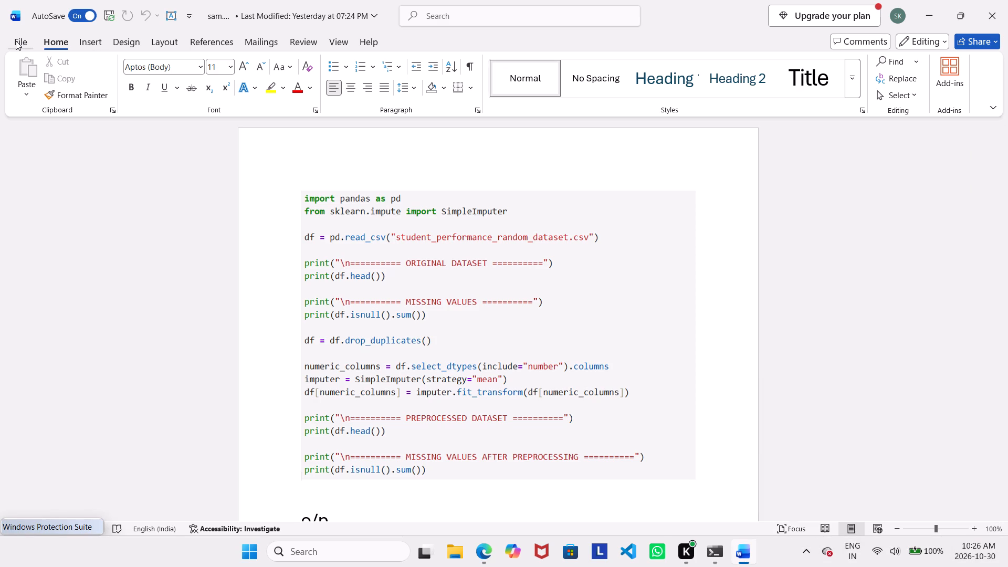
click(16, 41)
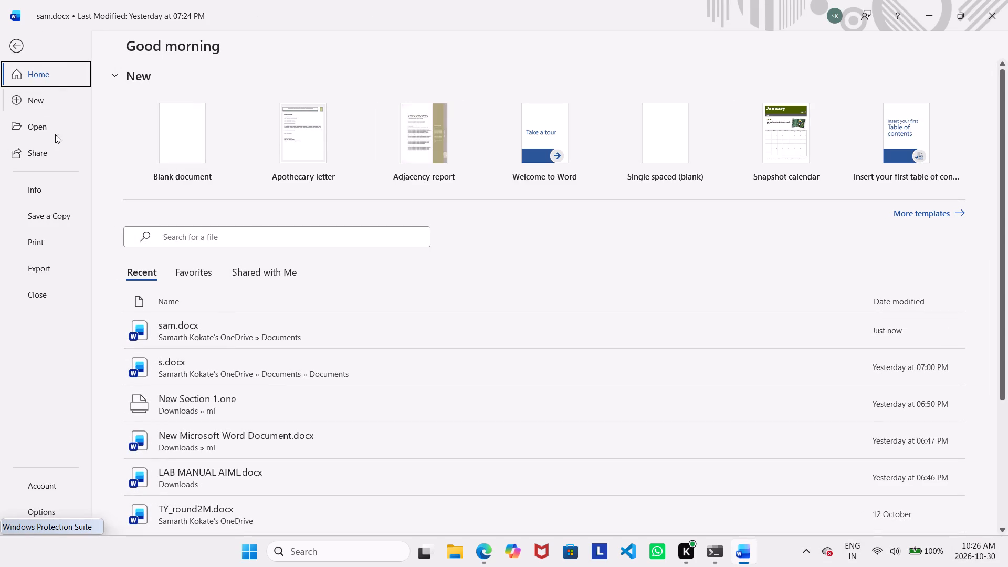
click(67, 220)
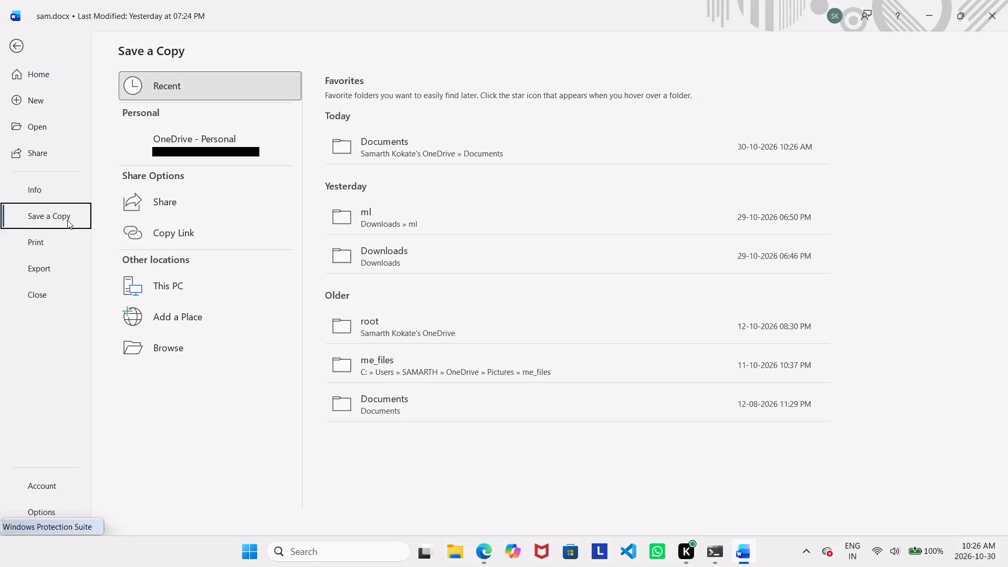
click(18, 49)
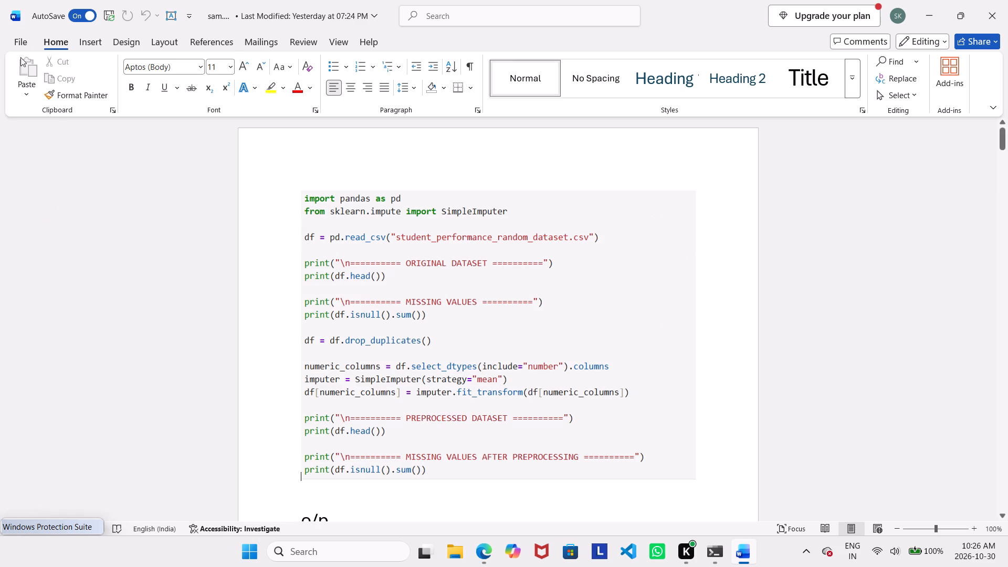
Open a copy of sam.docx from the recent files and save it as ex1.docx in the Downloads folder.
click(18, 44)
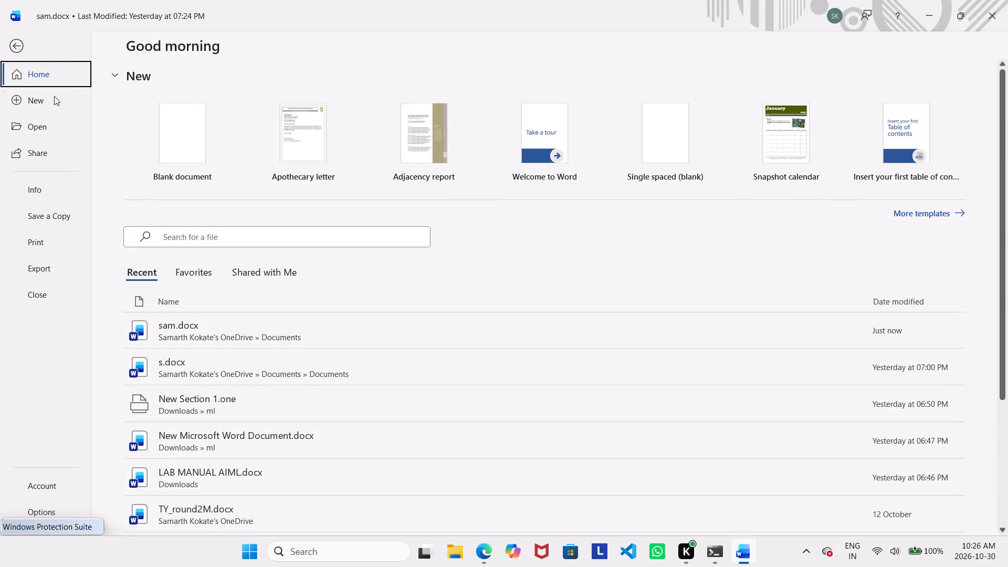
right_click(642, 341)
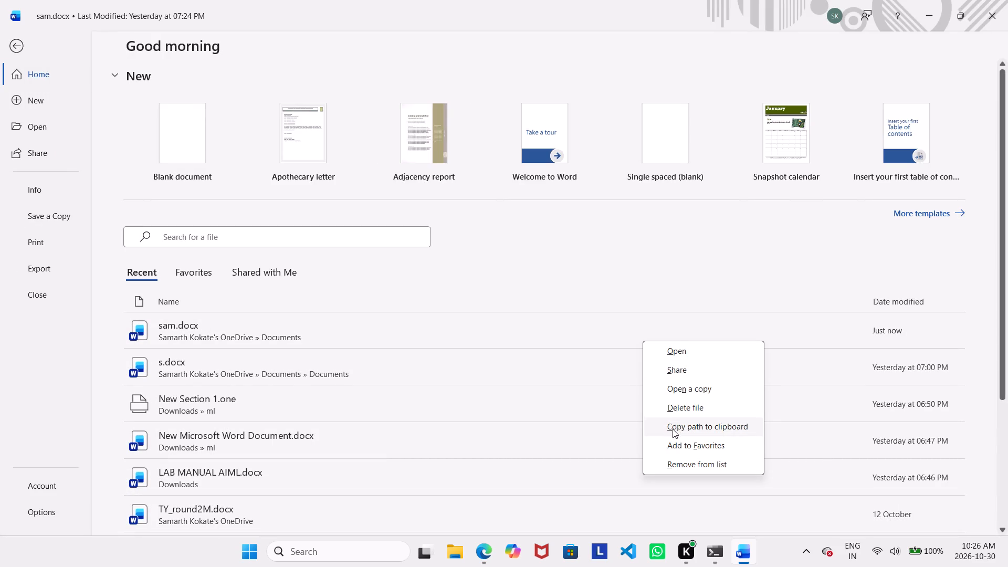
click(676, 390)
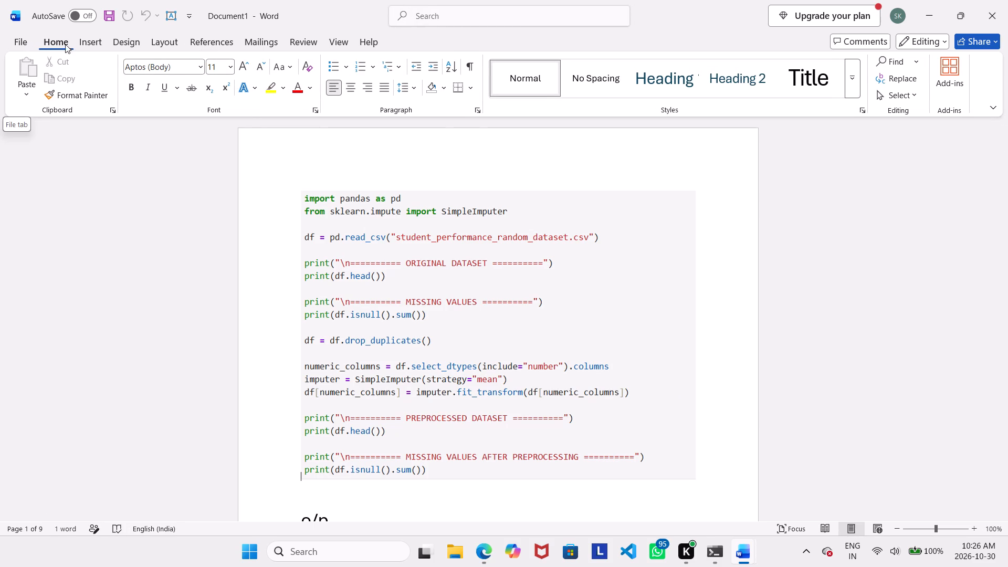
click(109, 18)
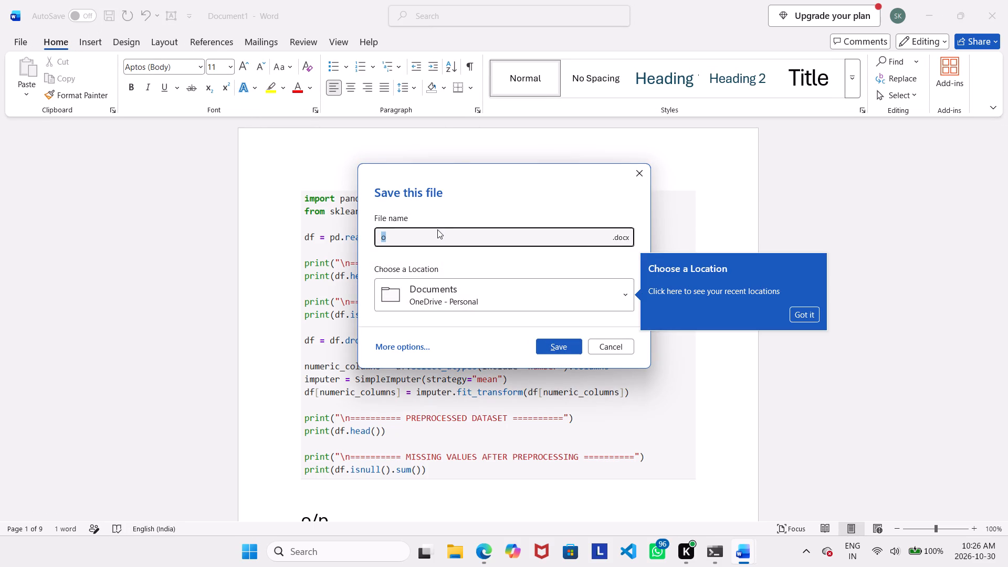
Save the unsaved preprocessing document under the name ex1 in the Downloads folder.
click(437, 229)
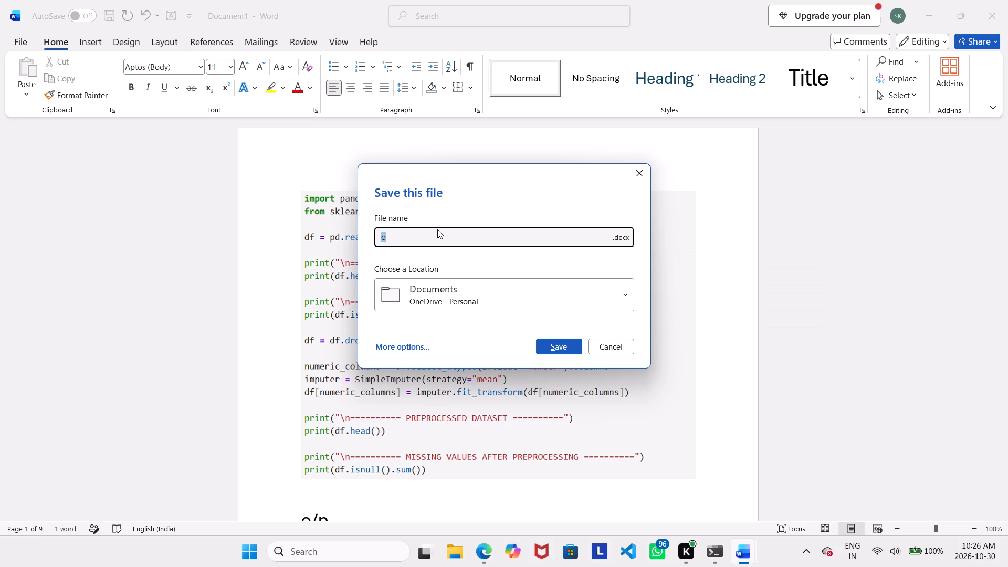
key(BackSpace)
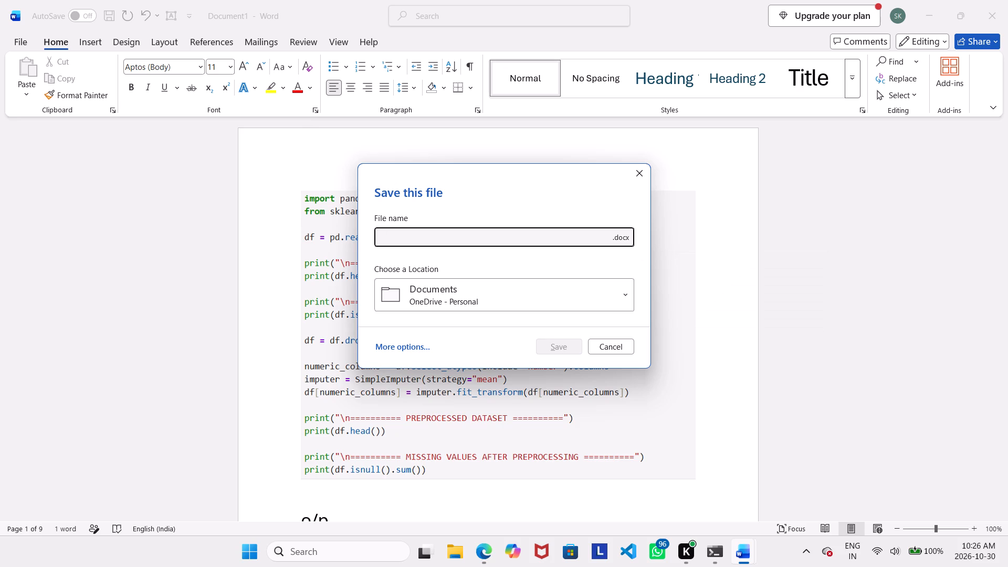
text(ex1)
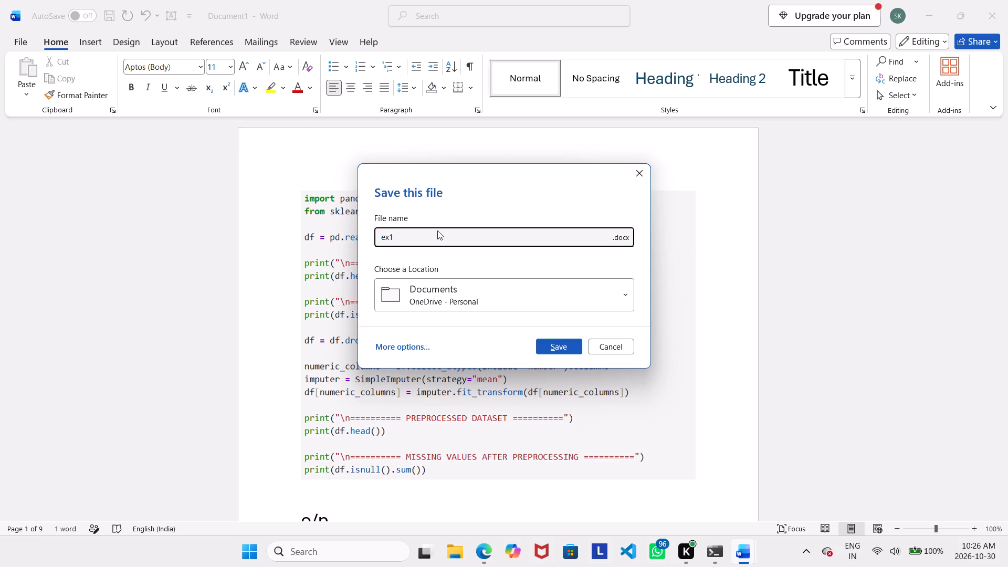
click(587, 289)
scroll(575, 382, down, 1)
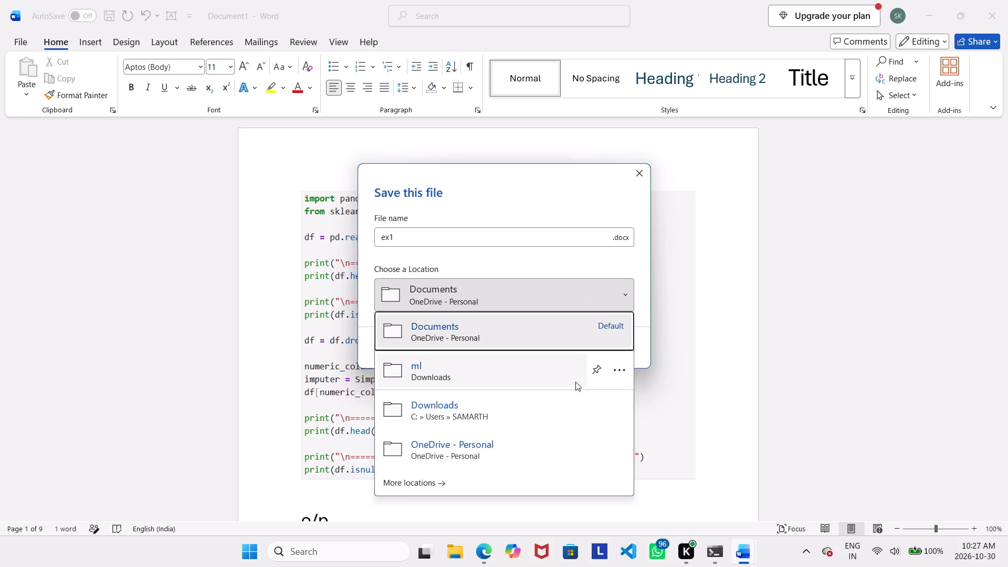
scroll(575, 382, down, 2)
click(566, 415)
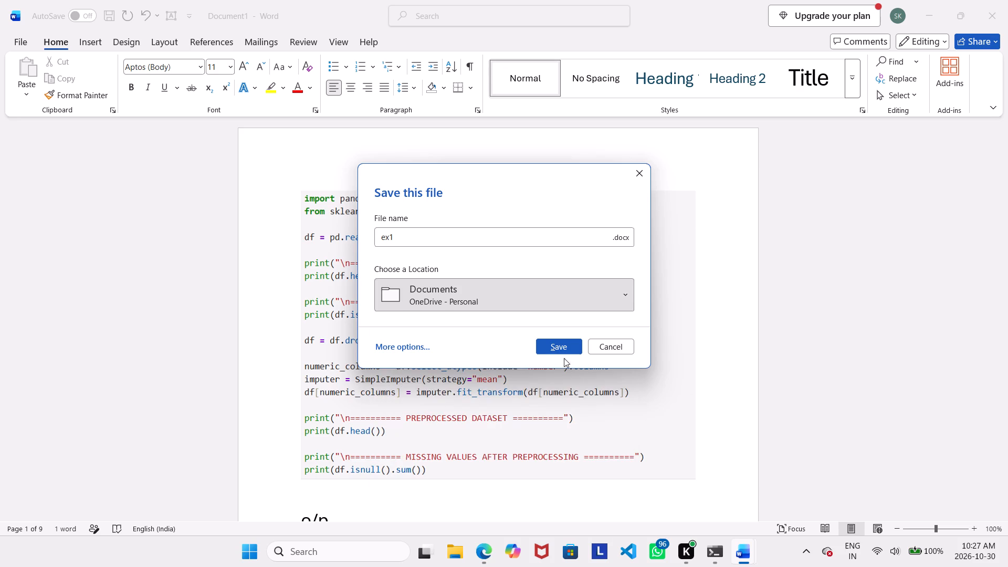
click(563, 350)
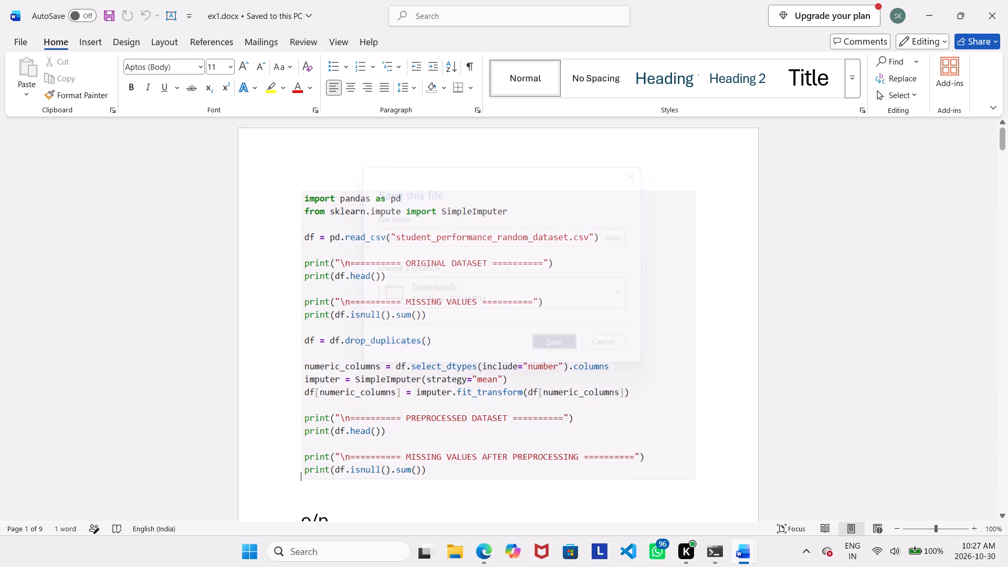
Switch to File Explorer and open ex1.docx from the Downloads folder.
click(461, 553)
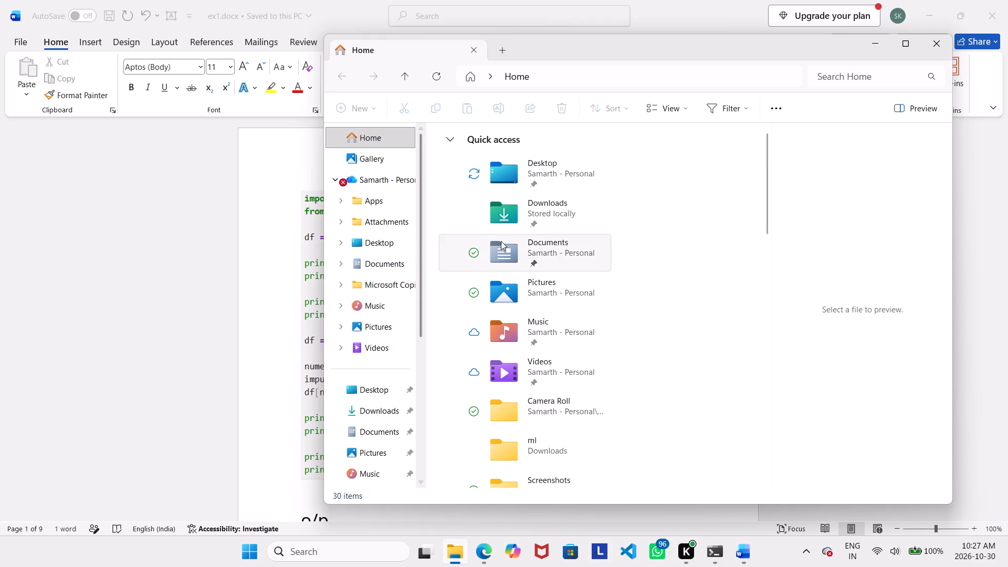
scroll(517, 329, down, 1)
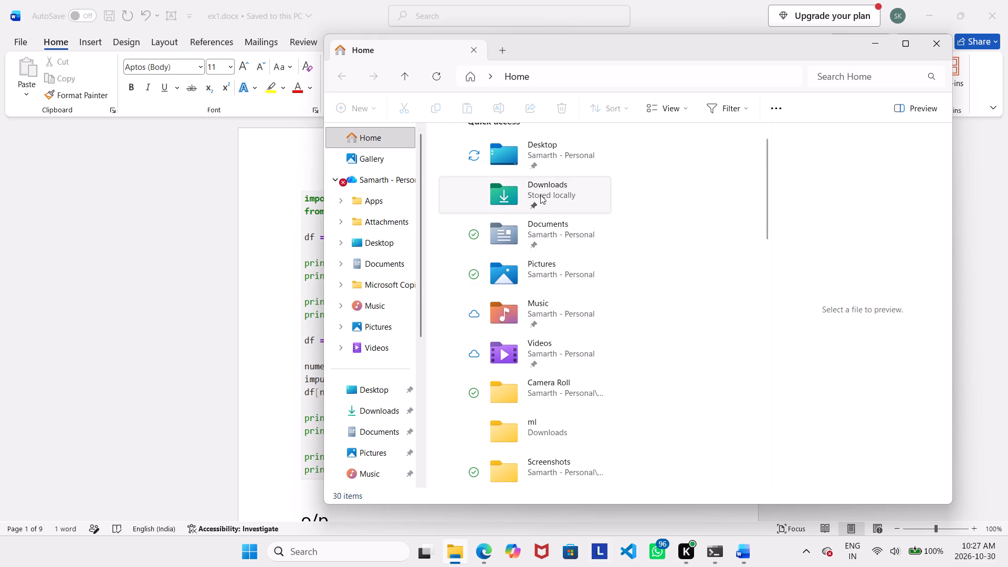
double_click(540, 194)
double_click(541, 171)
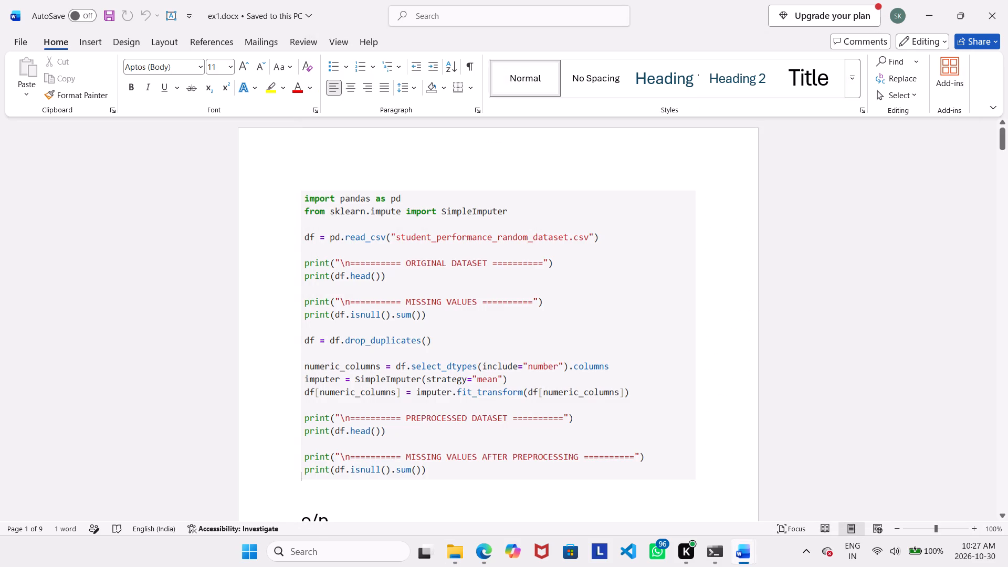
Minimize the Word document and open ex1.docx from the Downloads folder.
scroll(541, 171, down, 2)
click(926, 3)
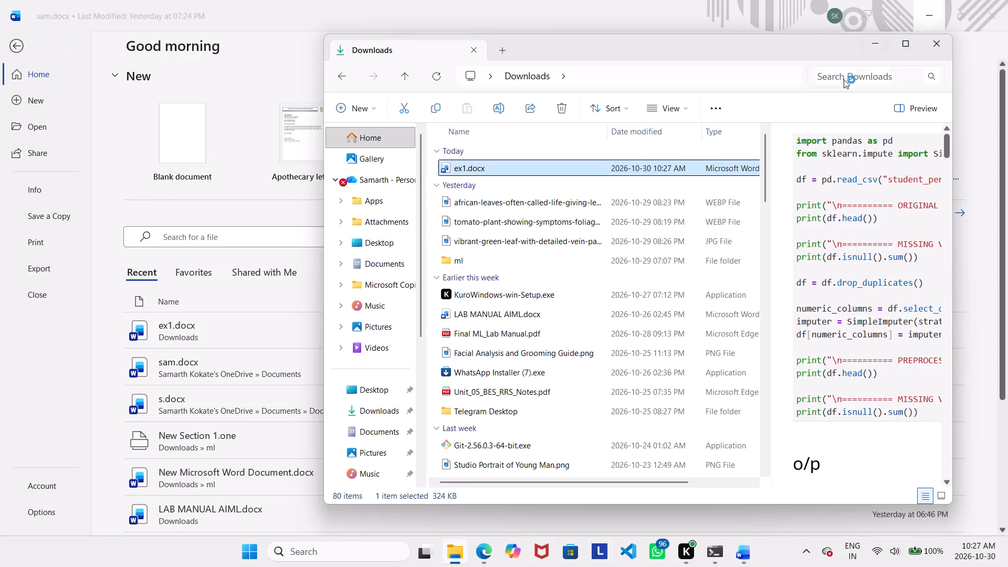
double_click(528, 170)
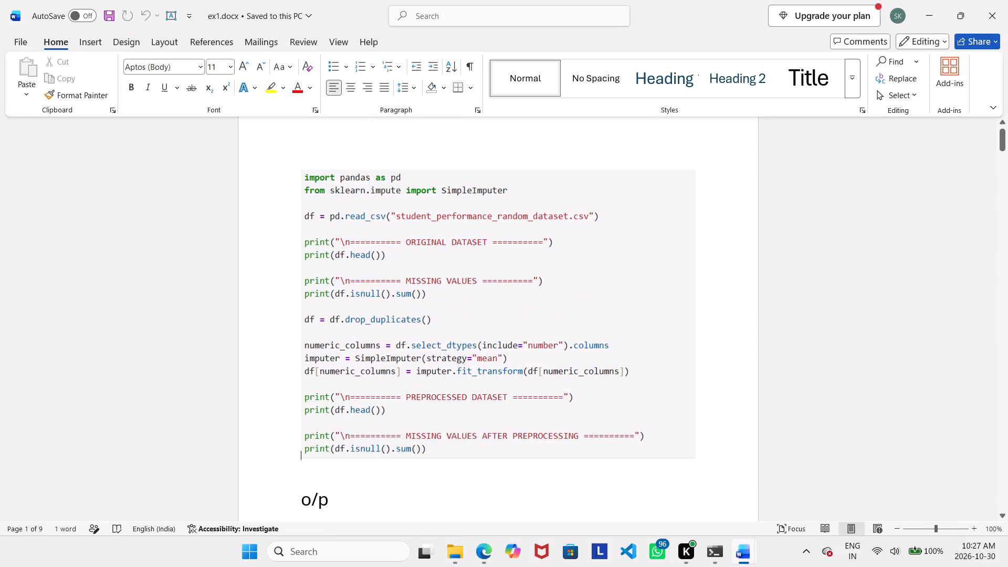
Look through ex1.docx from the first experiment's code and output to the pages after the linear regression code.
scroll(517, 234, down, 13)
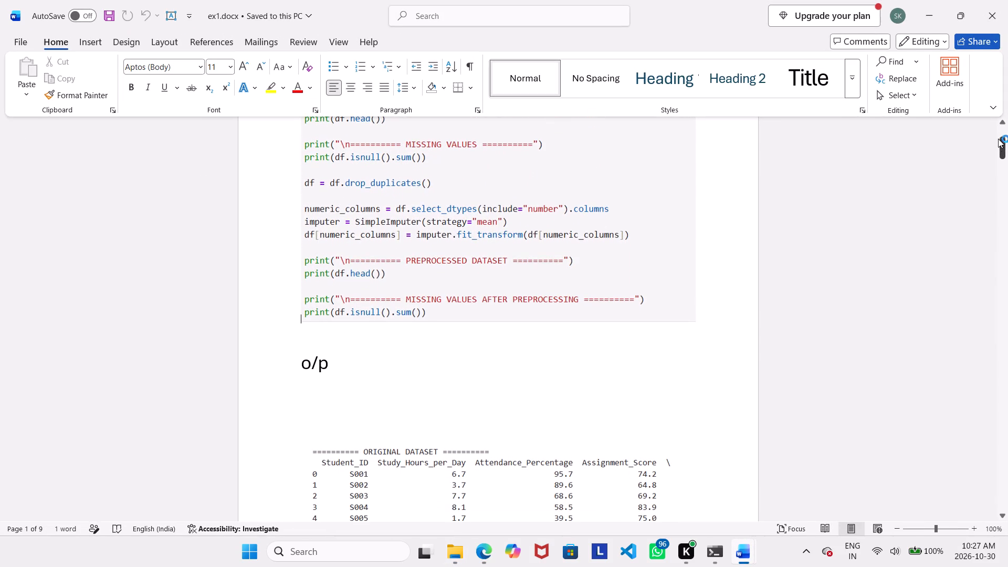
drag(998, 147, 999, 262)
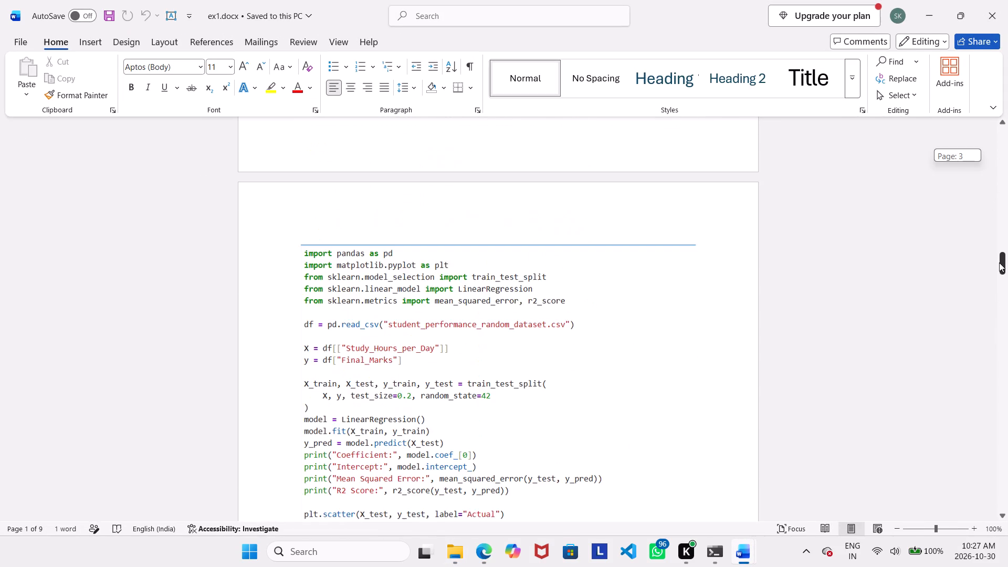
drag(999, 262, 960, 119)
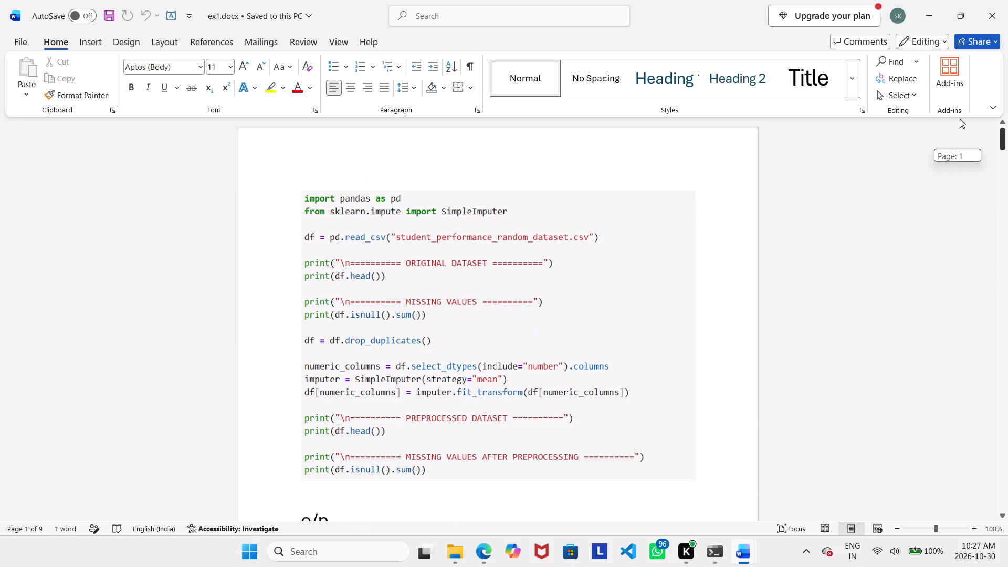
drag(960, 119, 974, 219)
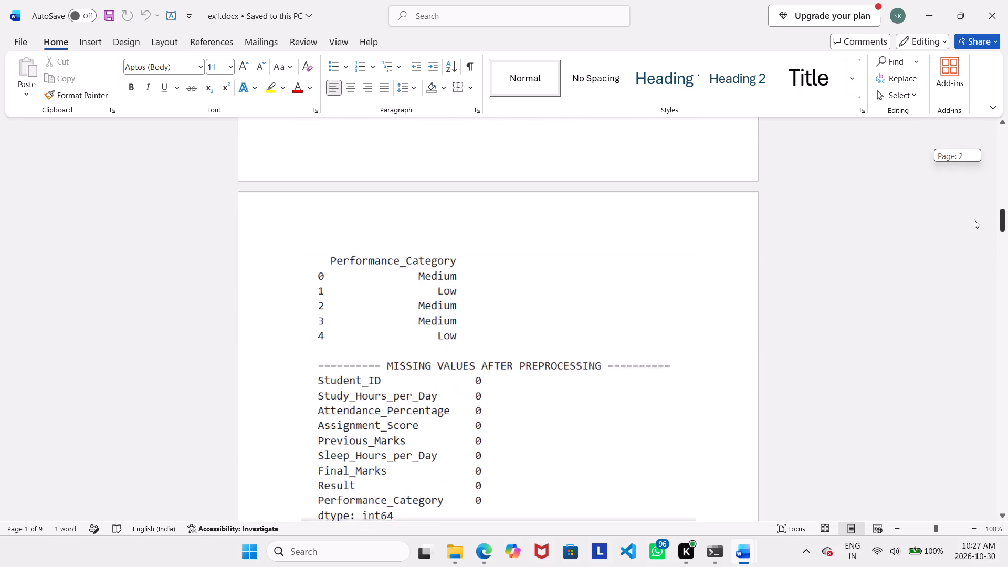
drag(974, 219, 984, 289)
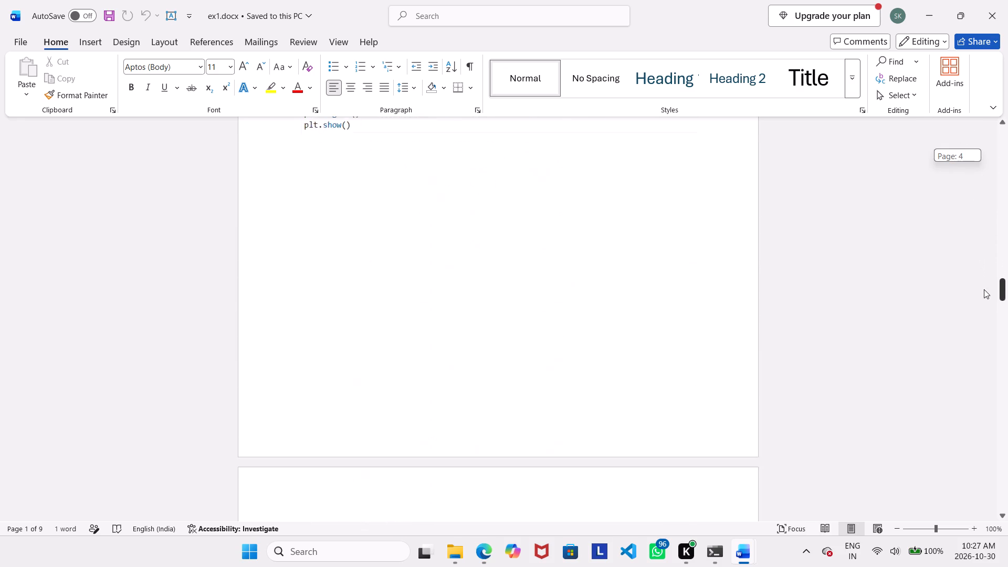
drag(984, 289, 991, 338)
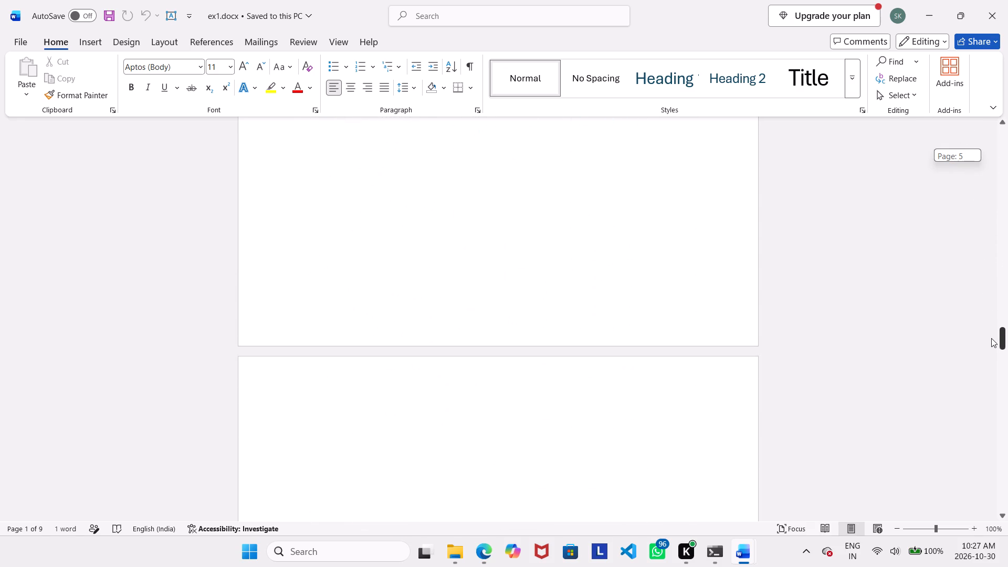
Look through ex1.docx from the linear regression code and its plot to the blank pages at the document's end.
drag(991, 338, 980, 269)
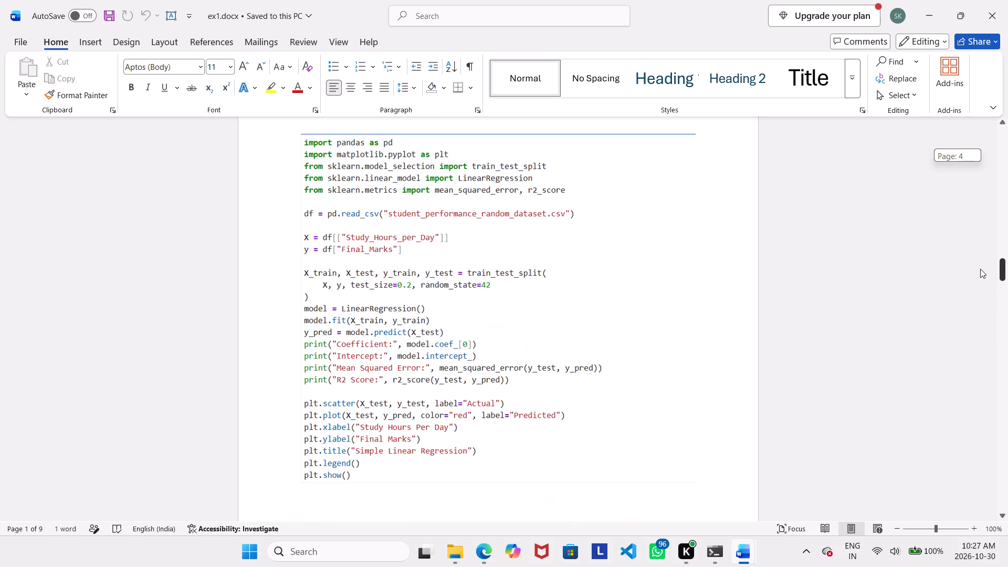
drag(980, 269, 967, 236)
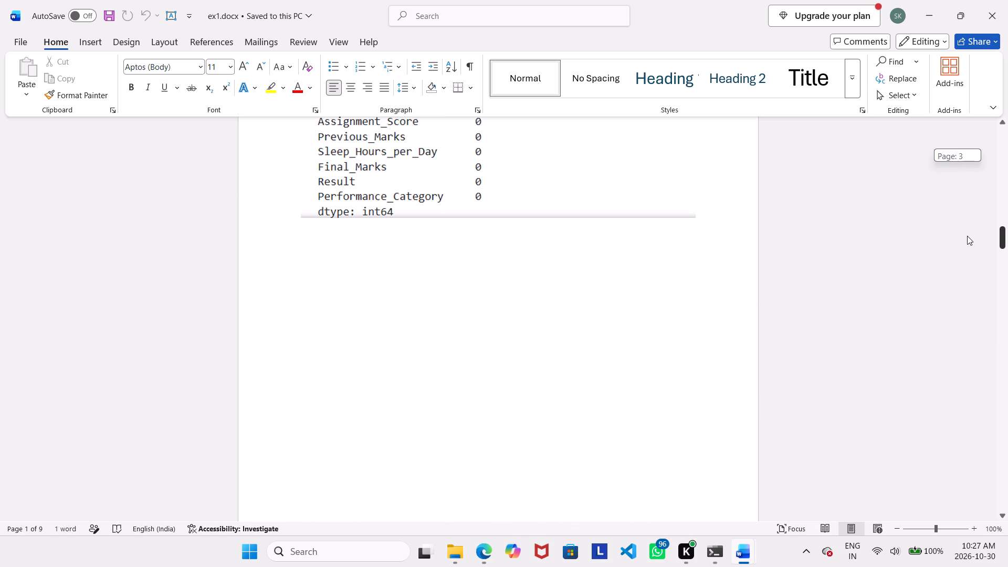
drag(967, 236, 965, 262)
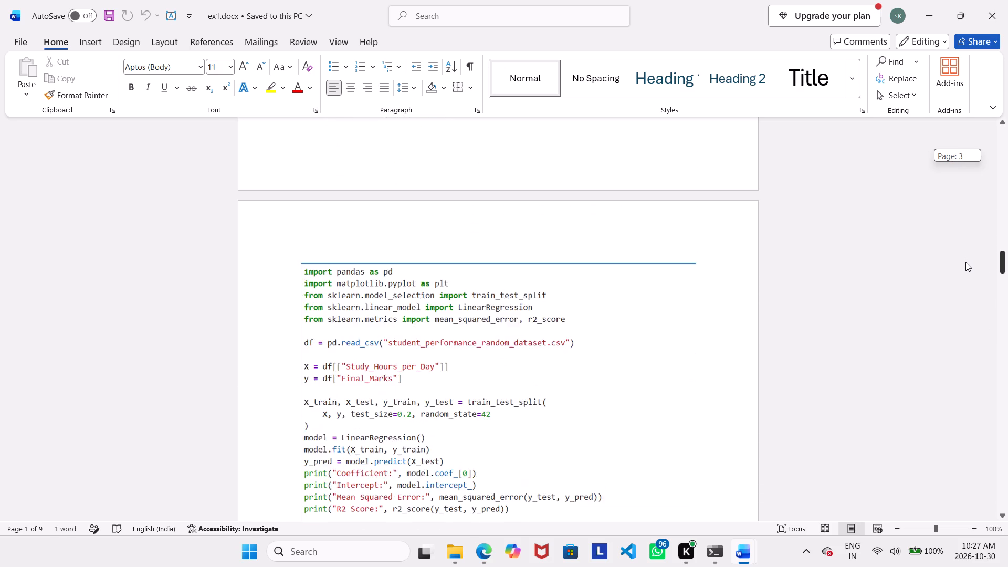
drag(965, 262, 965, 265)
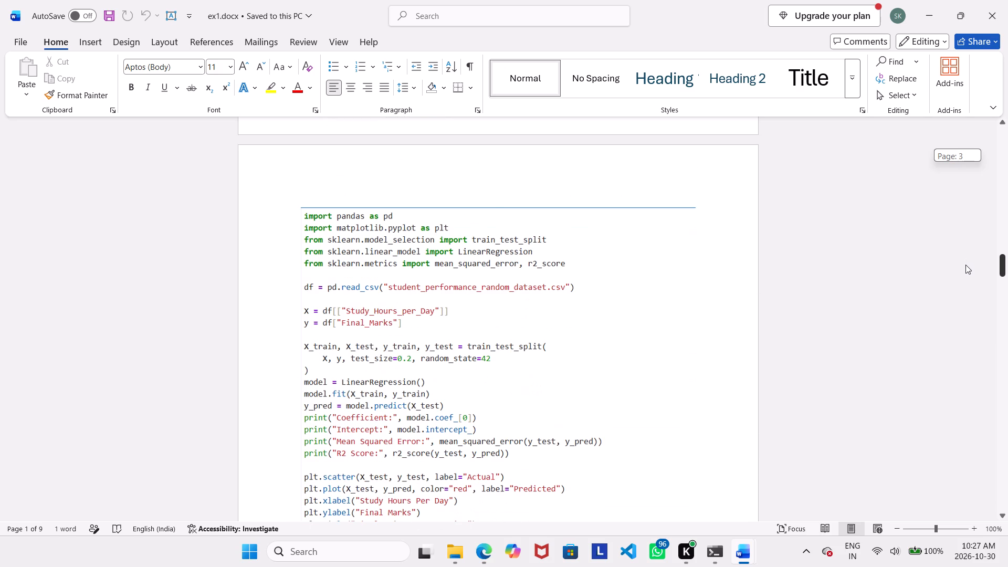
drag(965, 265, 964, 273)
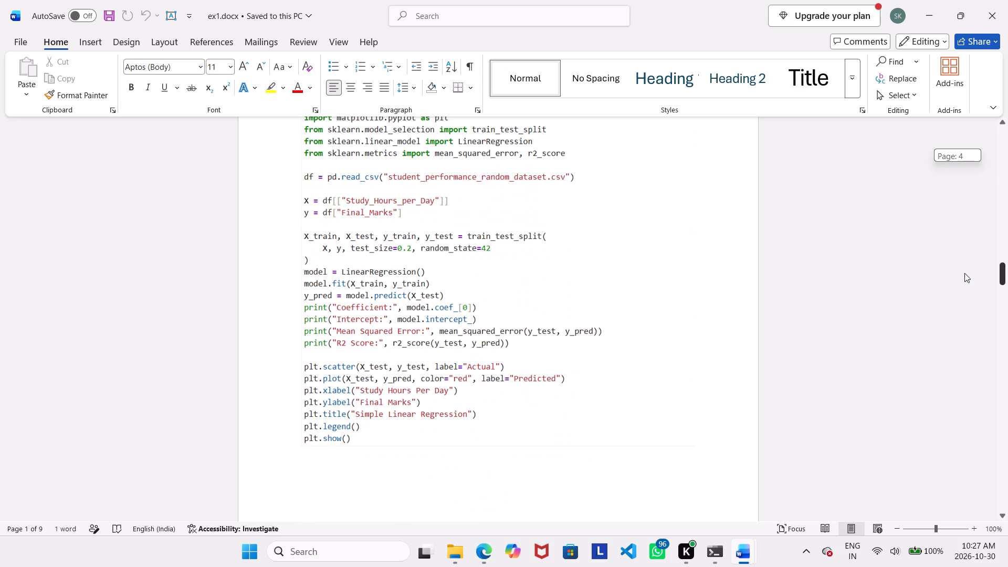
drag(964, 273, 964, 289)
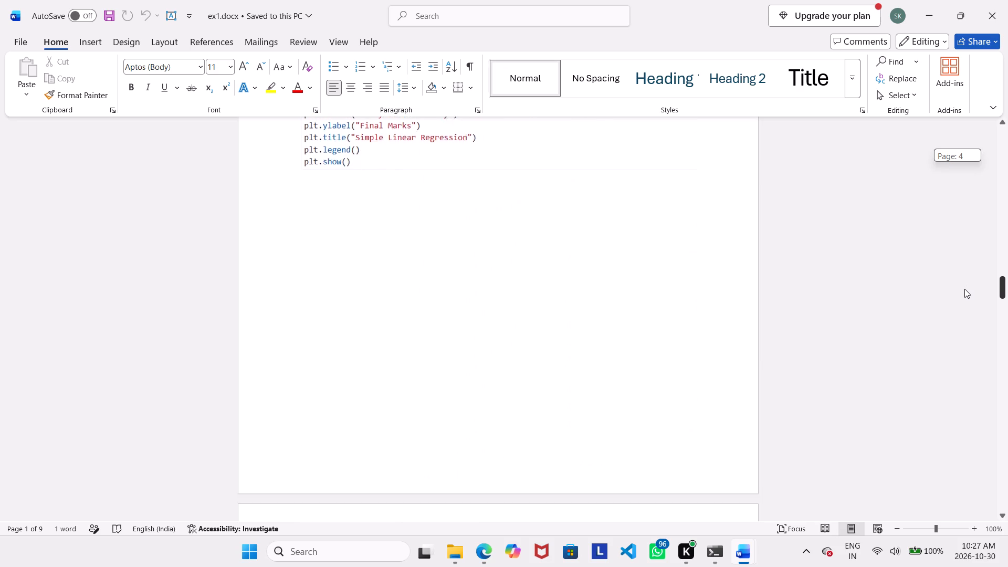
drag(964, 289, 964, 309)
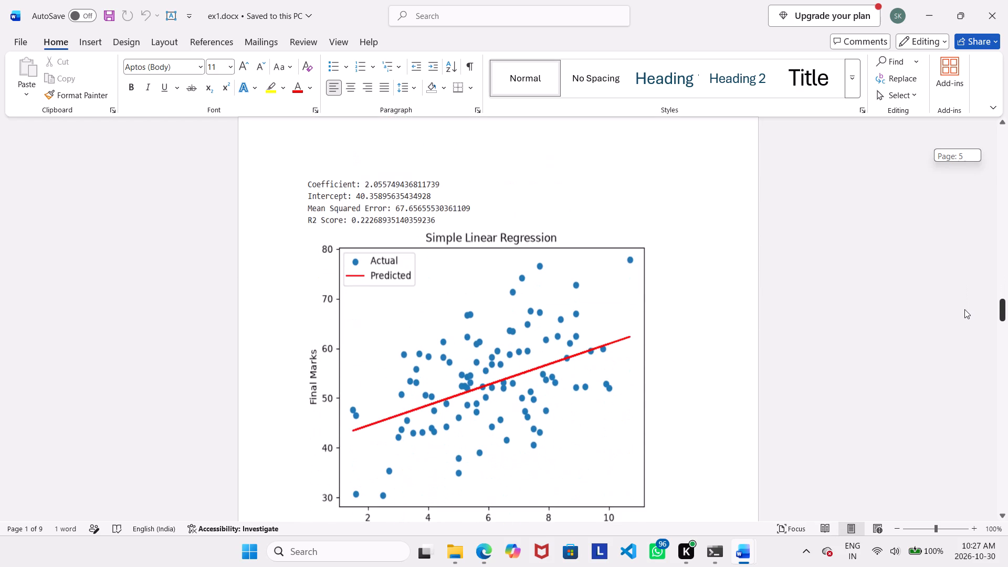
drag(964, 309, 964, 332)
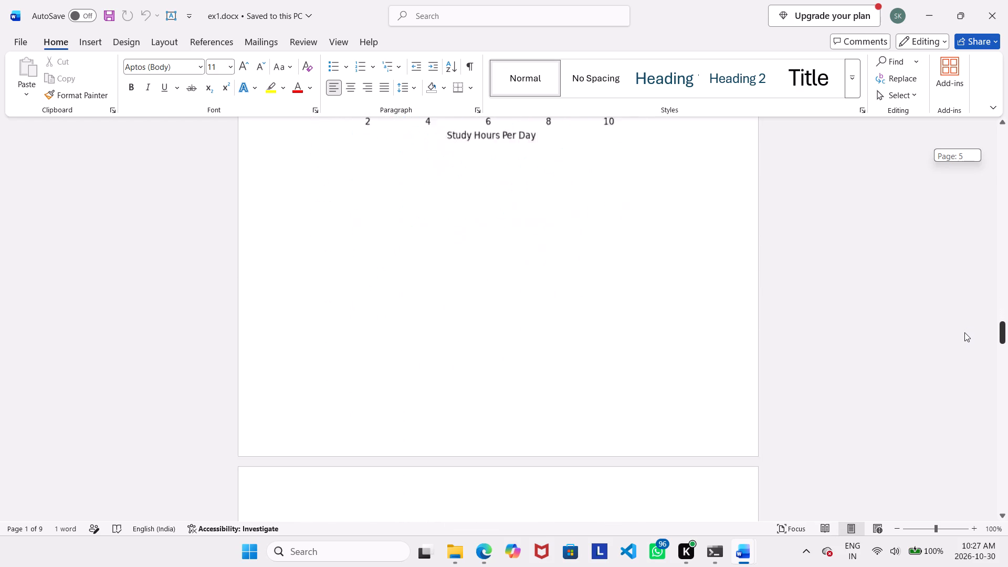
drag(964, 332, 983, 506)
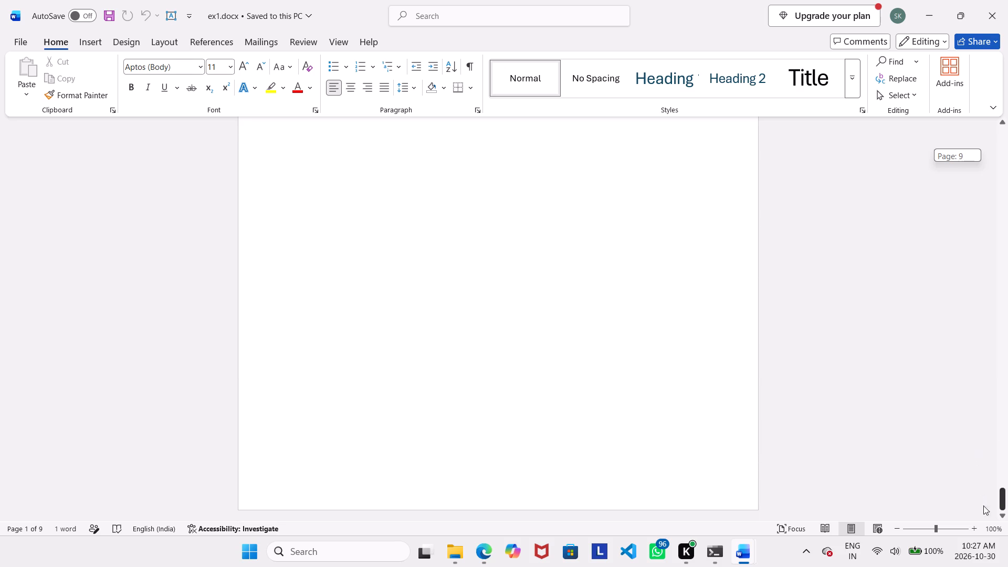
drag(983, 506, 987, 517)
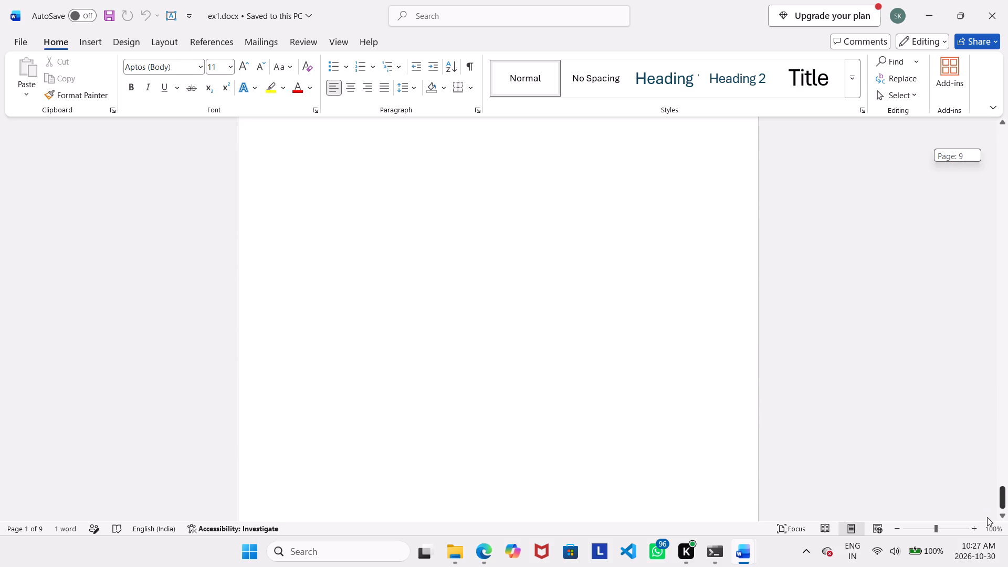
drag(987, 517, 988, 518)
Delete empty paragraphs backwards from the last page of ex1.docx to remove the trailing blank pages.
click(602, 387)
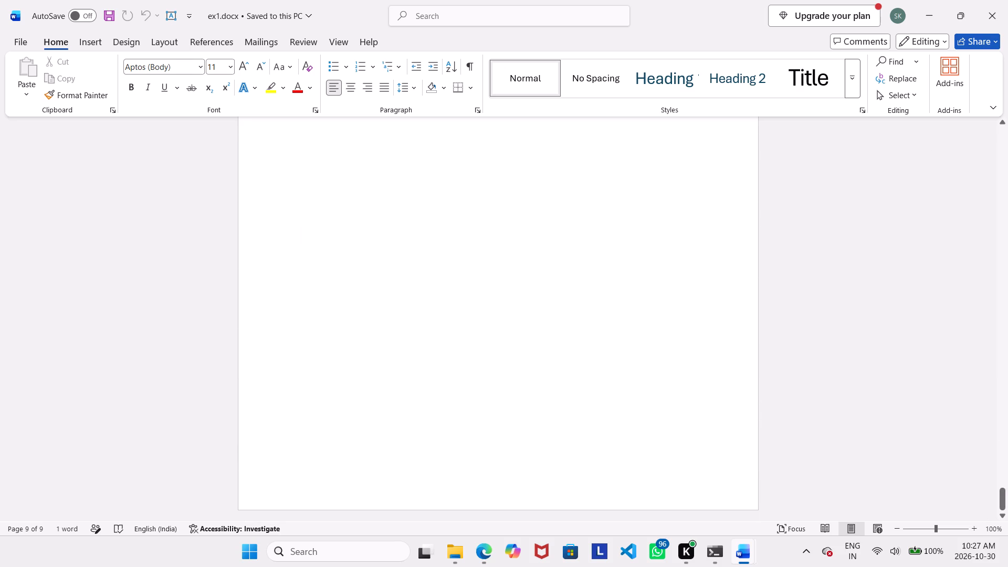
key(BackSpace)
key(BackSpace)
key(BackSpace)
key(BackSpace)
key(BackSpace)
key(BackSpace)
key(BackSpace)
key(BackSpace)
key(BackSpace)
key(BackSpace)
key(BackSpace)
key(BackSpace)
key(BackSpace)
key(BackSpace)
key(BackSpace)
key(BackSpace)
key(BackSpace)
key(BackSpace)
key(BackSpace)
key(BackSpace)
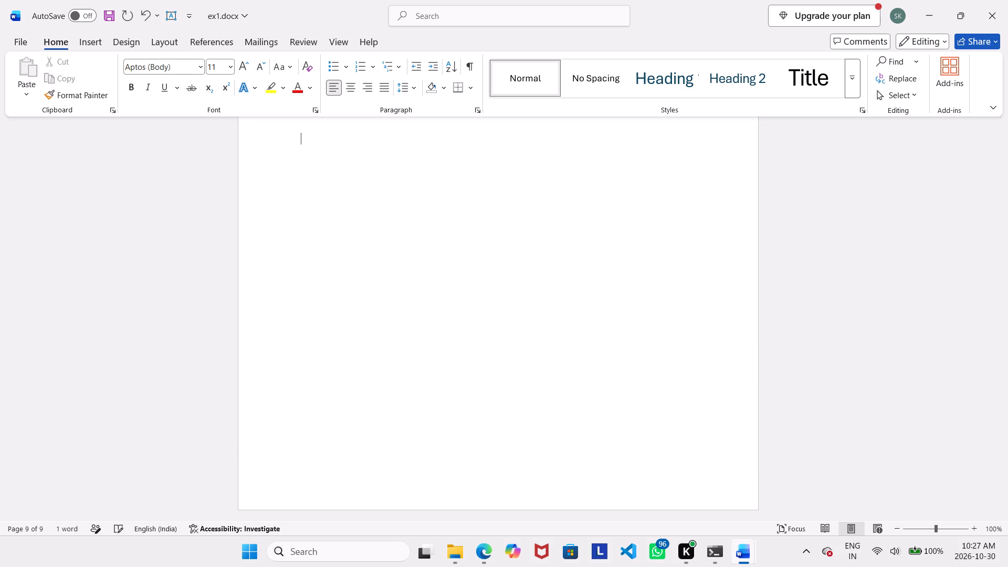
key(BackSpace)
key(BackSpace)
key(BackSpace)
key(BackSpace)
key(BackSpace)
key(BackSpace)
key(BackSpace)
key(BackSpace)
key(BackSpace)
key(BackSpace)
key(BackSpace)
key(BackSpace)
key(BackSpace)
key(BackSpace)
key(BackSpace)
key(BackSpace)
key(BackSpace)
key(BackSpace)
key(BackSpace)
key(BackSpace)
key(BackSpace)
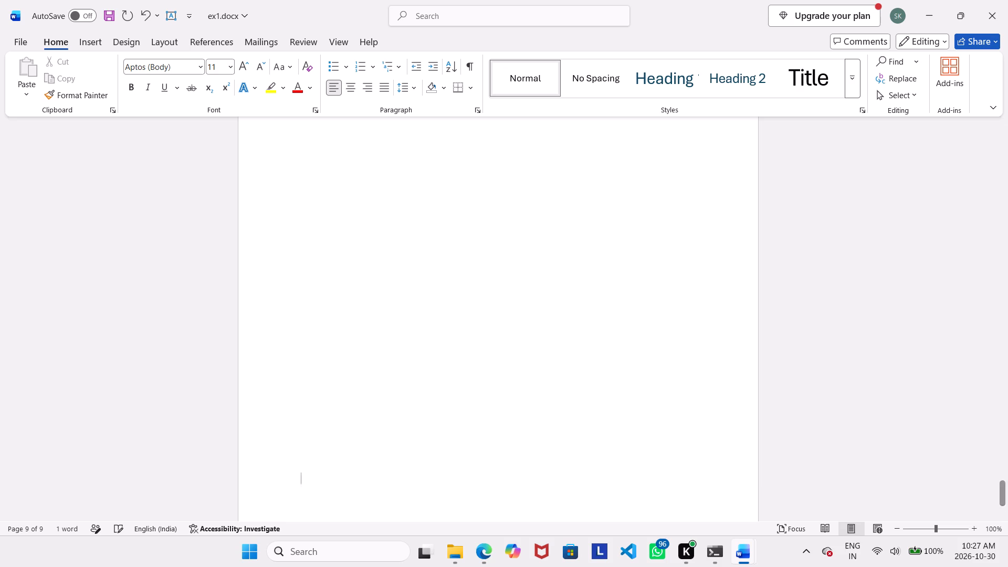
key(BackSpace)
key(BackSpace)
key(BackSpace)
key(BackSpace)
key(BackSpace)
key(BackSpace)
key(BackSpace)
key(BackSpace)
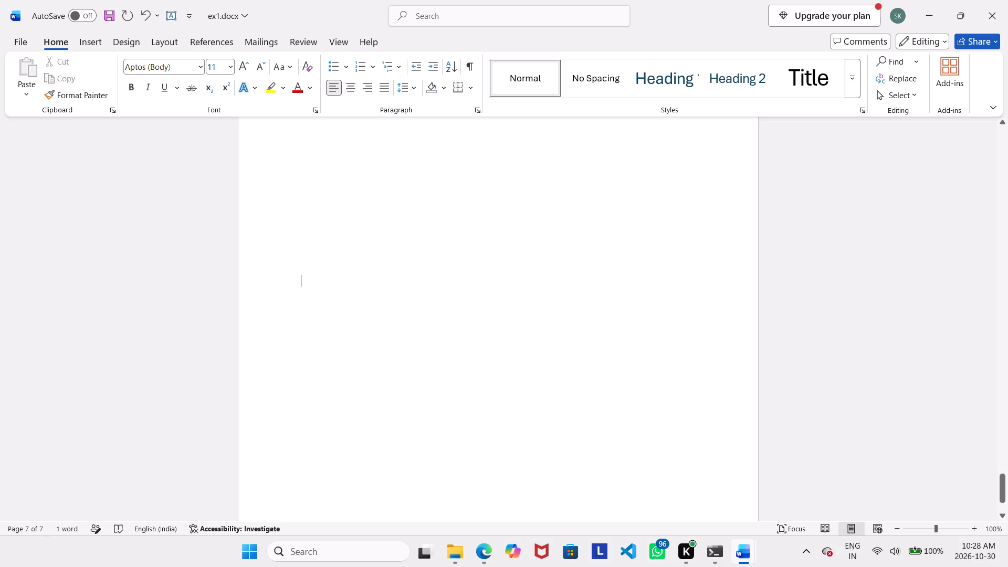
click(478, 549)
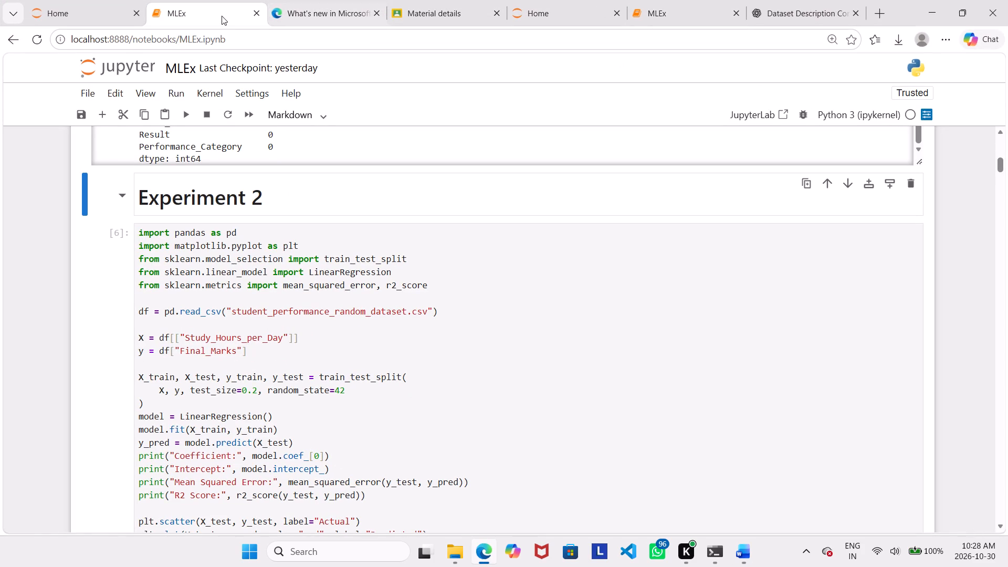
click(379, 12)
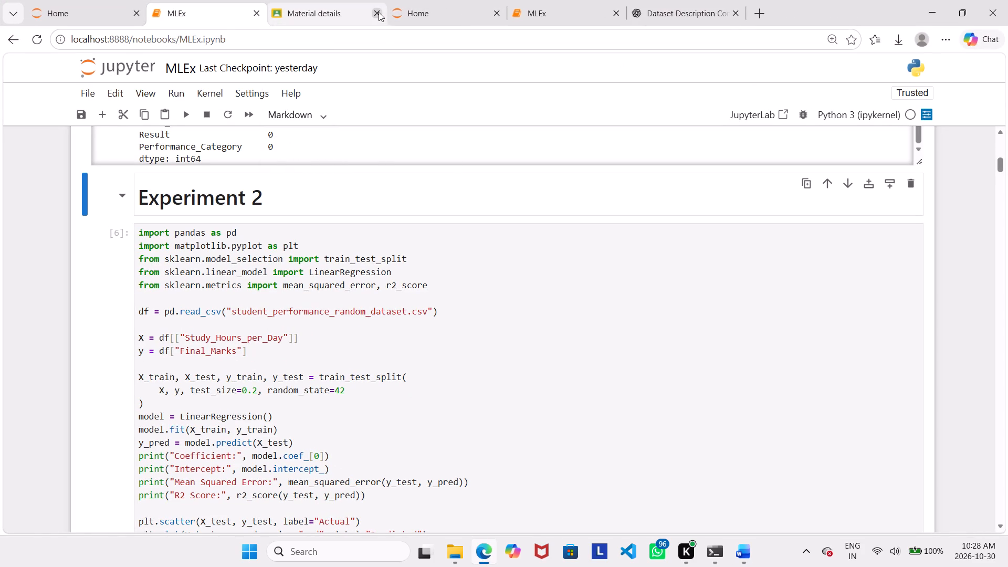
click(381, 12)
click(381, 12)
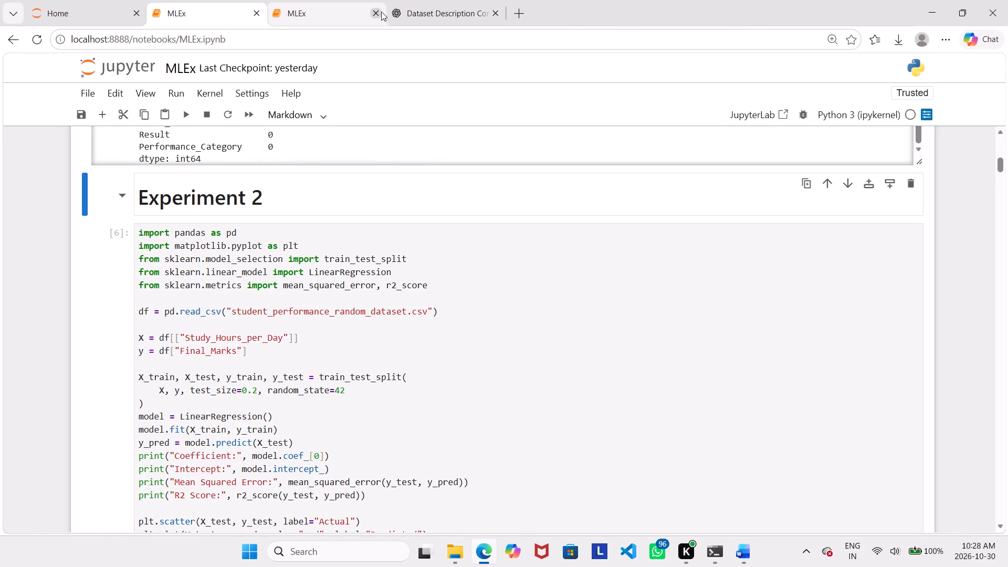
click(381, 12)
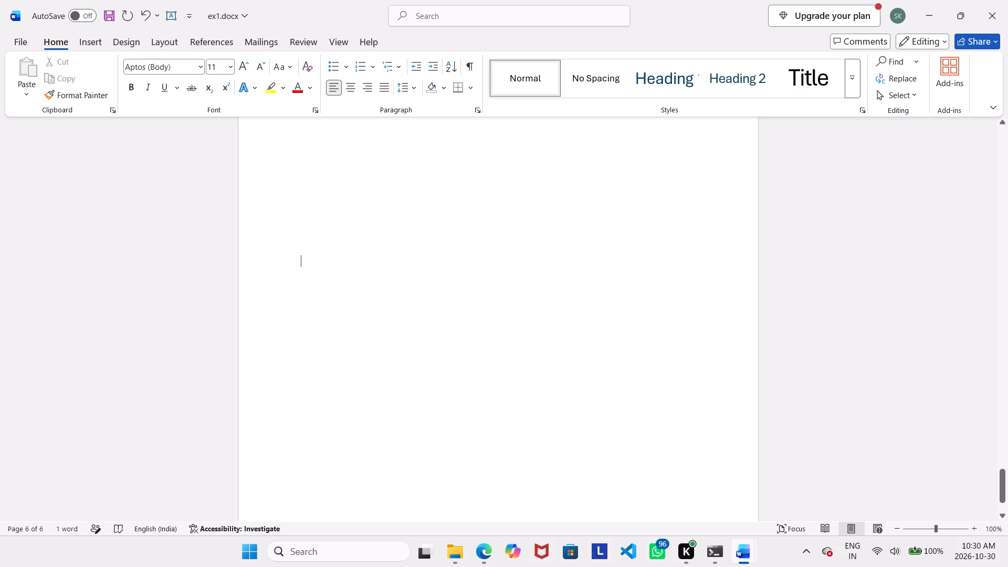
key(shift+Delete)
key(shift+Delete)
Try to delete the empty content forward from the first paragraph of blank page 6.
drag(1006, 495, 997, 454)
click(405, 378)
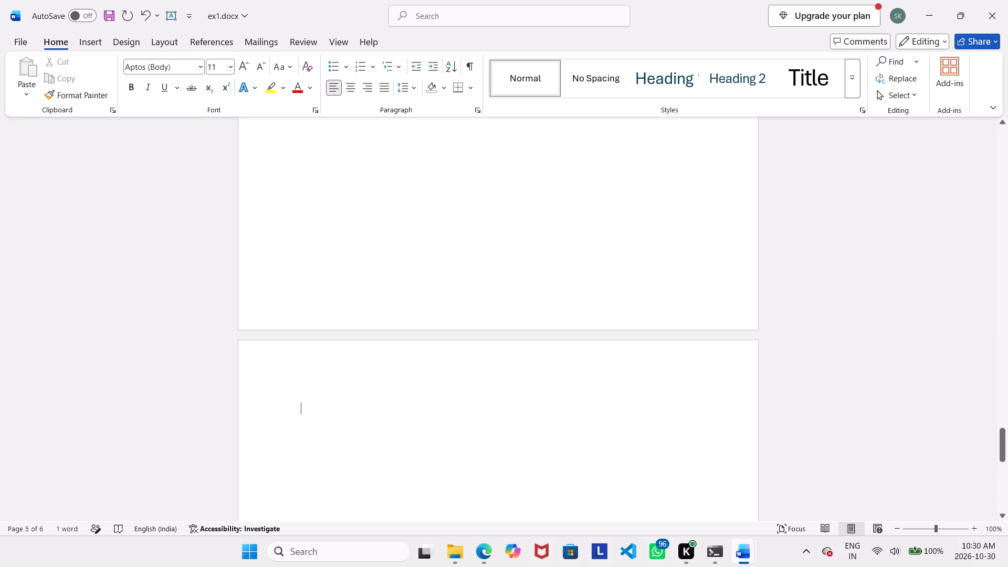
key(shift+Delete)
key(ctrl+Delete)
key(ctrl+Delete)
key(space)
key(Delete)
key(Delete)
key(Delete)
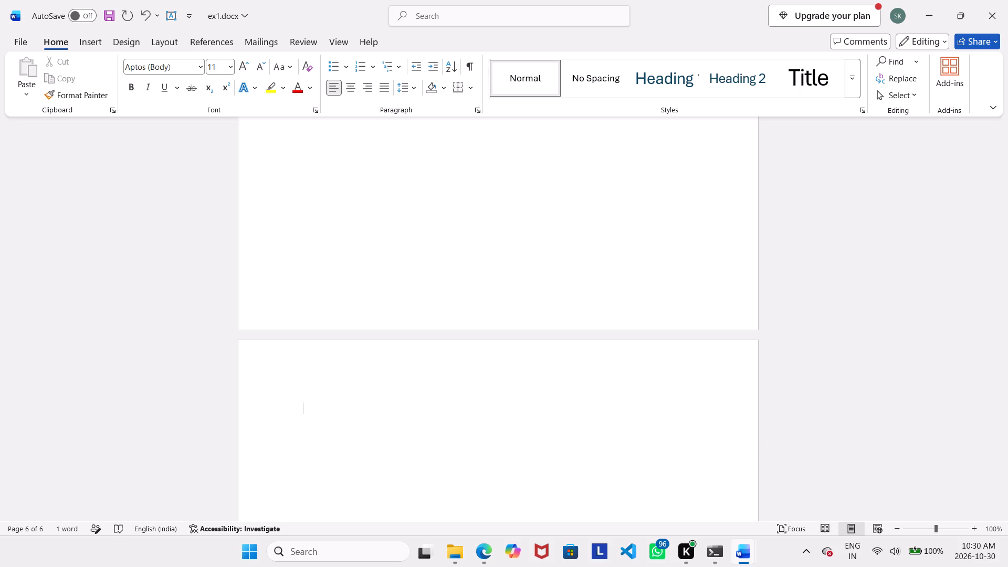
Show the paragraph marks and hidden formatting symbols in the document.
key(ctrl+shift+8)
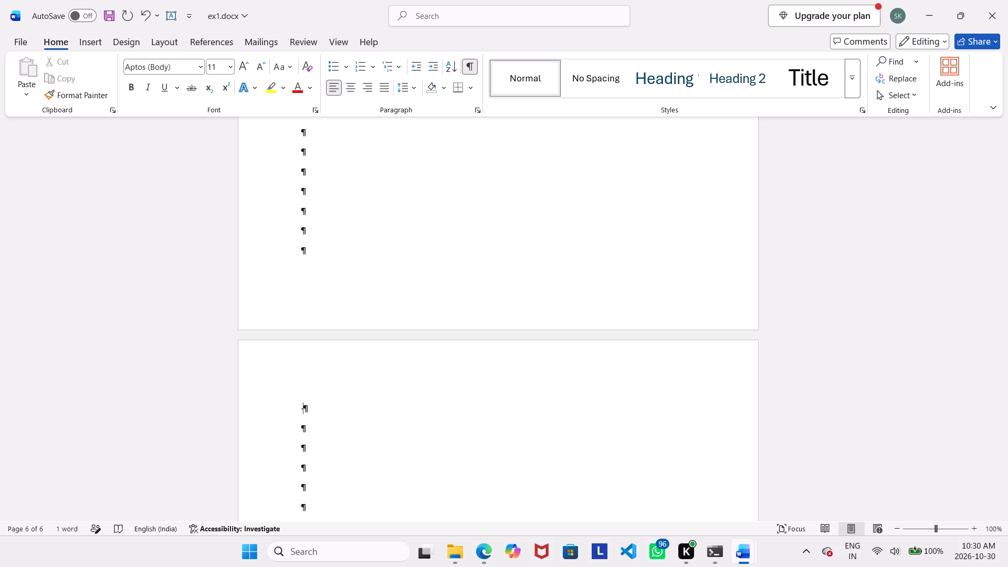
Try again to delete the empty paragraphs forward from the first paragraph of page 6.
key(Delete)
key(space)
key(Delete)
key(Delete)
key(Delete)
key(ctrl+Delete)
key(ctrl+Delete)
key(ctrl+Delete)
Delete the empty paragraphs backward from the top of page 6 to just below the Study Hours Per Day scatter plot.
key(BackSpace)
key(BackSpace)
key(BackSpace)
key(BackSpace)
key(BackSpace)
key(BackSpace)
key(BackSpace)
key(BackSpace)
key(BackSpace)
key(BackSpace)
key(BackSpace)
key(BackSpace)
key(BackSpace)
key(BackSpace)
key(BackSpace)
key(BackSpace)
key(BackSpace)
key(BackSpace)
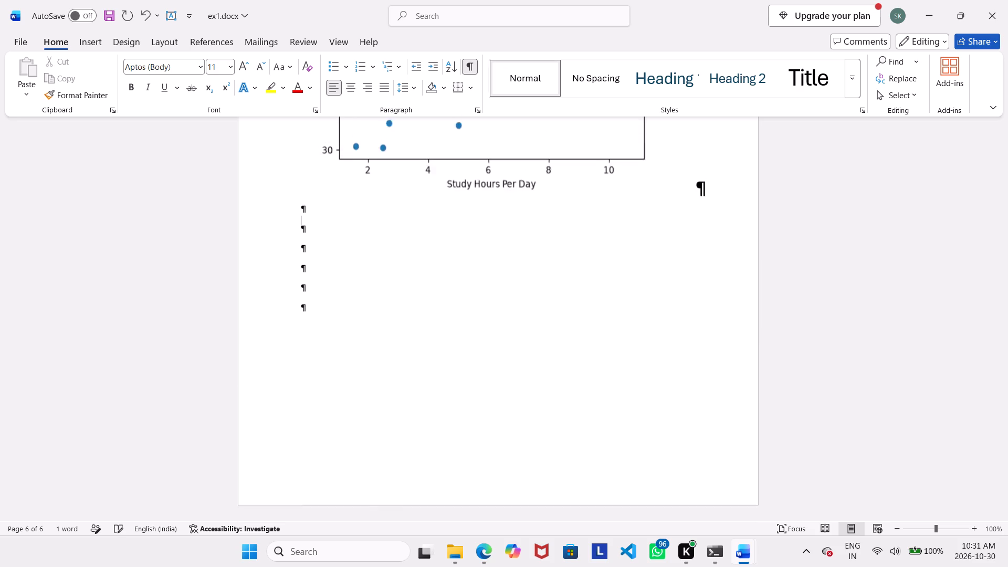
Delete the Study Hours Per Day scatter plot along with the empty paragraph below it.
key(BackSpace)
key(BackSpace)
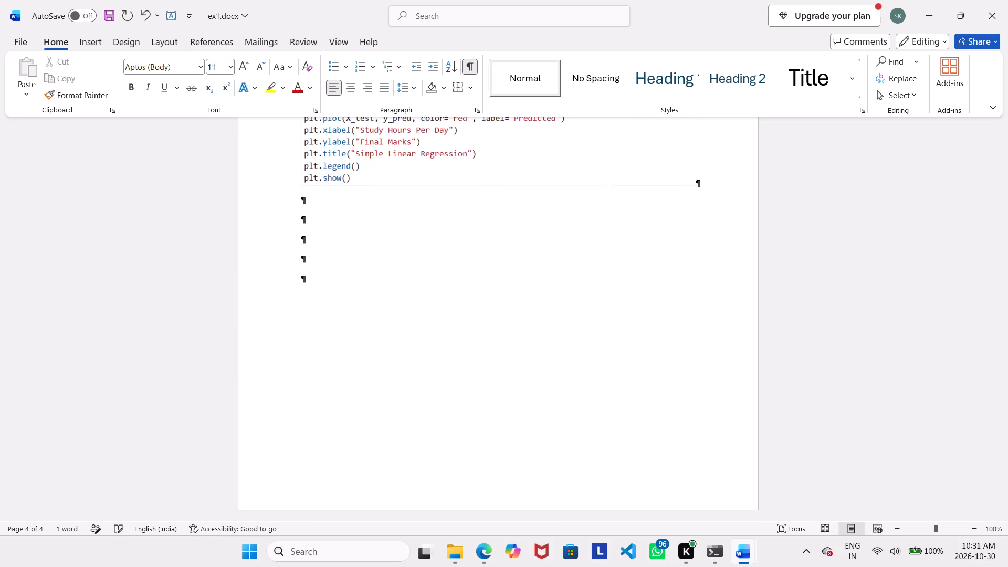
key(BackSpace)
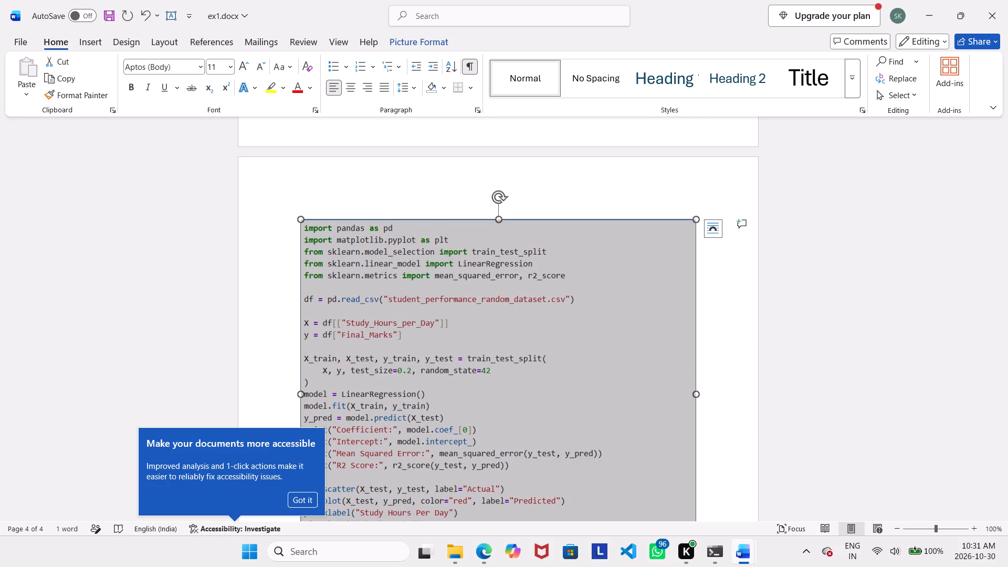
Delete the remaining empty paragraphs below the Simple Linear Regression code image on page 4.
scroll(405, 378, down, 14)
click(455, 450)
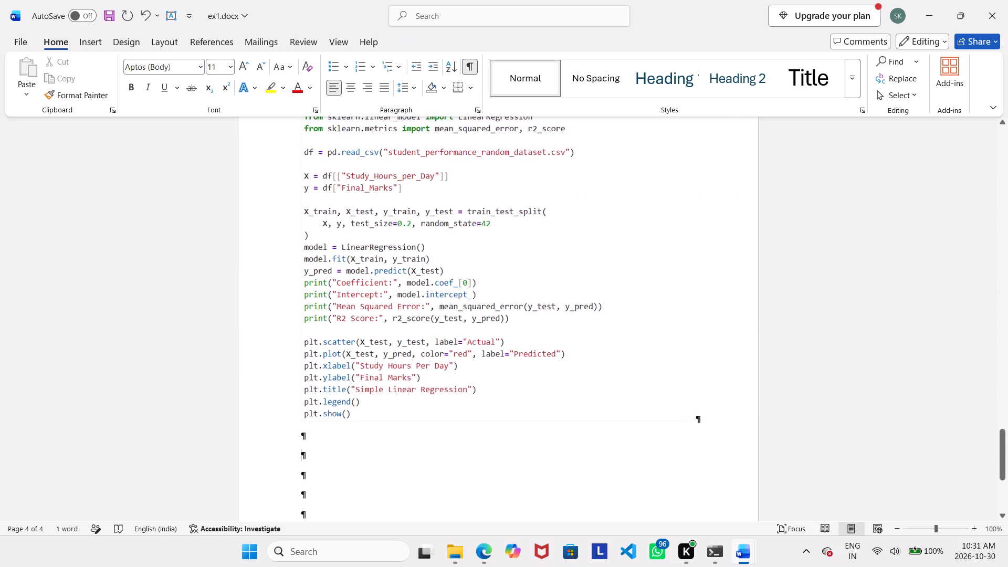
scroll(455, 450, down, 6)
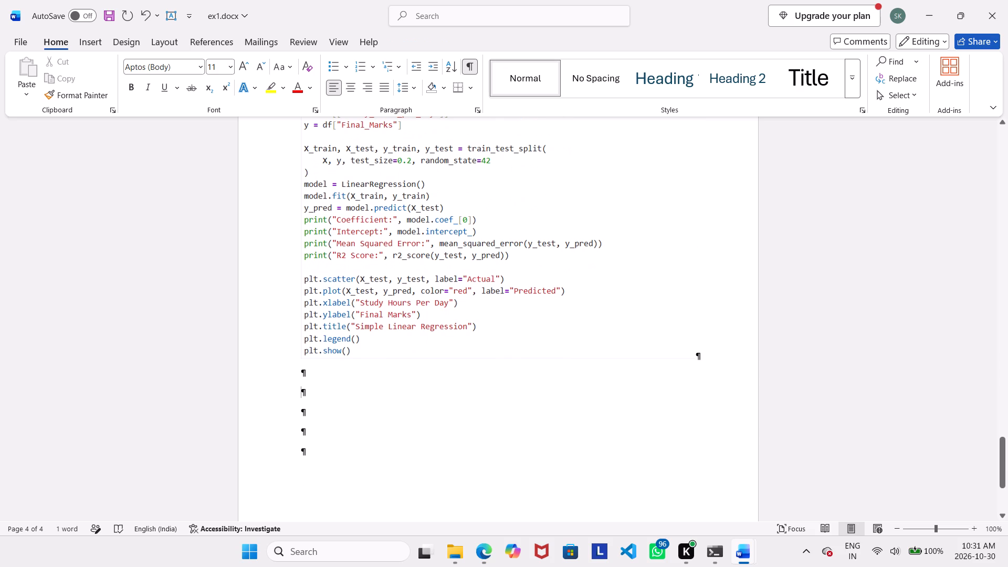
drag(1007, 463, 1003, 521)
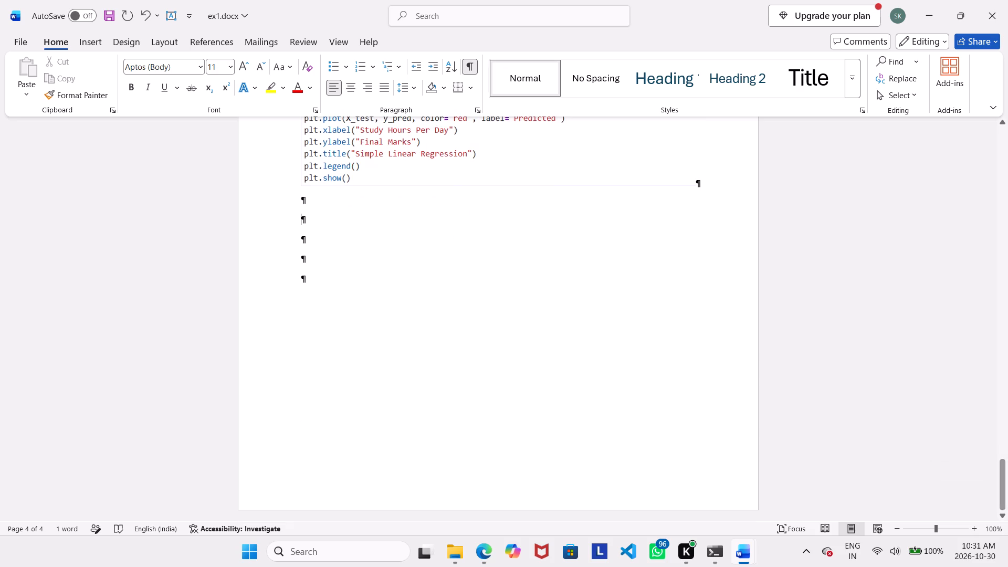
click(688, 487)
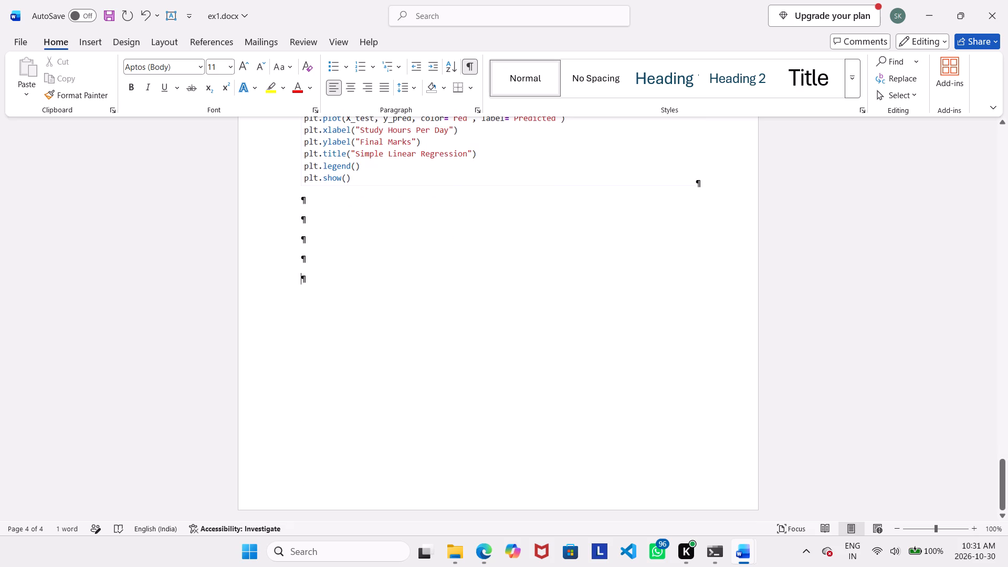
key(BackSpace)
key(BackSpace)
key(BackSpace)
key(BackSpace)
key(BackSpace)
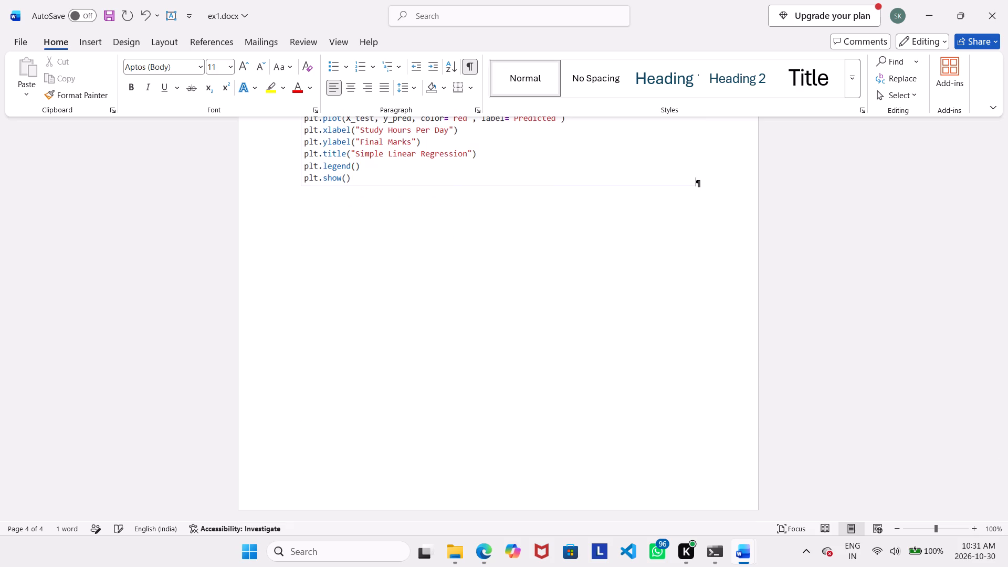
key(BackSpace)
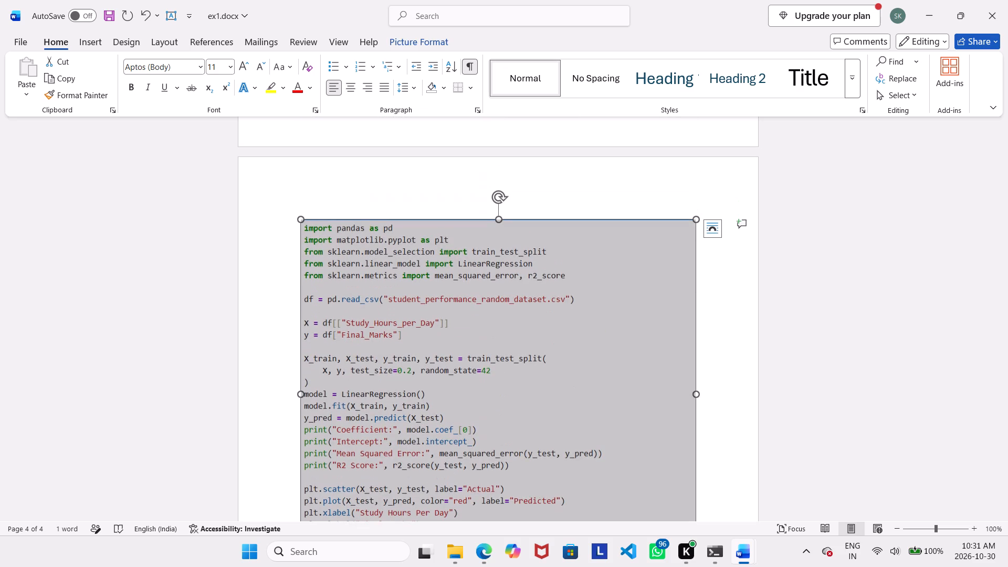
Check the document's pages and delete the Simple Linear Regression code image from page 4.
scroll(578, 464, up, 4)
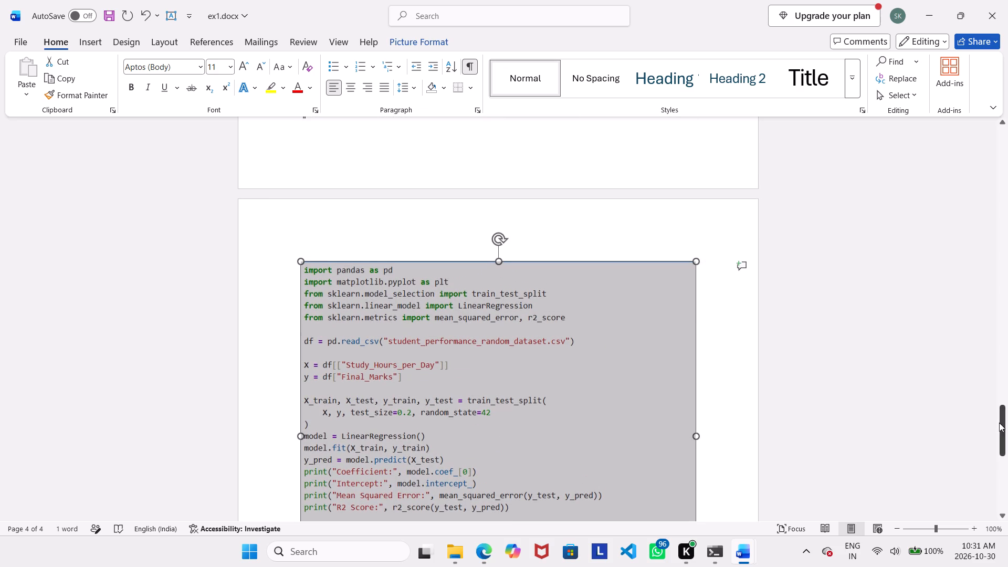
drag(999, 423, 966, 178)
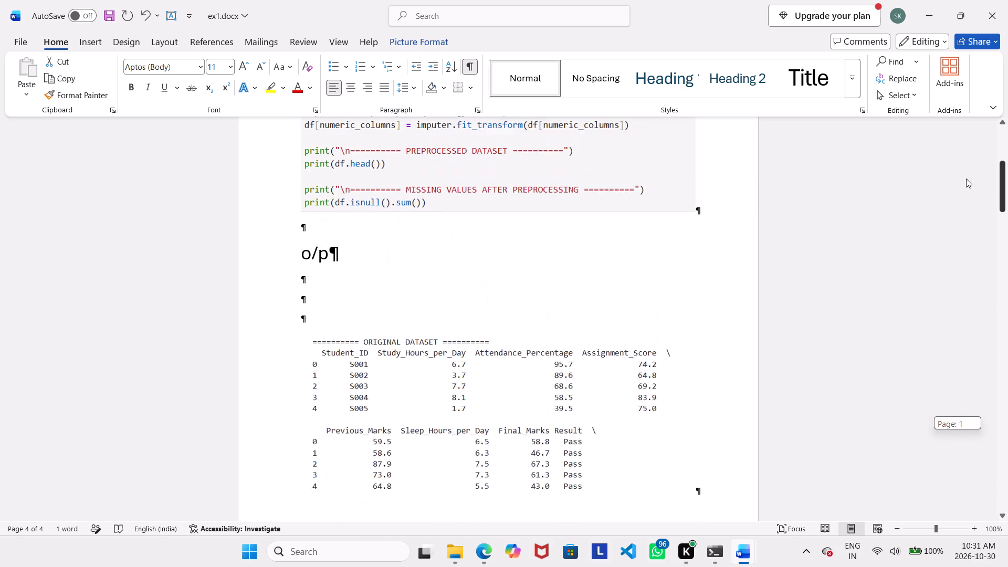
drag(966, 178, 938, 122)
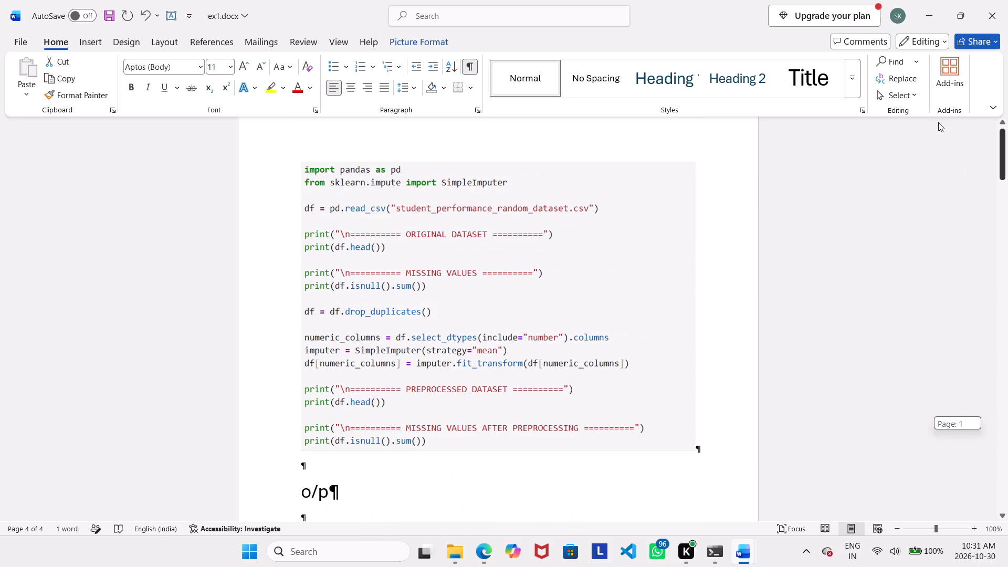
drag(938, 122, 946, 325)
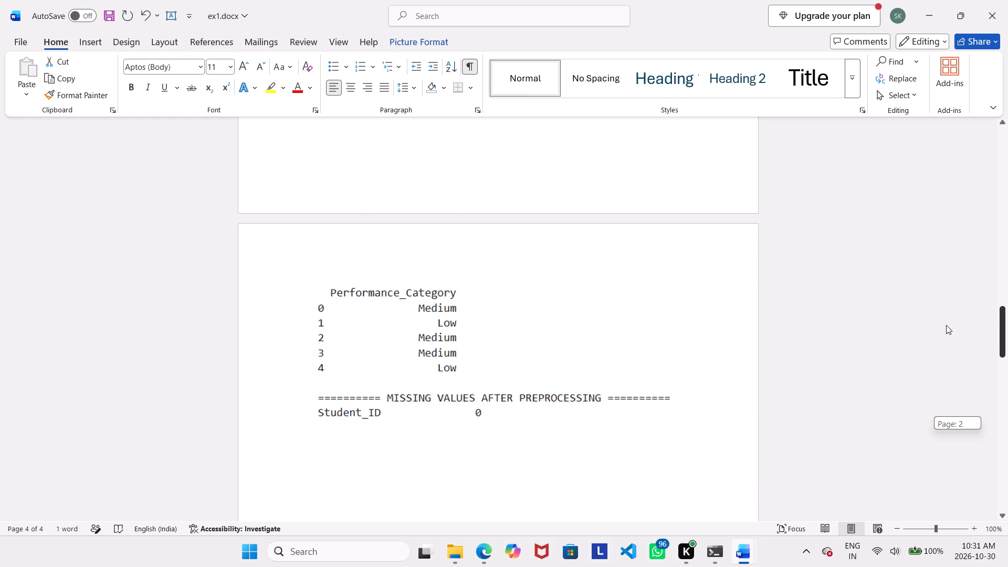
drag(946, 325, 945, 485)
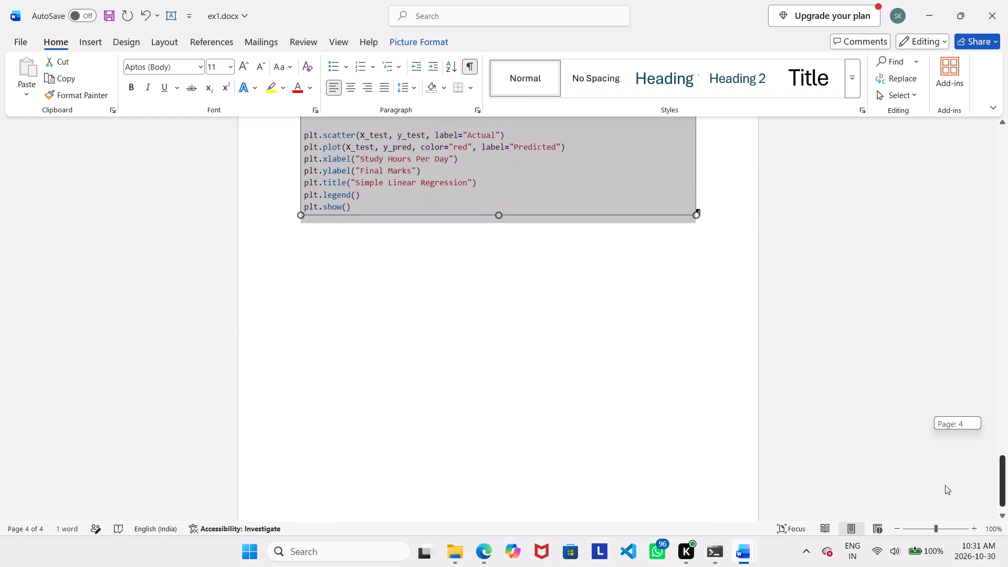
drag(945, 485, 935, 447)
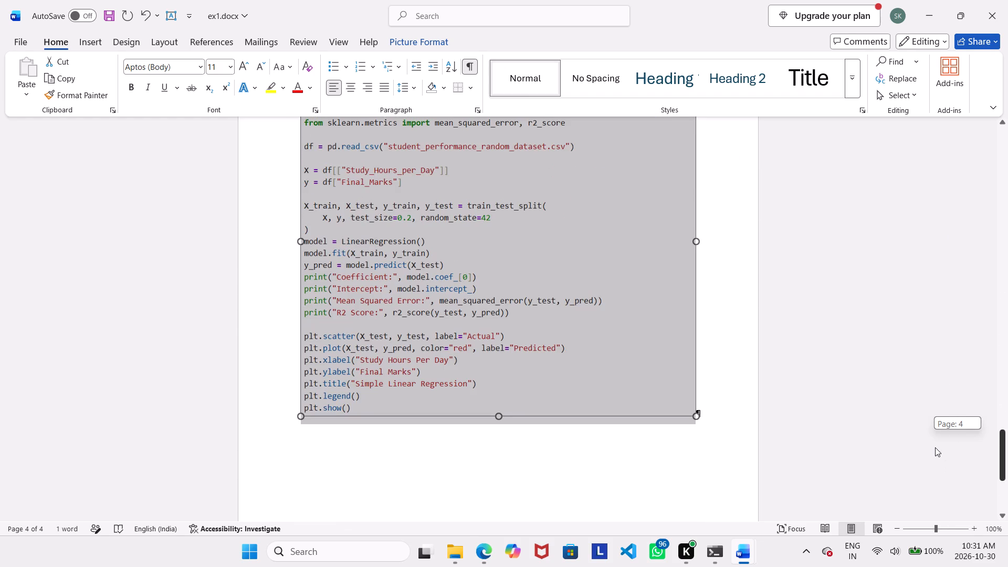
drag(935, 447, 934, 447)
click(656, 356)
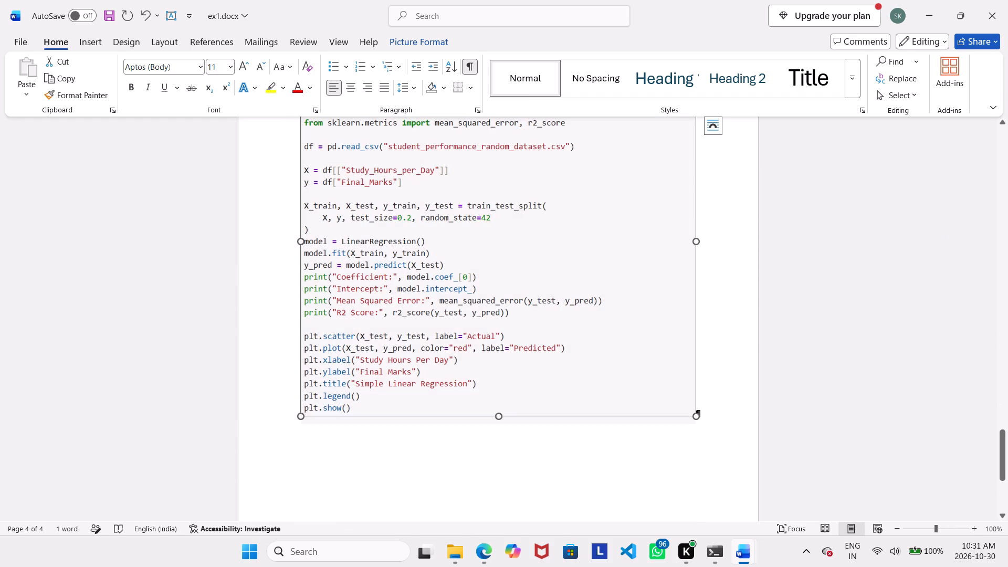
key(BackSpace)
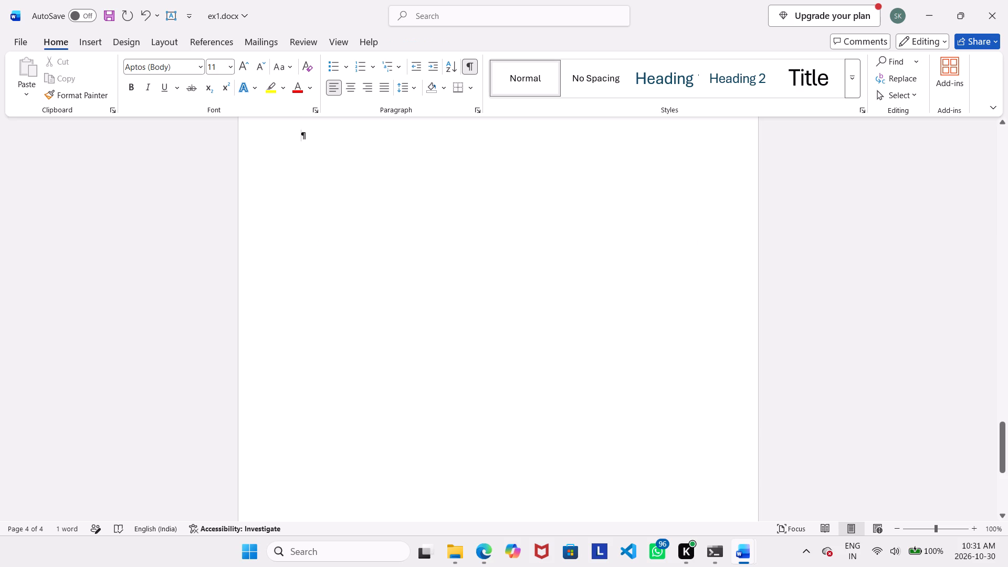
Delete the empty paragraphs from page 4 back to the end of the output image on page 3.
key(BackSpace)
key(BackSpace)
key(BackSpace)
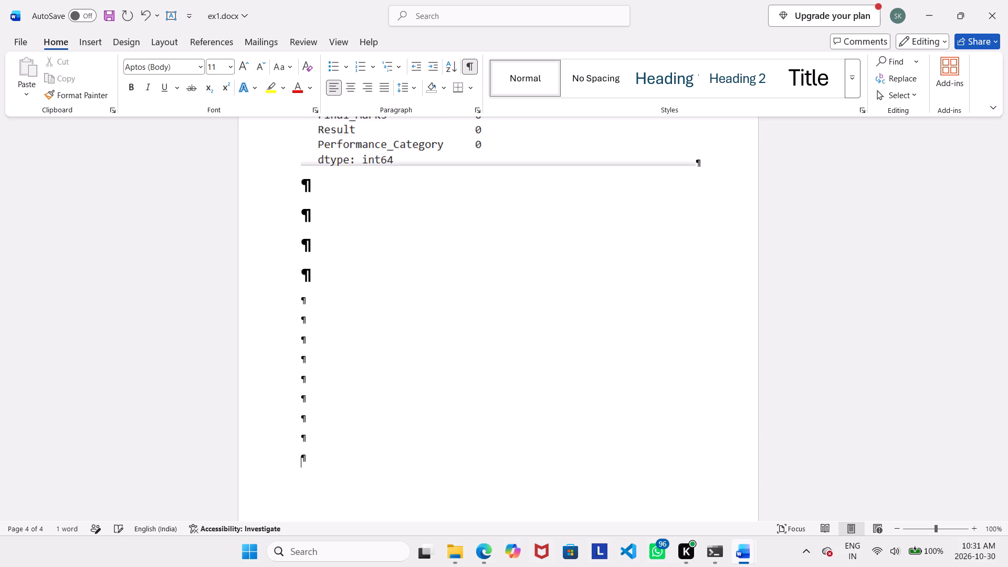
key(BackSpace)
key(BackSpace)
key(BackSpace)
key(BackSpace)
key(BackSpace)
key(BackSpace)
key(BackSpace)
key(BackSpace)
key(BackSpace)
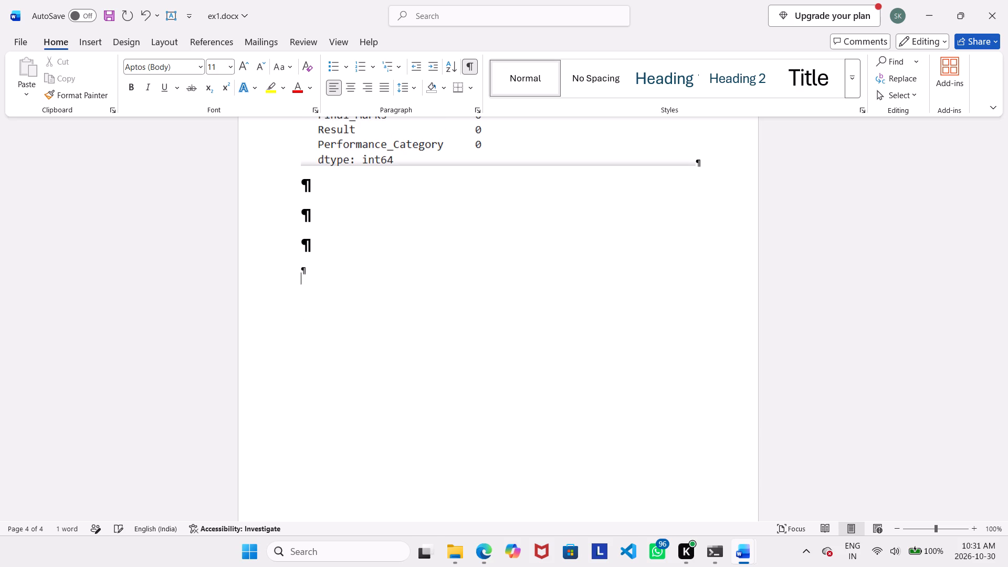
key(BackSpace)
key(BackSpace)
key(BackSpace)
key(BackSpace)
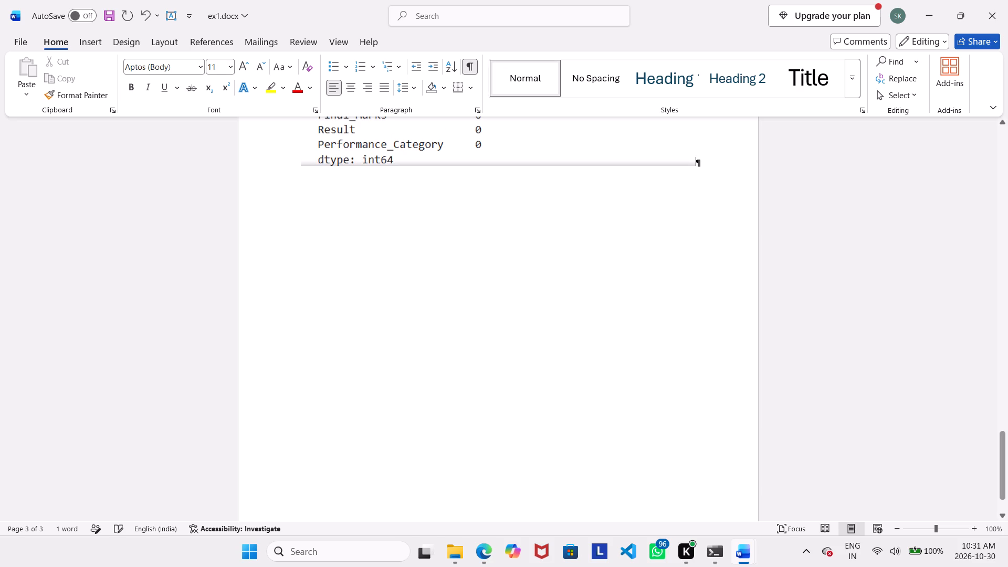
Review the remaining pages and delete the MISSING VALUES AFTER PREPROCESSING output image from page 3.
drag(1006, 451, 986, 456)
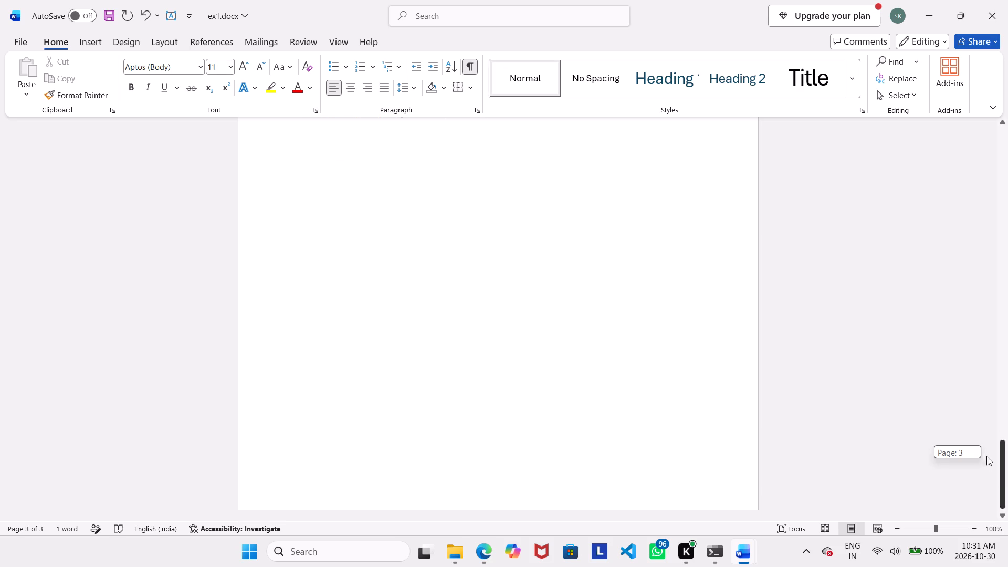
drag(986, 456, 949, 251)
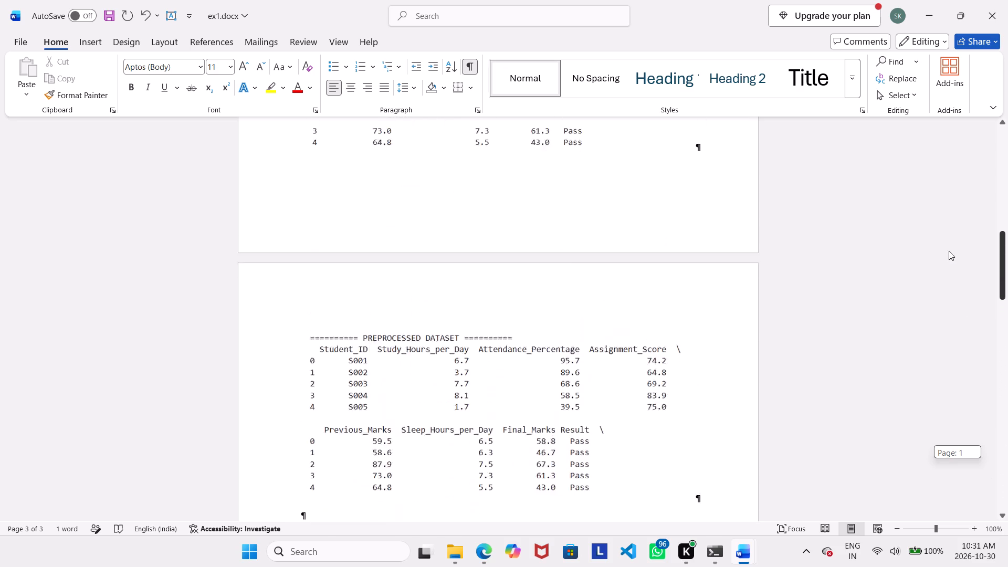
drag(949, 251, 922, 153)
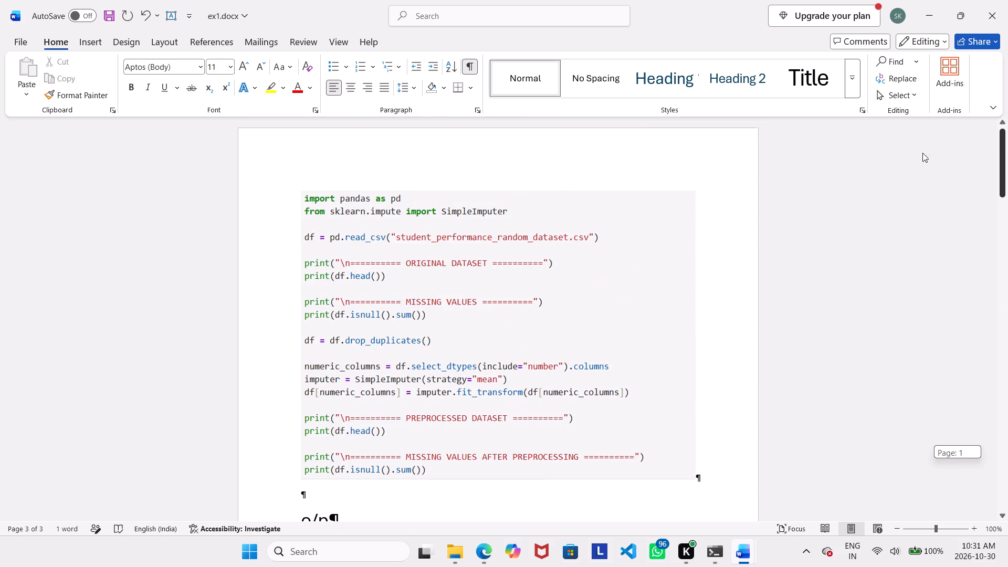
drag(922, 153, 923, 303)
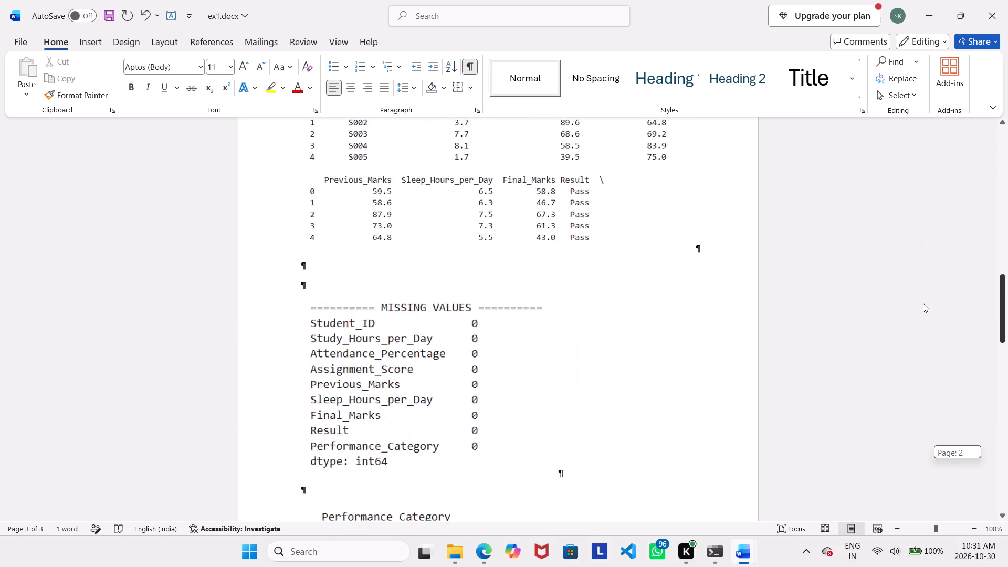
drag(923, 303, 923, 380)
click(457, 392)
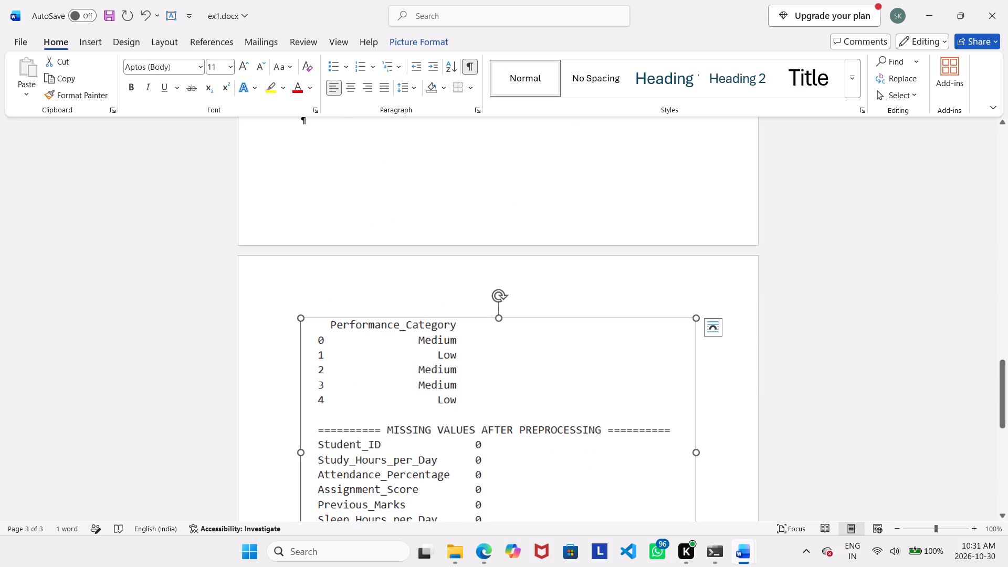
key(BackSpace)
scroll(457, 388, down, 3)
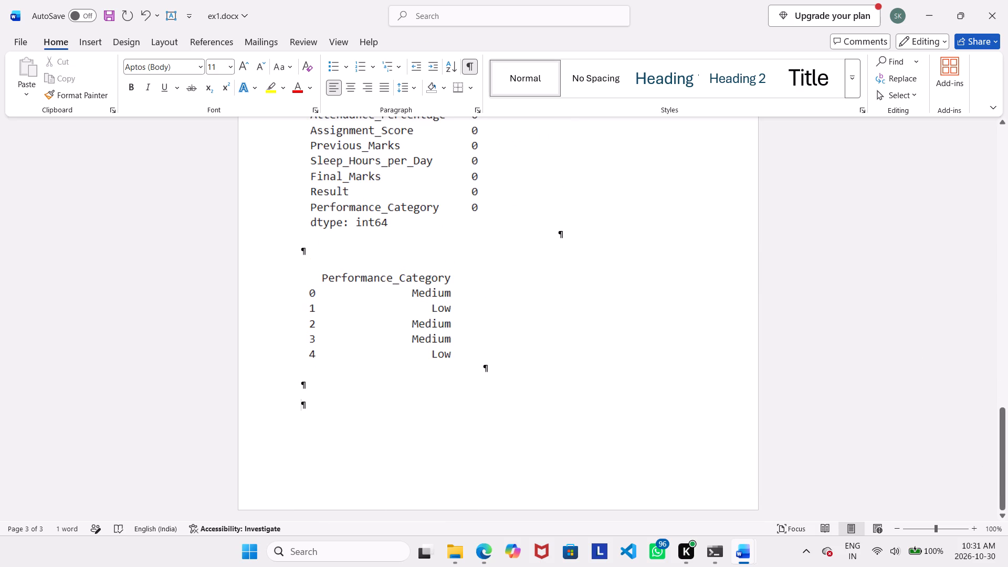
Delete the Performance_Category output image below the MISSING VALUES output on page 2.
drag(1003, 452, 1005, 515)
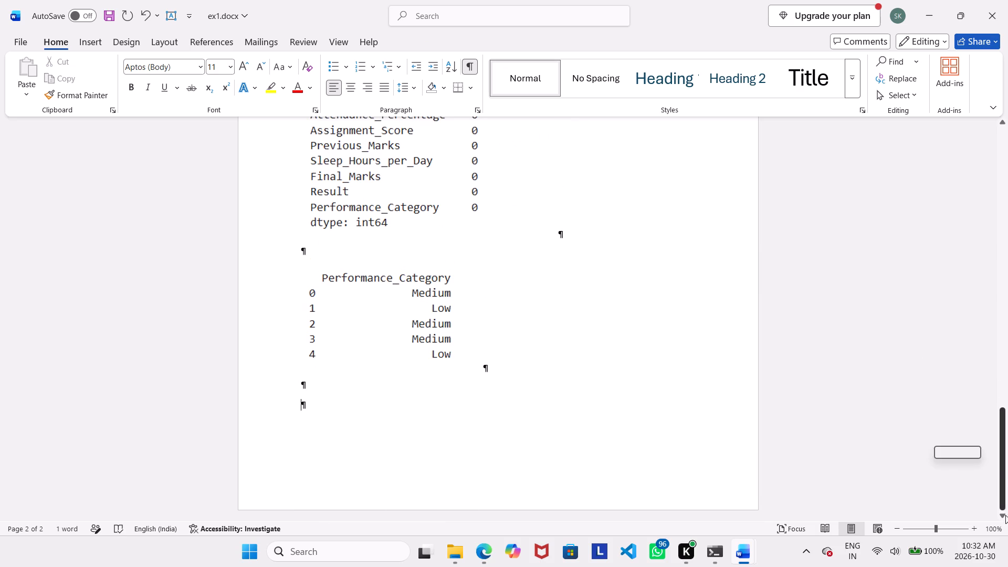
drag(1005, 515, 980, 468)
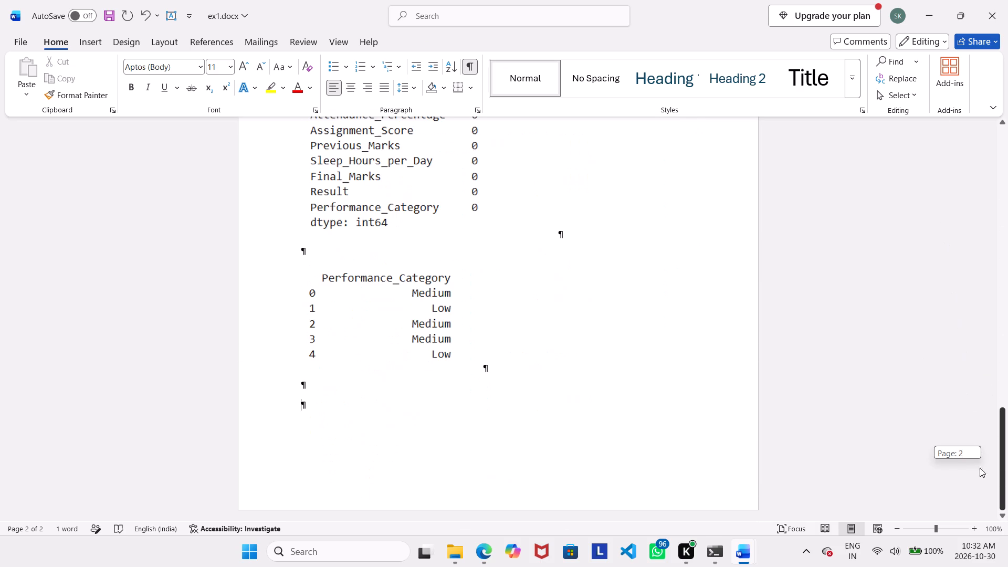
drag(980, 468, 942, 240)
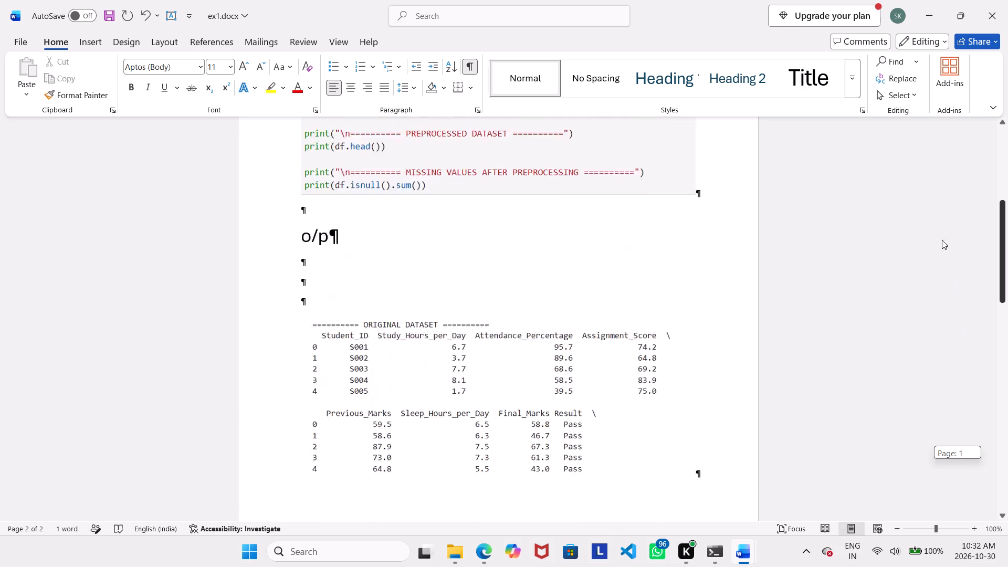
drag(942, 240, 936, 344)
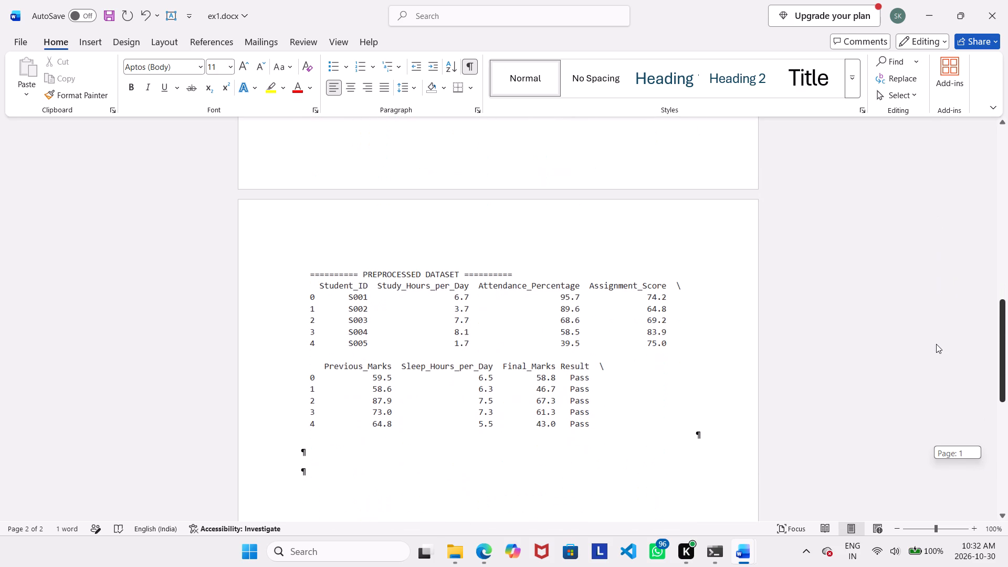
drag(936, 344, 939, 431)
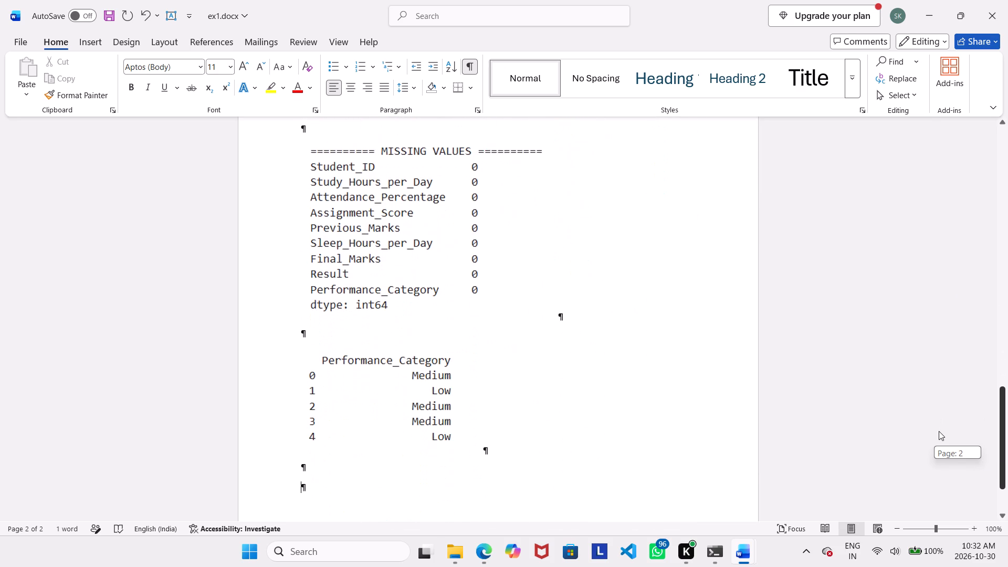
drag(939, 431, 925, 279)
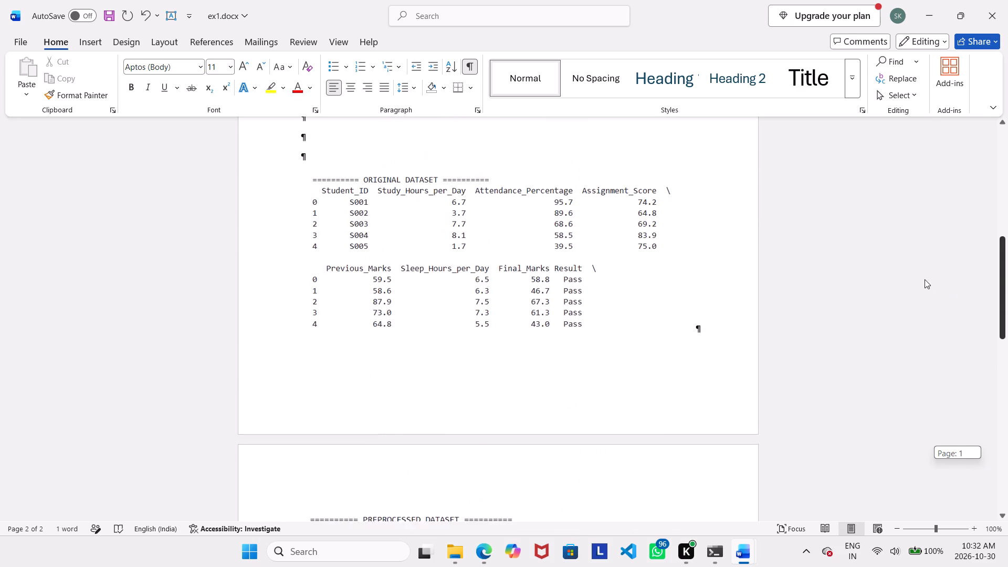
drag(925, 279, 921, 389)
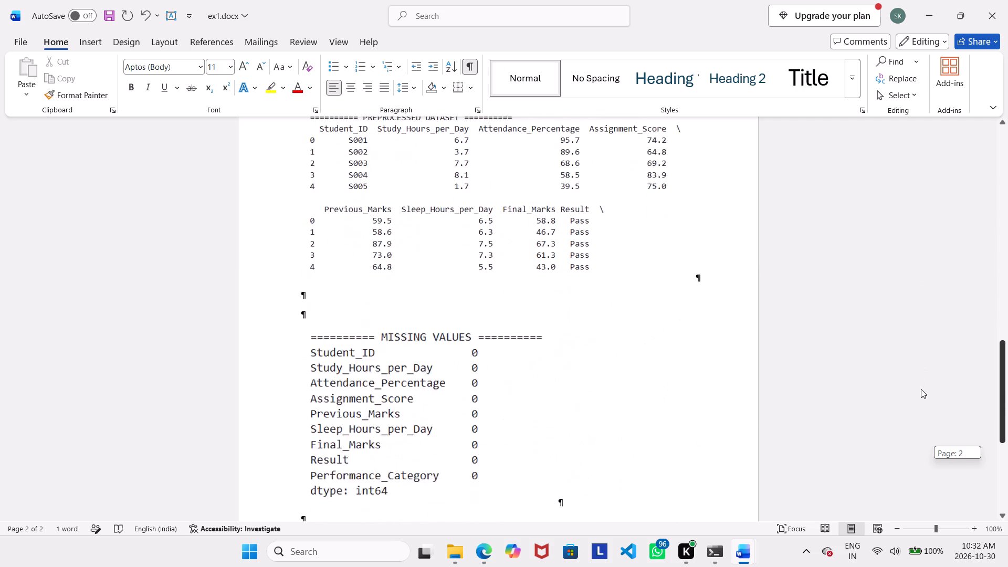
drag(921, 389, 921, 479)
click(373, 337)
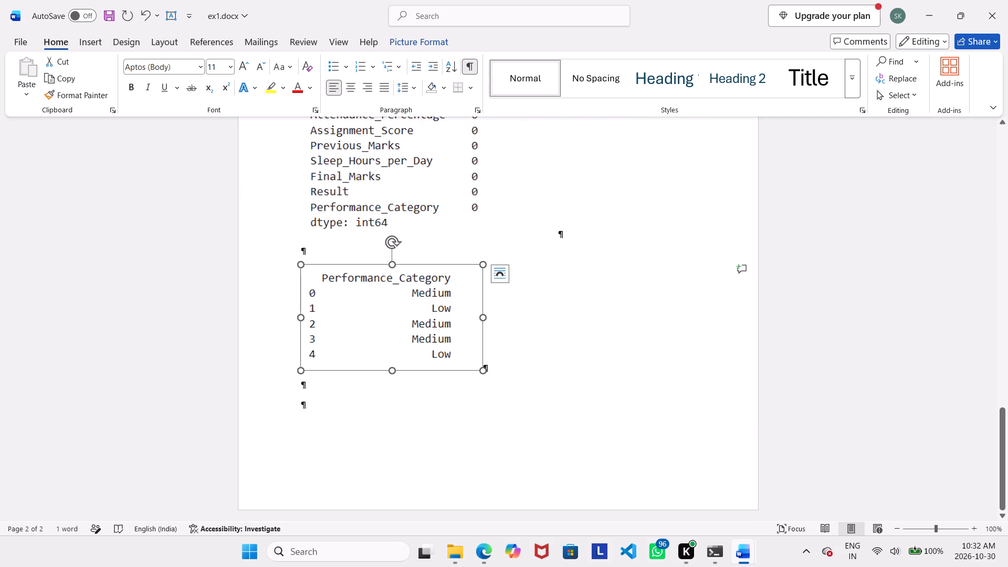
key(BackSpace)
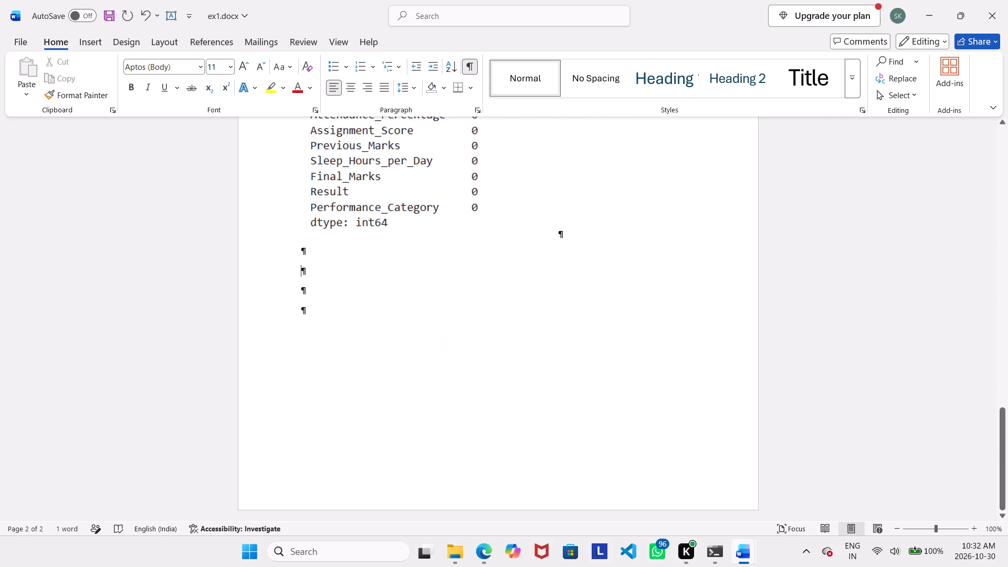
Review the remaining code image and the original, preprocessed and missing-values output images across both pages.
drag(999, 446, 985, 136)
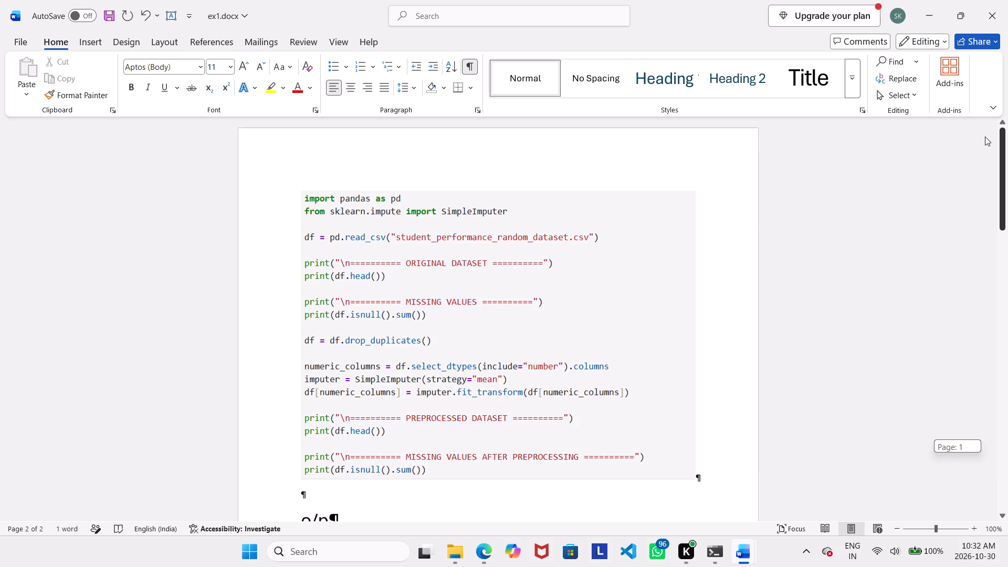
drag(985, 136, 983, 270)
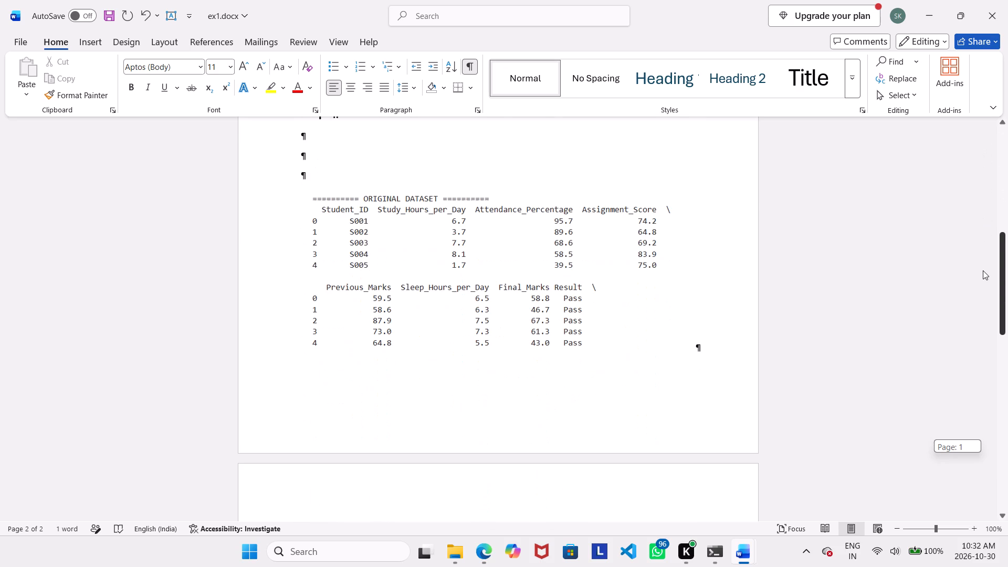
drag(983, 270, 983, 325)
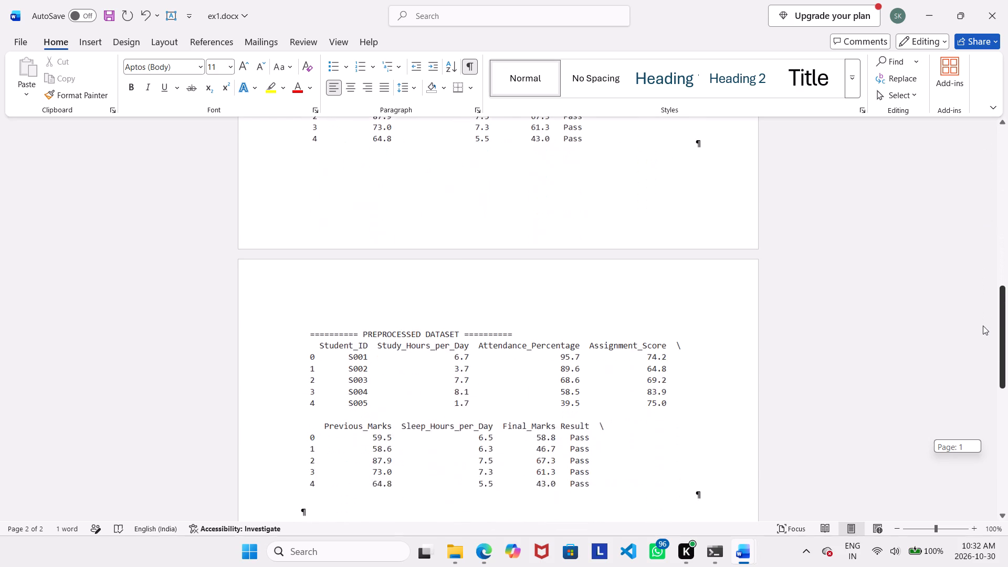
drag(983, 325, 983, 355)
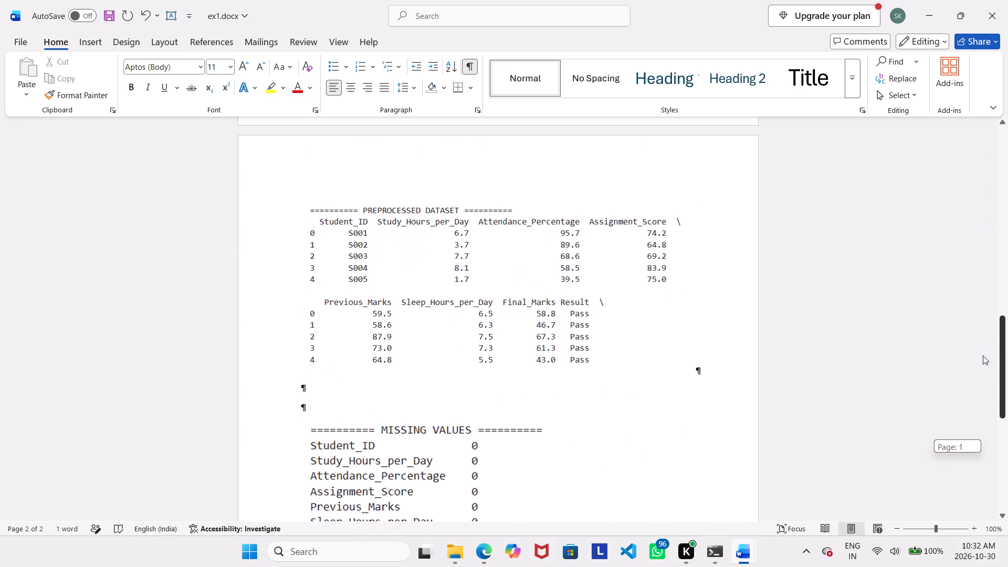
drag(983, 355, 950, 178)
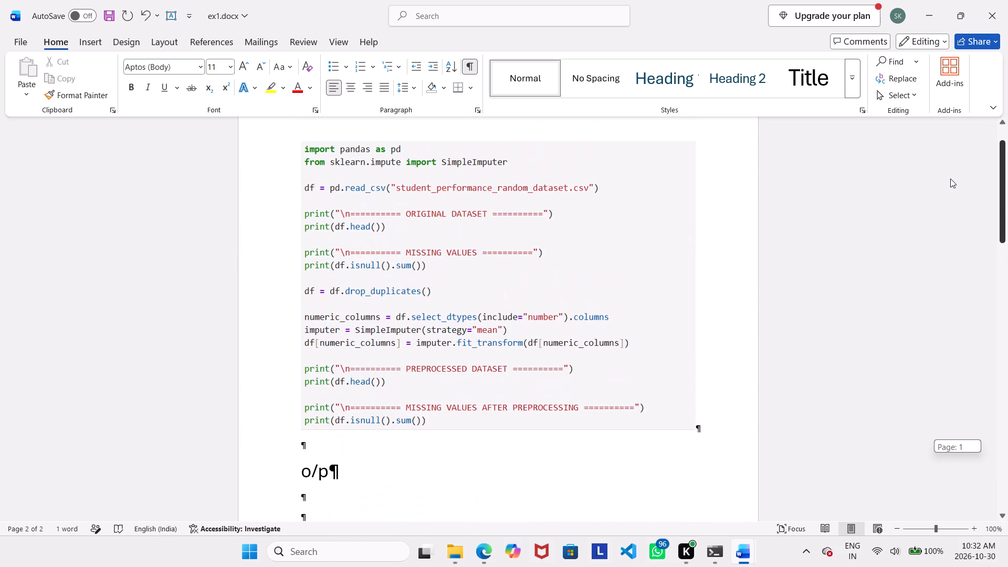
drag(950, 178, 929, 181)
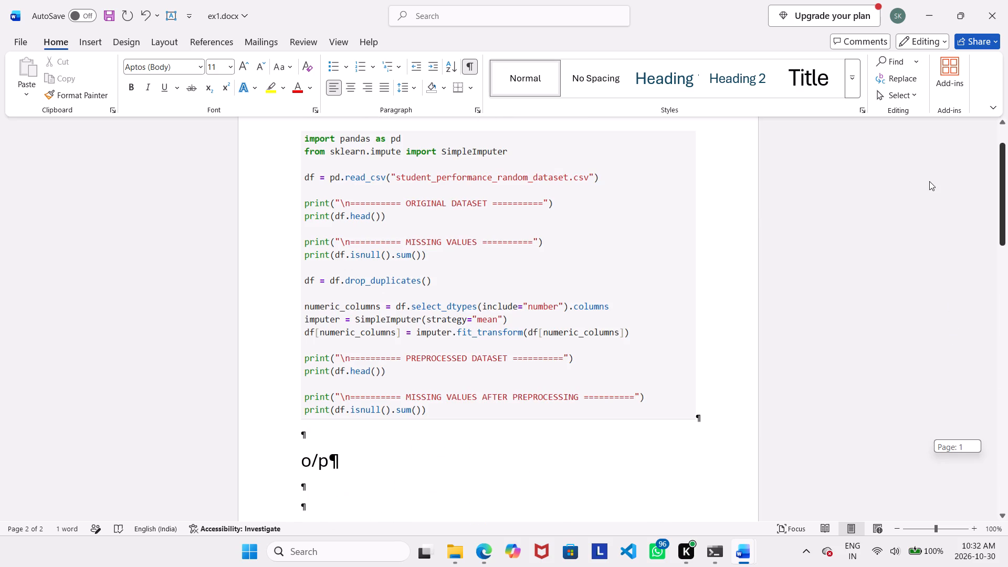
drag(929, 181, 950, 411)
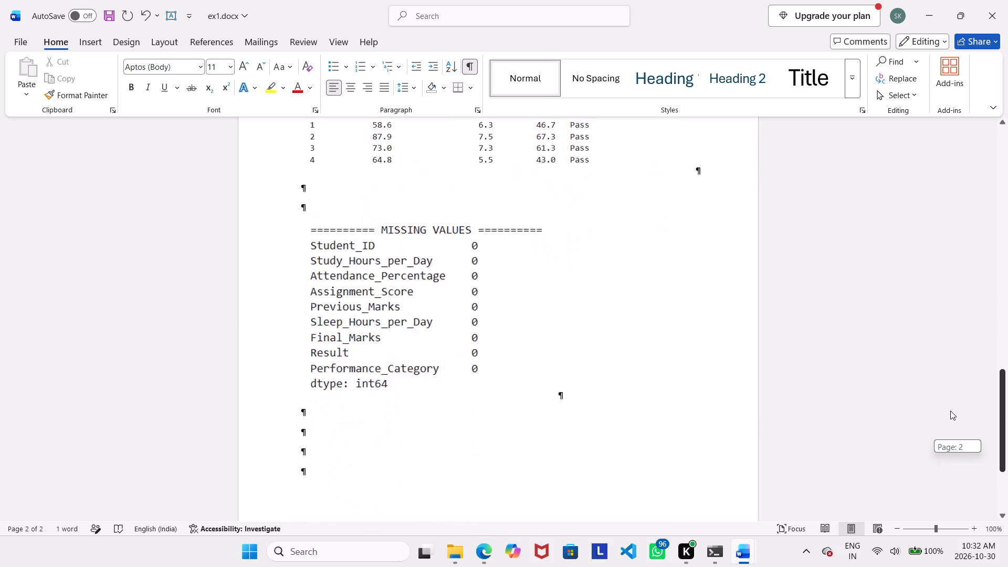
drag(950, 411, 946, 365)
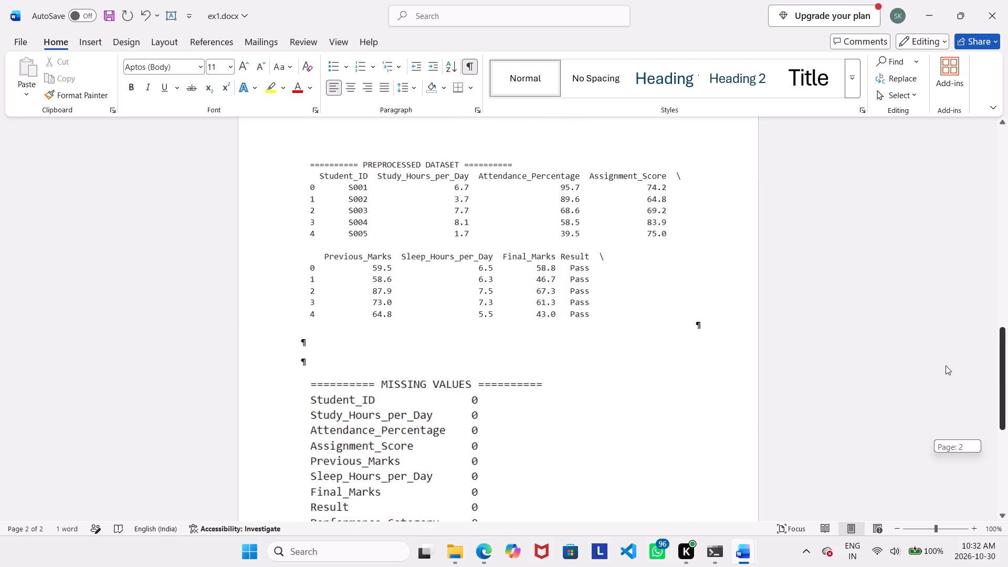
drag(946, 365, 938, 234)
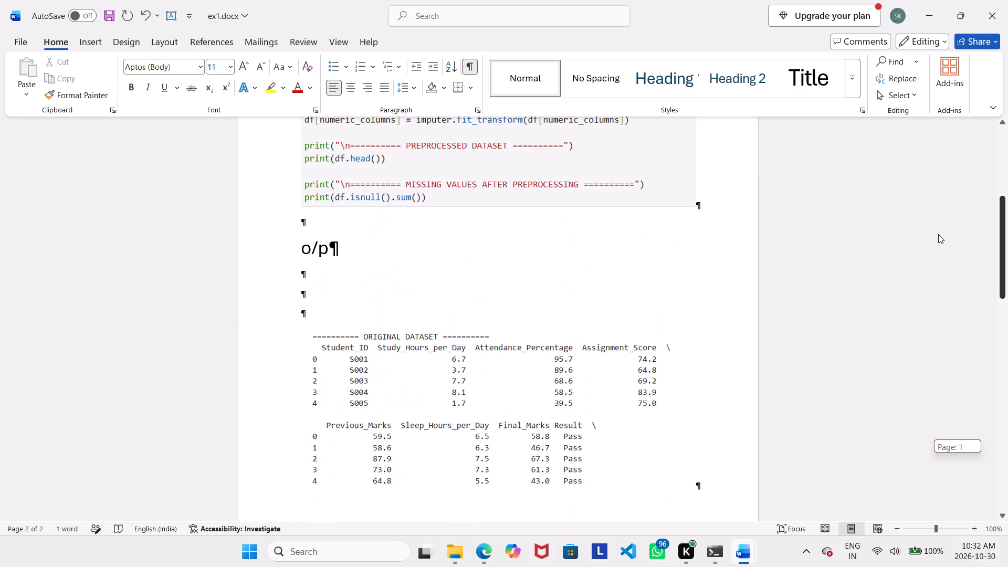
drag(938, 234, 938, 342)
click(397, 362)
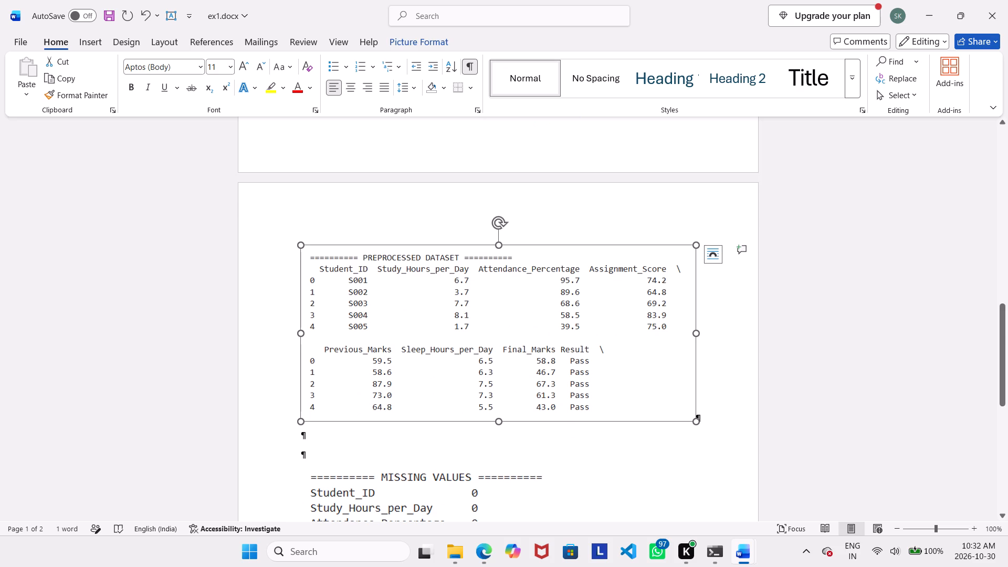
click(856, 325)
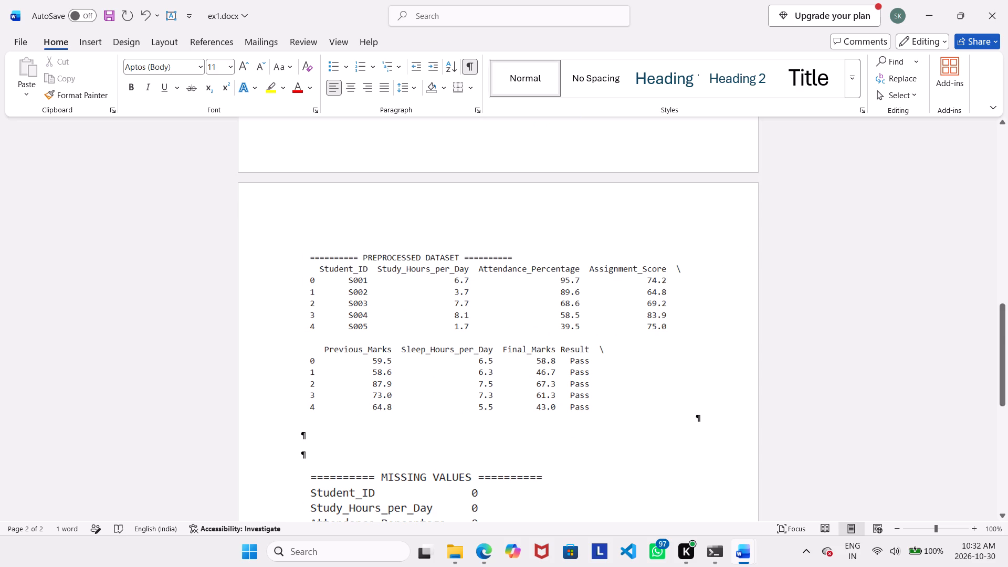
drag(1001, 341, 1002, 316)
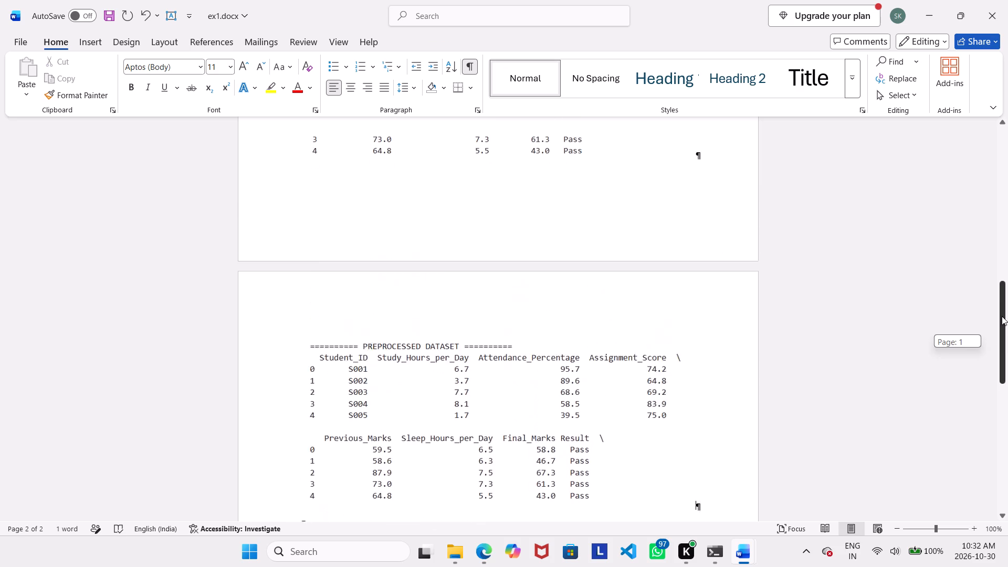
drag(1002, 316, 989, 208)
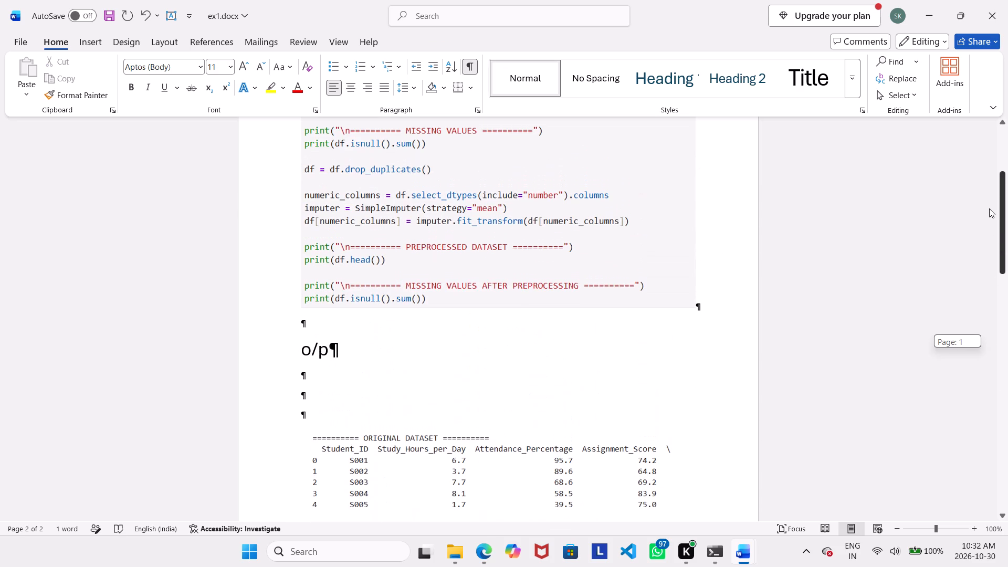
drag(989, 208, 986, 335)
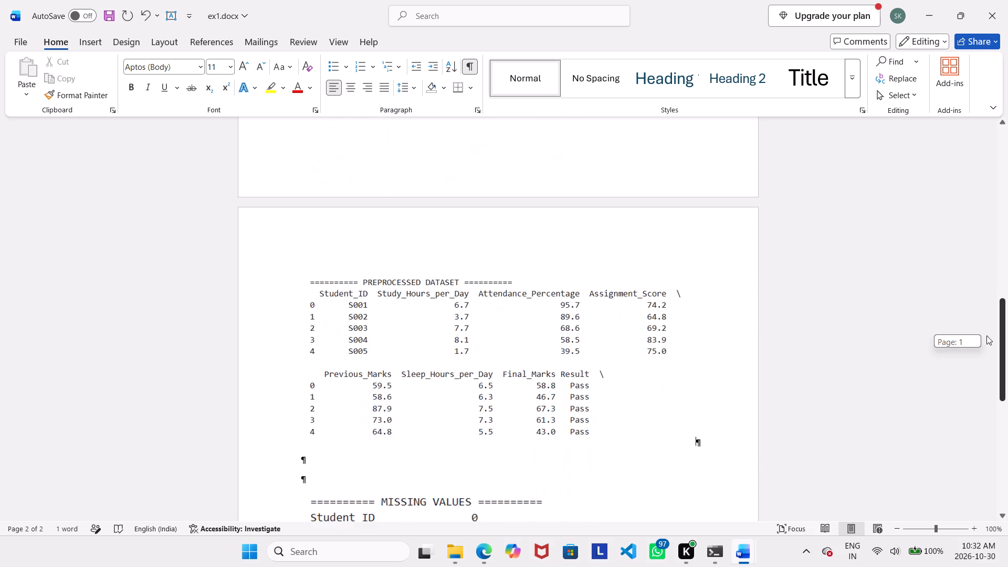
drag(986, 335, 947, 167)
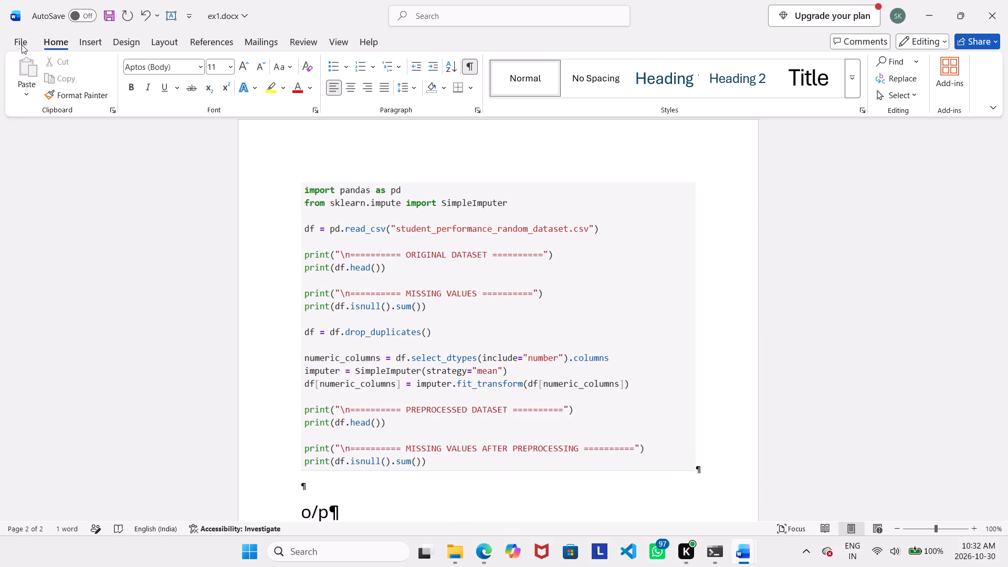
Upload a copy of ex1.docx to the personal OneDrive's Documents folder.
click(216, 19)
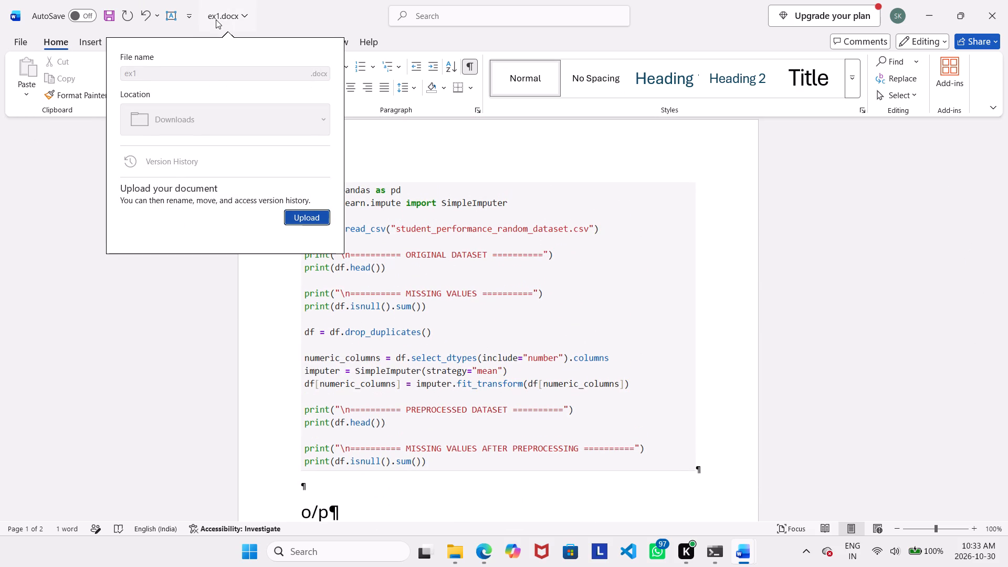
click(296, 216)
click(439, 202)
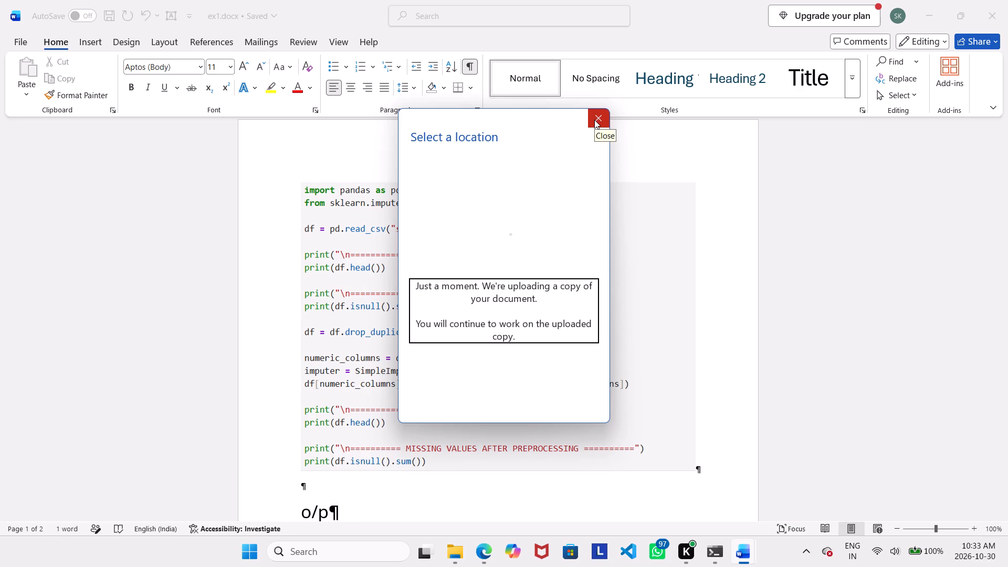
click(594, 120)
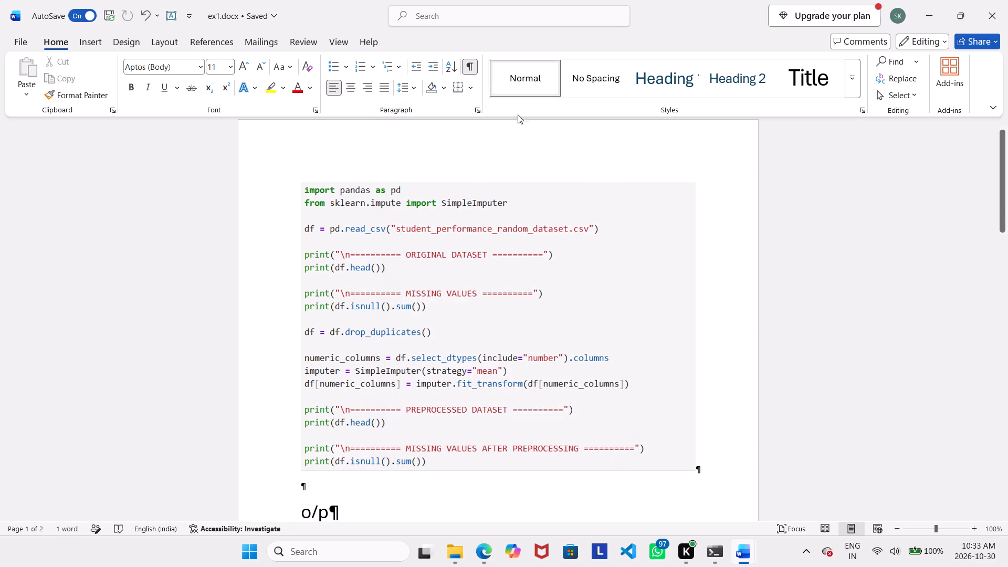
Save the uploaded copy of ex1.docx.
click(104, 16)
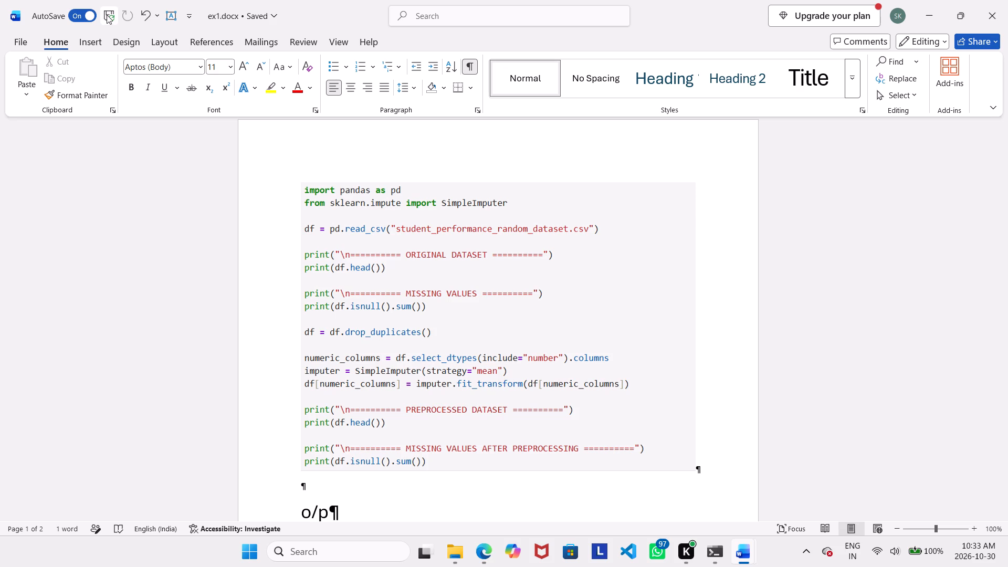
click(107, 15)
Remove the Save command from the Quick Access Toolbar.
click(189, 16)
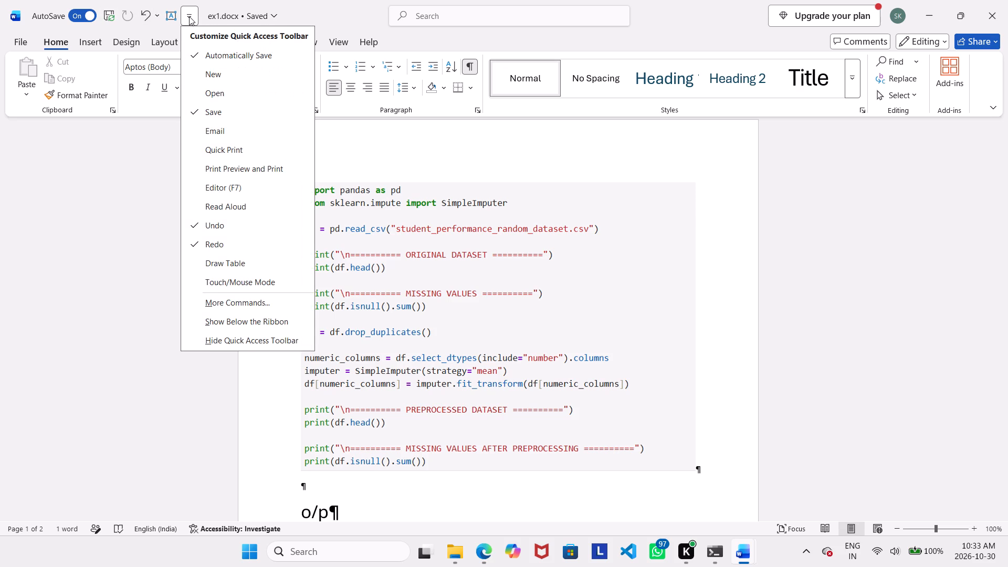
click(211, 108)
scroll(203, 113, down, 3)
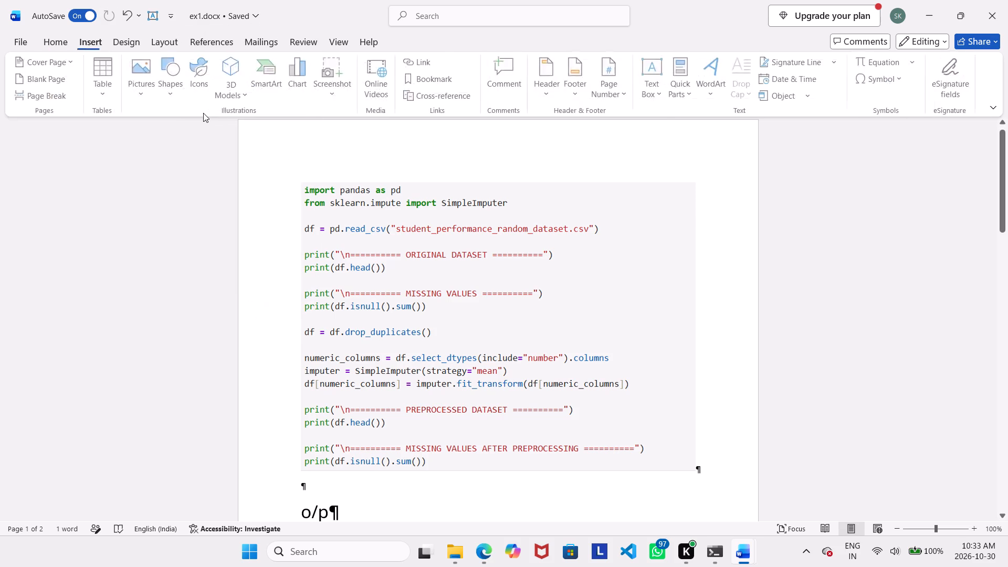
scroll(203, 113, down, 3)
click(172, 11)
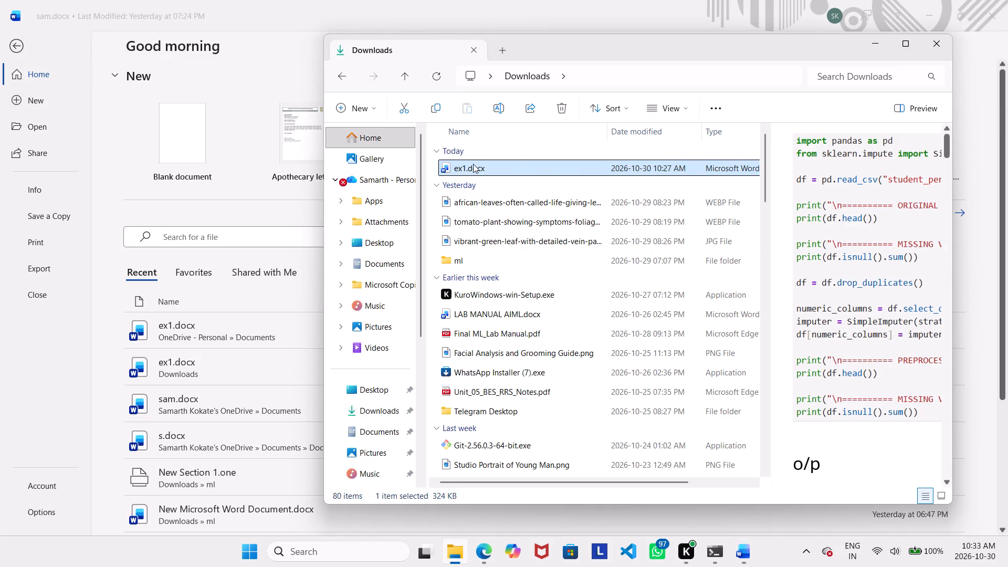
Delete the empty paragraphs at the end of ex1.docx, back to the regression plot of Final Marks against Study Hours Per Day.
drag(1005, 140, 1007, 191)
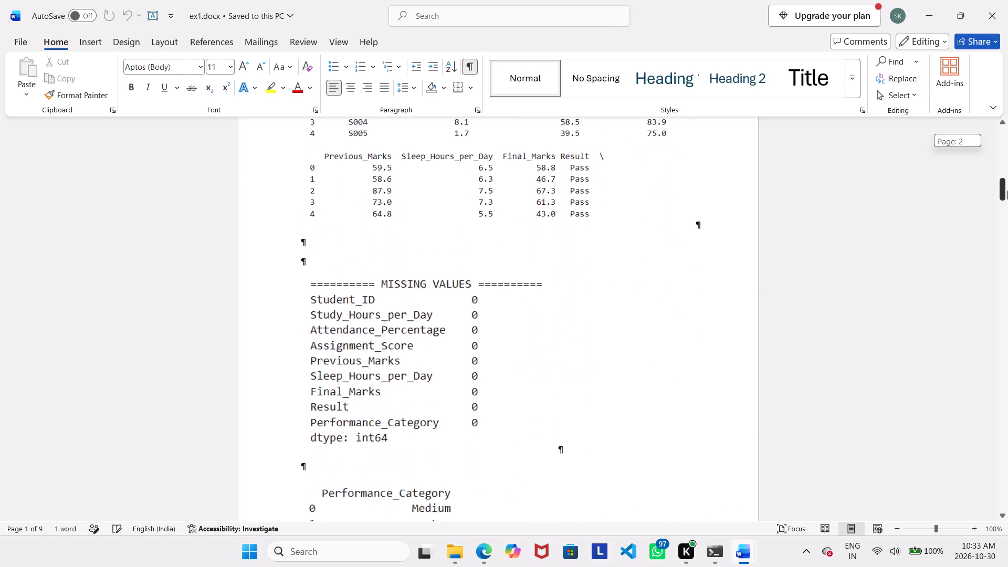
drag(1007, 191, 1007, 271)
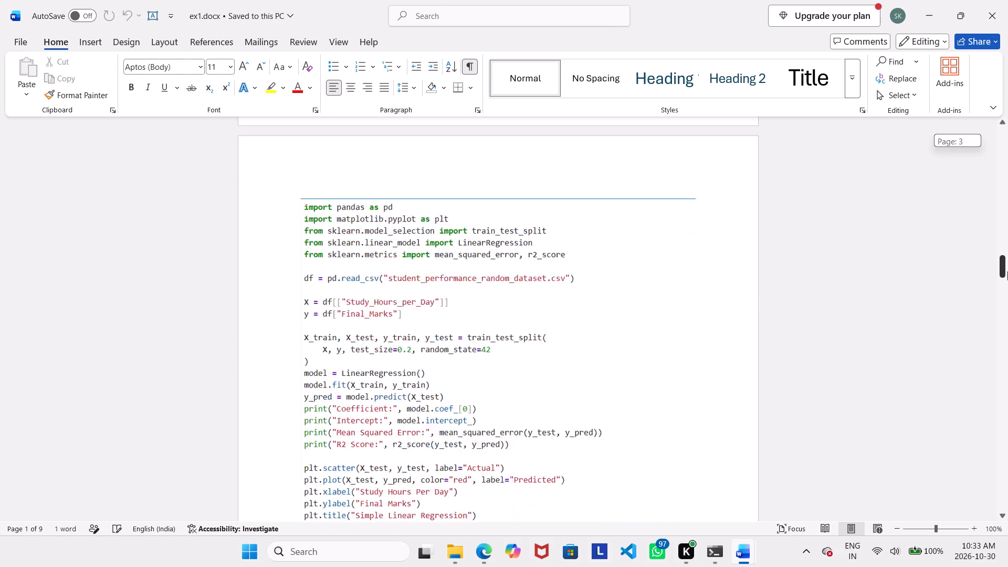
drag(1007, 271, 1007, 499)
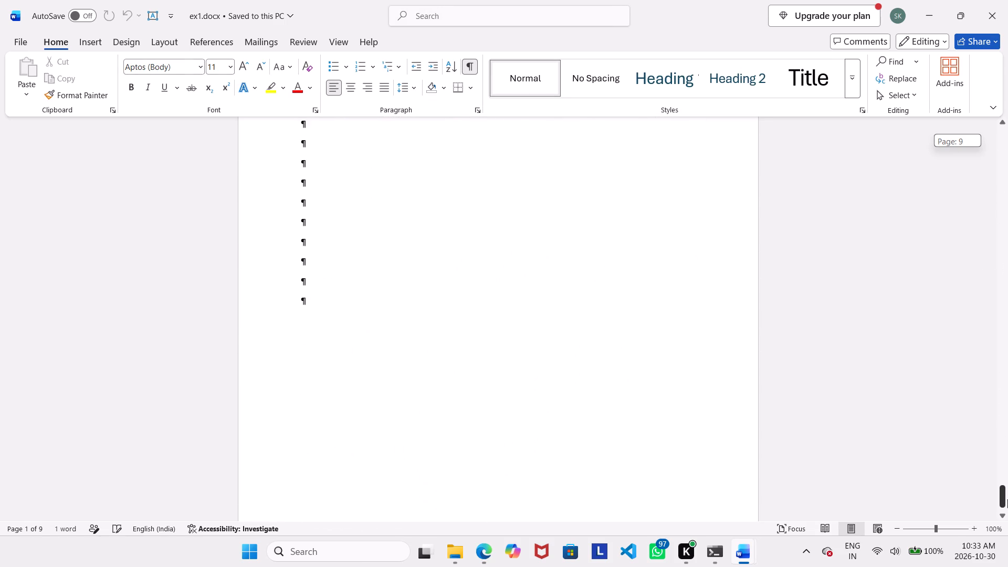
drag(1007, 499, 1007, 527)
click(667, 341)
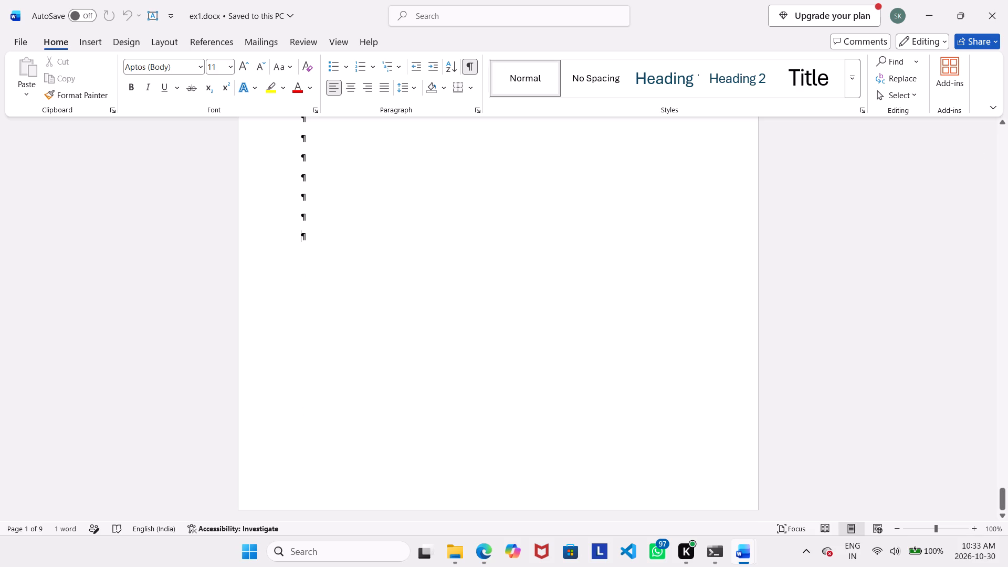
key(BackSpace)
key(BackSpace)
key(BackSpace)
key(BackSpace)
key(BackSpace)
key(BackSpace)
key(BackSpace)
key(BackSpace)
key(BackSpace)
key(BackSpace)
key(BackSpace)
key(BackSpace)
key(BackSpace)
key(BackSpace)
key(BackSpace)
key(BackSpace)
key(BackSpace)
key(BackSpace)
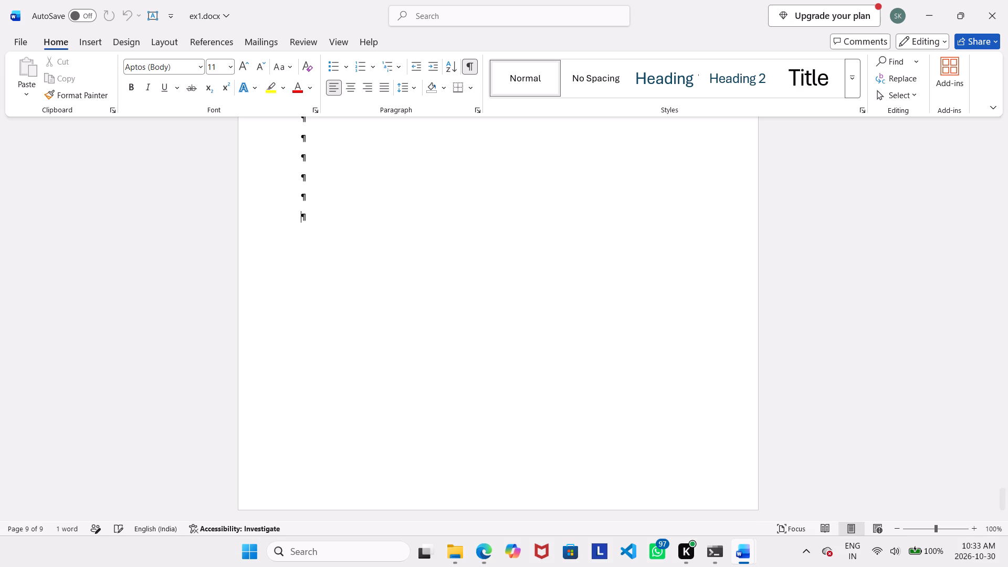
key(BackSpace)
key(BackSpace)
key(BackSpace)
key(BackSpace)
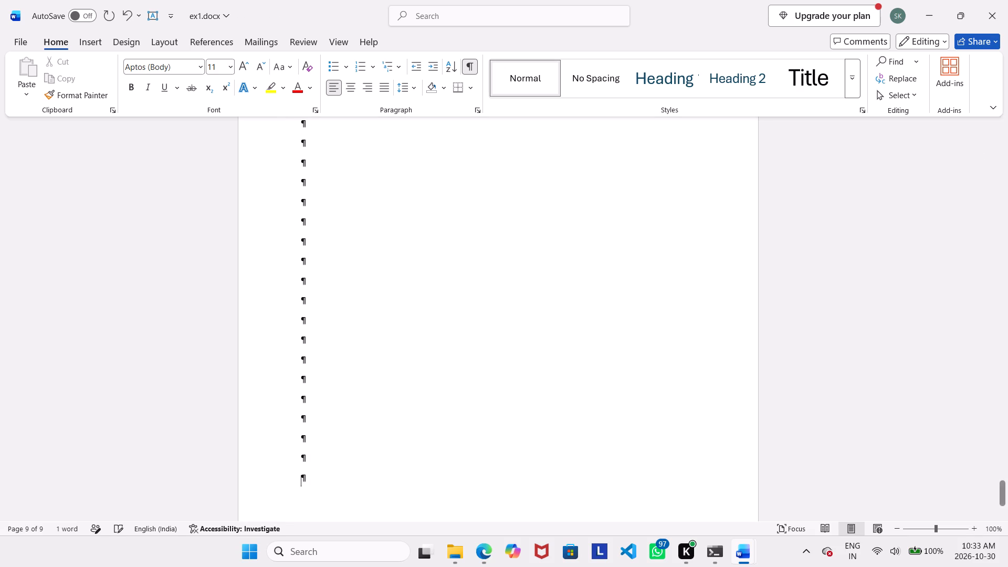
key(BackSpace)
key(BackSpace)
key(BackSpace)
key(BackSpace)
key(BackSpace)
key(BackSpace)
key(BackSpace)
key(BackSpace)
key(BackSpace)
key(BackSpace)
key(BackSpace)
key(BackSpace)
key(BackSpace)
key(BackSpace)
key(BackSpace)
key(BackSpace)
key(BackSpace)
key(BackSpace)
key(BackSpace)
key(BackSpace)
key(BackSpace)
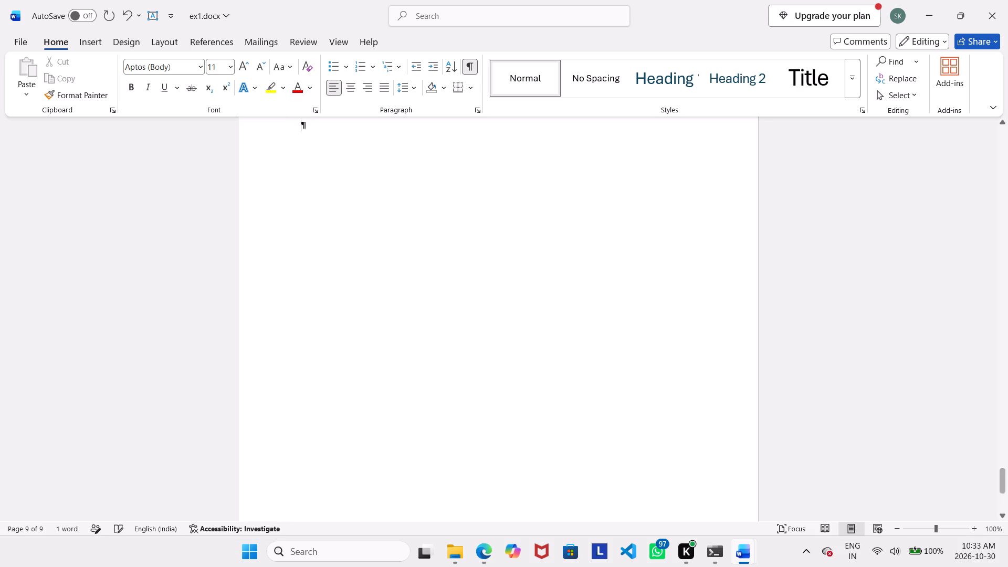
key(BackSpace)
key(BackSpace)
key(BackSpace)
key(BackSpace)
key(BackSpace)
key(BackSpace)
key(BackSpace)
key(BackSpace)
key(BackSpace)
key(BackSpace)
key(BackSpace)
key(BackSpace)
key(BackSpace)
key(BackSpace)
key(BackSpace)
key(BackSpace)
key(BackSpace)
key(BackSpace)
key(BackSpace)
key(BackSpace)
key(BackSpace)
key(BackSpace)
key(BackSpace)
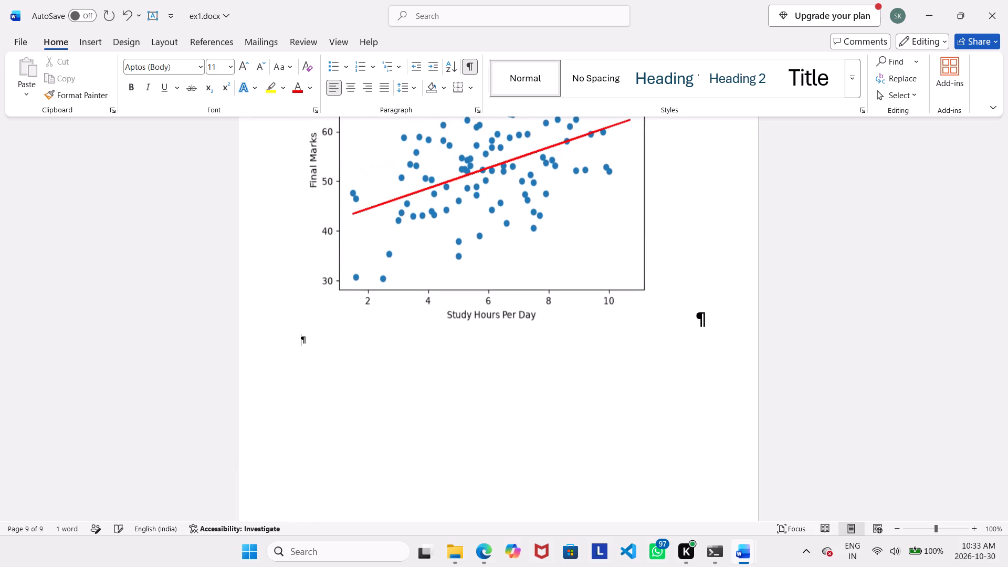
Delete everything from the regression plot back through the linear regression code and Performance_Category output, stopping below the MISSING VALUES output on page 2.
key(BackSpace)
key(BackSpace)
key(BackSpace)
key(BackSpace)
key(BackSpace)
key(BackSpace)
key(BackSpace)
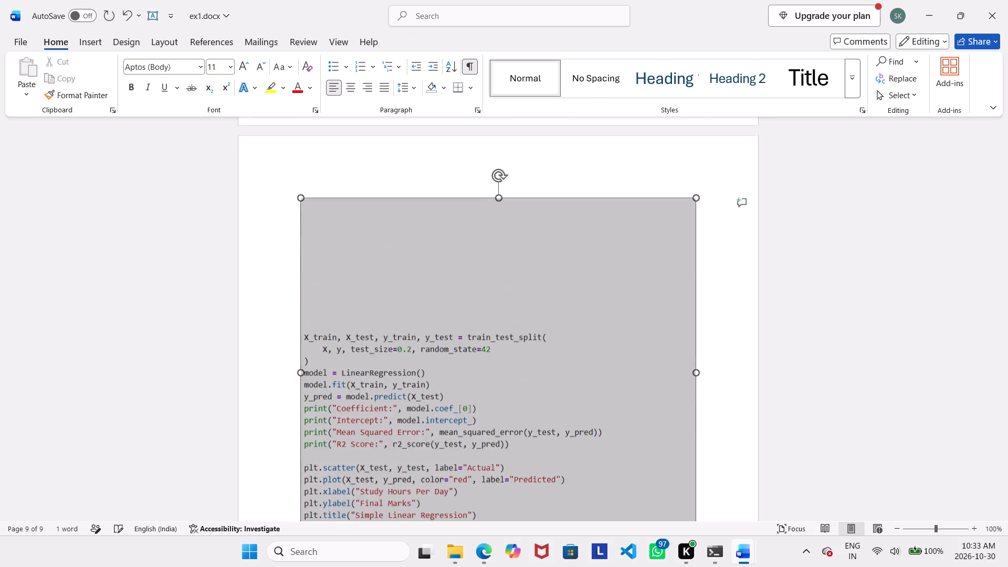
key(BackSpace)
key(BackSpace)
key(BackSpace)
key(BackSpace)
key(BackSpace)
key(BackSpace)
key(BackSpace)
key(BackSpace)
key(BackSpace)
key(BackSpace)
key(BackSpace)
key(BackSpace)
key(BackSpace)
key(BackSpace)
key(BackSpace)
key(BackSpace)
key(BackSpace)
key(BackSpace)
key(BackSpace)
key(BackSpace)
key(BackSpace)
key(BackSpace)
key(BackSpace)
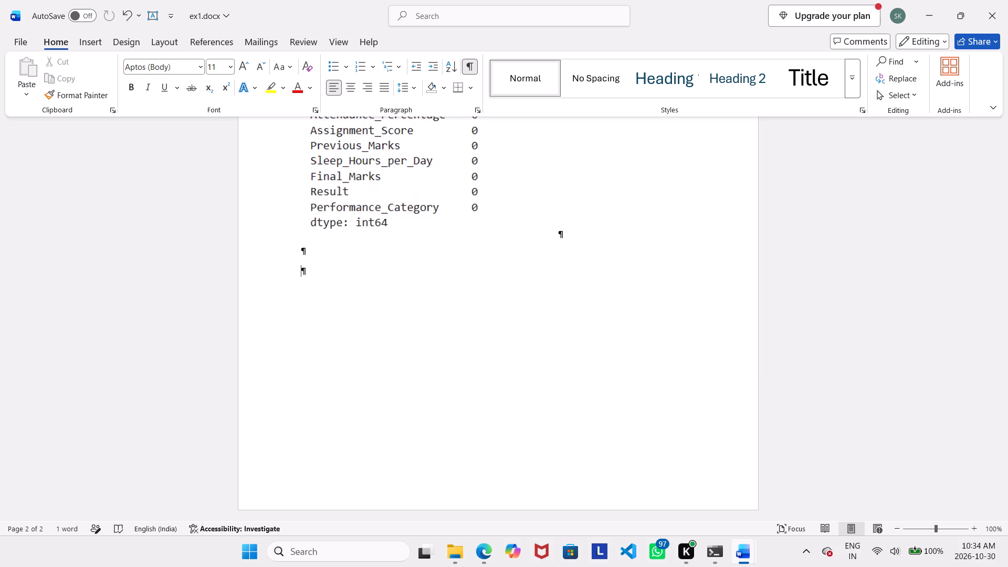
Examine the remaining pages of ex1.docx, from the original dataset output to the end of the missing values output.
scroll(634, 260, up, 7)
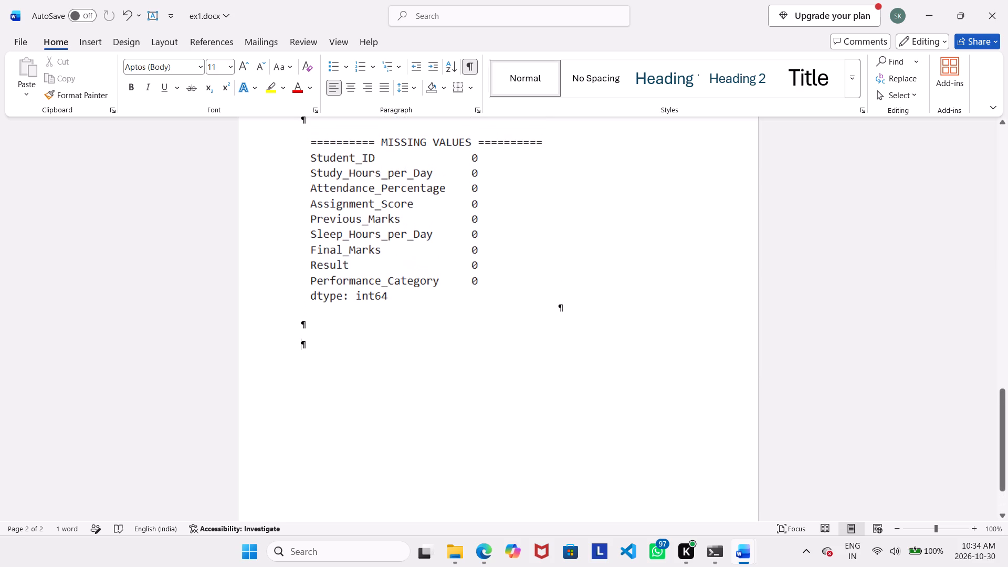
drag(1003, 434, 994, 324)
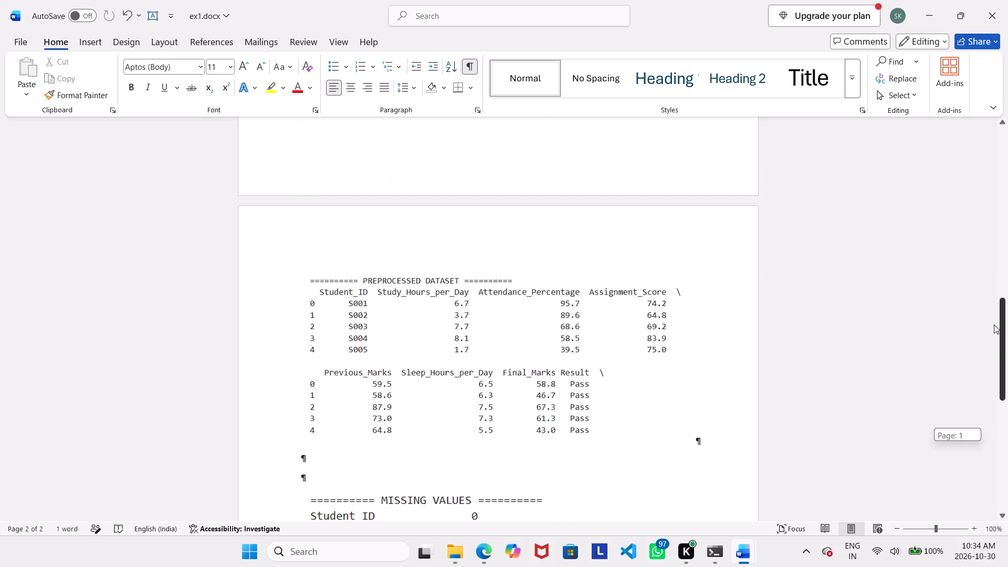
drag(994, 324, 1004, 368)
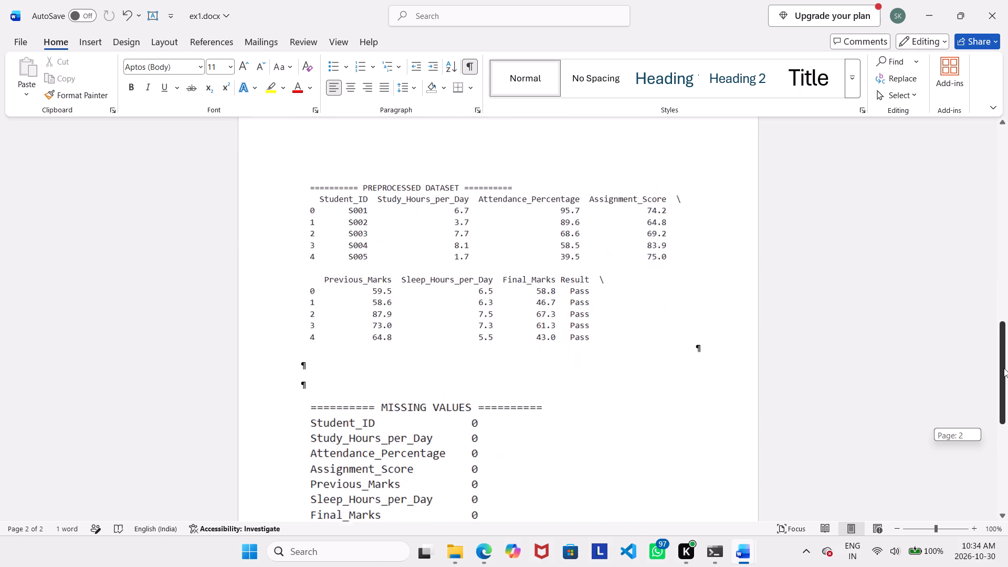
drag(1004, 368, 1007, 506)
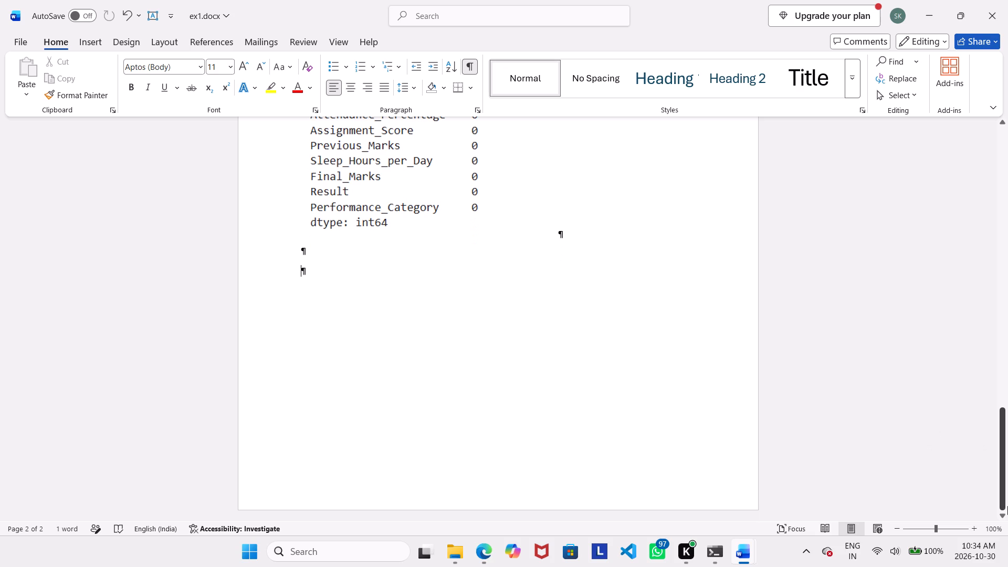
scroll(975, 441, down, 5)
scroll(802, 427, up, 11)
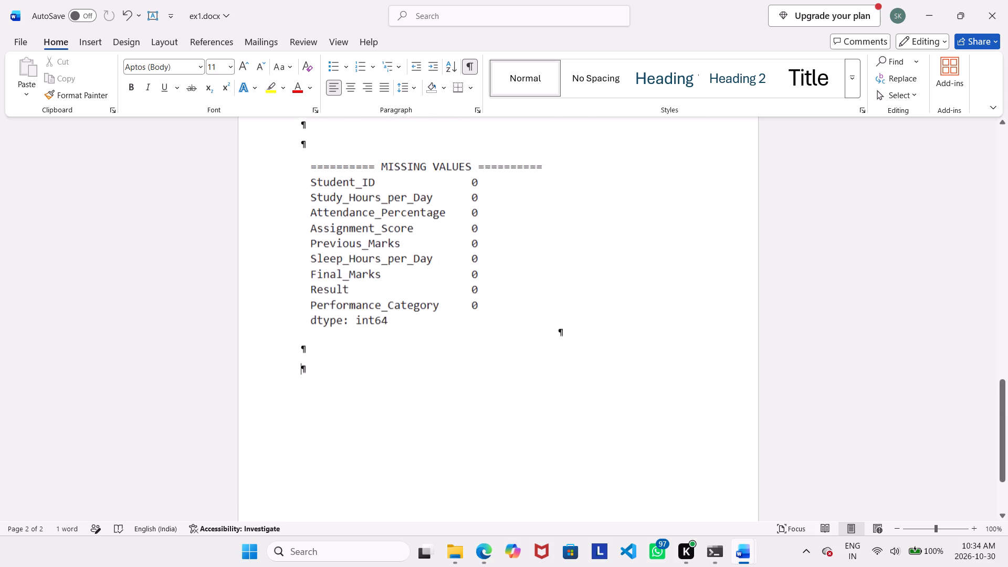
drag(1007, 407, 987, 239)
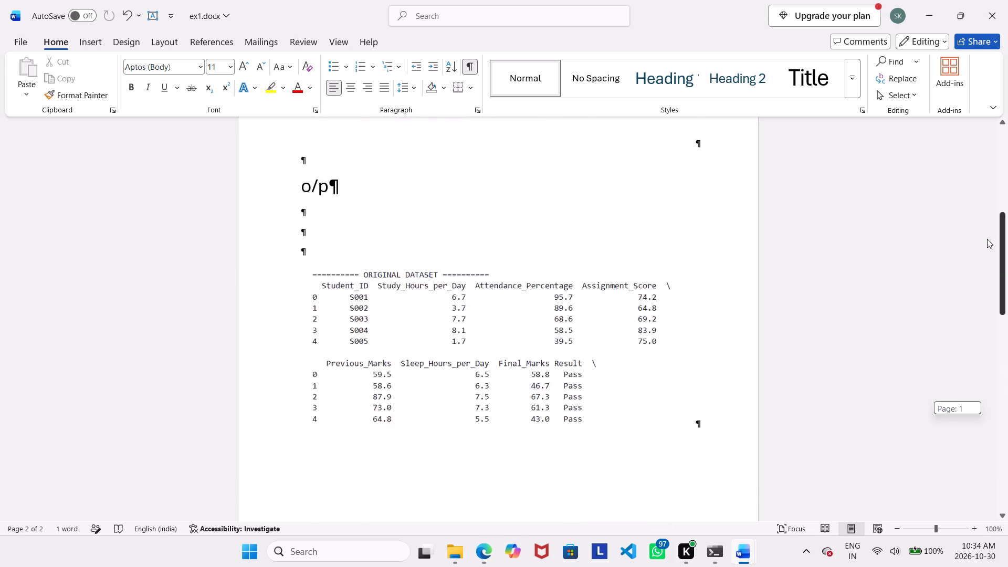
drag(987, 239, 1007, 290)
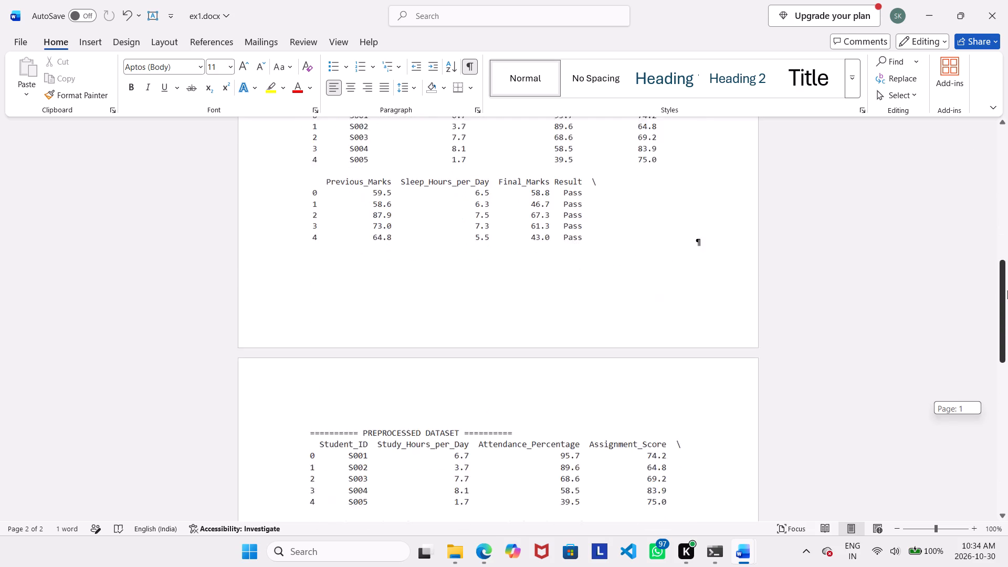
drag(1007, 290, 1007, 413)
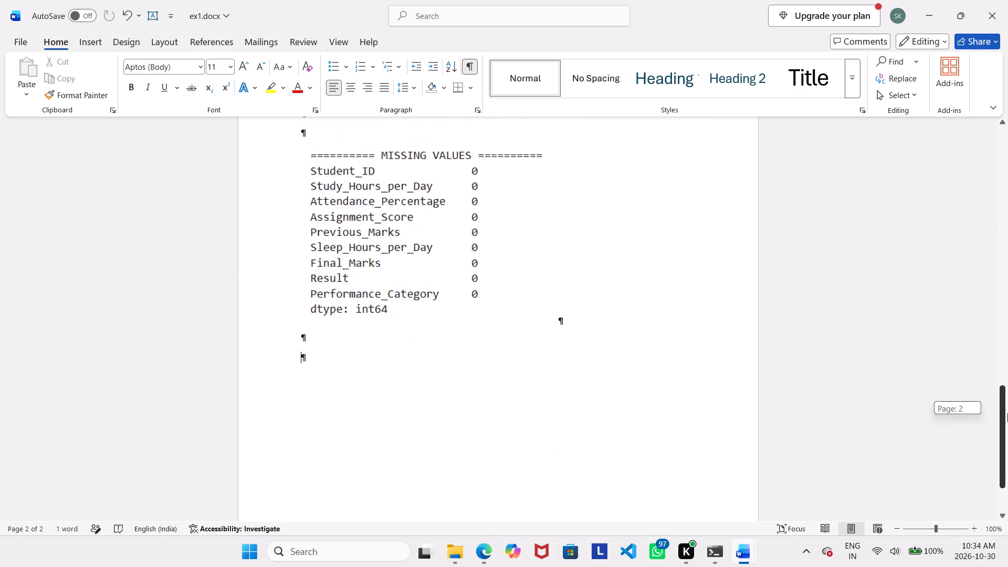
drag(1007, 413, 996, 333)
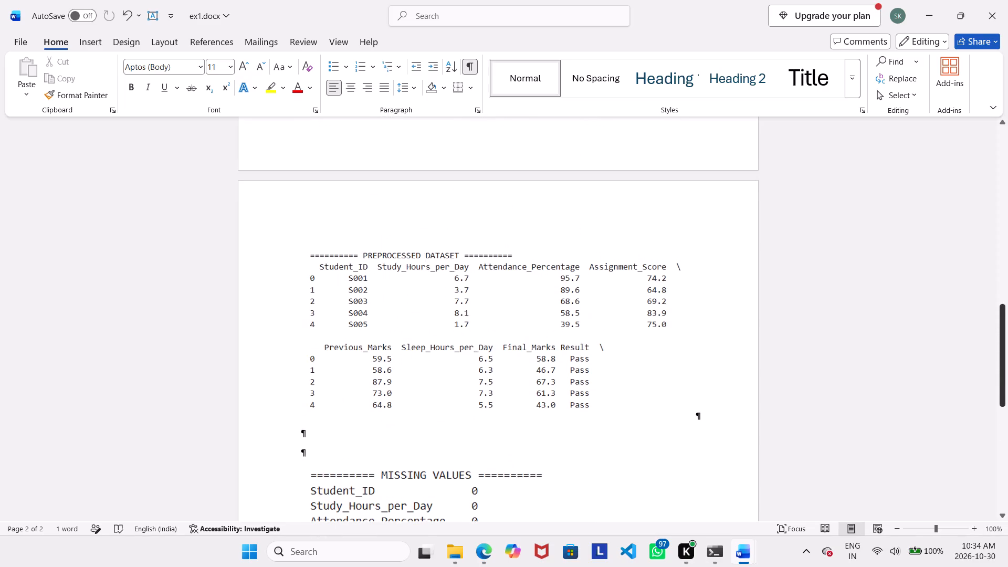
Turn on AutoSave for the trimmed ex1.docx by uploading it to the personal OneDrive.
click(81, 17)
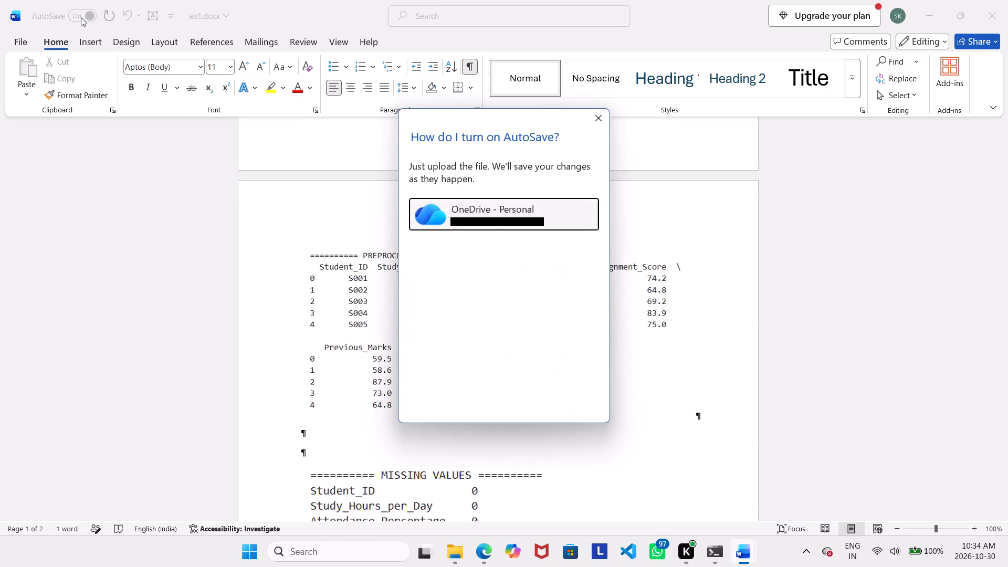
click(459, 215)
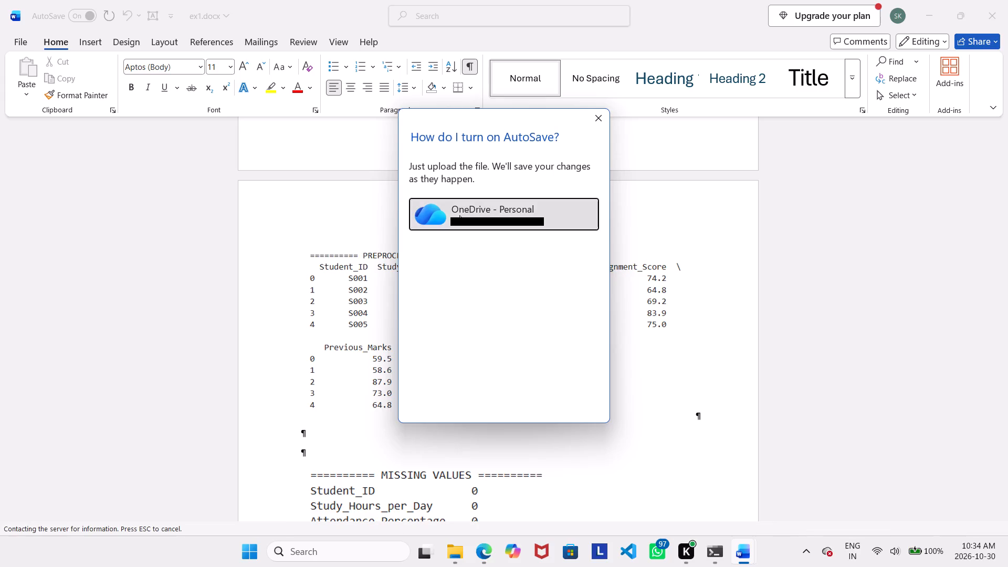
key(Return)
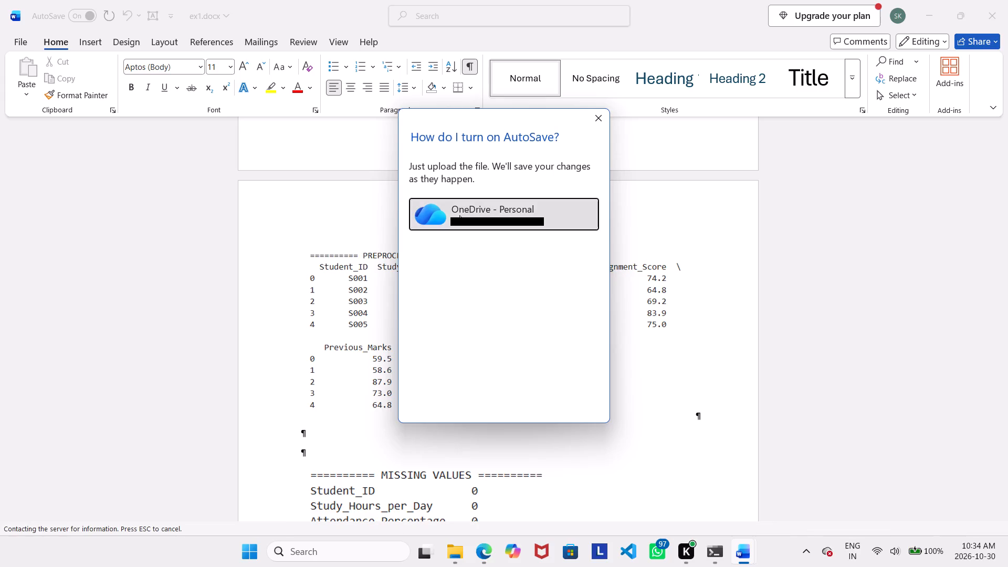
click(459, 215)
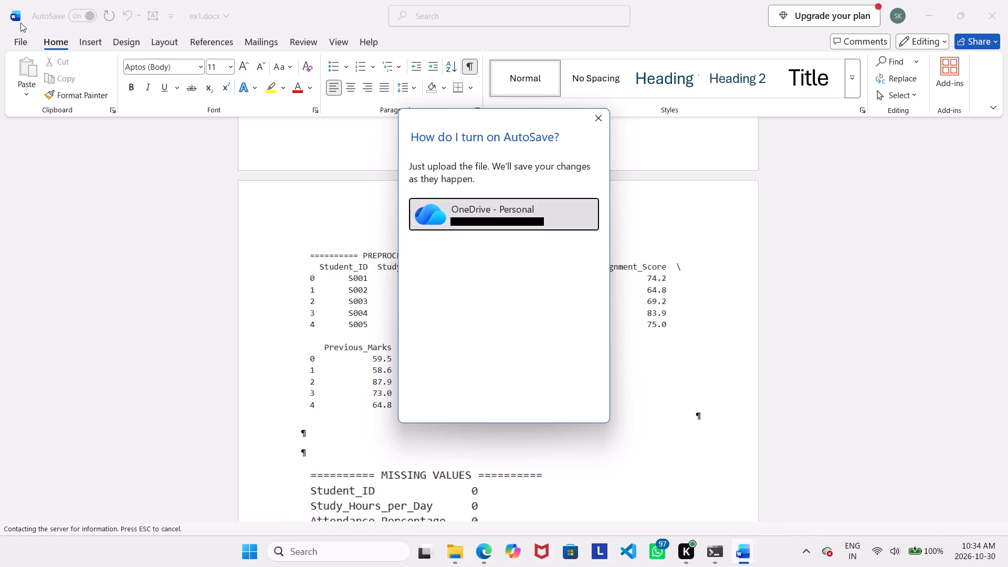
click(15, 15)
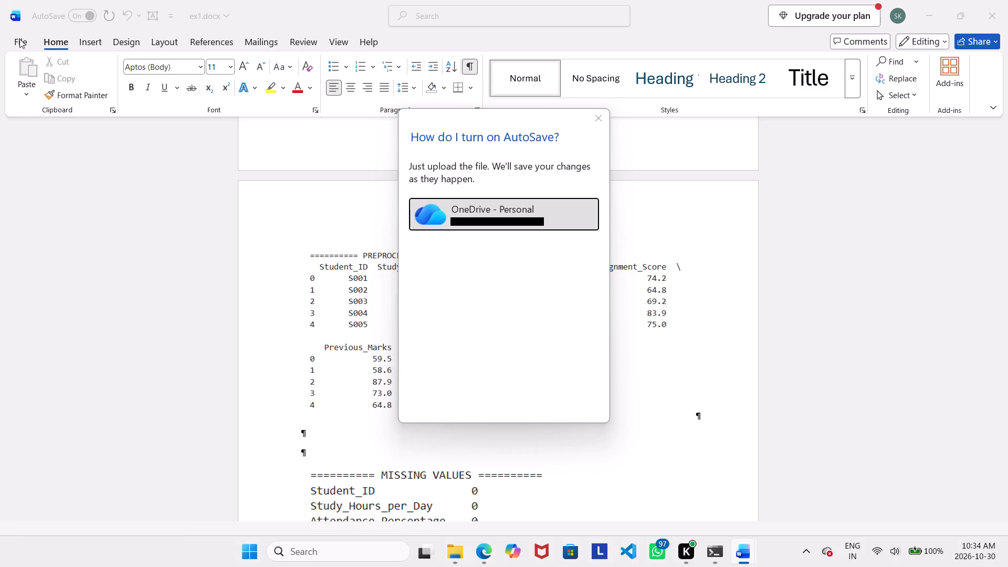
click(19, 39)
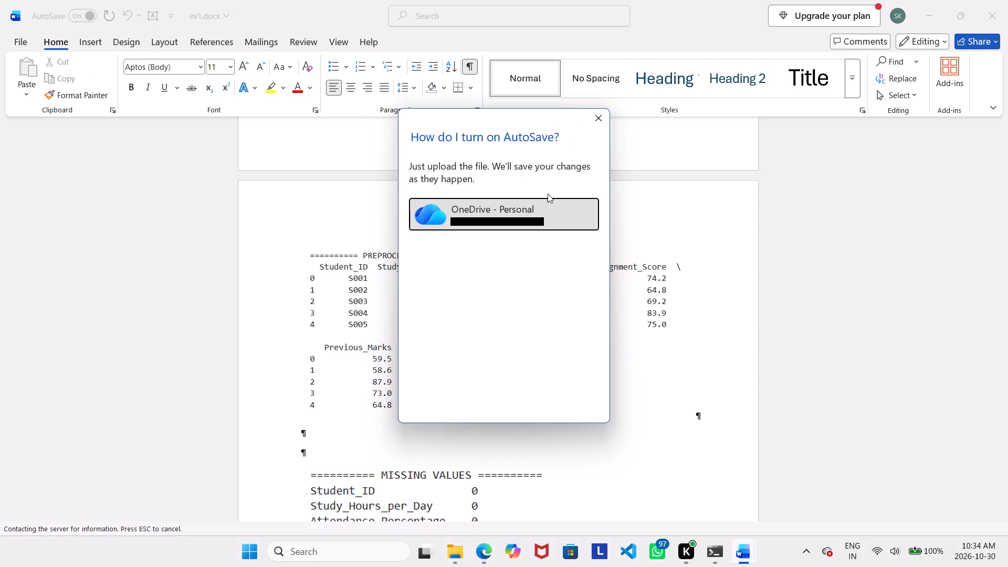
click(536, 215)
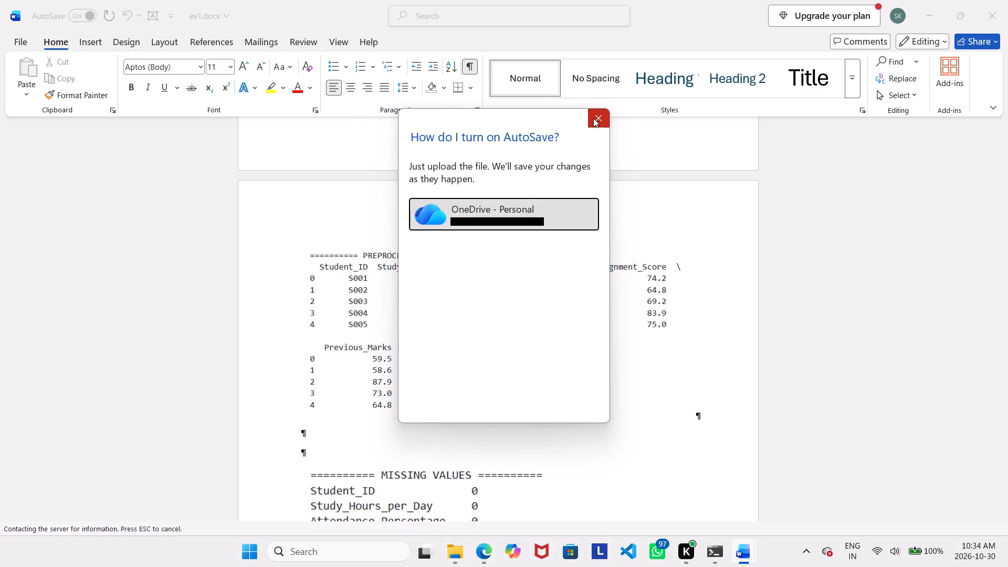
double_click(520, 213)
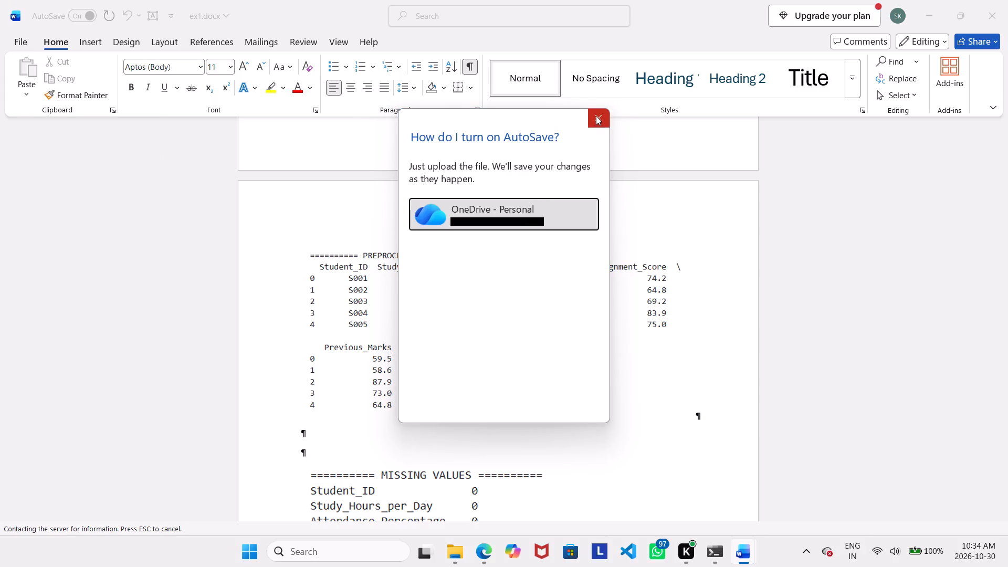
click(596, 115)
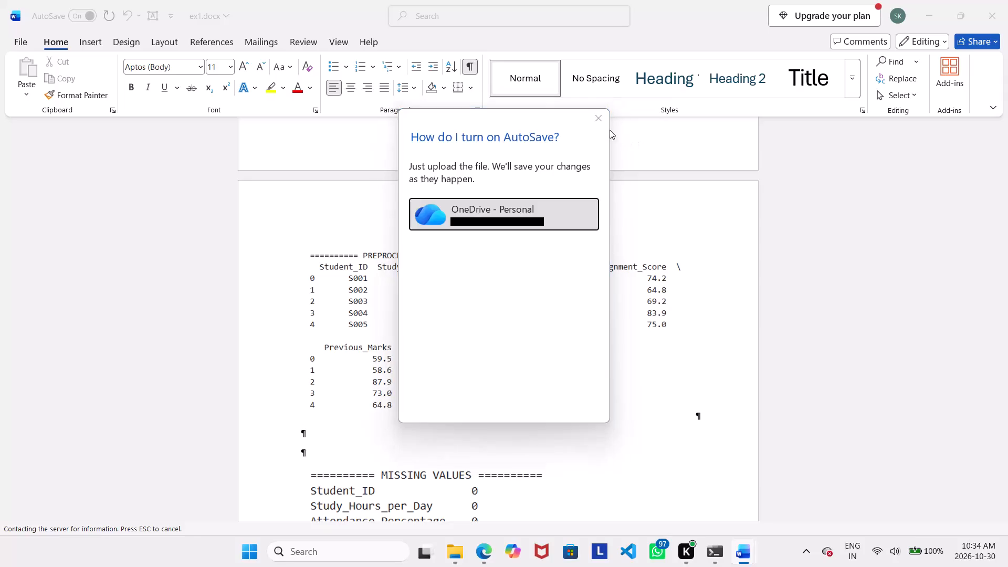
click(596, 121)
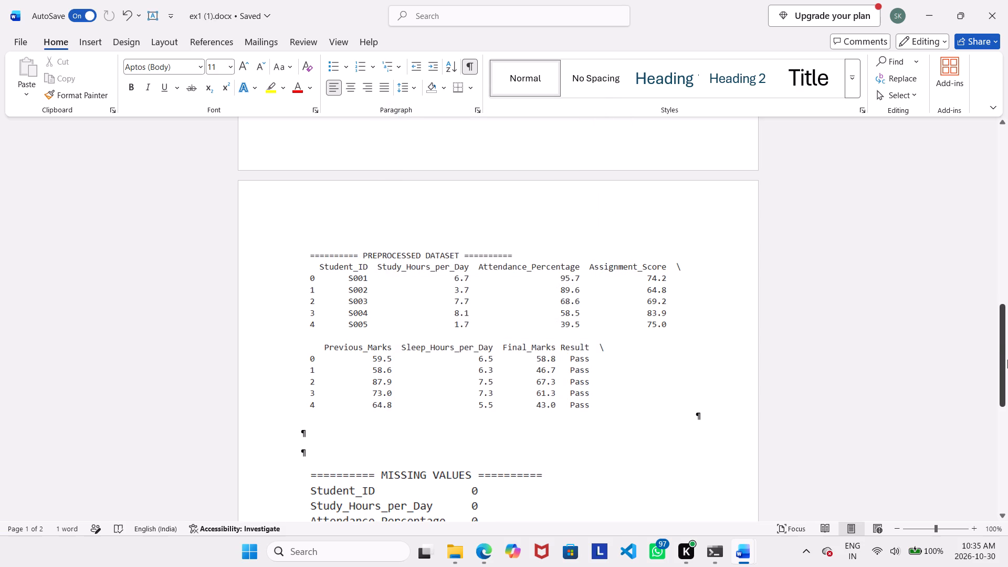
Examine both pages of the trimmed ex1 (1).docx, from the preprocessing code to the end of the MISSING VALUES output.
drag(1005, 360, 999, 343)
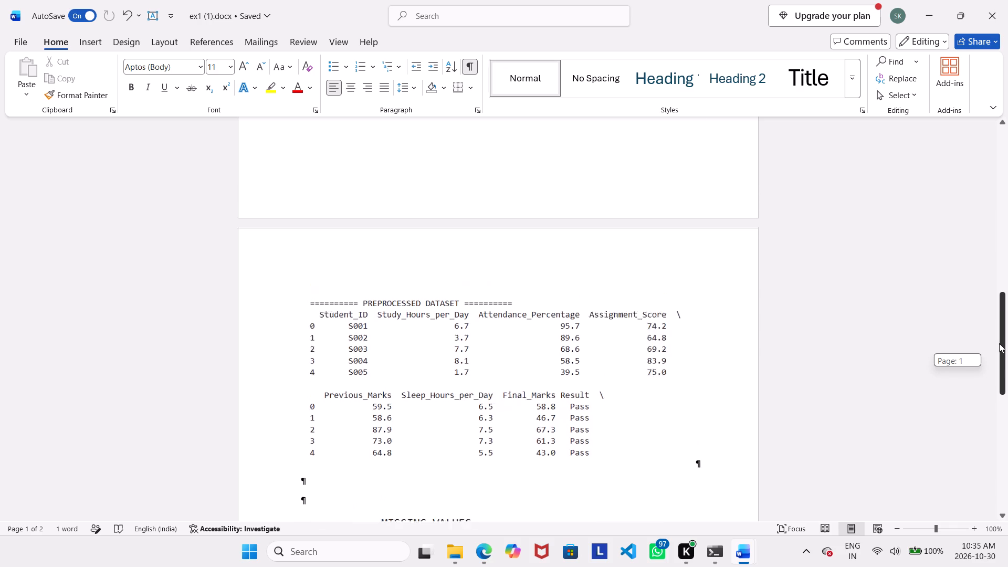
drag(999, 343, 993, 280)
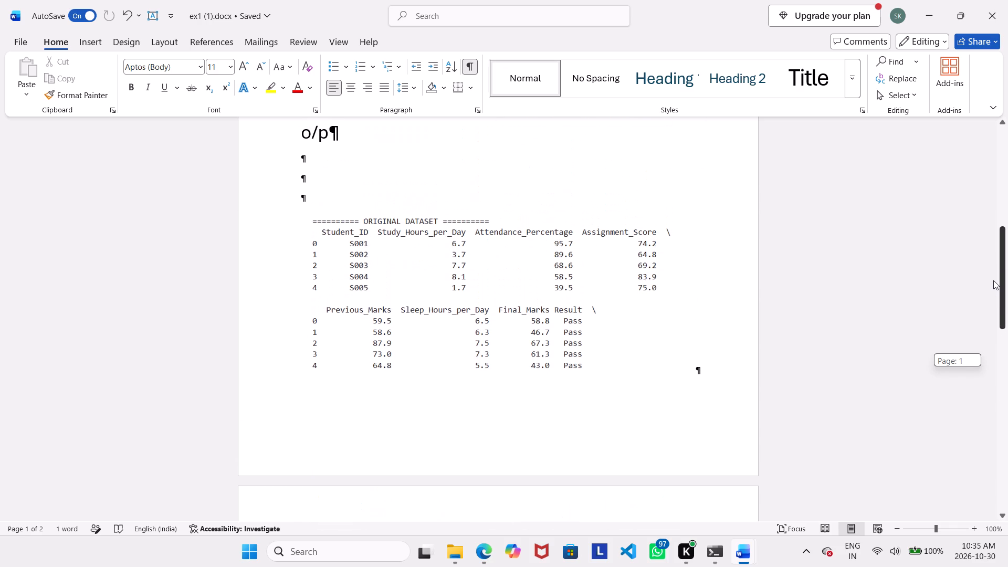
drag(993, 280, 992, 163)
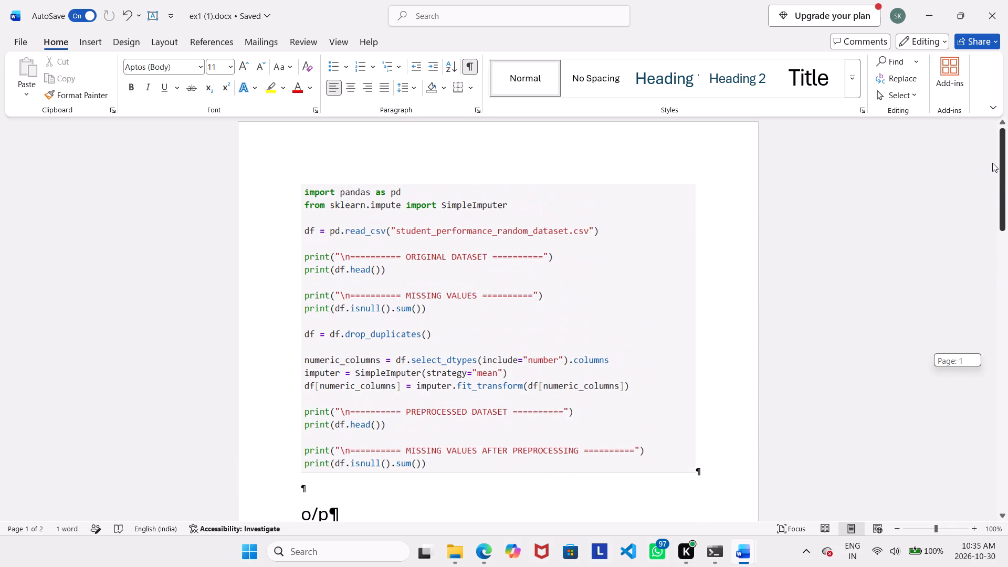
drag(992, 163, 1004, 236)
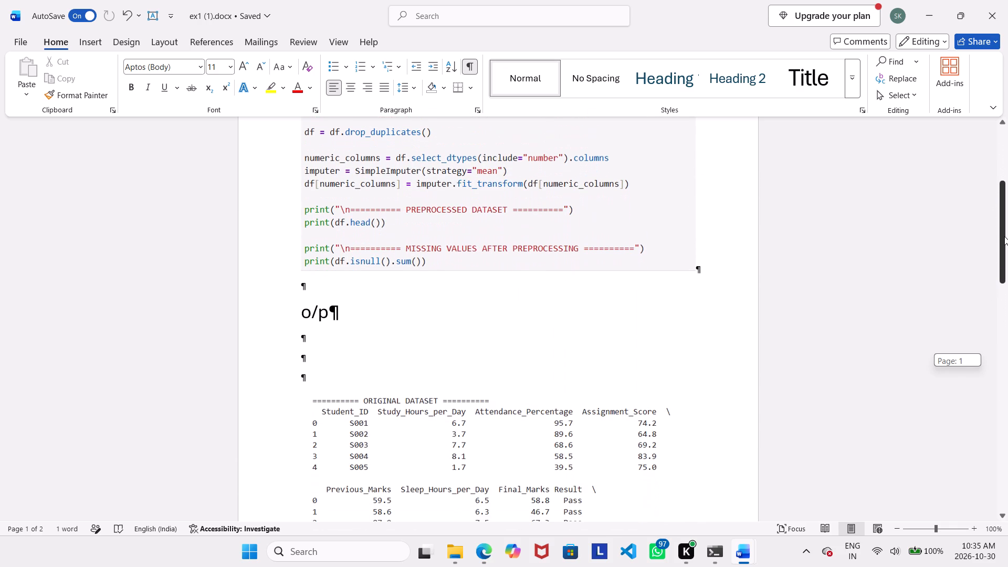
drag(1004, 236, 1005, 241)
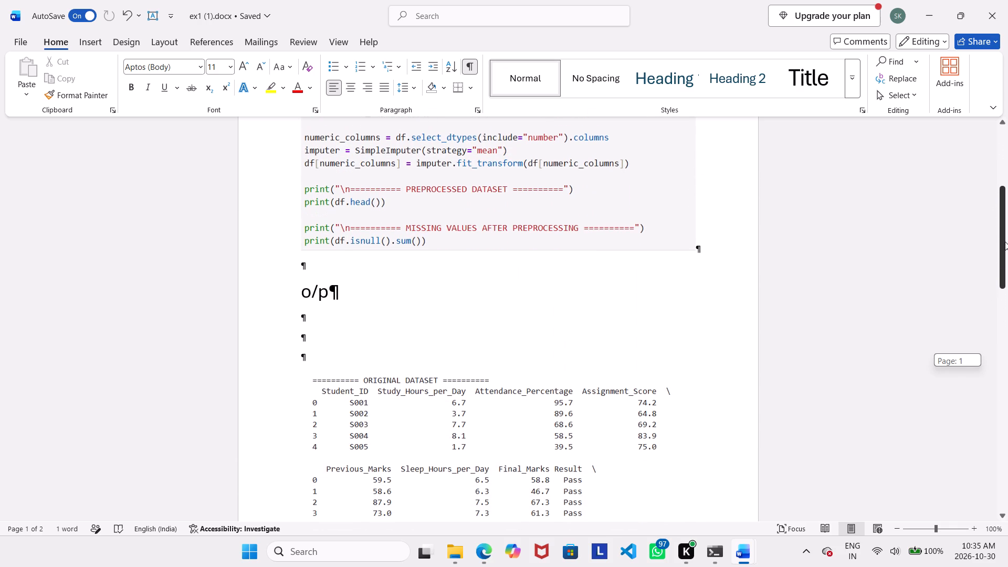
drag(1005, 241, 1007, 466)
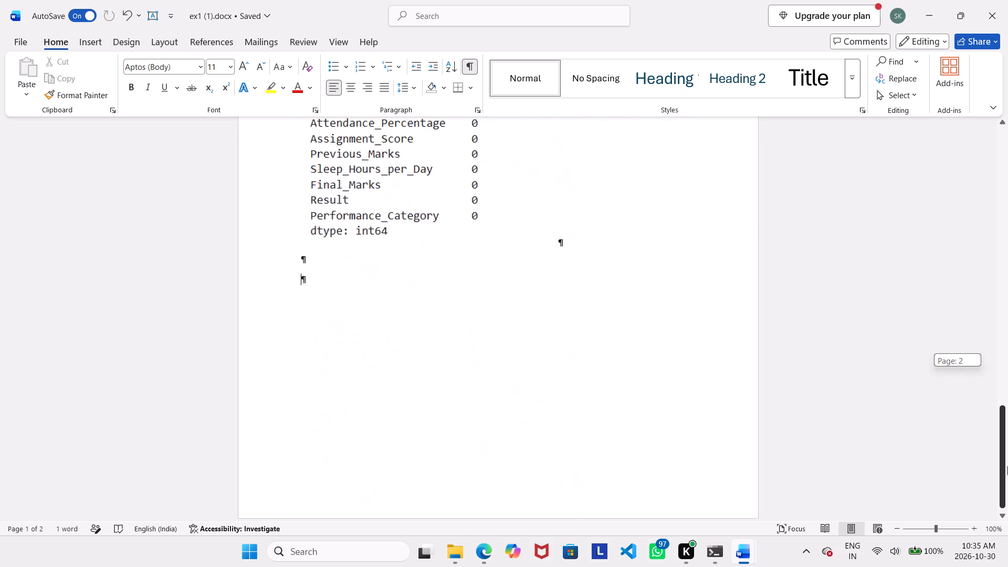
drag(1007, 466, 993, 397)
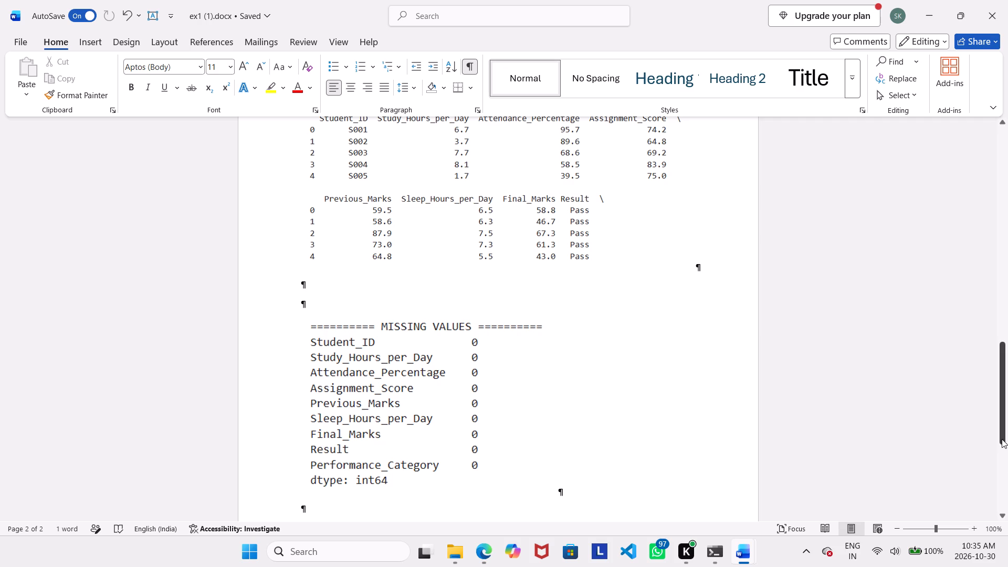
drag(1000, 430, 983, 220)
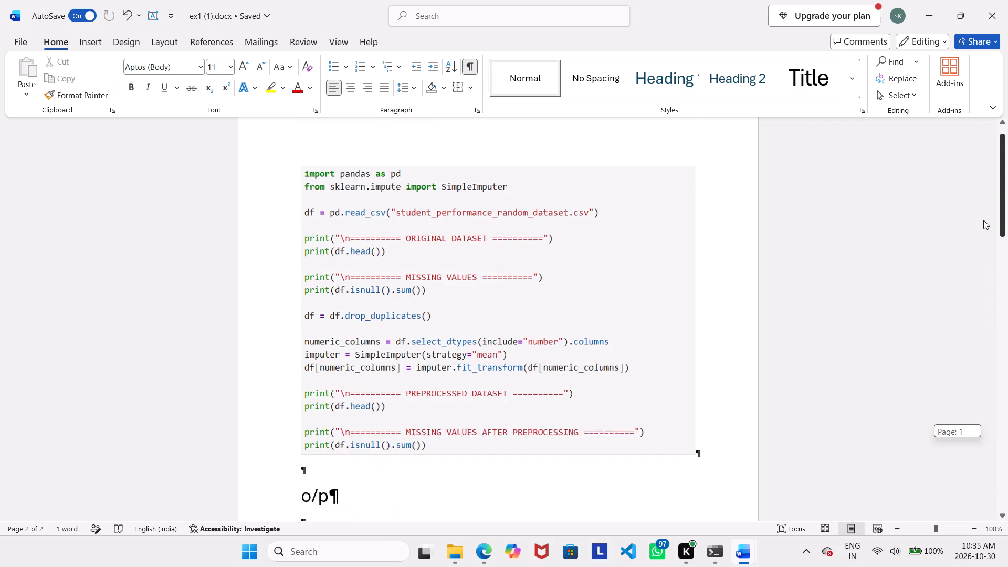
drag(983, 220, 995, 314)
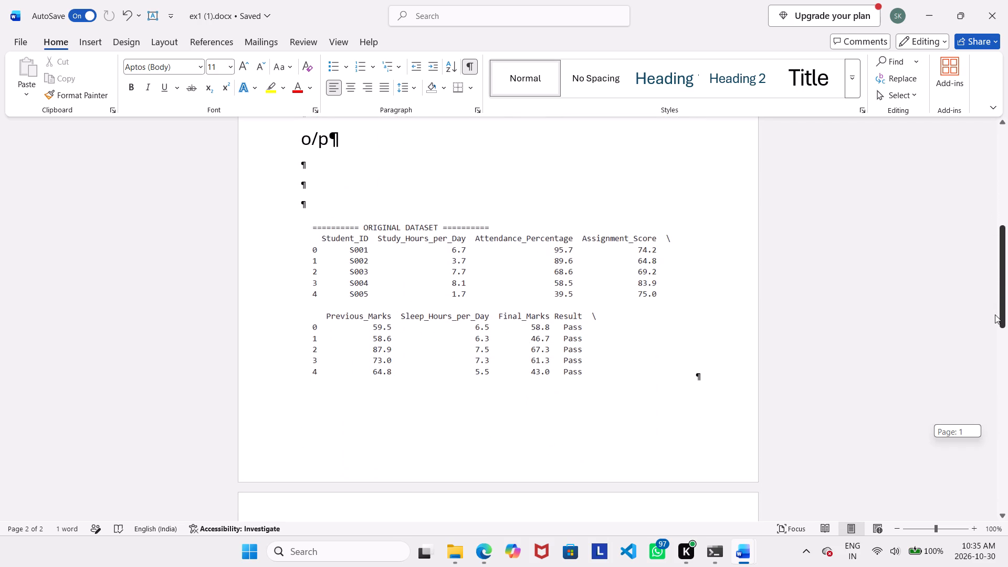
drag(995, 314, 1007, 512)
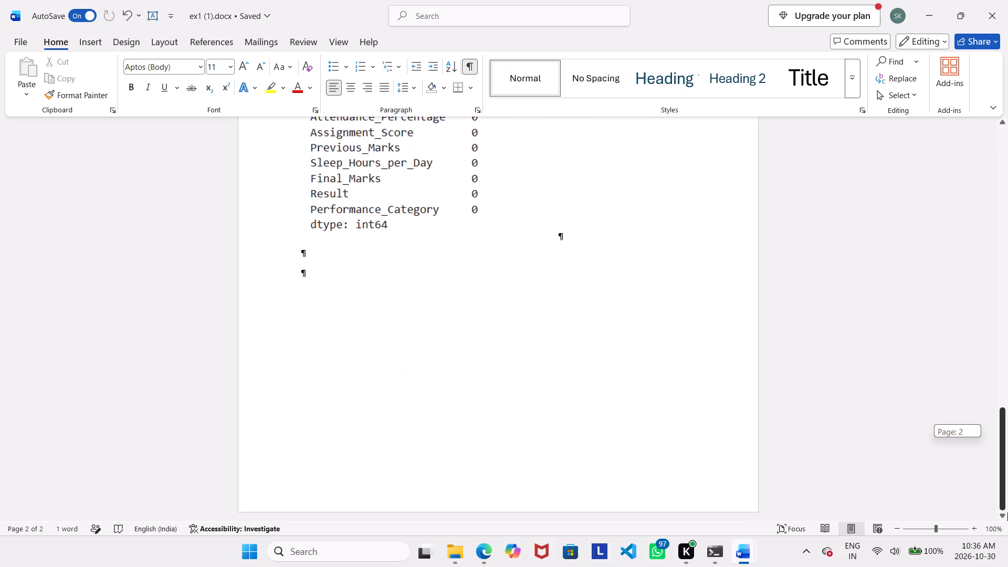
drag(1007, 512, 1007, 544)
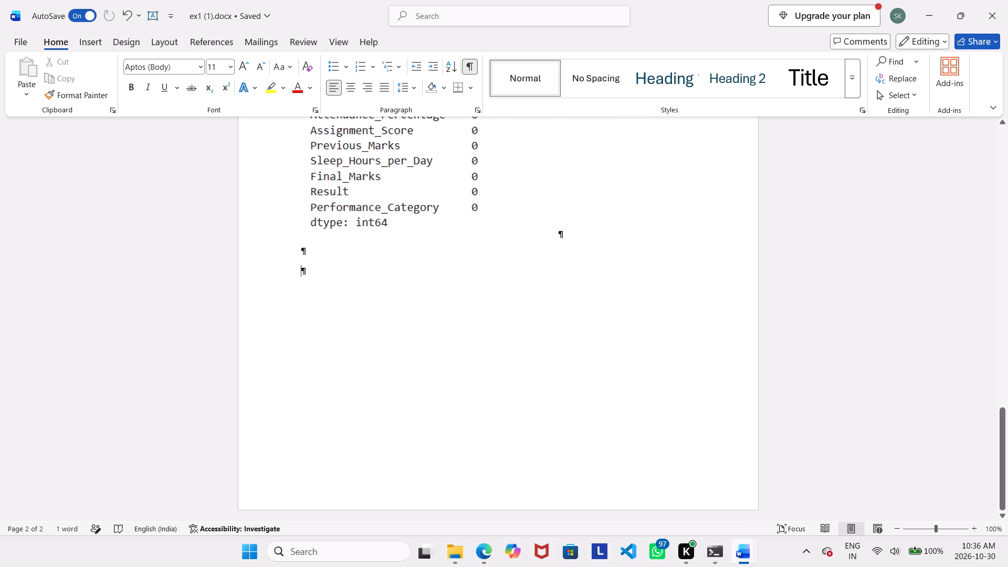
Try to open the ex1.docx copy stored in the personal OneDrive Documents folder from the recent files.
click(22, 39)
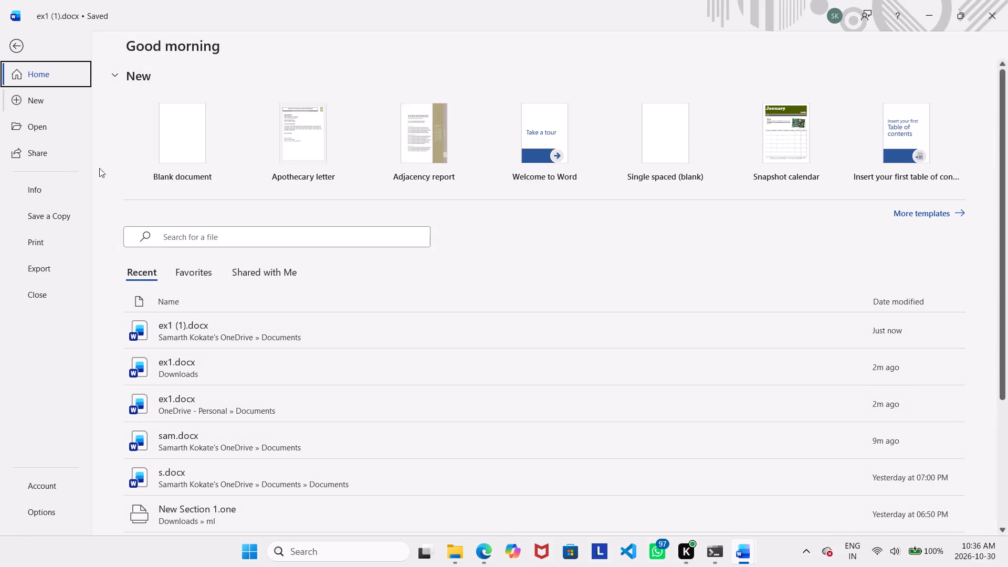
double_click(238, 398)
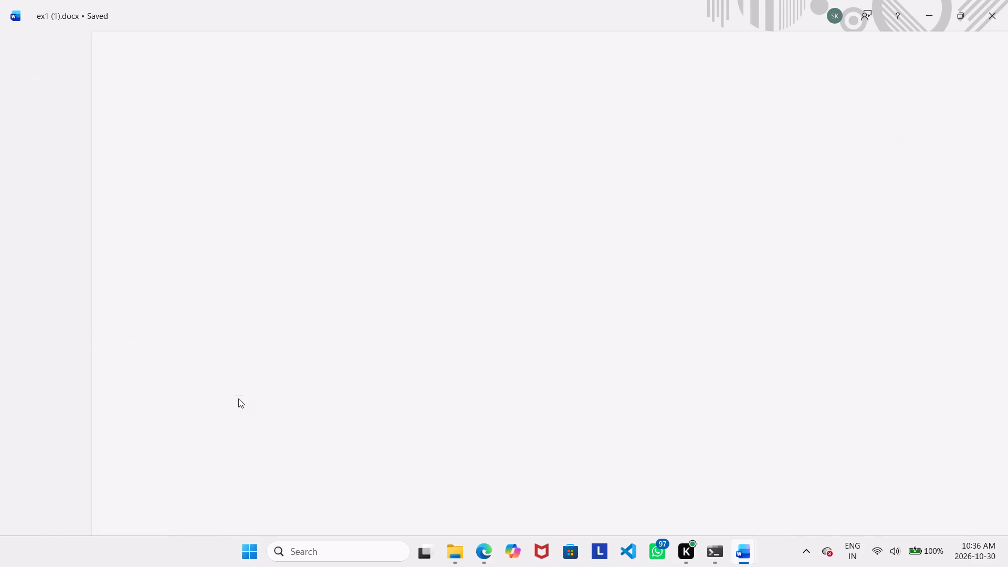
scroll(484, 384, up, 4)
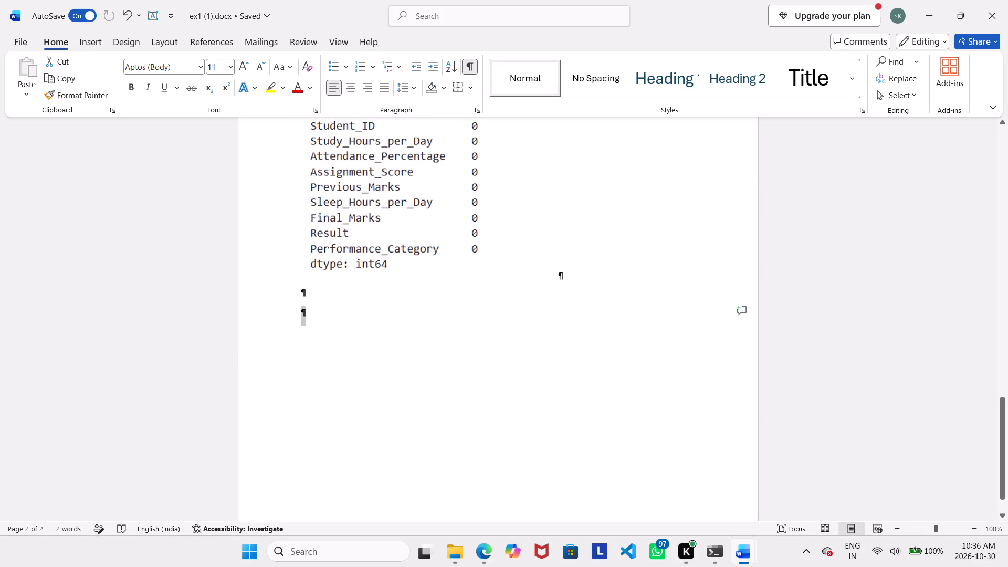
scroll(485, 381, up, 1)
click(932, 5)
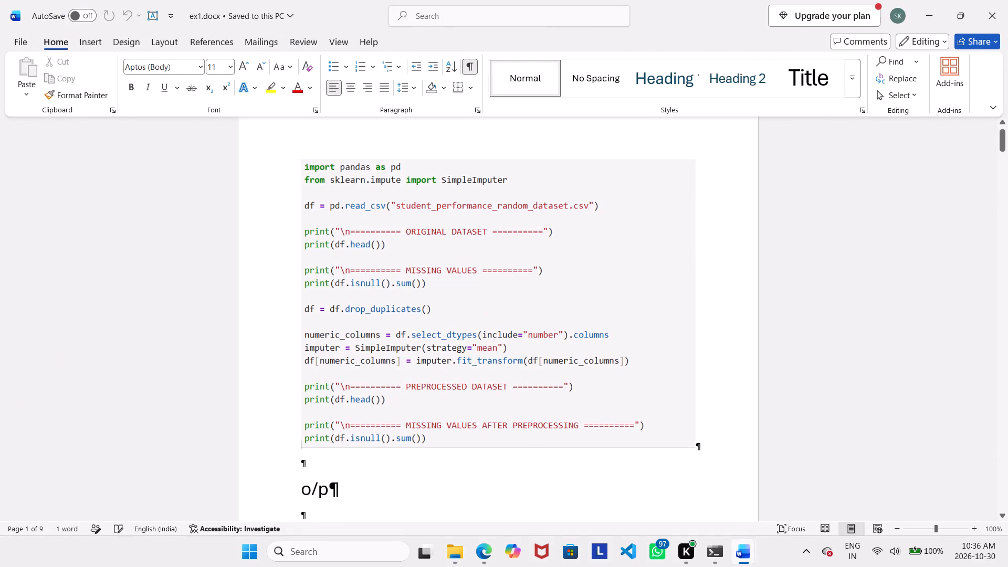
drag(1001, 143, 999, 290)
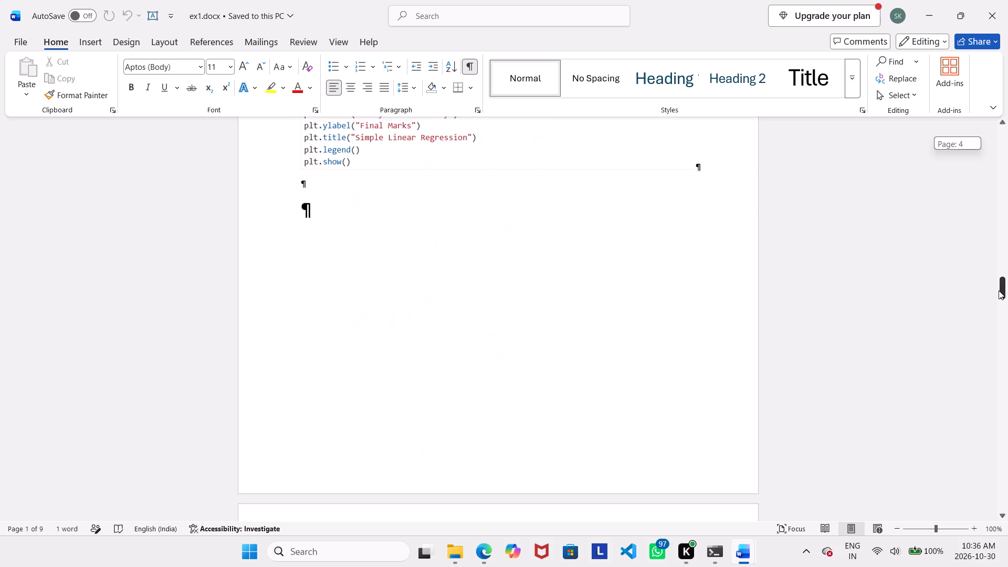
drag(999, 290, 965, 113)
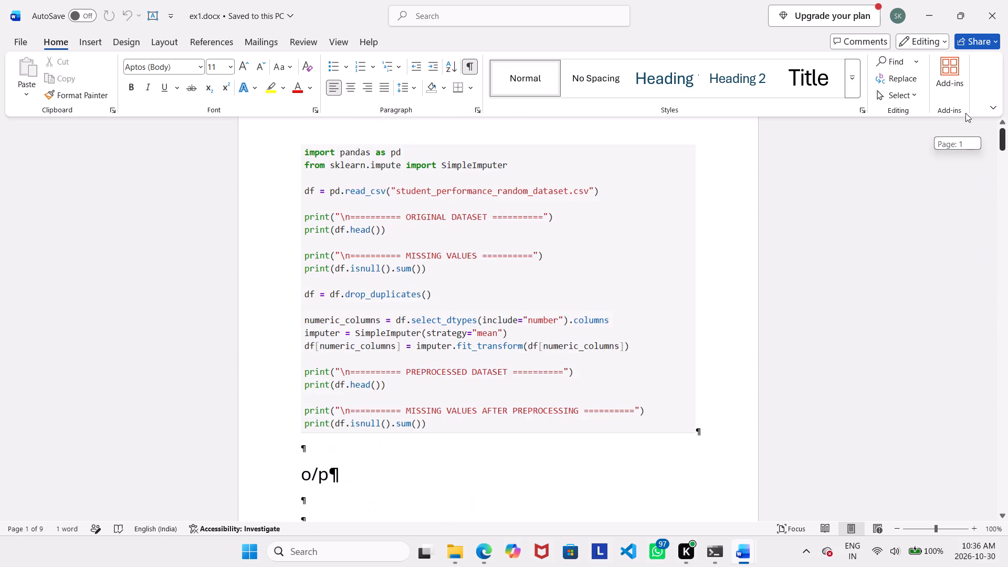
drag(965, 113, 963, 97)
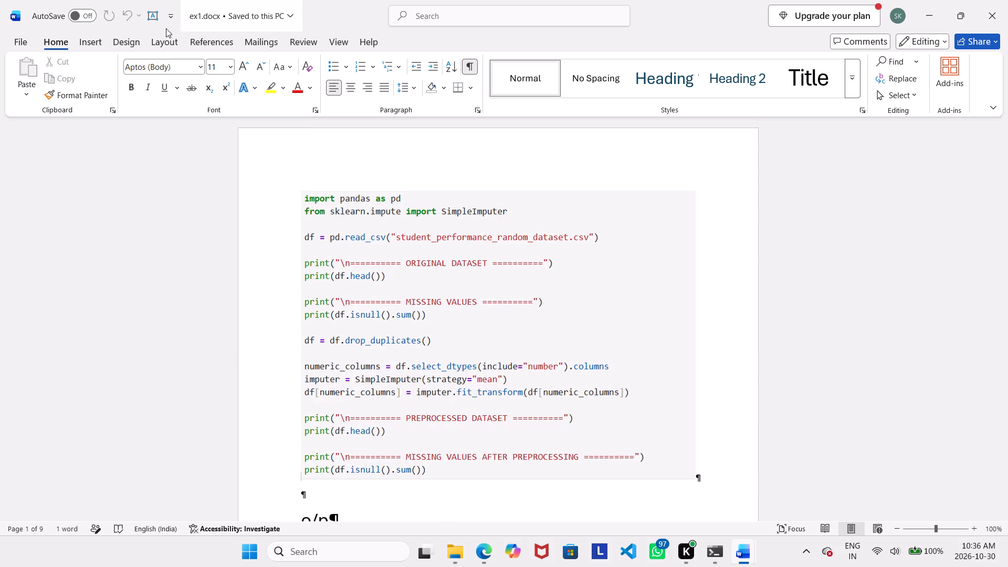
Reopen the Downloads copy of ex1.docx from the recent files and check its file name and location details.
click(13, 39)
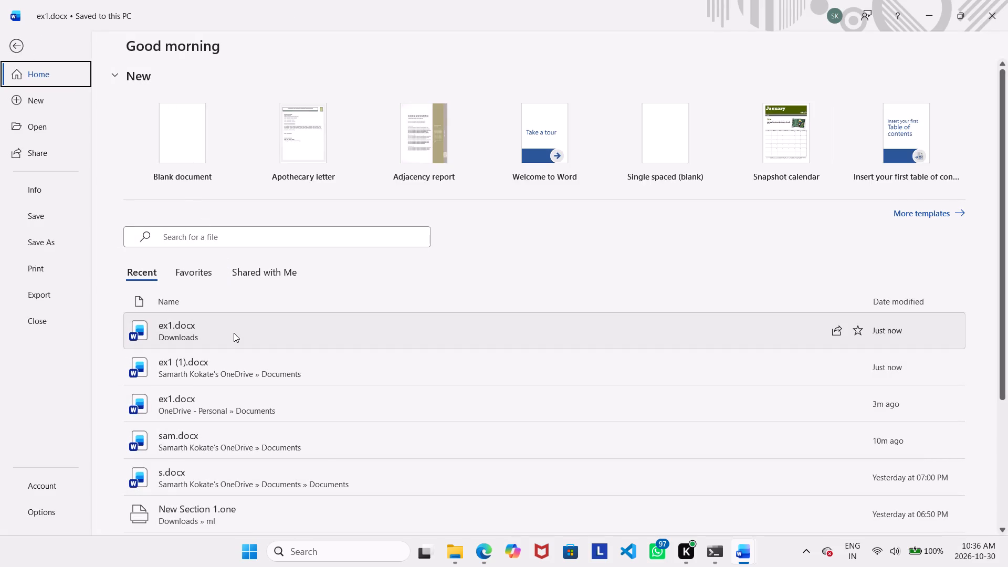
double_click(234, 333)
click(234, 333)
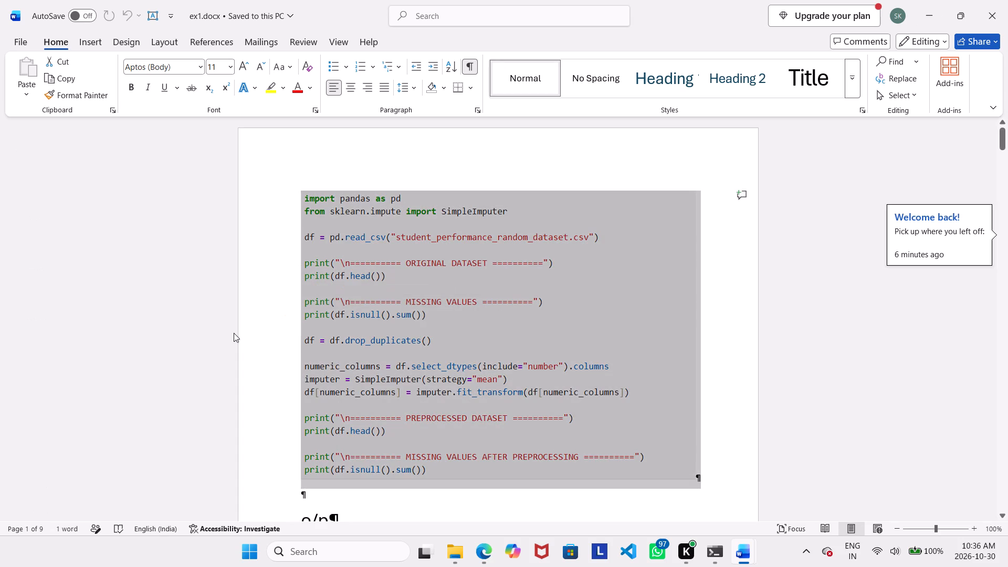
click(708, 327)
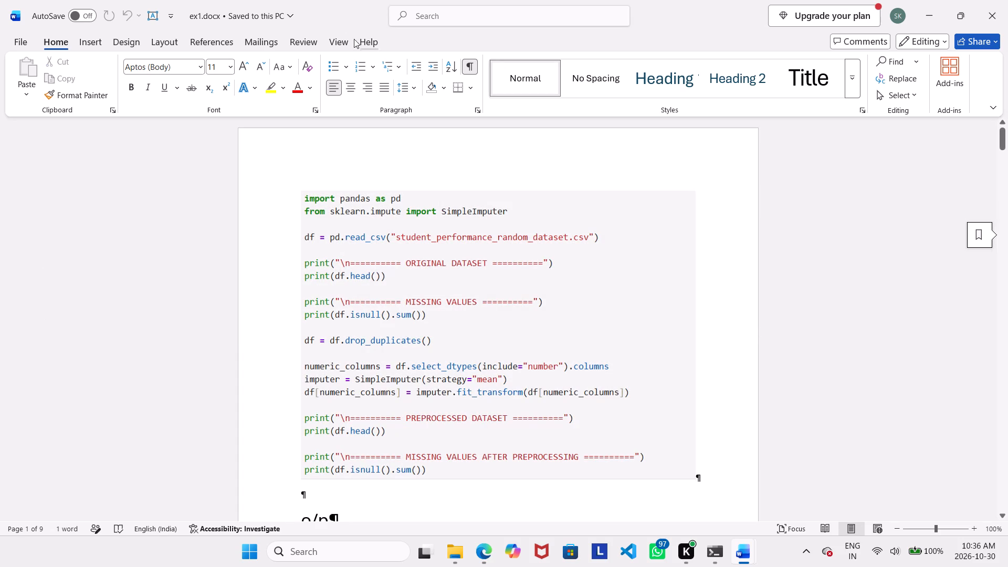
click(257, 10)
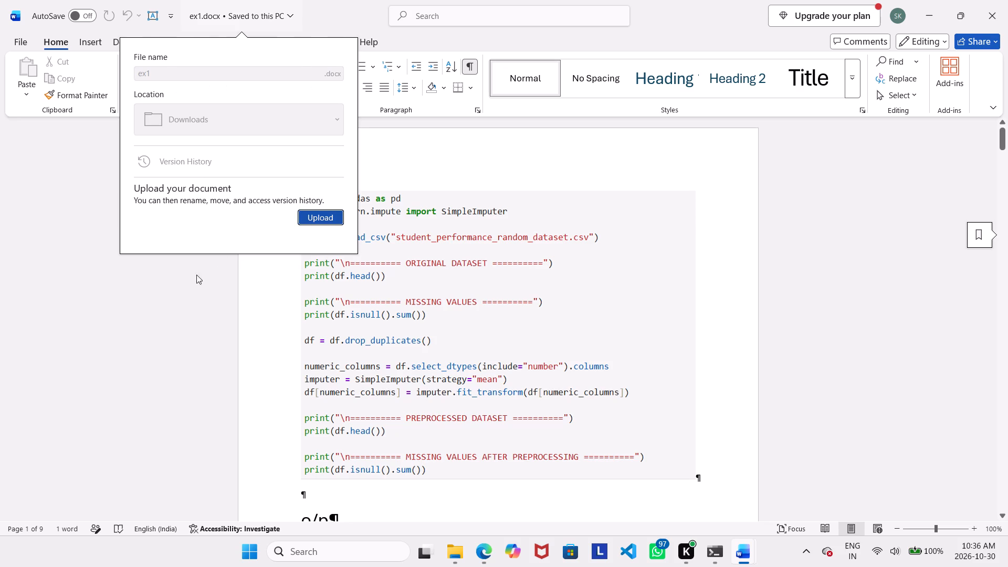
click(173, 290)
Delete the three empty paragraphs between the o/p heading and the ORIGINAL DATASET output on page 1.
scroll(281, 282, down, 11)
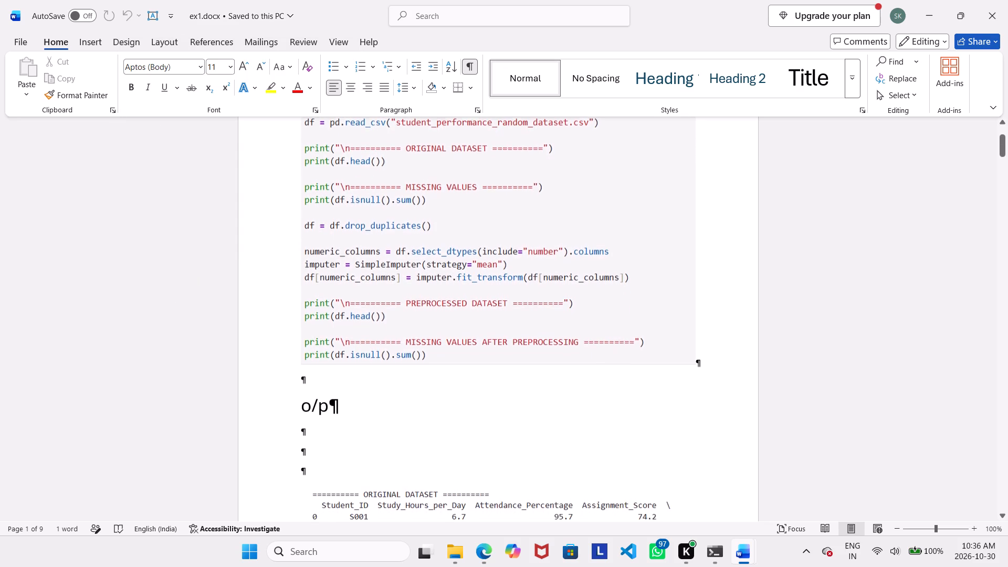
scroll(282, 282, down, 5)
click(329, 416)
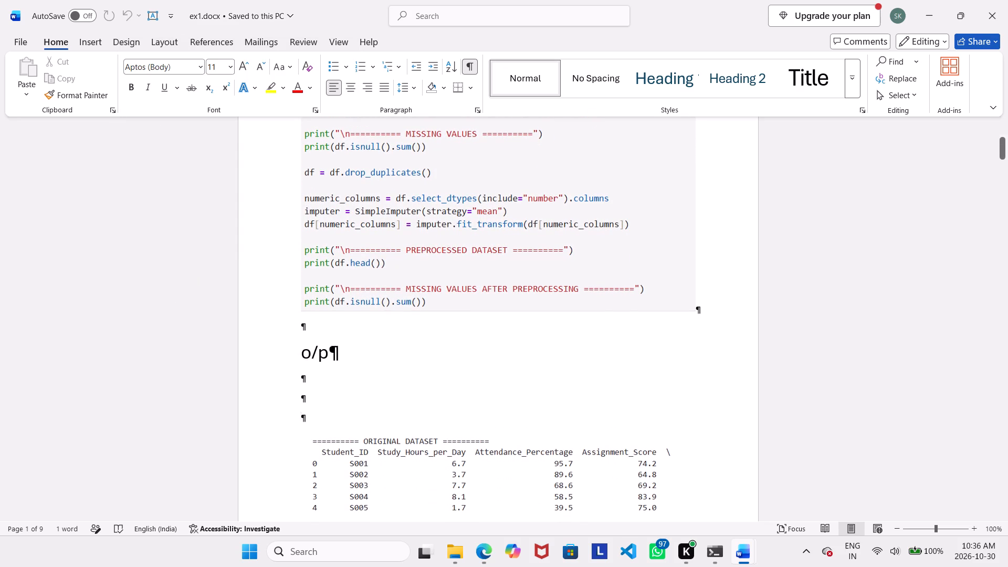
key(BackSpace)
key(BackSpace)
key(BackSpace)
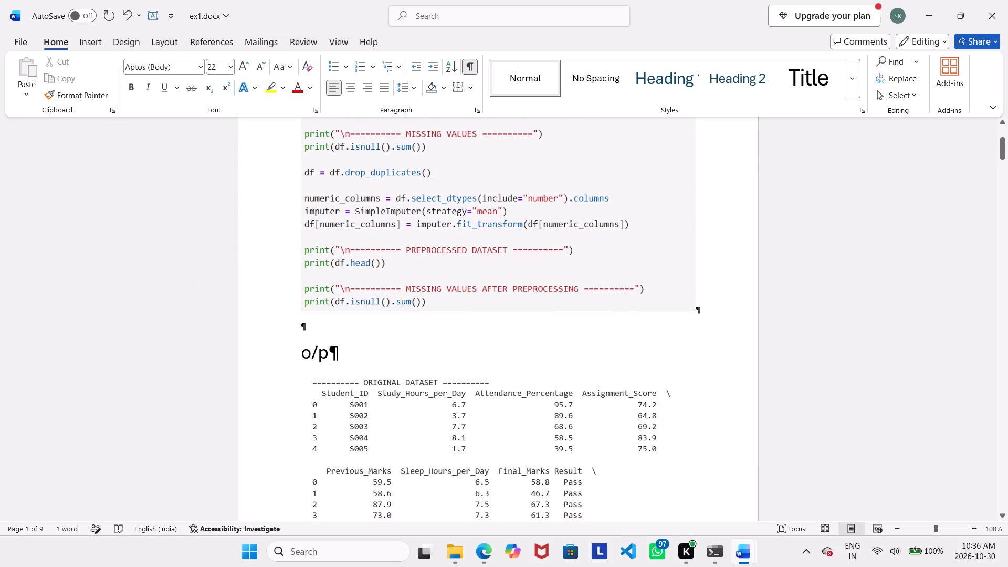
Delete all the empty paragraphs from the end of the document back to the Study Hours Per Day regression plot.
drag(1002, 140, 1002, 415)
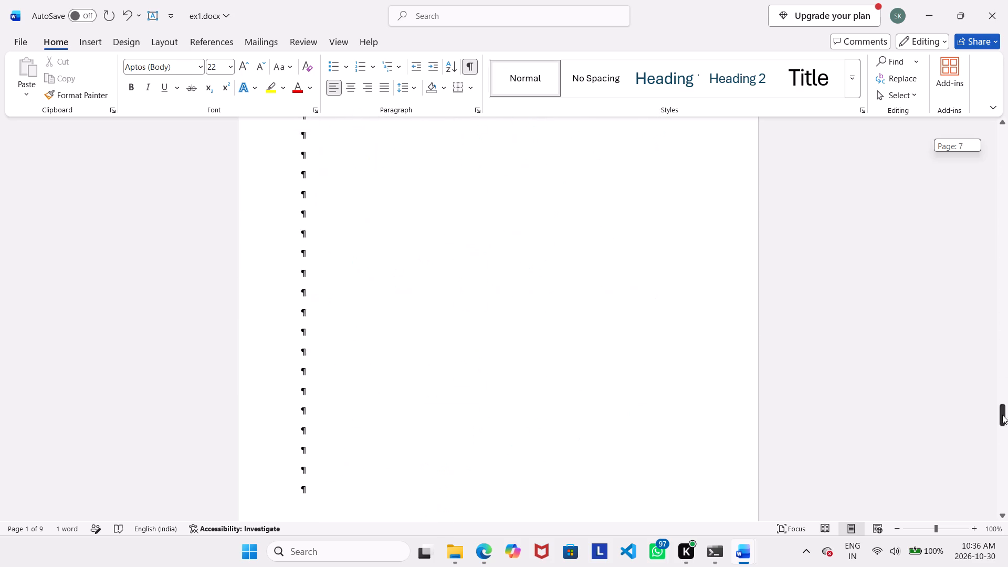
drag(1002, 415, 1007, 566)
click(545, 454)
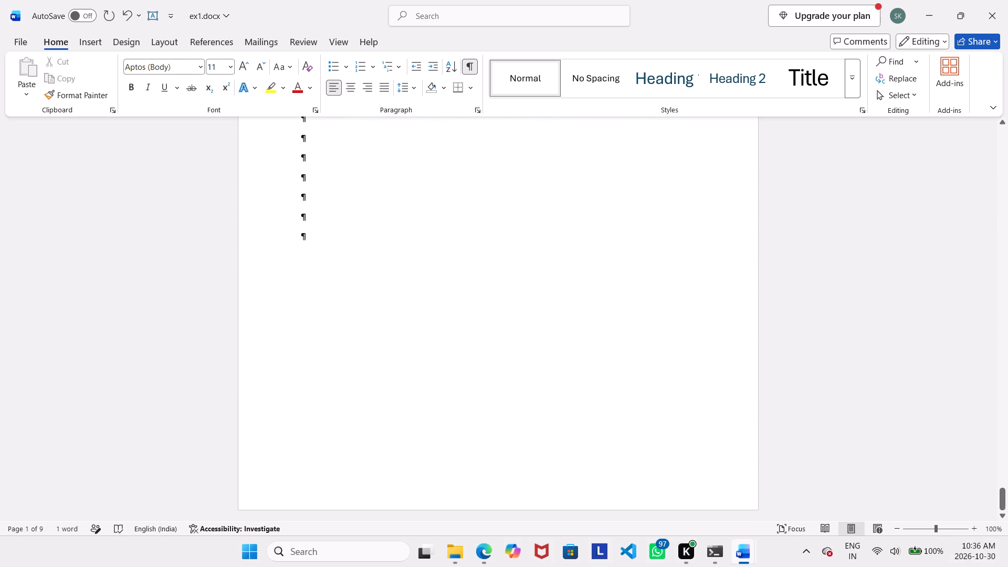
key(Delete)
key(Delete)
key(Delete)
key(Delete)
key(Delete)
key(Delete)
key(Delete)
key(Delete)
key(Delete)
key(Delete)
key(Delete)
key(Delete)
key(Delete)
key(Delete)
key(Delete)
key(Delete)
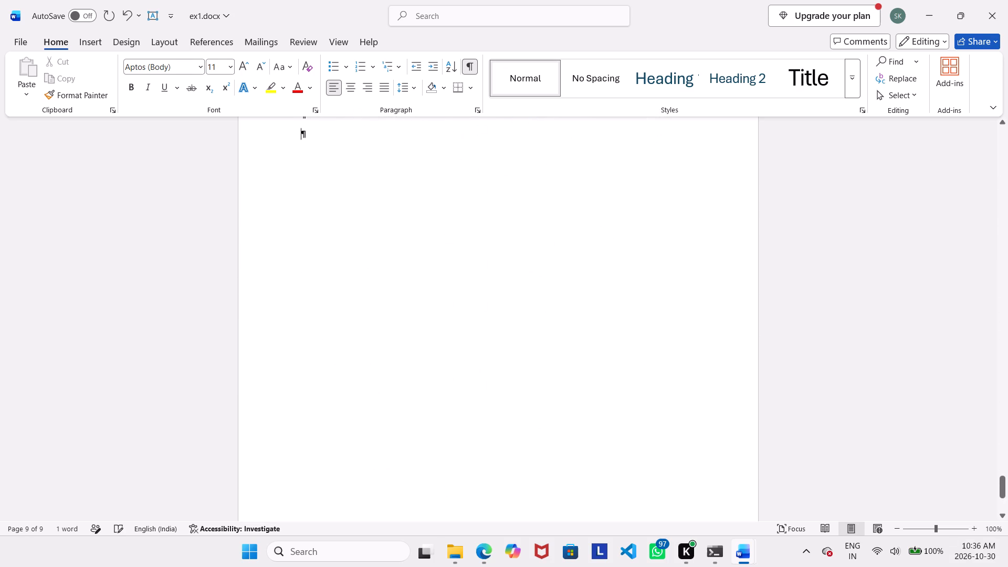
key(Delete)
key(Delete)
key(Delete)
key(Delete)
key(Delete)
key(Delete)
key(Delete)
key(Delete)
key(Delete)
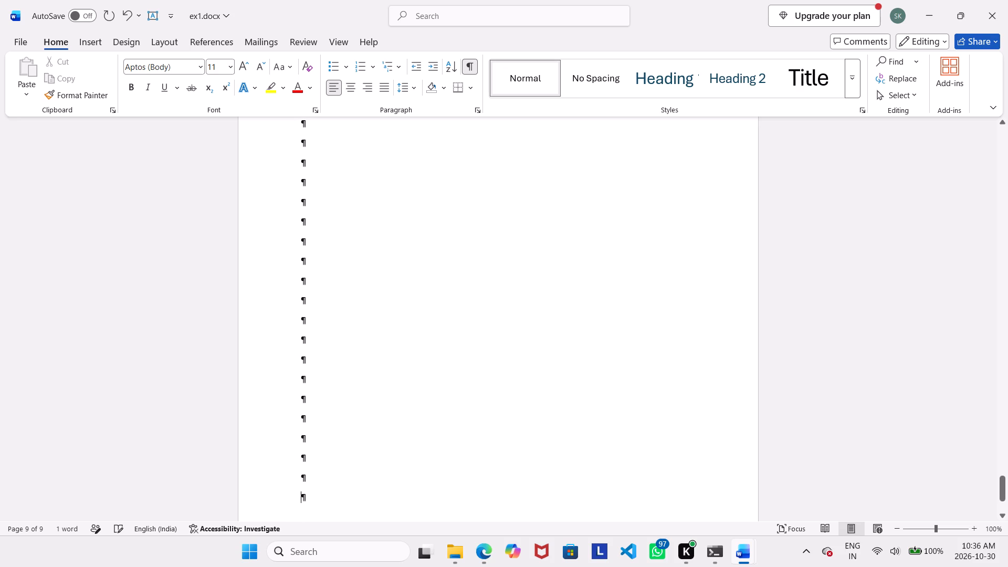
key(Delete)
key(Delete)
key(Delete)
key(Delete)
key(Delete)
key(Delete)
key(Delete)
key(Delete)
key(Delete)
key(Delete)
key(Delete)
key(Delete)
key(Delete)
key(Delete)
key(Delete)
key(Delete)
key(Delete)
key(Delete)
key(Delete)
key(Delete)
key(Delete)
key(Delete)
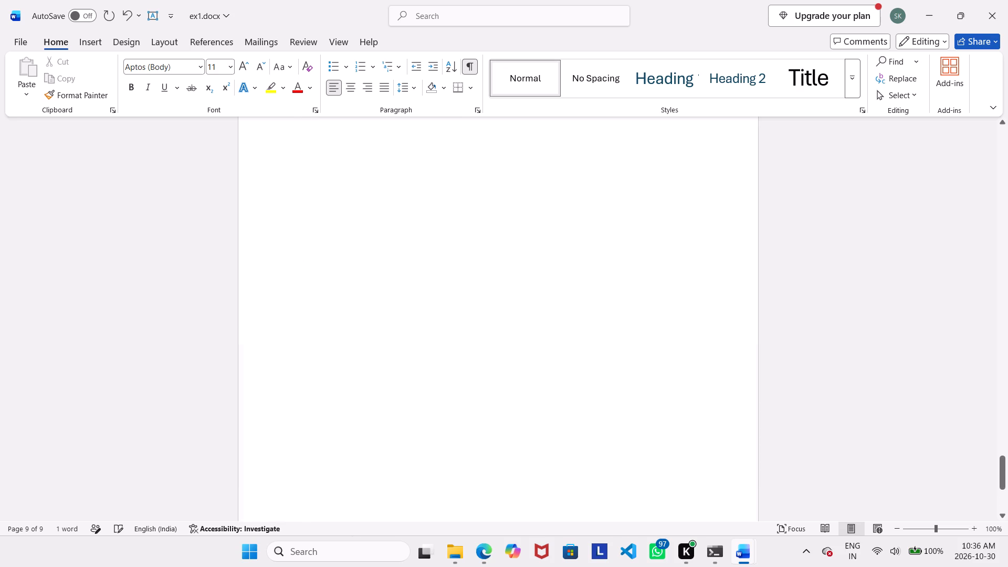
key(Delete)
key(Delete)
key(Delete)
key(Delete)
key(Delete)
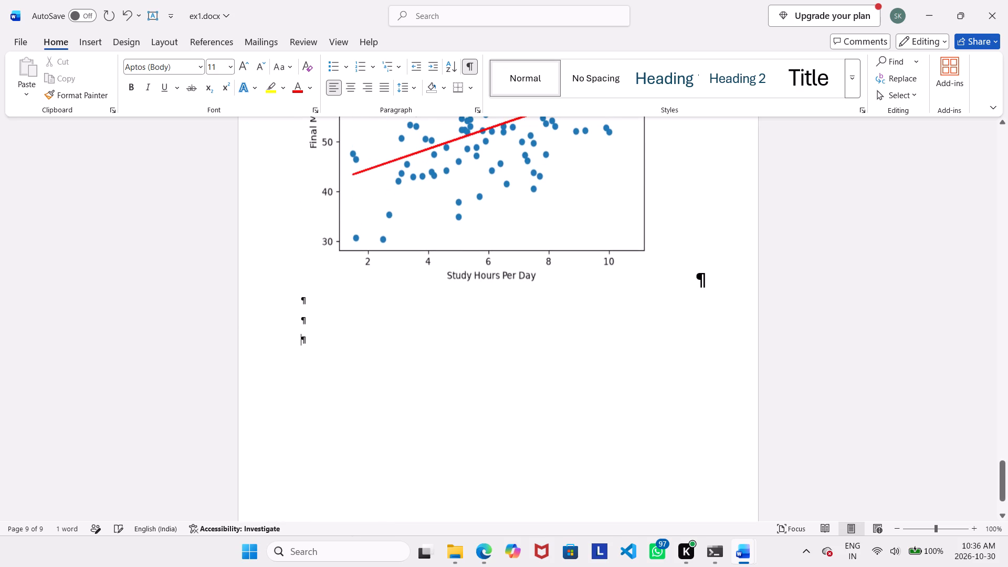
key(ctrl+Delete)
key(ctrl+Delete)
key(ctrl+Delete)
key(ctrl+Delete)
key(ctrl+Delete)
key(ctrl+Delete)
key(ctrl+Delete)
key(ctrl+Delete)
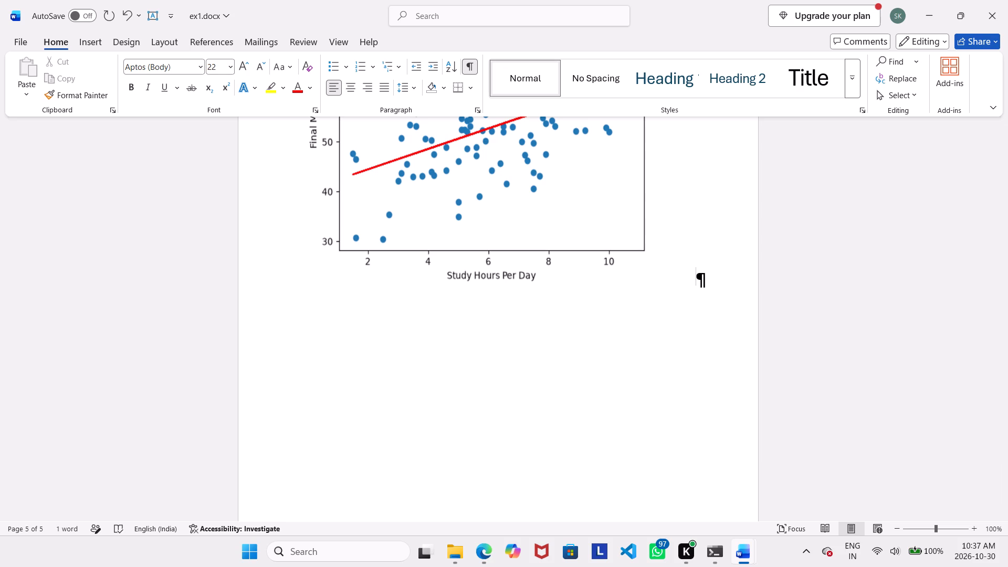
scroll(545, 429, down, 16)
click(545, 429)
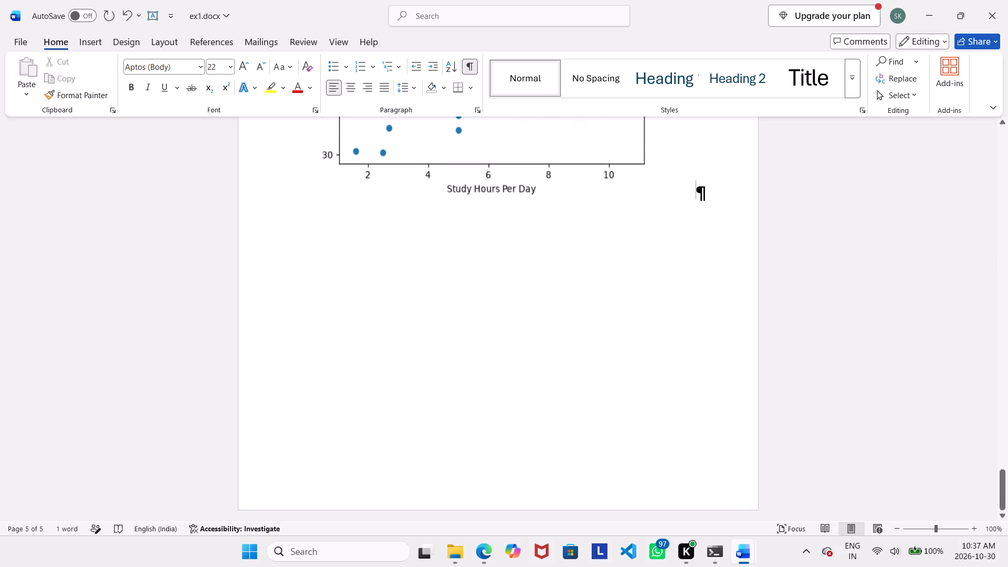
key(ctrl+Delete)
key(ctrl+Delete)
Delete the regression plot and the linear regression plotting code above it, together with the empty paragraphs around them.
key(BackSpace)
key(BackSpace)
key(BackSpace)
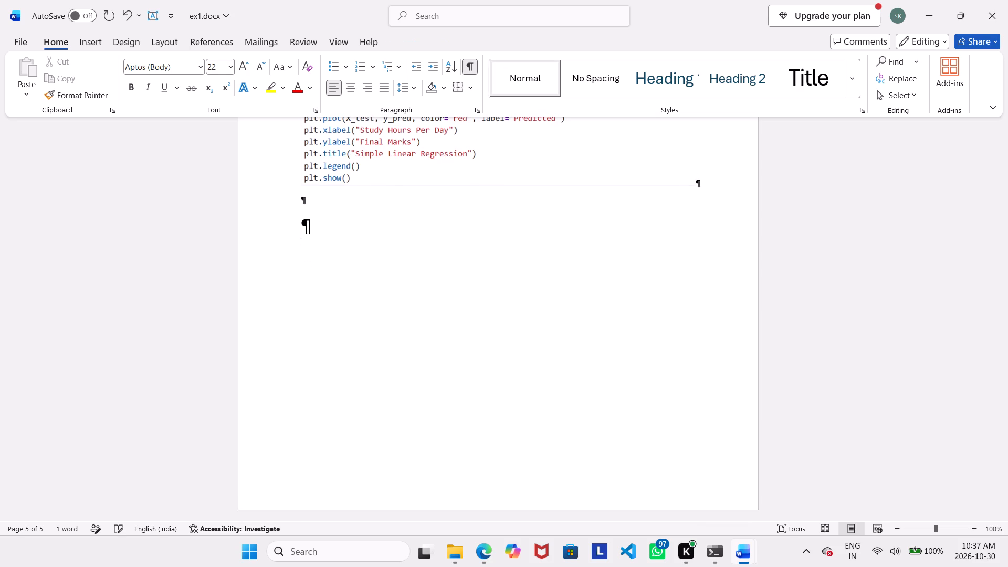
key(BackSpace)
key(BackSpace)
key(BackSpace)
key(BackSpace)
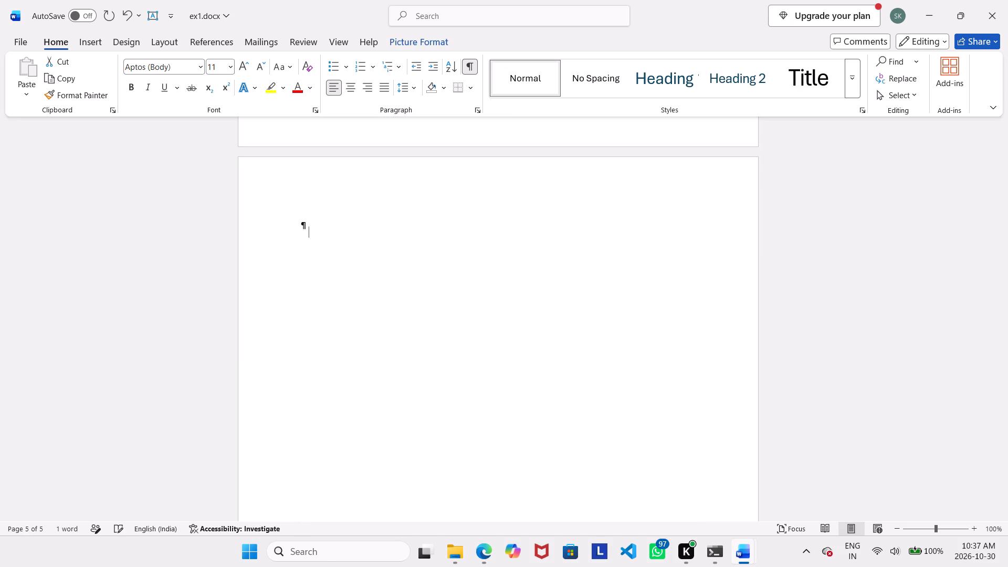
key(ctrl+Delete)
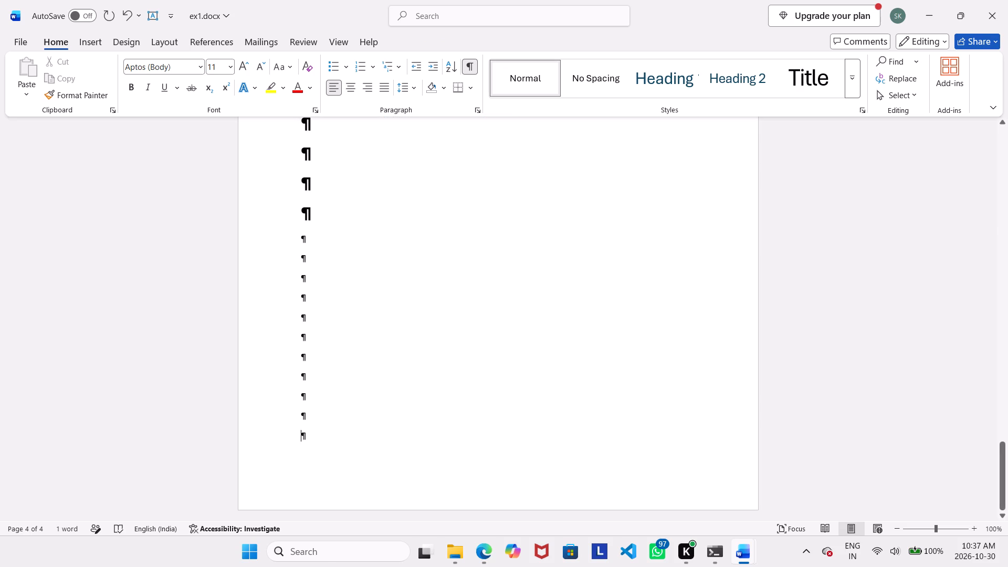
Delete the run of empty paragraphs at the document's end back to the Performance_Category output on page 2.
key(ctrl+BackSpace)
key(BackSpace)
key(BackSpace)
key(BackSpace)
key(BackSpace)
key(BackSpace)
key(BackSpace)
key(BackSpace)
key(BackSpace)
key(BackSpace)
key(BackSpace)
key(BackSpace)
key(BackSpace)
key(BackSpace)
key(BackSpace)
key(BackSpace)
key(BackSpace)
key(BackSpace)
key(BackSpace)
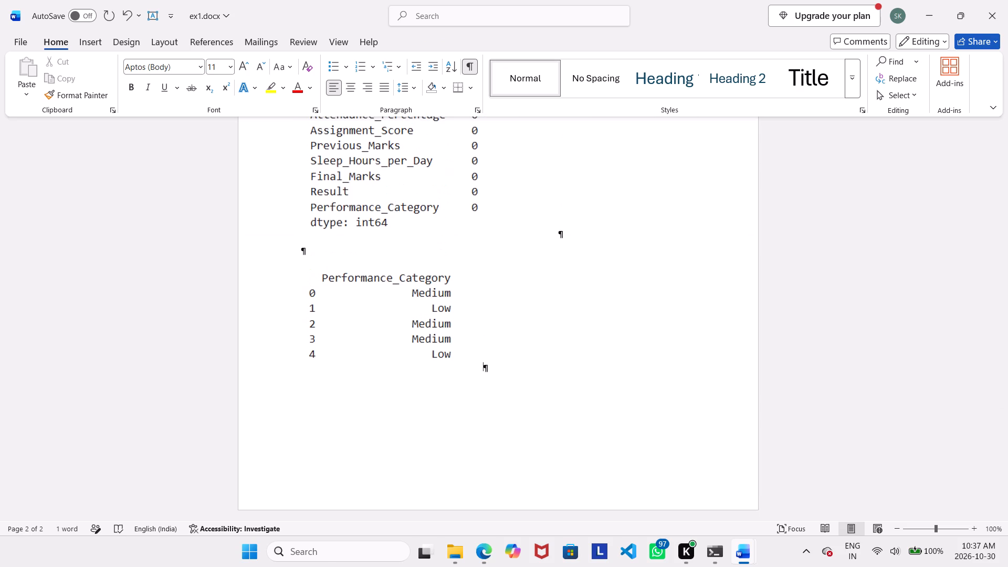
Delete the Performance_Category output image on page 2 and the empty paragraph between it and the MISSING VALUES output.
scroll(711, 224, up, 6)
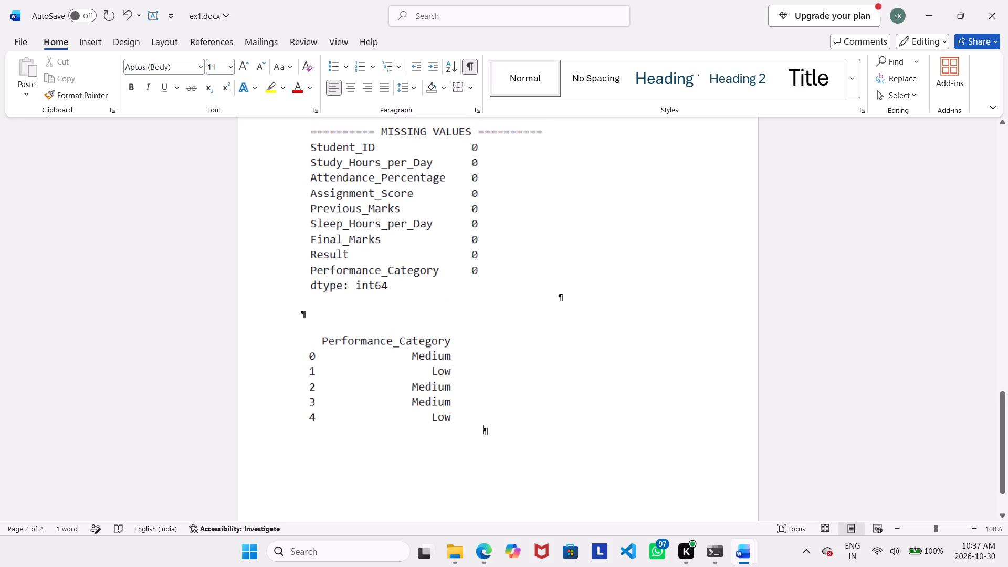
click(391, 405)
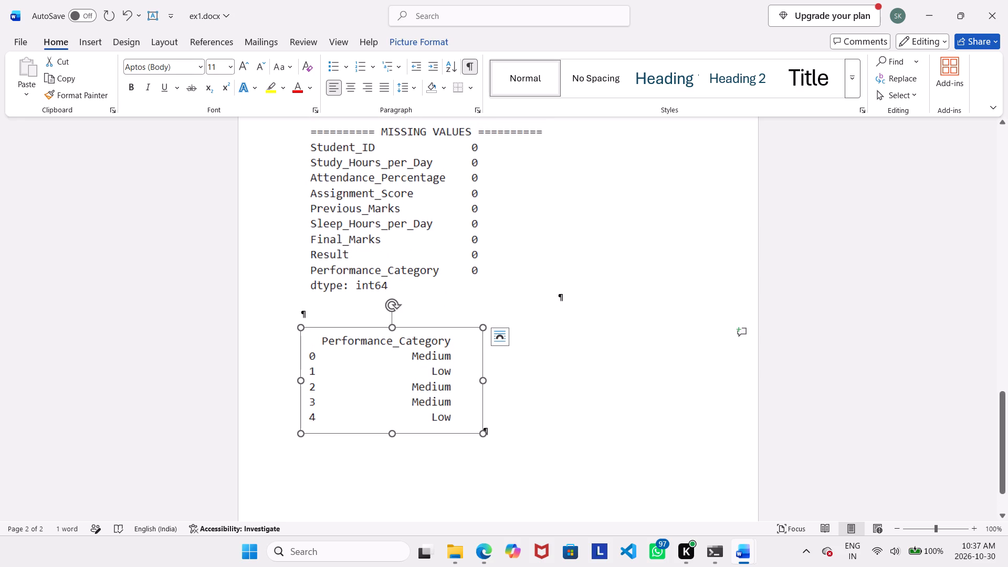
key(BackSpace)
key(BackSpace)
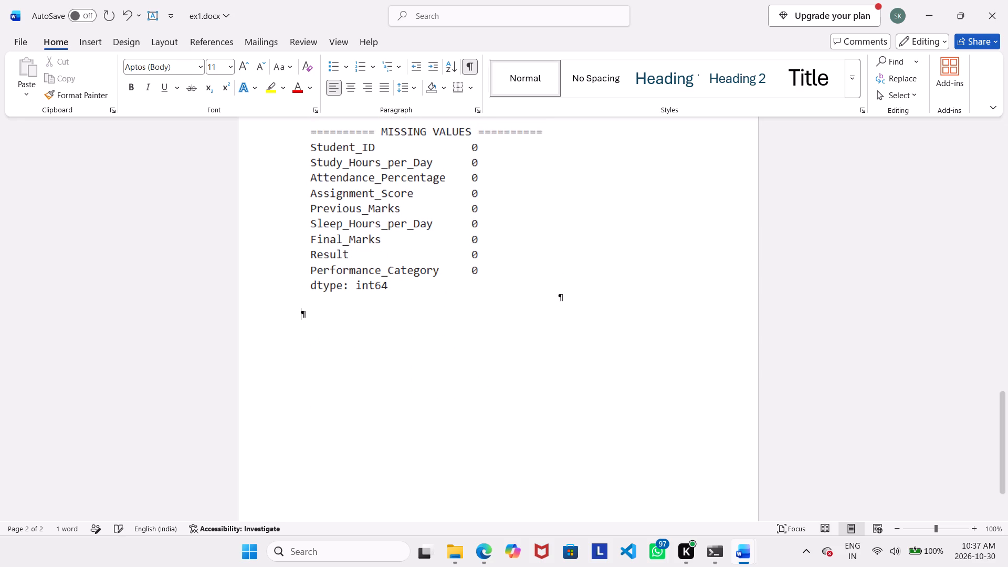
key(BackSpace)
Review the remaining two pages of ex1.docx, from the ORIGINAL DATASET output to the MISSING VALUES output.
scroll(401, 399, down, 6)
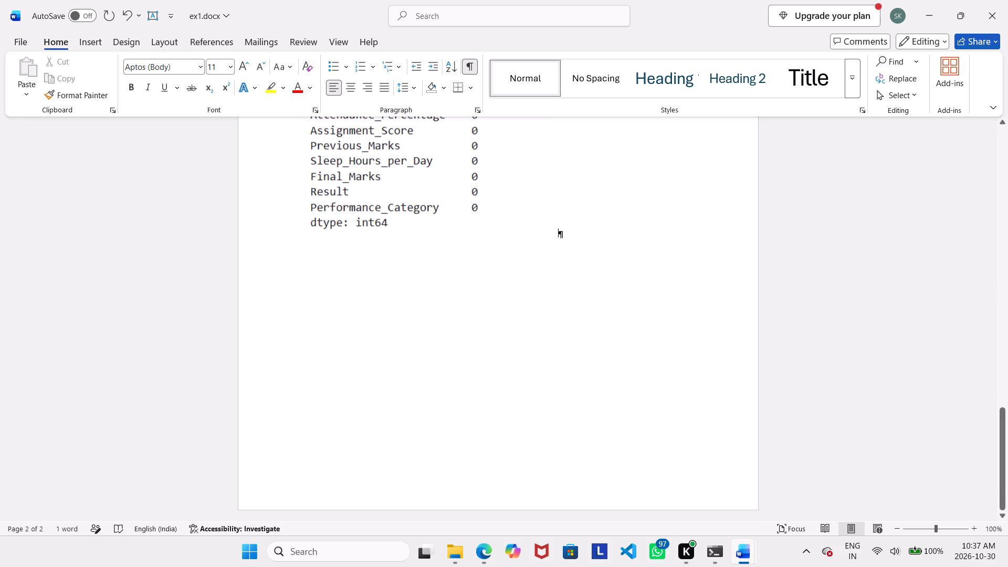
scroll(405, 397, down, 5)
scroll(405, 397, up, 18)
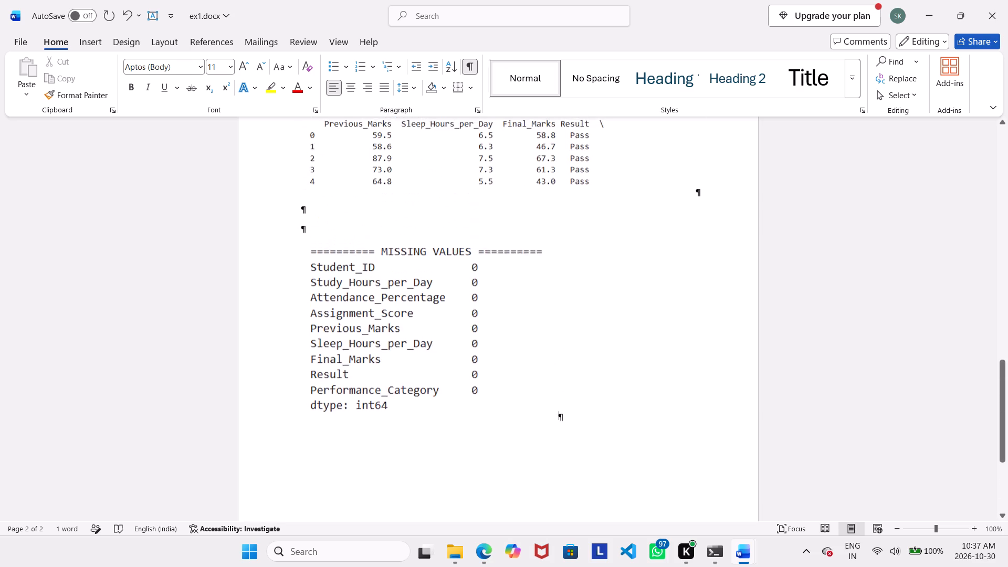
scroll(405, 394, up, 19)
scroll(405, 394, up, 6)
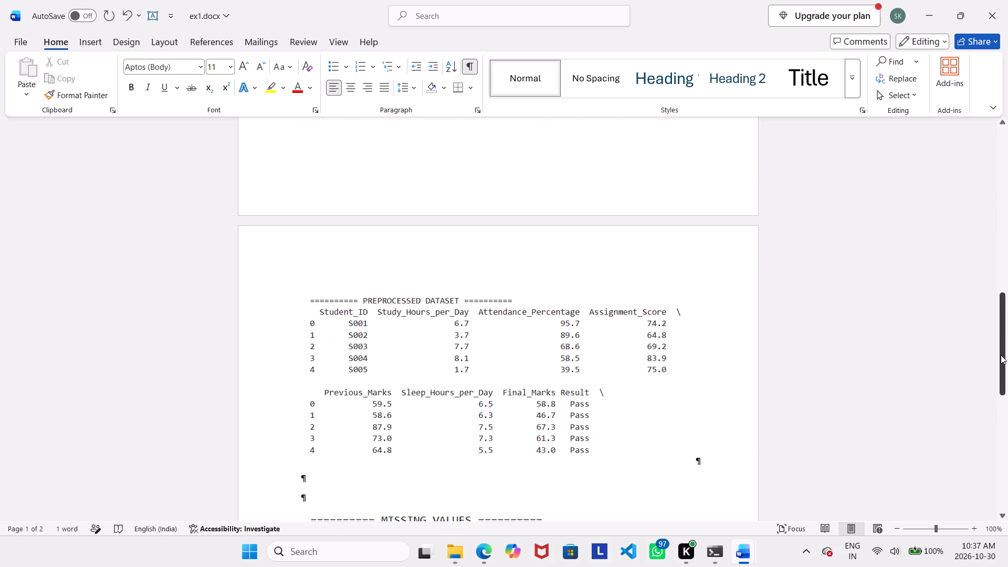
drag(1001, 355, 981, 291)
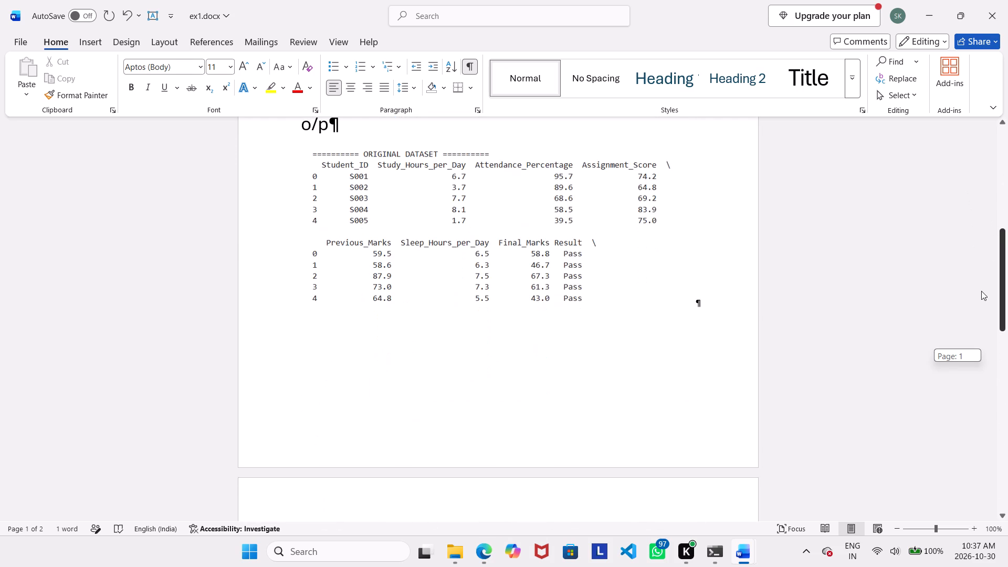
drag(981, 291, 1000, 411)
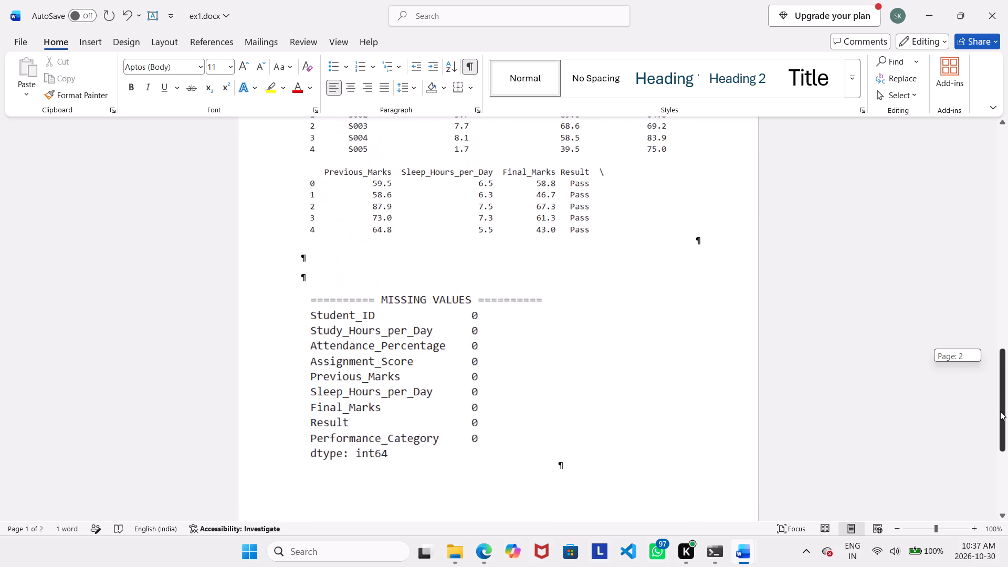
drag(1000, 411, 1000, 404)
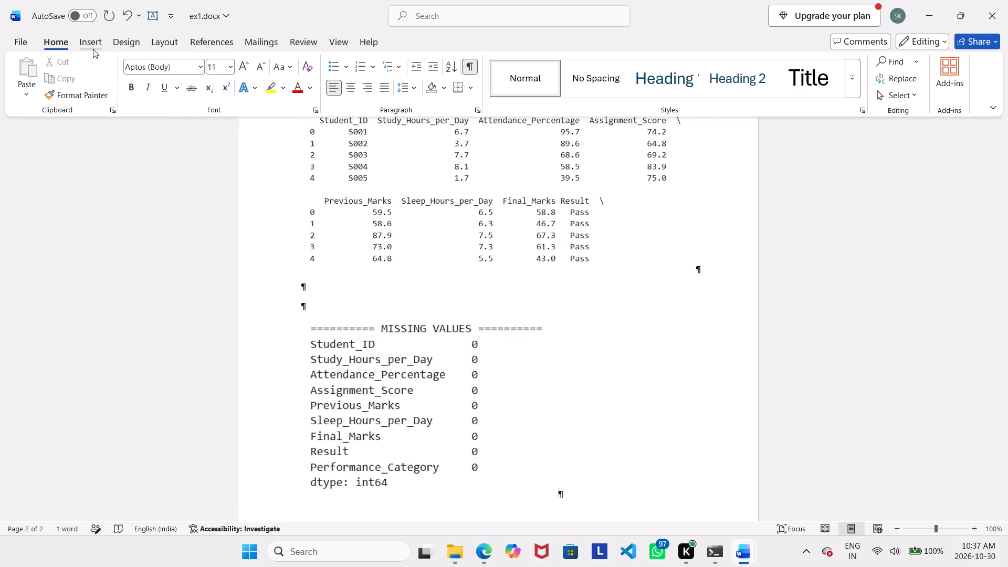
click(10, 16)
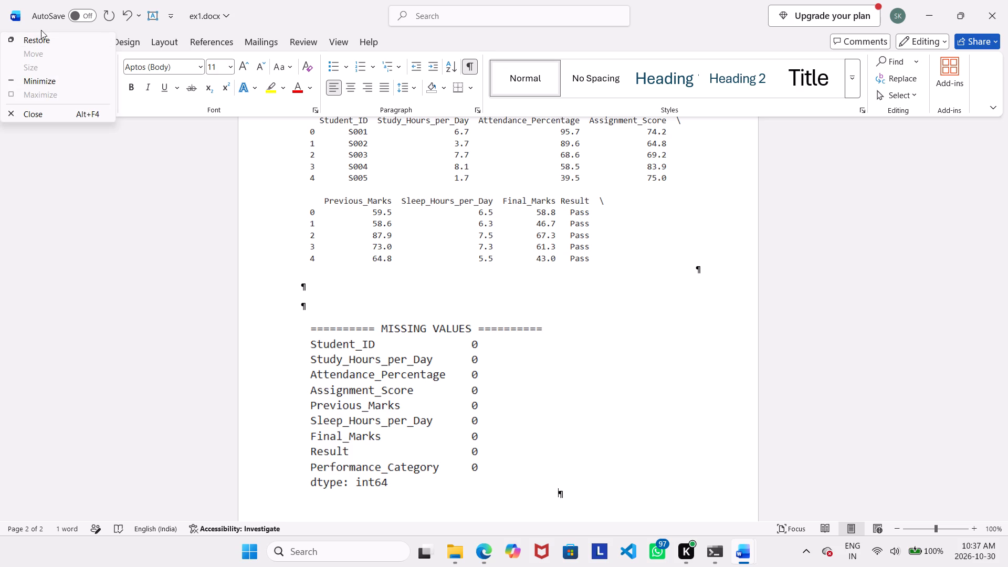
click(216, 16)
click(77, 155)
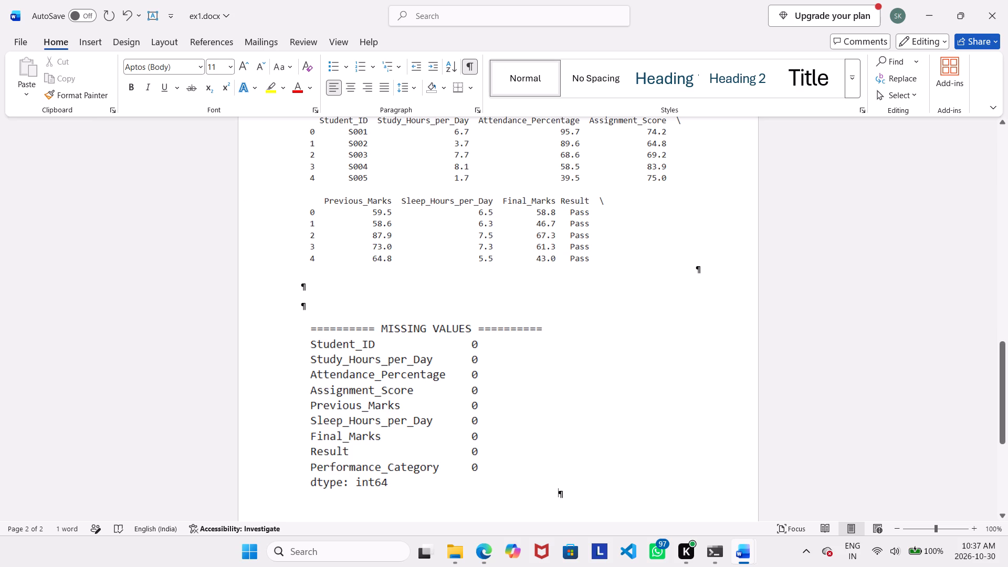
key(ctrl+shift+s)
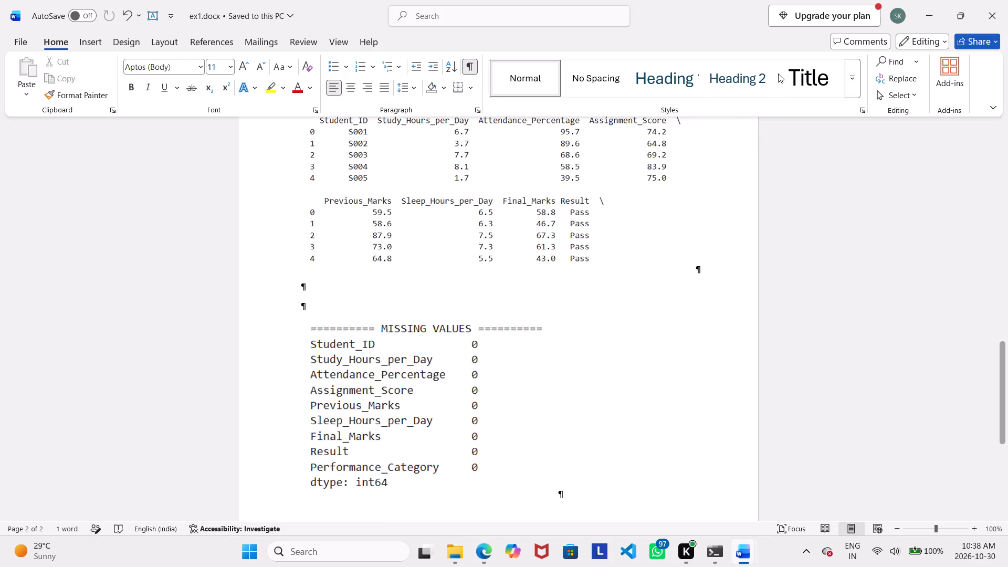
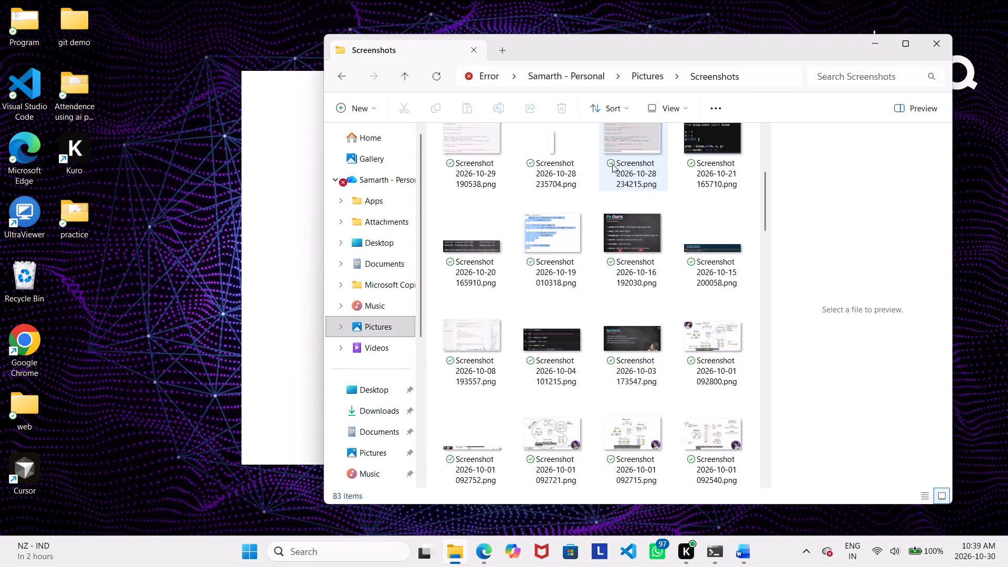
scroll(612, 164, up, 6)
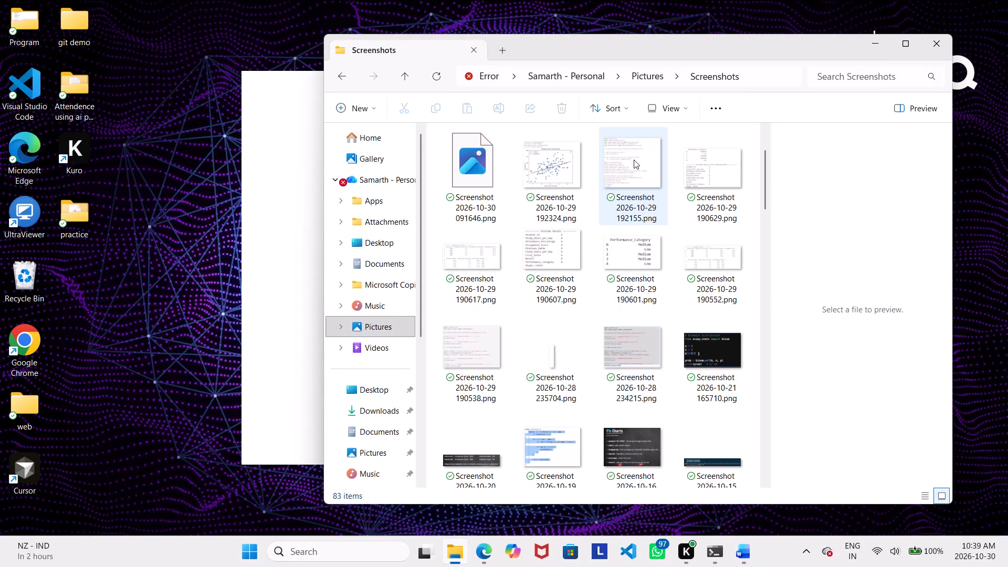
double_click(652, 187)
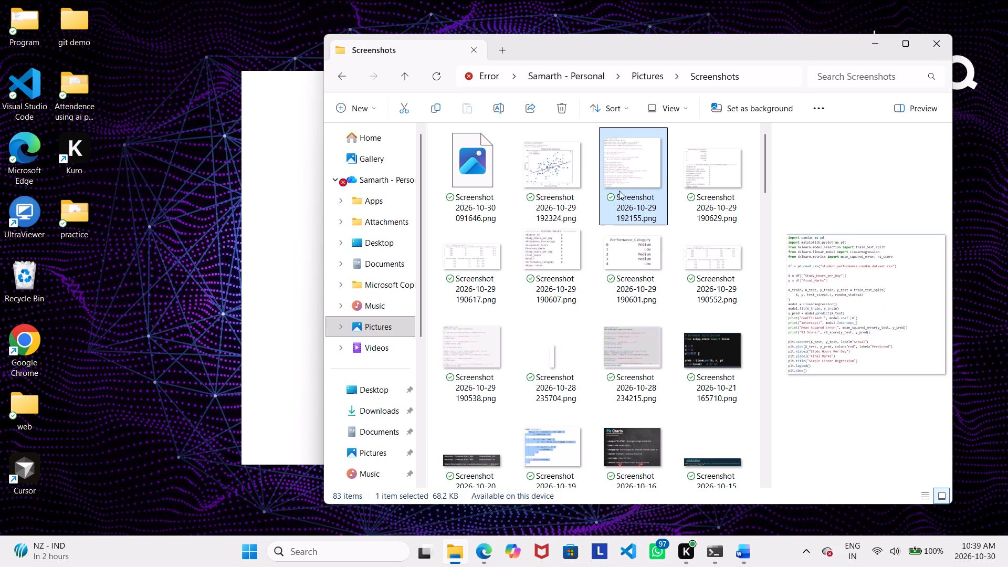
click(570, 192)
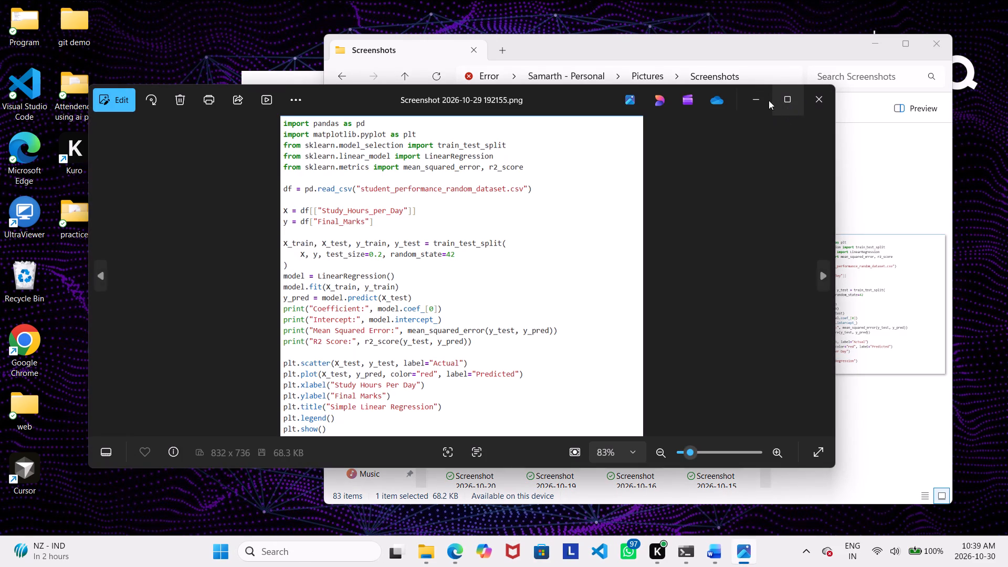
click(764, 99)
View the regression metrics and scatter plot in Screenshot 2026-10-29 192324.png, and minimize the image.
click(559, 142)
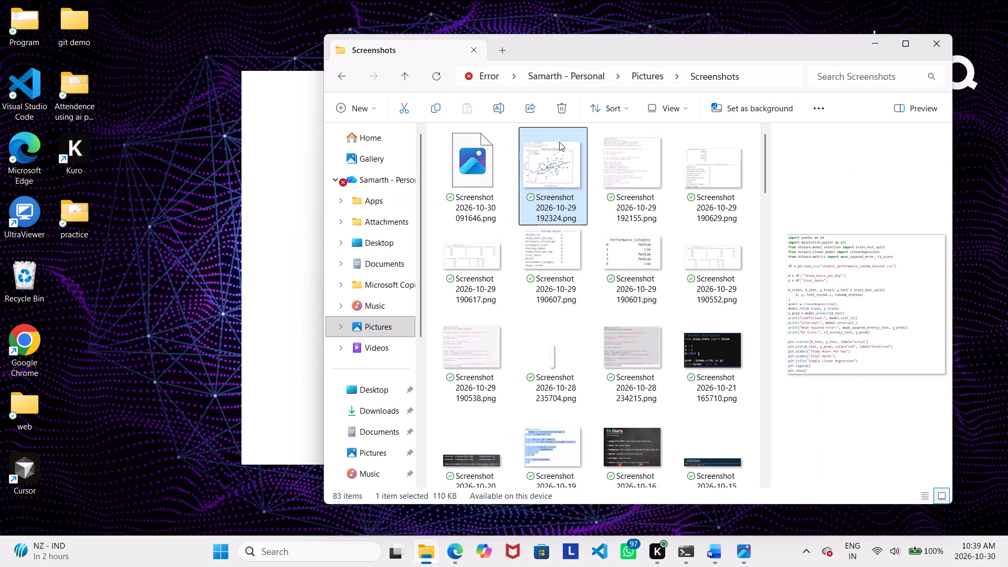
click(527, 157)
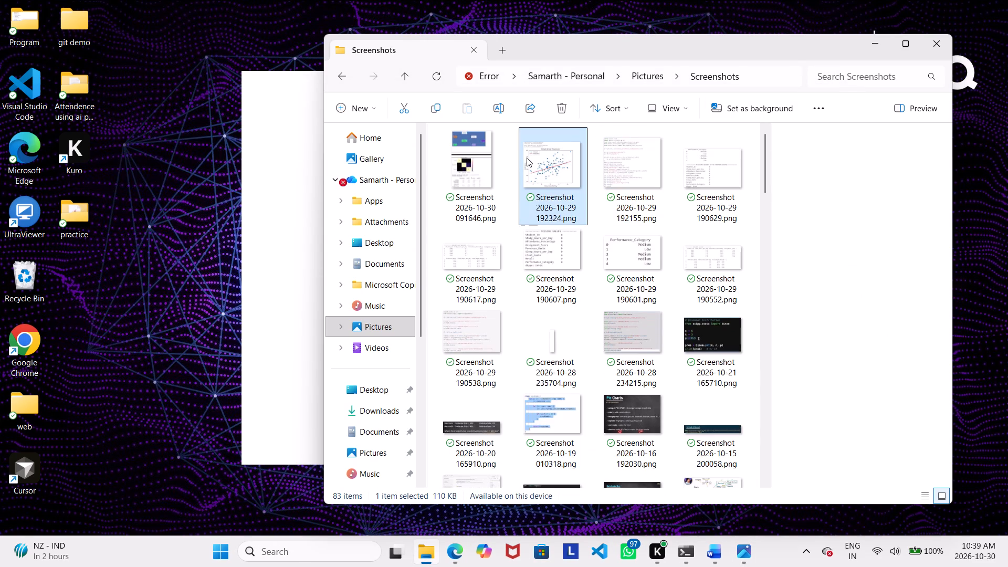
double_click(541, 156)
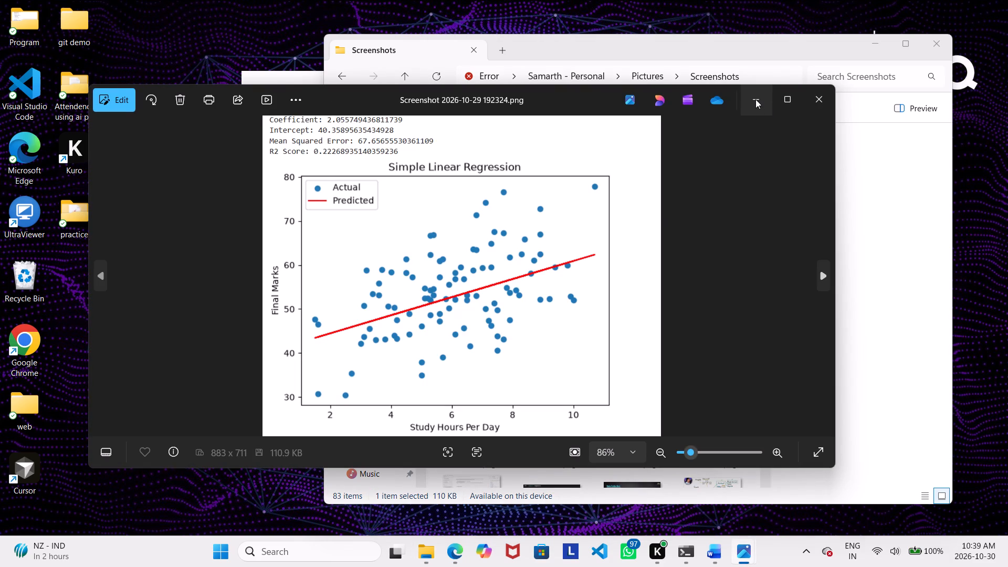
click(755, 99)
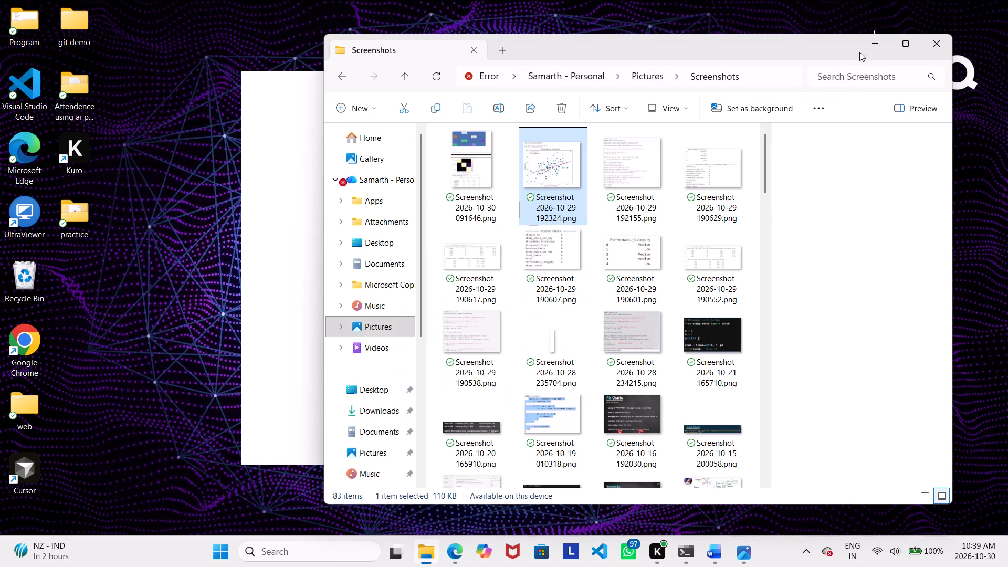
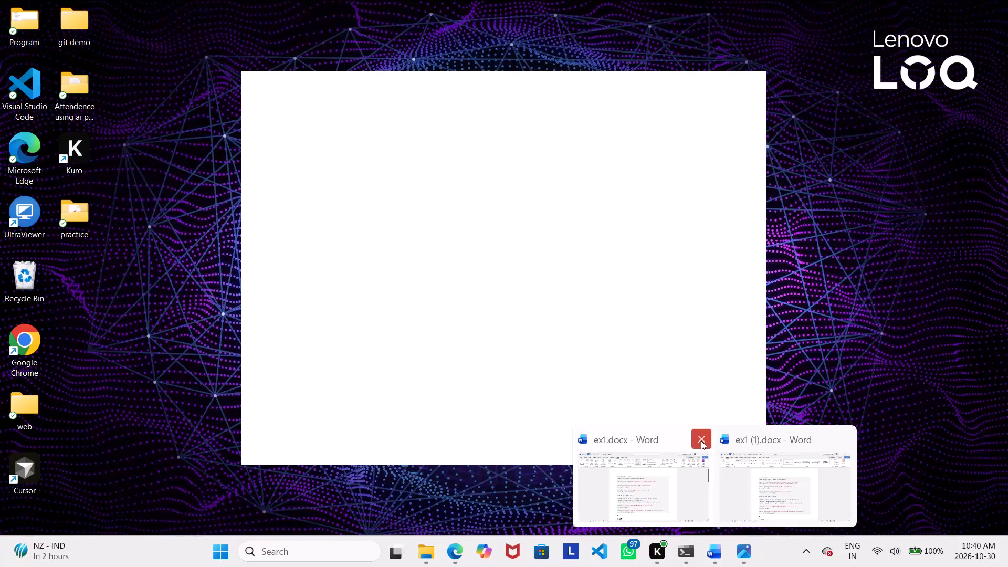
Close the Word documents ex1.docx and ex1 (1).docx.
click(701, 440)
click(835, 437)
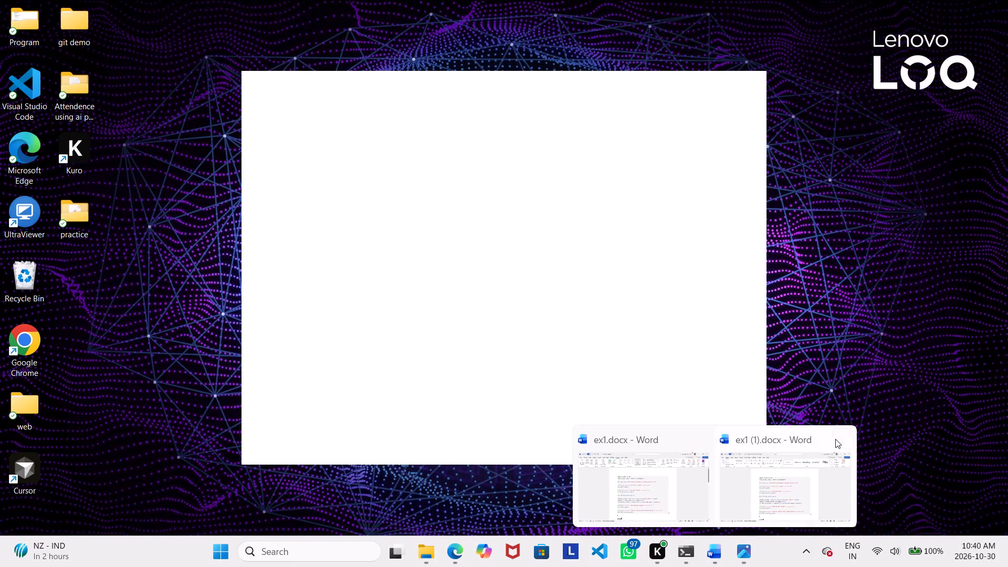
click(835, 439)
click(738, 492)
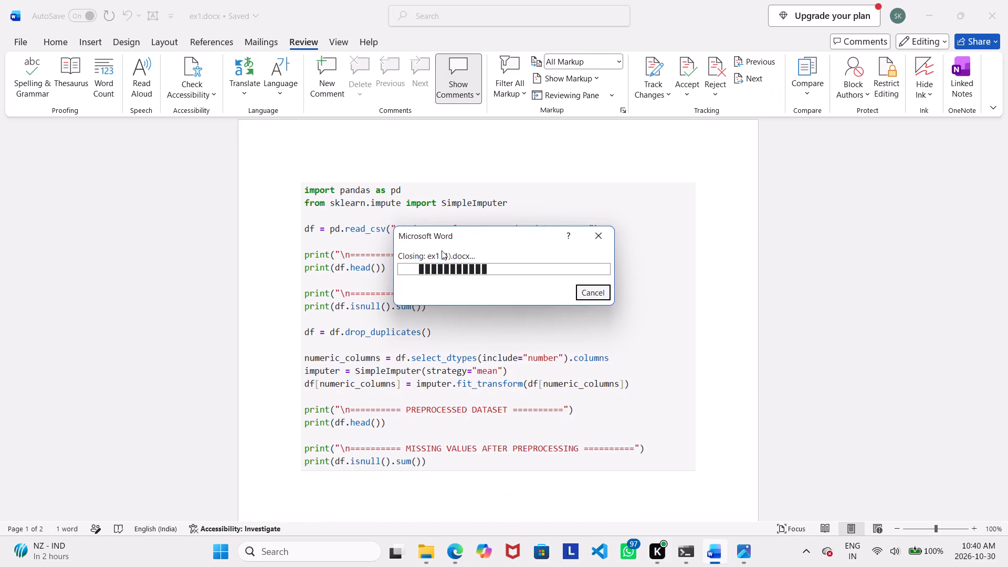
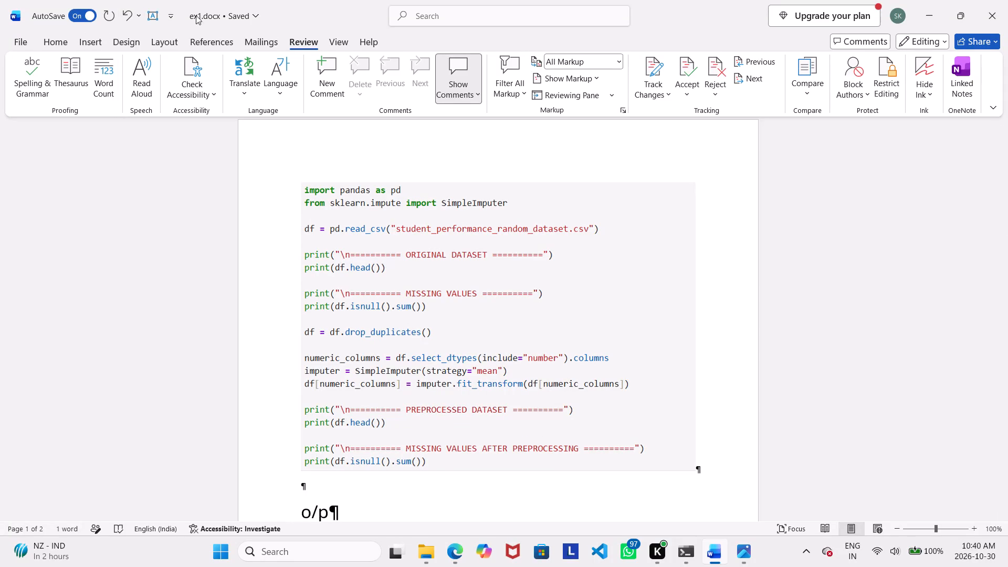
Create a new blank document.
click(219, 14)
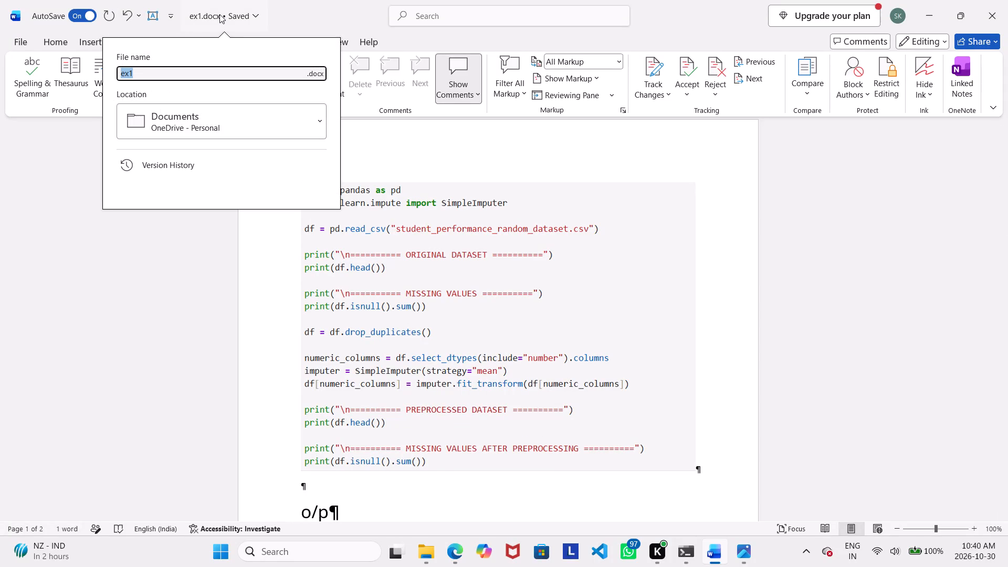
click(77, 218)
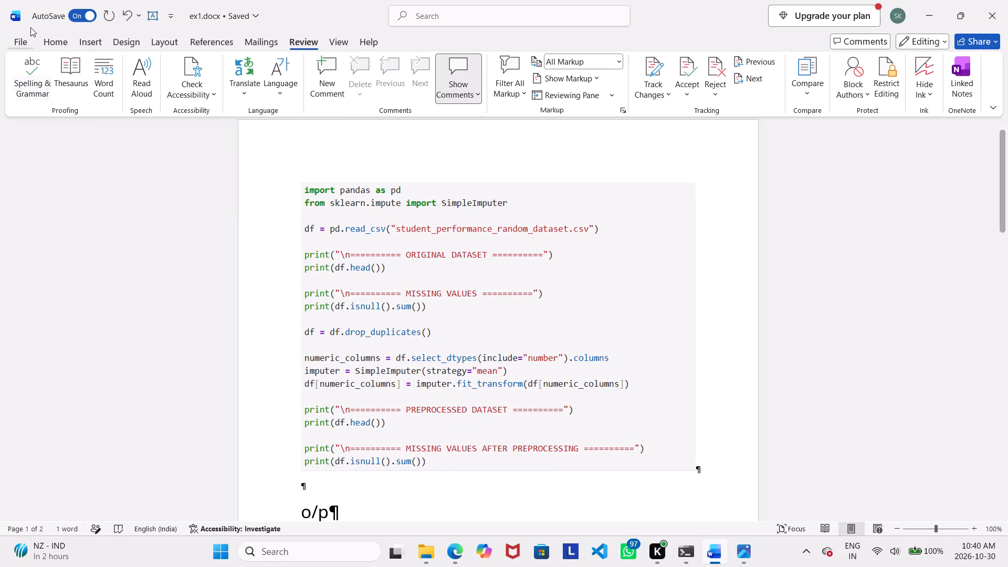
click(25, 37)
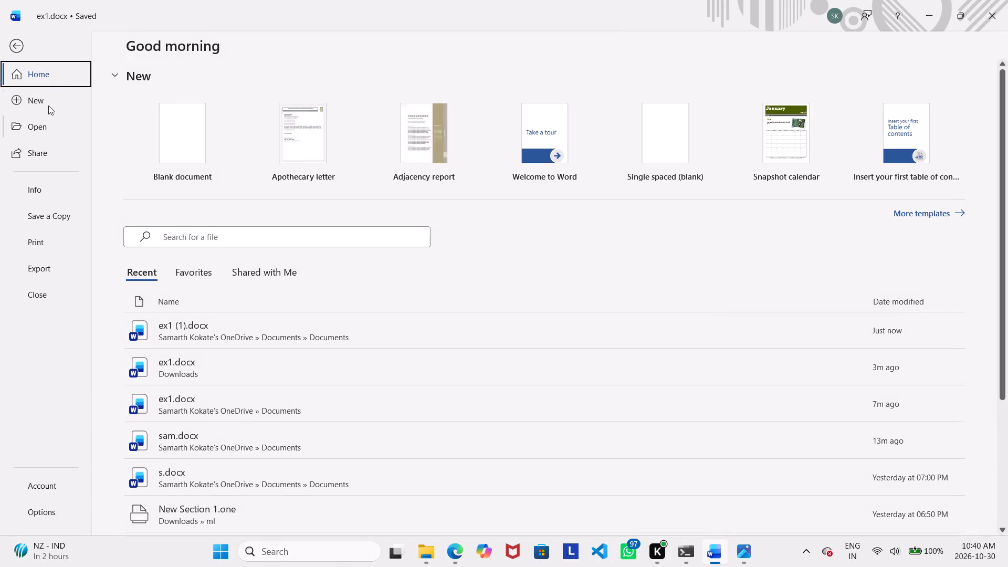
click(48, 103)
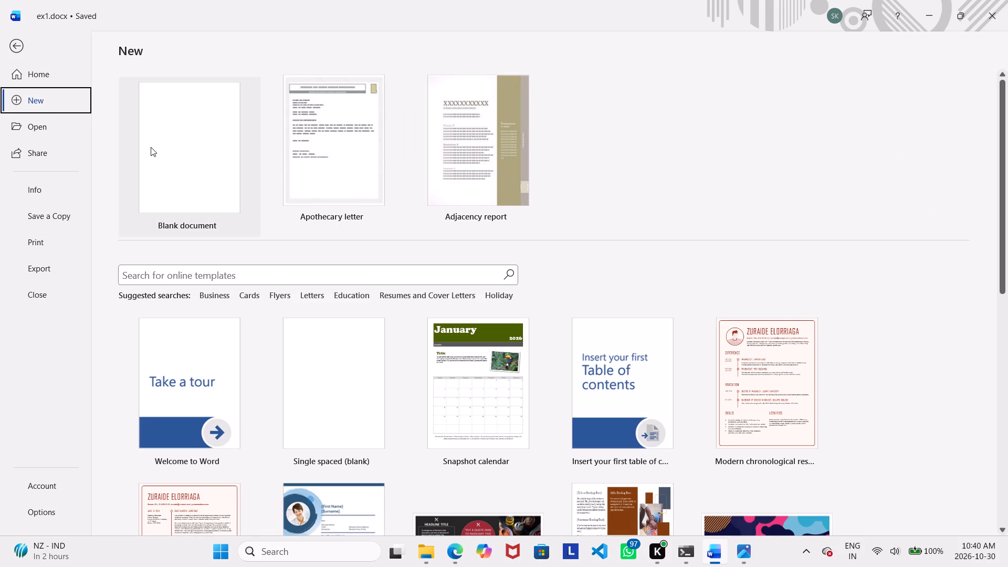
click(151, 147)
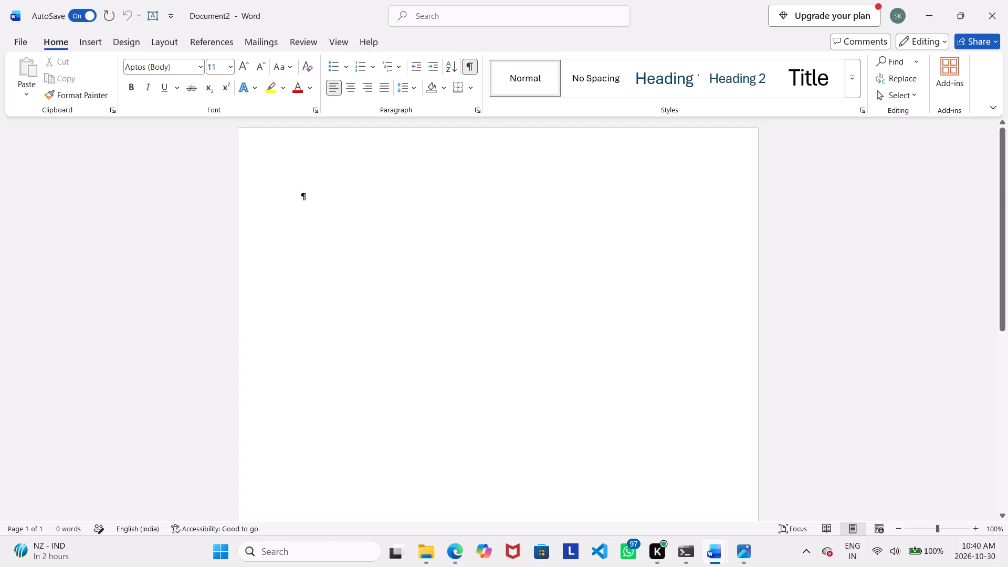
Insert the picture Screenshot 2026-10-29 192155.png, showing the linear regression code, from the Screenshots folder in Pictures.
click(91, 38)
click(138, 62)
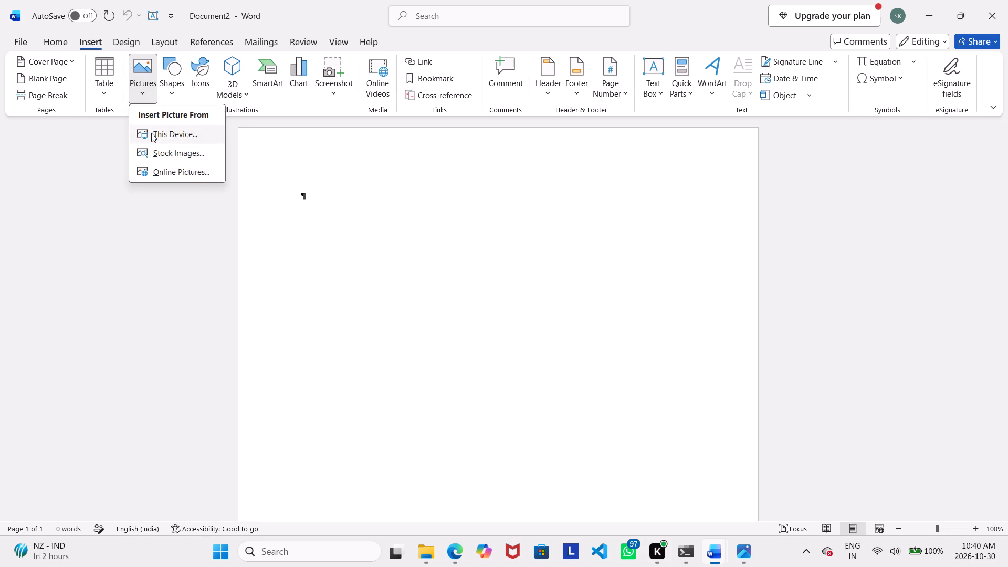
click(151, 133)
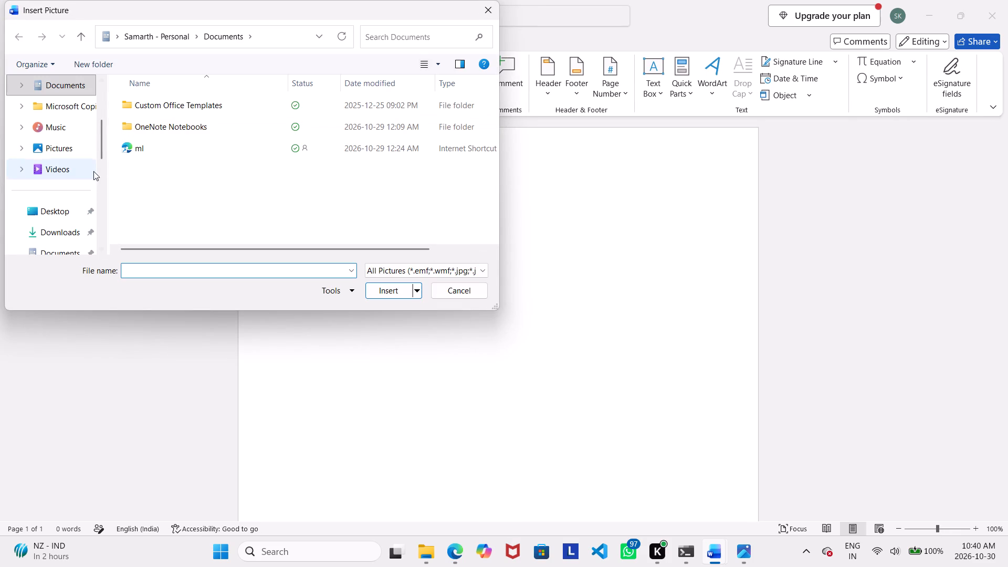
click(67, 141)
click(275, 119)
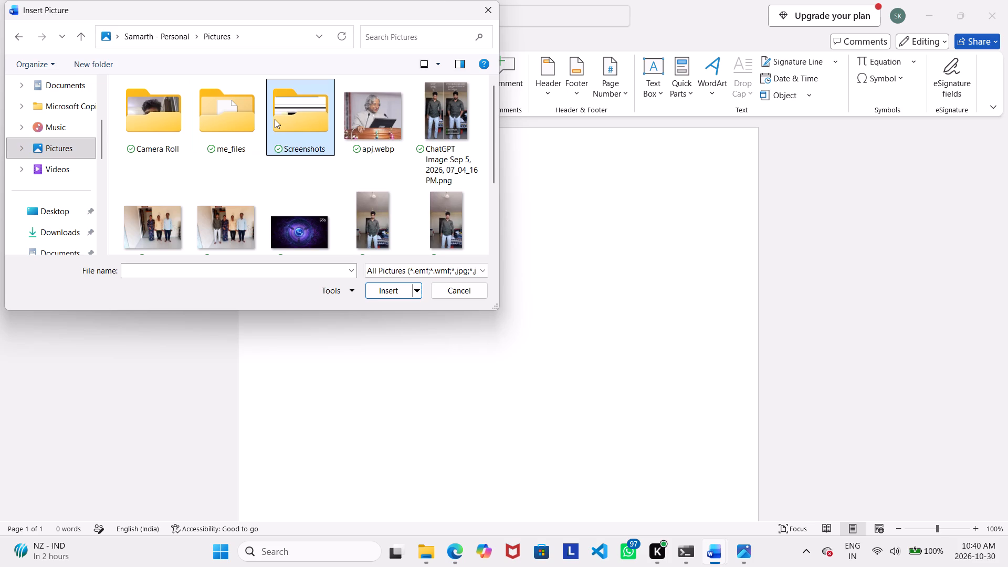
double_click(275, 119)
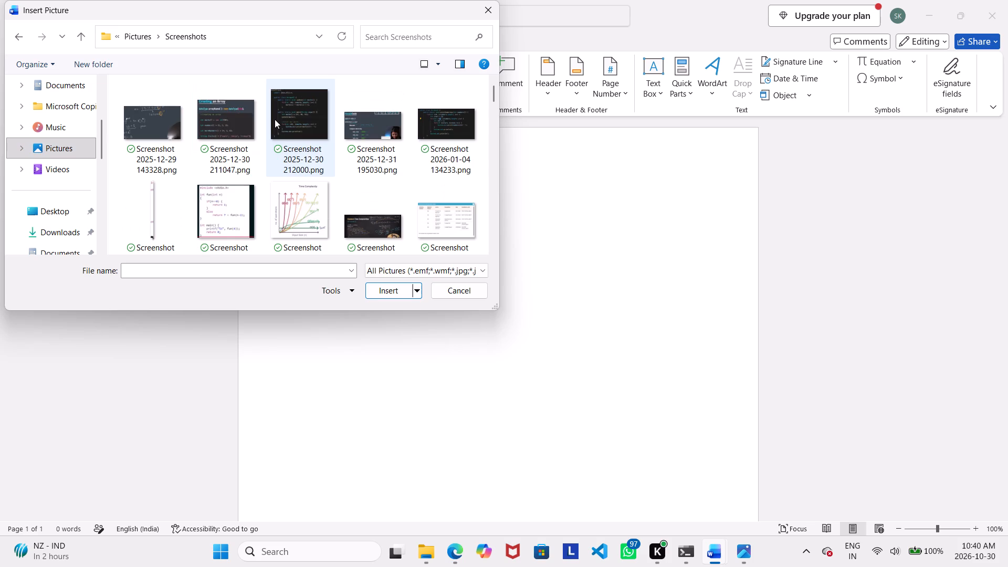
drag(493, 97, 500, 277)
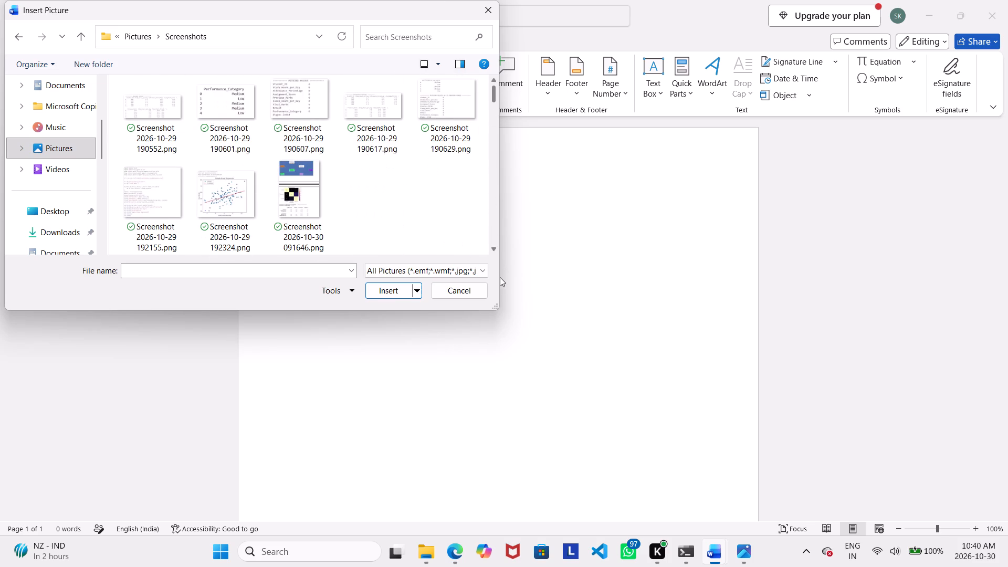
drag(500, 277, 500, 280)
drag(491, 93, 491, 108)
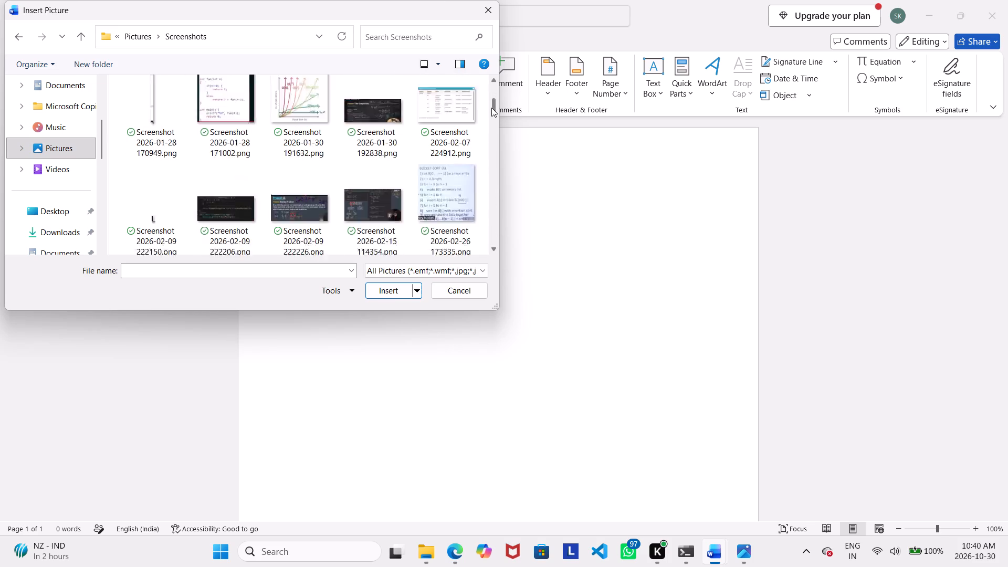
drag(491, 108, 491, 241)
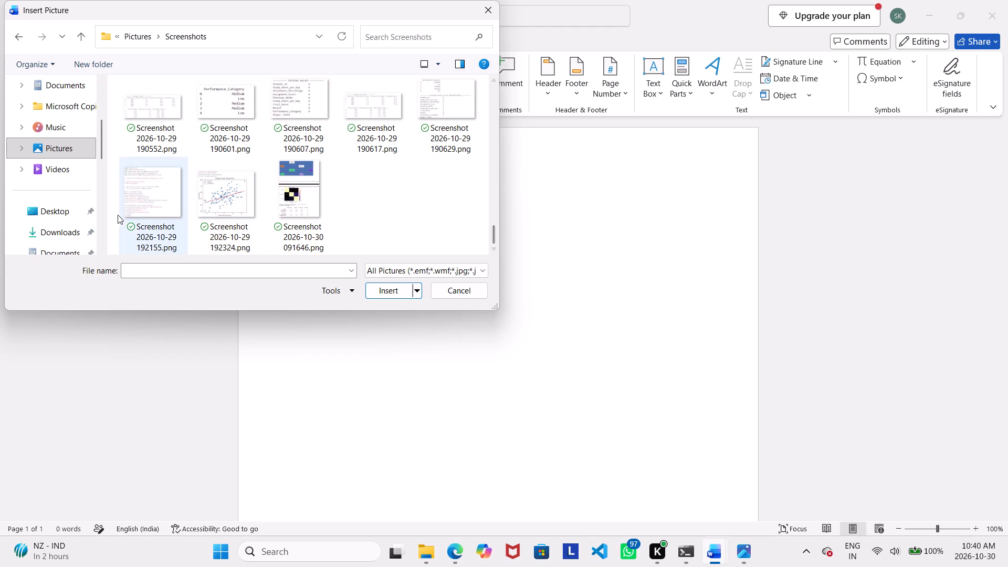
click(150, 206)
click(373, 290)
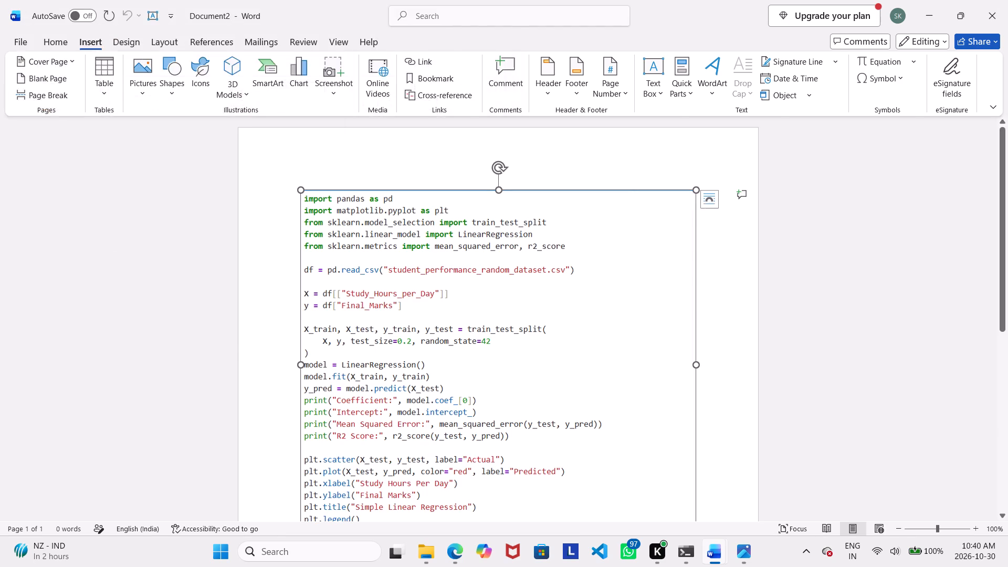
Add two new empty paragraphs below the inserted linear regression code picture.
scroll(646, 297, down, 9)
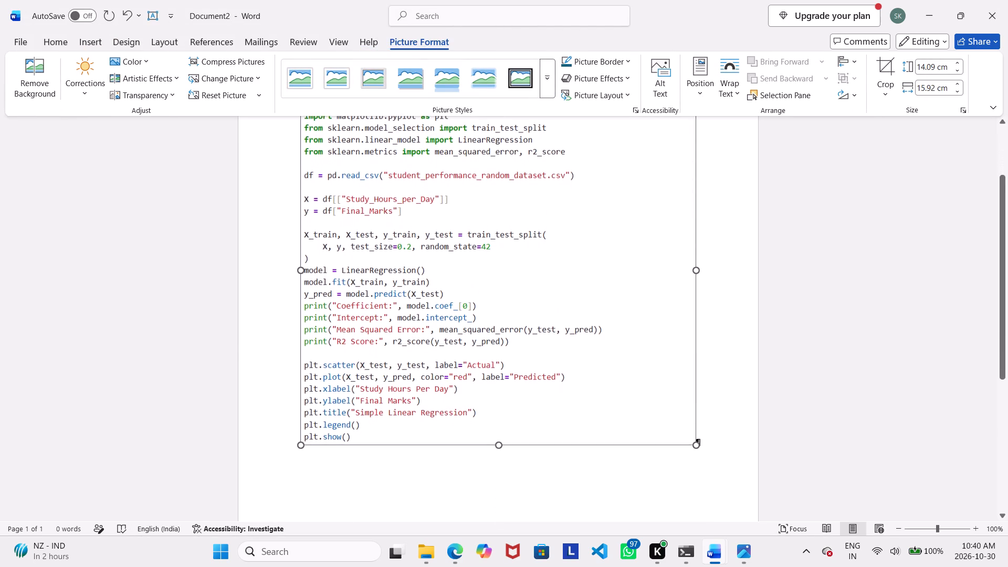
scroll(646, 297, down, 14)
scroll(646, 304, down, 14)
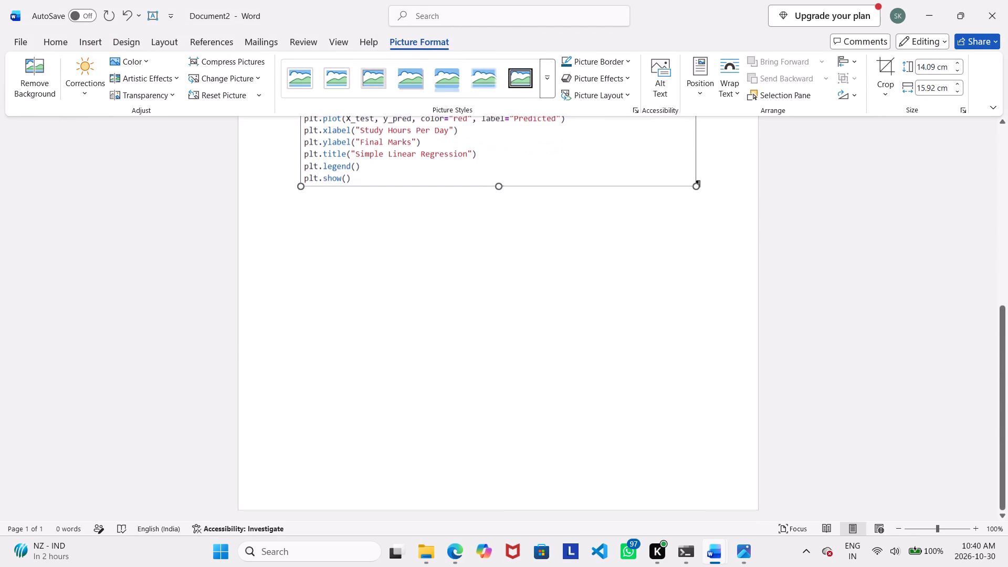
scroll(646, 304, down, 5)
click(336, 271)
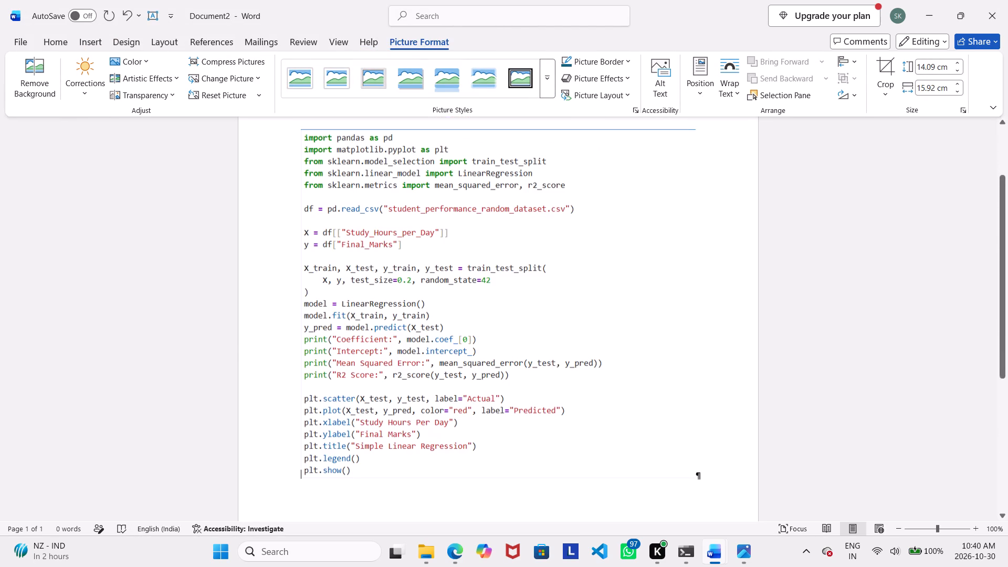
scroll(478, 274, up, 9)
click(512, 170)
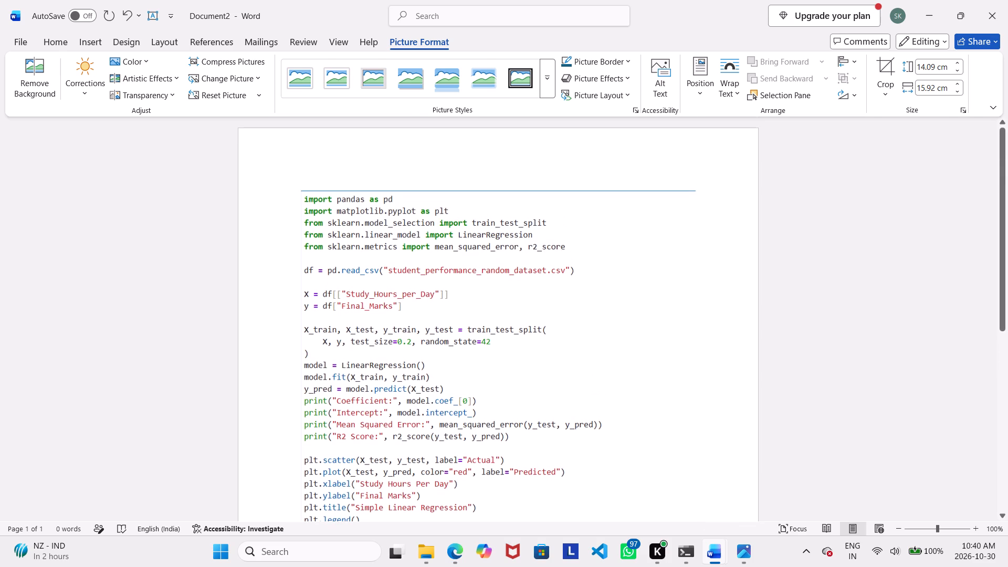
scroll(521, 221, down, 8)
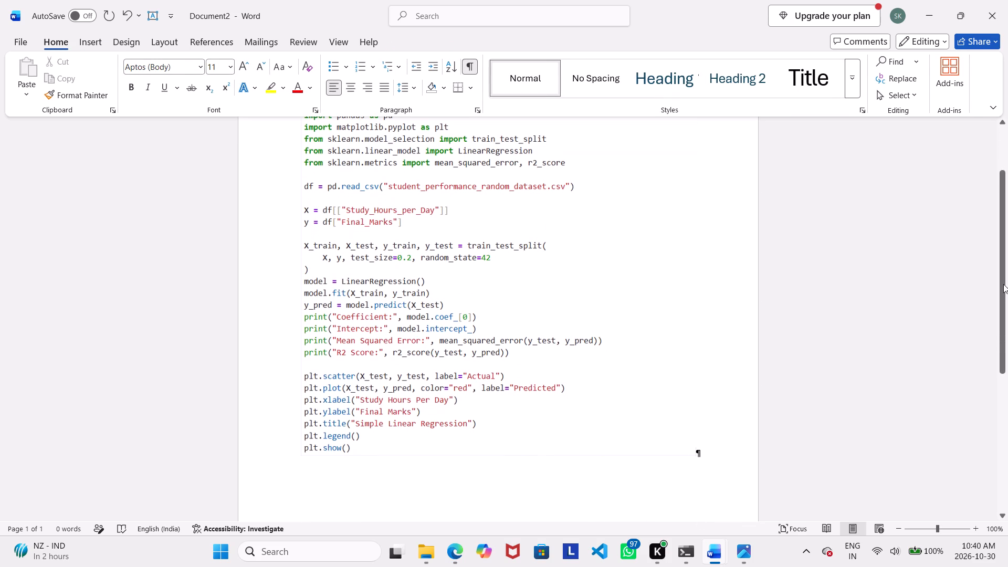
drag(1003, 284, 1001, 347)
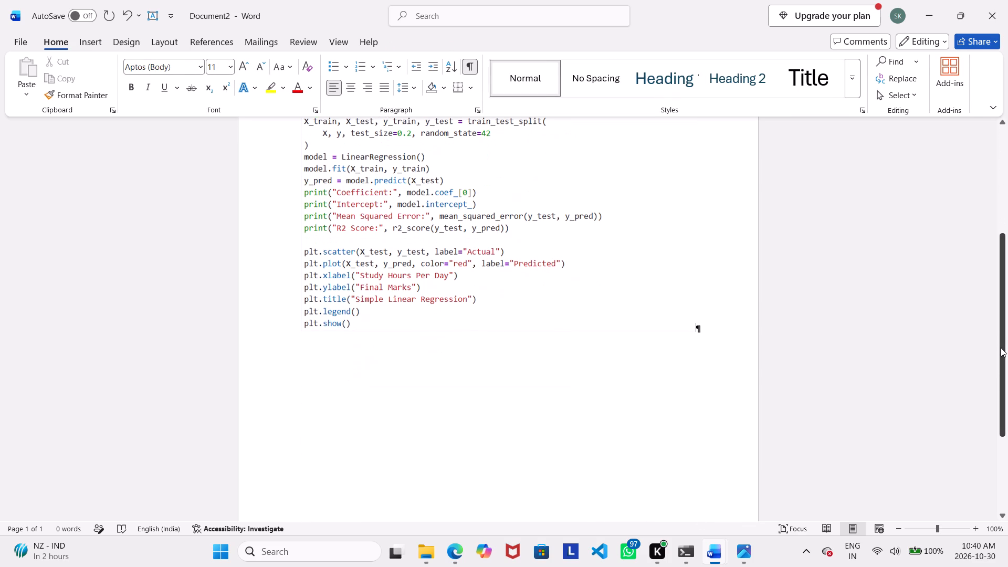
key(Return)
key(Return)
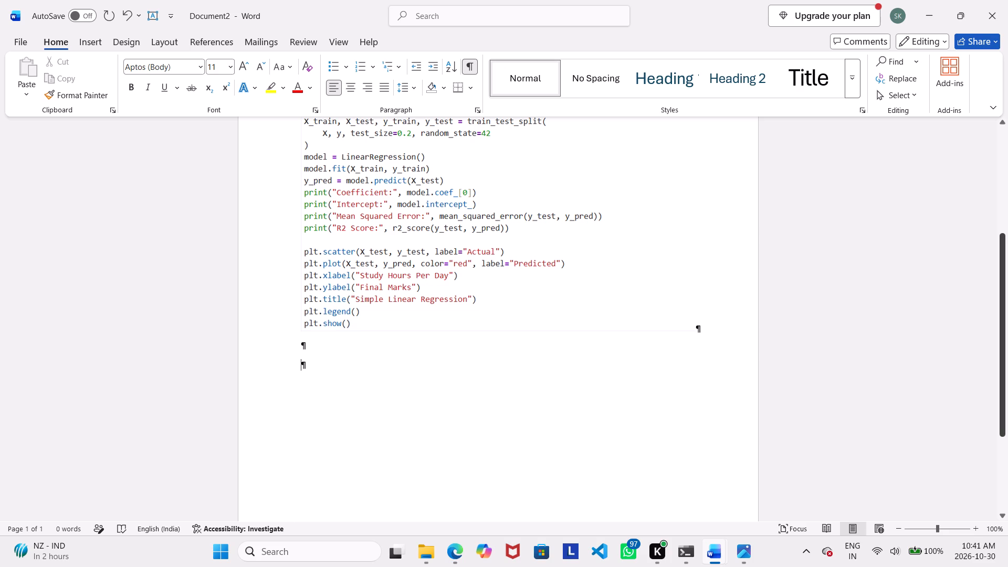
Enter the heading "o/p" at font size 22 in the last empty paragraph, followed by two new paragraphs.
scroll(1001, 348, down, 17)
scroll(1001, 348, down, 5)
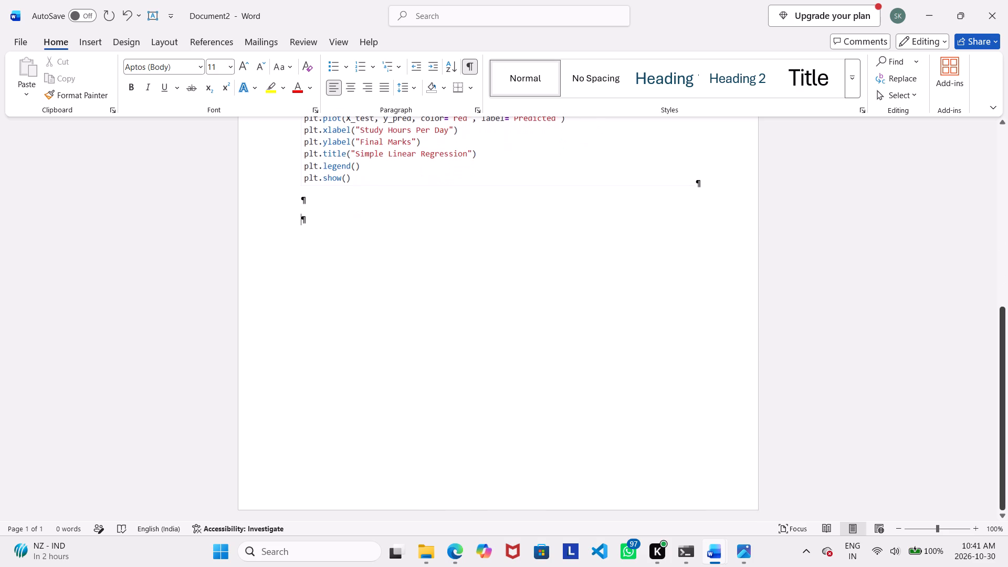
scroll(1001, 348, down, 1)
click(221, 67)
click(229, 65)
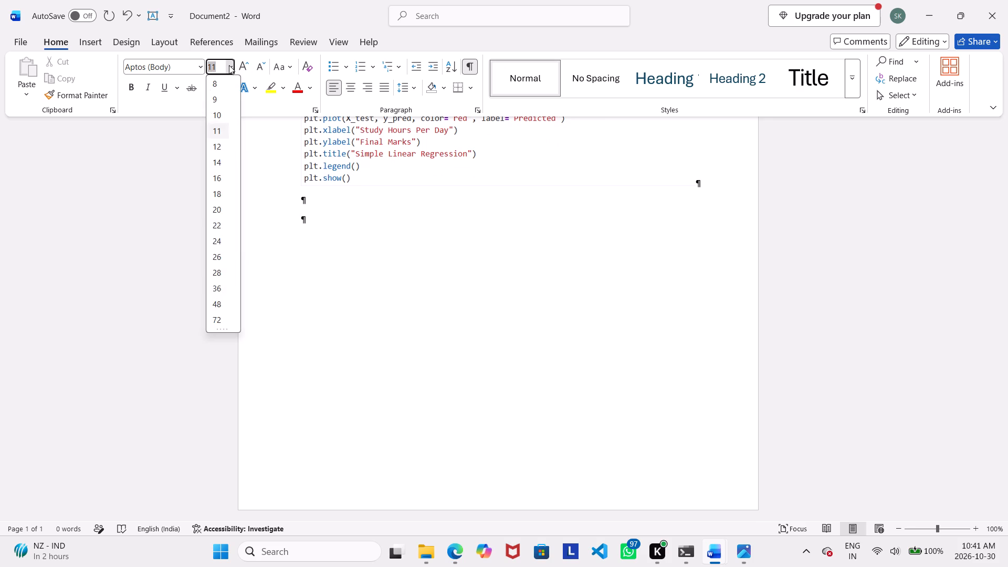
click(220, 225)
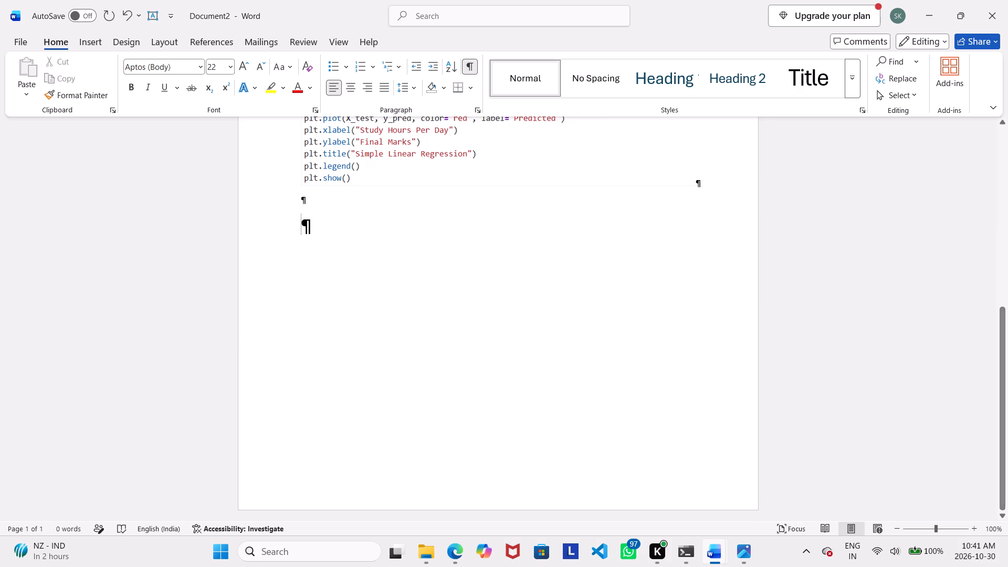
key(0)
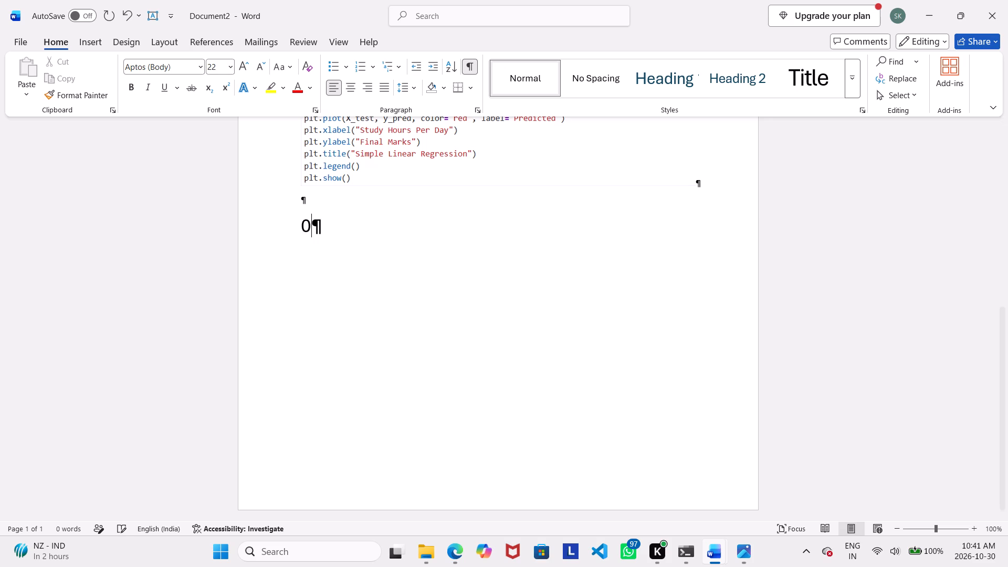
key(BackSpace)
key(p)
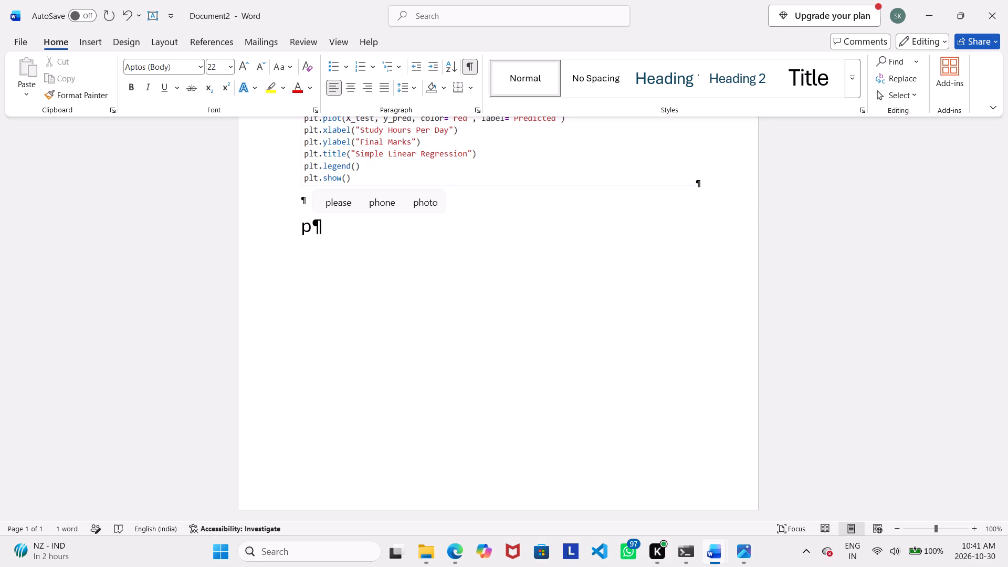
key(backslash)
key(BackSpace)
key(slash)
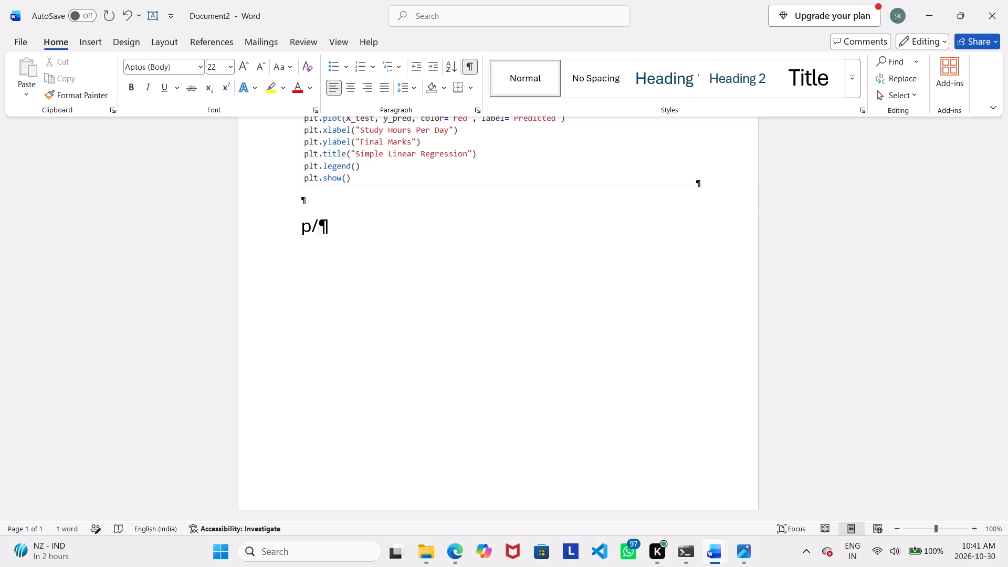
key(p)
key(BackSpace)
key(BackSpace)
key(BackSpace)
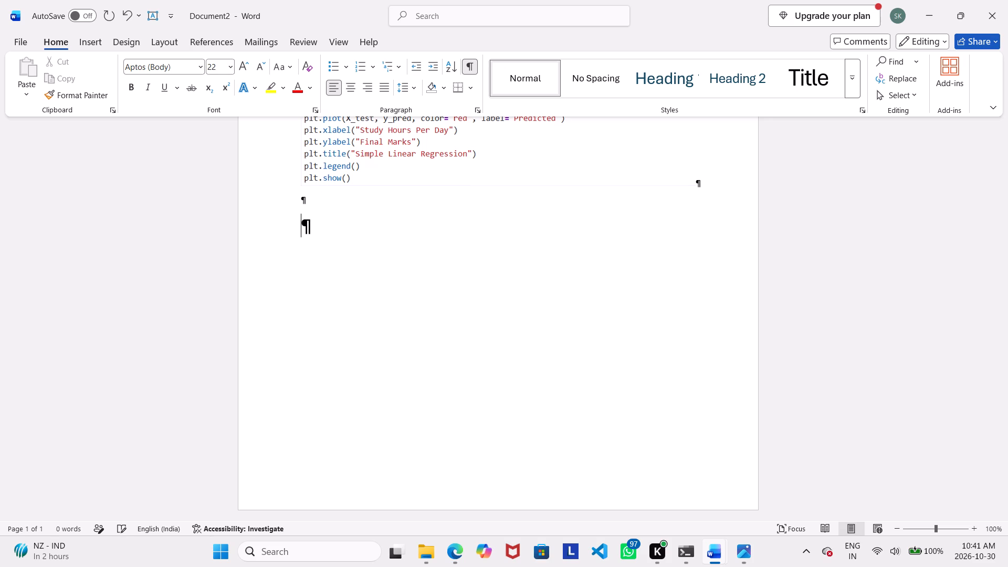
key(o)
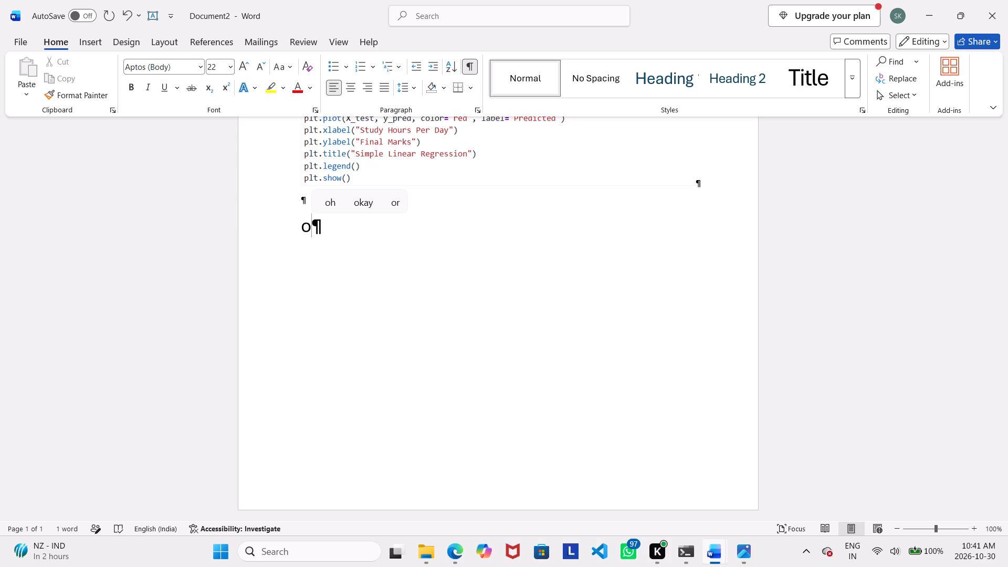
text(/p)
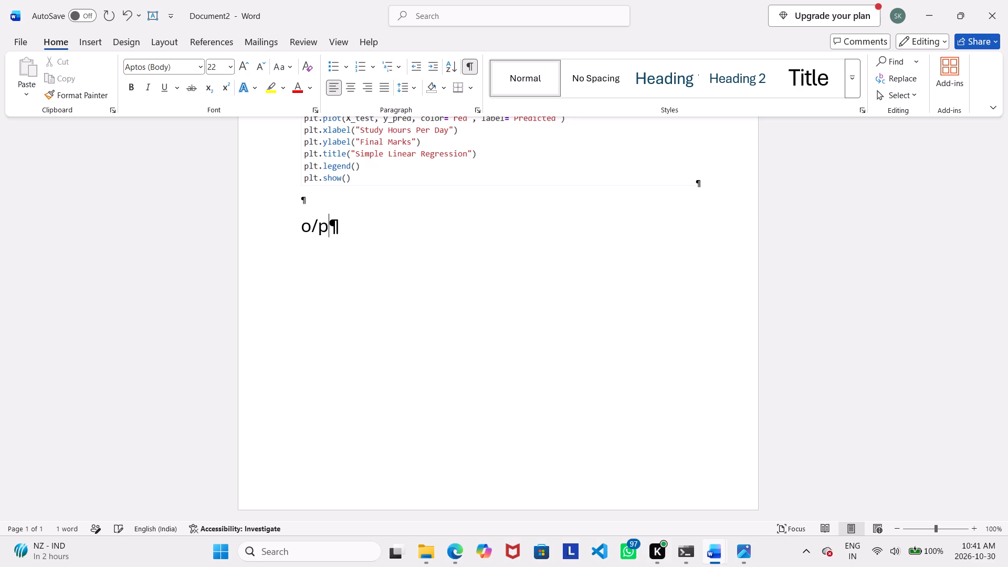
key(Return)
key(Return)
Delete the "o/p" heading text below the code picture, keeping its empty paragraph.
click(352, 228)
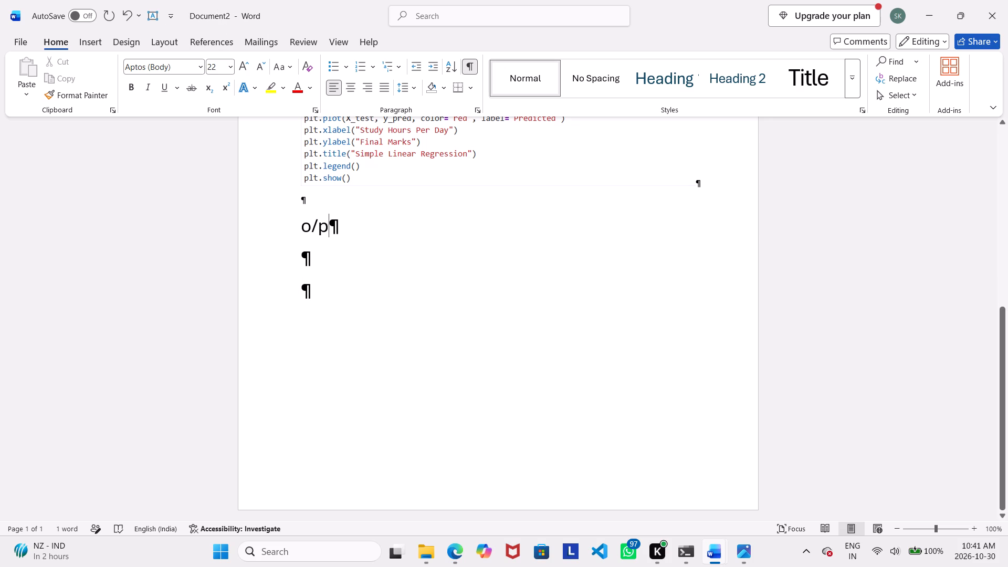
key(BackSpace)
key(BackSpace)
key(BackSpace)
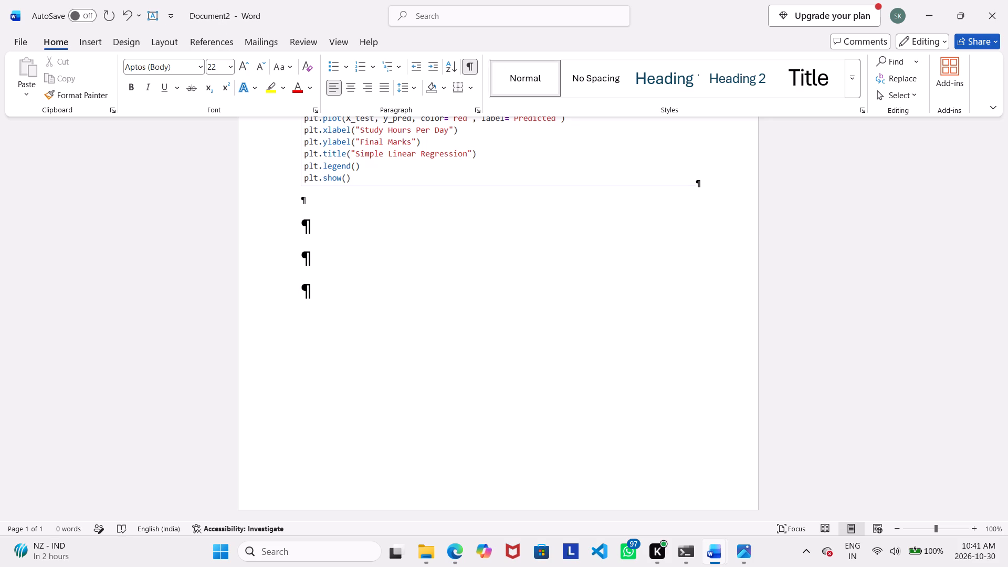
Add empty paragraphs below the code picture down to page two and enter the heading "O/p" there, followed by a new paragraph.
key(Return)
key(Return)
key(Return)
key(Return)
key(Return)
key(Return)
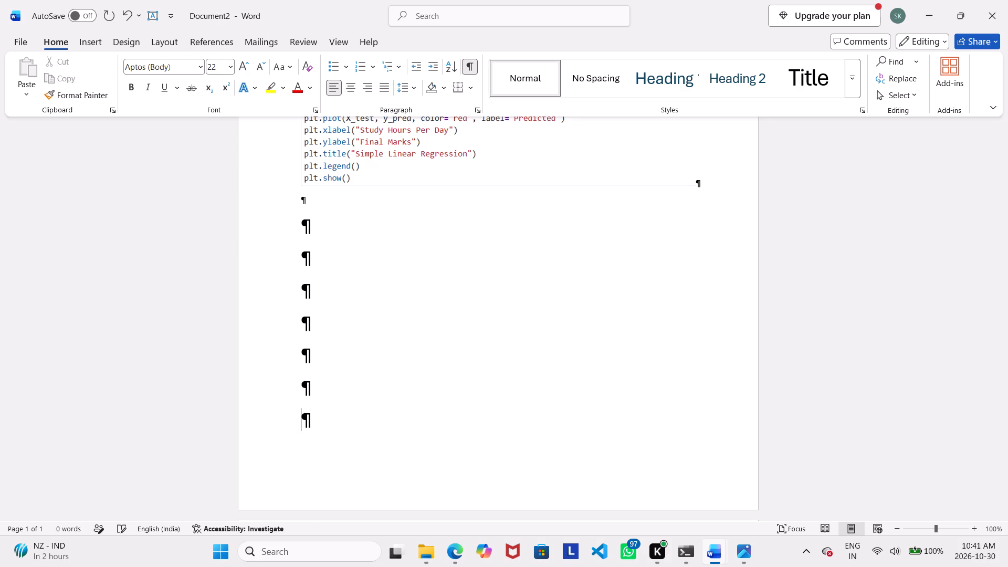
key(Return)
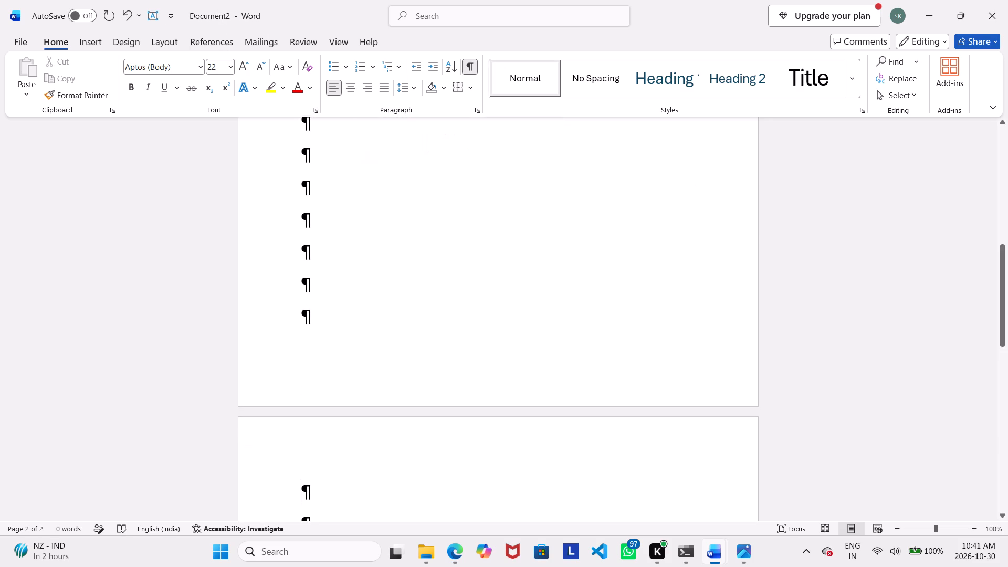
key(shift+o)
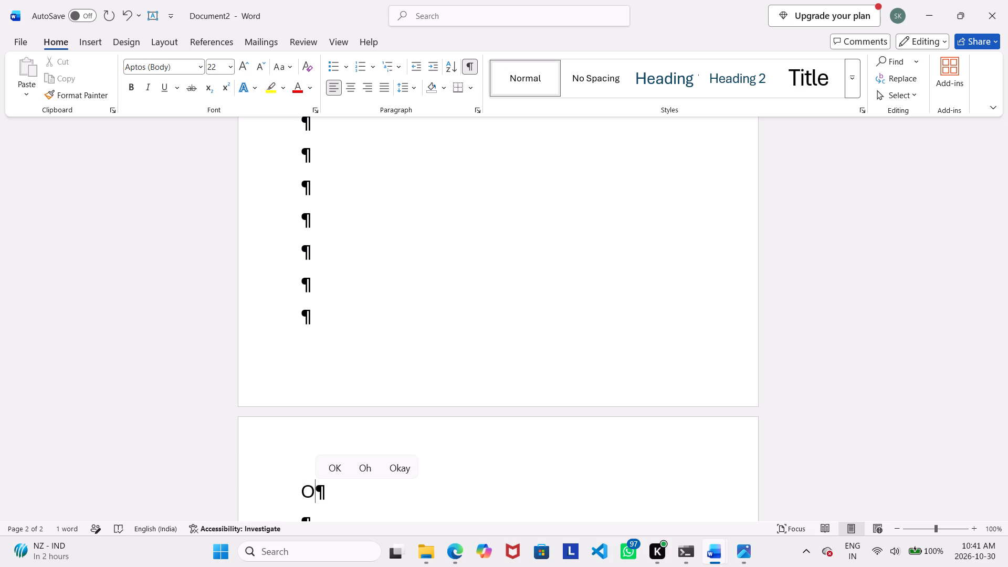
key(slash)
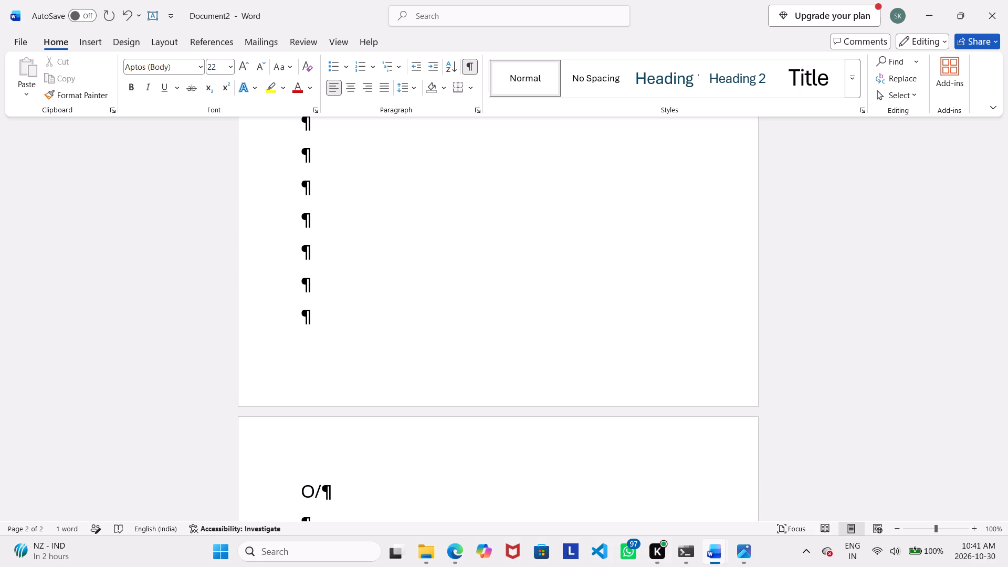
key(p)
scroll(352, 228, up, 4)
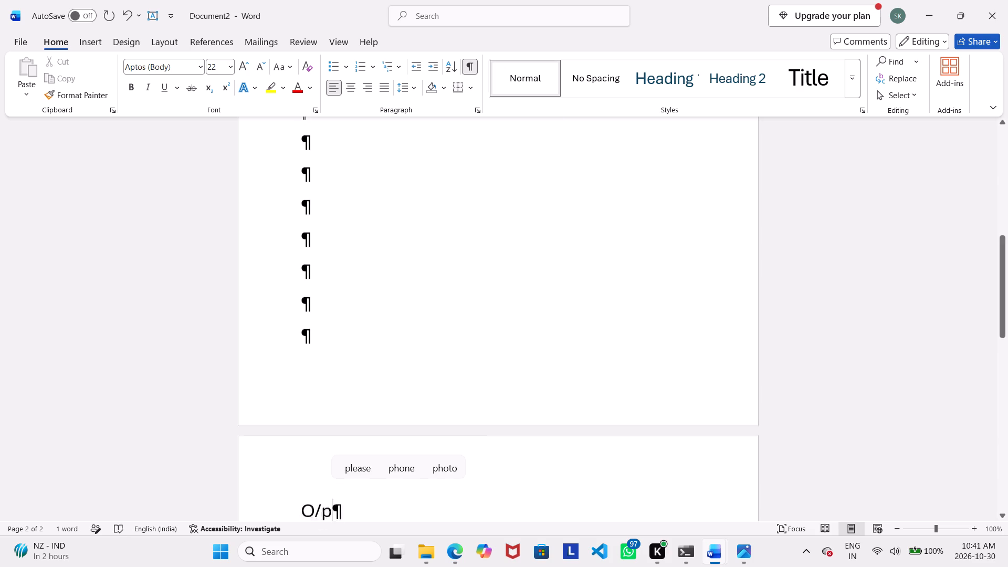
scroll(352, 228, up, 7)
scroll(352, 228, down, 12)
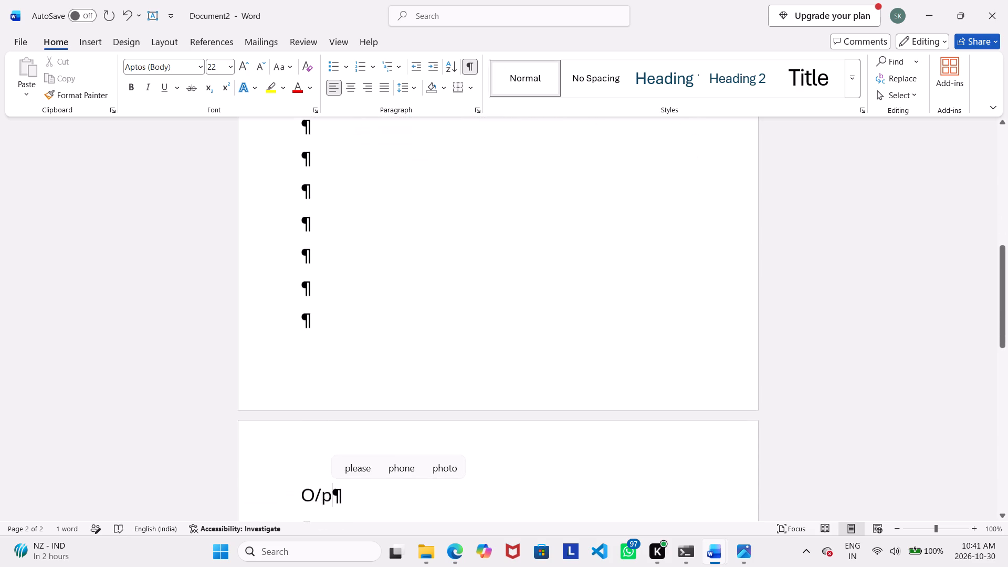
scroll(352, 228, down, 5)
key(Return)
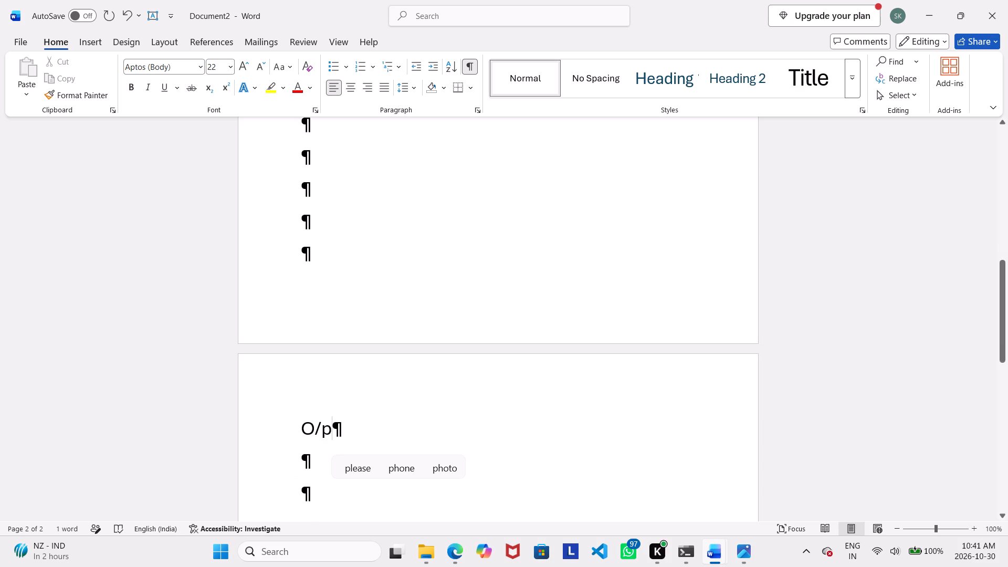
Insert the picture Screenshot 2026-10-29 192324.png, showing the regression output plot, from the Screenshots folder below the "O/p" heading.
click(86, 37)
click(135, 70)
click(152, 133)
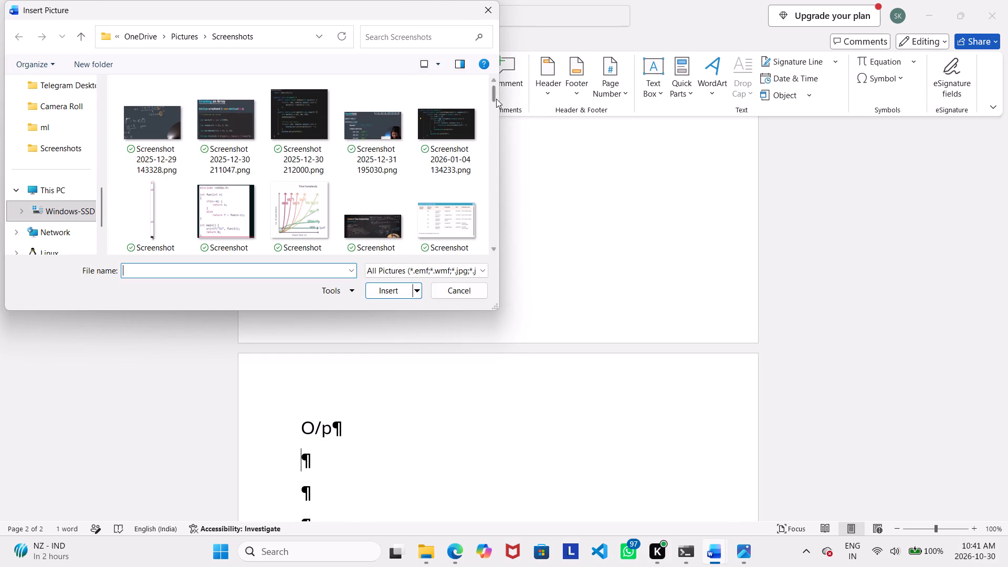
drag(495, 99, 499, 286)
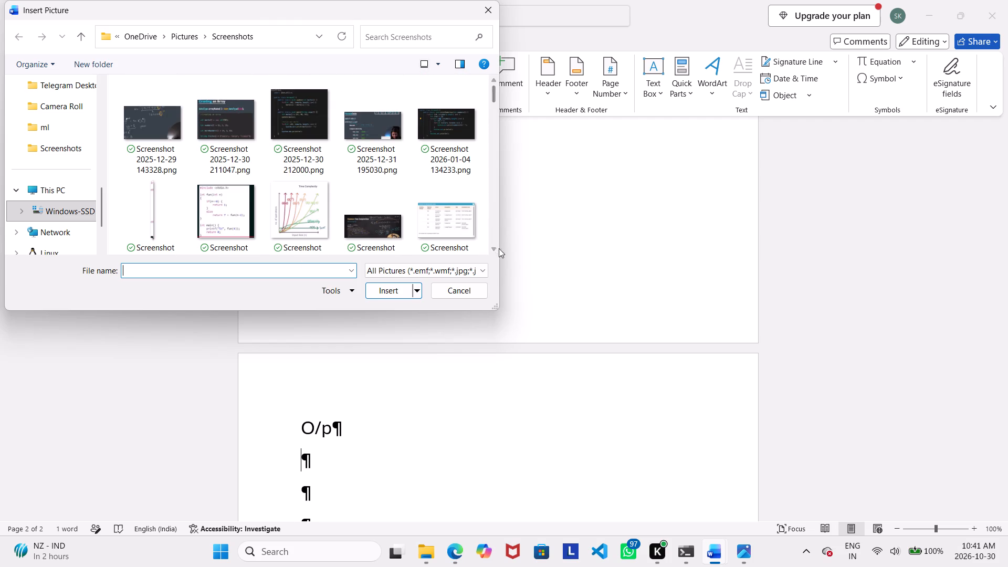
click(496, 246)
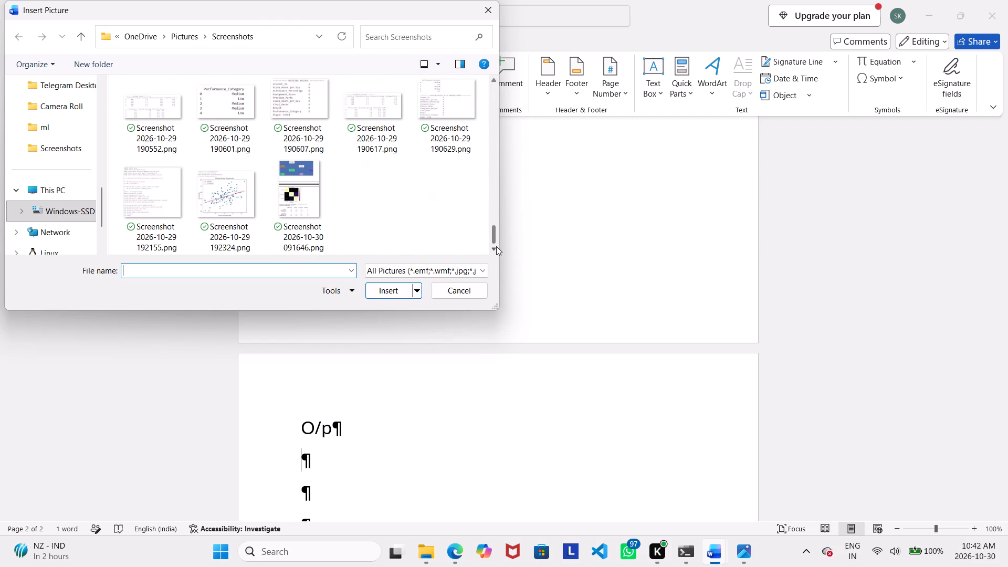
click(241, 231)
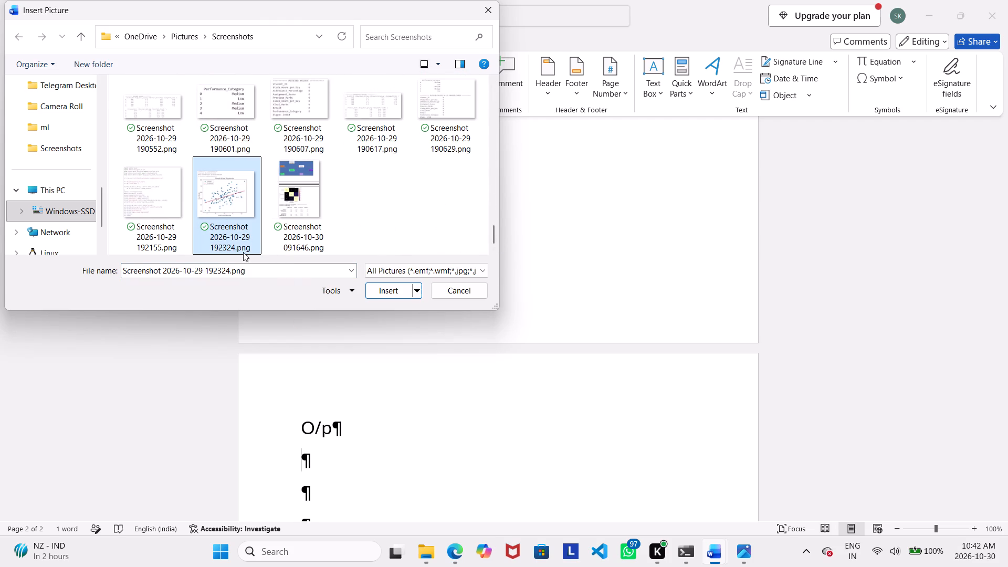
click(380, 286)
Stretch the inserted regression output picture slightly taller from its bottom edge, keeping its width, and deselect it.
scroll(380, 286, down, 5)
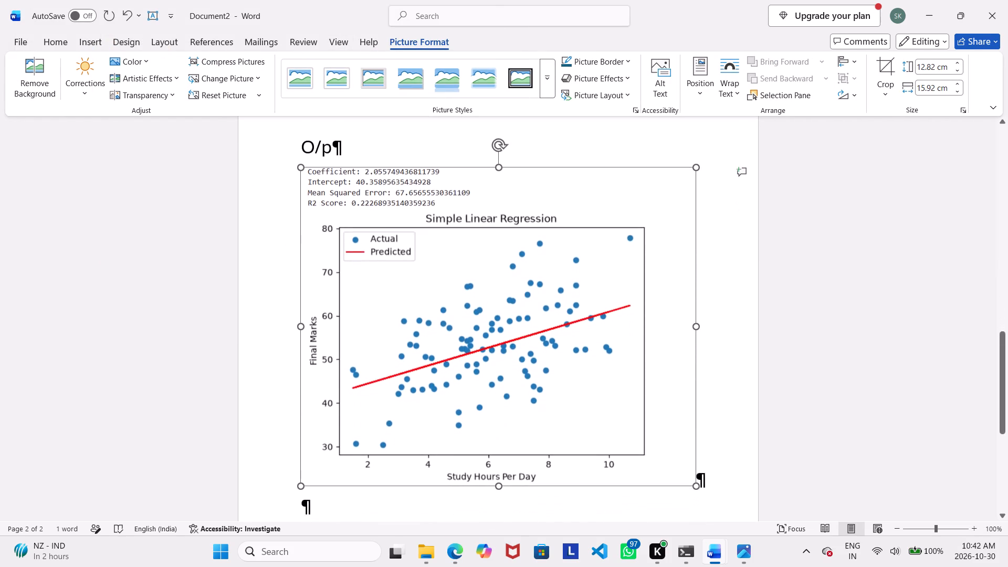
scroll(380, 286, down, 4)
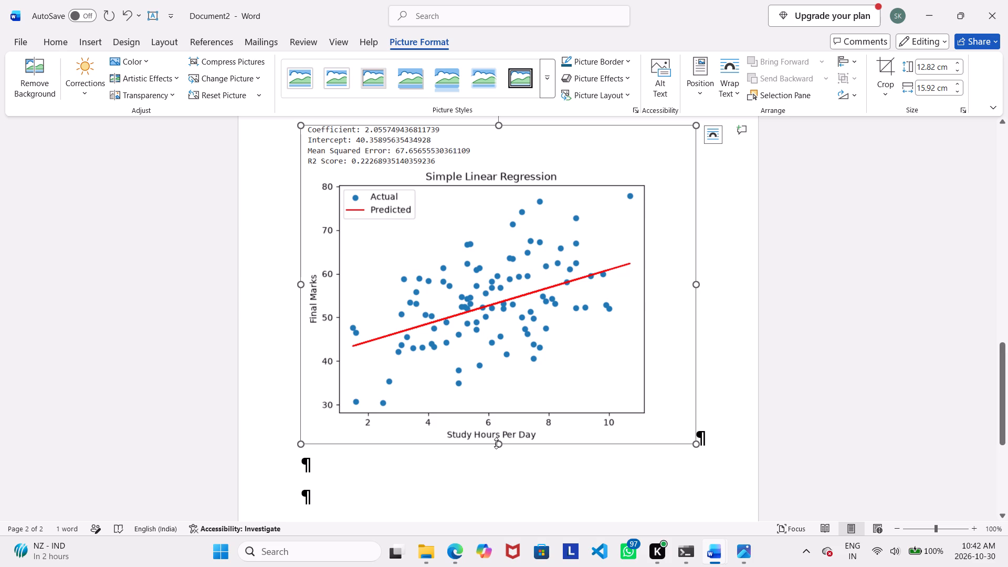
drag(496, 443, 496, 447)
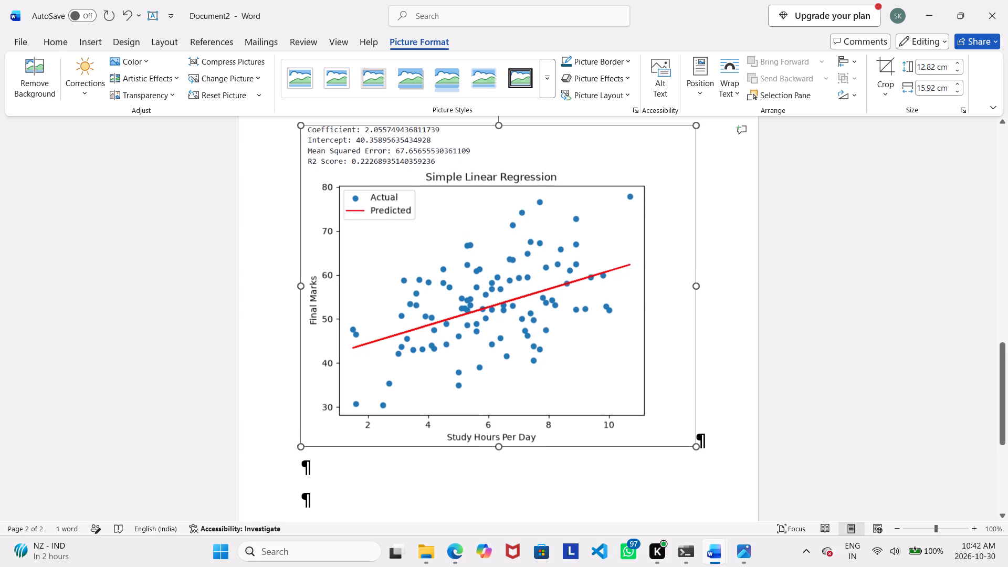
drag(496, 447, 496, 461)
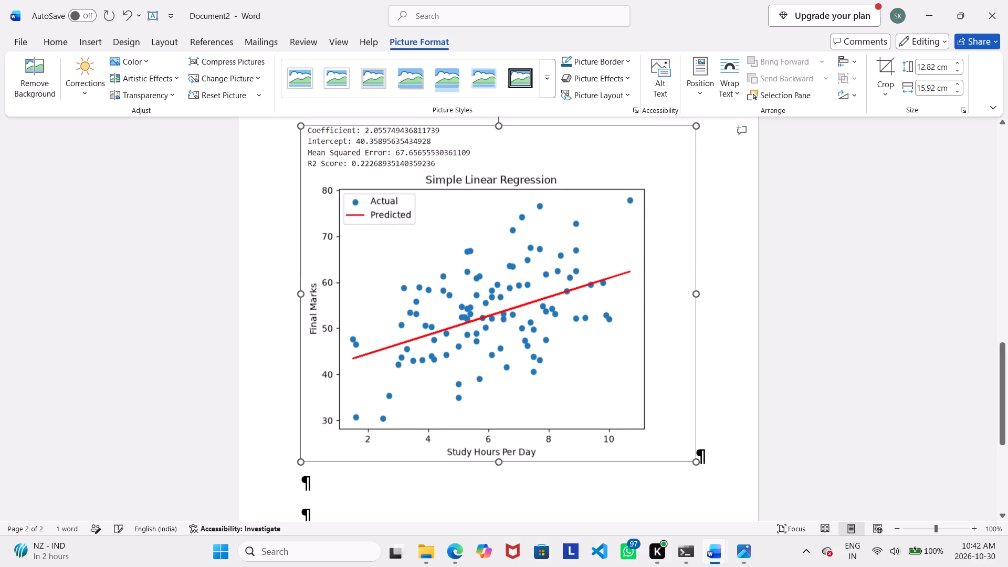
click(713, 408)
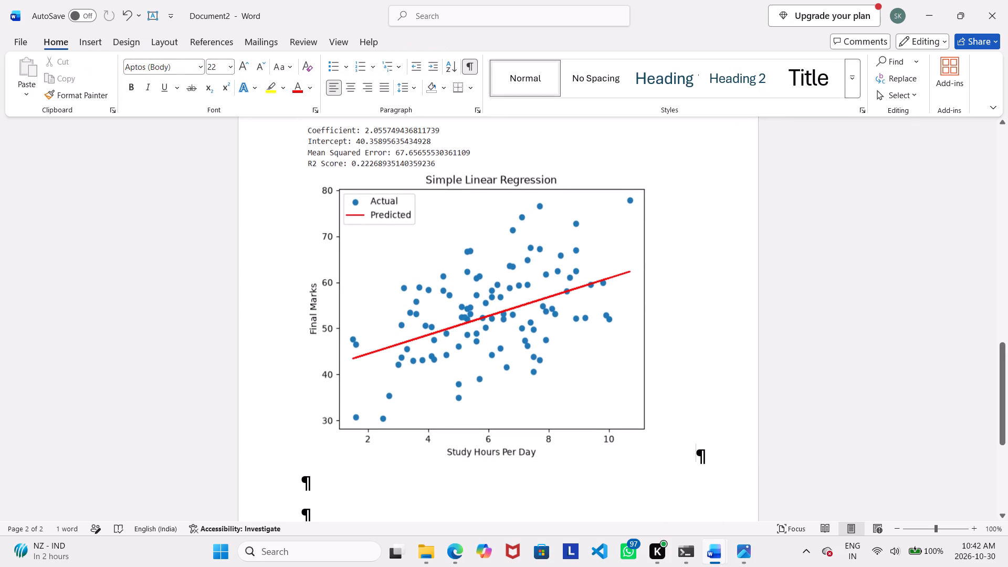
Review both pages of the document, from the linear regression code picture to the end of the output section.
scroll(713, 405, up, 15)
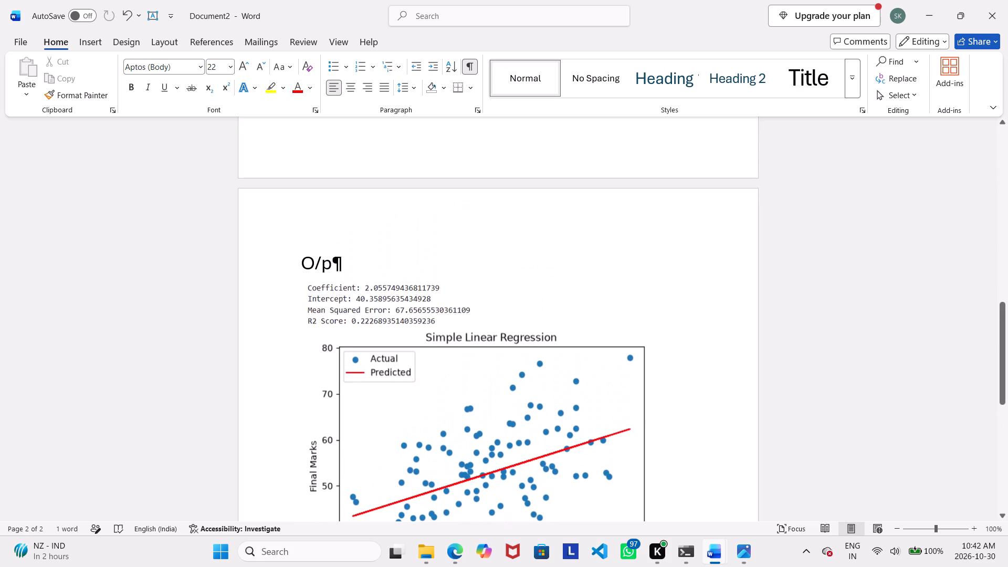
scroll(708, 393, up, 8)
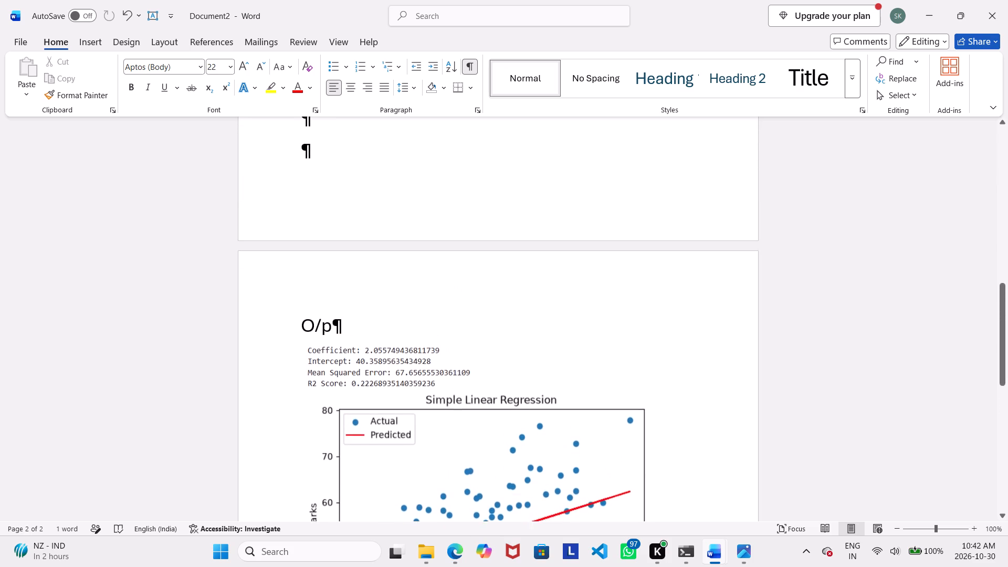
scroll(706, 388, up, 20)
scroll(705, 385, up, 18)
scroll(704, 383, up, 6)
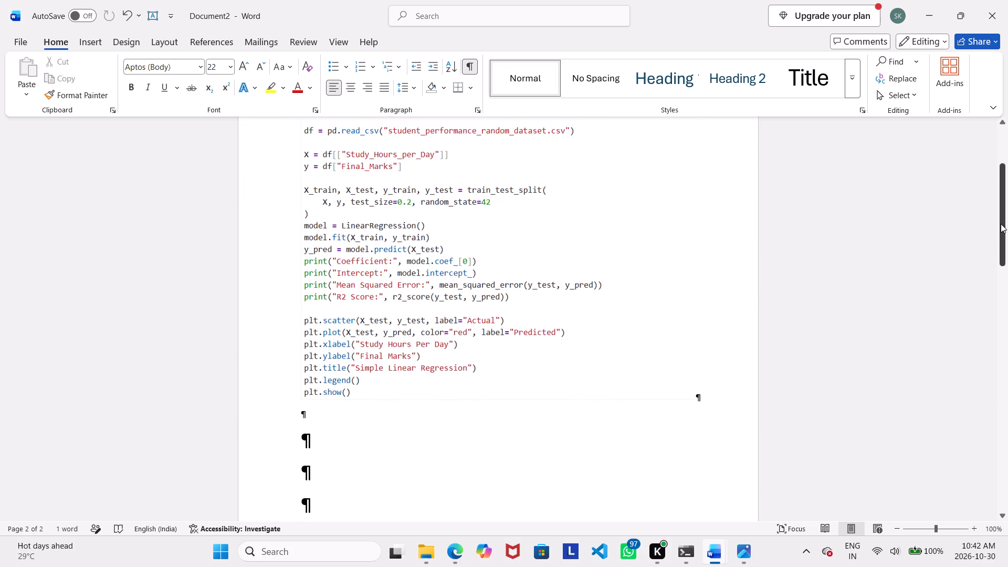
drag(1001, 224, 994, 207)
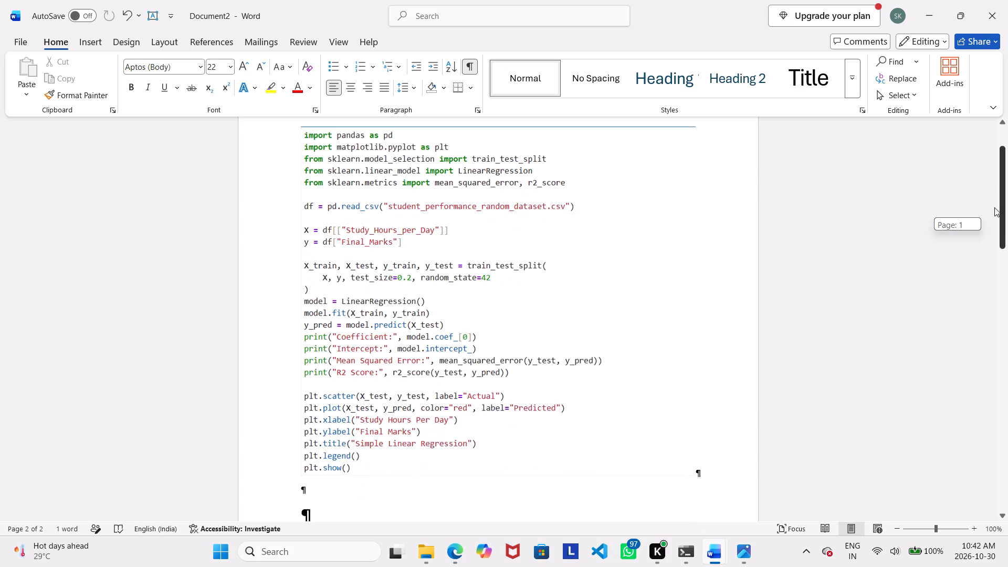
drag(994, 207, 1002, 360)
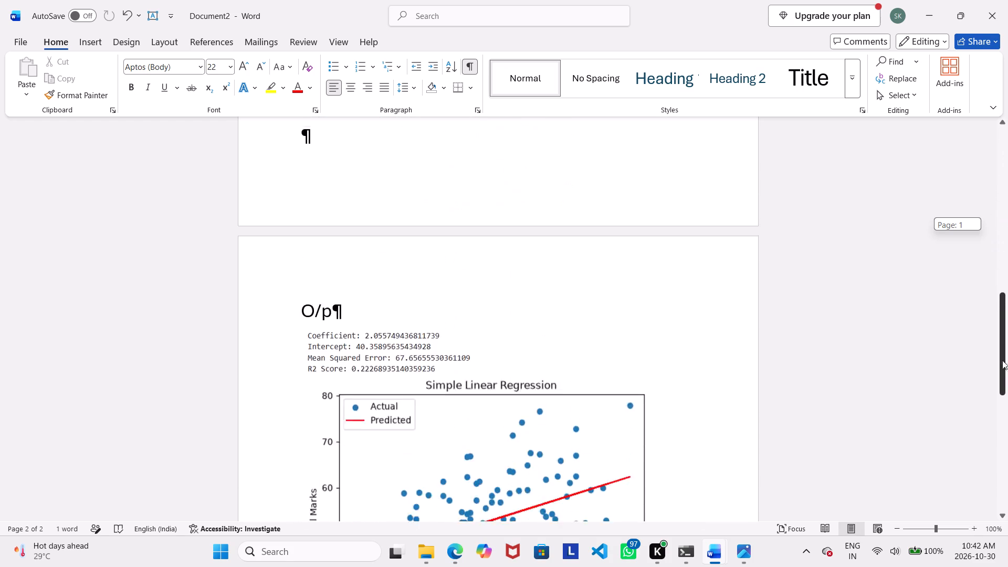
drag(1002, 360, 1005, 508)
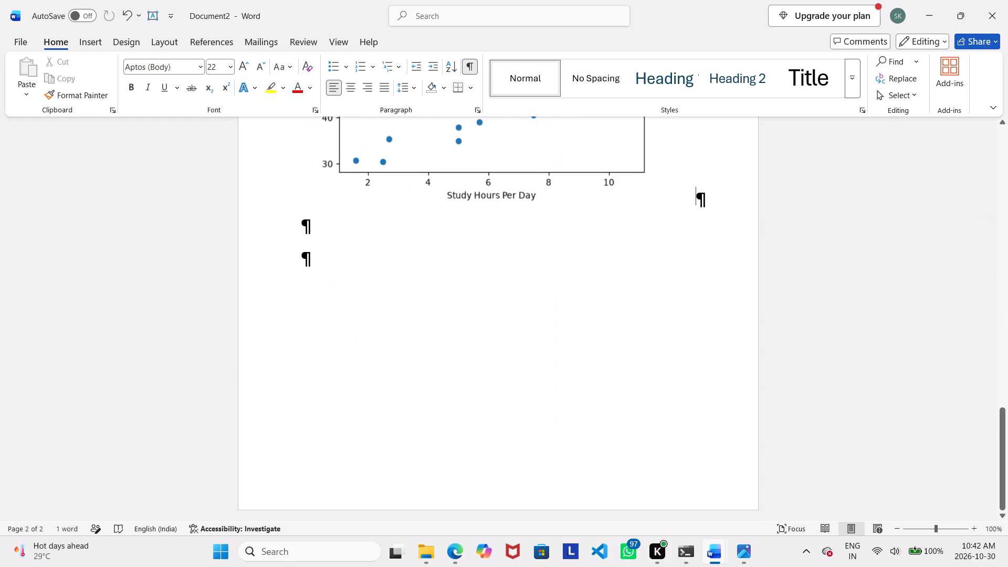
Save the document as ex2 in the Downloads folder.
key(ctrl+s)
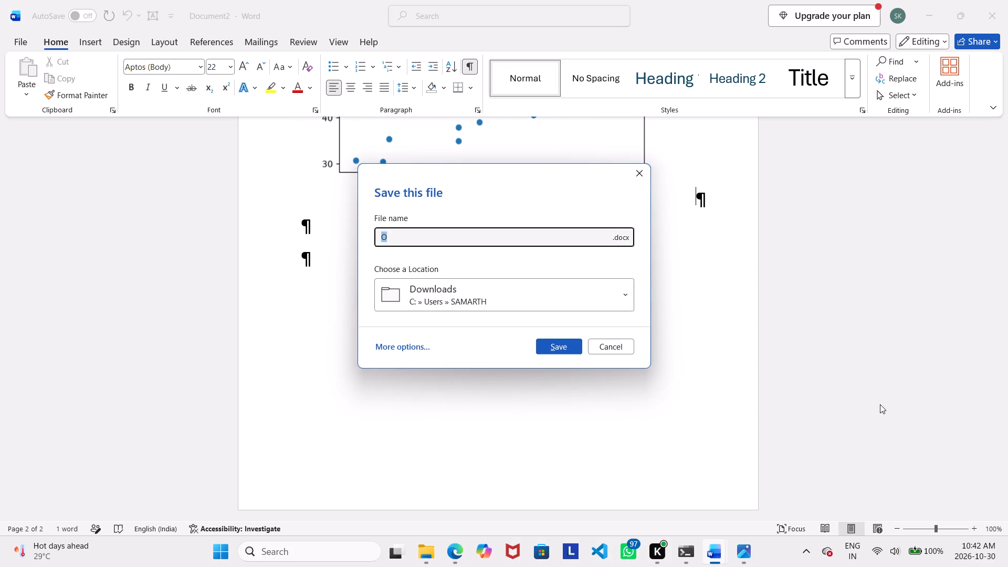
click(508, 237)
key(BackSpace)
text(ex2)
click(583, 297)
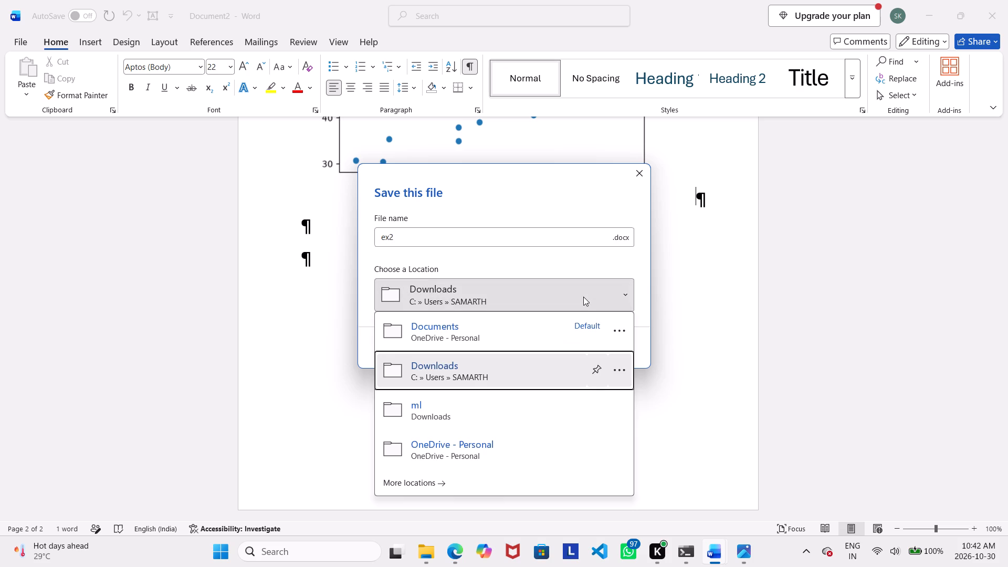
click(587, 296)
click(570, 348)
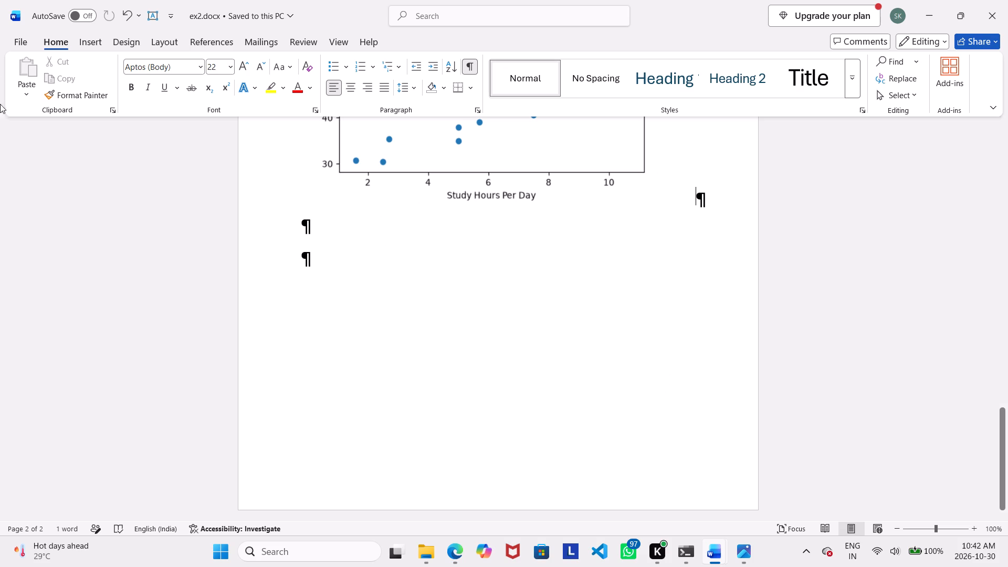
Create a new blank document.
click(12, 41)
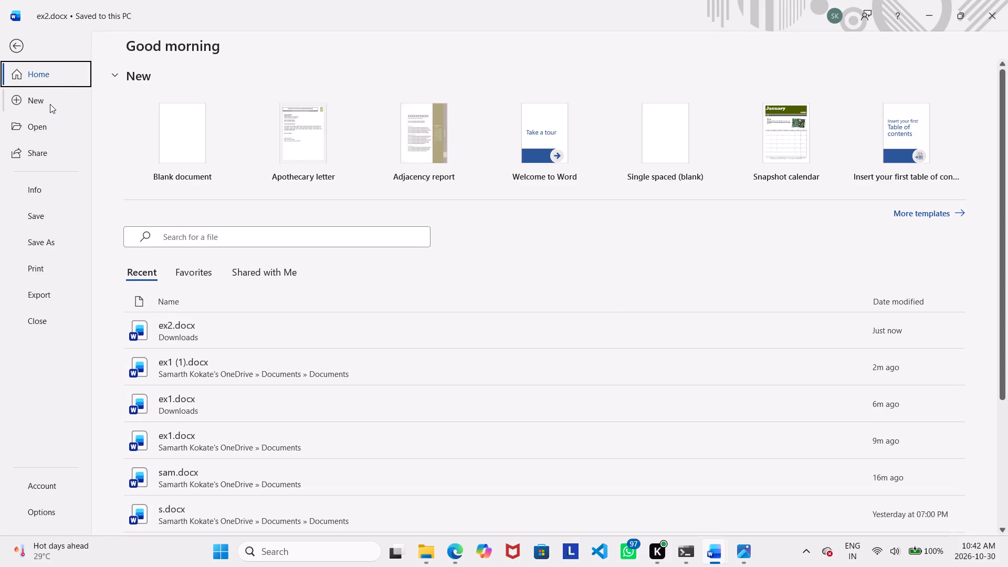
click(50, 104)
click(156, 125)
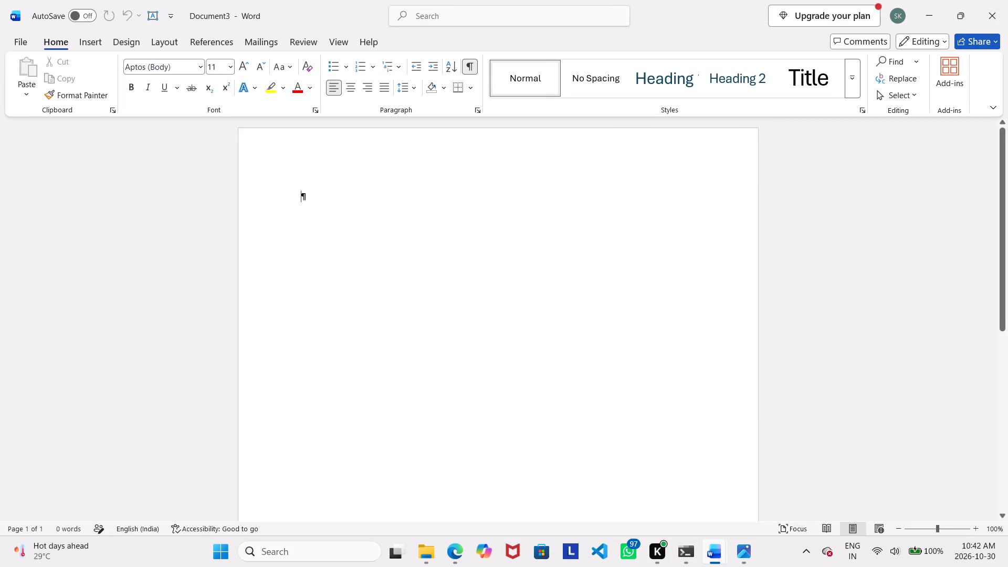
click(458, 552)
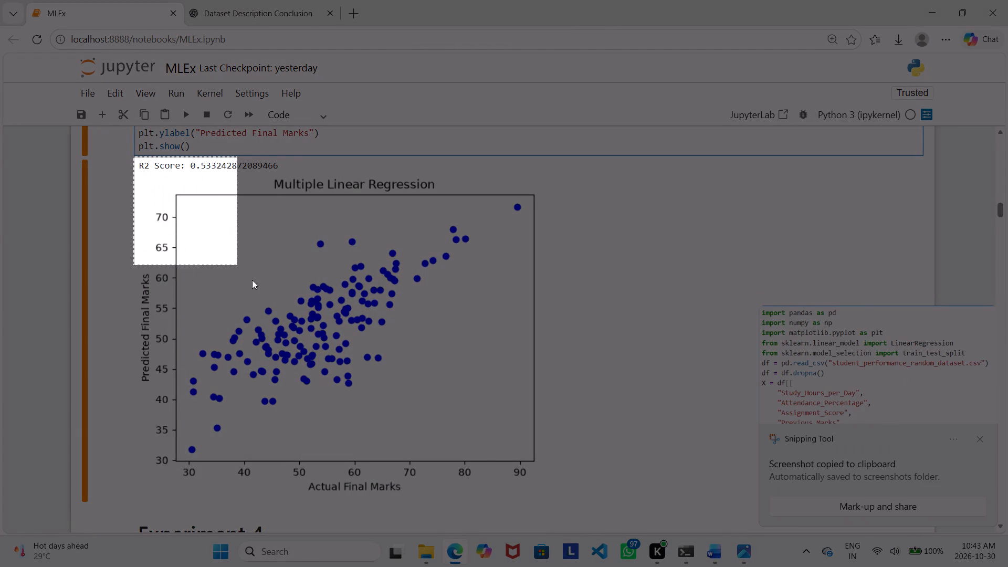
drag(252, 280, 580, 502)
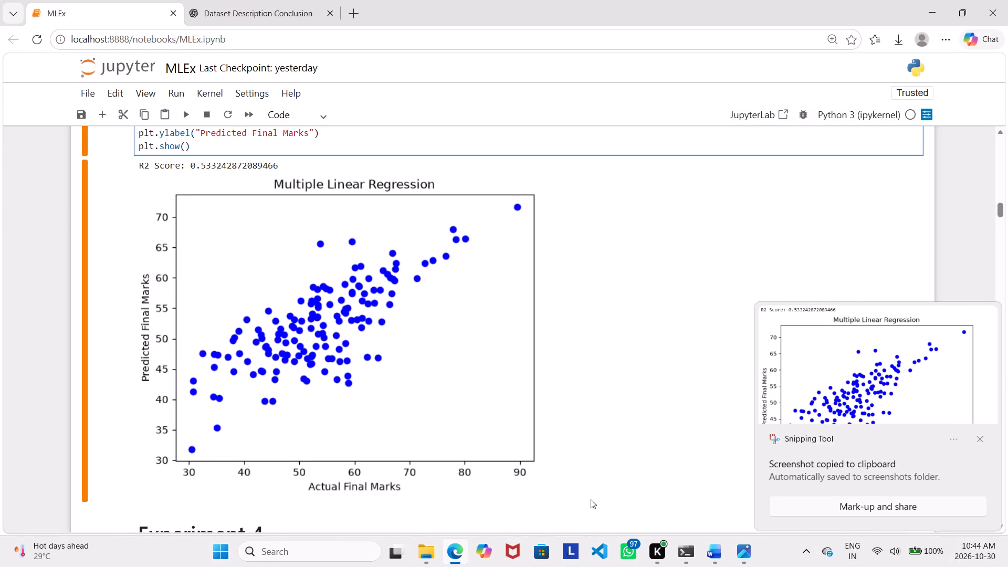
Switch to the blank Document3 in Word and insert the Experiment 3 code picture Screenshot 2026-10-30 104354.png from the Screenshots folder.
click(713, 560)
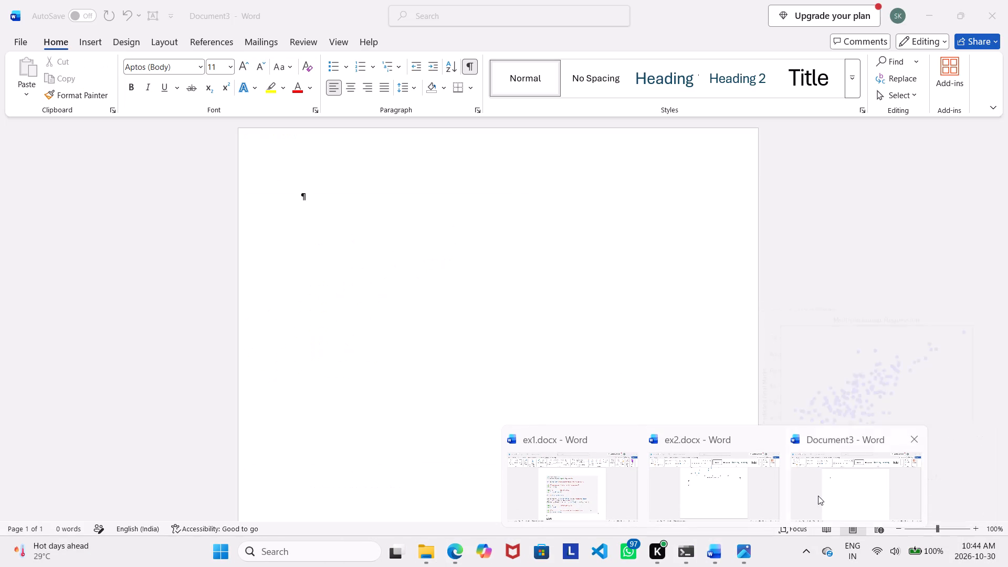
click(818, 496)
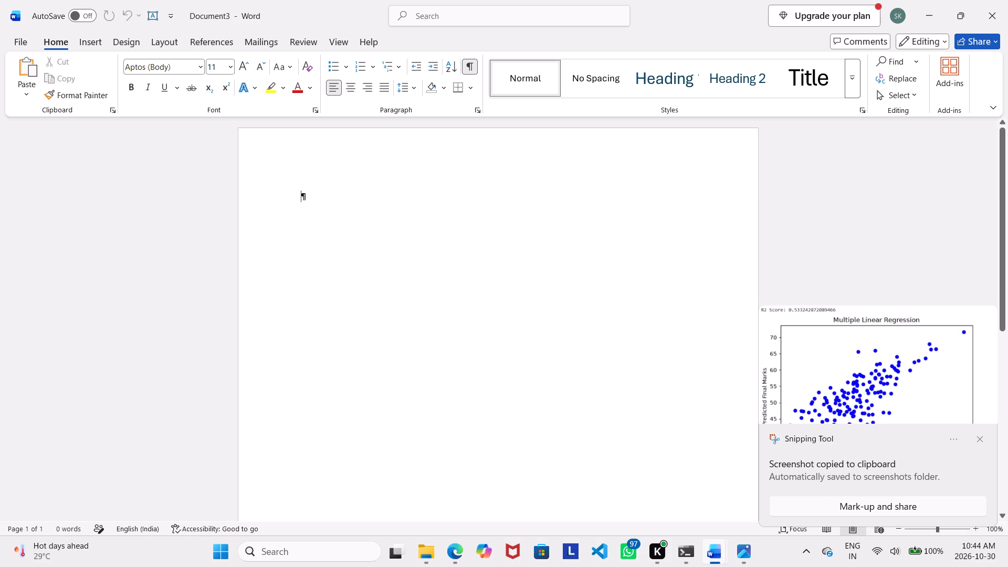
click(89, 38)
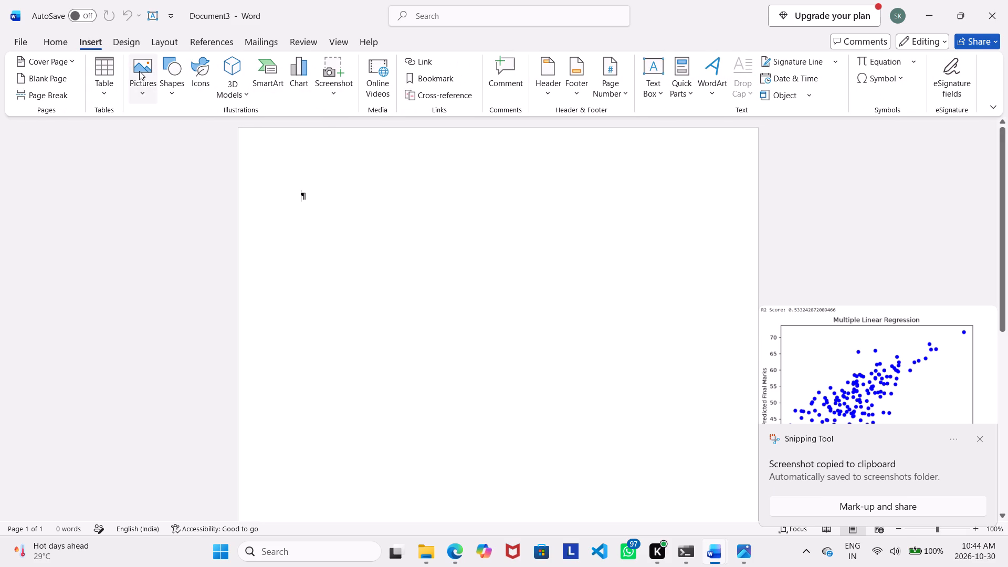
click(139, 71)
click(156, 130)
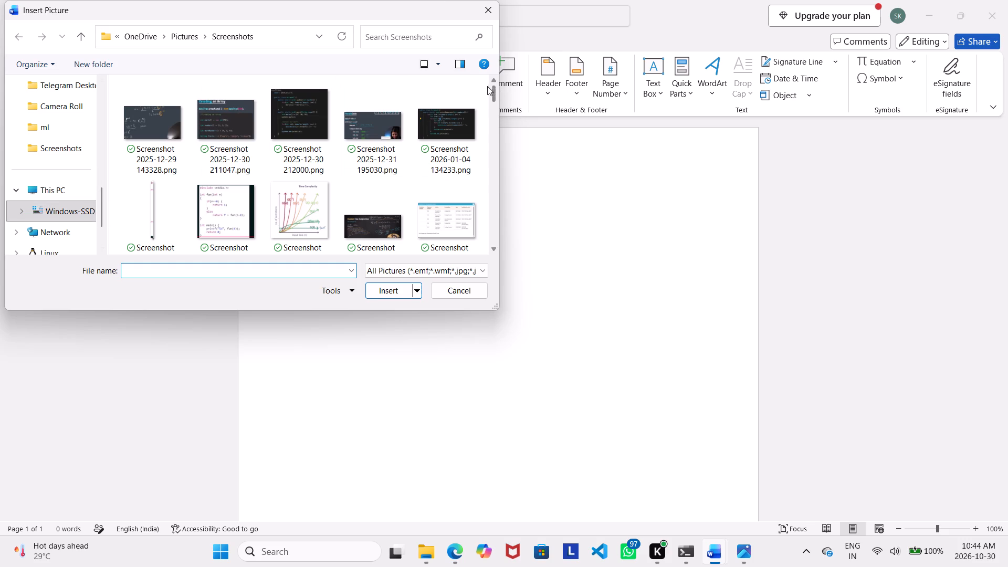
drag(495, 93, 494, 243)
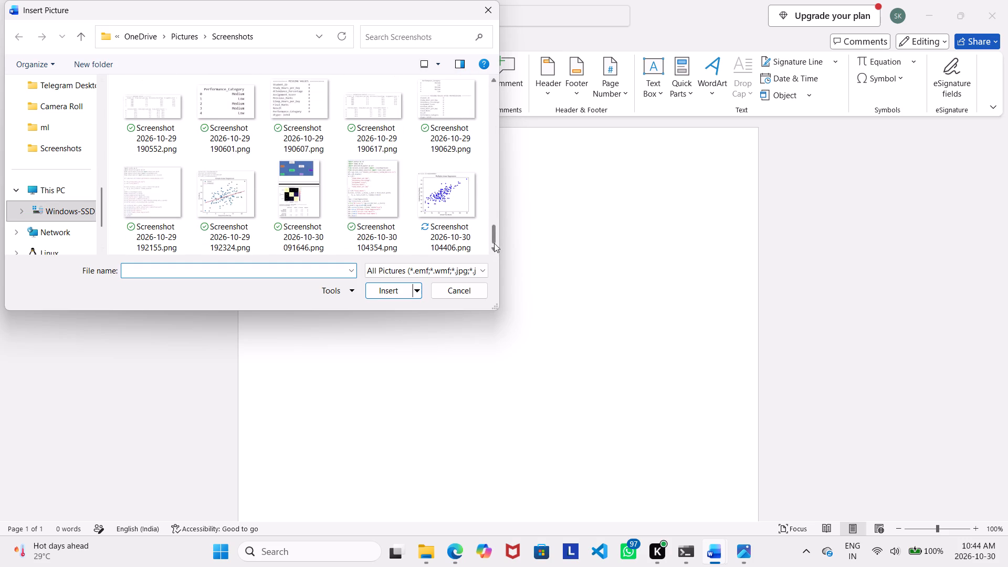
drag(494, 243, 494, 263)
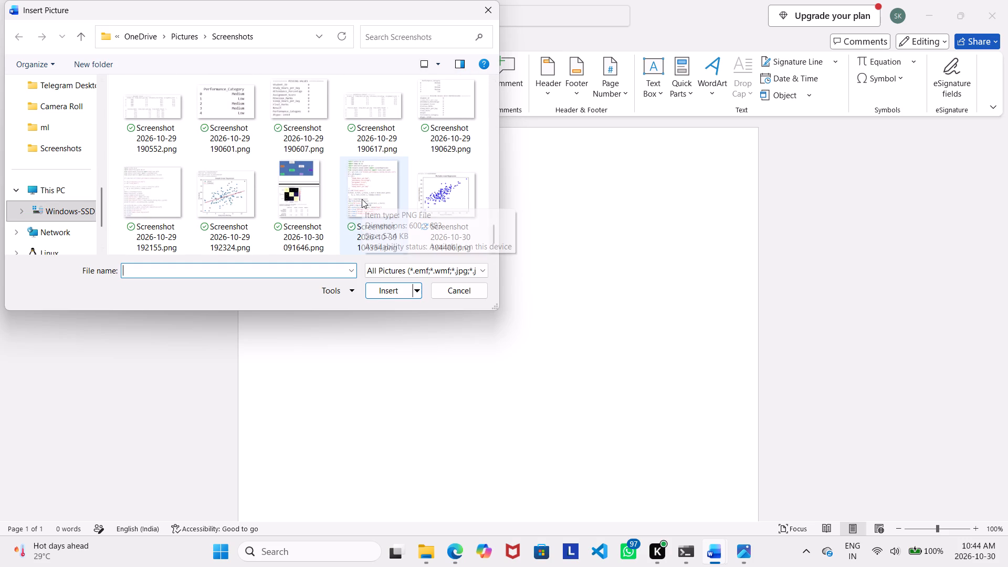
click(362, 199)
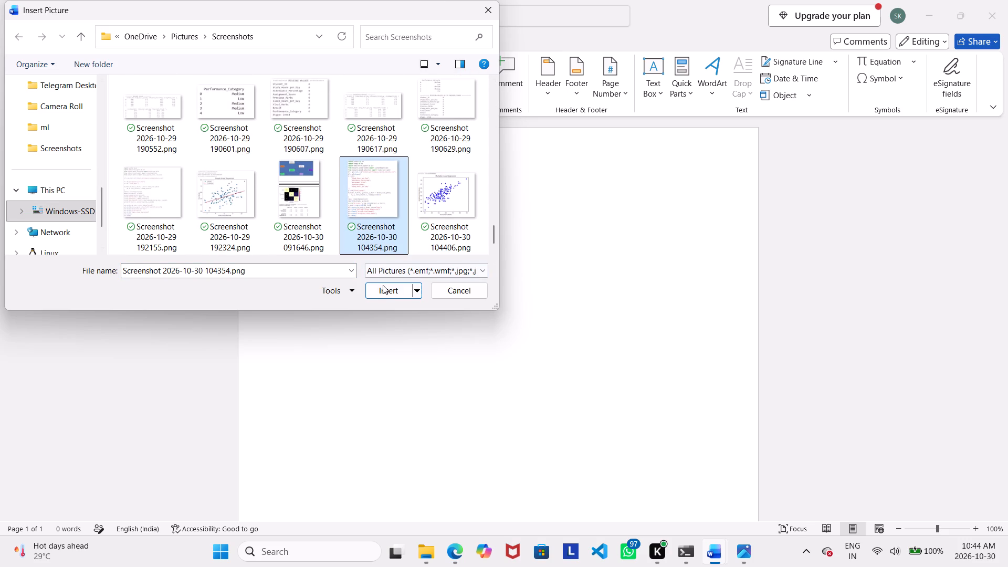
click(383, 288)
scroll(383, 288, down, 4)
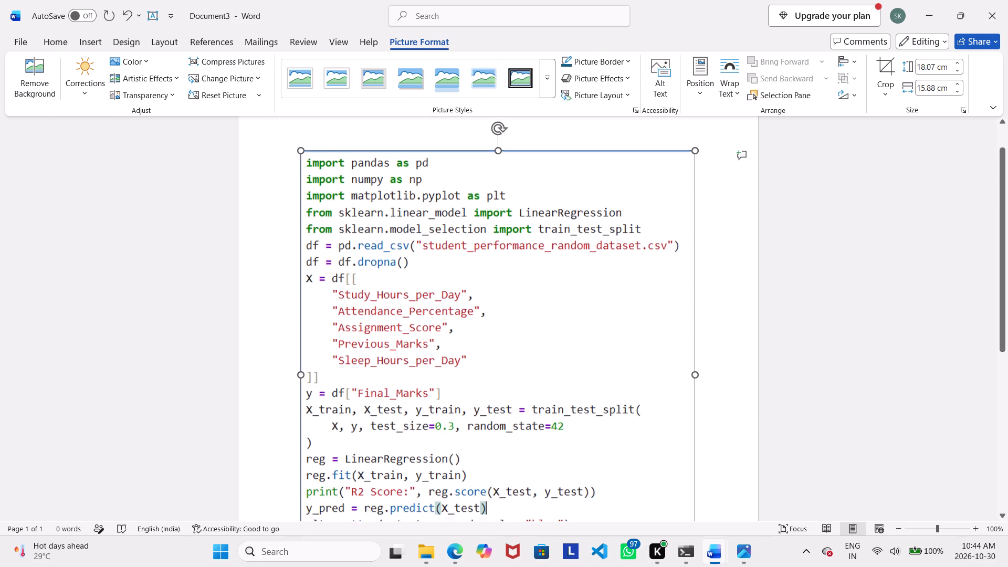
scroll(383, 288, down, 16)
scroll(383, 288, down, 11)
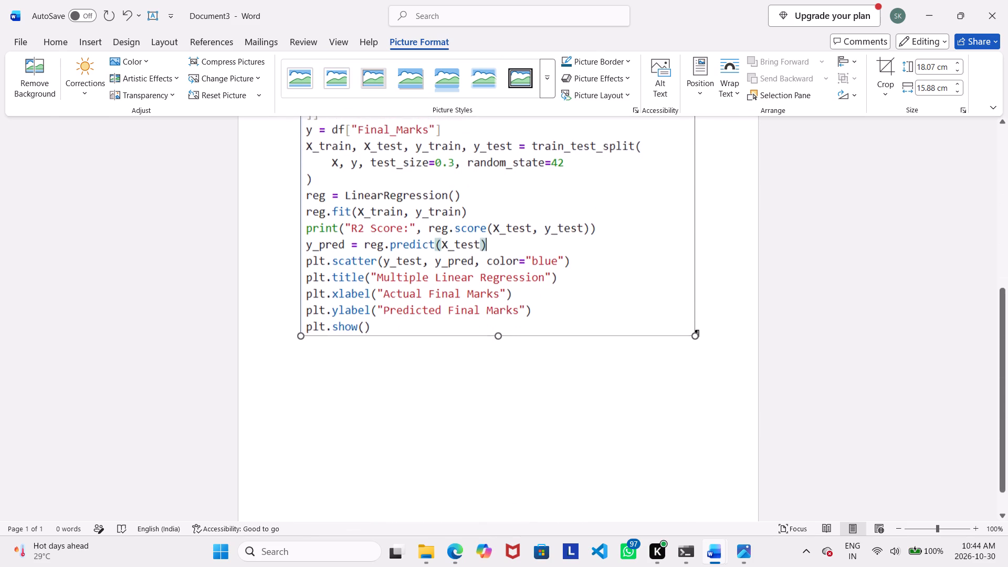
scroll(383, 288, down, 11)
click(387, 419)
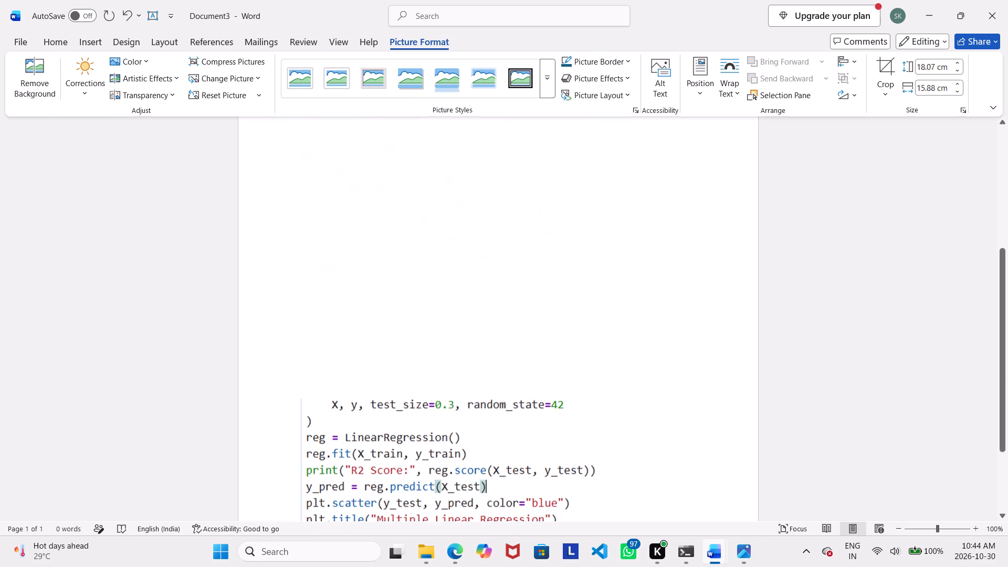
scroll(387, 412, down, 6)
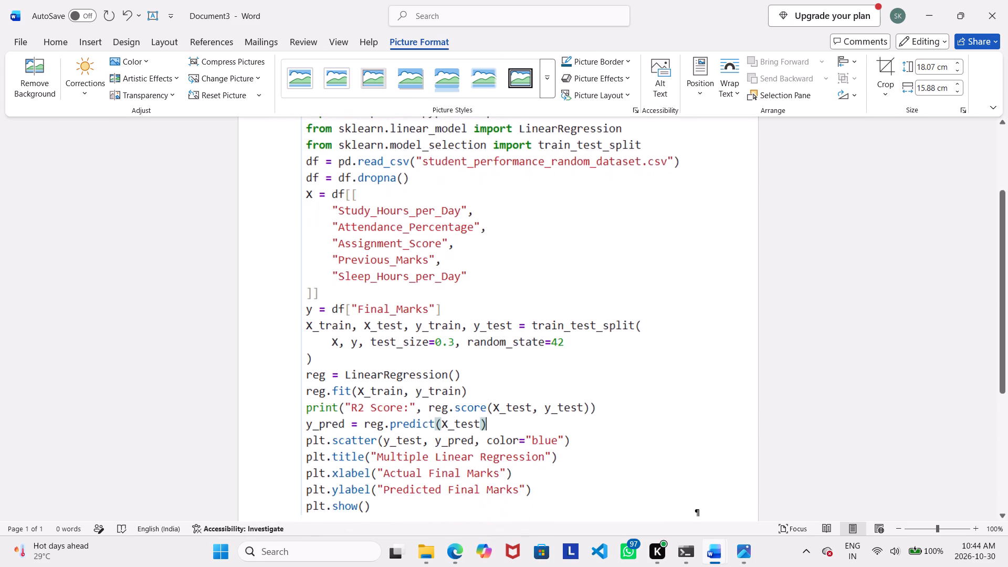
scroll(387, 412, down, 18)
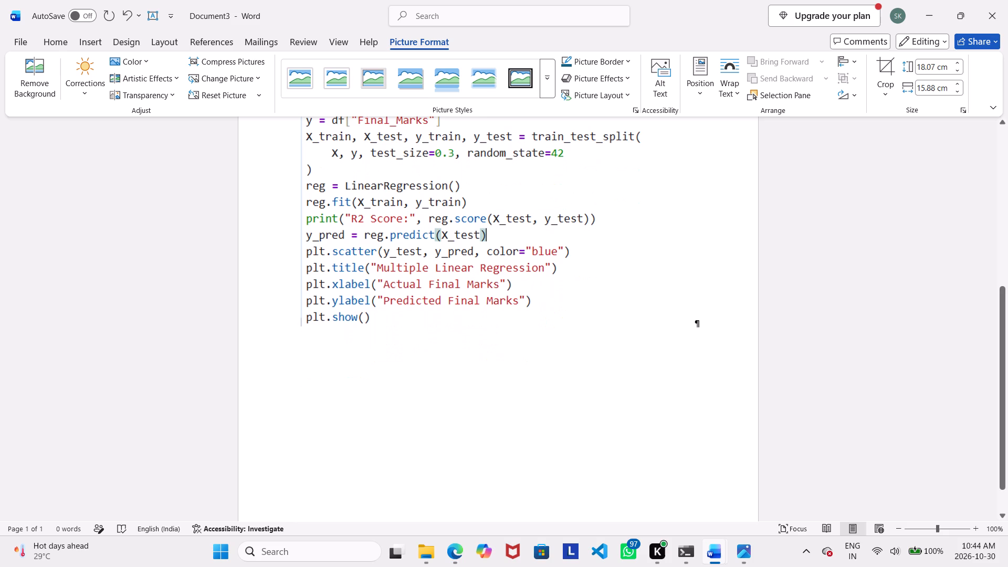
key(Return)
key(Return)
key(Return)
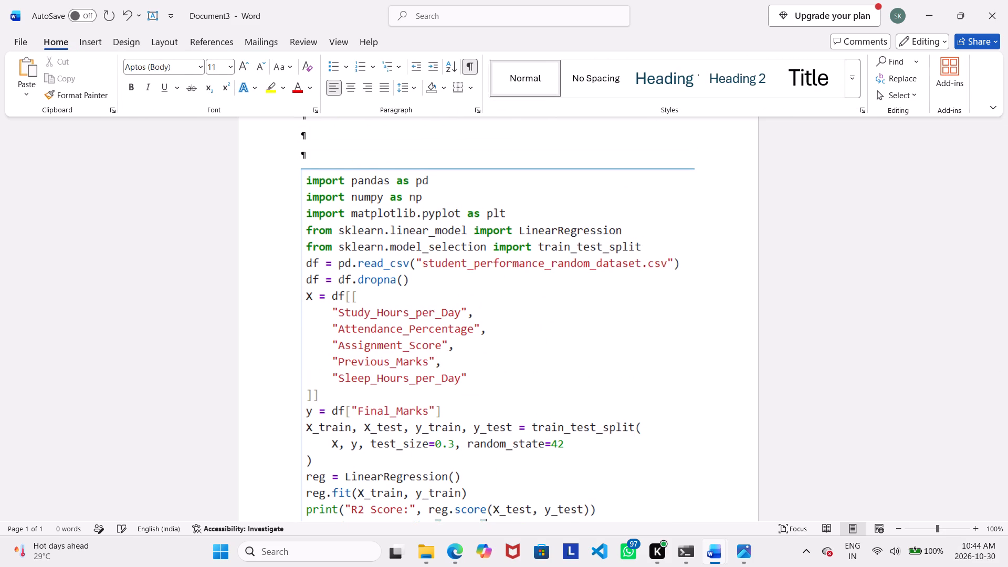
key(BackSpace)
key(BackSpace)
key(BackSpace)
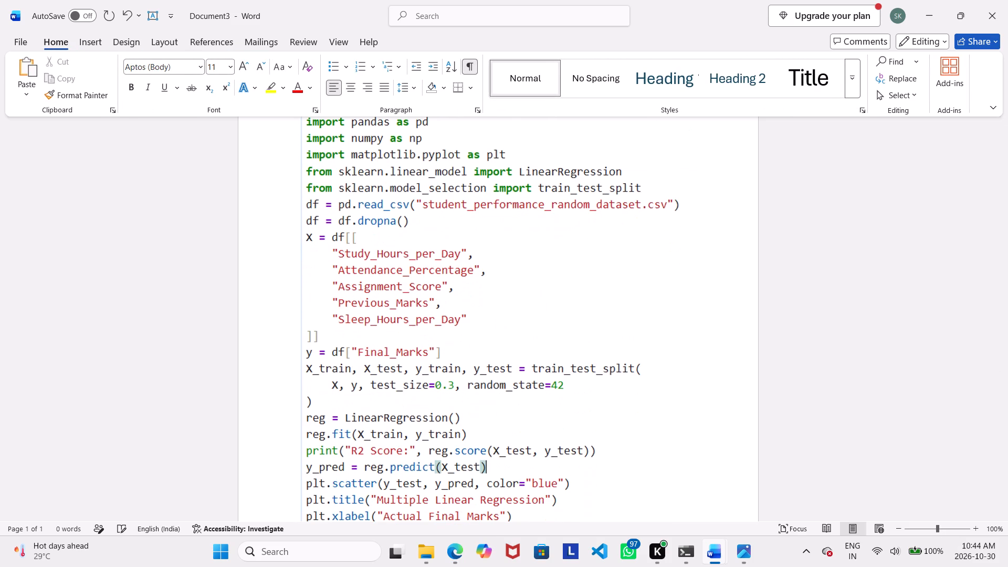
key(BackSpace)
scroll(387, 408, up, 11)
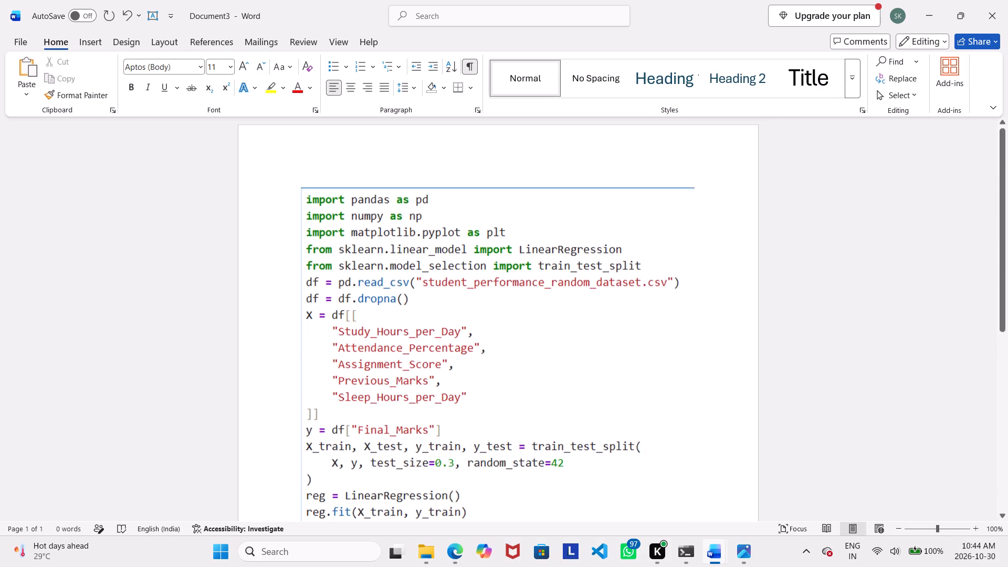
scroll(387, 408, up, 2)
Add blank lines after the code picture until the cursor is on the first line of page 2.
scroll(530, 442, down, 7)
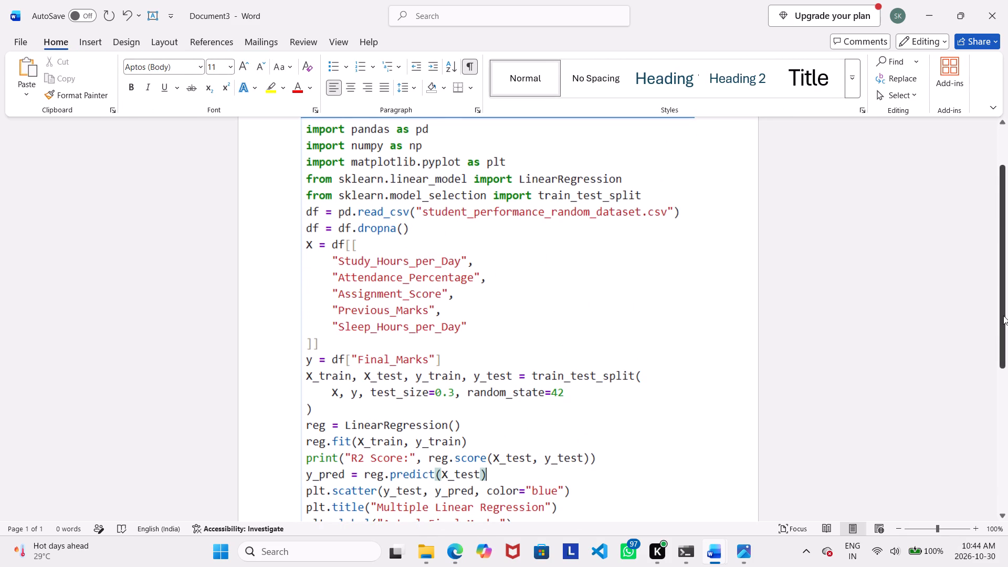
drag(1003, 316, 1006, 486)
click(459, 331)
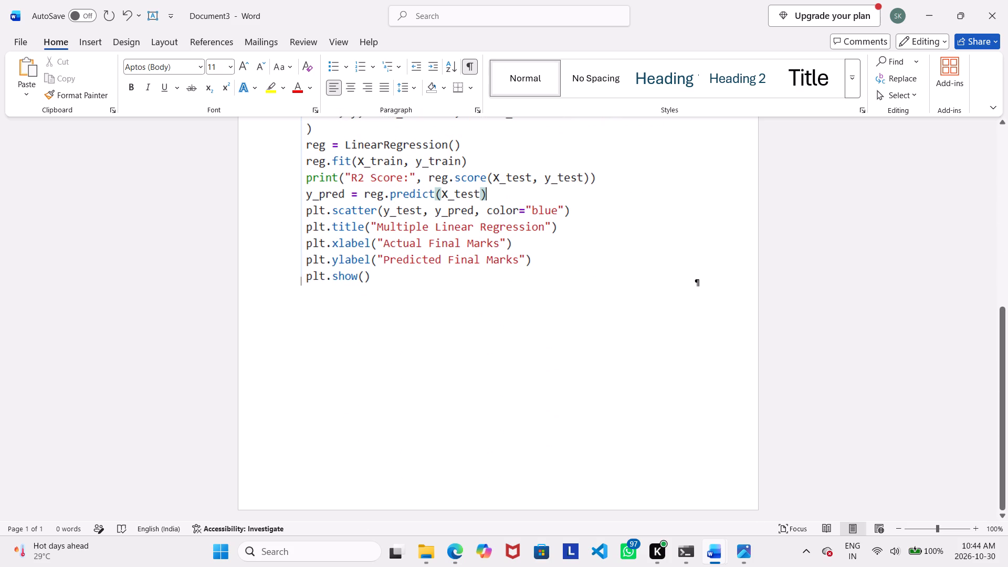
click(713, 281)
key(Return)
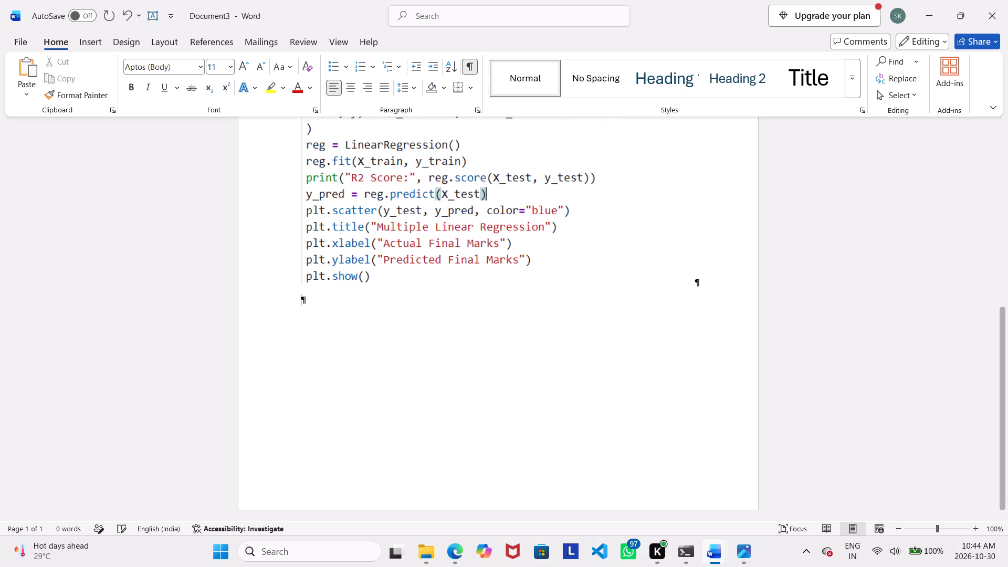
key(Return)
key(Return)
key(Return)
key(Return)
key(Return)
key(Return)
key(Return)
key(Return)
key(Return)
key(Return)
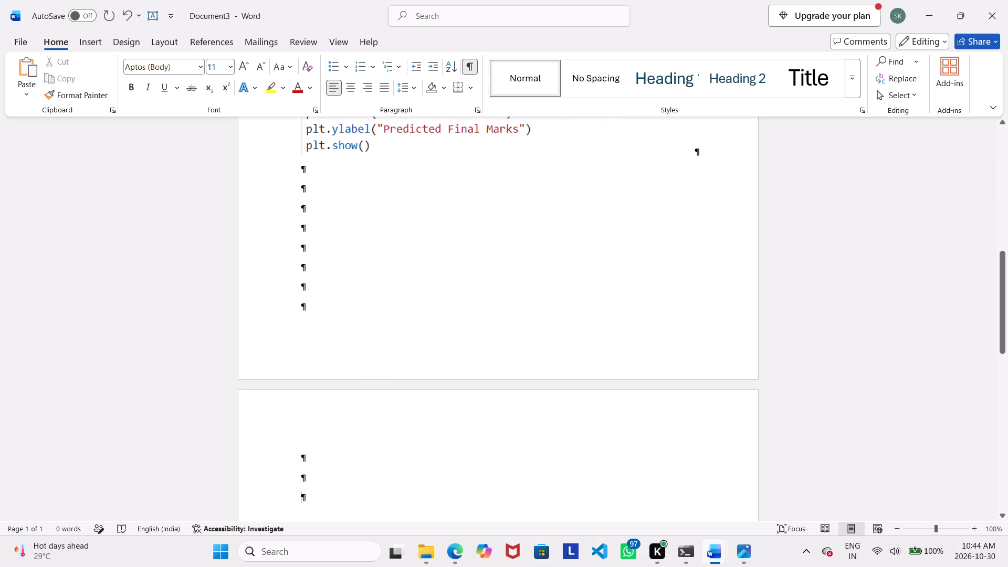
key(BackSpace)
key(BackSpace)
Enter the heading O/P at font size 22 at the top of page 2, followed by a new line.
click(220, 64)
click(228, 66)
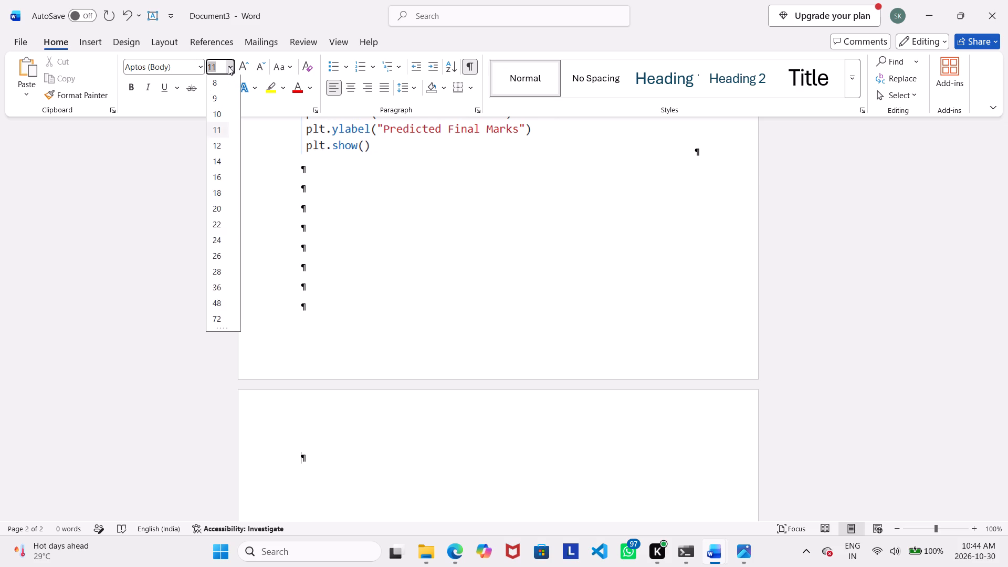
click(225, 223)
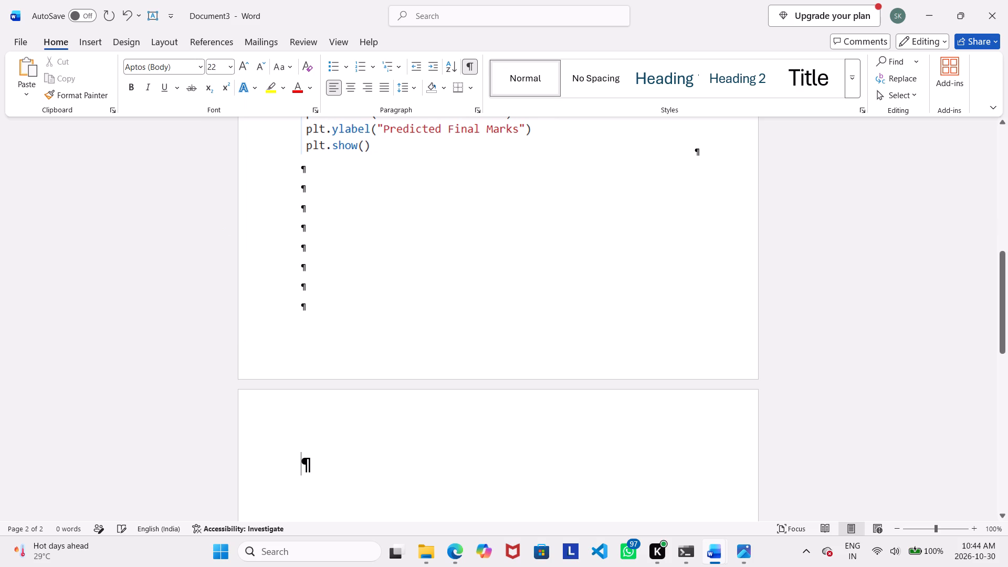
key(shift+parenright)
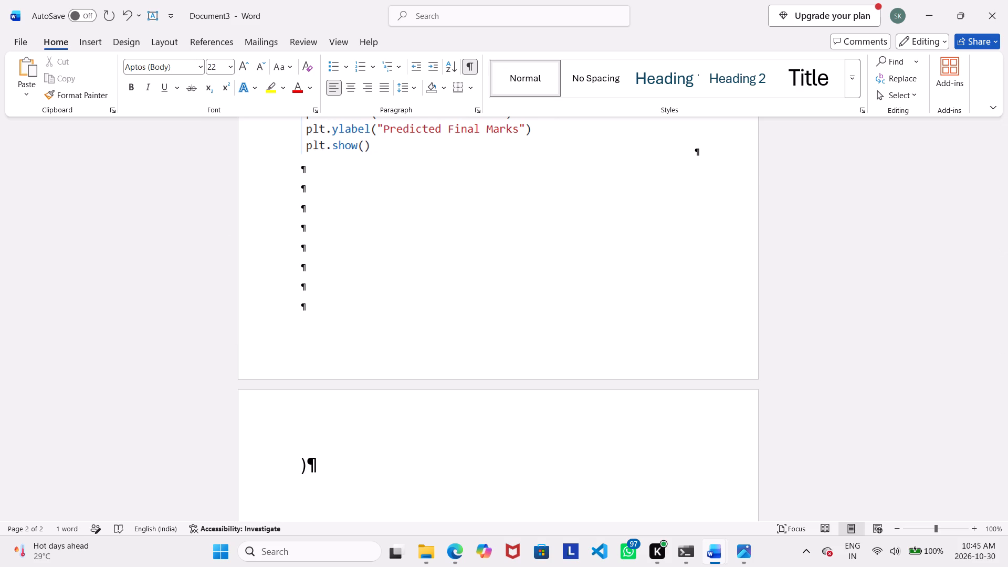
key(shift+question)
key(BackSpace)
key(BackSpace)
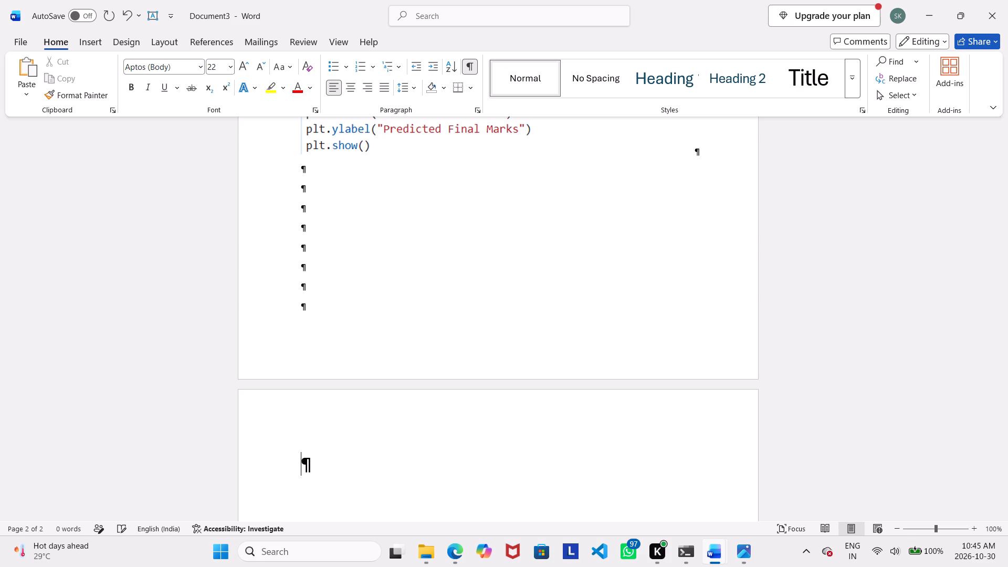
text(o/)
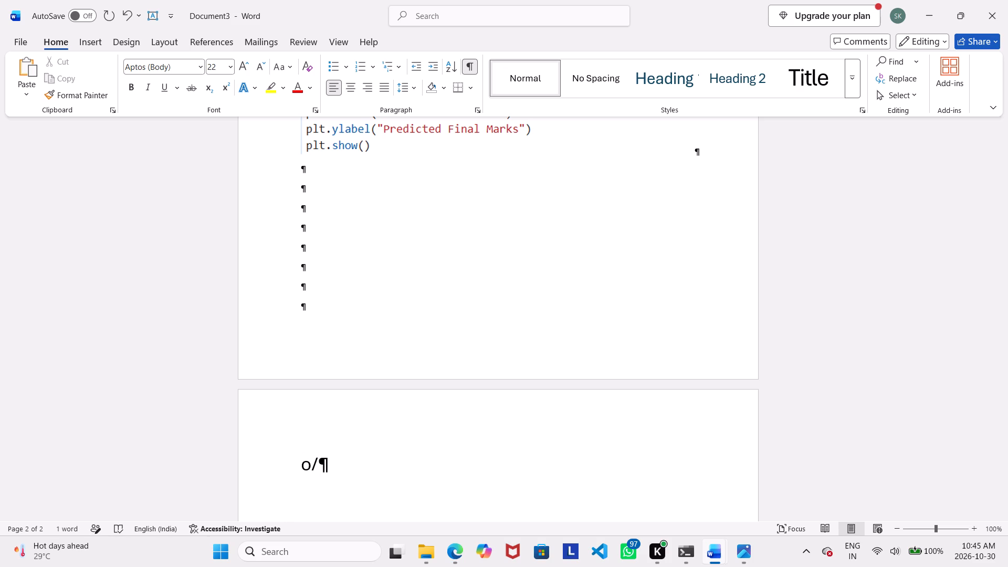
key(BackSpace)
key(BackSpace)
key(shift+o)
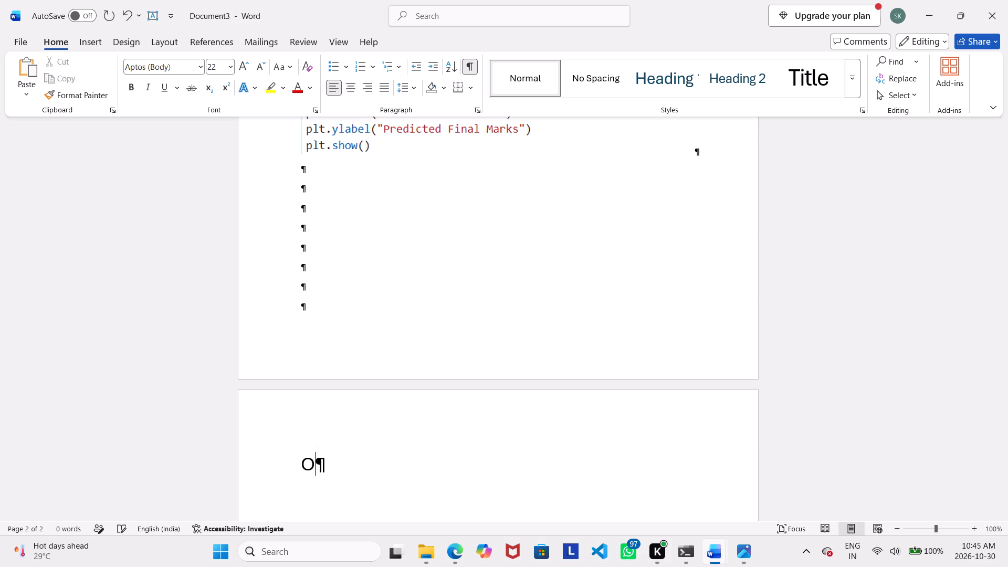
key(slash)
key(shift+p)
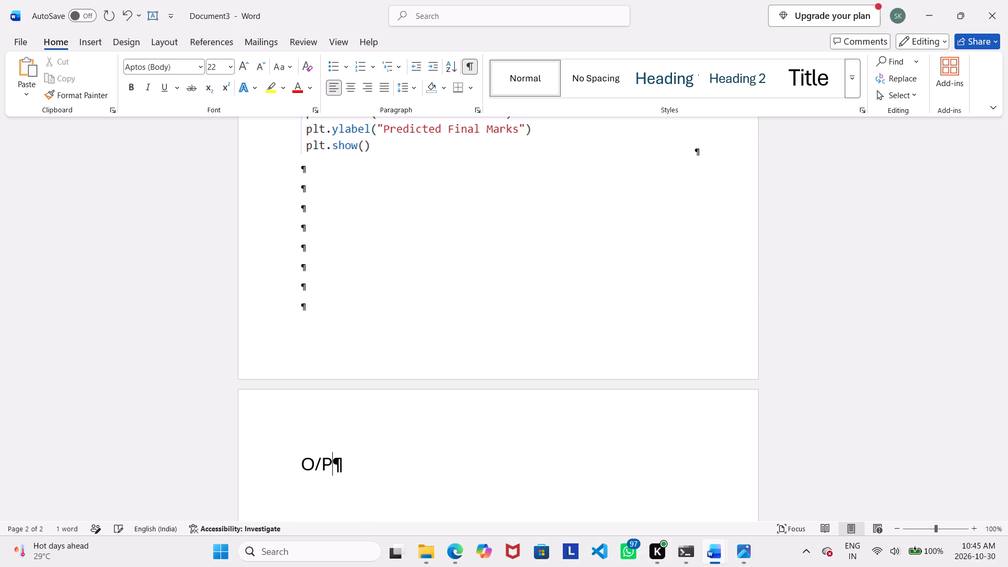
key(Return)
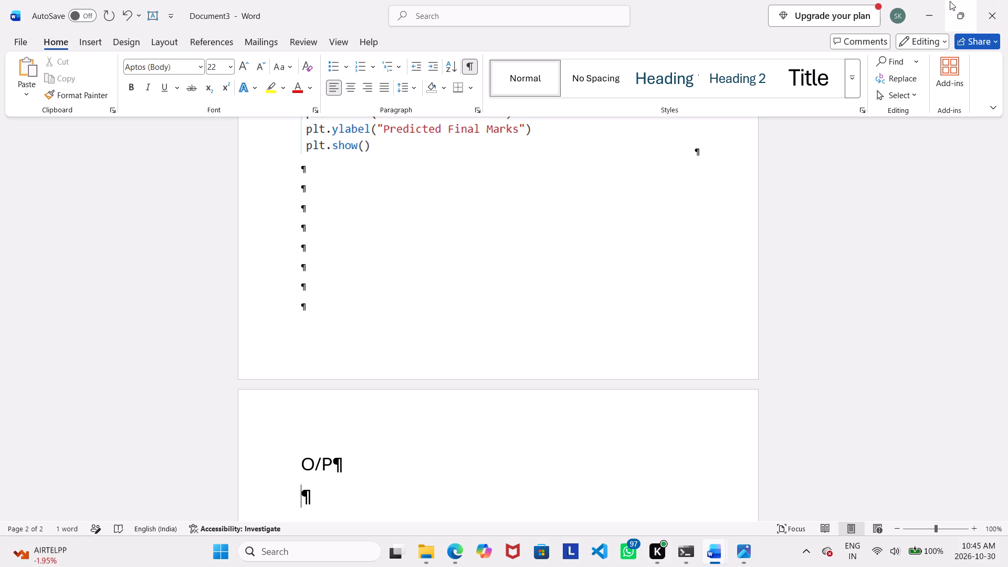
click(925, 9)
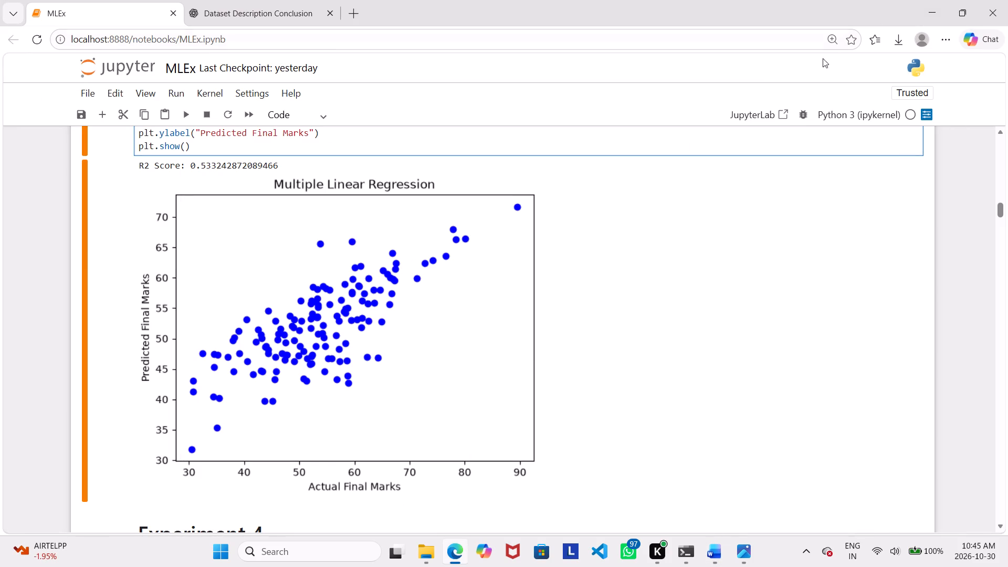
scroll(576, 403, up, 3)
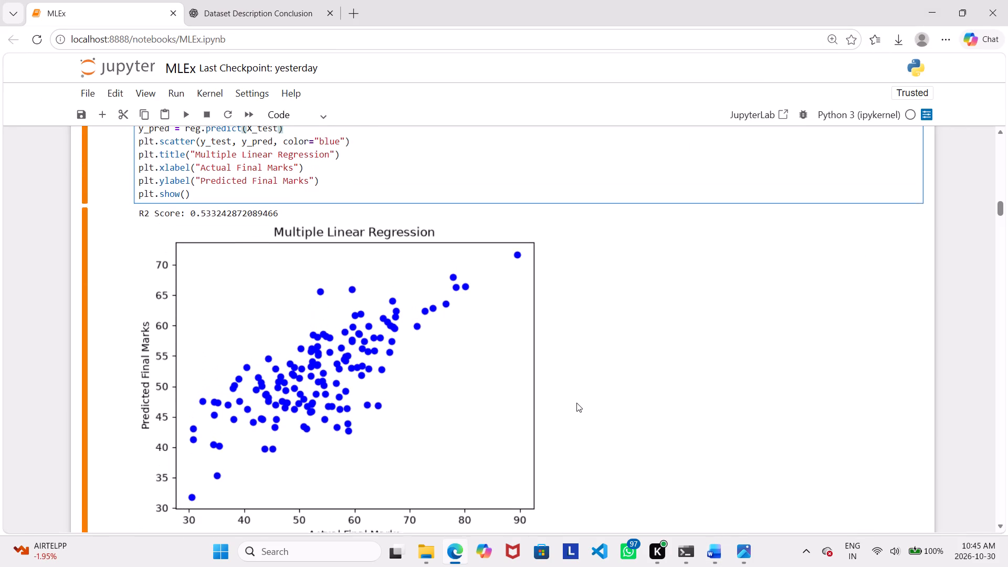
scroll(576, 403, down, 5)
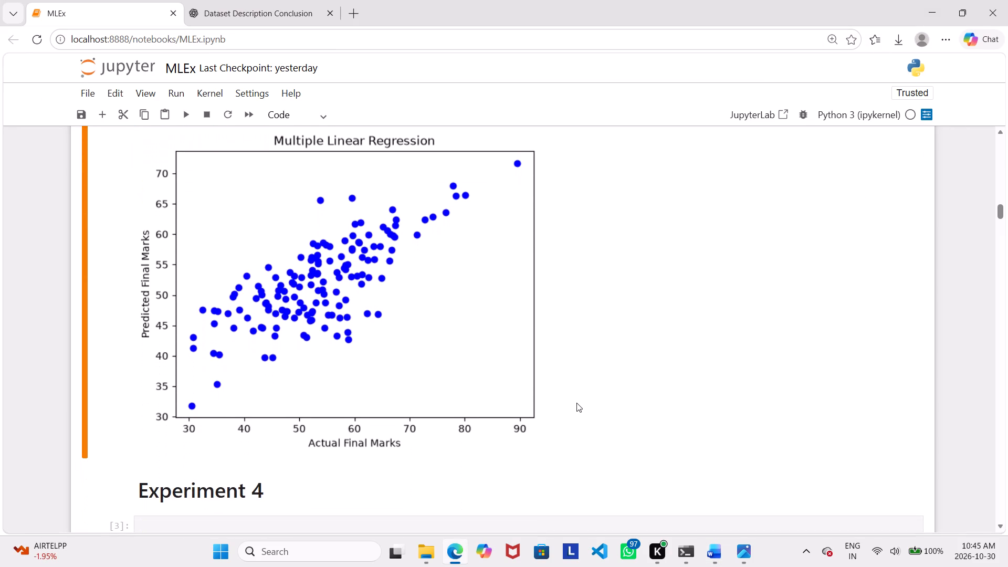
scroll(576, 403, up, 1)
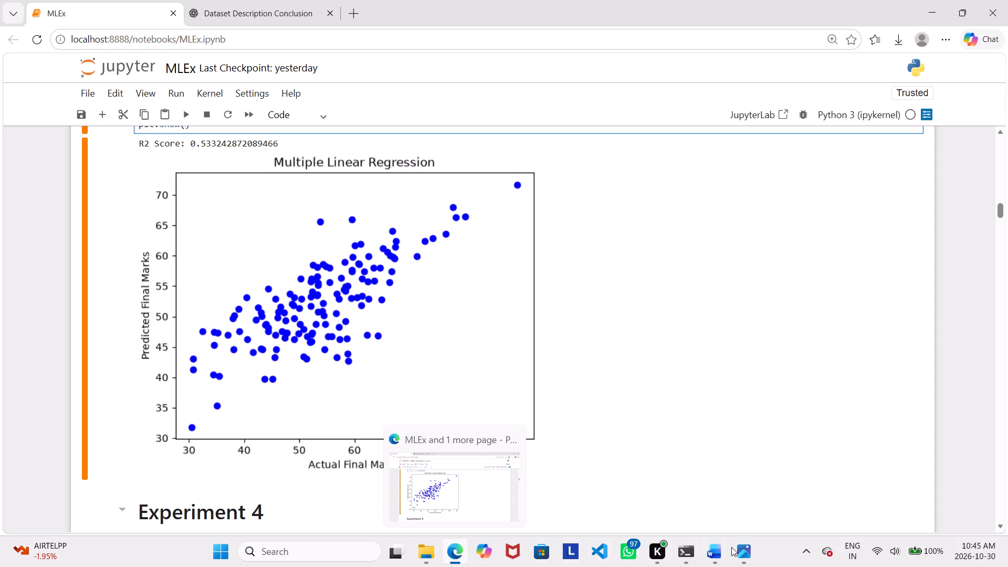
Switch to Document3 in Word and insert the output picture Screenshot 2026-10-30 104406.png from the Screenshots folder below the O/P heading.
click(713, 556)
click(823, 500)
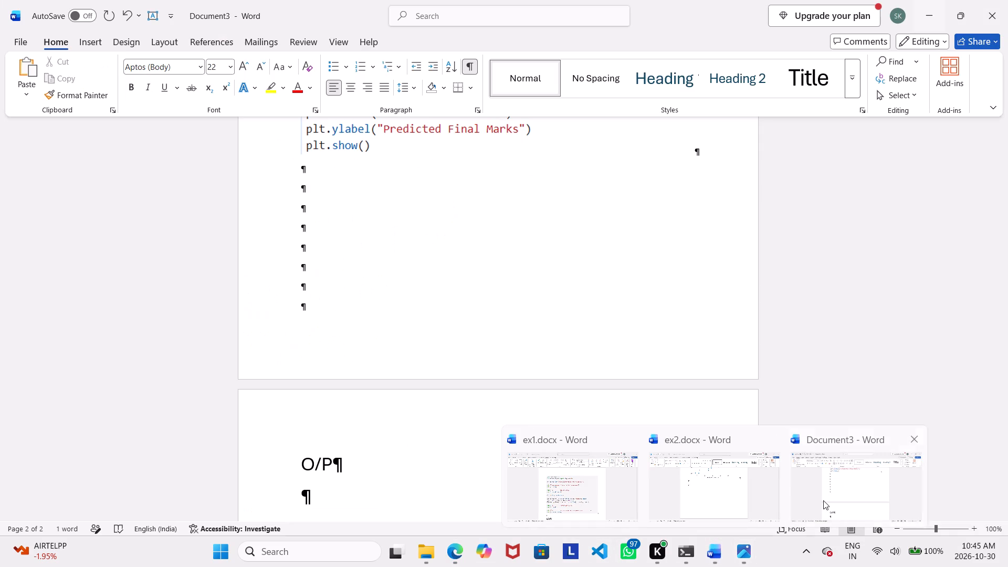
click(88, 41)
click(138, 68)
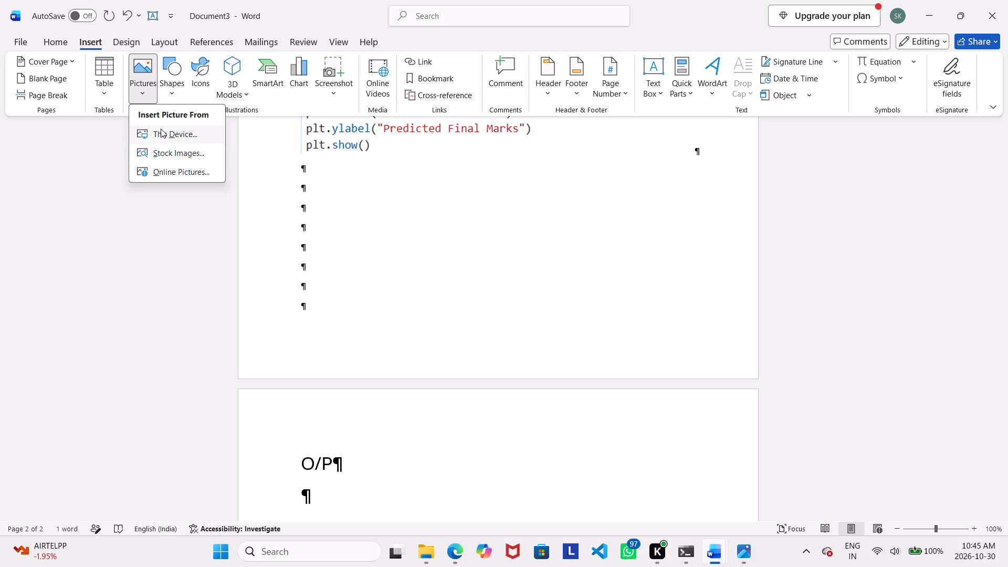
click(161, 129)
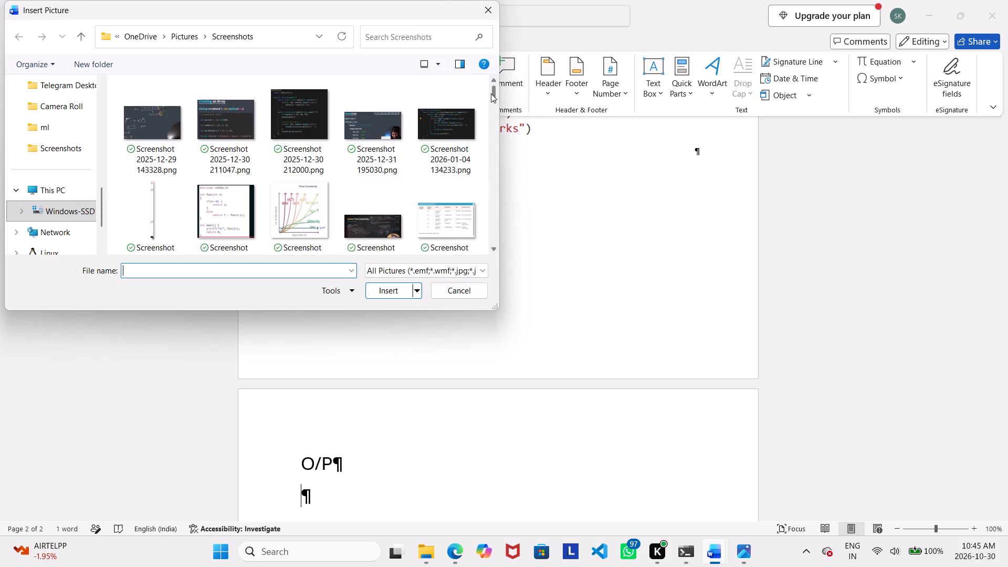
drag(492, 93, 492, 260)
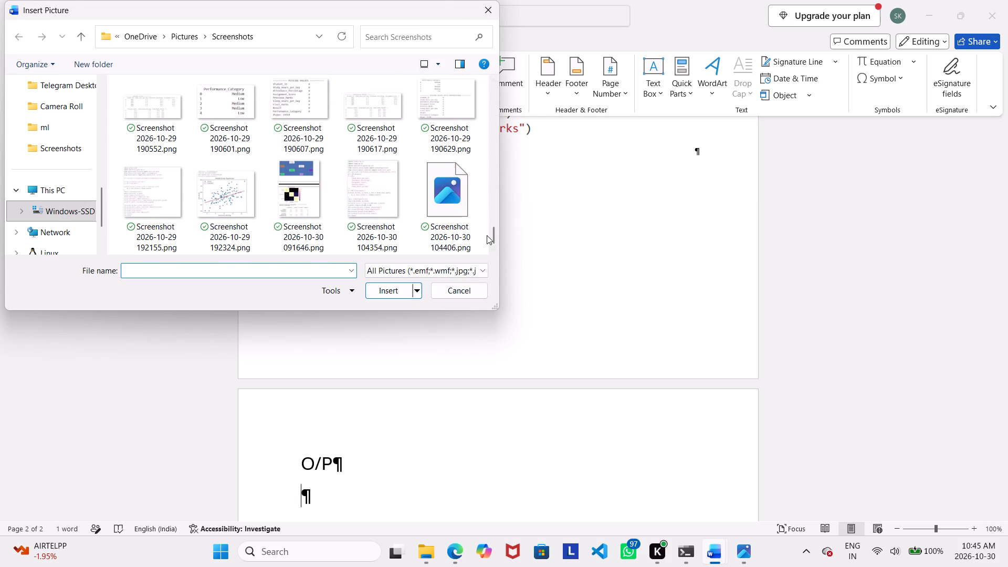
drag(493, 232, 495, 243)
click(448, 192)
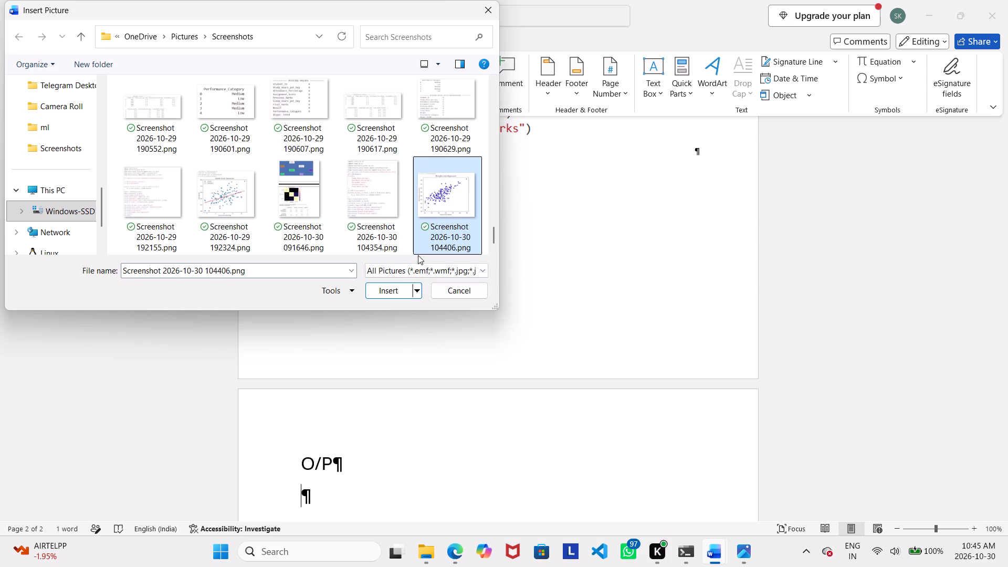
click(398, 284)
scroll(398, 284, down, 4)
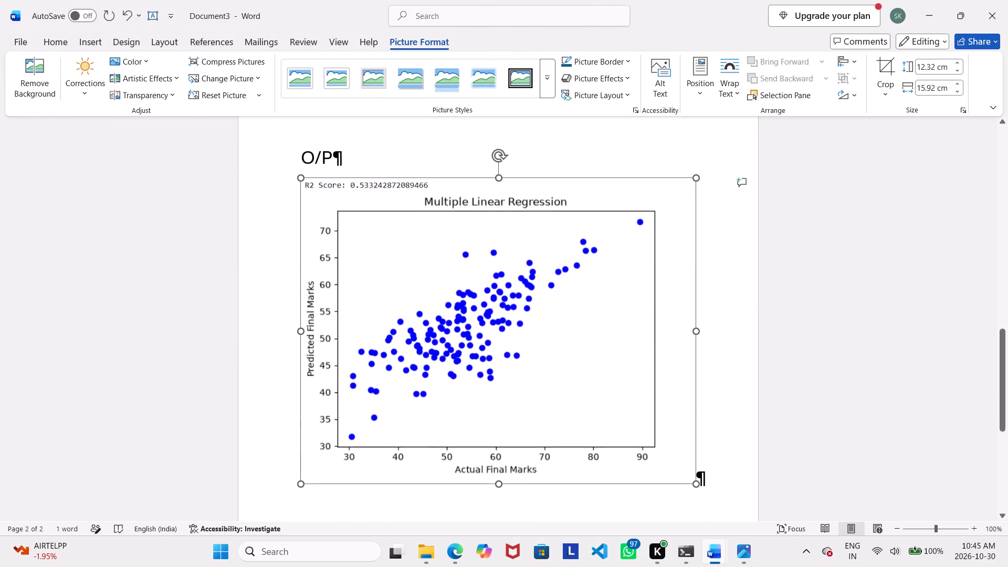
scroll(398, 284, down, 13)
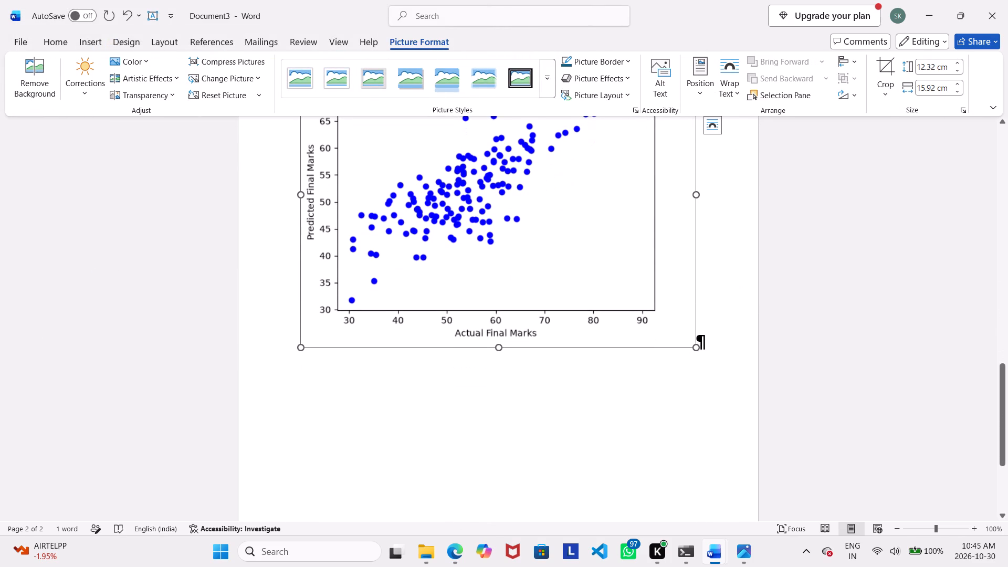
Save the Experiment 3 document as ex3 in the Downloads folder.
key(ctrl+s)
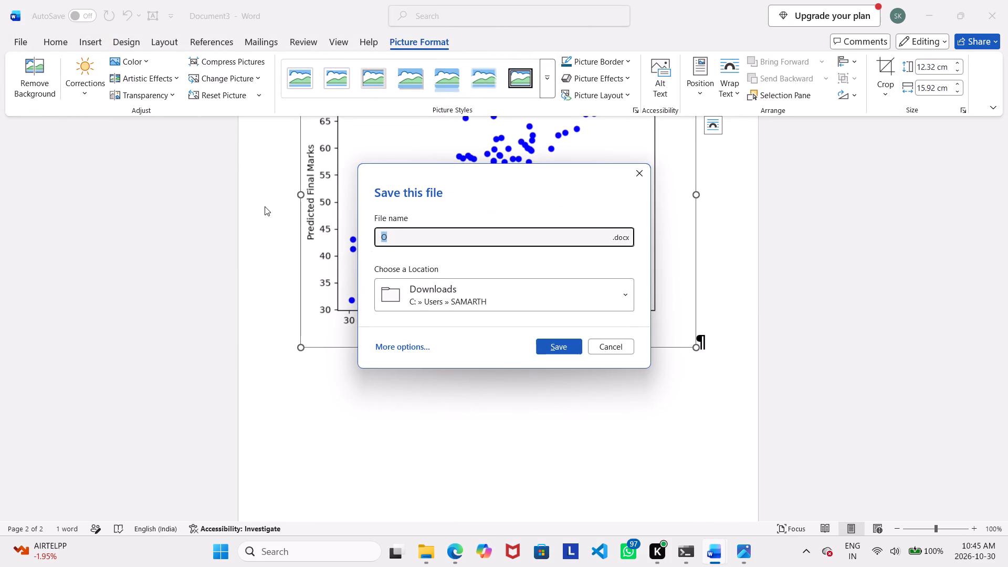
key(BackSpace)
text(ex3)
key(Return)
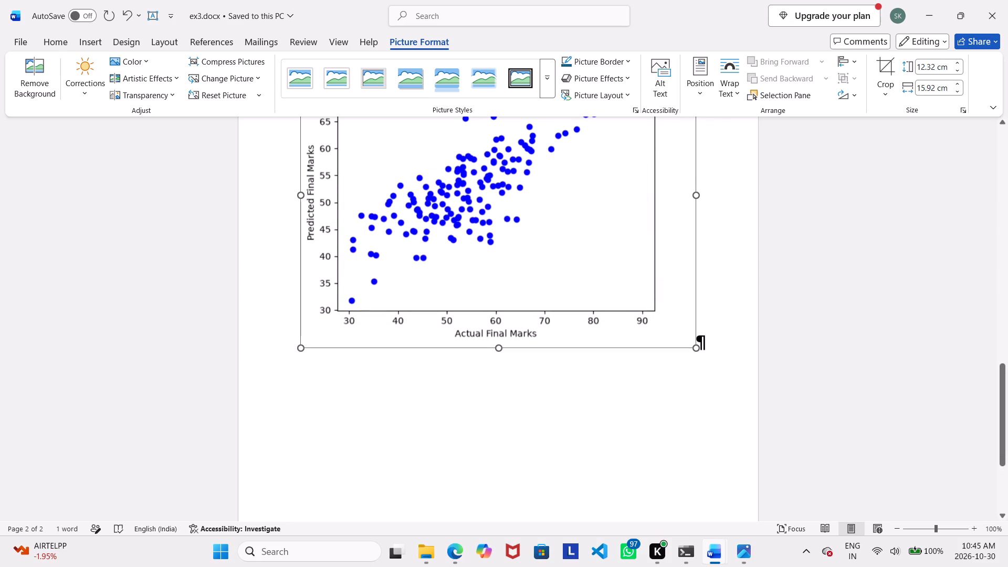
Minimize the ex3 document, the notebook browser and the ex2 document windows.
click(923, 0)
click(923, 0)
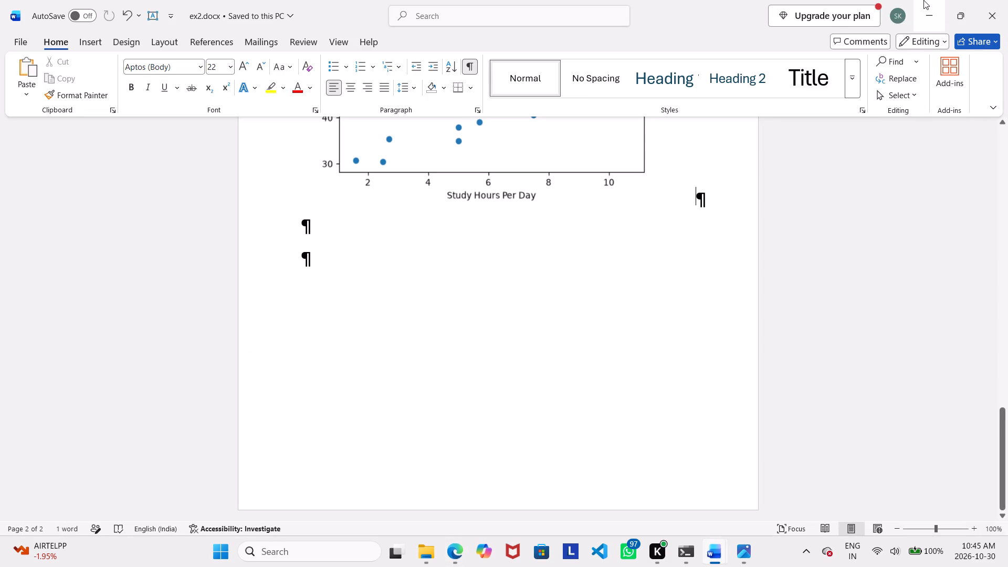
click(923, 0)
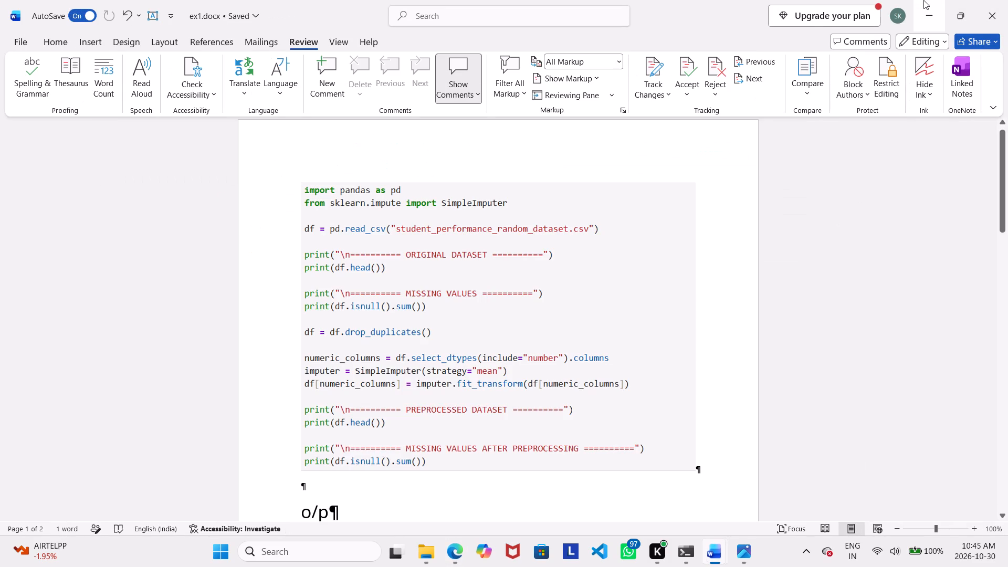
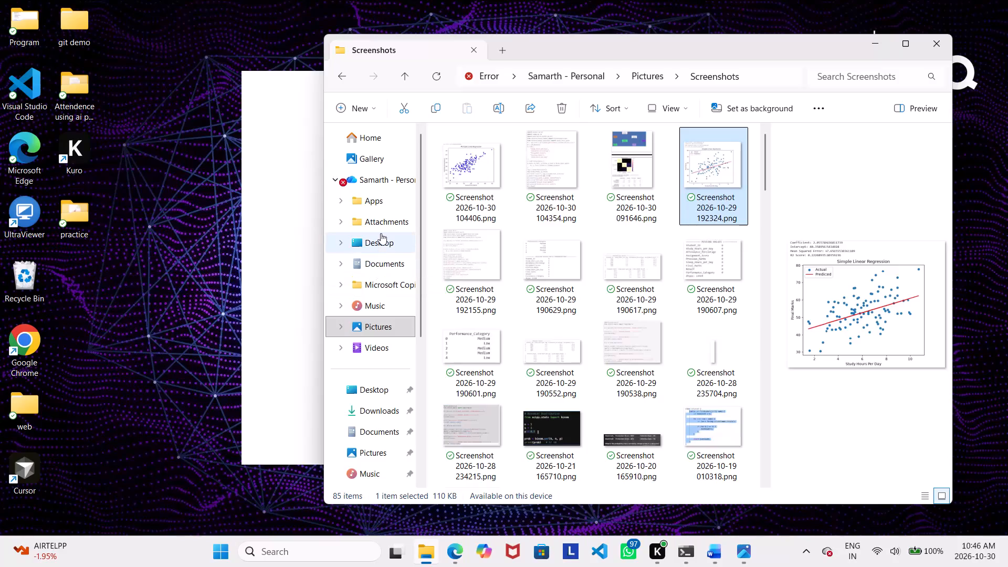
Share ex1.docx, ex2.docx and ex3.docx together from the Downloads folder to WhatsApp.
click(374, 405)
drag(530, 208, 530, 195)
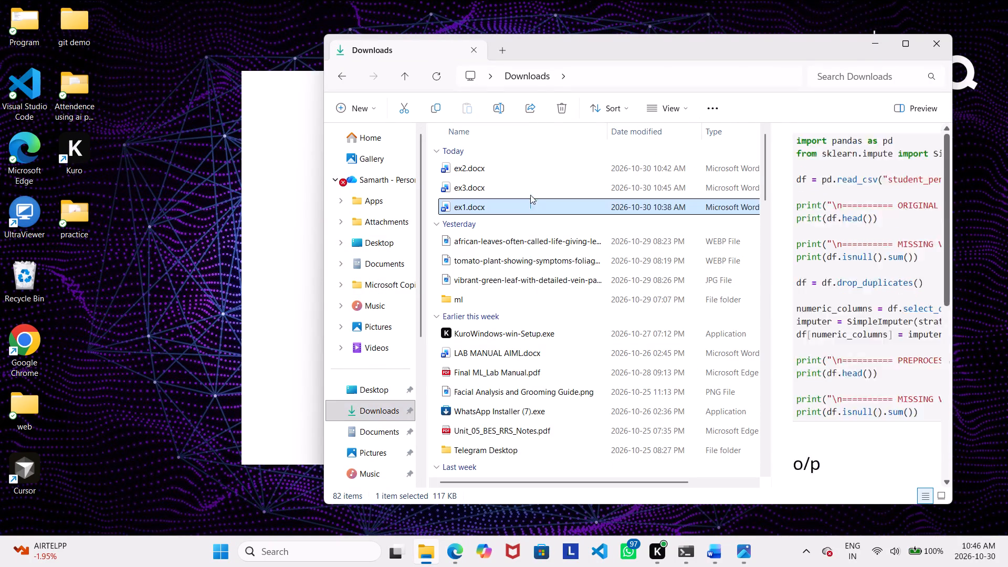
drag(530, 195, 526, 164)
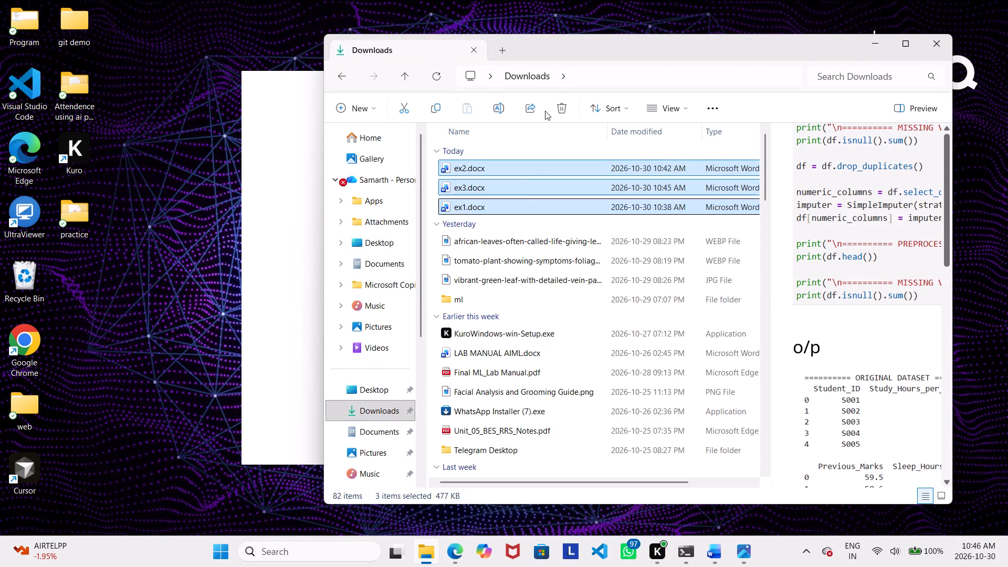
click(537, 111)
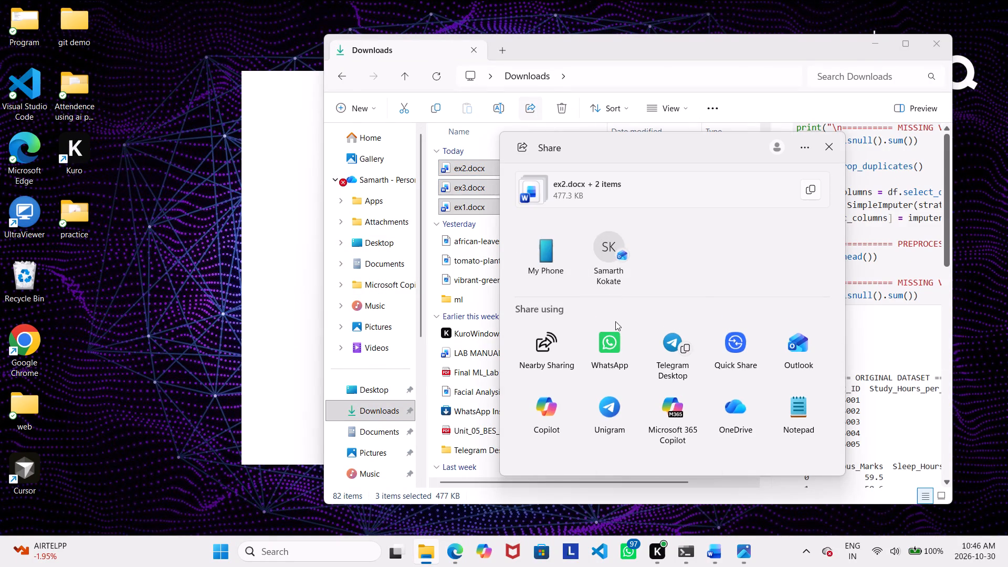
click(615, 341)
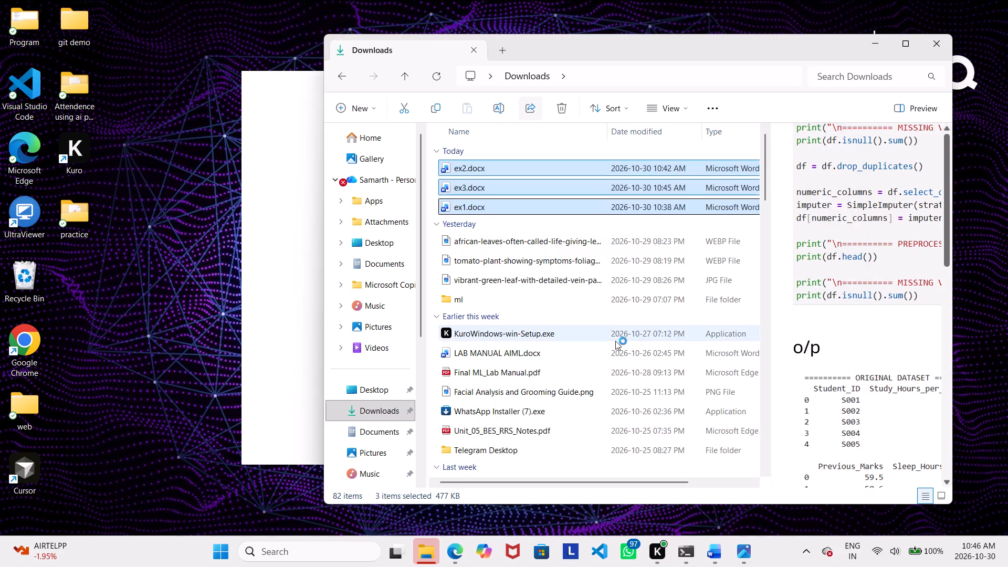
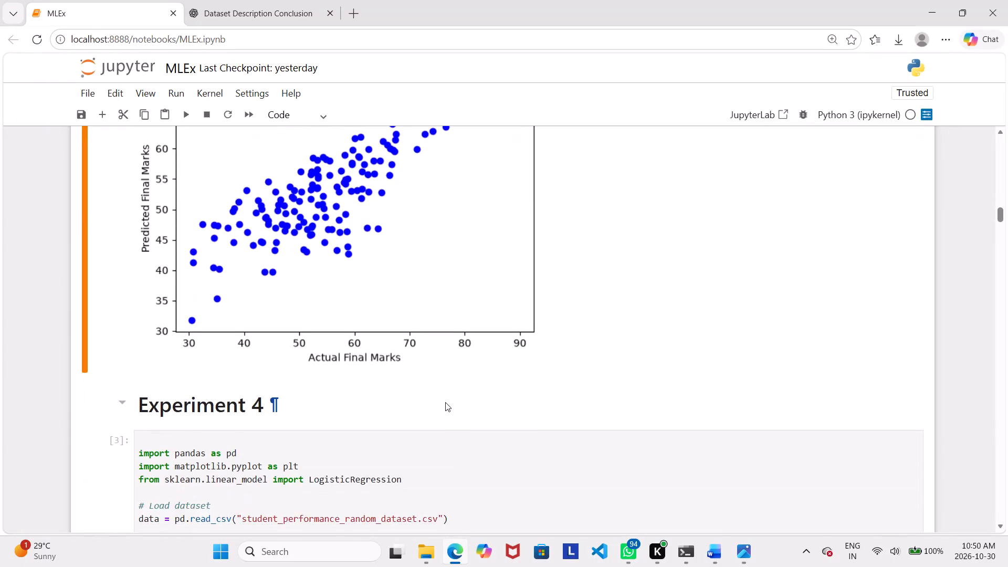
Capture a screenshot of the complete Experiment 4 logistic regression code cell in the MLEx notebook.
scroll(445, 402, down, 17)
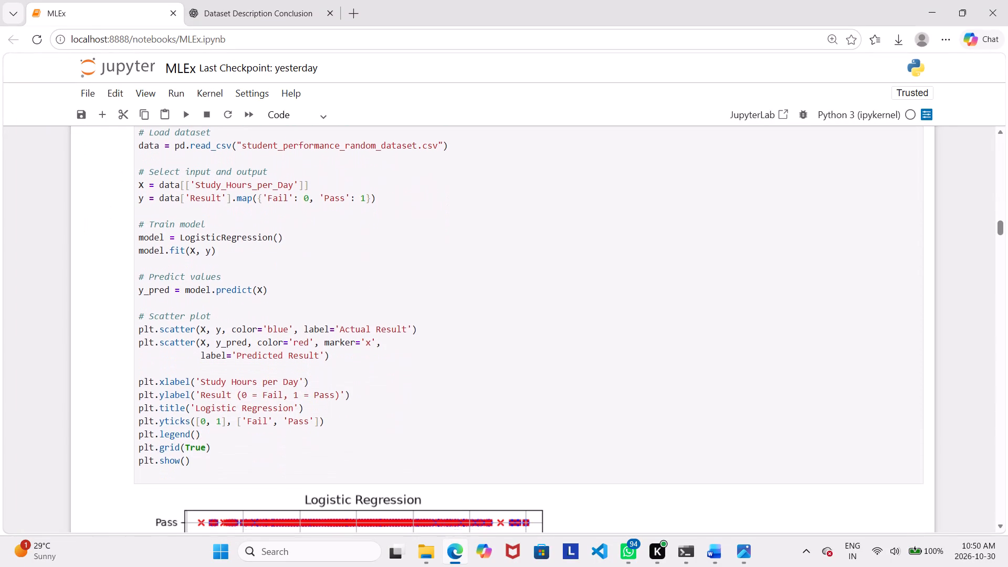
scroll(445, 399, up, 3)
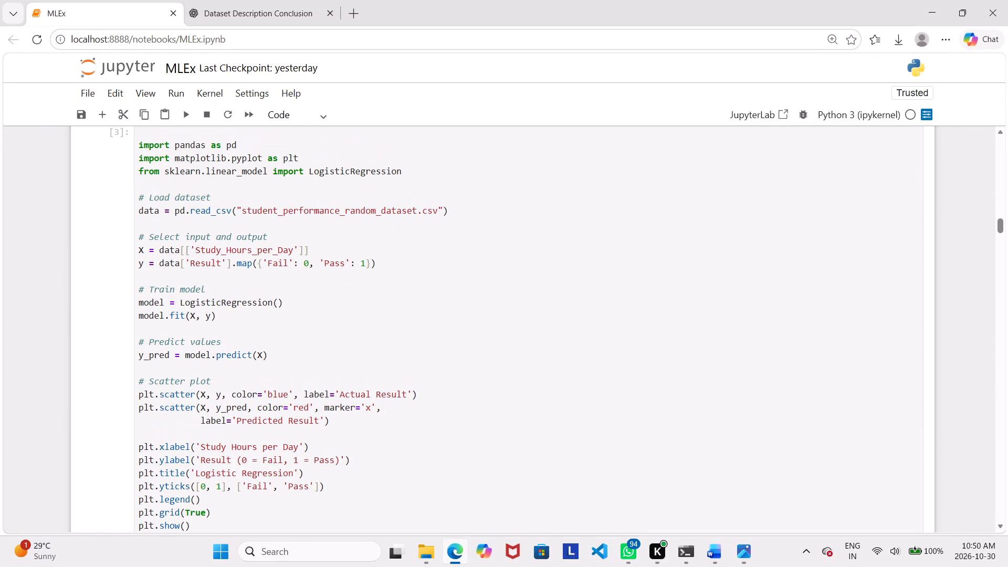
scroll(445, 399, down, 1)
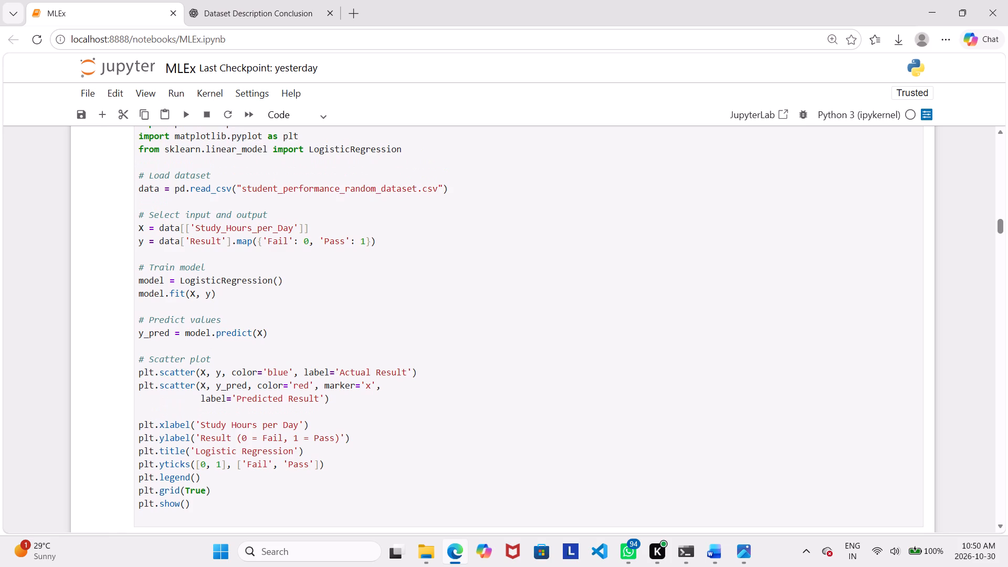
scroll(445, 399, up, 1)
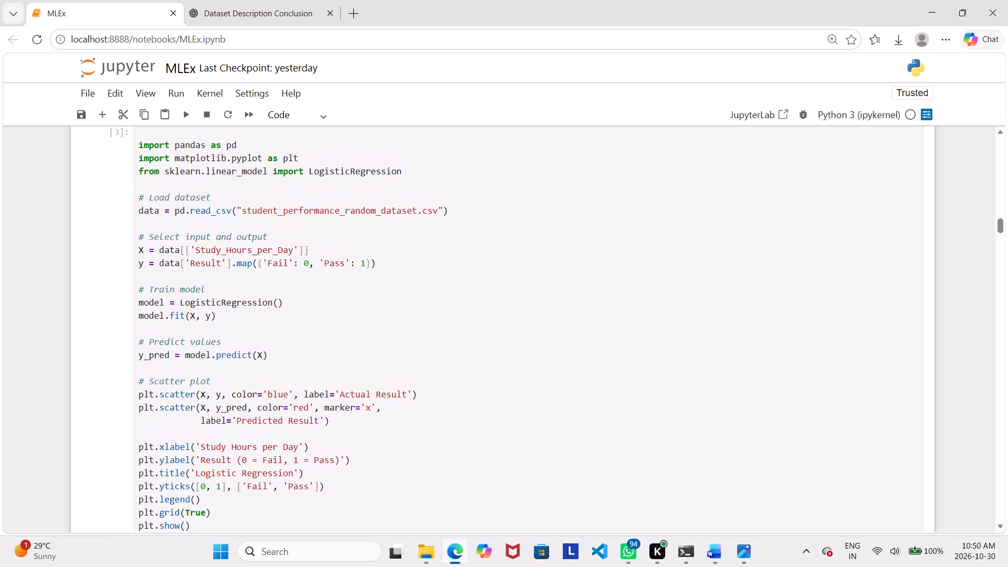
key(Print)
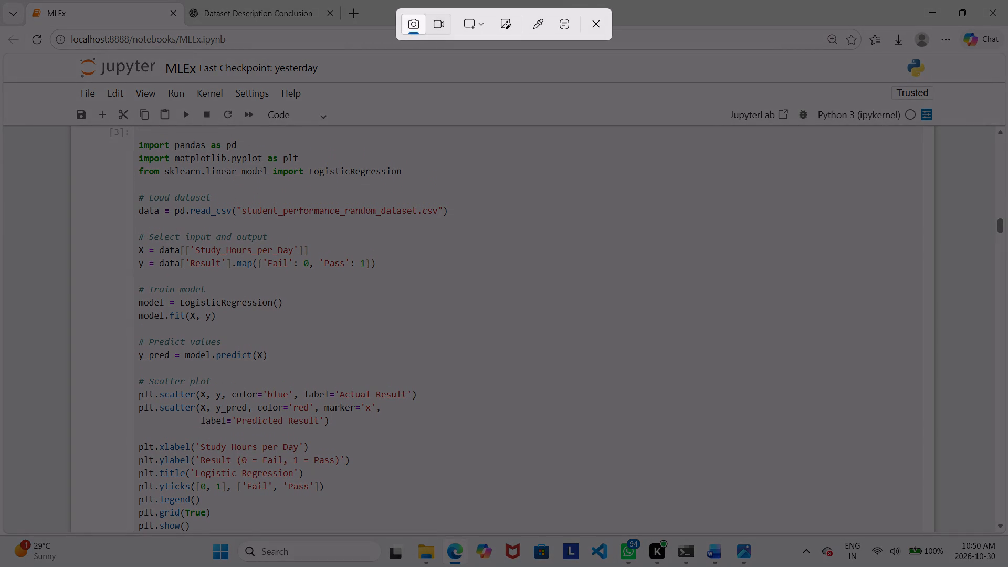
drag(139, 138, 197, 261)
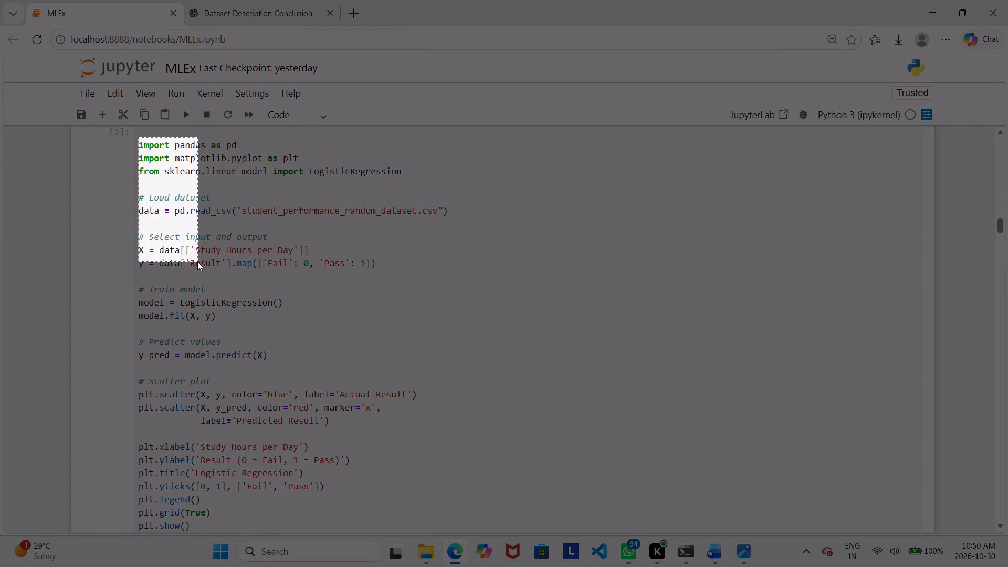
drag(197, 261, 127, 128)
drag(130, 134, 134, 143)
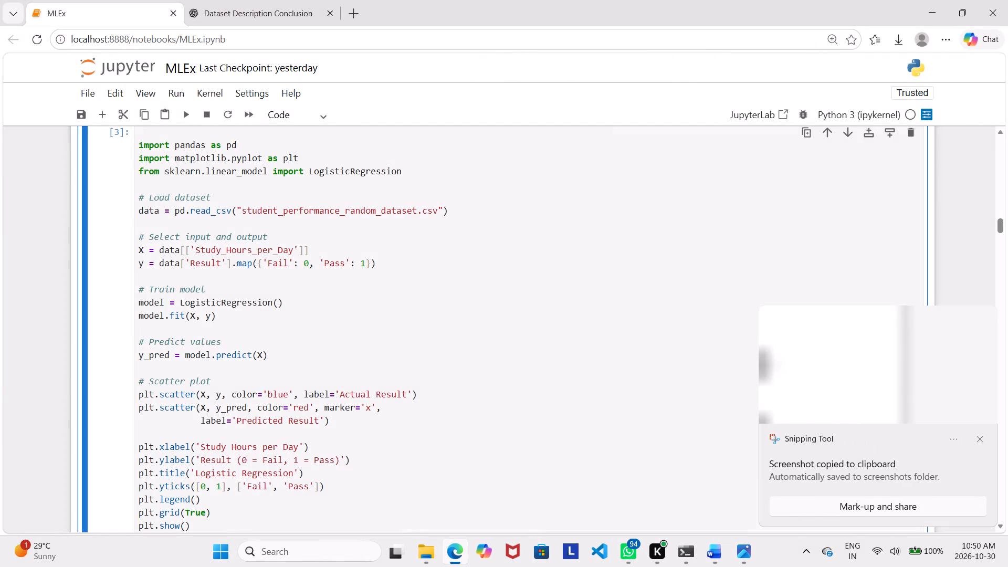
key(Print)
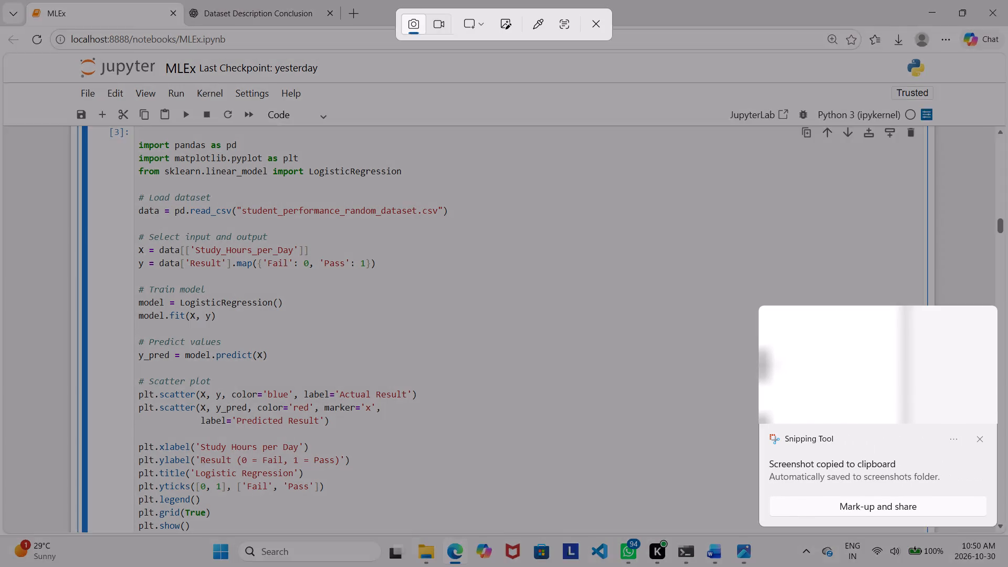
drag(132, 134, 251, 295)
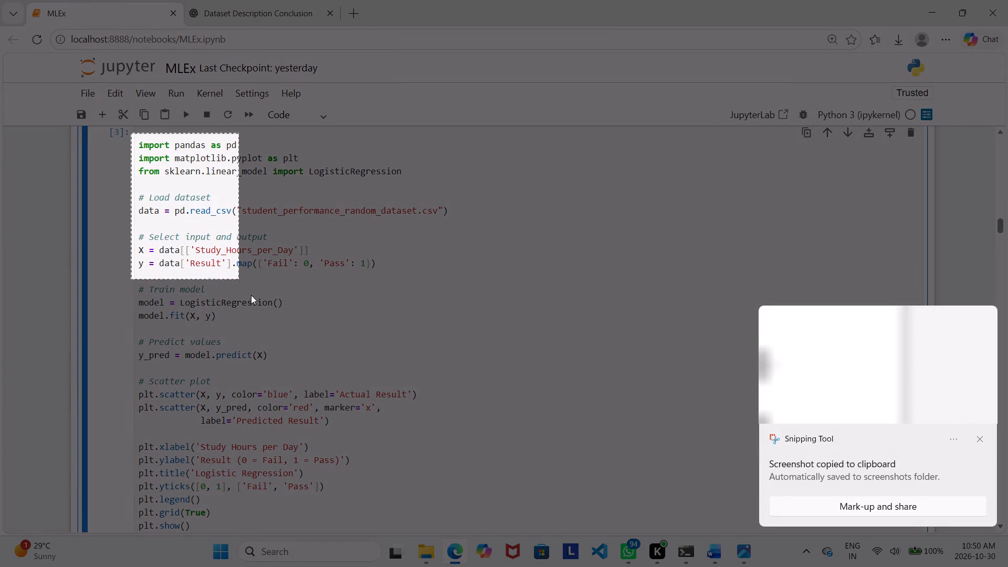
drag(251, 295, 463, 532)
Capture a screenshot of the Logistic Regression plot output below the Experiment 4 code, including its axis labels.
scroll(430, 430, down, 5)
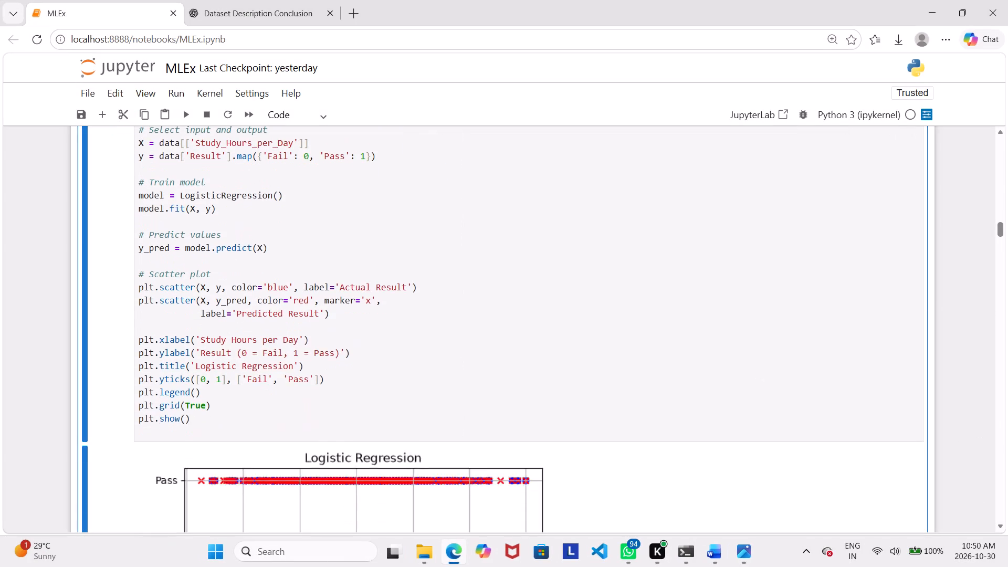
scroll(430, 429, down, 12)
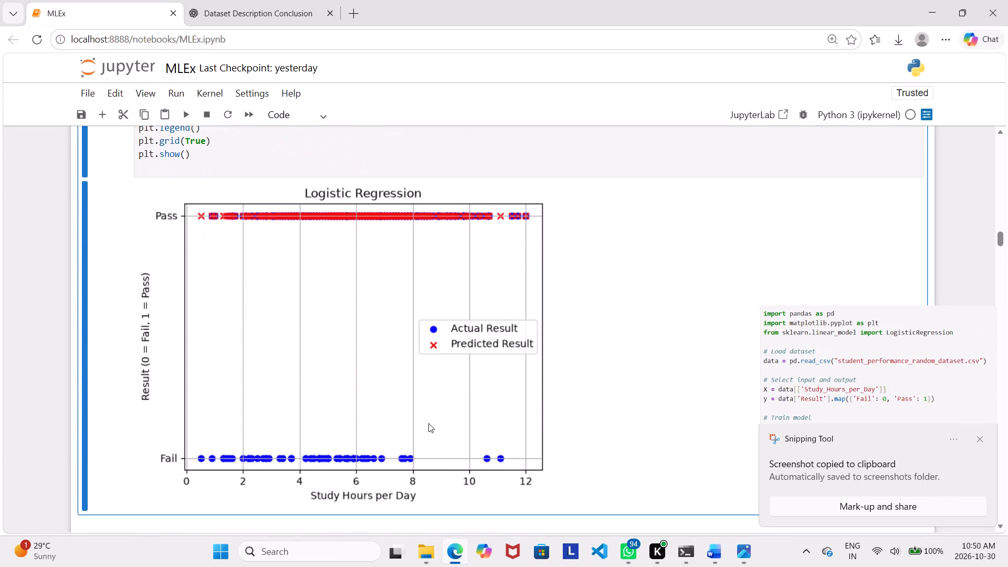
key(Print)
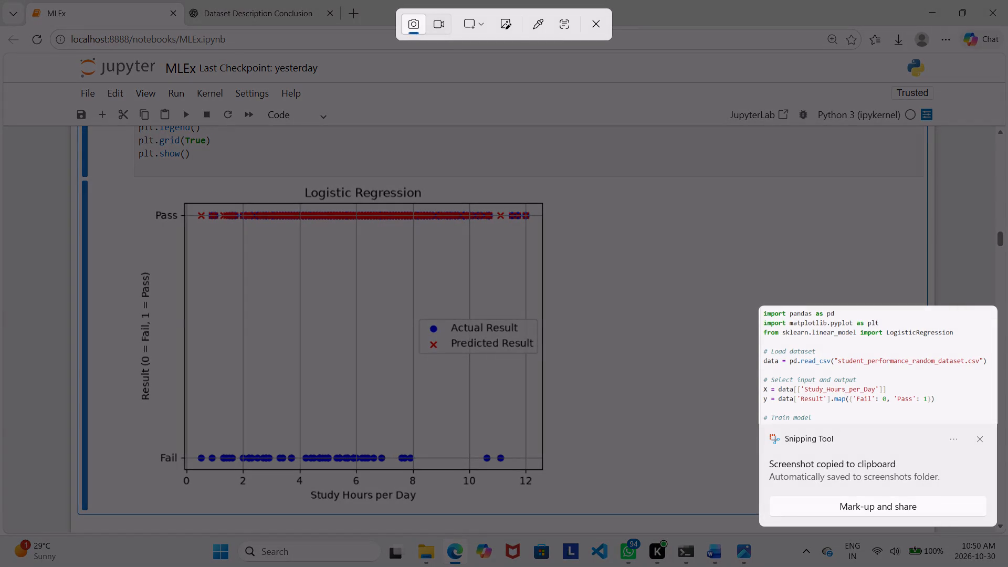
drag(129, 180, 601, 494)
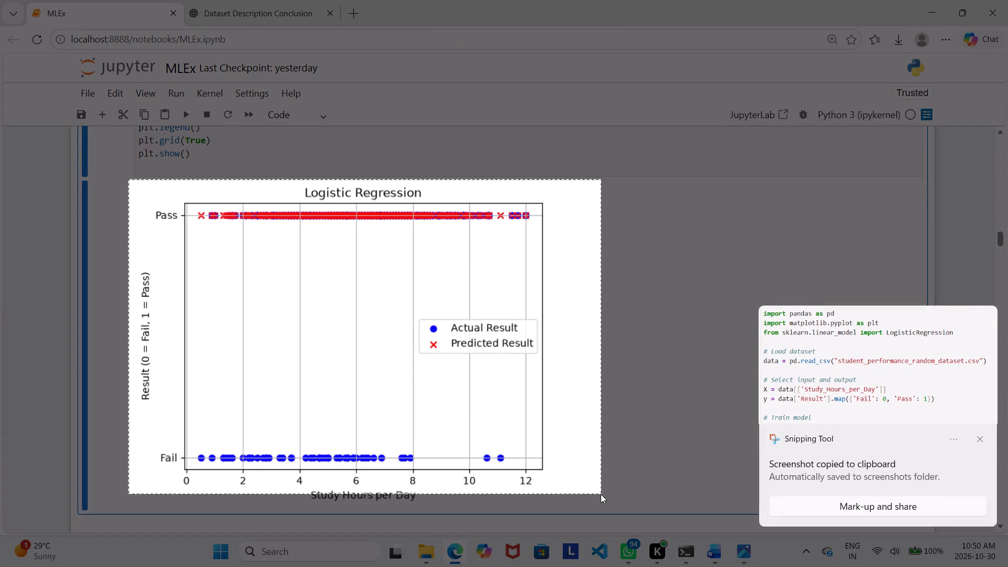
drag(601, 494, 603, 506)
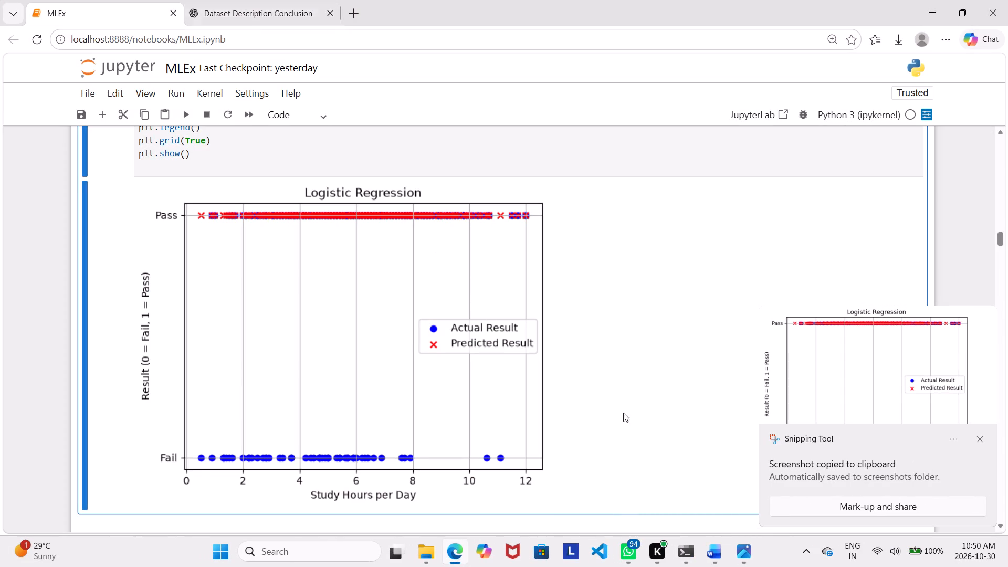
Switch to the open Word documents and close ex1.docx.
click(710, 557)
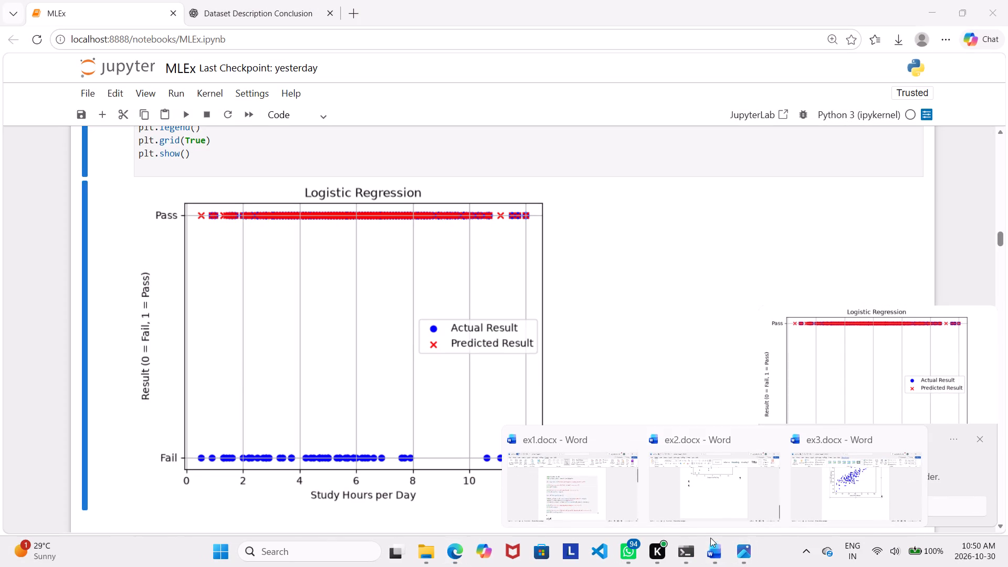
click(633, 440)
click(700, 440)
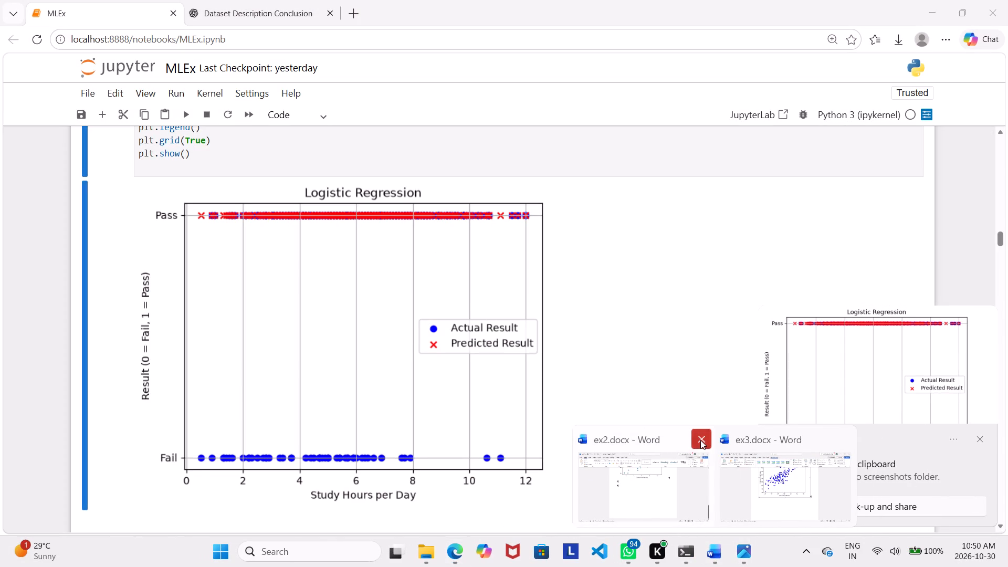
Create a new blank document from the ex2.docx window.
click(670, 482)
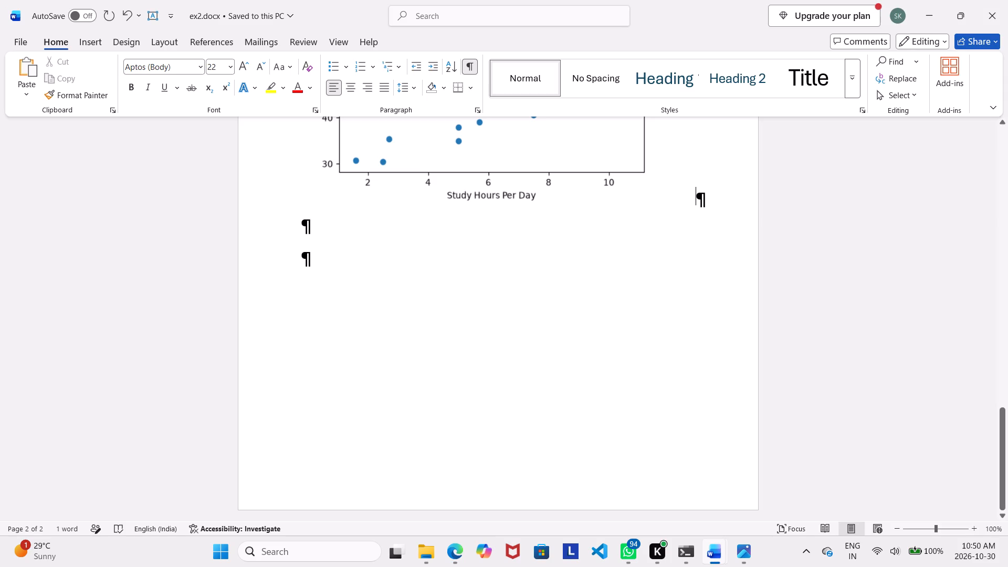
click(13, 39)
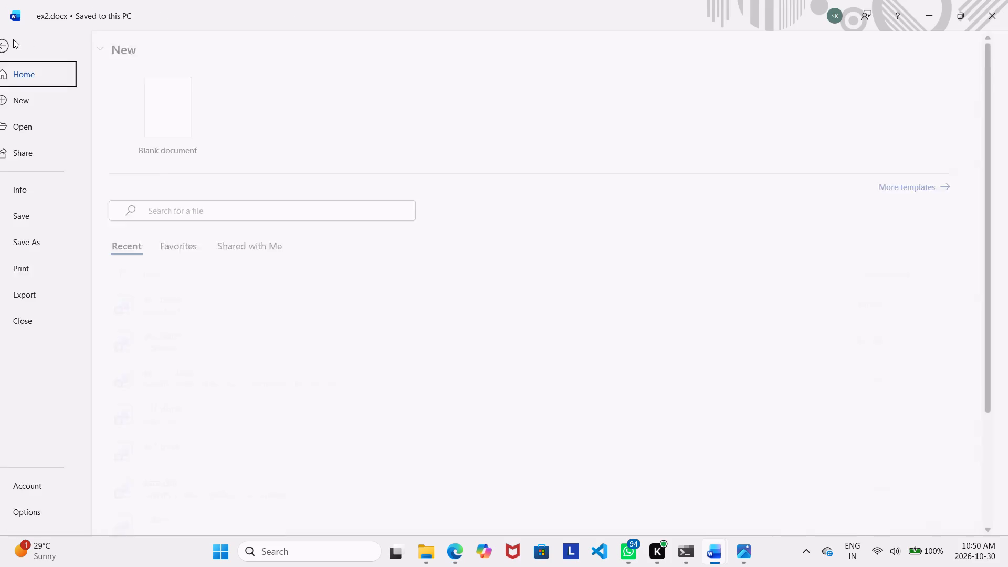
click(45, 94)
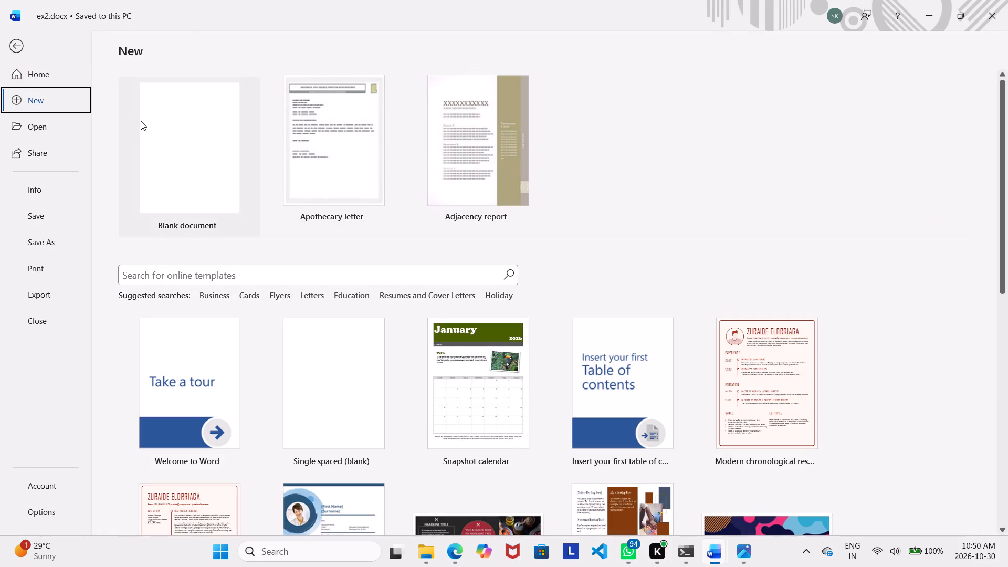
click(170, 134)
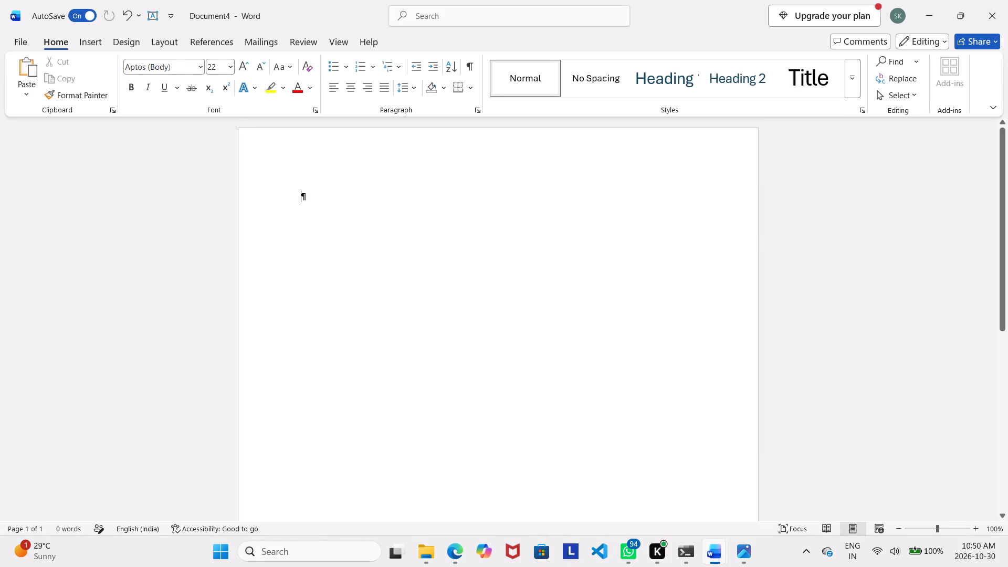
Insert the Experiment 4 code picture, Screenshot 2026-10-30 105028.png, from the Screenshots folder into the blank document.
click(83, 44)
click(133, 68)
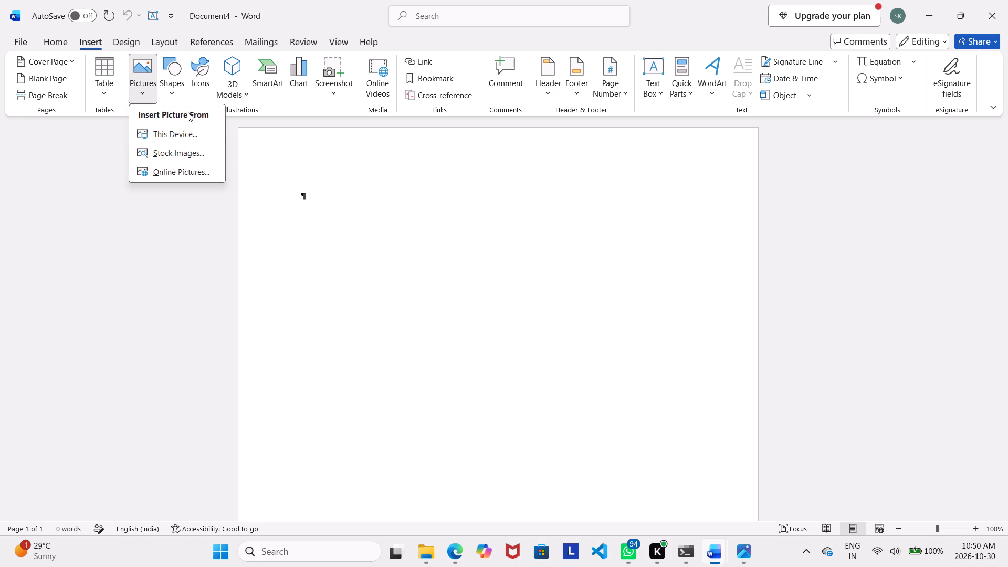
click(184, 132)
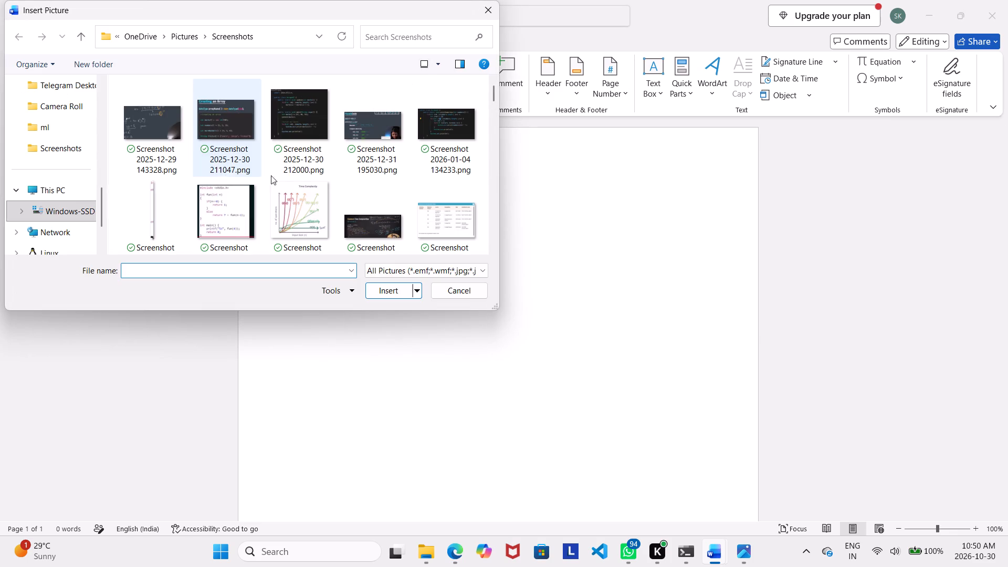
drag(492, 90, 492, 91)
drag(492, 91, 471, 258)
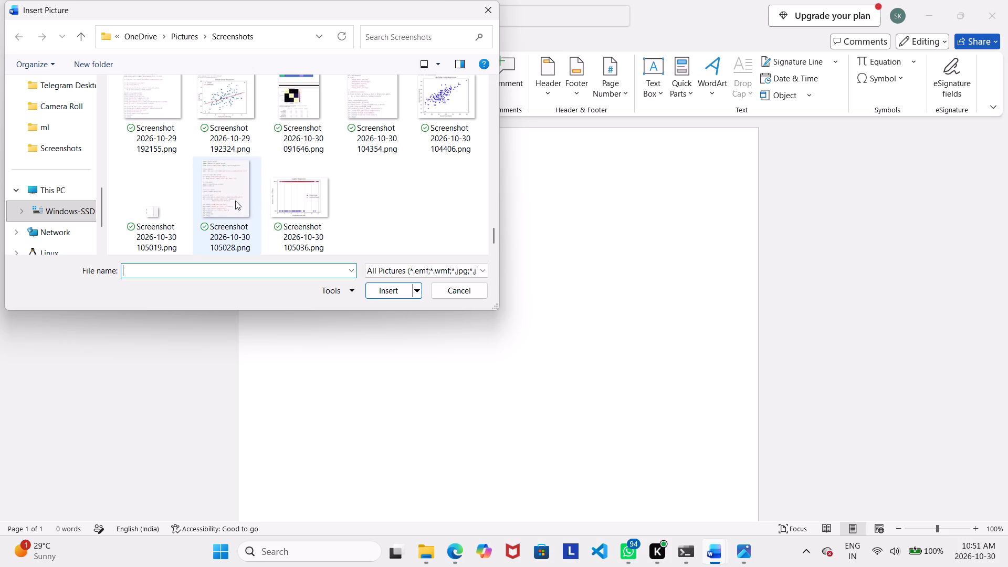
click(220, 196)
click(370, 289)
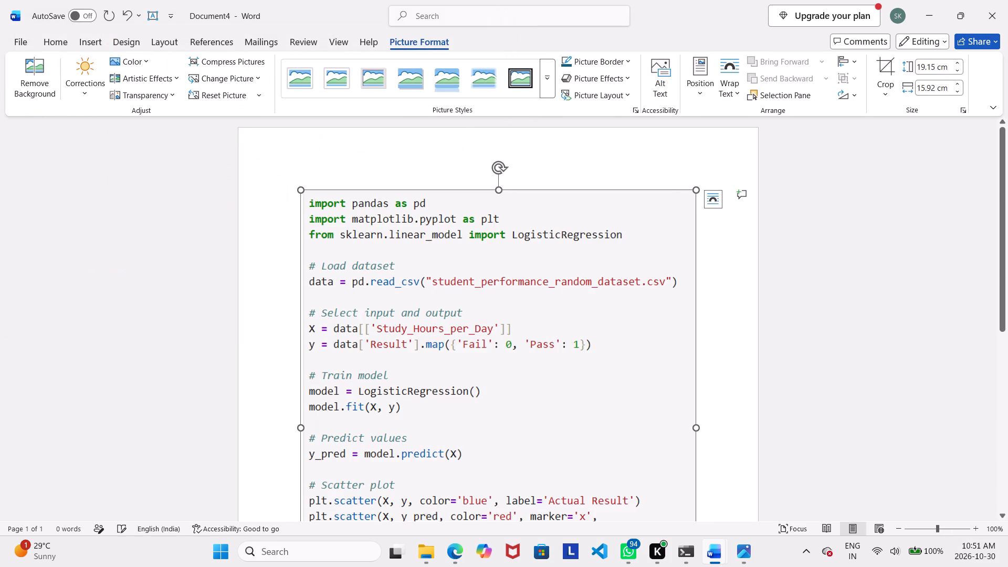
Add empty paragraphs below the code picture until the insertion point reaches the start of the second page.
scroll(370, 289, down, 6)
drag(1005, 235, 1007, 391)
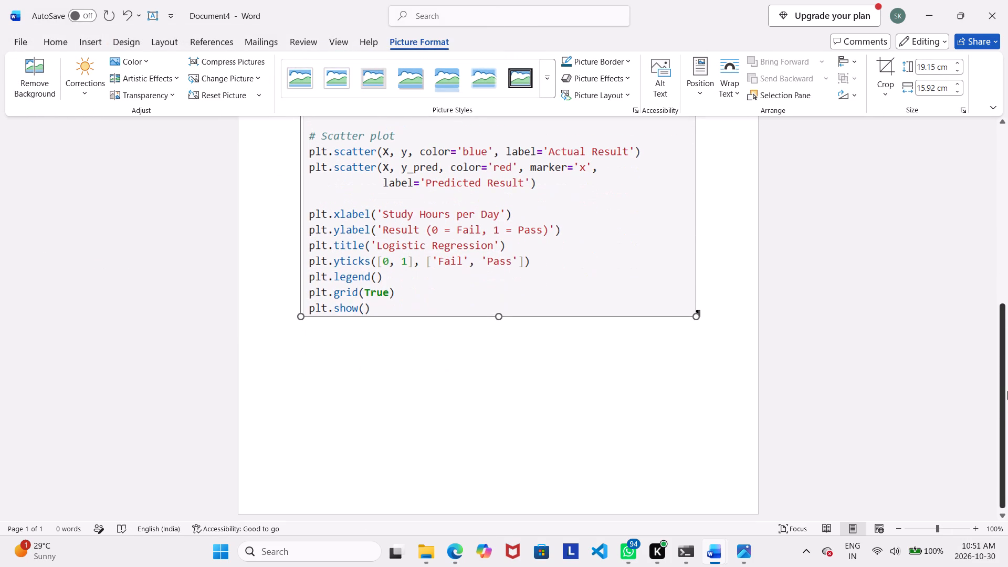
drag(1007, 391, 1007, 397)
click(584, 362)
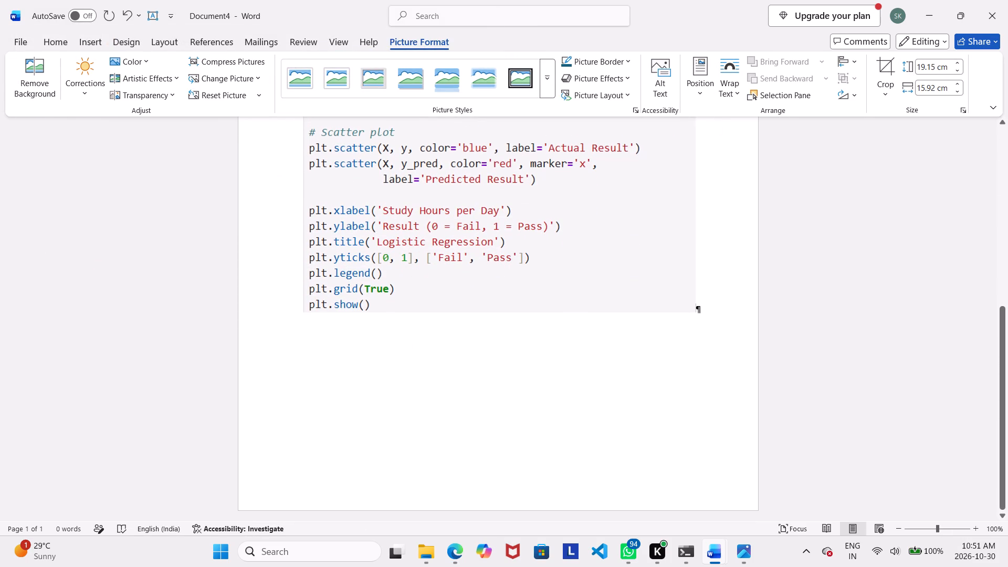
key(Return)
key(Return)
key(Return)
key(Return)
key(Return)
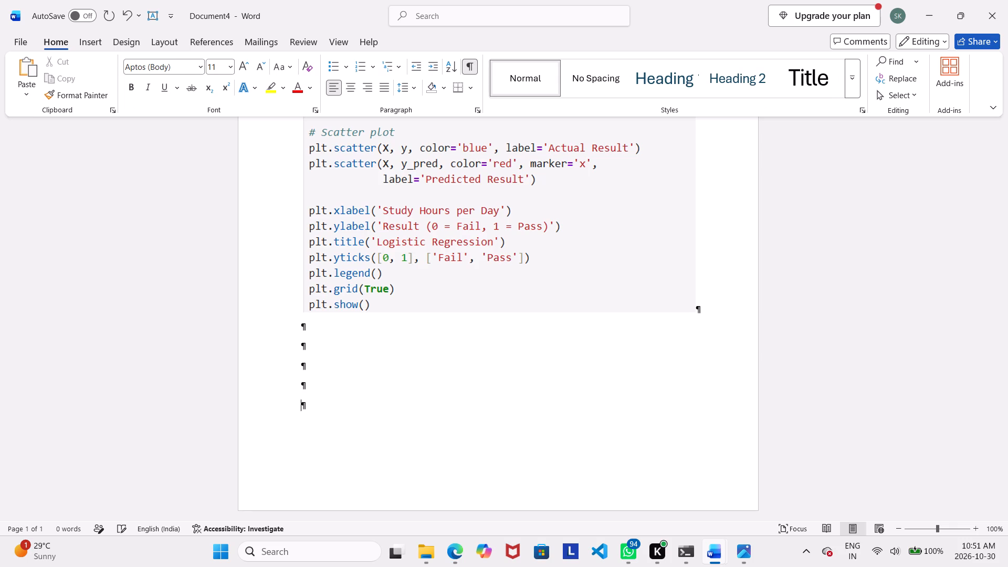
key(Return)
key(Return)
key(Return)
key(BackSpace)
key(BackSpace)
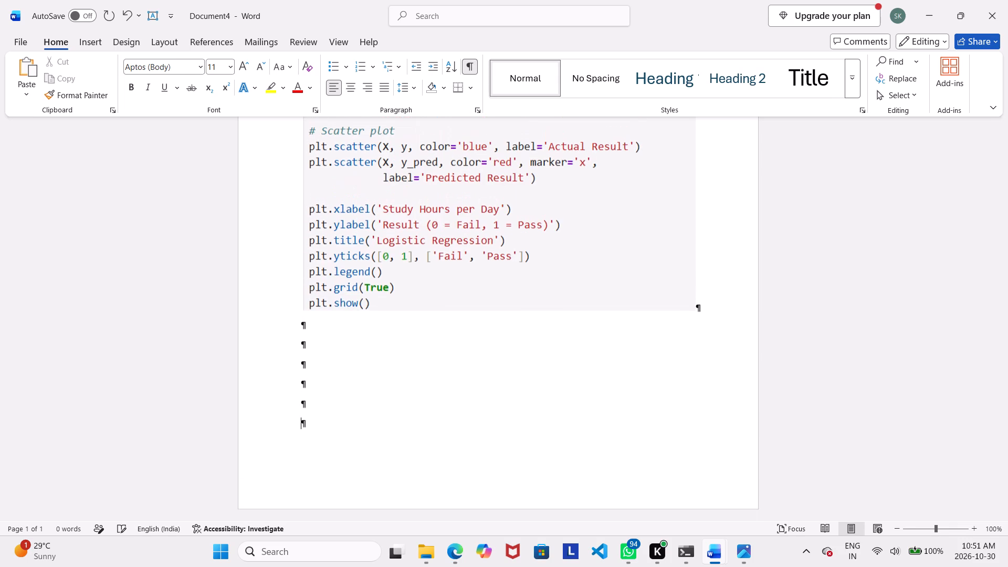
key(Return)
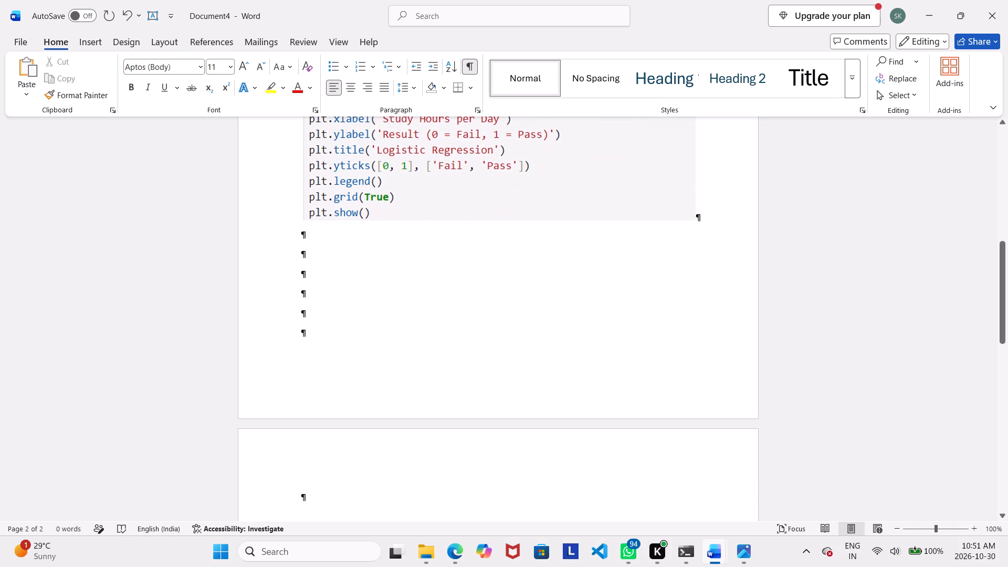
Add the heading "O/P" at font size 22 on the second page, followed by a new line.
click(216, 60)
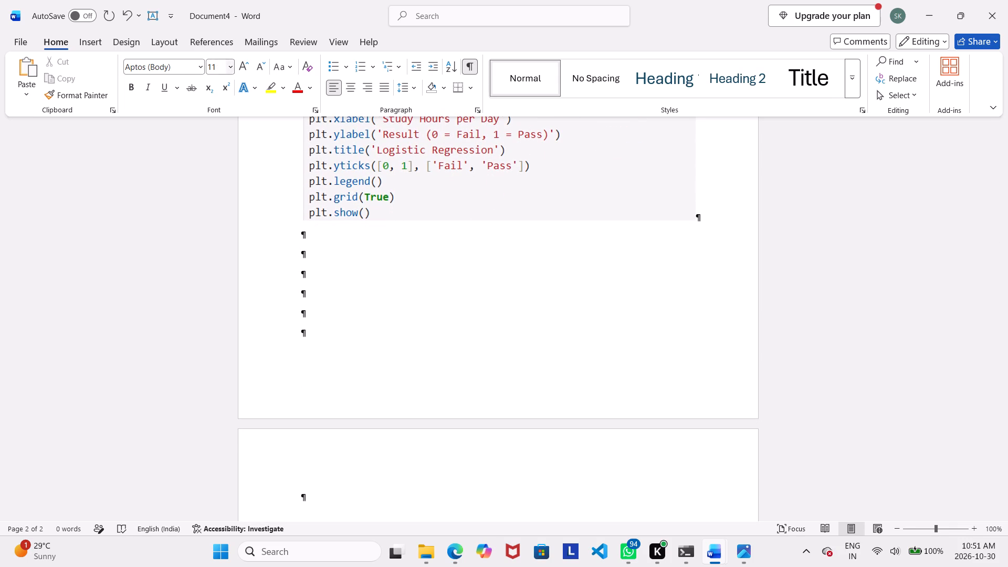
click(233, 67)
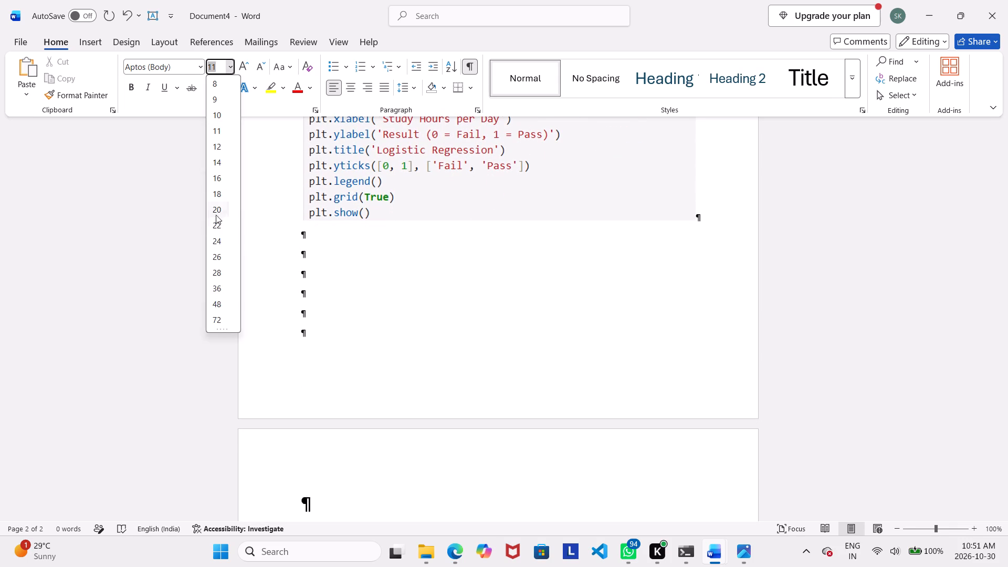
click(218, 223)
text(O?P)
key(BackSpace)
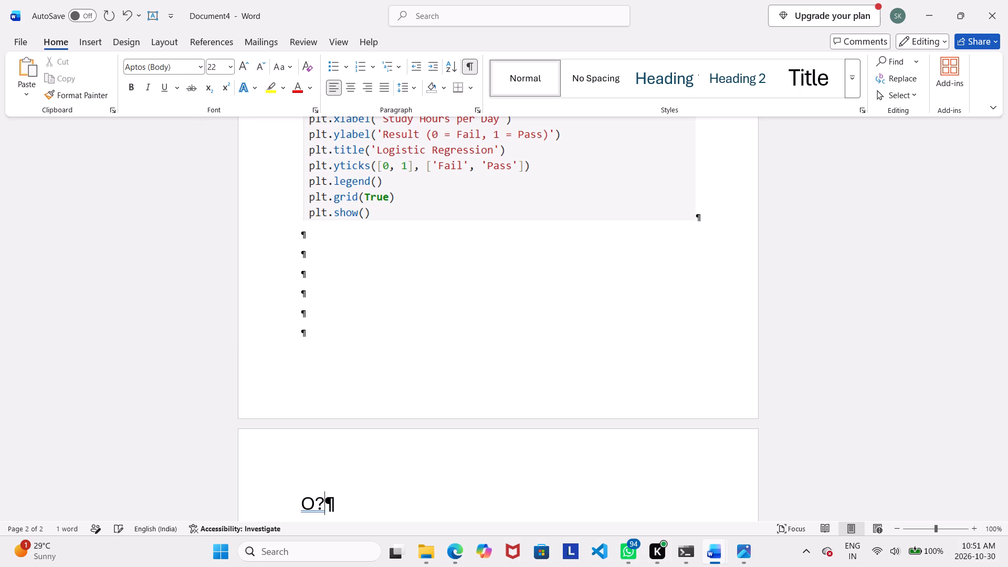
key(BackSpace)
key(slash)
key(shift+p)
key(Return)
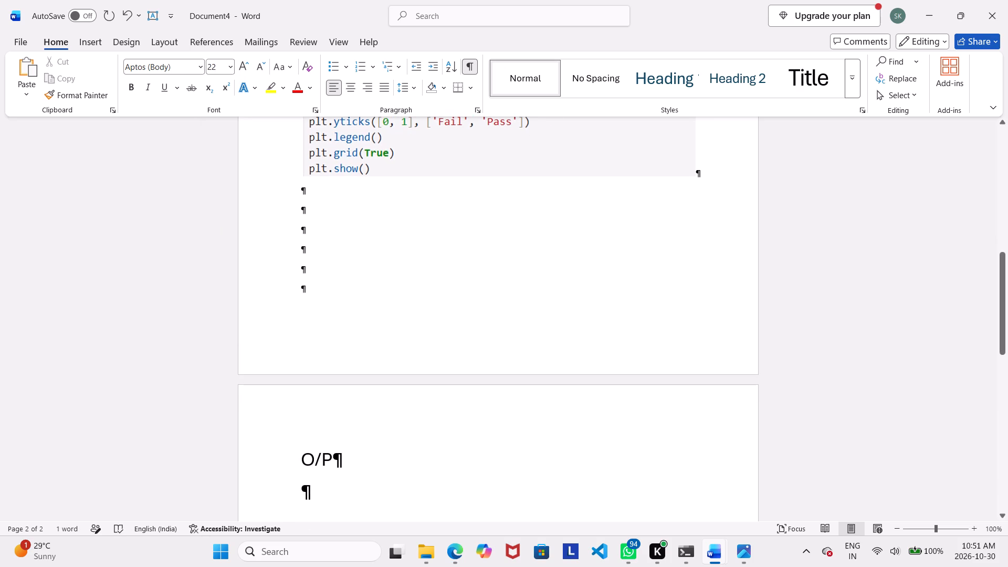
Insert the Experiment 4 output picture, Screenshot 2026-10-30 105036.png, from the Screenshots folder below the "O/P" heading.
click(101, 41)
click(145, 62)
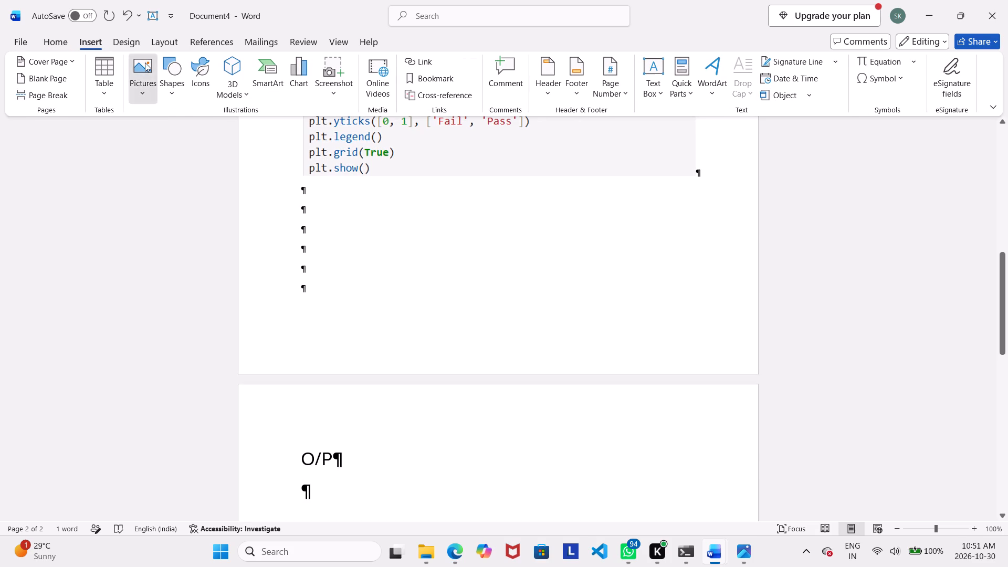
click(158, 133)
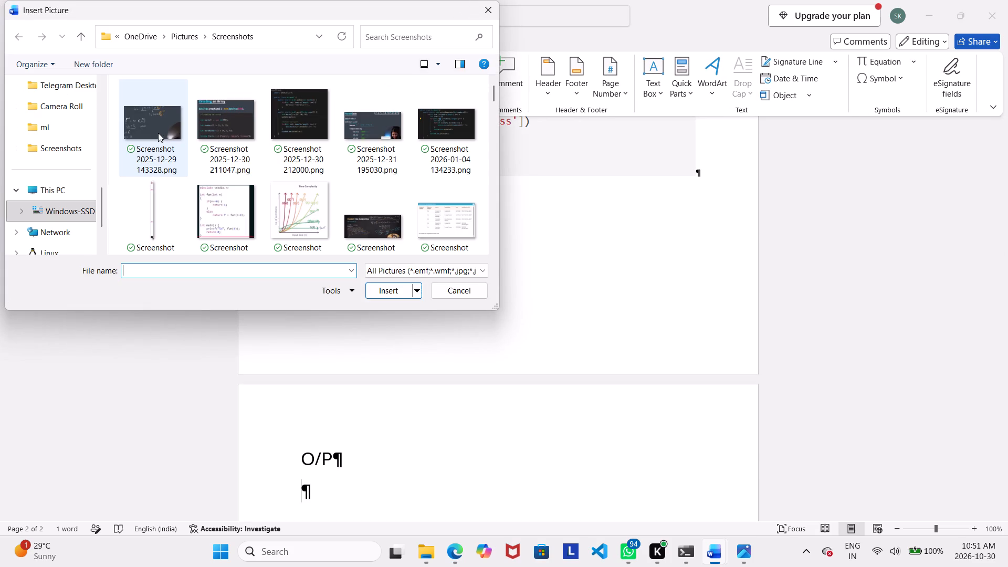
drag(493, 97, 489, 156)
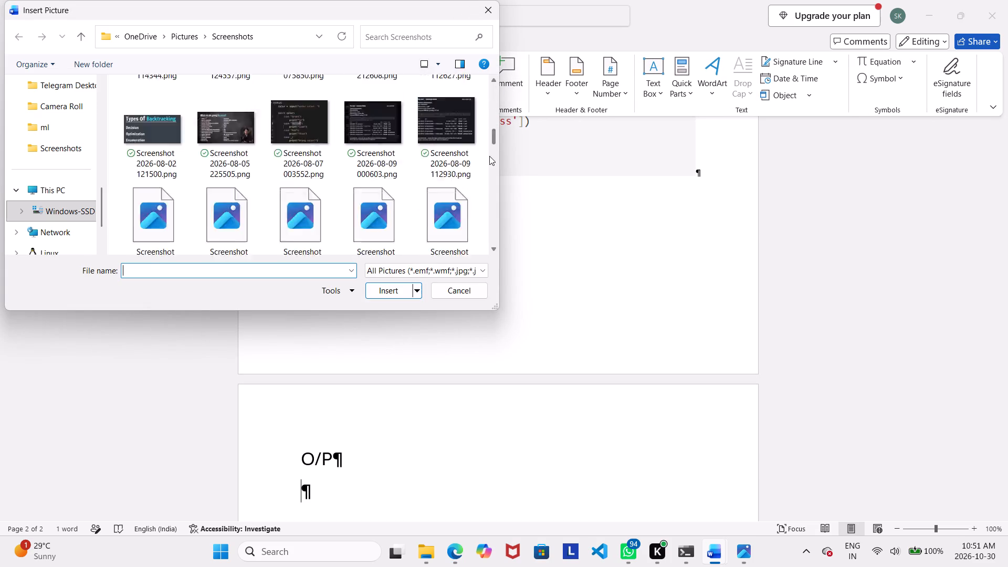
drag(489, 156, 489, 271)
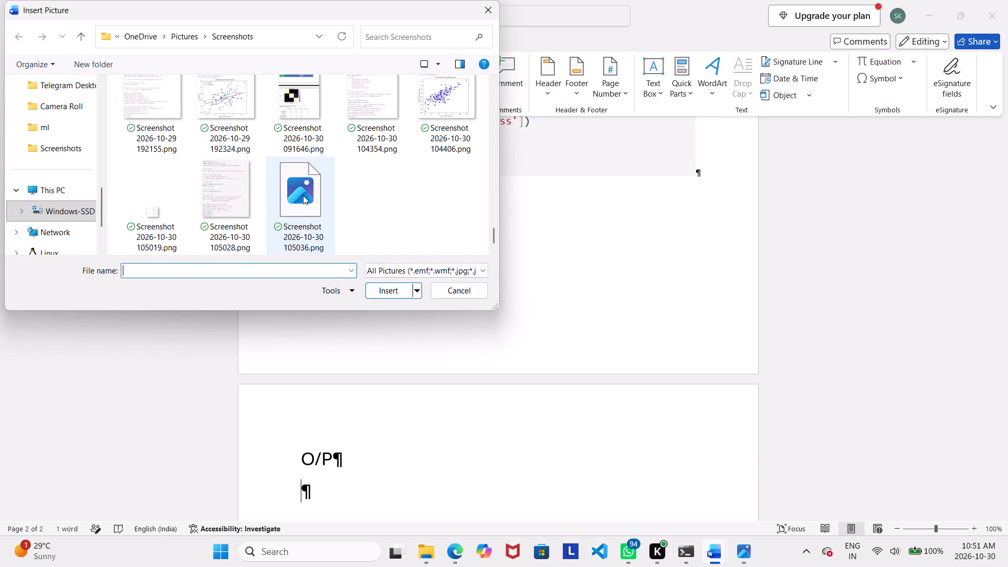
click(303, 195)
click(386, 284)
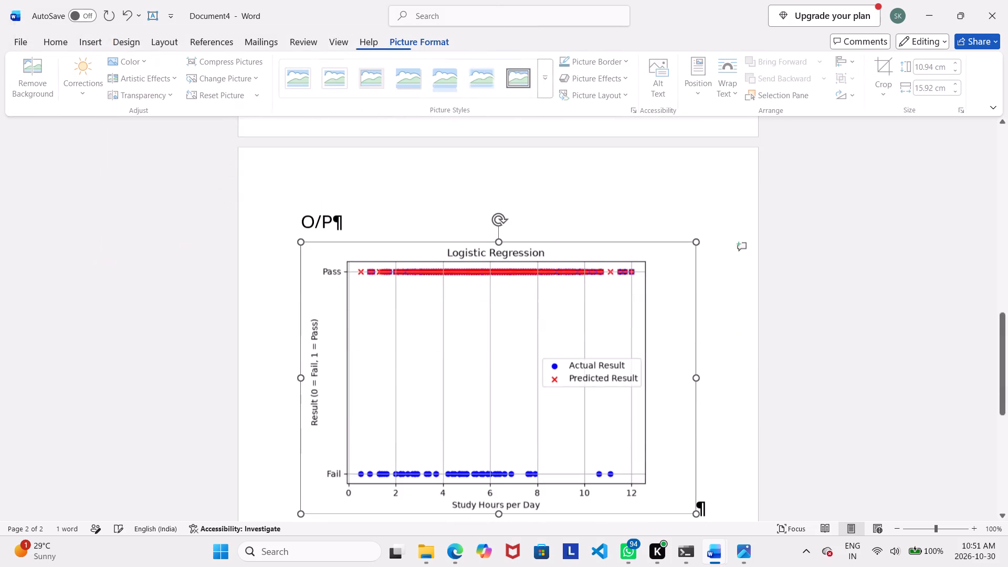
Save the Experiment 4 document as ex4 in the Downloads folder.
scroll(386, 284, down, 20)
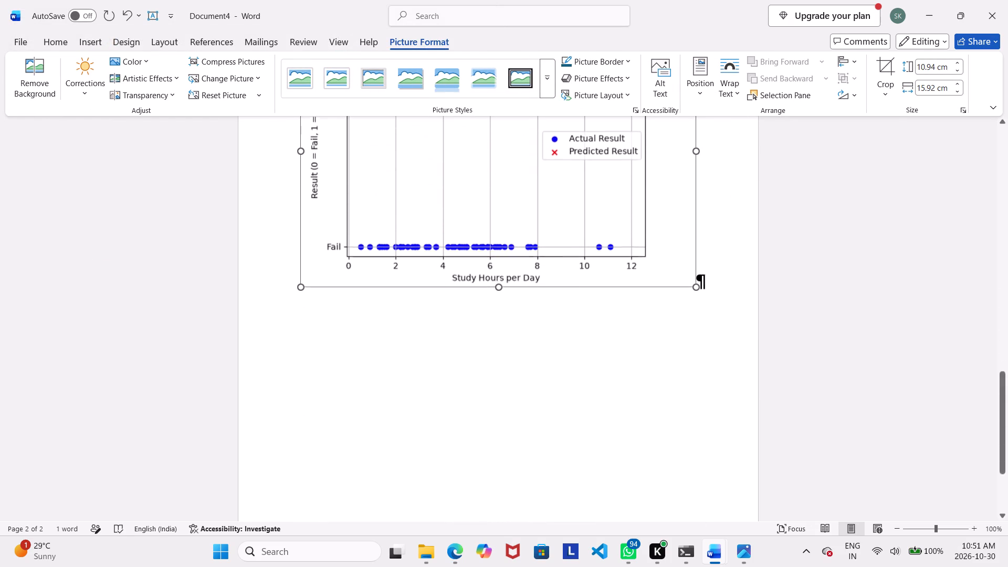
scroll(386, 284, down, 20)
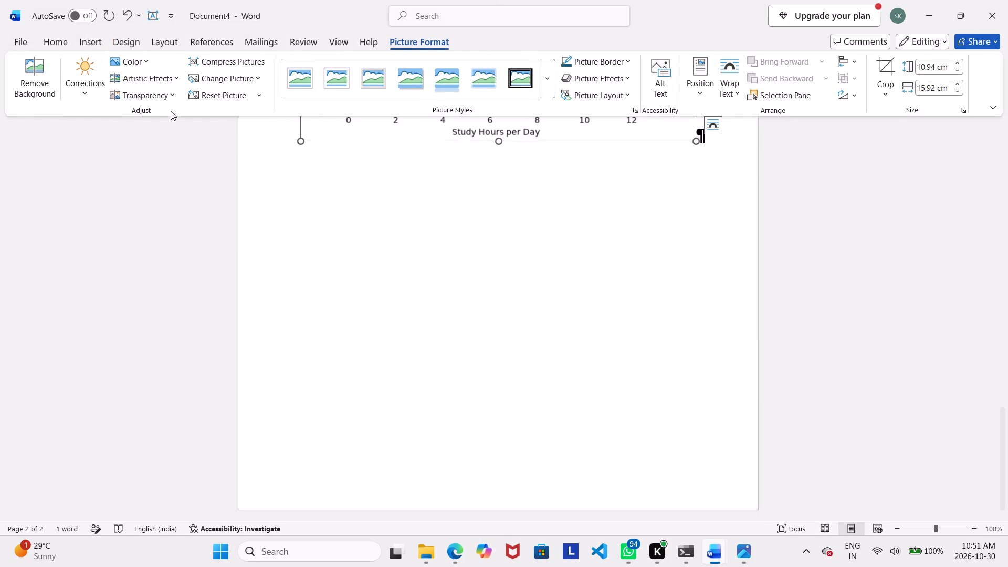
key(ctrl+s)
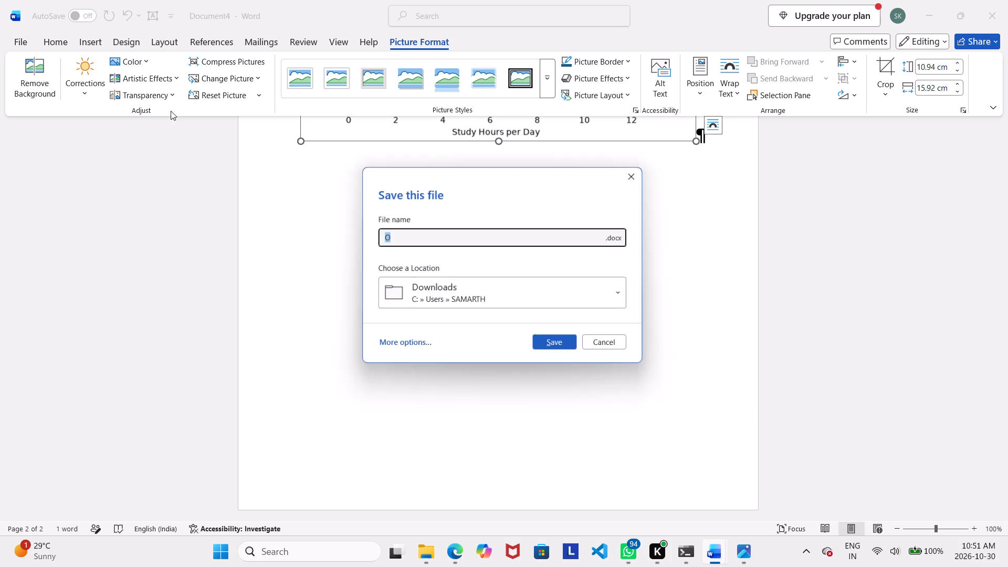
click(396, 239)
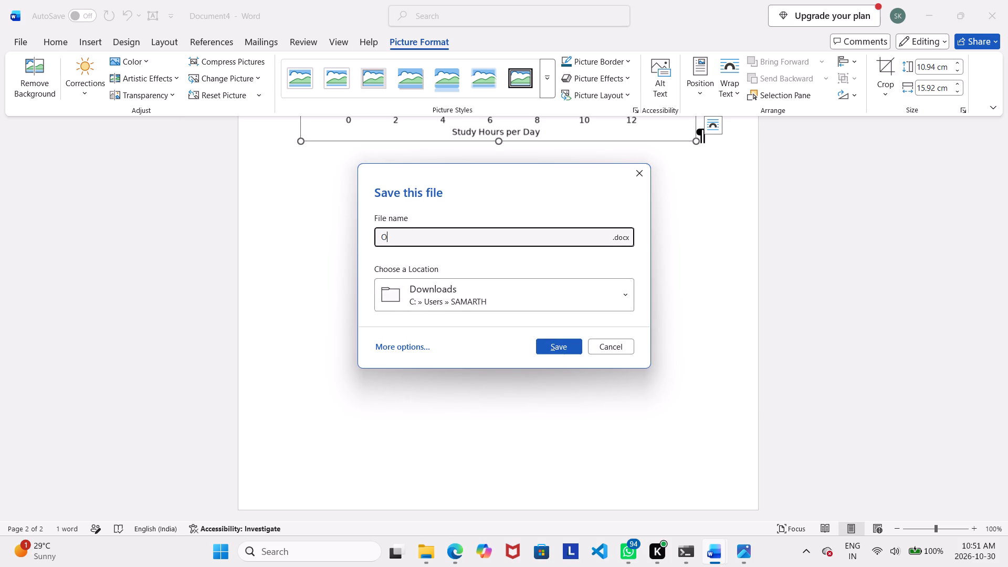
key(BackSpace)
text(ex)
key(4)
click(548, 345)
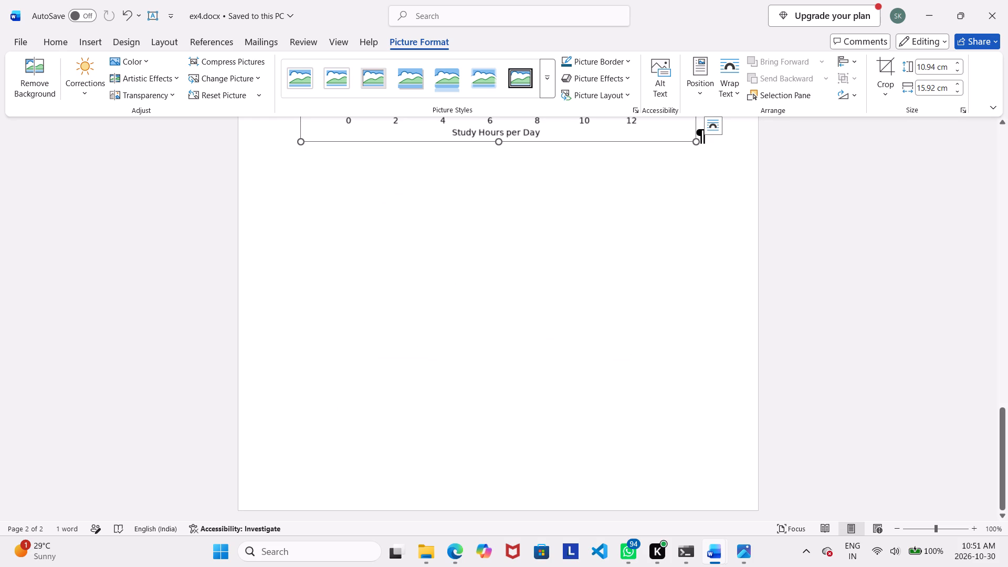
Create a new blank document from the ex4.docx window.
click(9, 37)
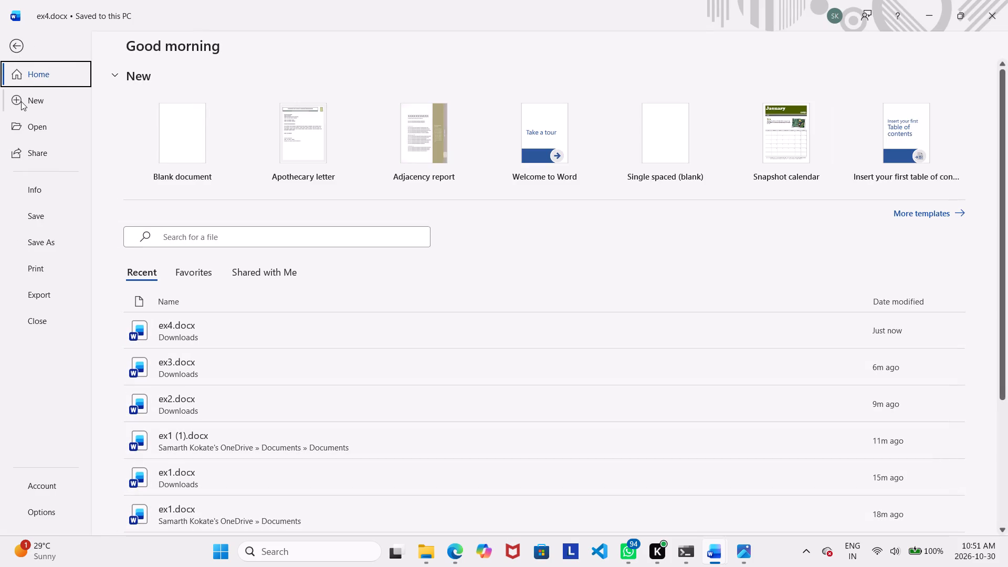
click(22, 101)
click(142, 107)
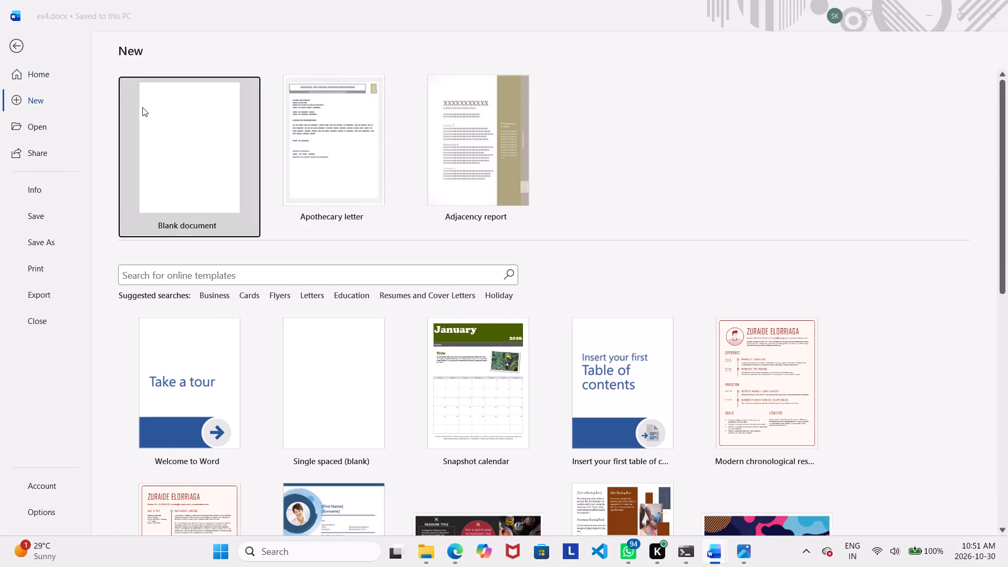
Switch to the MLEx notebook in Edge and delete the blank line after "import seaborn as sns" in the Experiment 5 code cell.
click(456, 545)
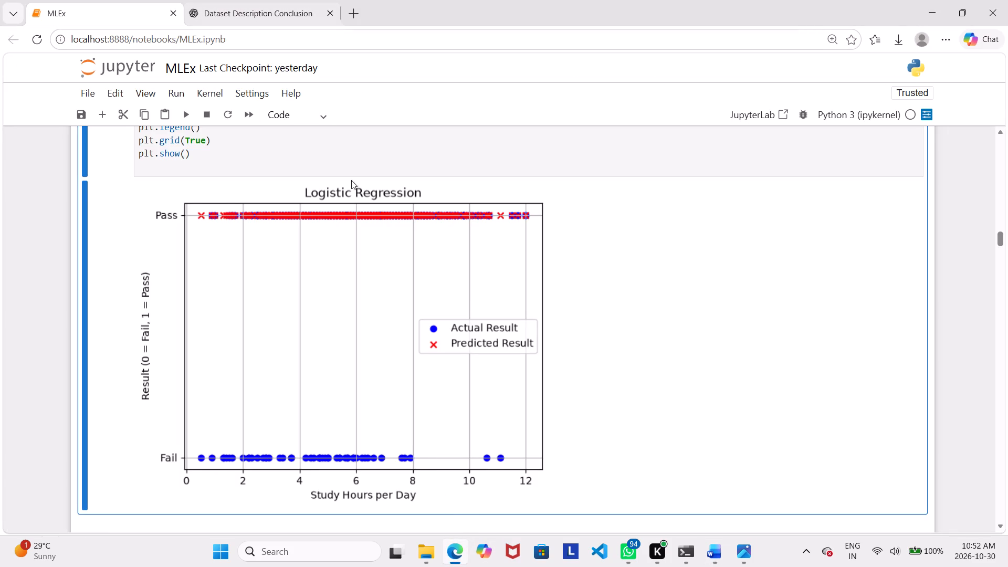
drag(1002, 237, 1002, 256)
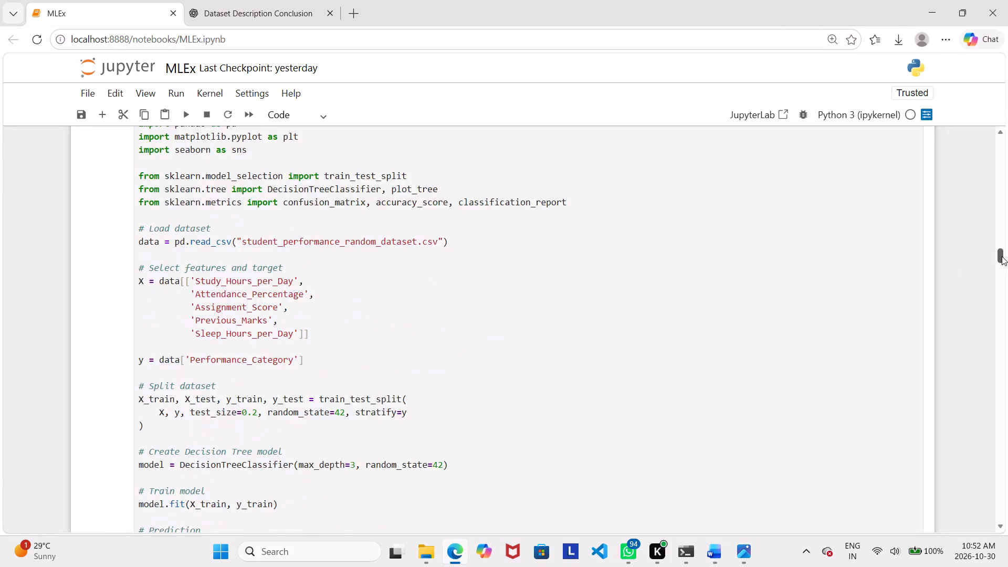
drag(1002, 256, 998, 271)
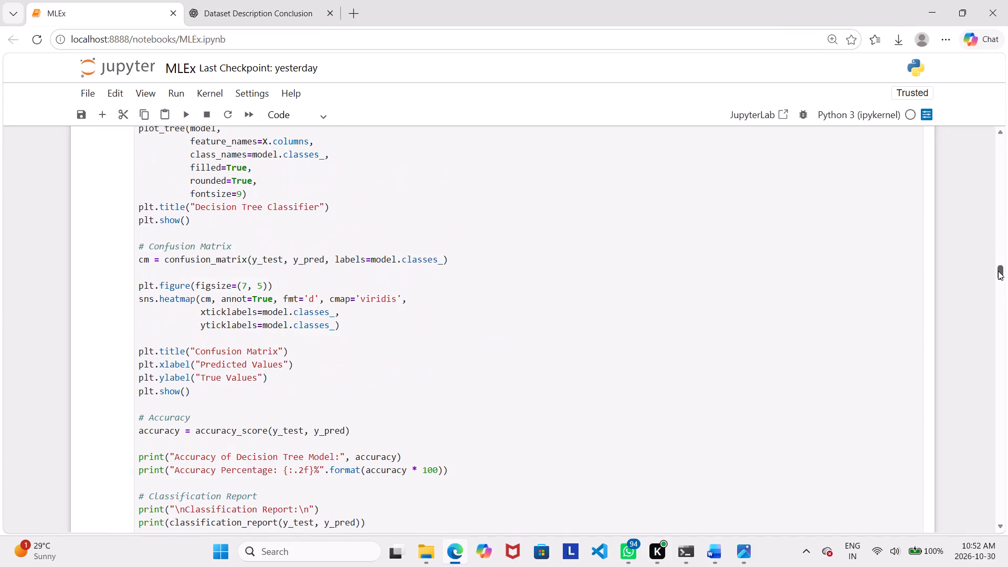
drag(998, 271, 992, 259)
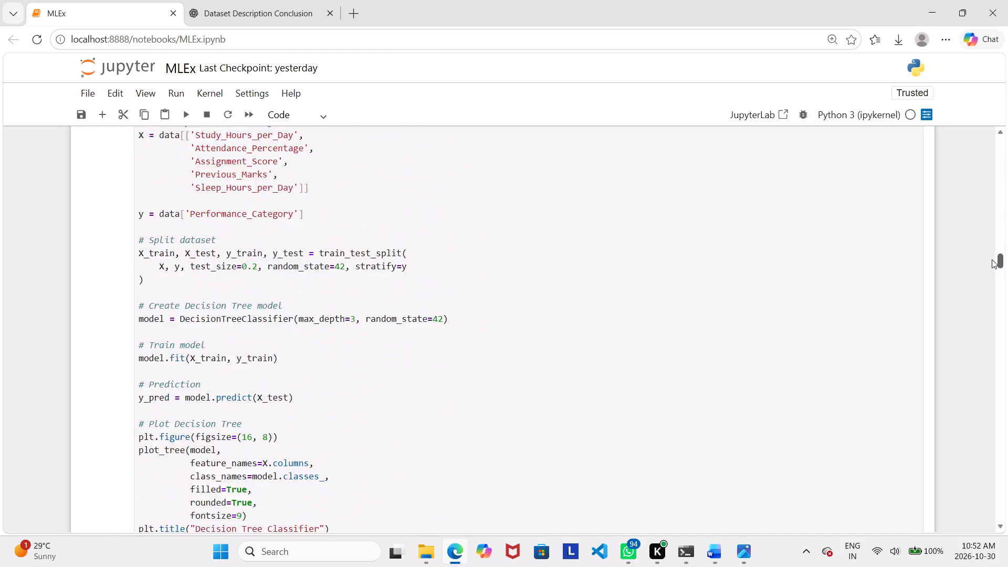
drag(992, 259, 982, 258)
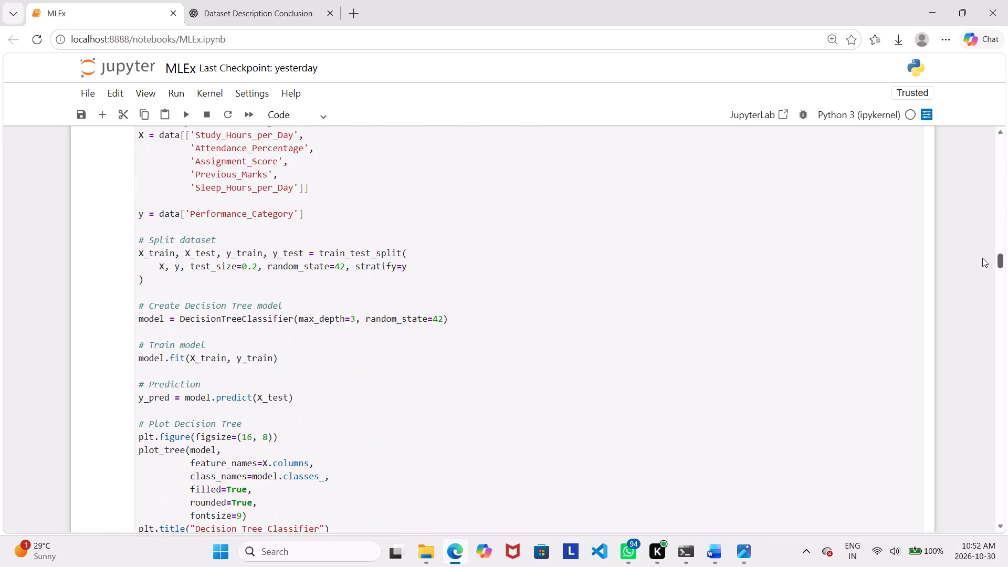
drag(982, 258, 979, 250)
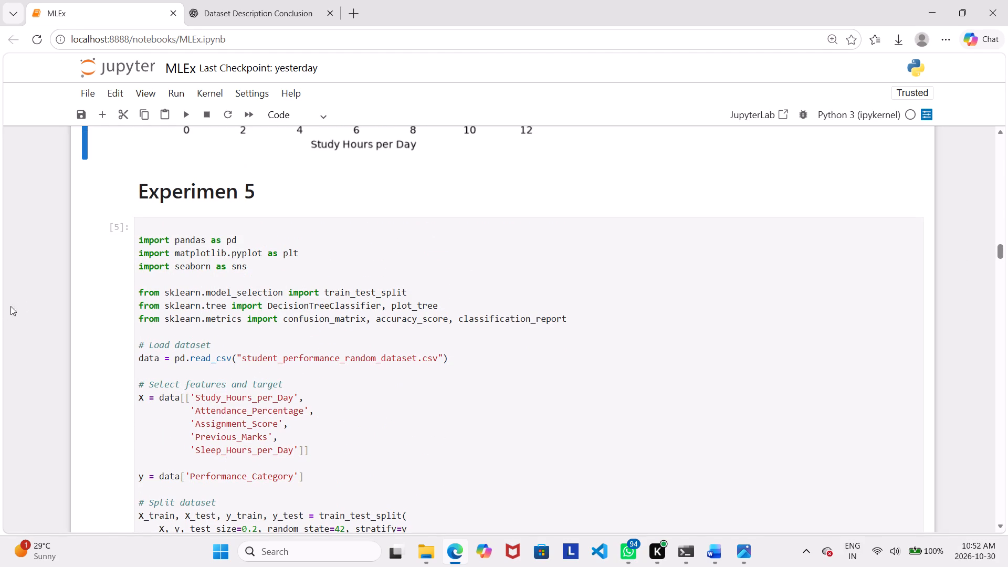
click(142, 286)
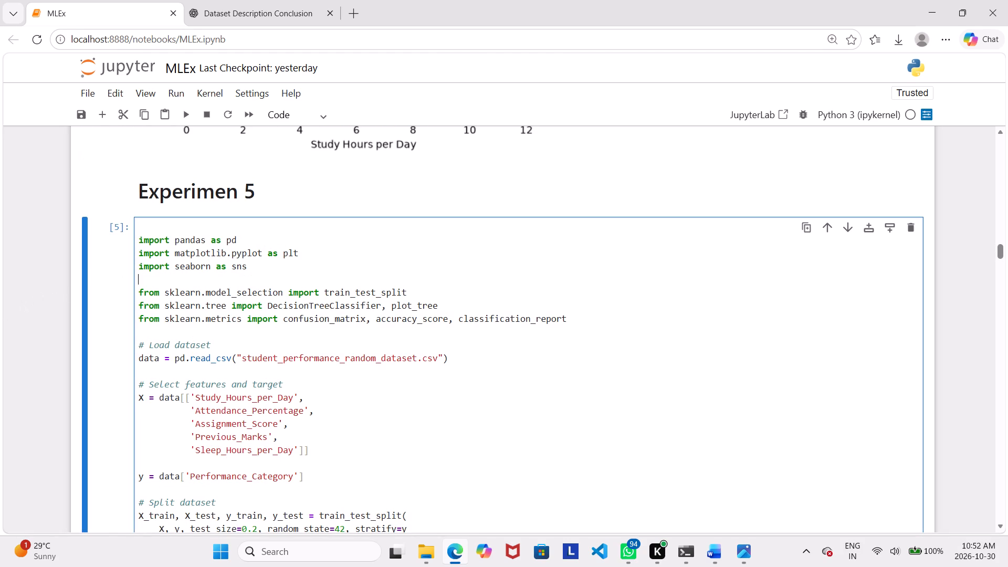
key(BackSpace)
Delete the blank lines above the "# Load dataset" and "# Select features and target" comments in the Experiment 5 code.
key(Right)
key(Right)
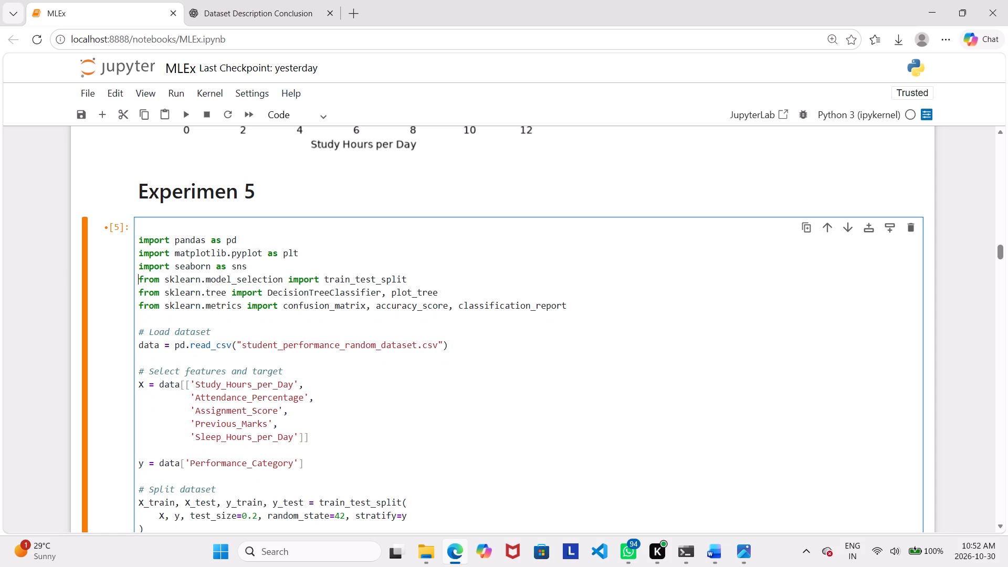
key(Right)
key(Right)
key(Down)
key(Down)
key(Down)
key(Down)
key(Left)
key(Left)
key(Left)
key(BackSpace)
key(Down)
key(Down)
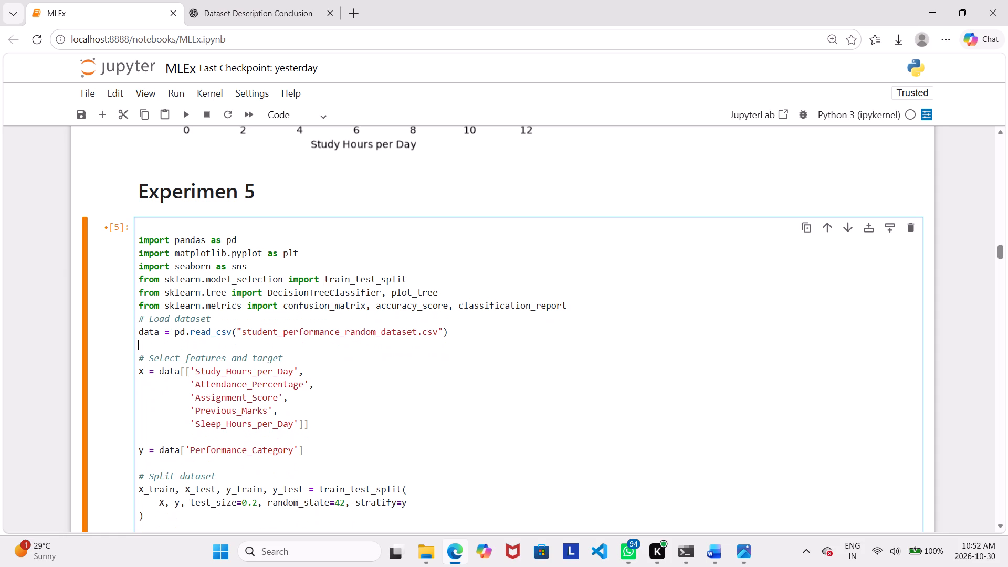
key(BackSpace)
Delete the blank lines directly before and after the "y = data['Performance_Category']" line in the Experiment 5 code.
key(Down)
key(Down)
key(Down)
key(Down)
key(Down)
key(Down)
key(Down)
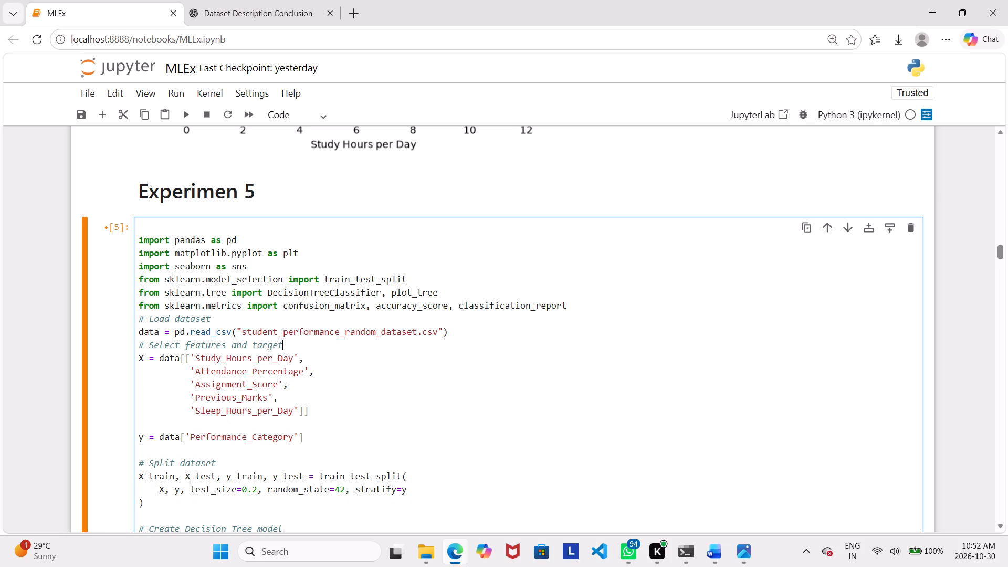
key(BackSpace)
key(Down)
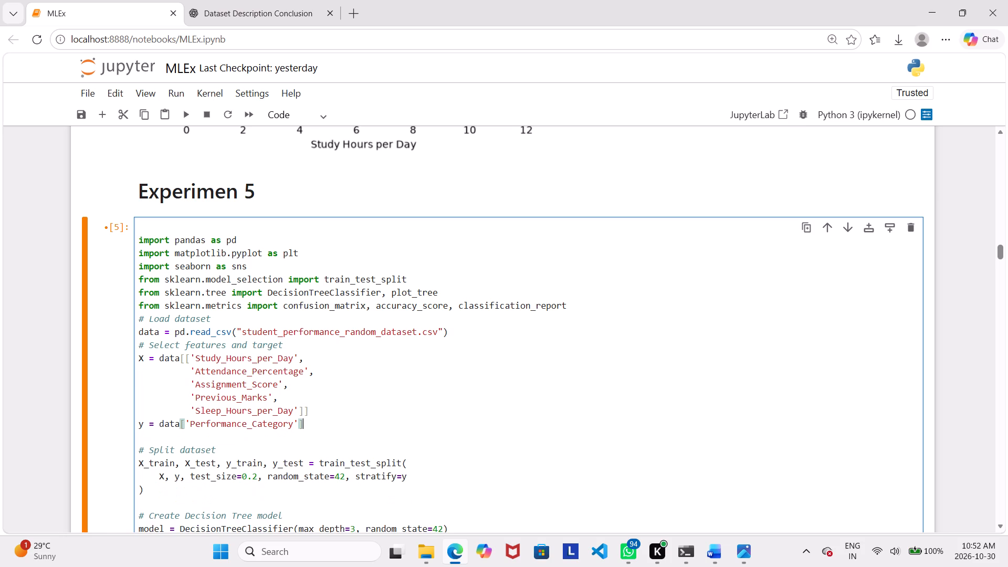
key(Down)
key(BackSpace)
Delete the blank lines above the "# Create Decision Tree model" and "# Train model" comments in the Experiment 5 code.
key(Down)
key(Down)
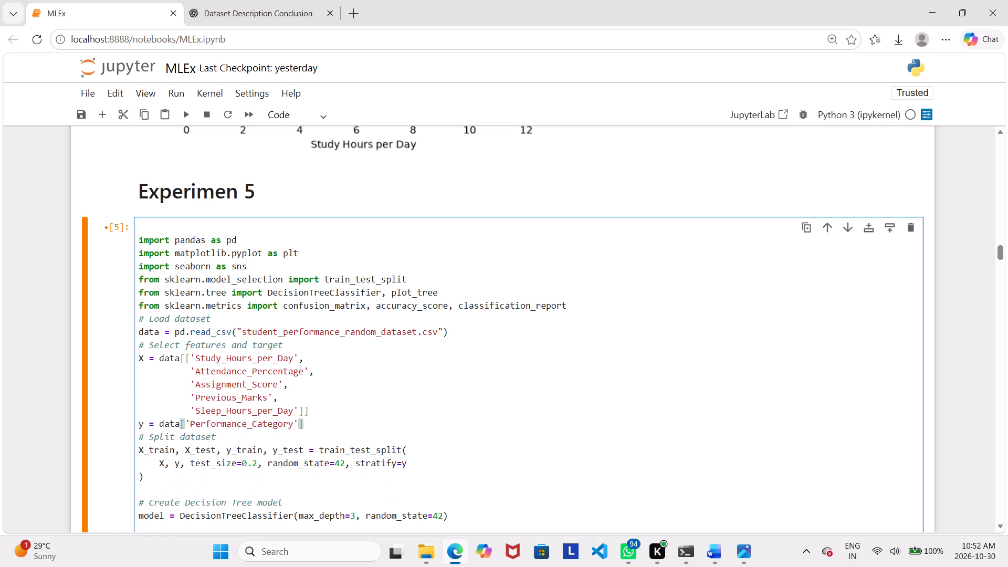
key(Down)
key(Down)
key(Down)
key(BackSpace)
key(Down)
key(Down)
key(Down)
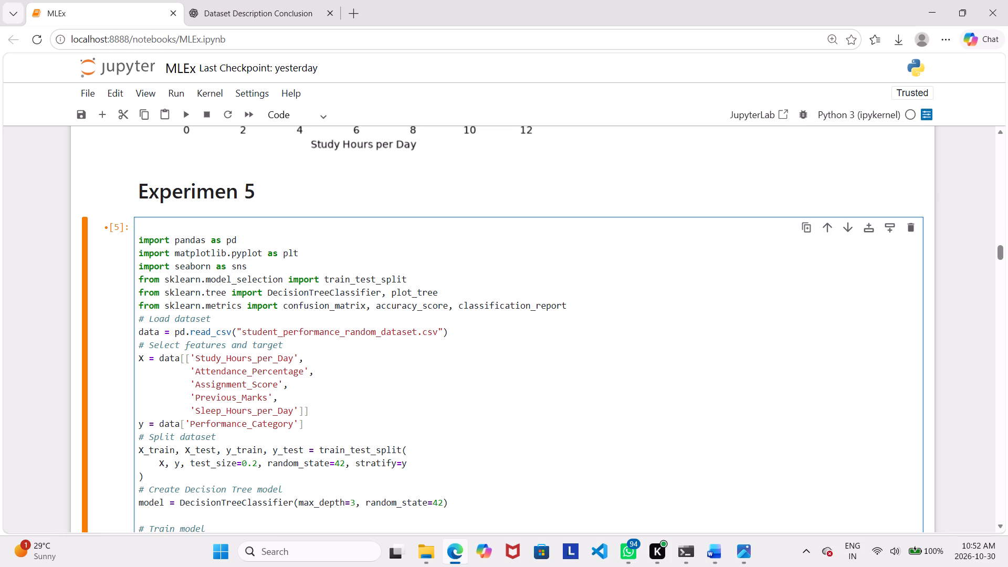
key(BackSpace)
Delete the blank lines above the "# Prediction" and "# Plot Decision Tree" comments in the Experiment 5 code.
key(Down)
key(Down)
key(Down)
key(Down)
key(Down)
key(Down)
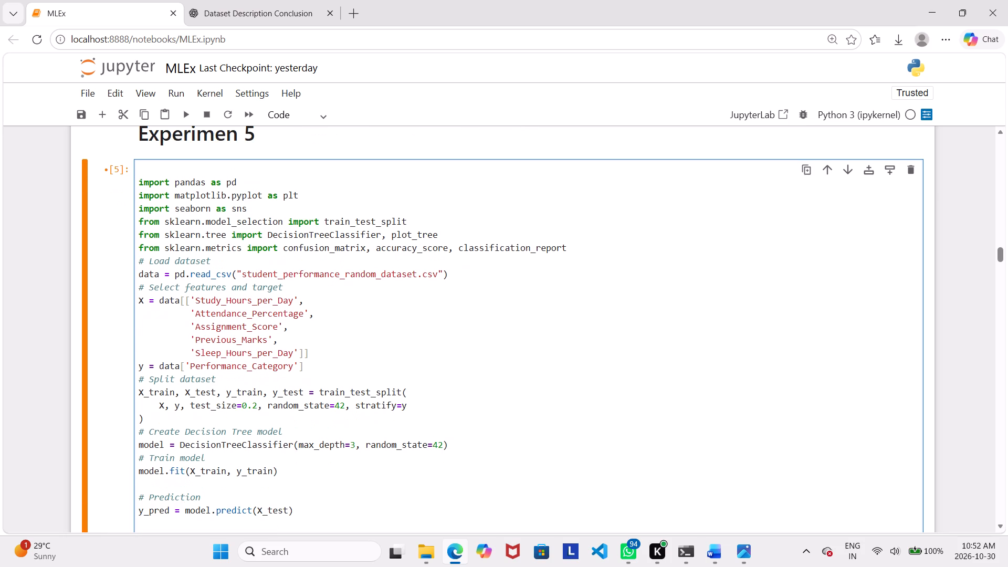
key(Up)
key(Up)
key(Up)
key(BackSpace)
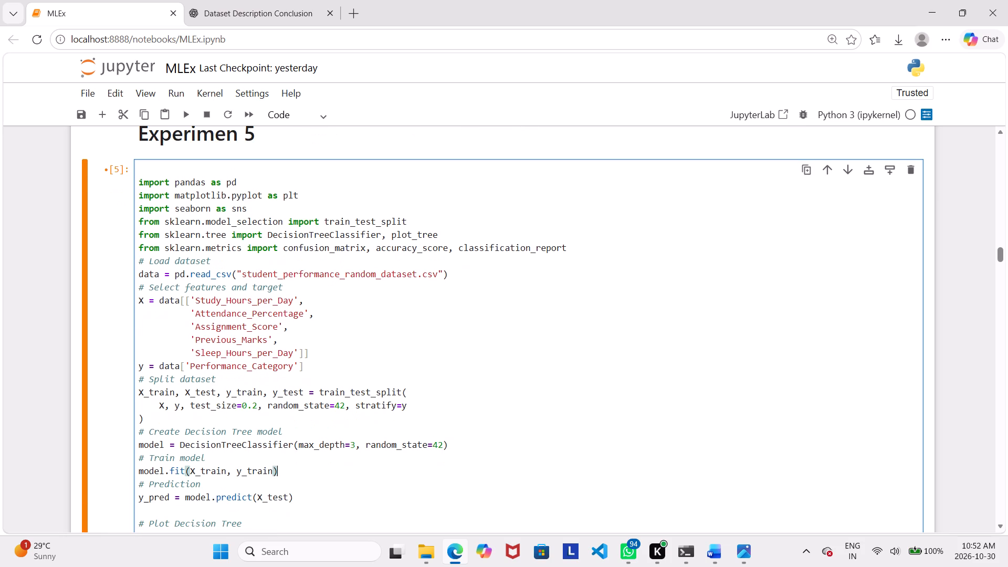
key(Down)
key(Down)
key(Down)
key(BackSpace)
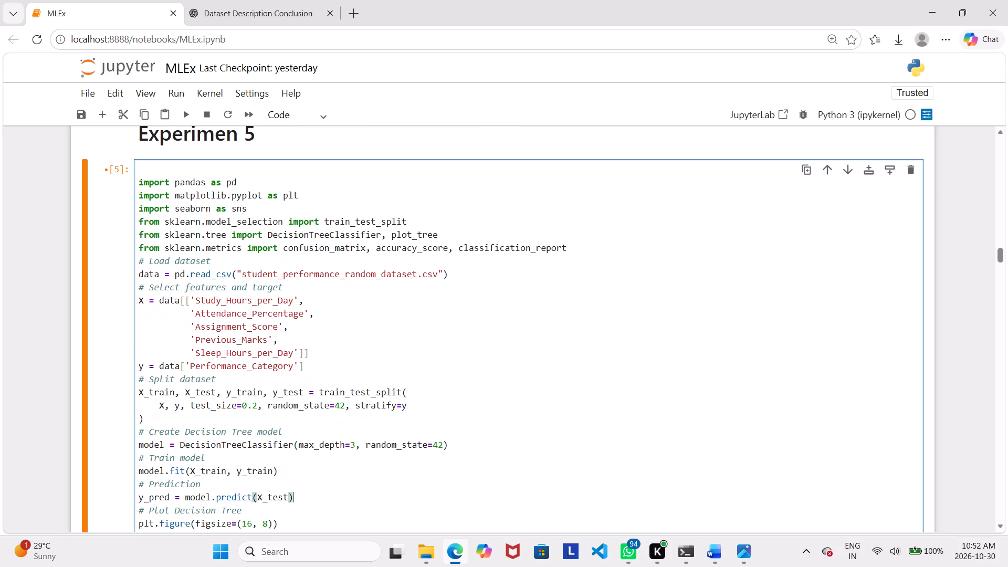
Delete the blank line above the "plt.figure(figsize=(7, 5))" line in the Experiment 5 code.
key(Down)
key(Down)
key(Down)
key(Down)
key(Down)
key(Down)
key(Down)
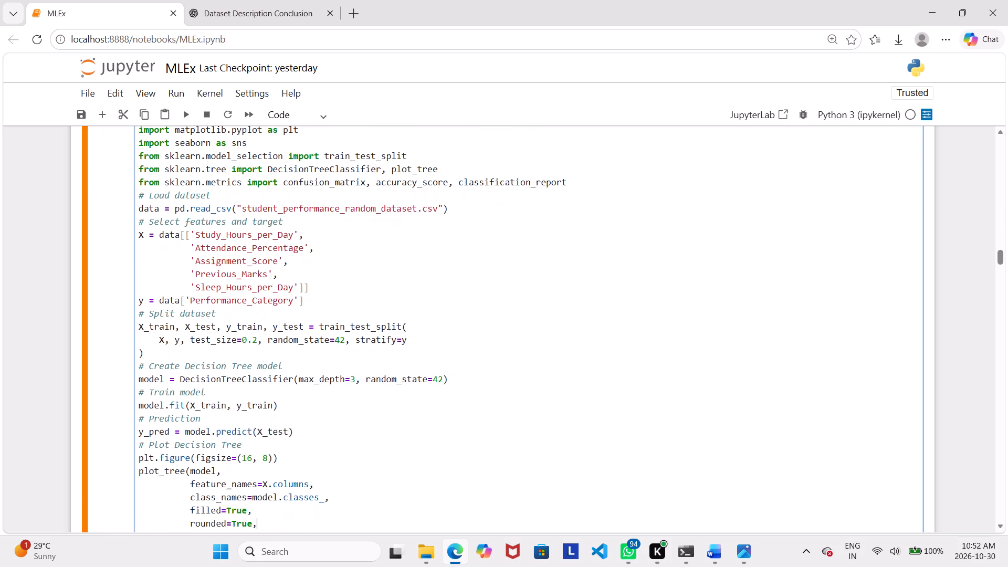
key(Down)
key(Down)
key(Down)
key(Down)
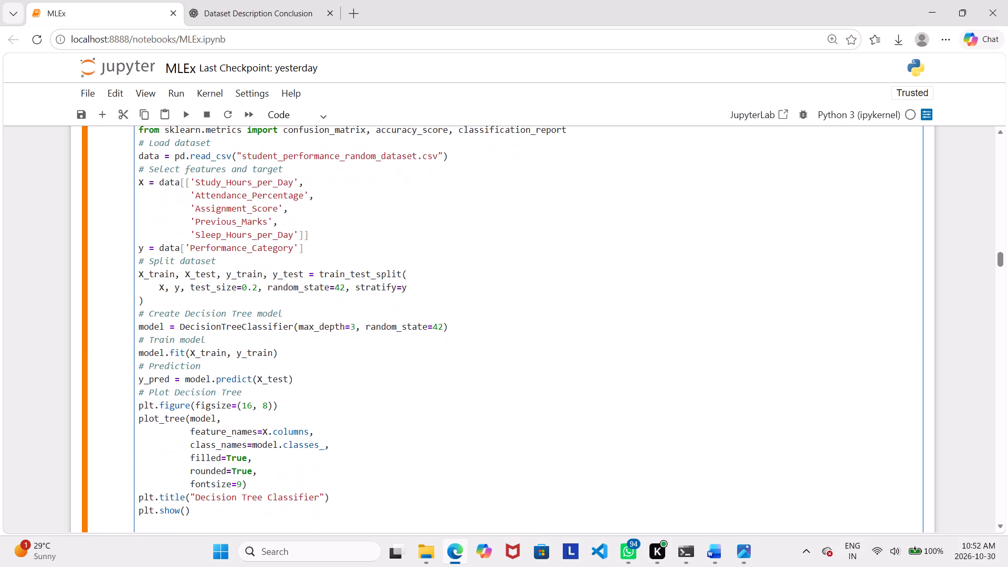
key(Down)
key(Down)
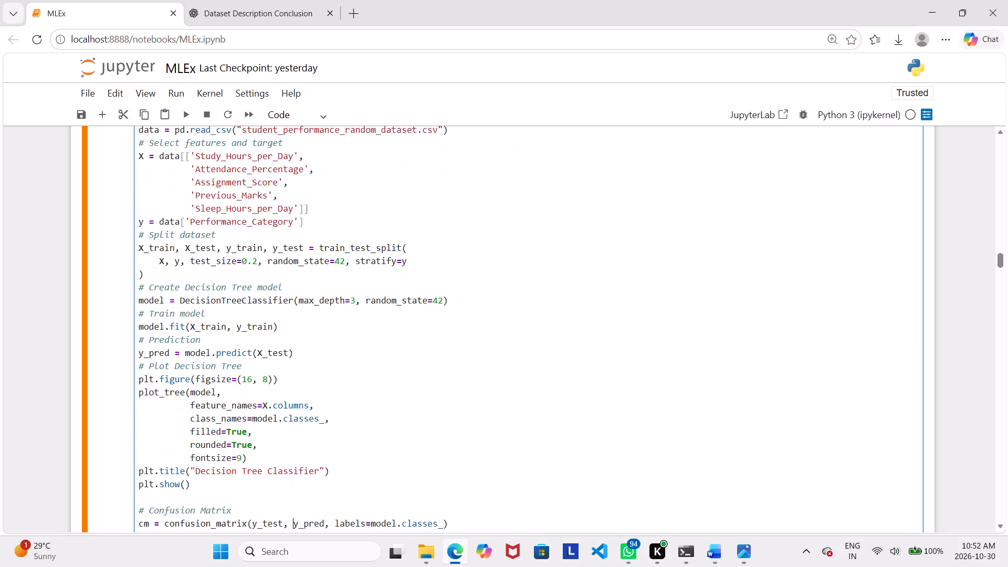
key(Down)
key(Down)
key(Down)
key(Up)
key(Up)
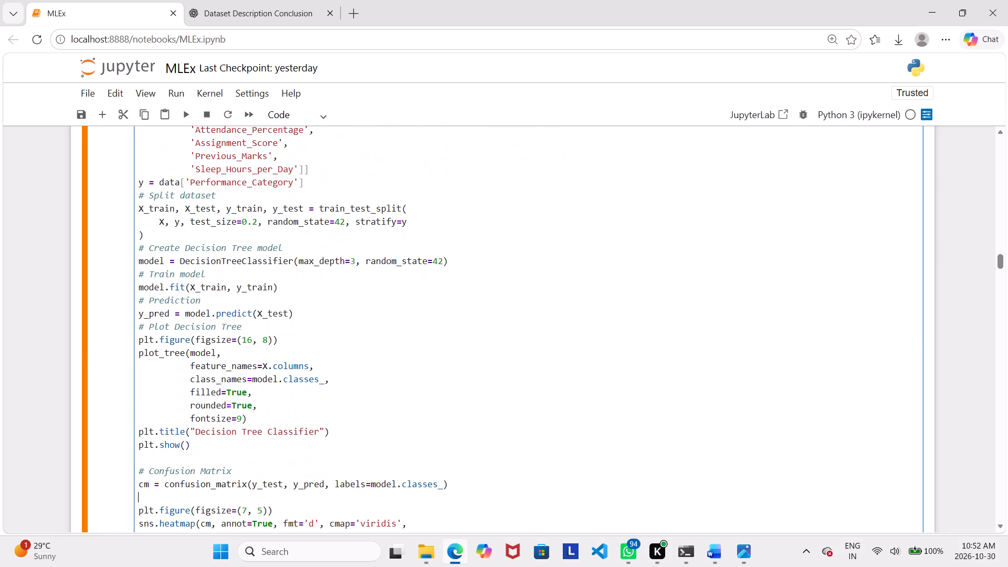
key(BackSpace)
Review the rest of the Experiment 5 code and its output down to the start of Experiment 6.
key(Down)
key(Down)
key(Down)
key(Down)
key(Down)
key(Down)
key(Down)
key(Down)
key(Down)
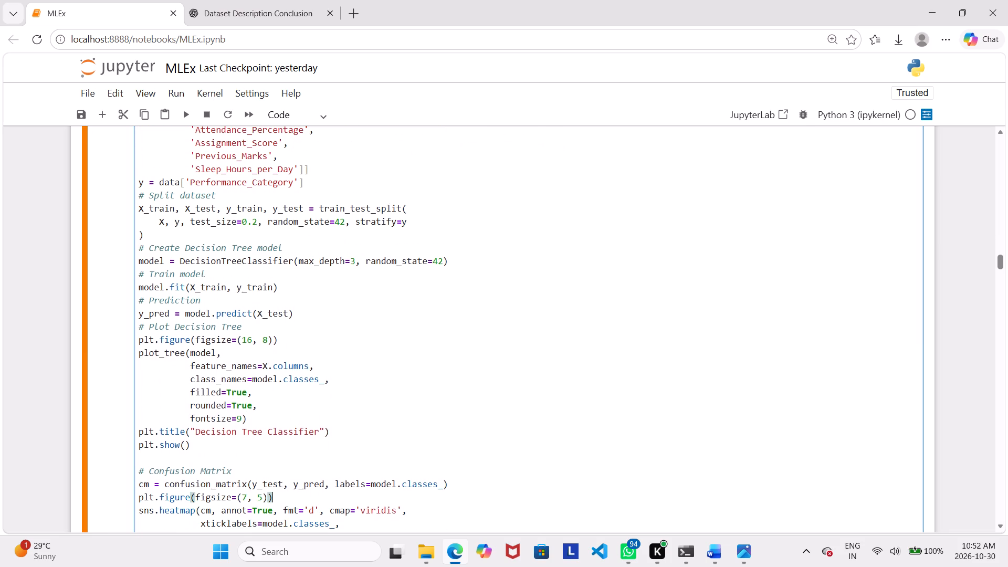
key(Down)
key(Down)
key(Down)
key(Down)
key(Down)
key(Down)
key(Down)
key(Down)
key(Down)
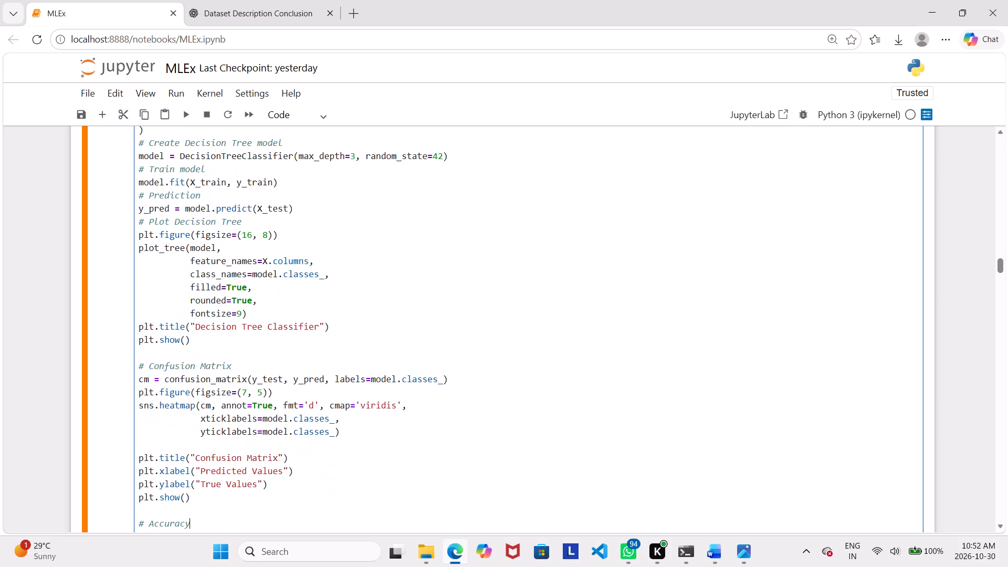
key(Down)
key(Down)
key(Down)
key(Down)
key(Down)
key(Down)
key(Down)
key(Down)
key(Down)
key(Down)
key(Down)
key(Down)
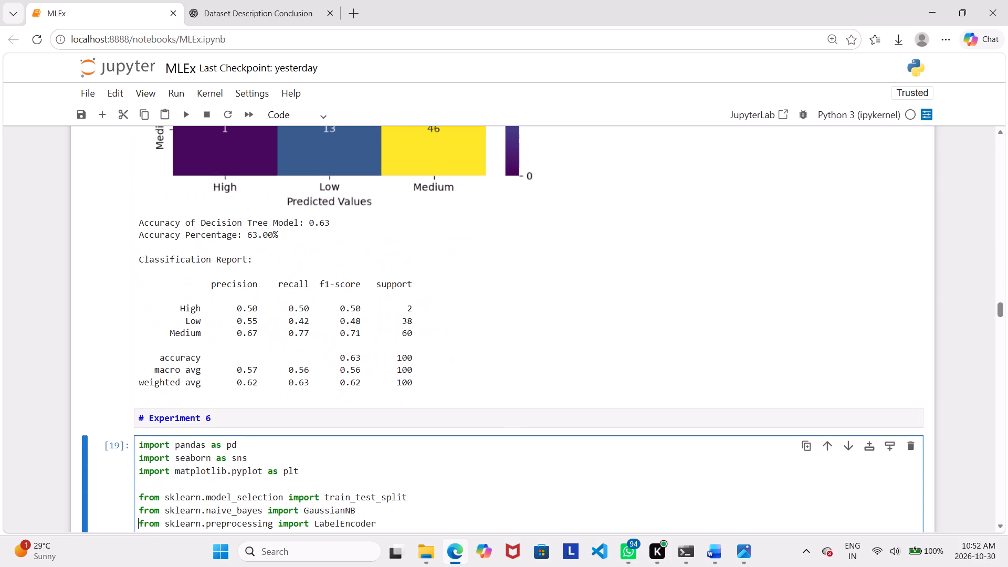
key(Up)
key(Up)
key(Up)
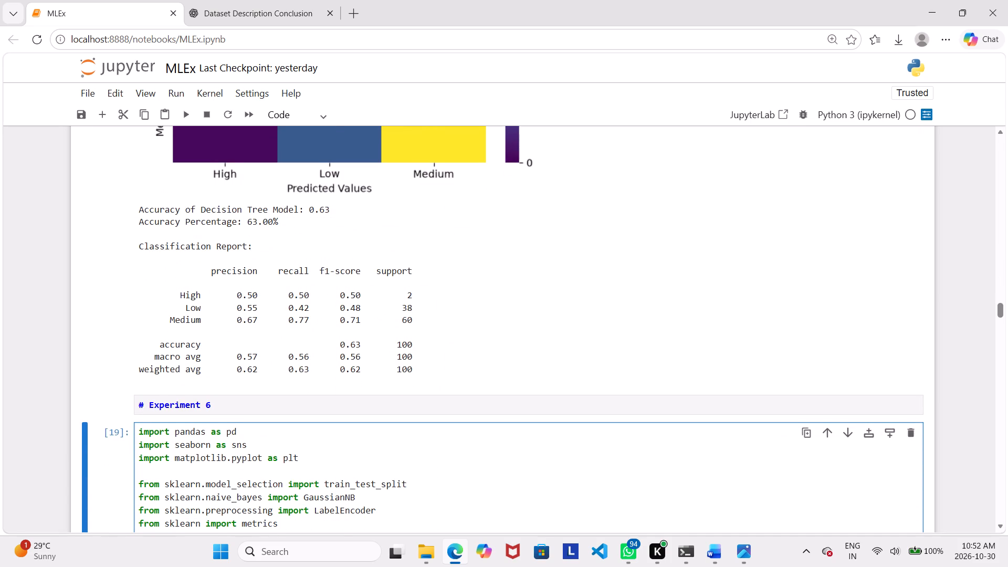
scroll(143, 286, up, 1)
click(1002, 304)
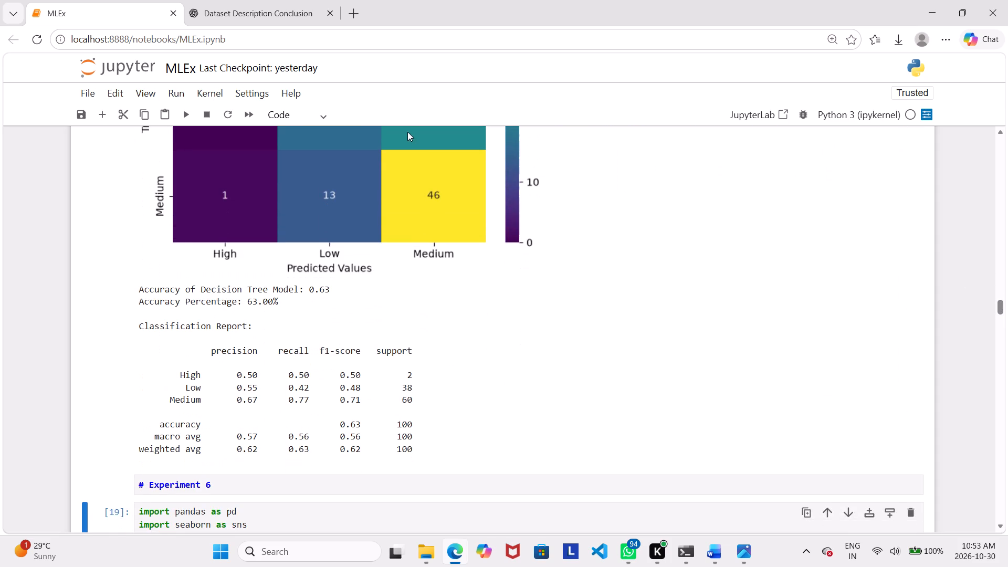
Search the web for the "classroome" suggestion, open Google Classroom from the results and close the search results page.
click(351, 555)
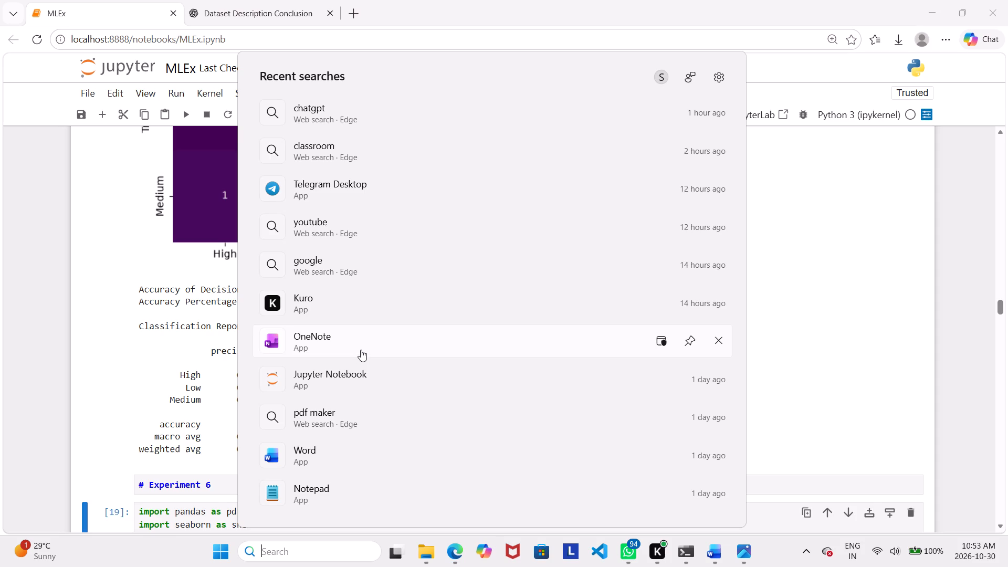
text(clsa)
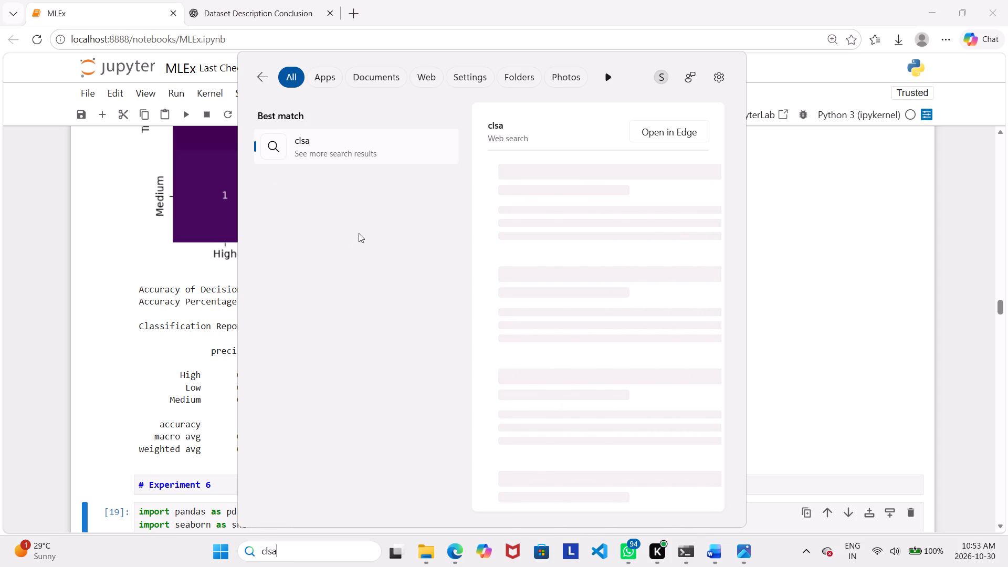
key(BackSpace)
key(BackSpace)
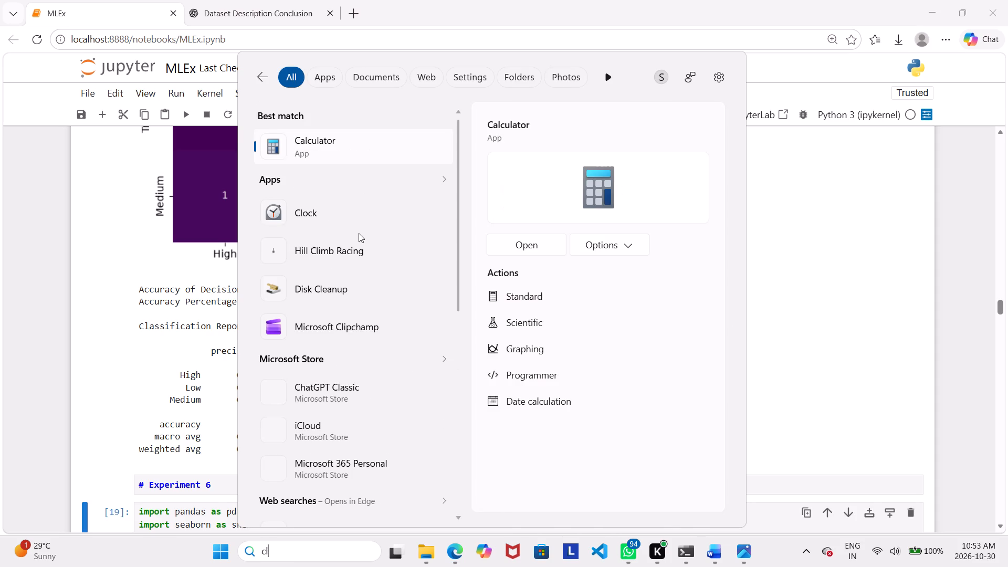
text(ass)
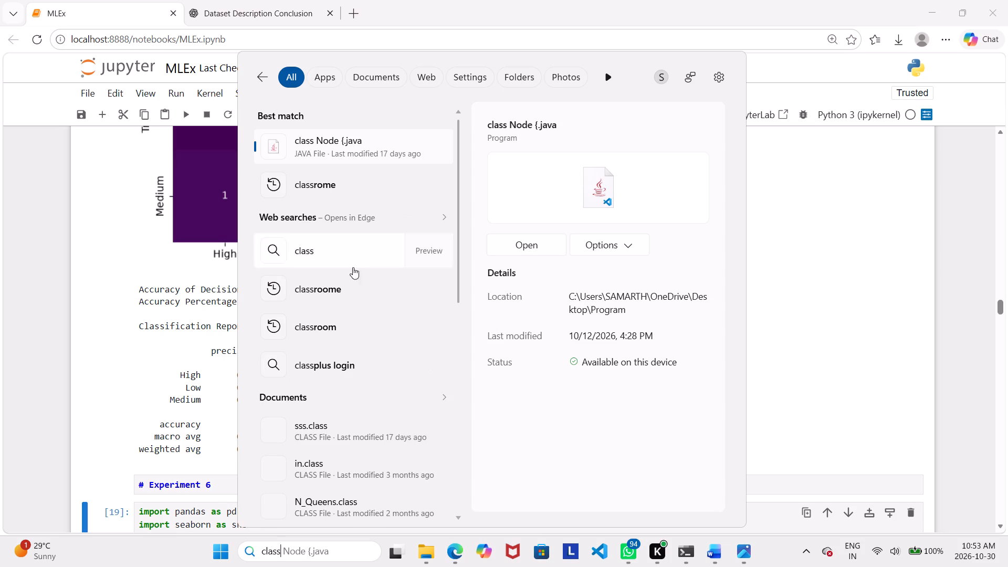
click(348, 283)
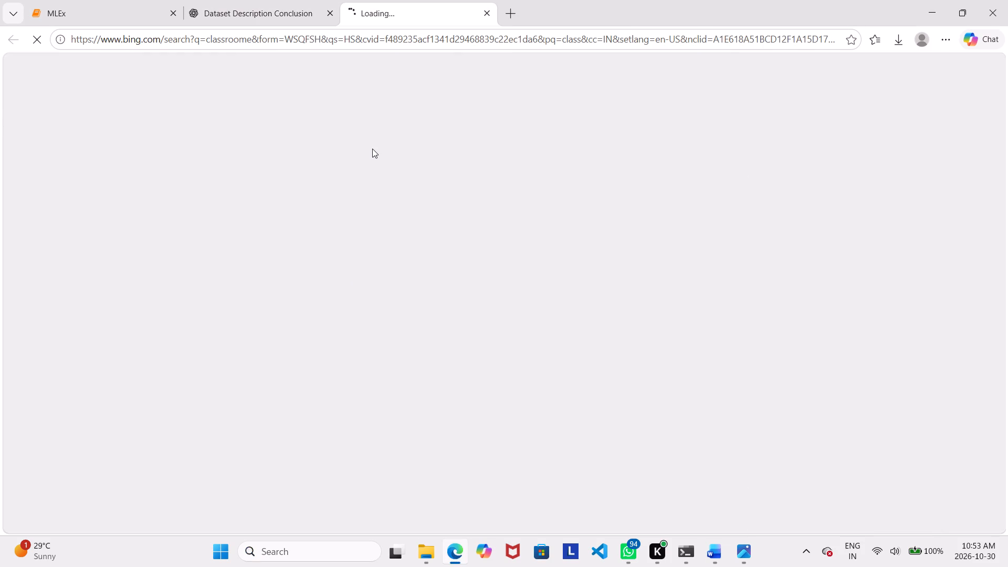
click(213, 259)
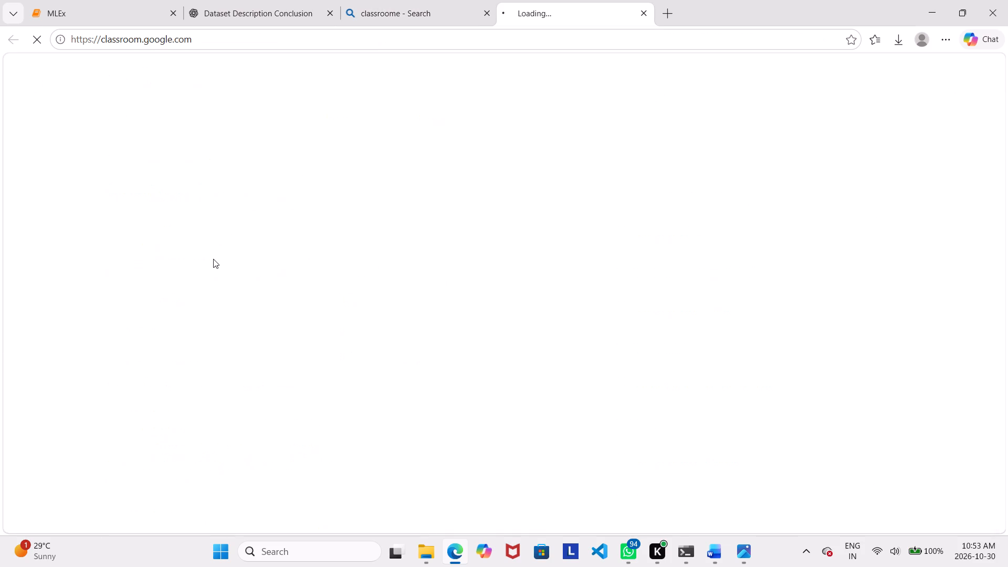
click(488, 13)
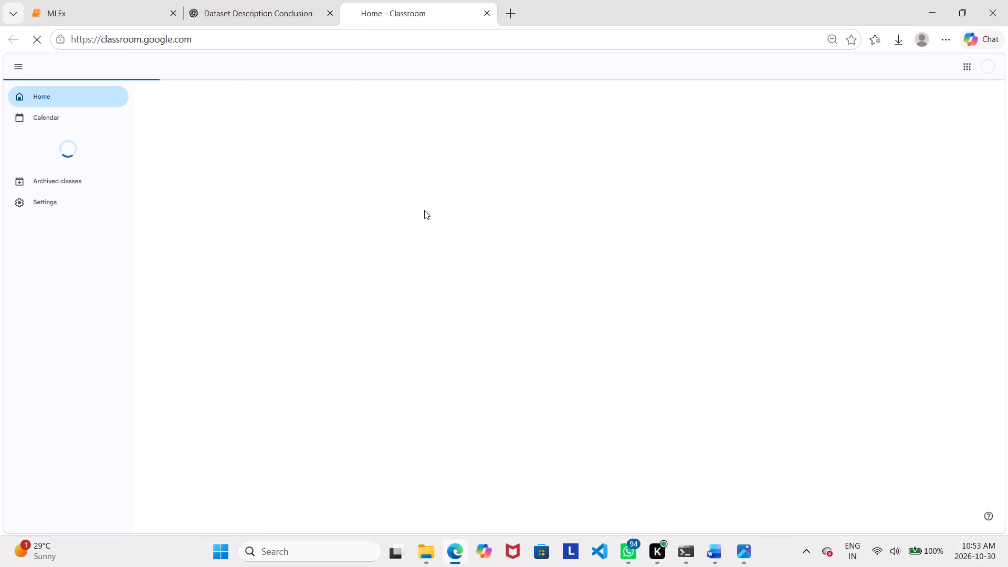
Open the PEC ML class in Google Classroom.
scroll(346, 256, up, 3)
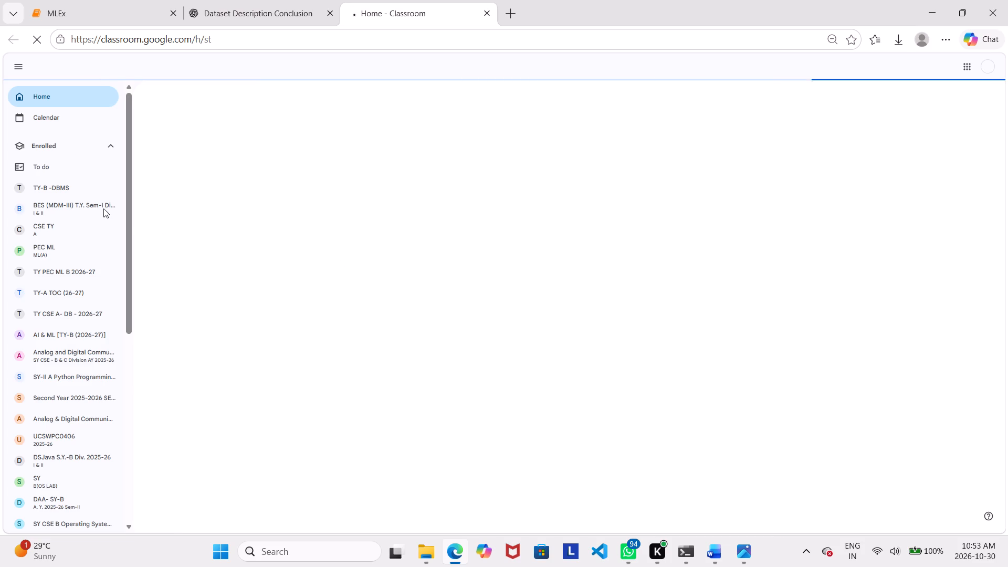
click(46, 250)
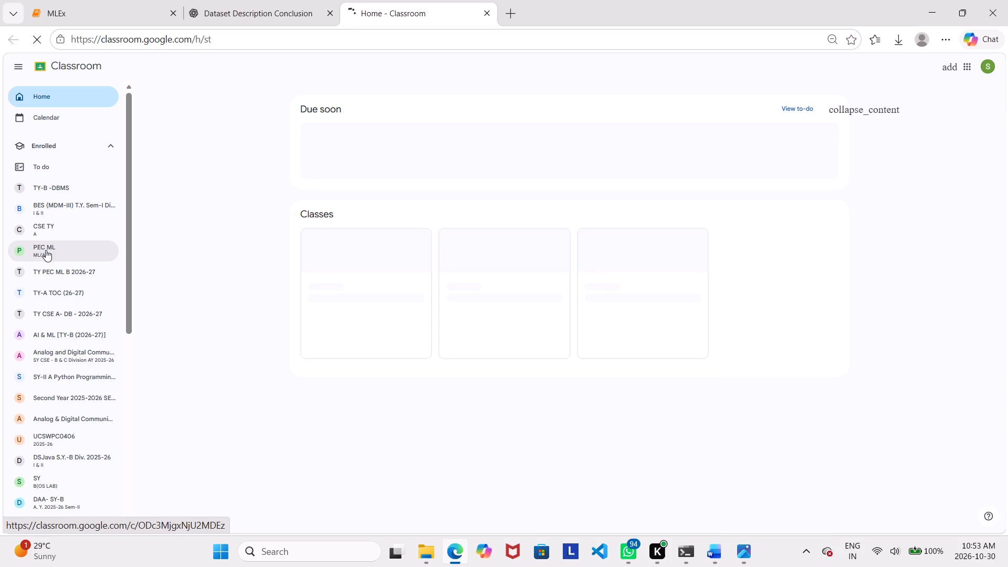
click(46, 250)
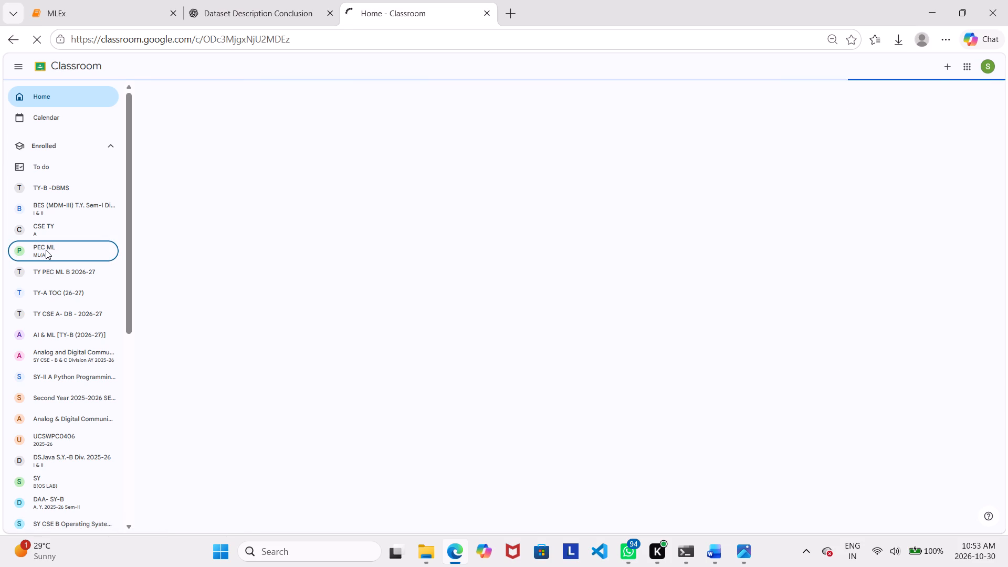
ctrl+scroll(46, 250, up, 3)
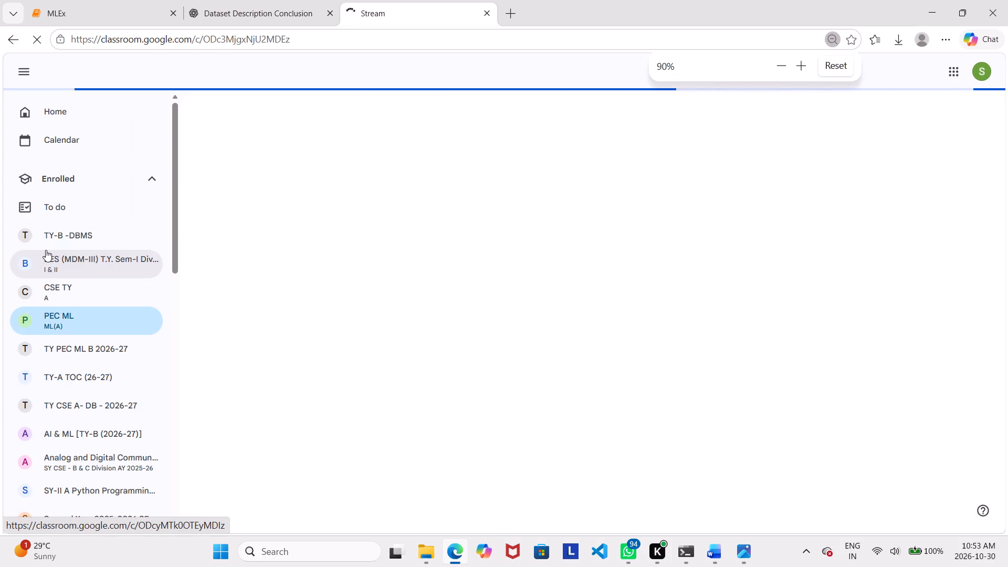
scroll(46, 250, up, 3)
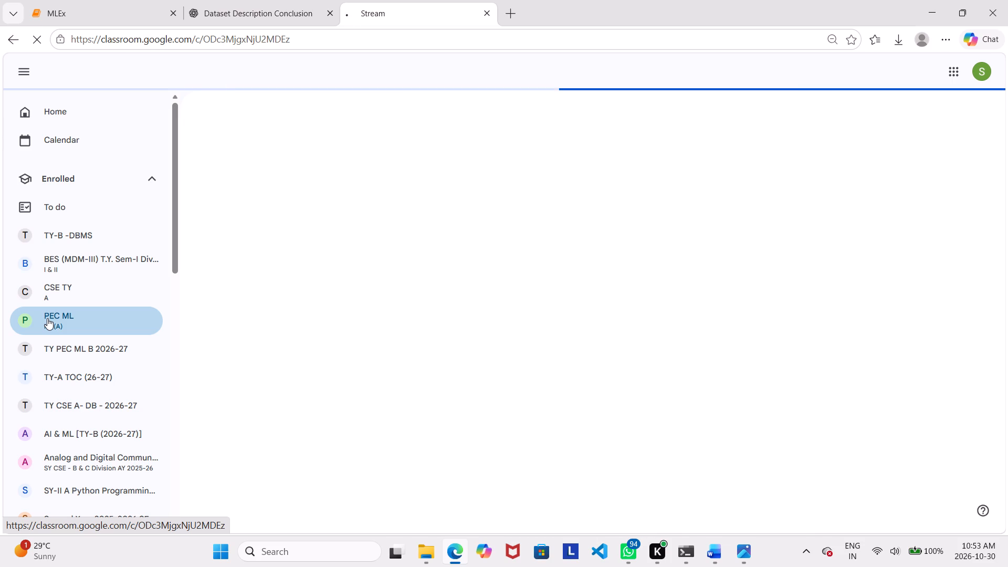
click(47, 318)
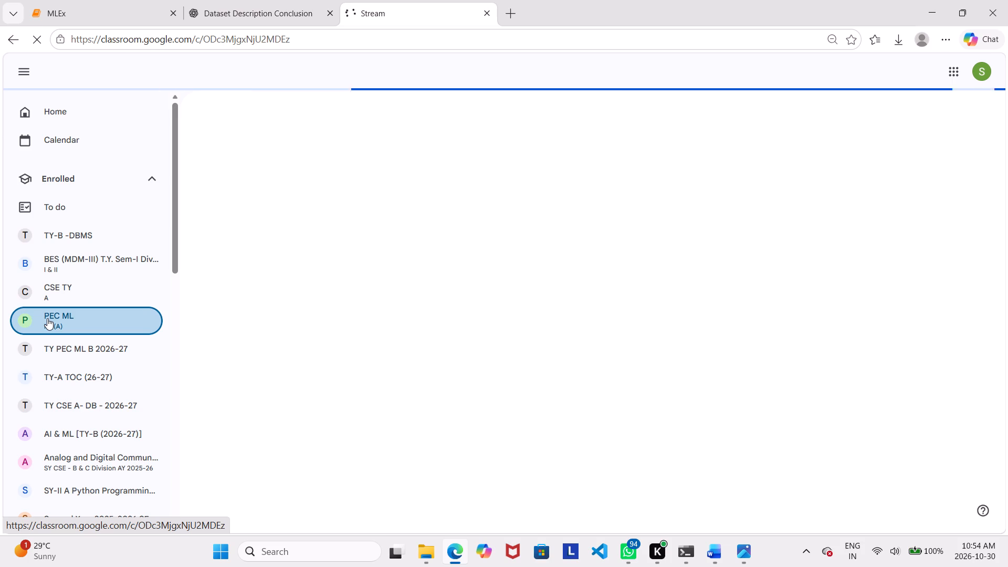
click(47, 318)
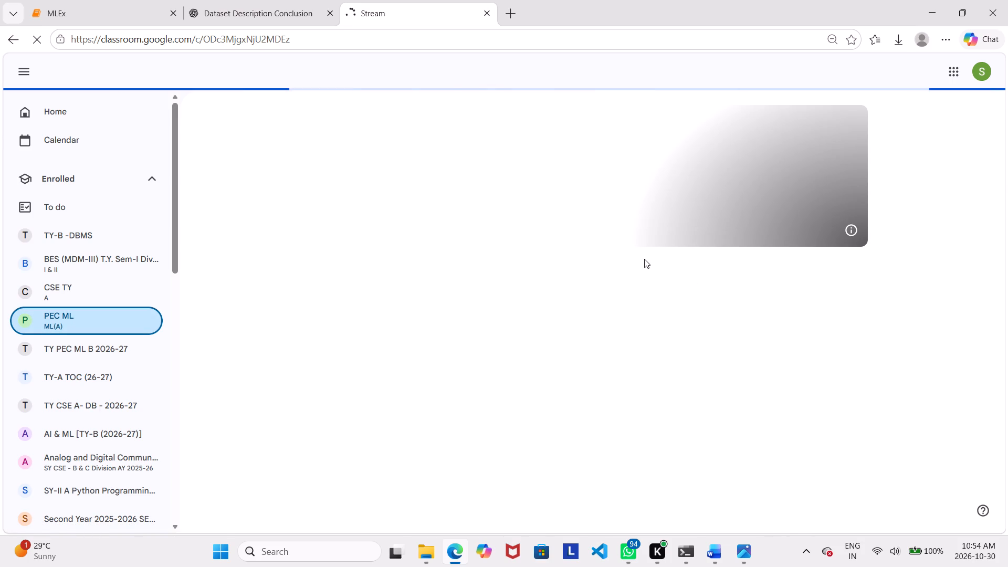
scroll(644, 259, up, 4)
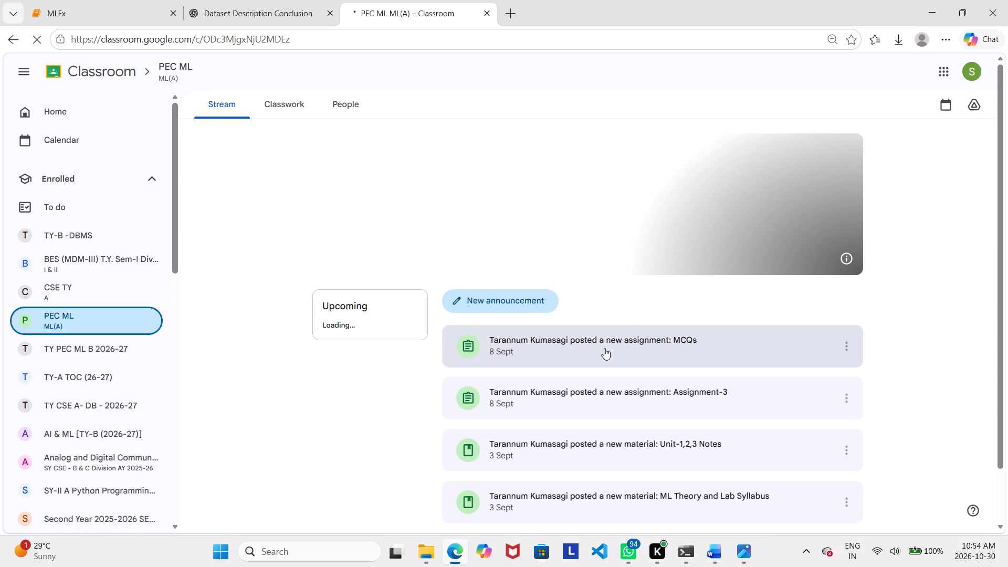
Open the "Final ML_Lab Manual" PDF attached to the class's ML Manual material.
drag(997, 199, 1007, 448)
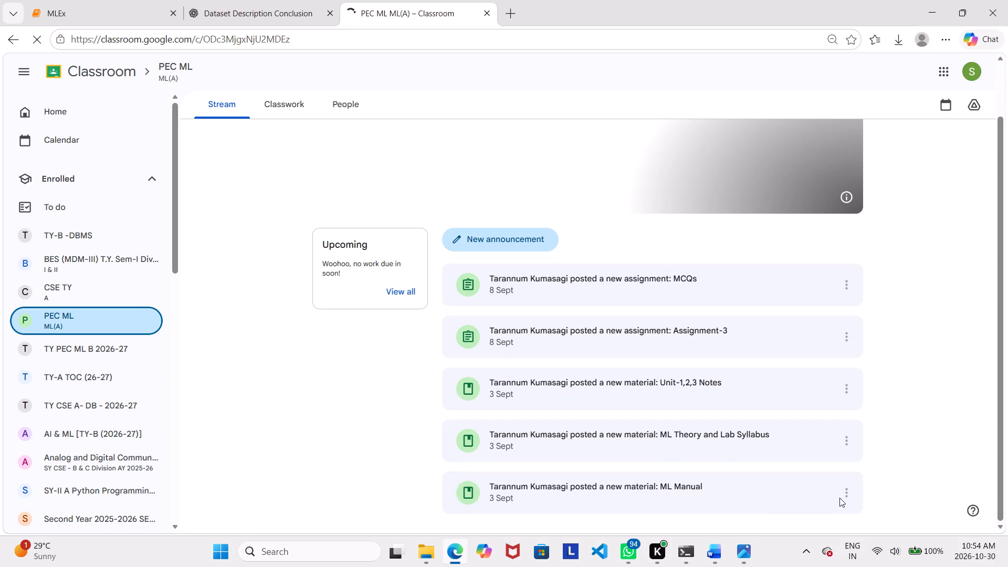
click(738, 498)
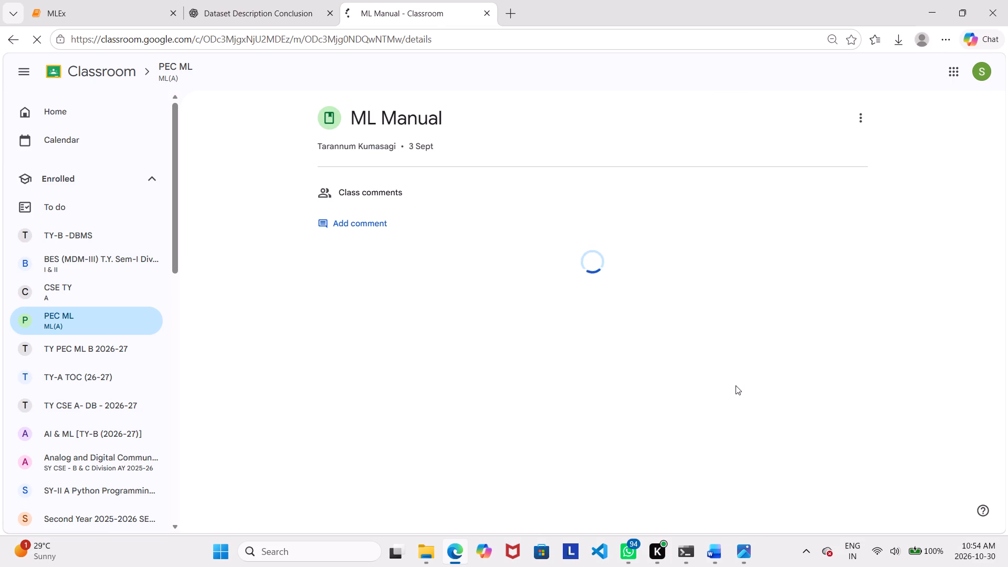
click(406, 190)
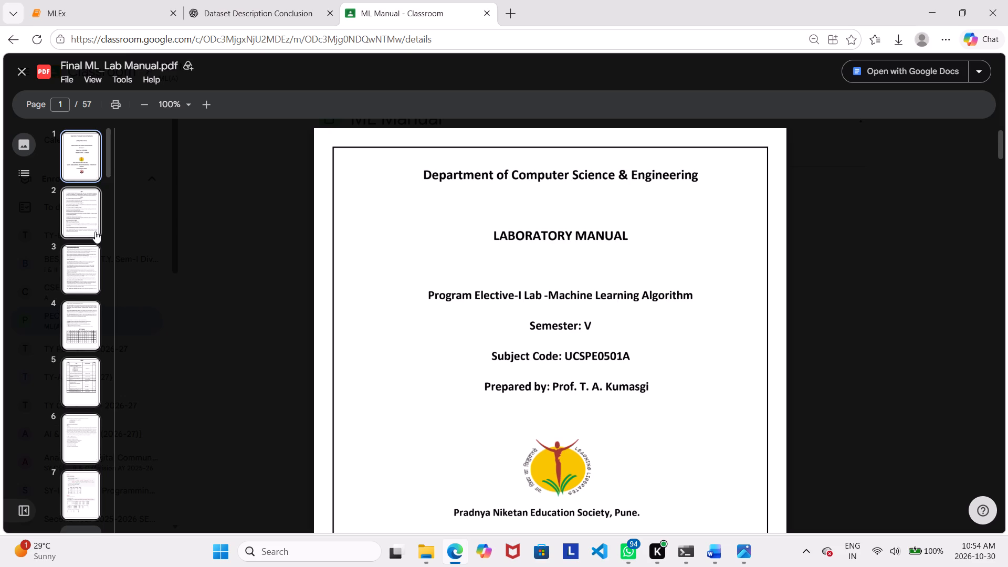
Look through the opening pages of the lab manual up to page 14.
click(95, 232)
click(89, 264)
click(83, 319)
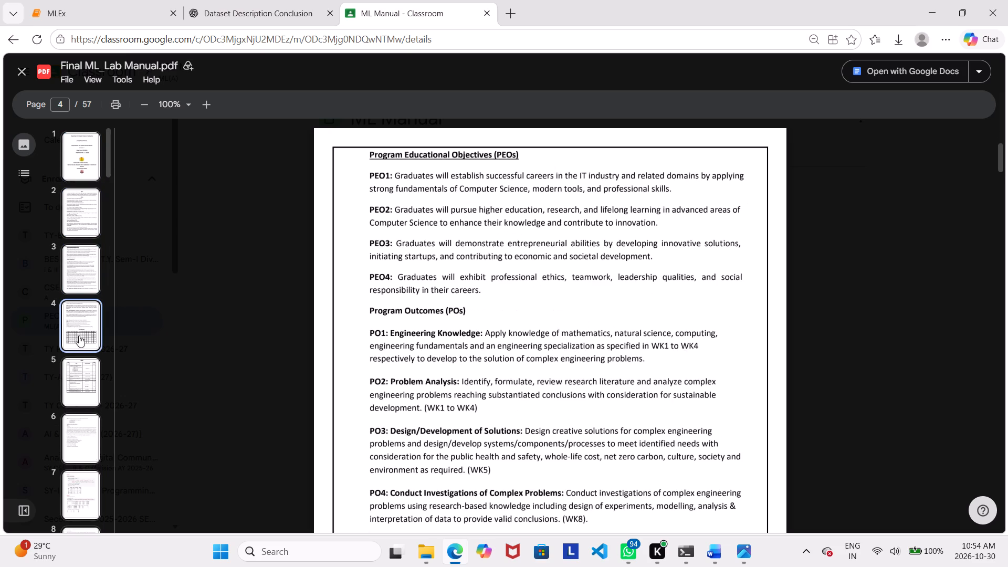
scroll(76, 386, down, 6)
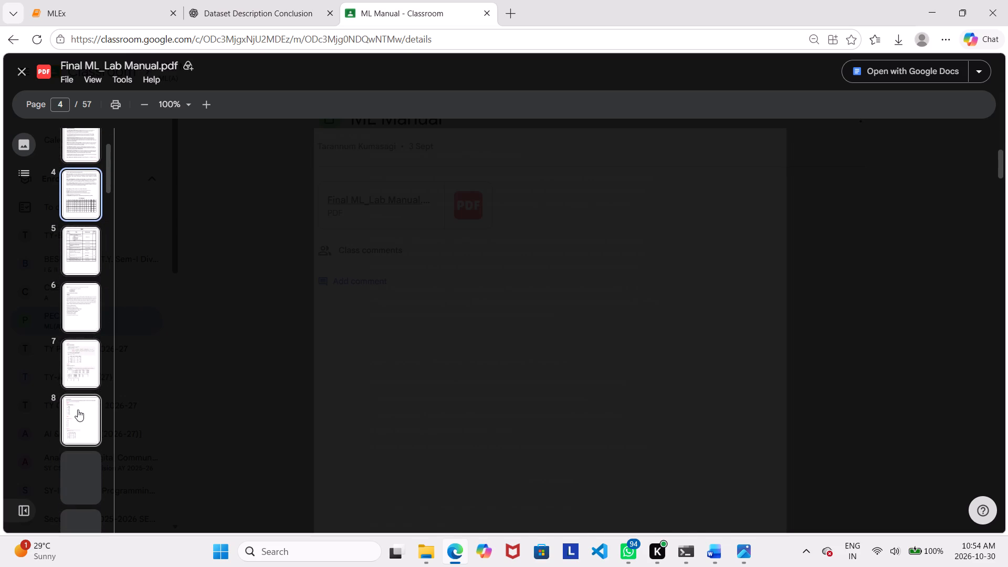
click(78, 409)
click(76, 370)
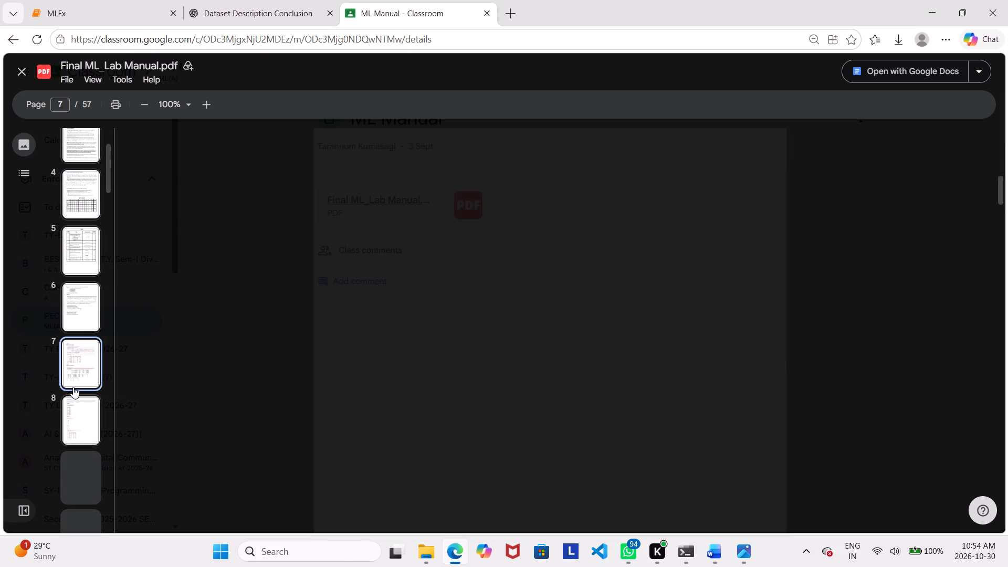
click(73, 404)
click(77, 375)
scroll(77, 375, down, 5)
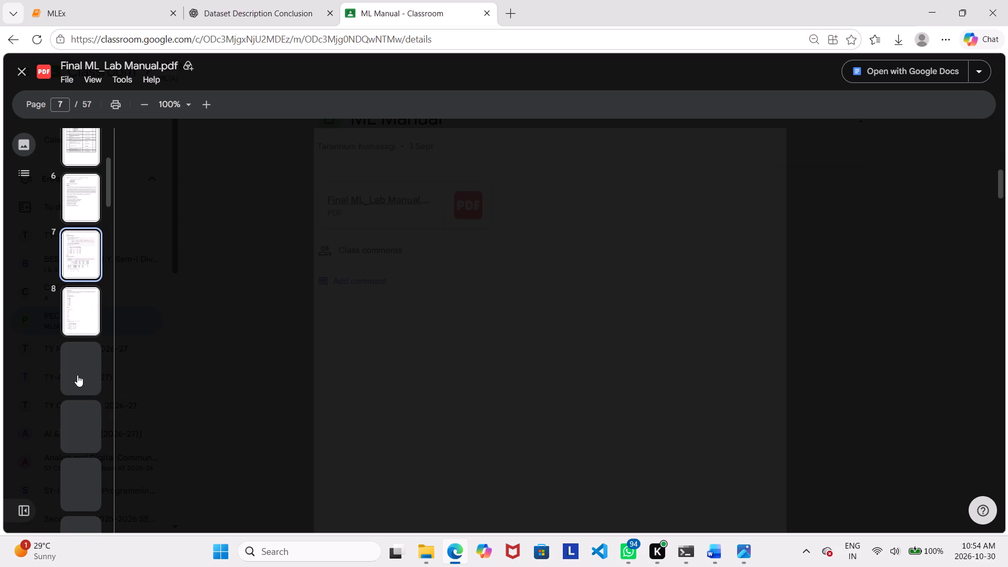
click(83, 311)
click(82, 363)
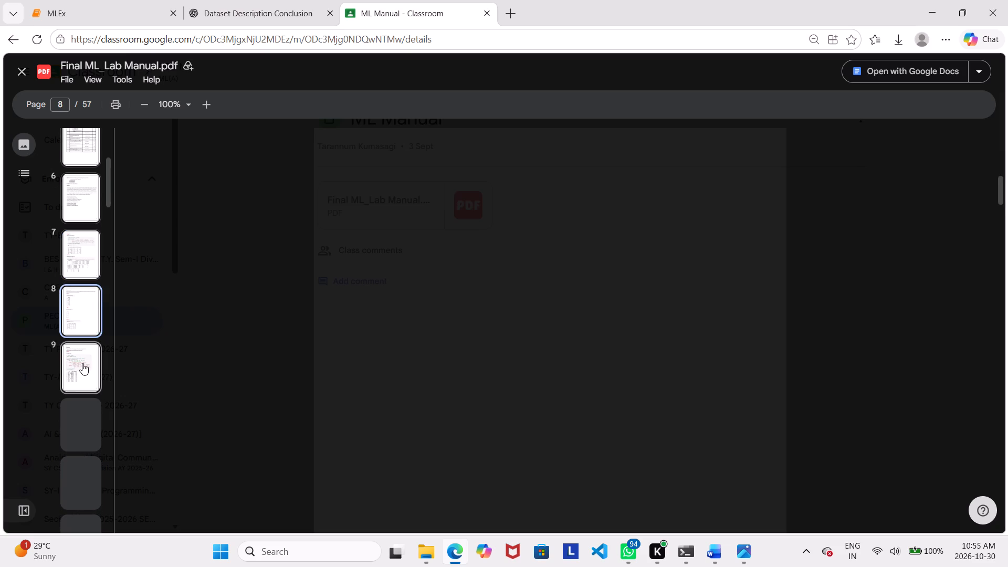
scroll(82, 363, down, 1)
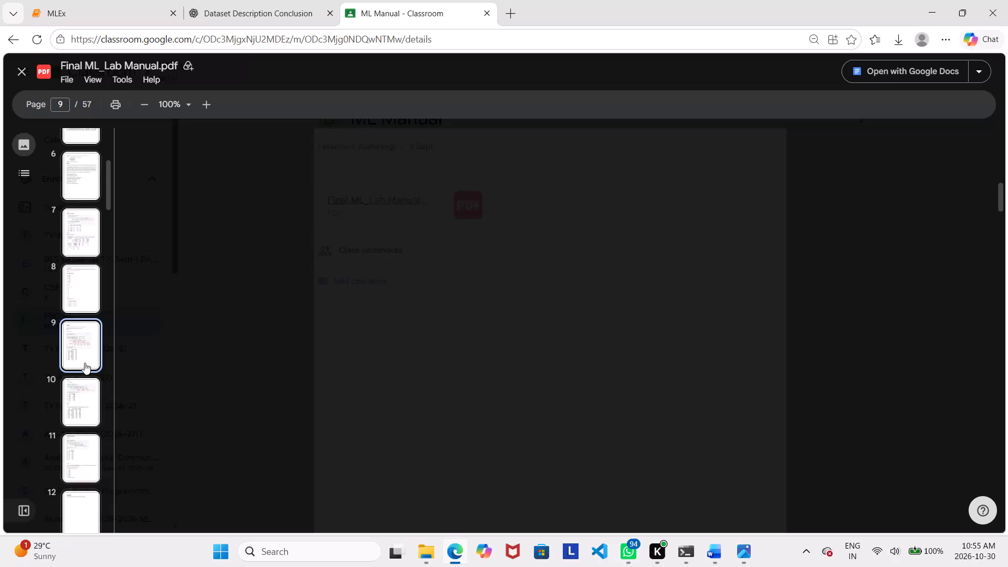
key(Down)
key(Down)
key(Down)
key(Down)
key(Down)
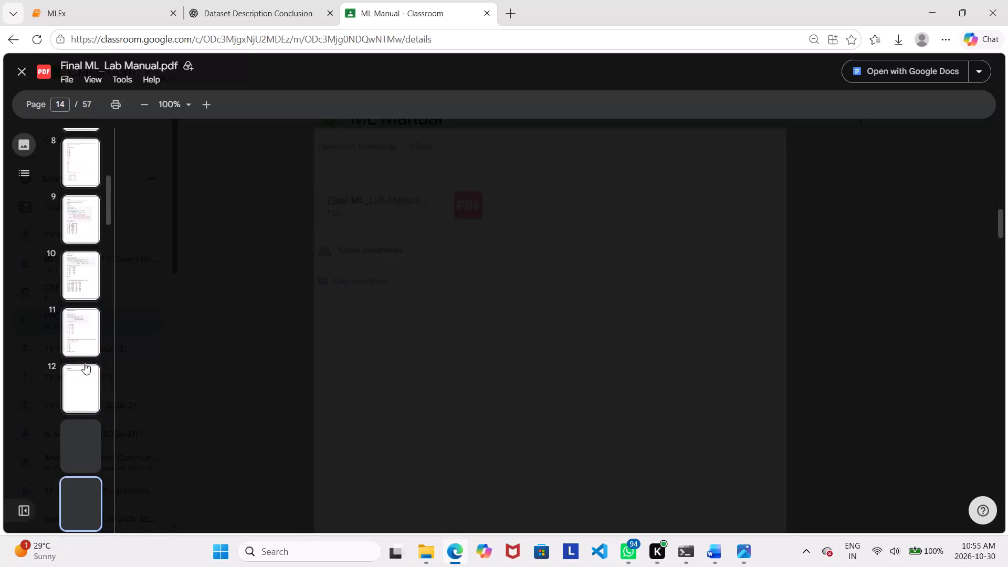
key(Up)
key(Up)
key(Up)
key(Up)
key(Up)
key(Up)
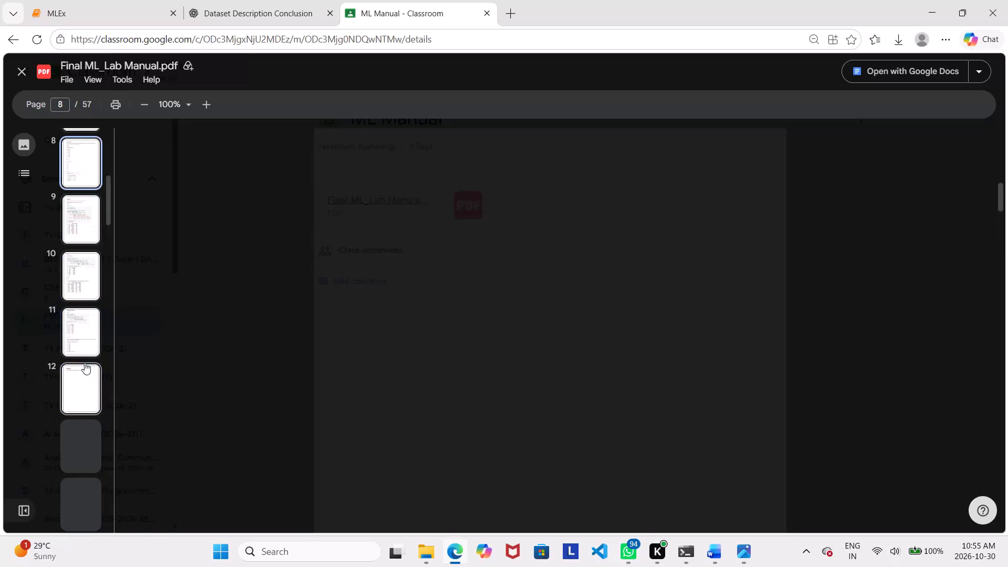
key(Down)
key(Down)
key(Down)
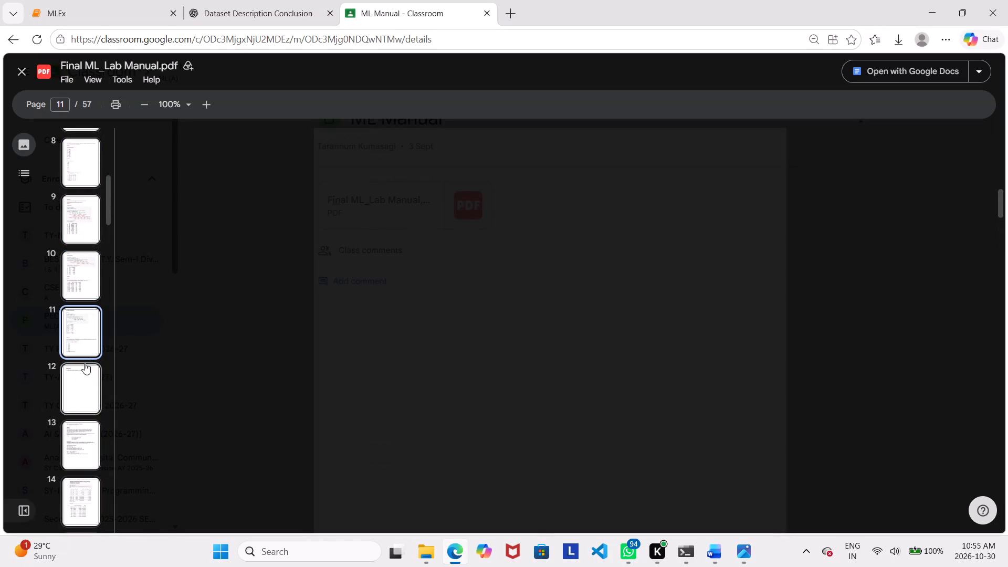
key(Down)
key(Down)
key(Down)
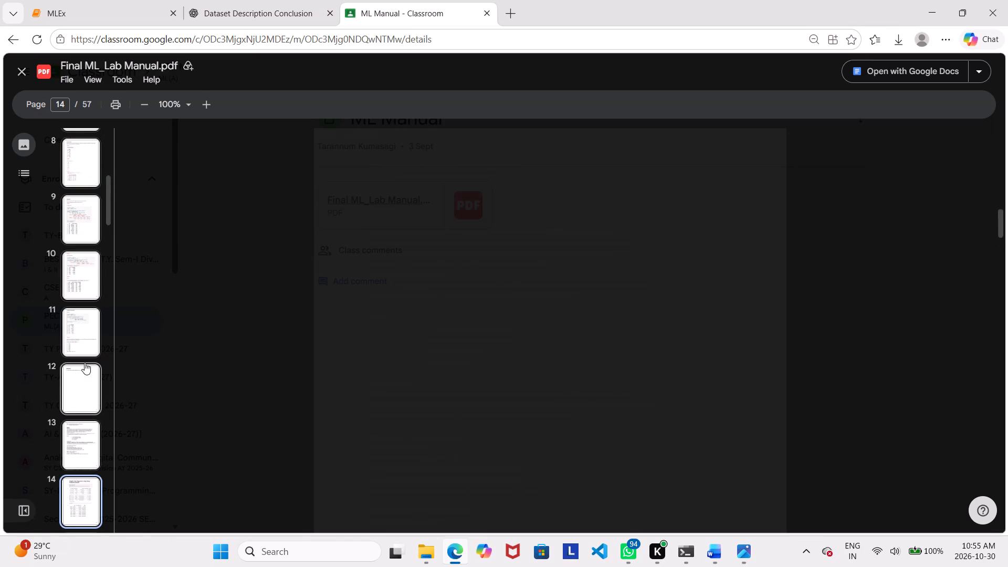
Skim the manual through to its last page, 57, and back to the Multiple Linear Regression conclusion on page 20.
key(Down)
key(Down)
key(Down)
key(Down)
key(Down)
key(Down)
key(Down)
key(Down)
key(Down)
key(Down)
key(Down)
key(Down)
key(Down)
key(Down)
key(Down)
key(Down)
key(Down)
key(Down)
key(Down)
key(Down)
key(Down)
key(Down)
key(Down)
key(Down)
key(Down)
key(Down)
key(Down)
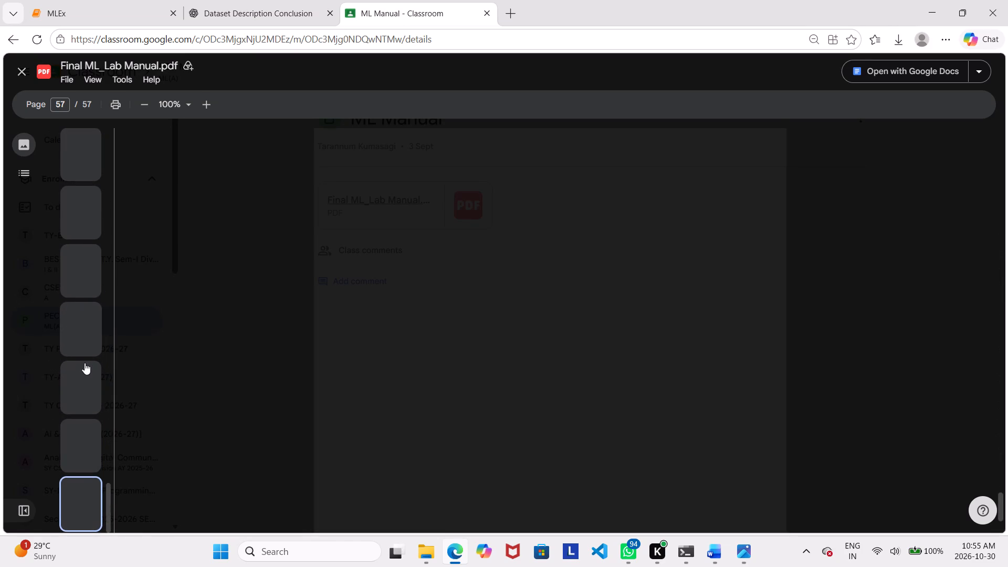
key(Up)
key(Up)
key(Up)
key(Up)
key(Up)
key(Up)
key(Up)
key(Up)
key(Up)
key(Up)
key(Up)
key(Up)
key(Up)
key(Up)
key(Up)
key(Up)
key(Up)
key(Up)
key(Up)
key(Up)
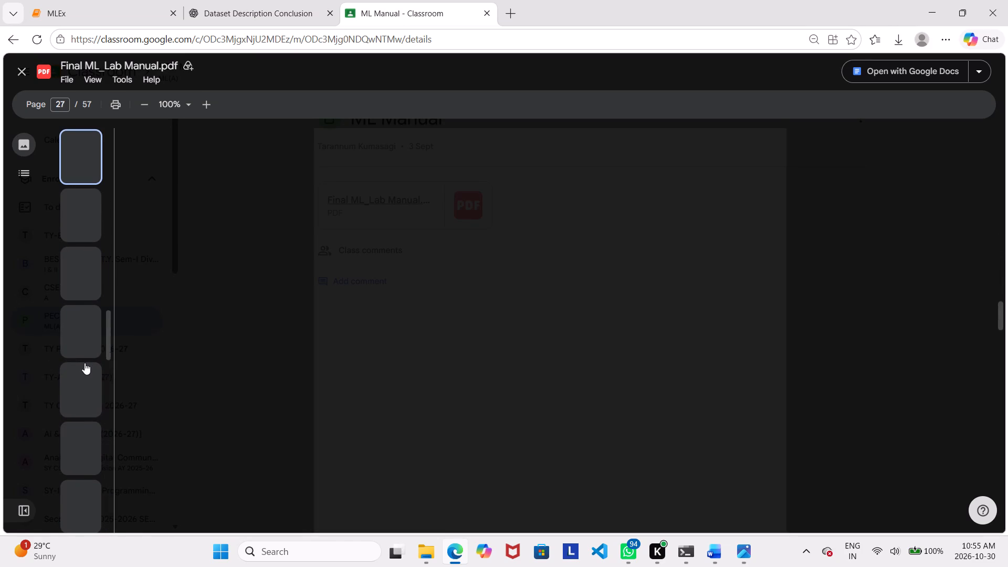
key(Up)
key(Up)
key(Up)
key(Up)
key(Up)
key(Up)
key(Up)
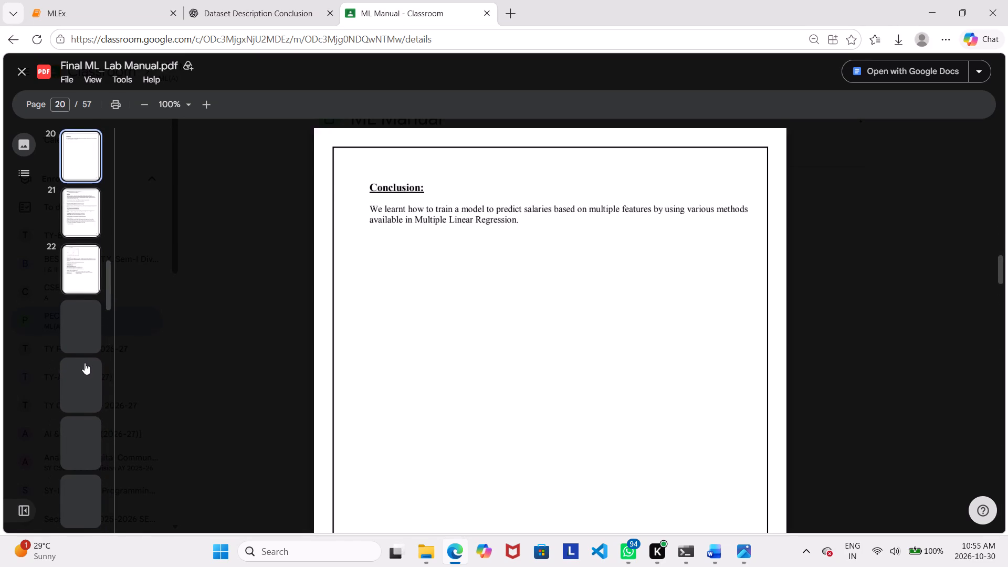
Look through manual pages 19 to 30 for the decision tree experiment's pages.
key(Up)
key(Down)
key(Down)
key(Down)
key(Up)
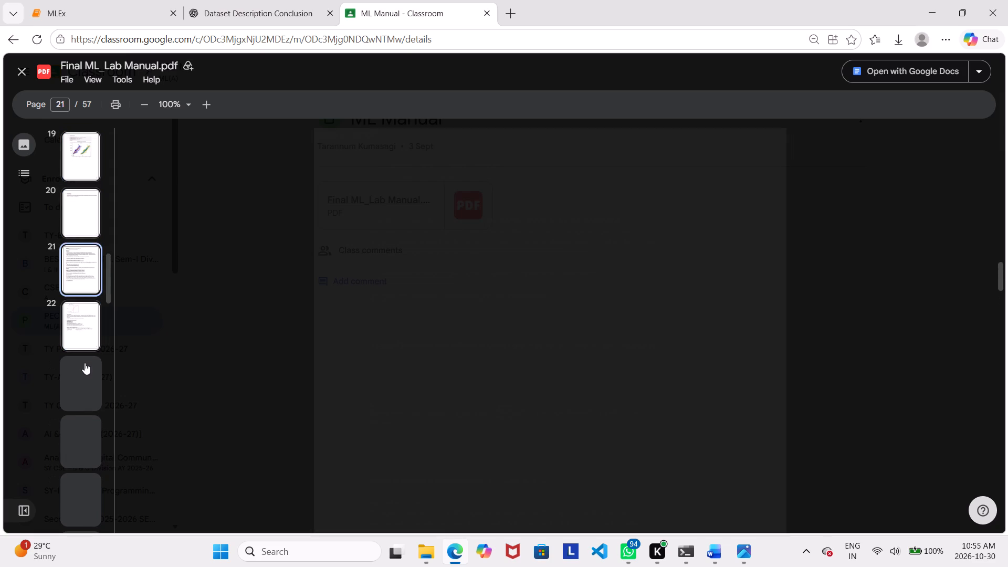
key(Up)
key(Down)
key(Down)
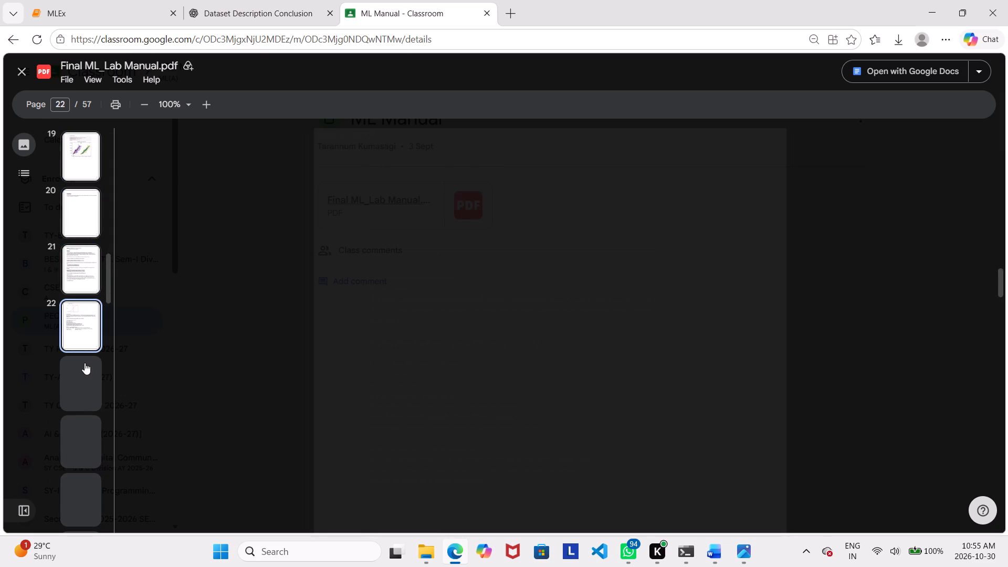
key(Up)
key(Up)
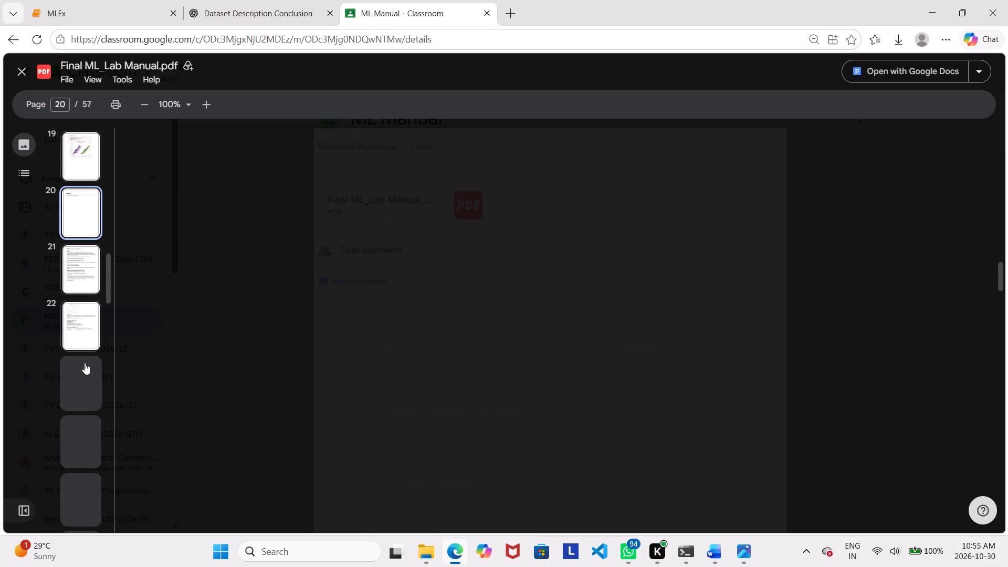
key(Down)
key(Down)
key(Down)
key(Down)
key(Down)
key(Down)
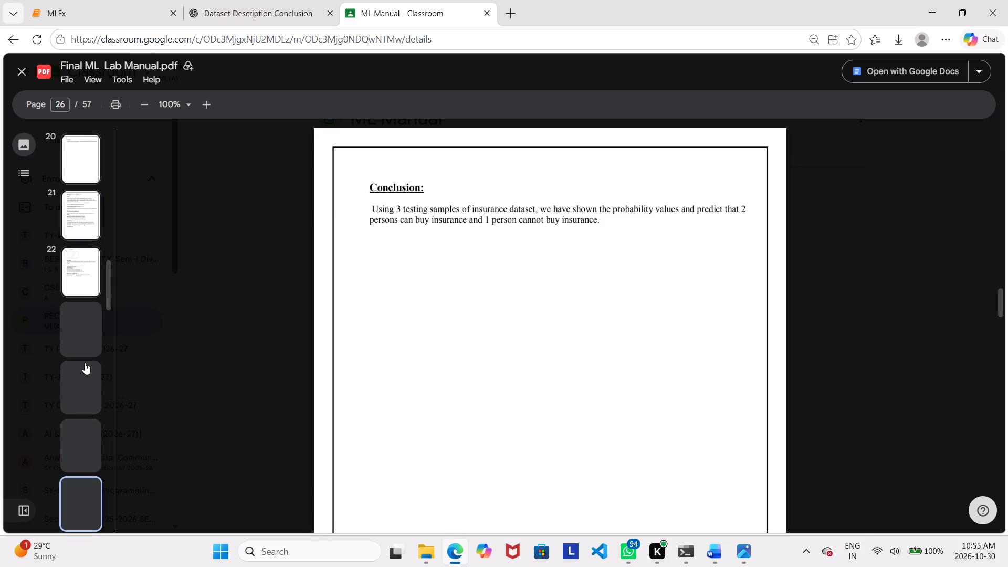
key(Down)
key(Down)
key(Up)
key(Down)
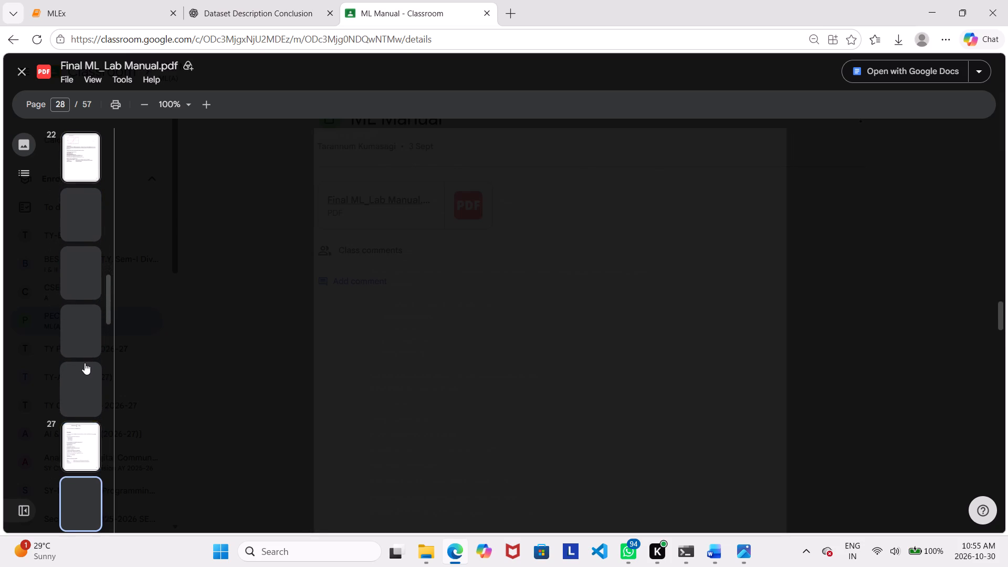
key(Down)
key(Down)
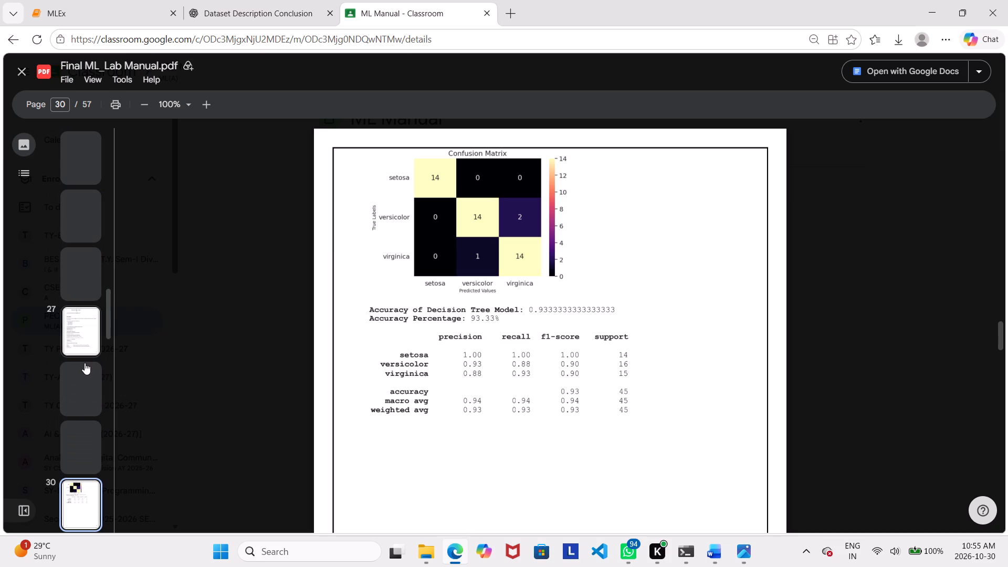
Trace the decision tree experiment back to its start on page 26 and examine its theory and Iris dataset description.
key(Up)
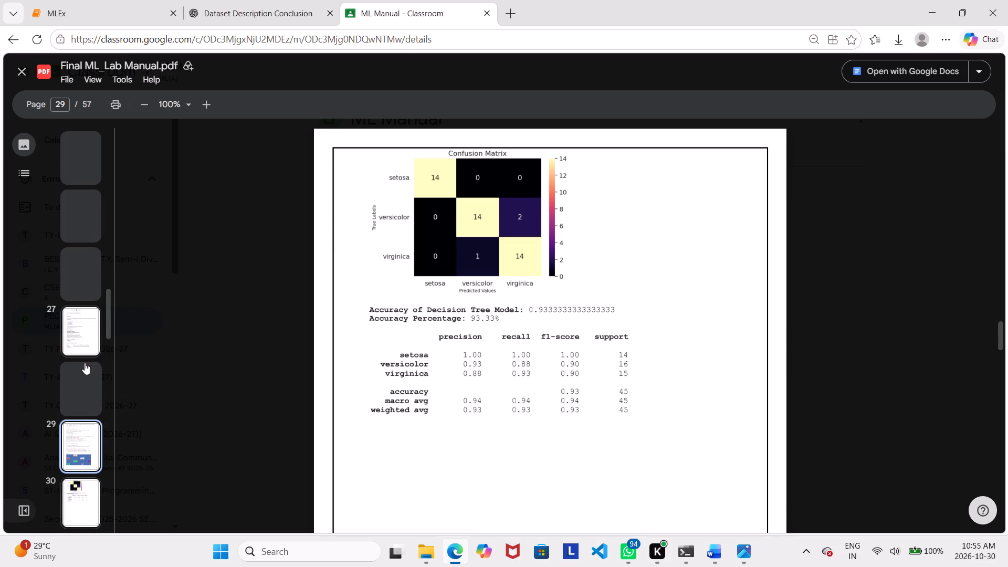
key(Up)
key(Down)
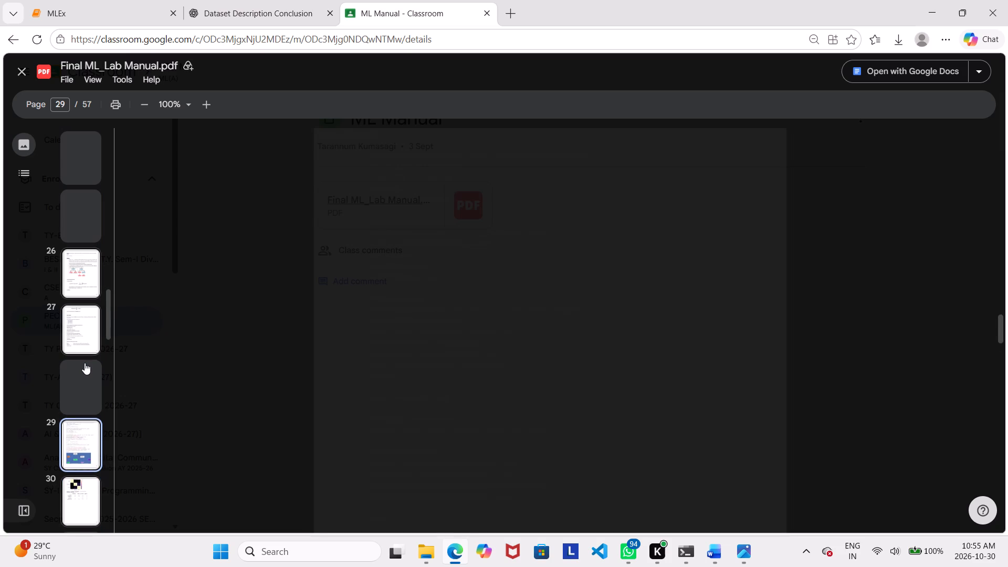
click(67, 497)
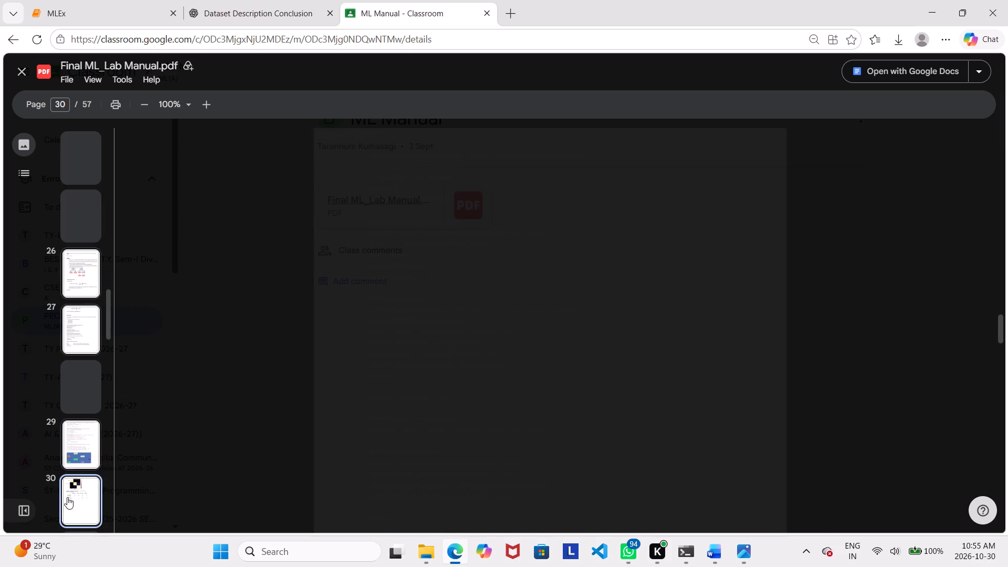
click(91, 430)
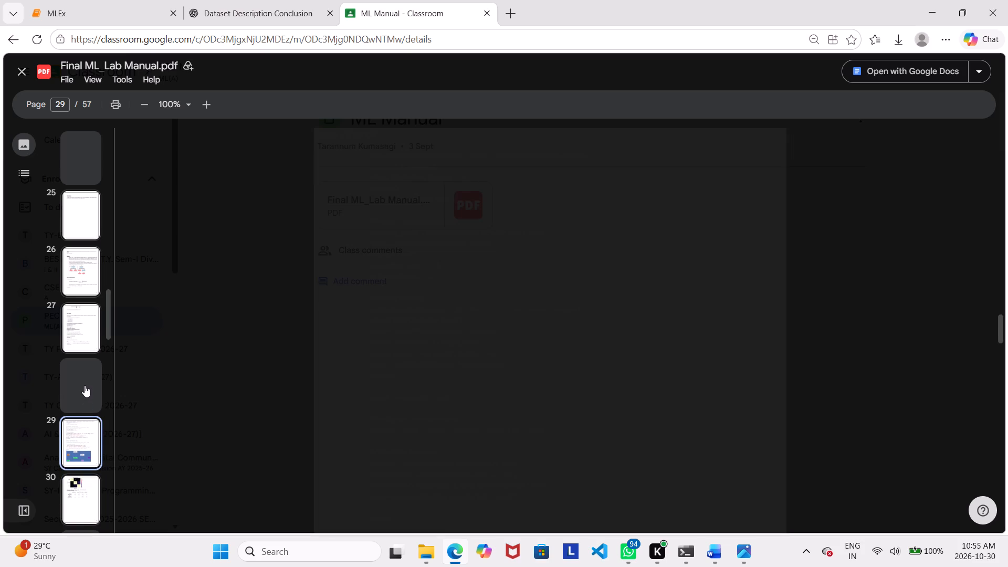
click(85, 385)
click(90, 314)
click(83, 272)
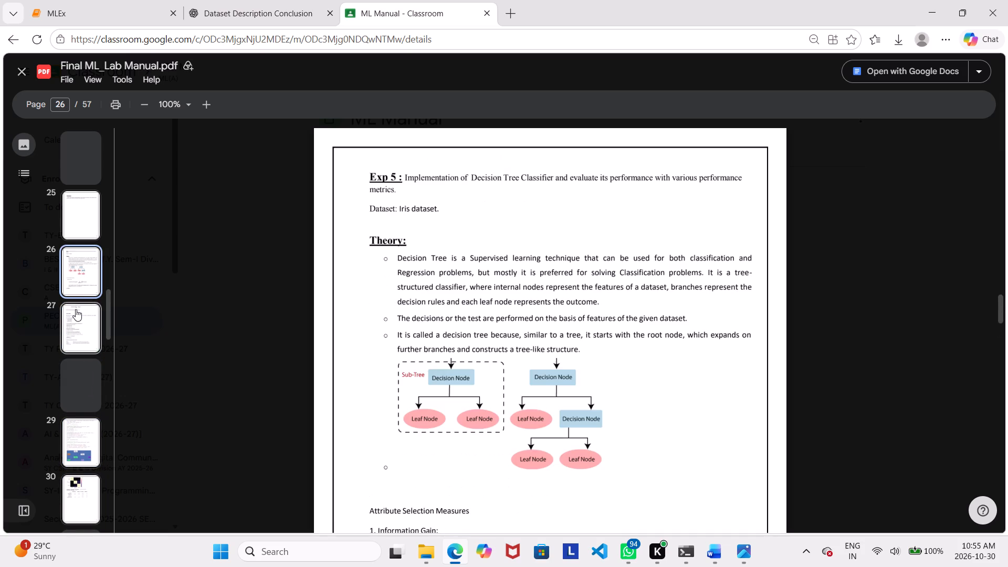
click(76, 309)
click(89, 422)
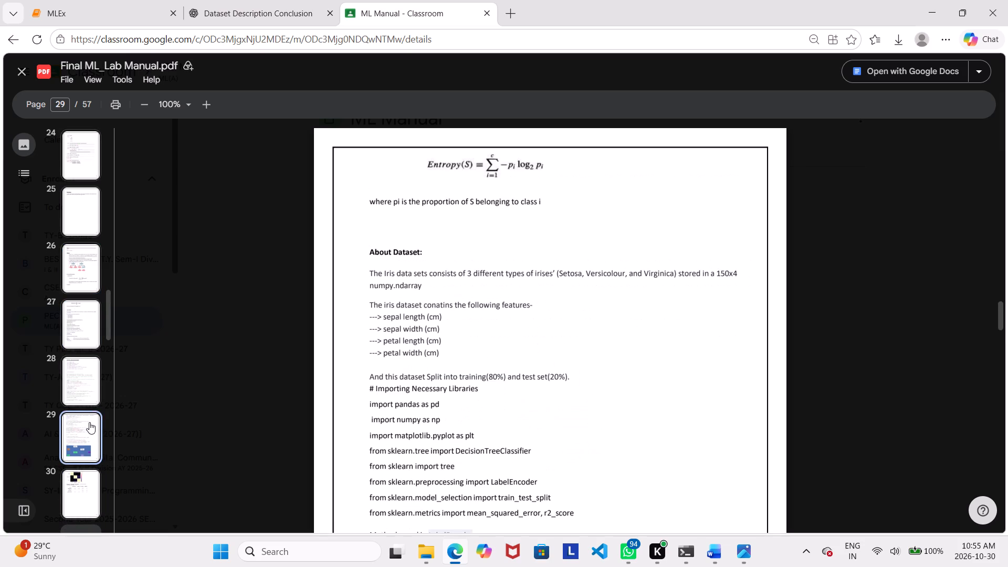
Examine the Exp 5 decision tree code and output on page 29 and the confusion matrix and metrics on page 30.
scroll(132, 385, down, 5)
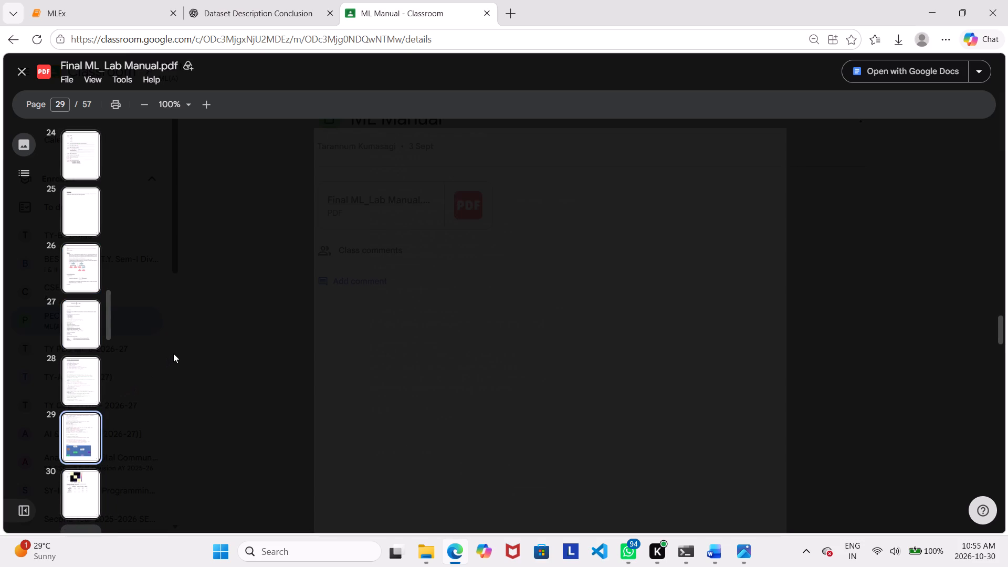
scroll(173, 353, down, 2)
drag(1004, 322, 1002, 330)
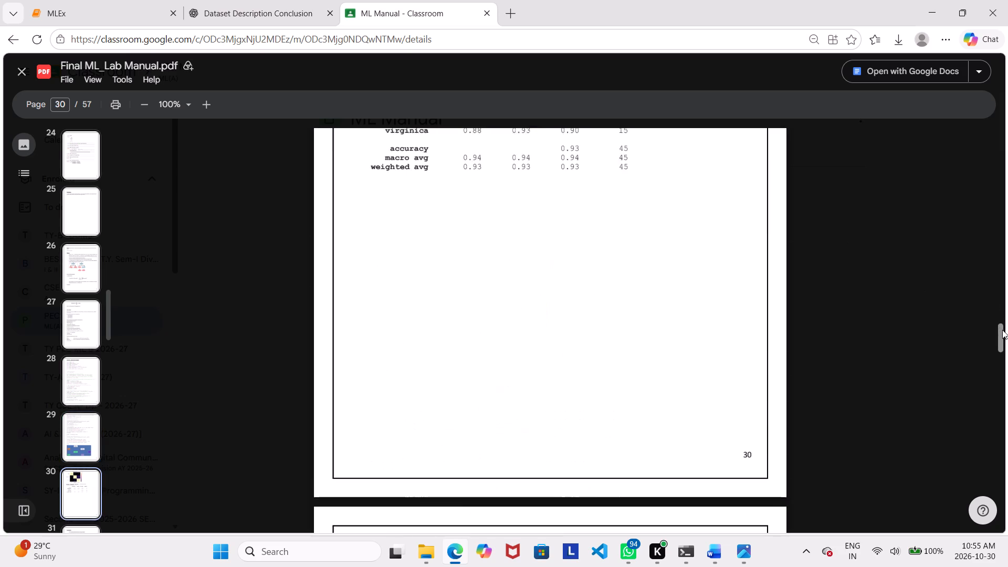
drag(1002, 330, 994, 319)
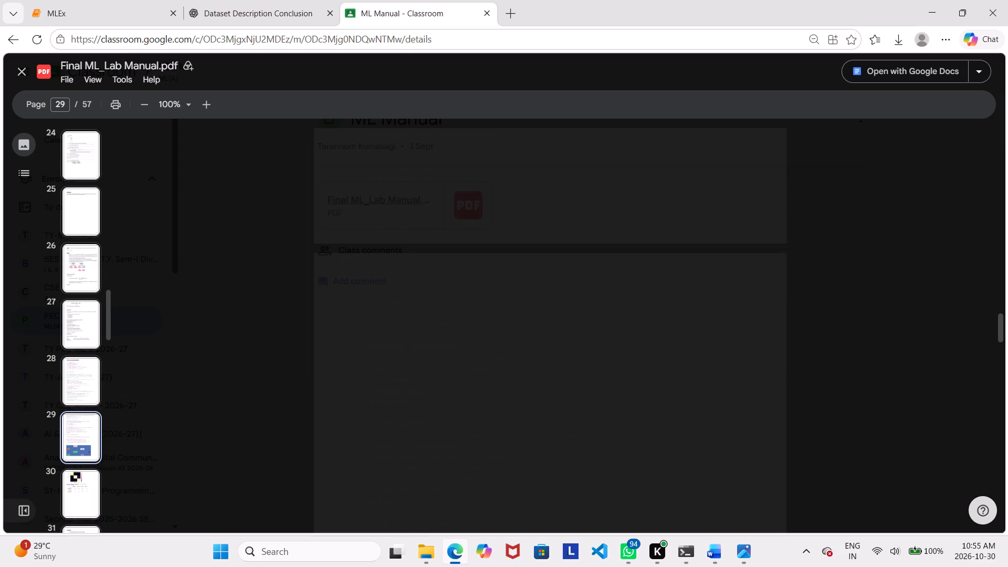
click(86, 432)
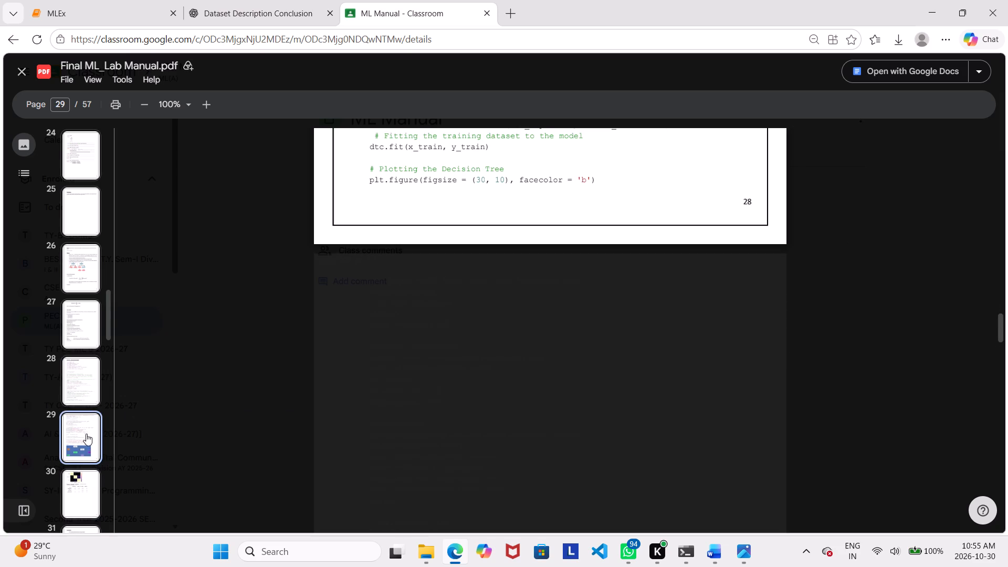
click(76, 497)
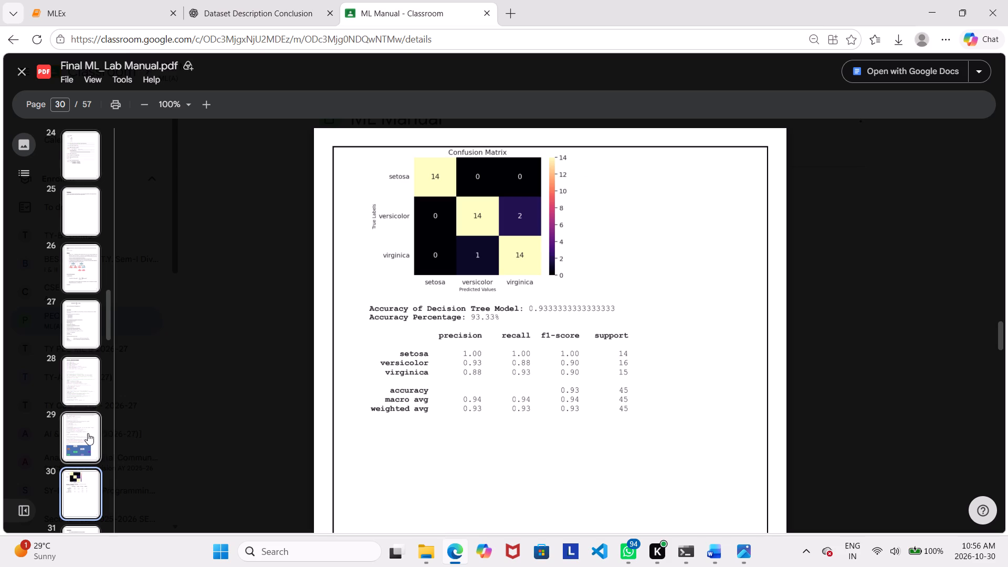
click(88, 433)
scroll(245, 425, up, 5)
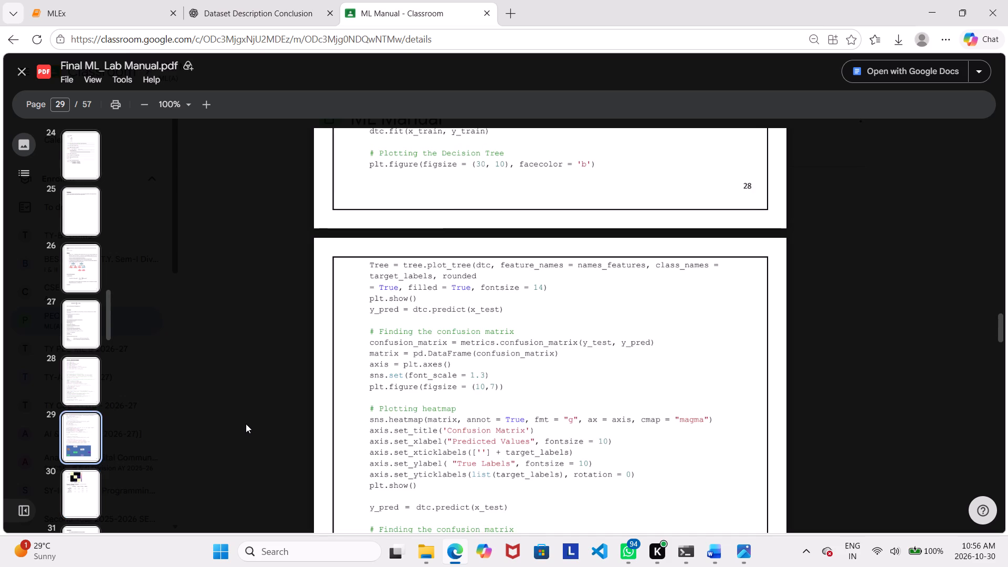
scroll(246, 424, down, 16)
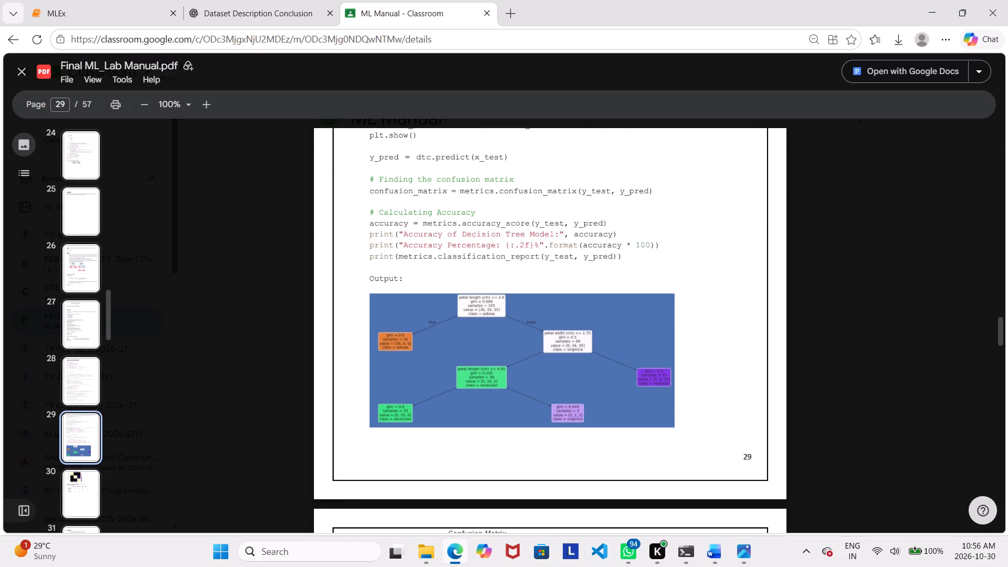
scroll(371, 298, up, 13)
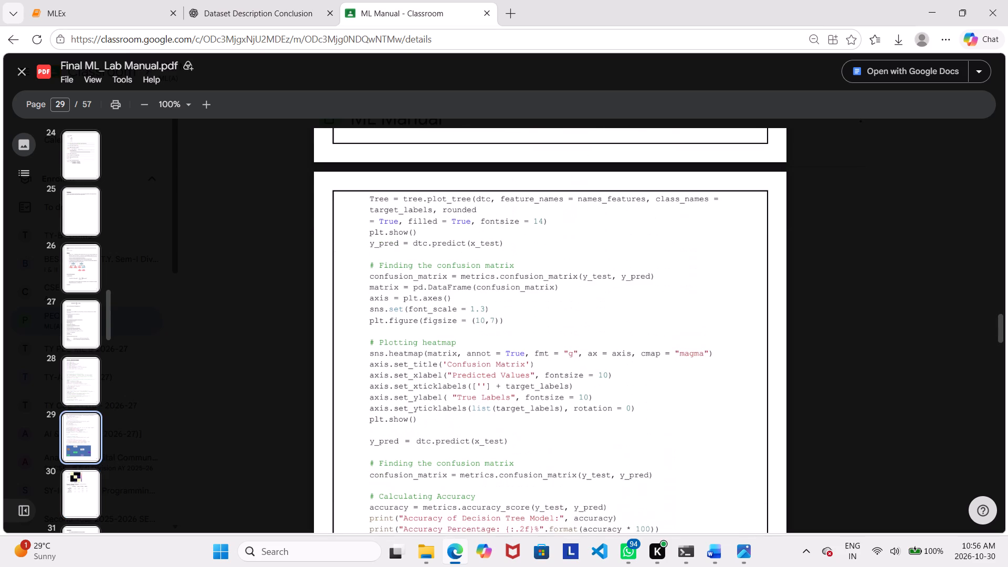
scroll(366, 302, down, 13)
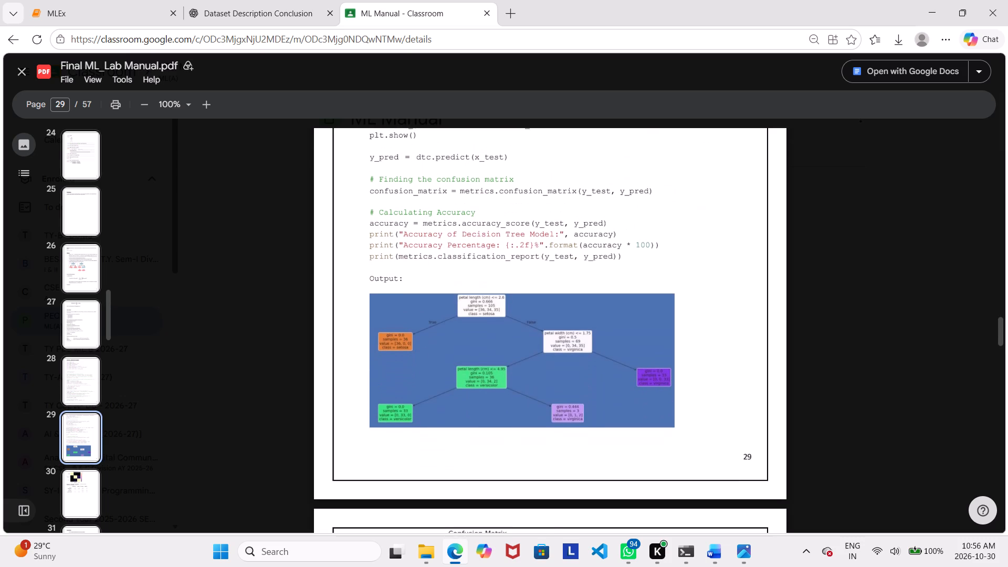
Re-examine the decision tree code and output on manual pages 29 and 30, back to the dataset loading code on page 28.
scroll(364, 305, down, 3)
click(70, 480)
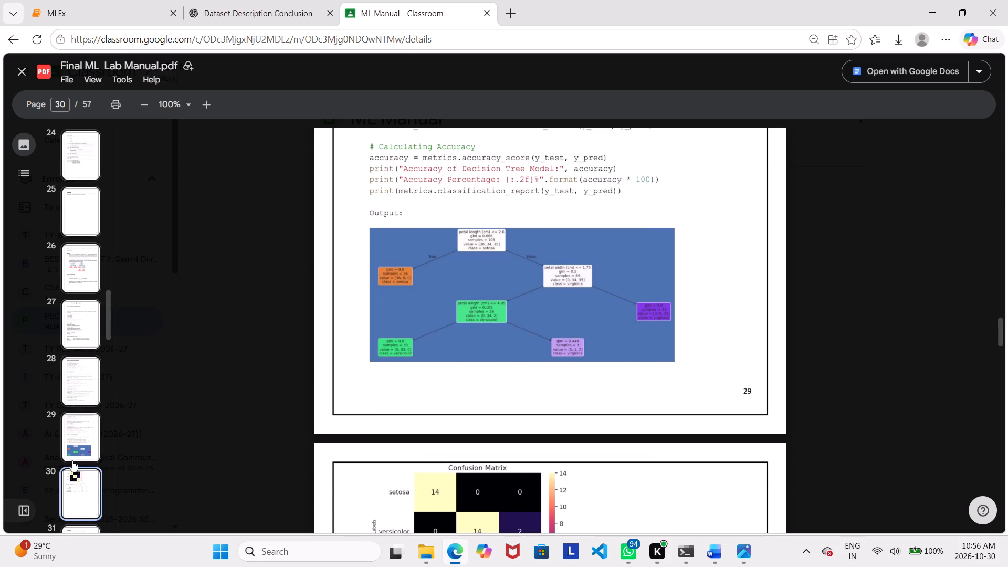
click(77, 439)
click(78, 480)
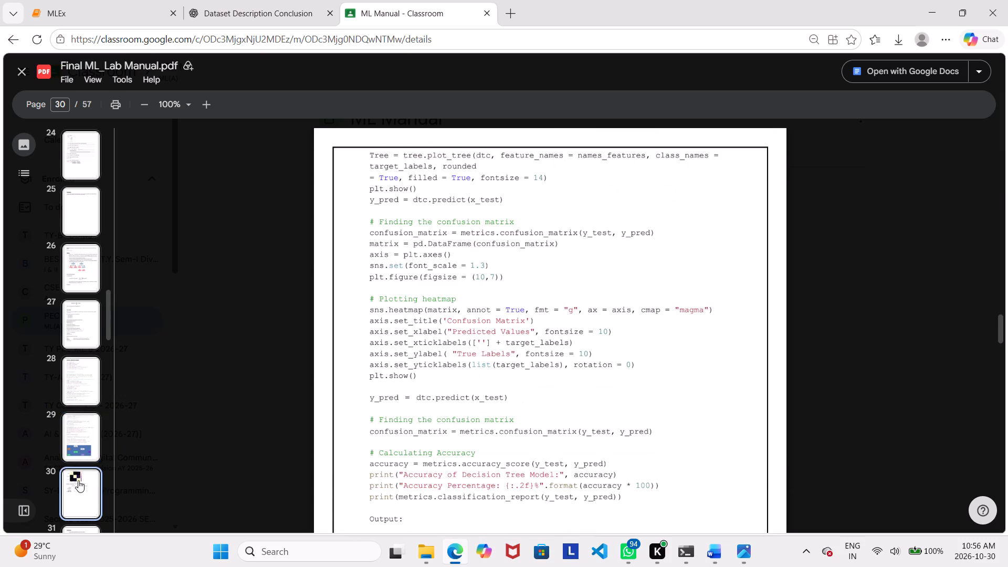
click(83, 424)
scroll(190, 427, up, 2)
scroll(190, 427, down, 6)
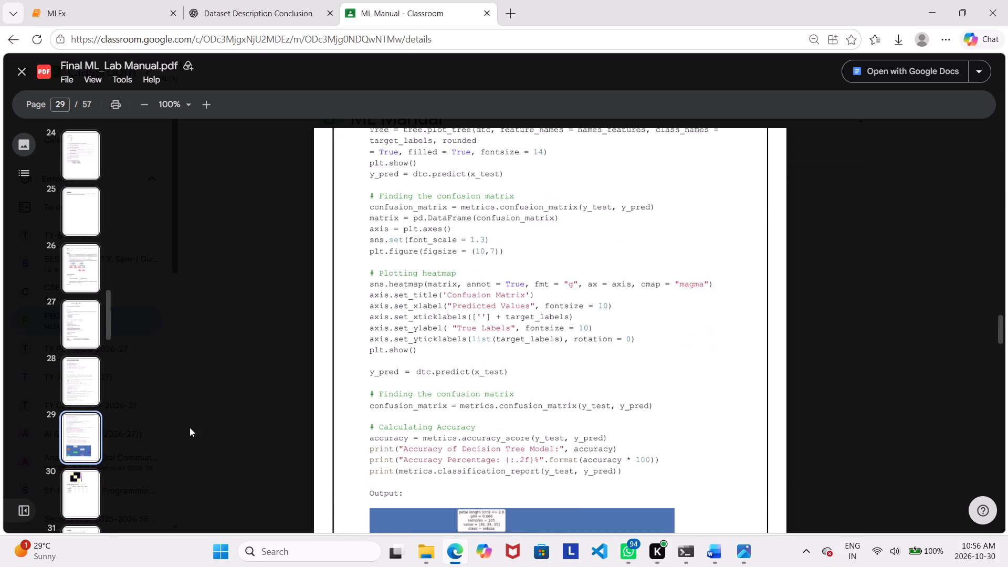
scroll(190, 427, down, 6)
scroll(190, 427, up, 11)
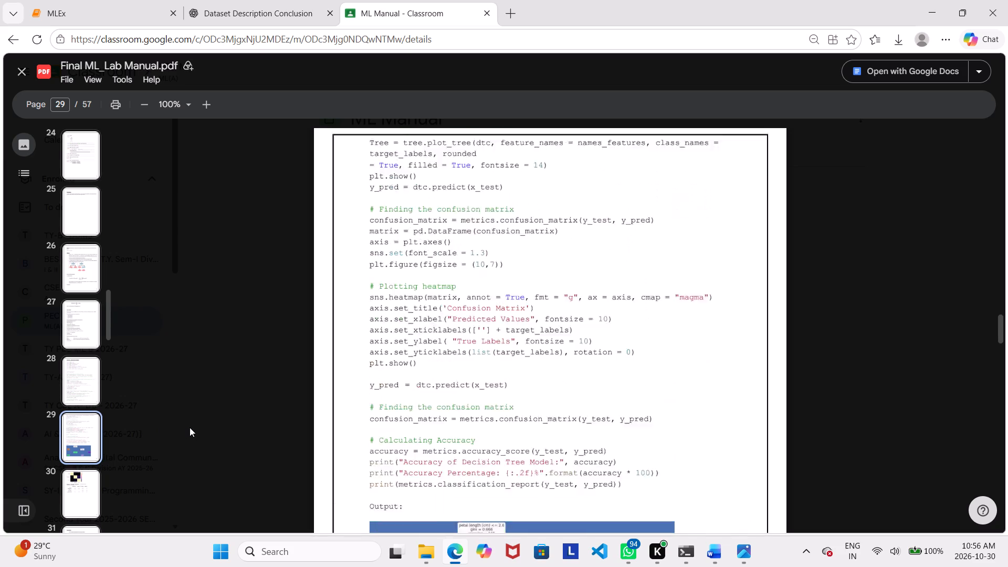
scroll(190, 427, up, 18)
scroll(188, 428, up, 6)
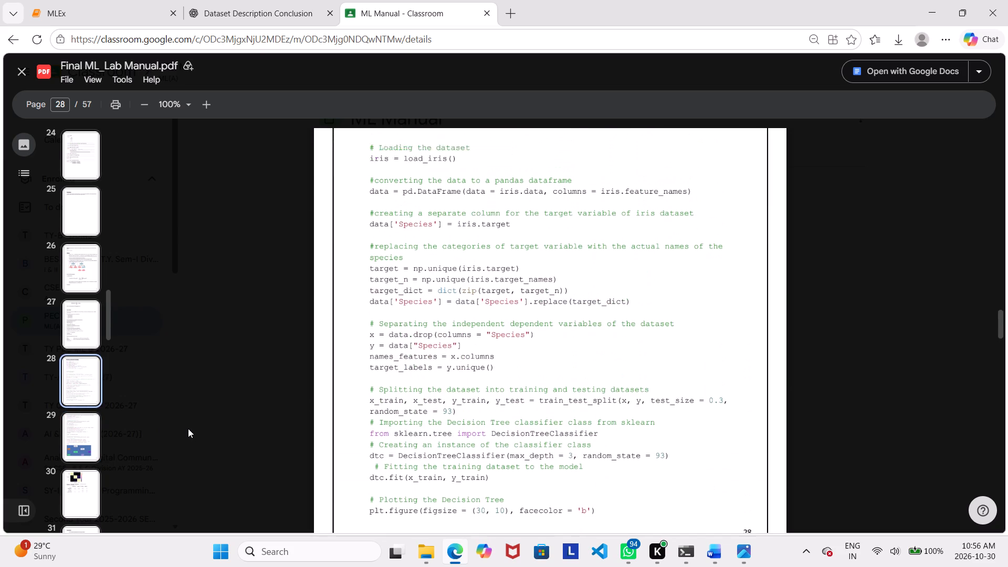
scroll(187, 429, up, 6)
Review the manual's decision tree experiment from the page 28 code through the tree plot to the page 30 confusion matrix and metrics.
scroll(187, 429, down, 11)
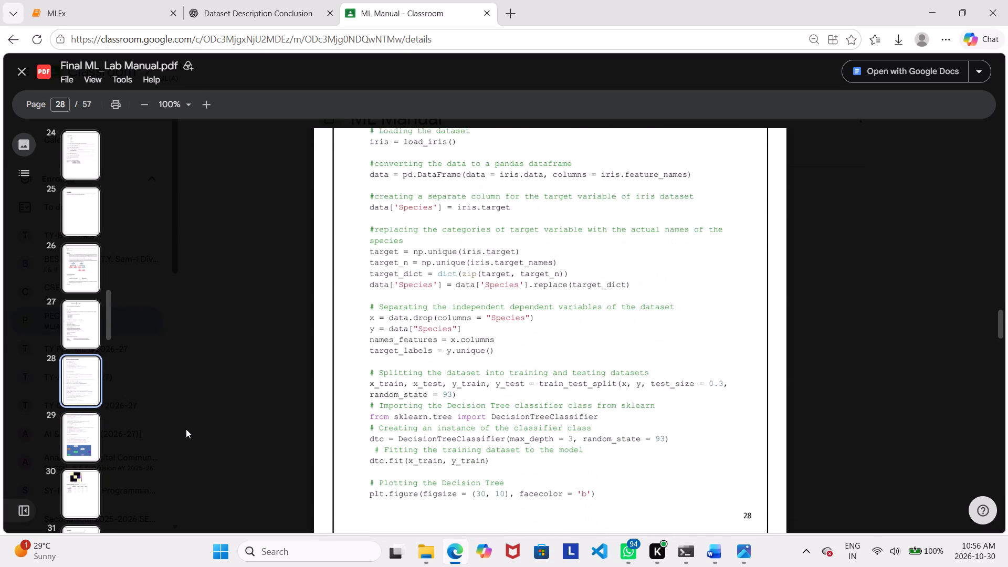
scroll(186, 429, down, 16)
scroll(184, 430, down, 10)
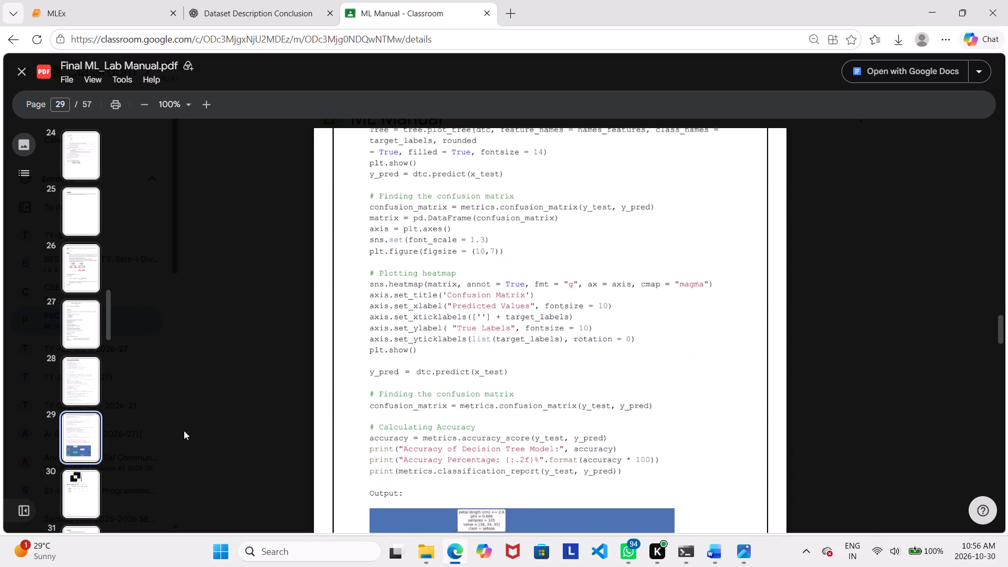
scroll(184, 430, down, 19)
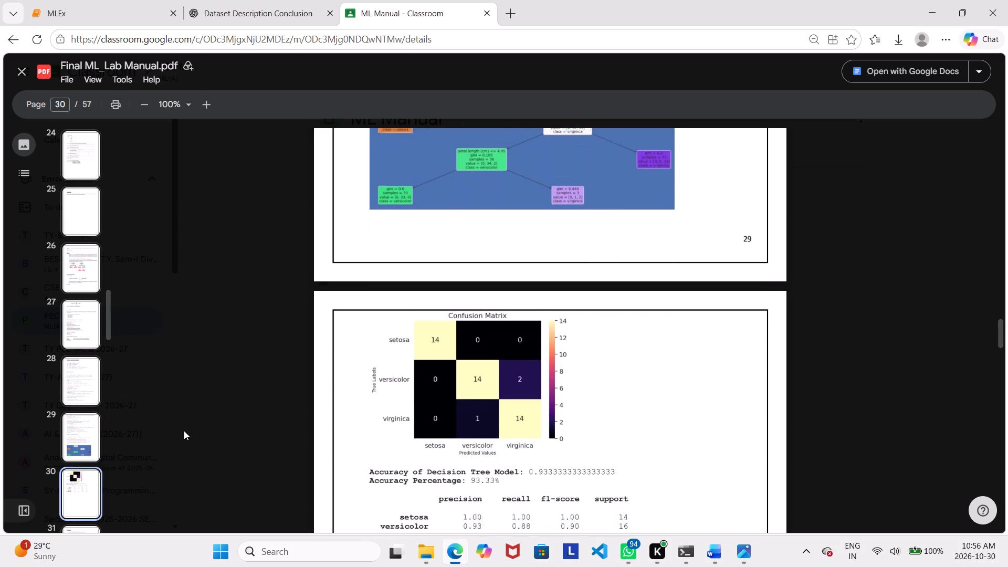
scroll(184, 430, down, 8)
scroll(184, 430, up, 5)
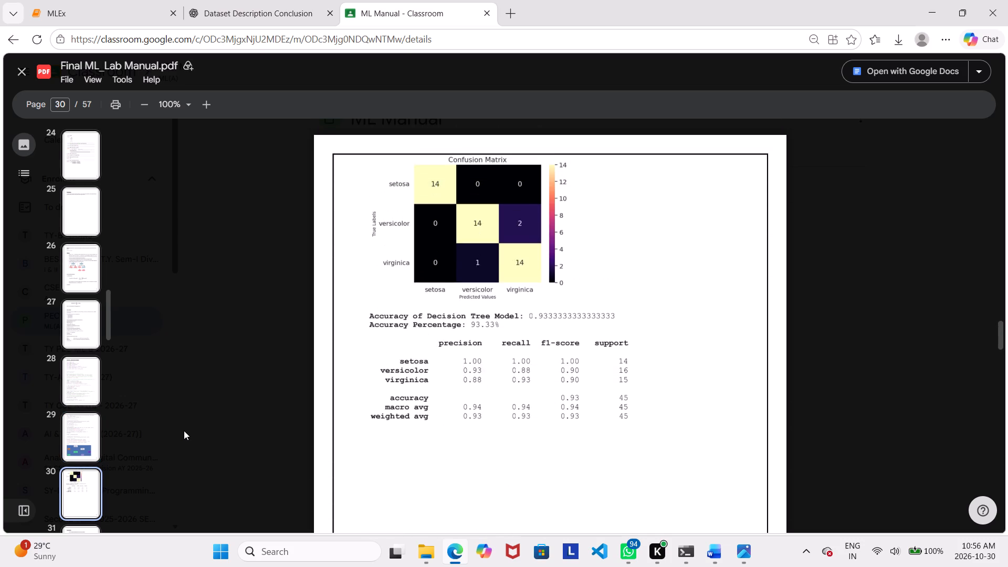
scroll(184, 430, up, 16)
scroll(183, 430, up, 5)
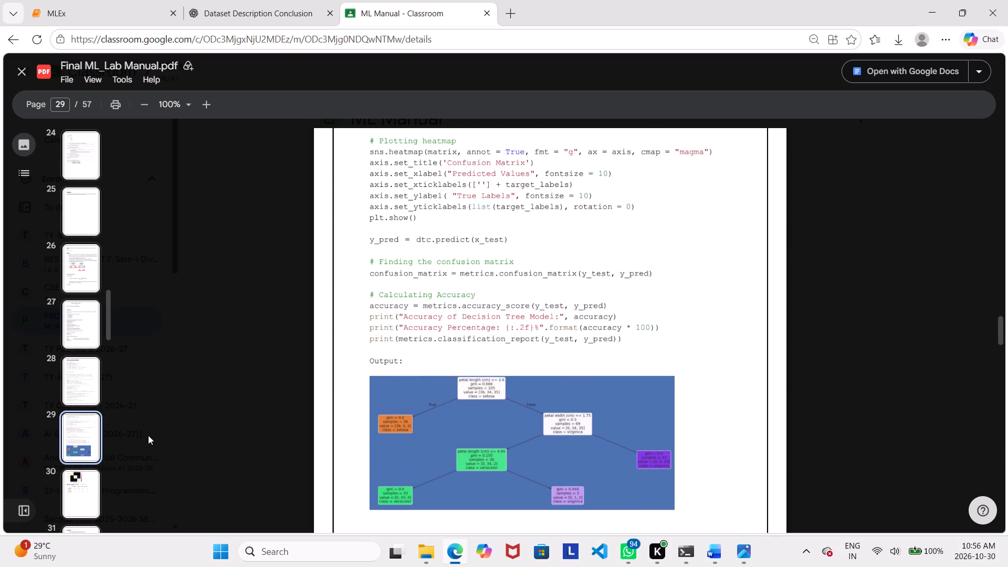
Switch to the MLEx notebook, locate Experiment 5 and examine its decision tree code from the imports to the classification report.
click(130, 2)
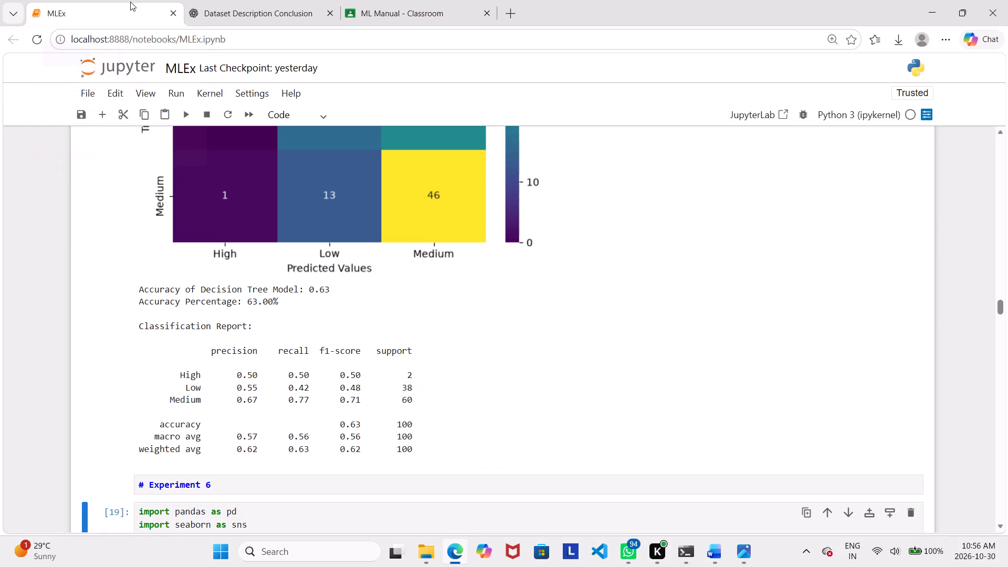
scroll(318, 308, up, 10)
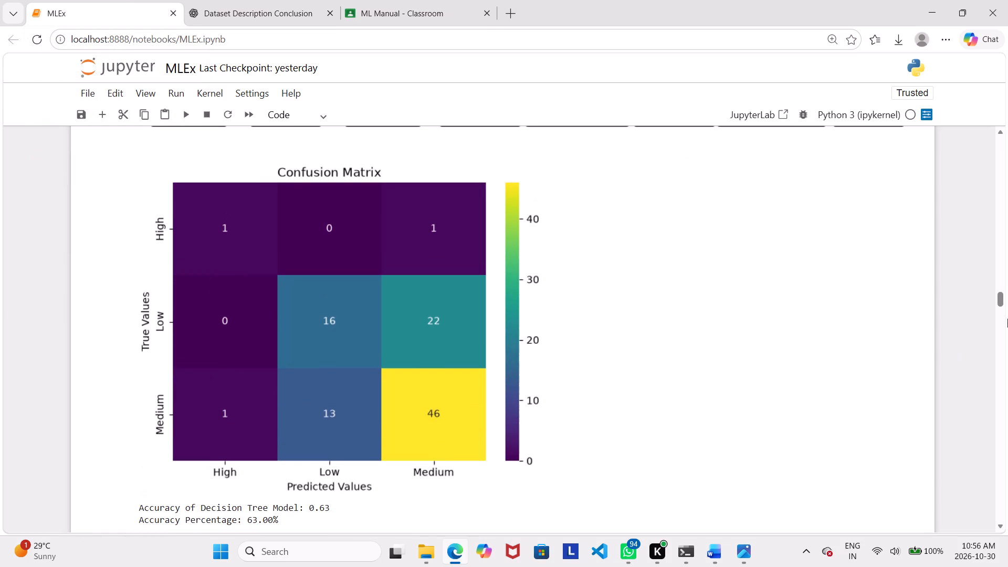
drag(1000, 300, 997, 281)
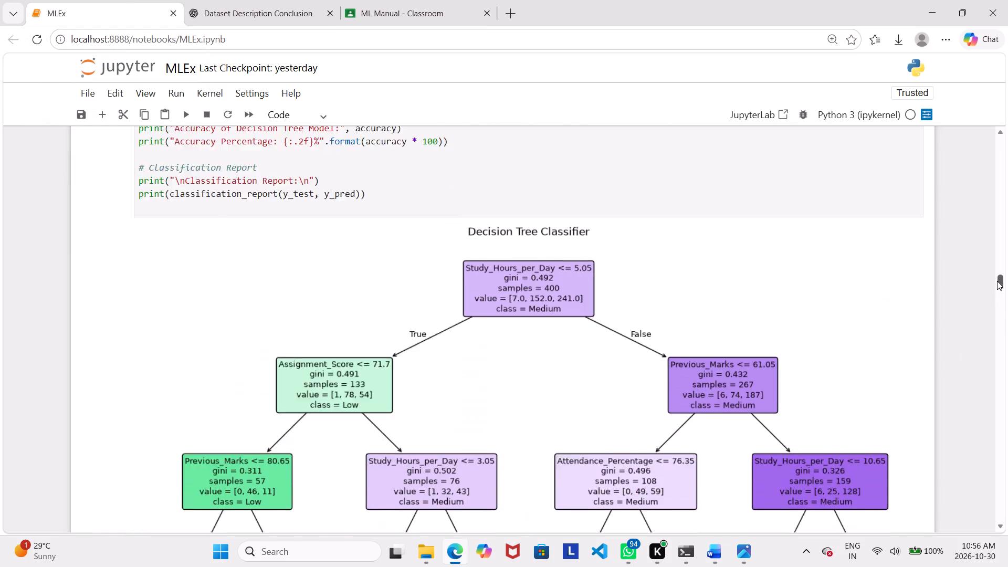
drag(997, 281, 990, 248)
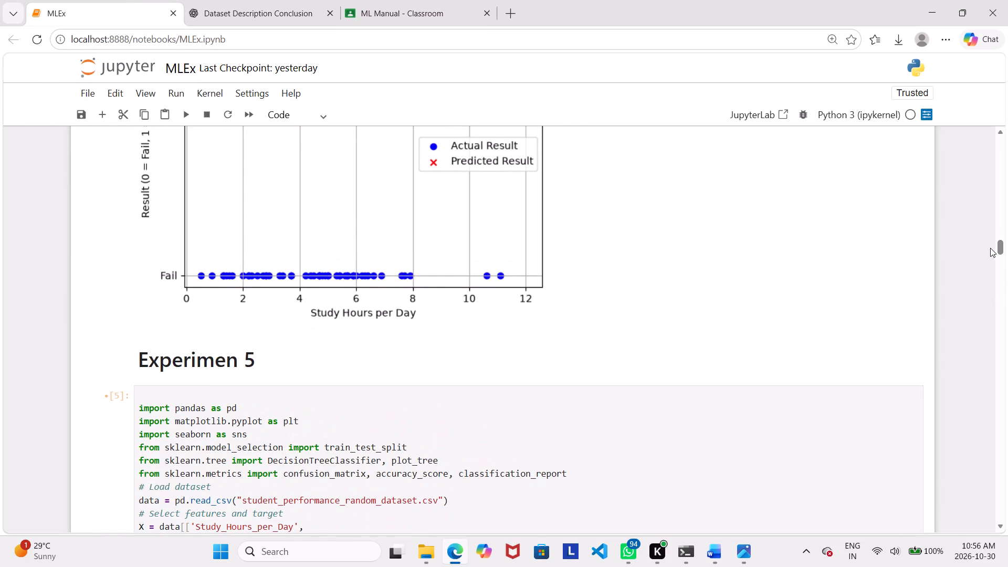
scroll(976, 255, down, 6)
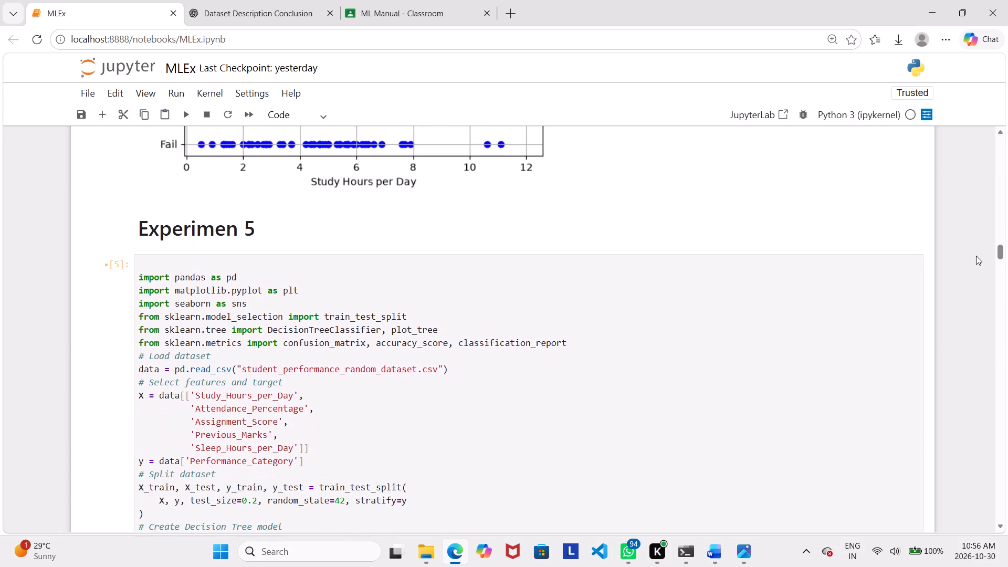
scroll(976, 256, down, 7)
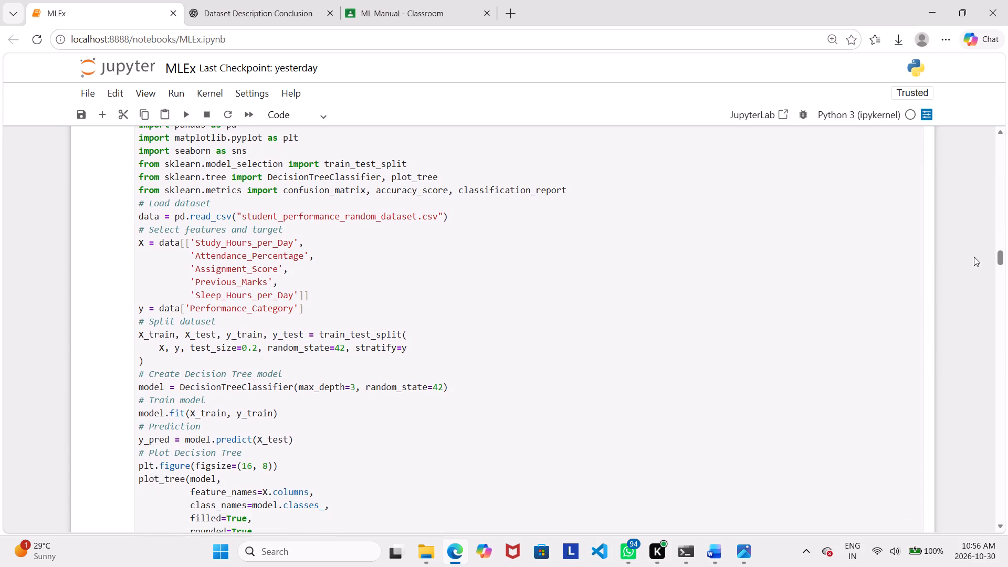
scroll(974, 257, down, 8)
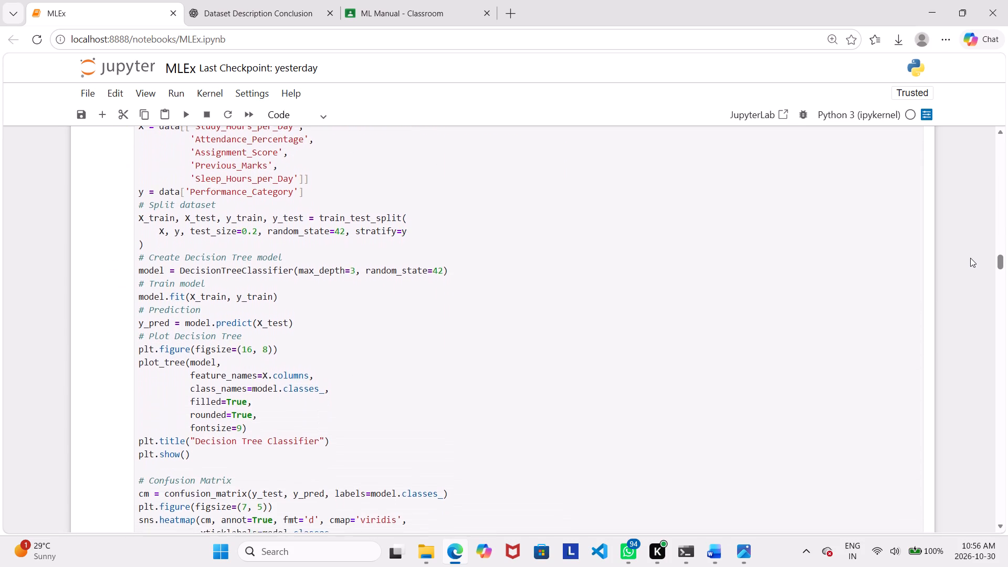
scroll(970, 258, down, 8)
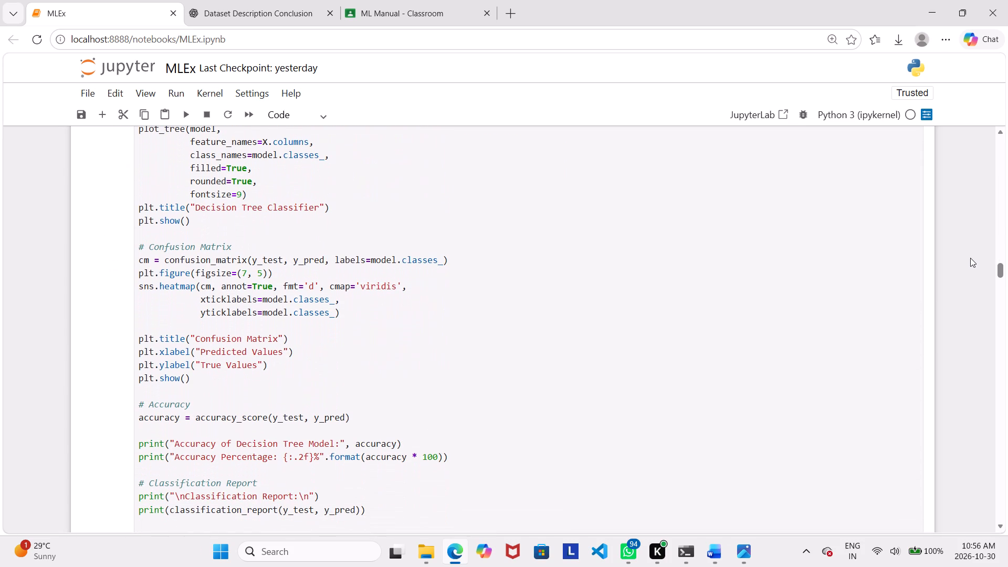
scroll(970, 258, down, 3)
Capture a screenshot of the first part of the Experiment 5 code, from the pandas import to the plt.figure line of the tree plot.
scroll(970, 258, up, 2)
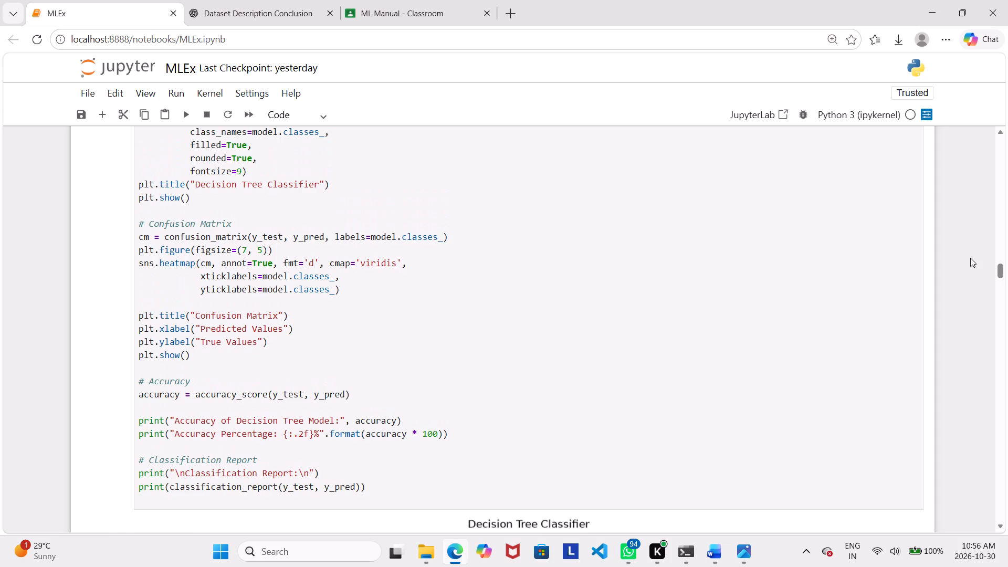
scroll(970, 258, up, 17)
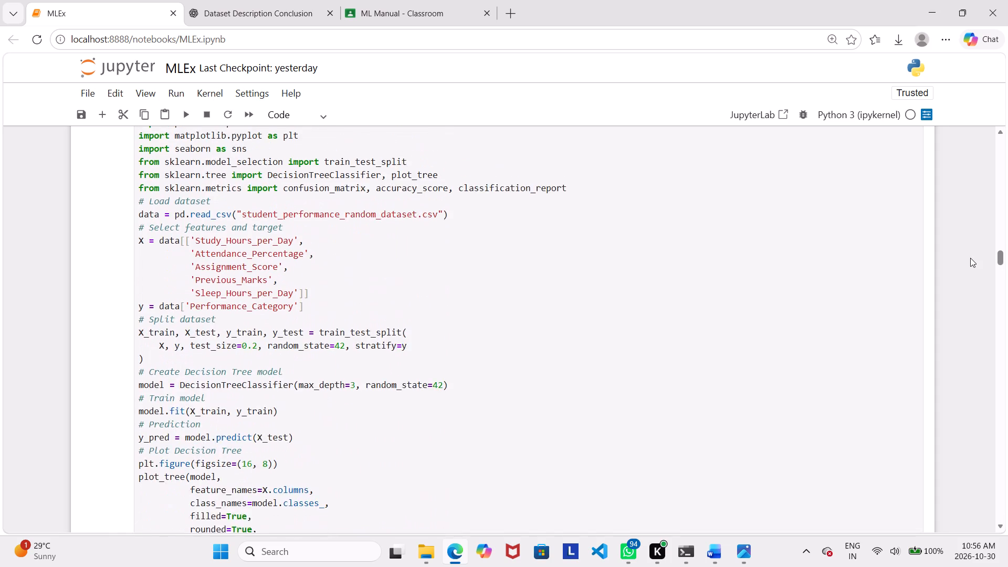
scroll(970, 258, up, 5)
scroll(970, 258, down, 4)
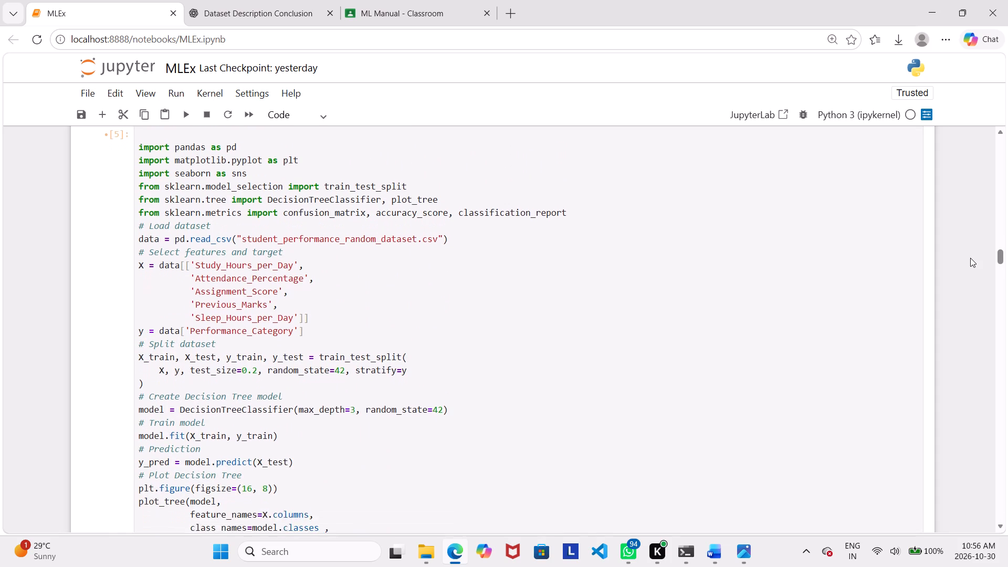
scroll(970, 258, down, 1)
scroll(980, 258, up, 1)
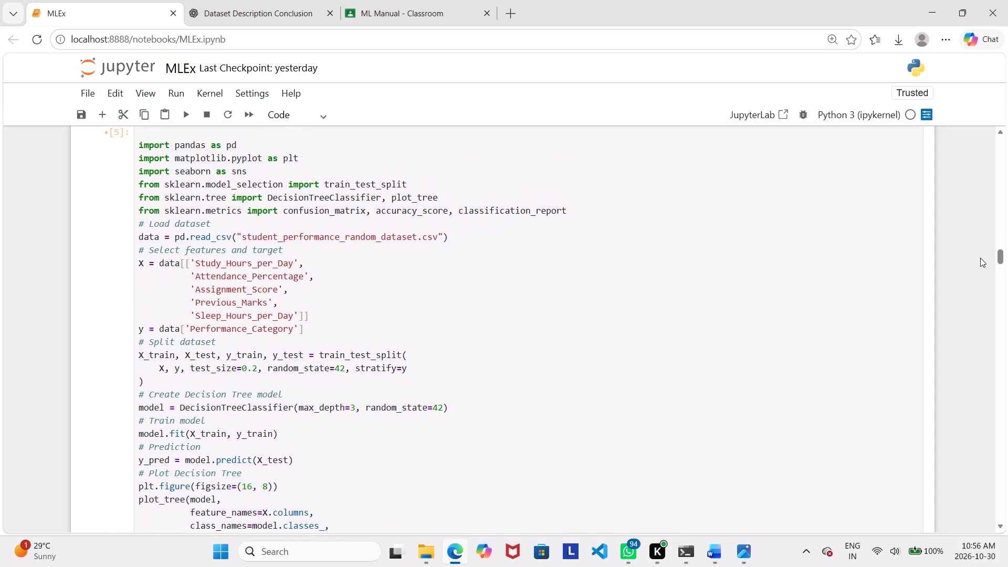
key(Print)
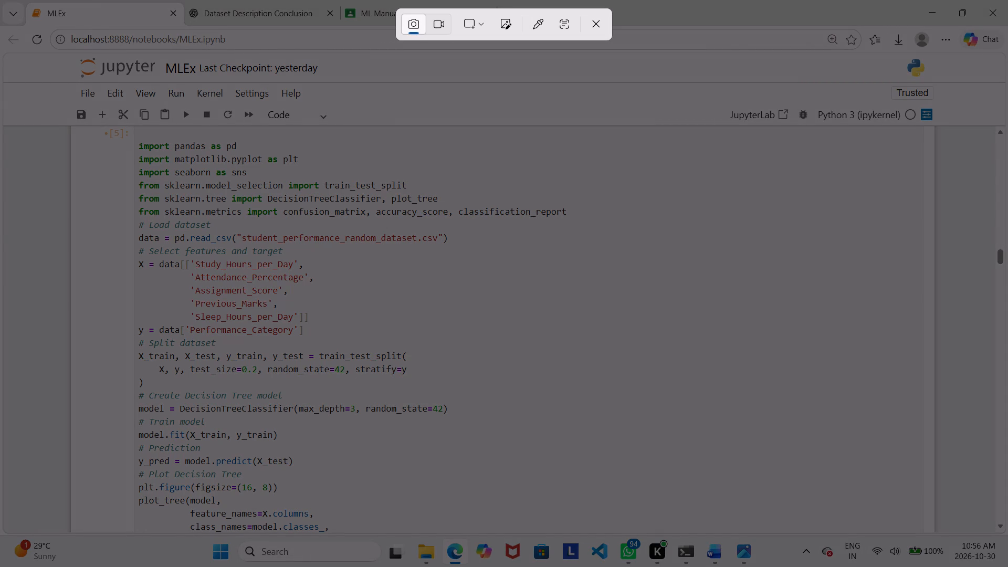
drag(135, 139, 321, 481)
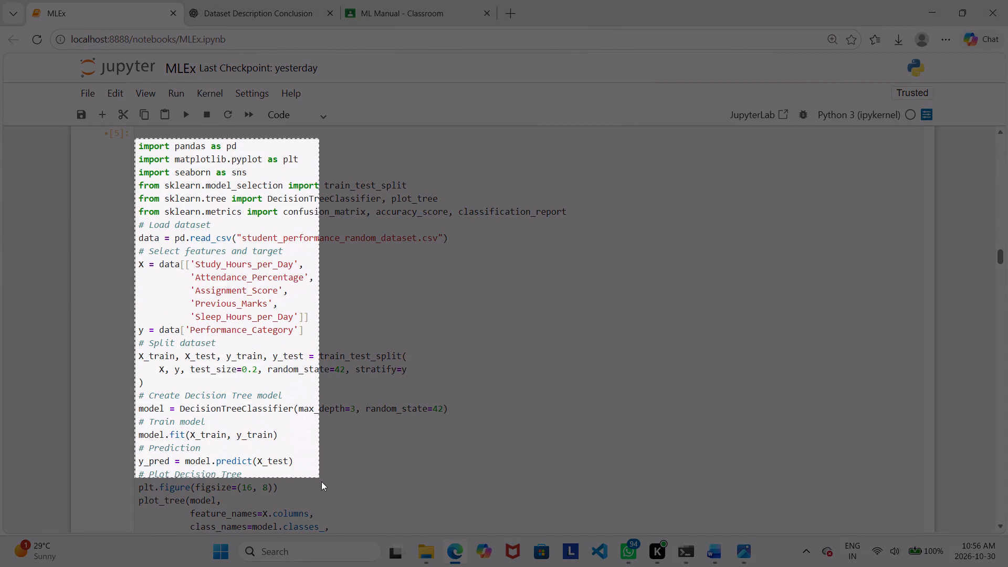
drag(321, 481, 544, 487)
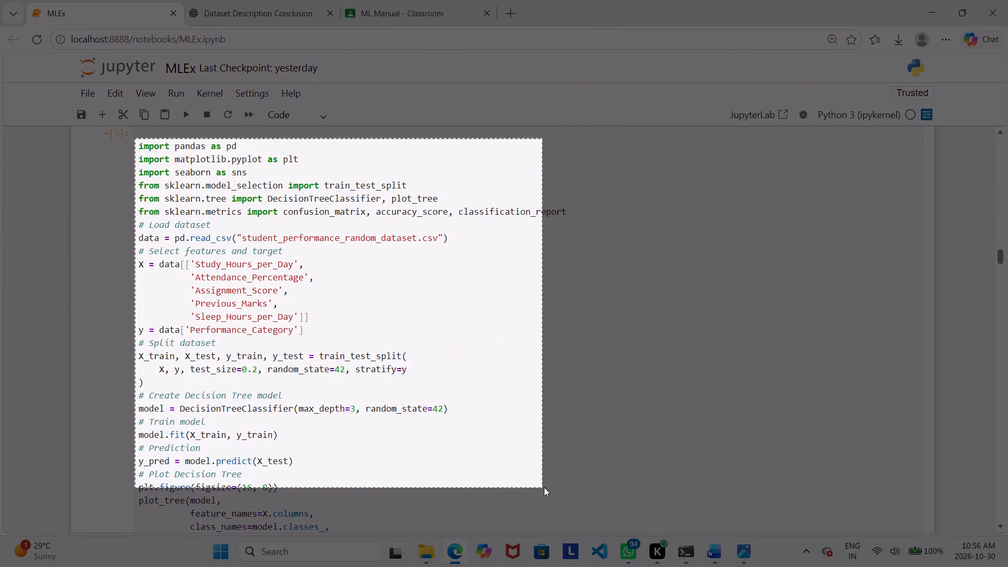
drag(544, 487, 579, 496)
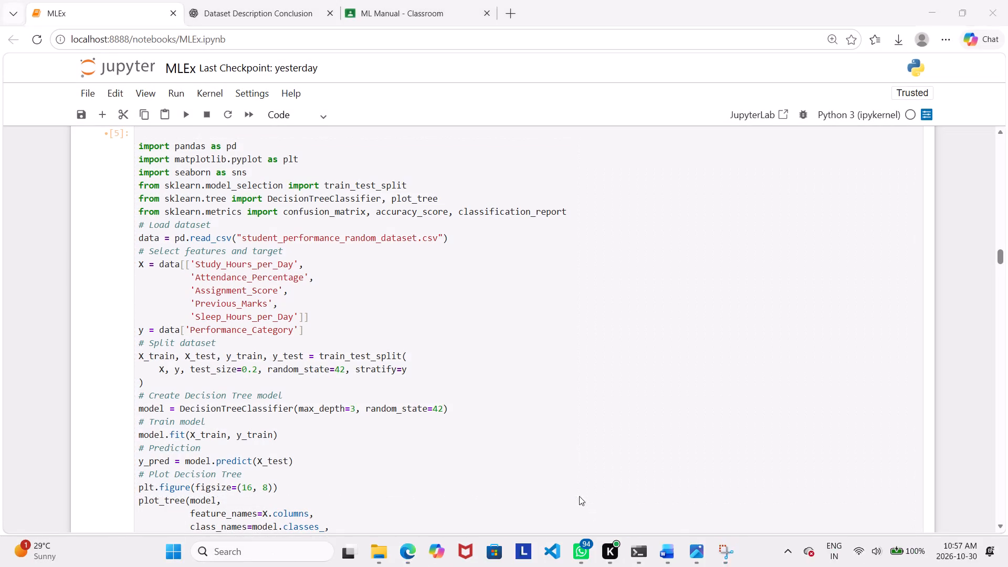
Delete the trailing blank line after the classification report print at the end of the Experiment 5 code cell.
scroll(561, 488, down, 12)
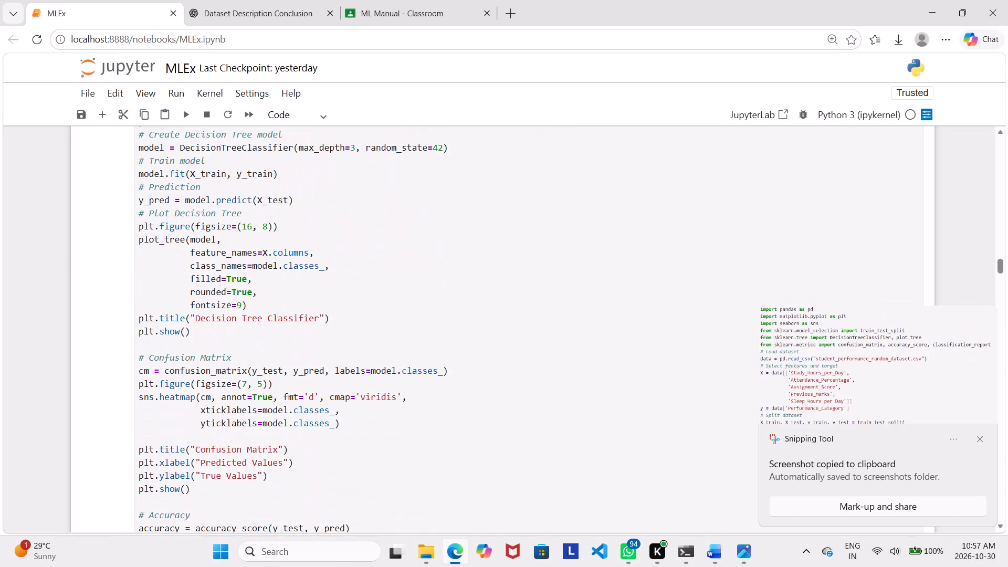
scroll(559, 482, down, 5)
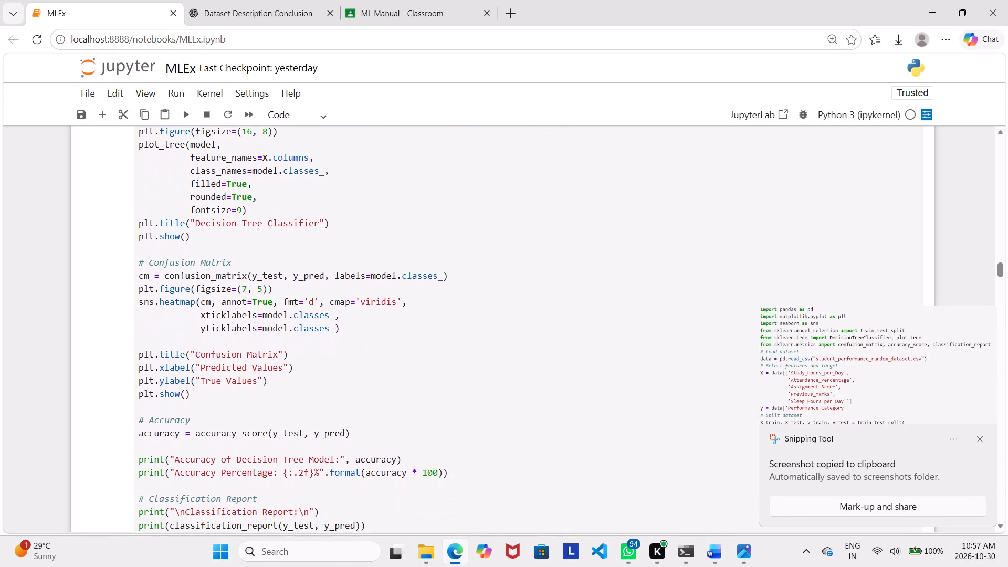
scroll(559, 482, down, 2)
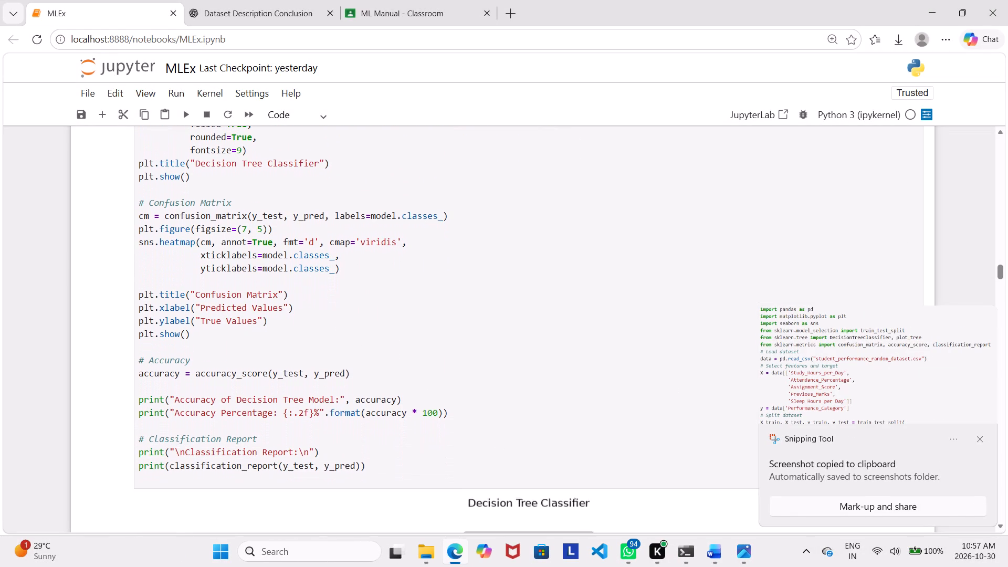
scroll(559, 482, up, 3)
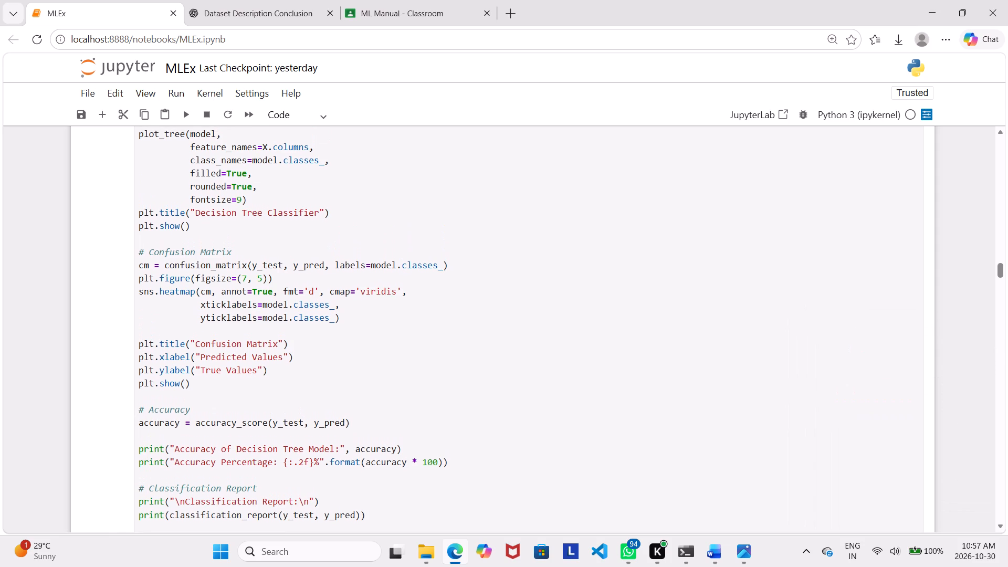
scroll(559, 482, down, 1)
scroll(559, 482, up, 1)
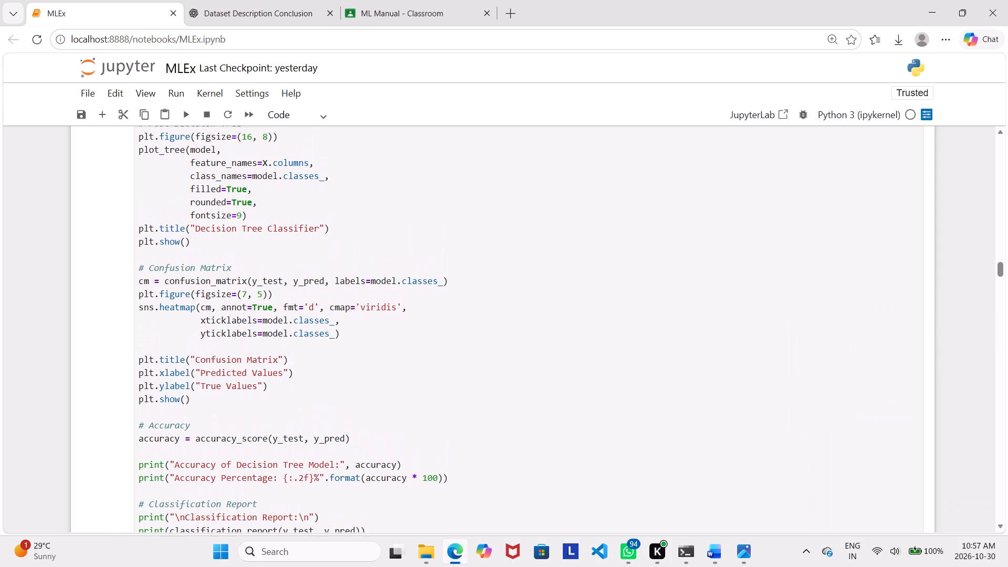
scroll(559, 482, down, 1)
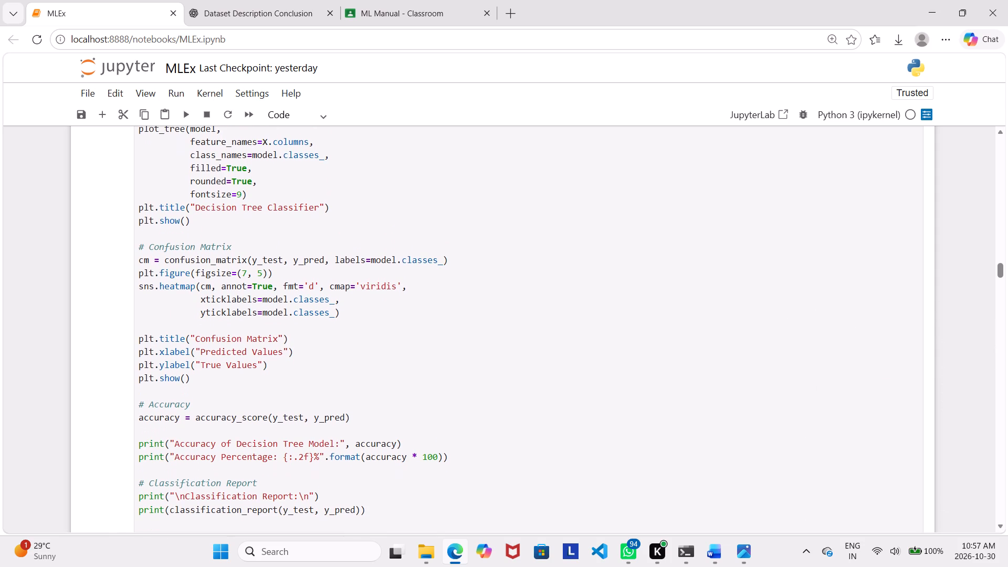
scroll(553, 478, up, 1)
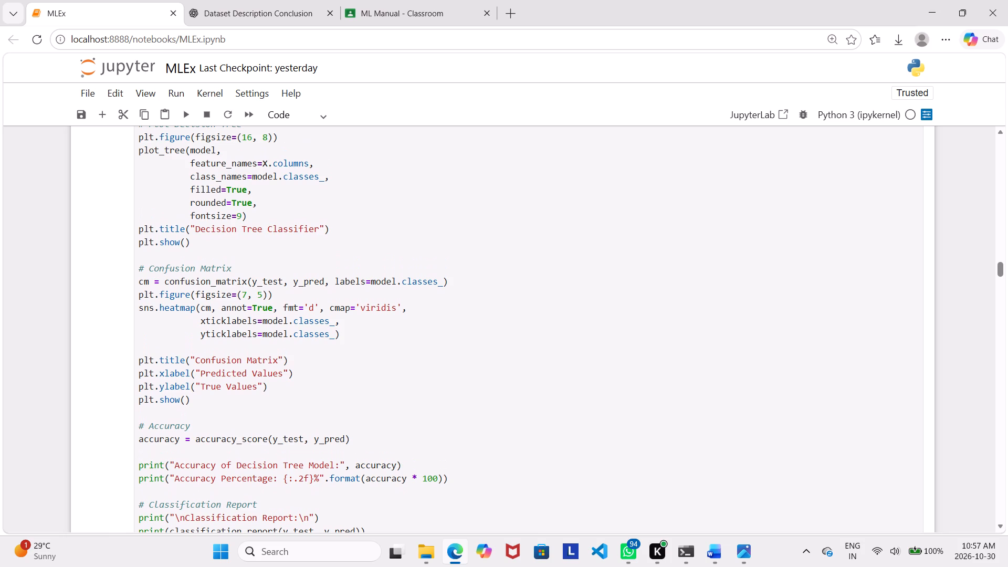
scroll(553, 478, down, 1)
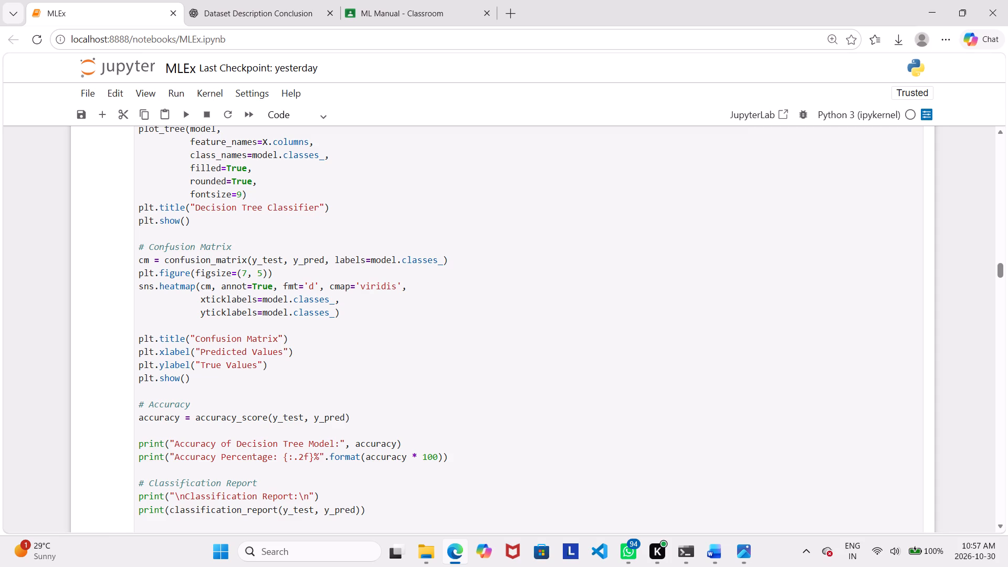
scroll(382, 516, up, 1)
scroll(382, 516, down, 1)
drag(1000, 268, 1000, 268)
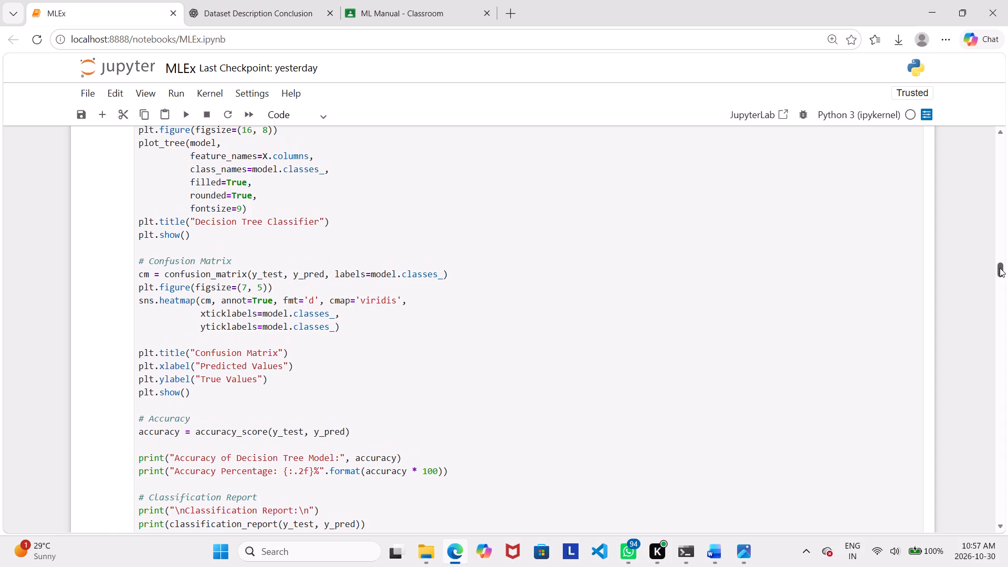
drag(1000, 268, 1000, 274)
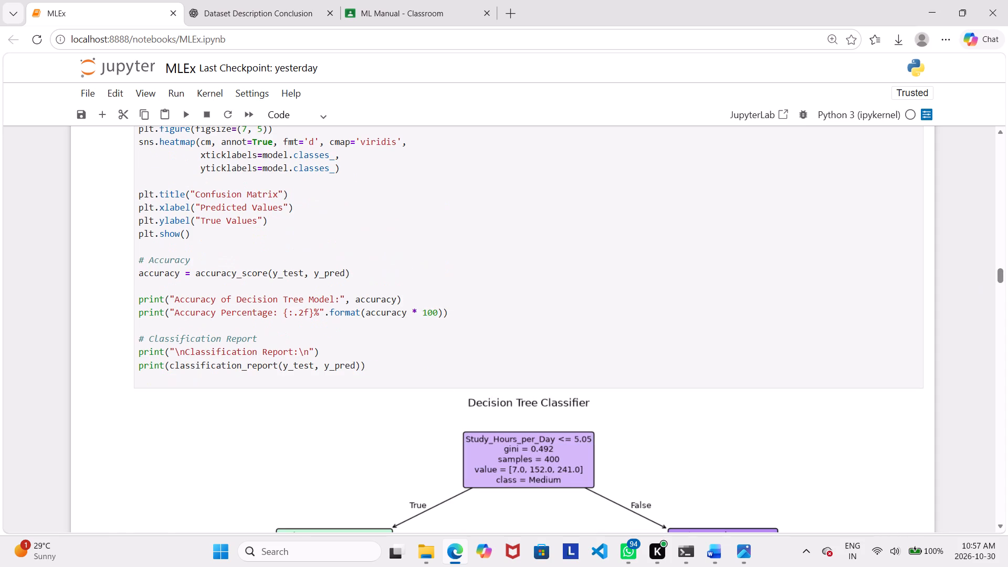
click(369, 380)
key(BackSpace)
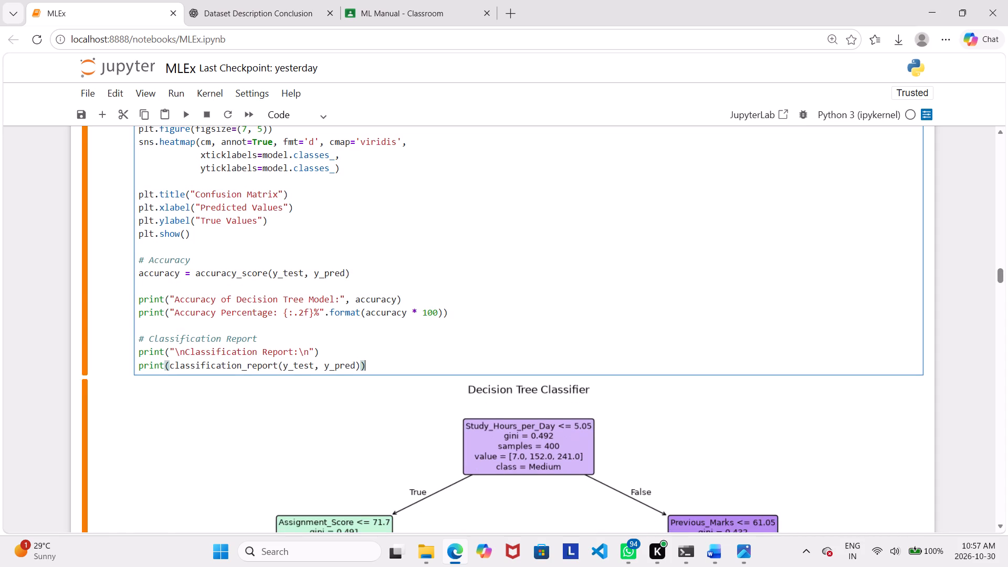
Capture a screenshot of the rest of the Experiment 5 code, from the plot_tree call to the classification report print.
scroll(364, 380, up, 8)
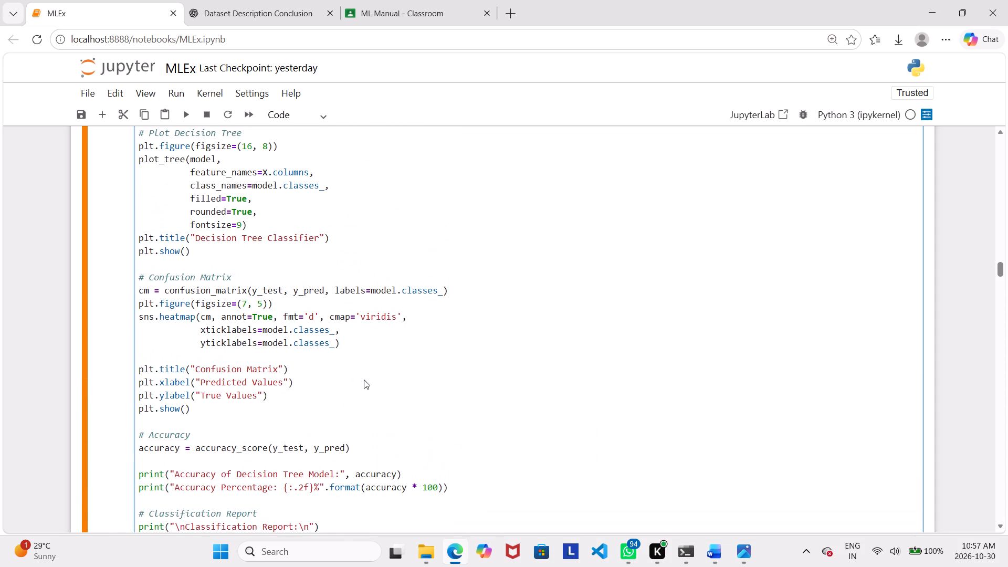
scroll(364, 380, down, 1)
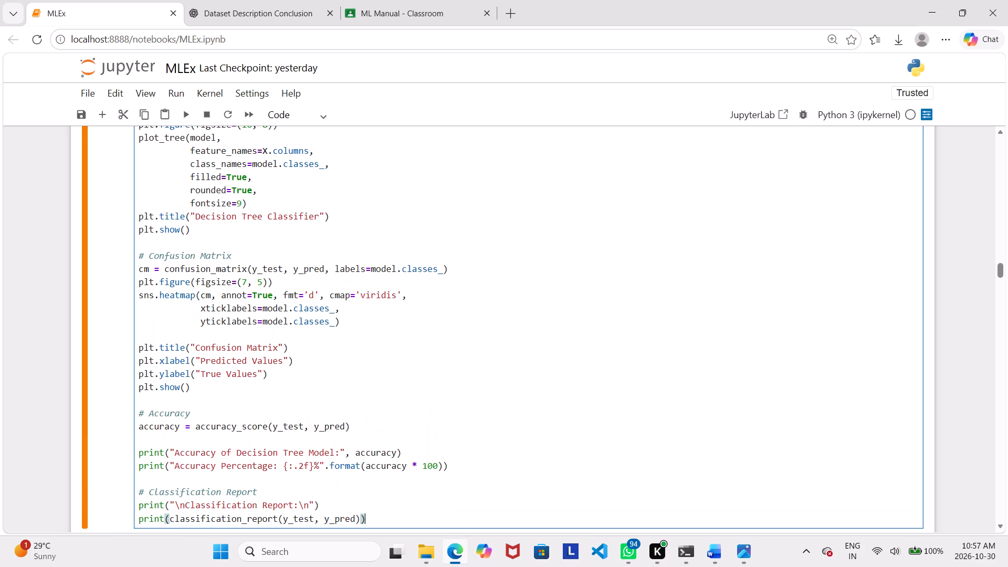
key(Print)
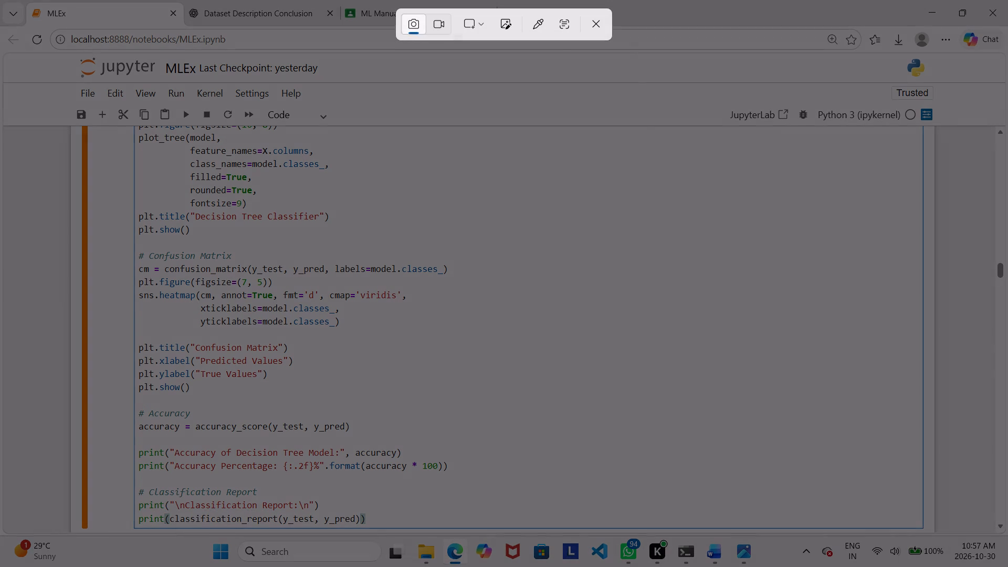
drag(139, 131, 182, 211)
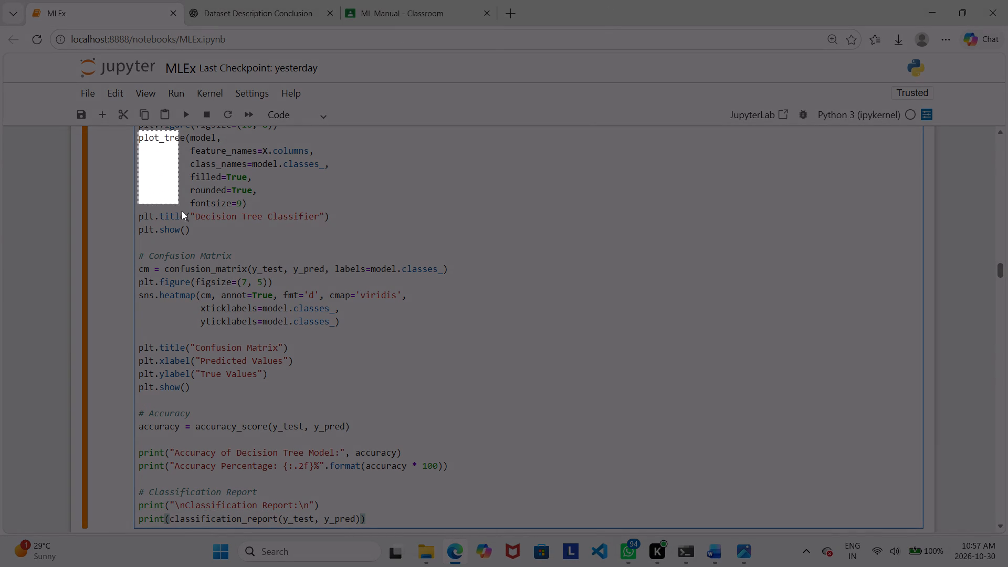
drag(182, 211, 498, 521)
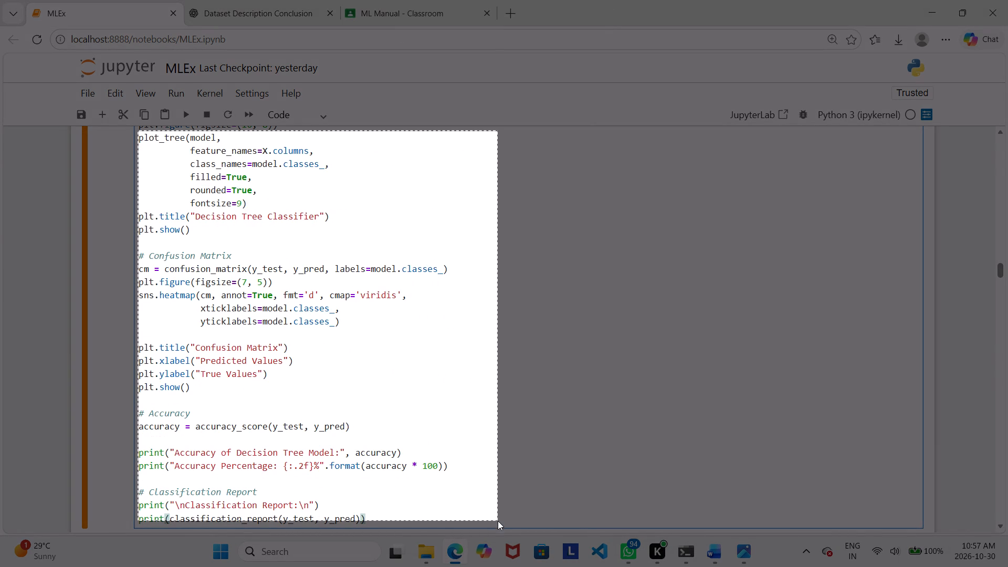
drag(498, 521, 502, 528)
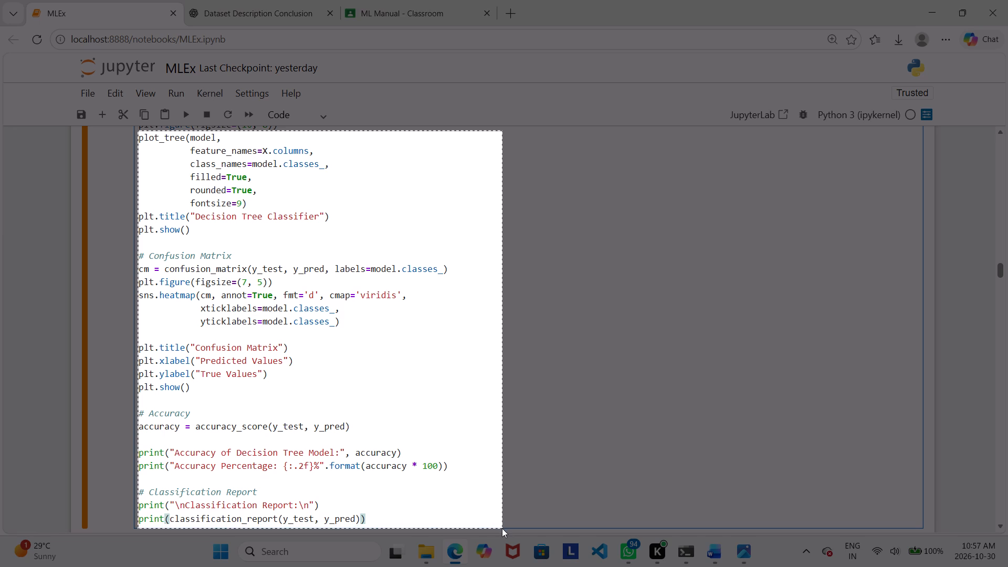
drag(502, 528, 476, 529)
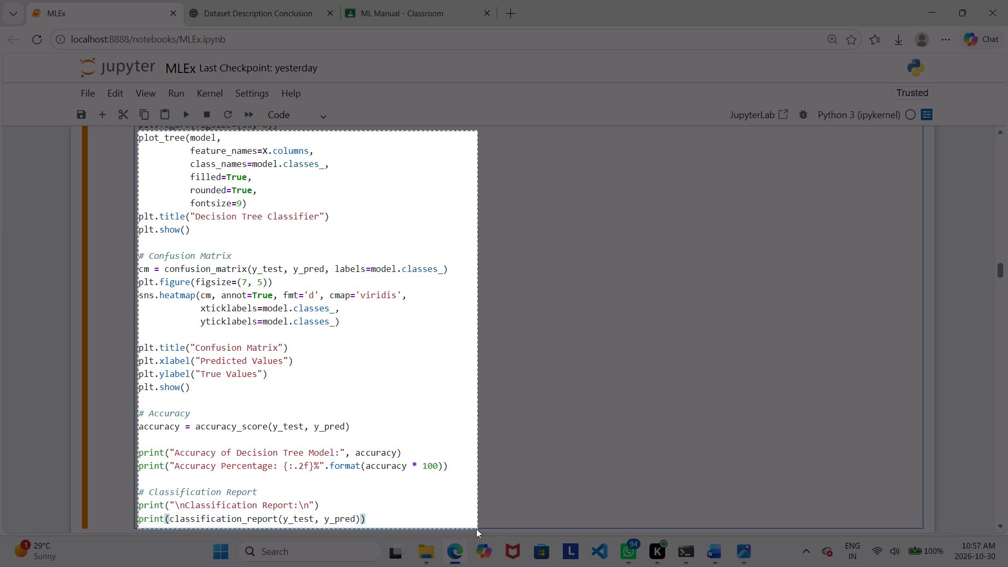
drag(476, 529, 471, 529)
Capture a screenshot of the whole Decision Tree Classifier plot in the Experiment 5 output, including its title and leaf nodes.
scroll(478, 492, down, 2)
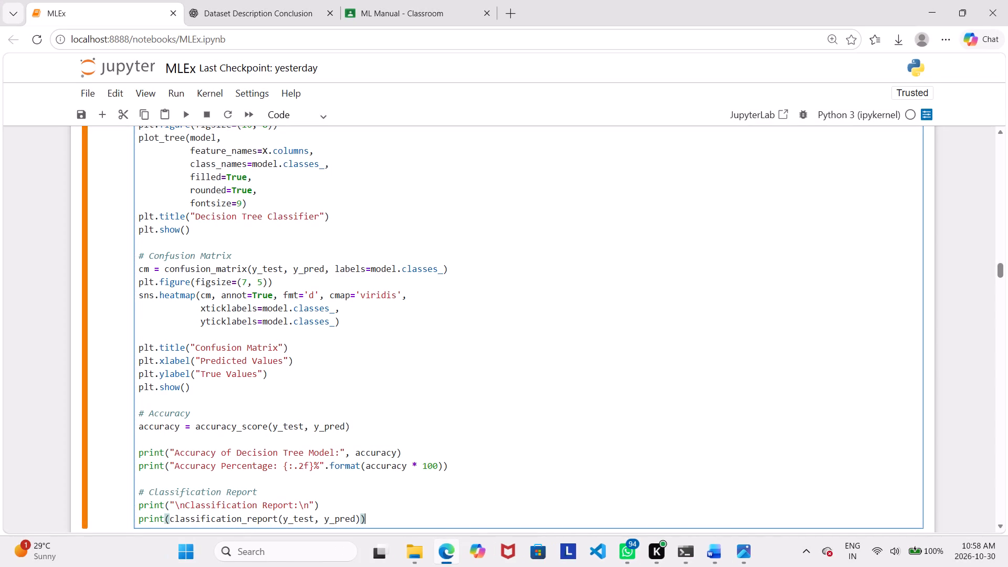
scroll(478, 492, down, 16)
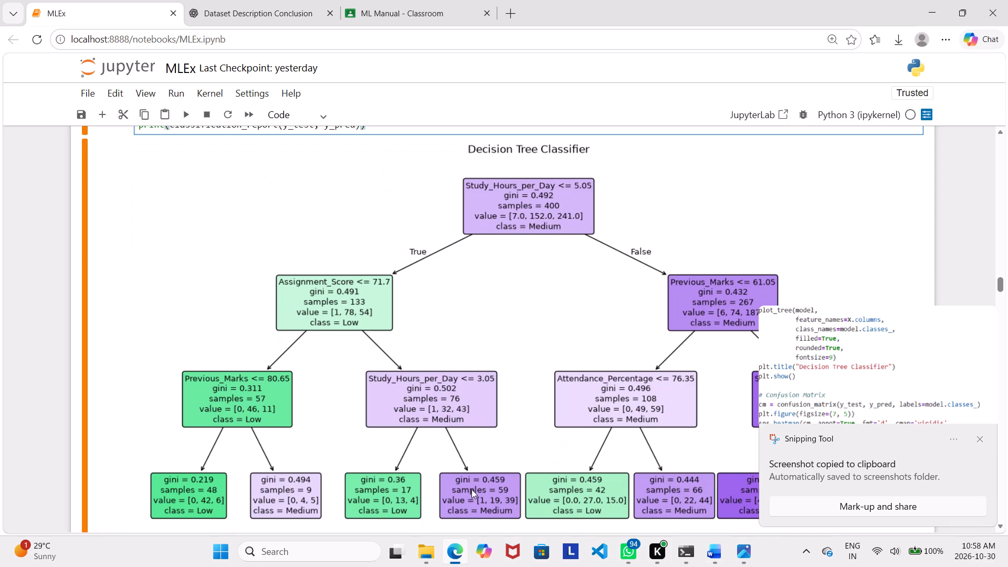
key(Print)
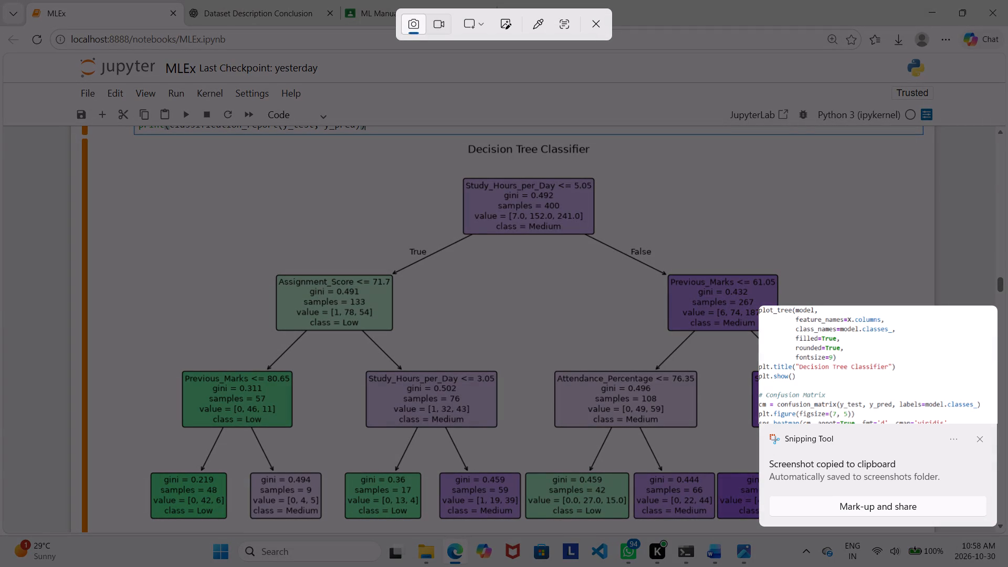
click(602, 32)
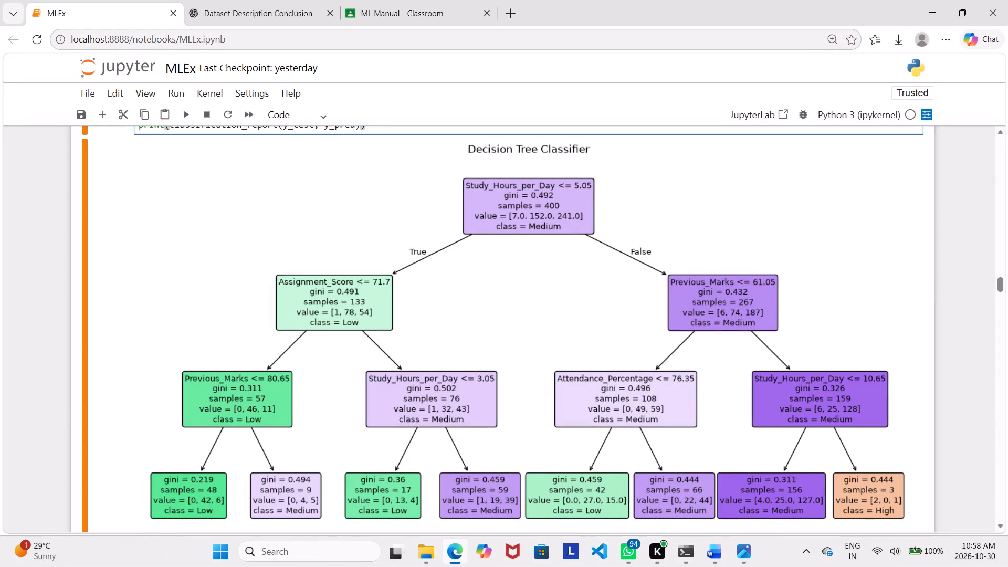
key(Print)
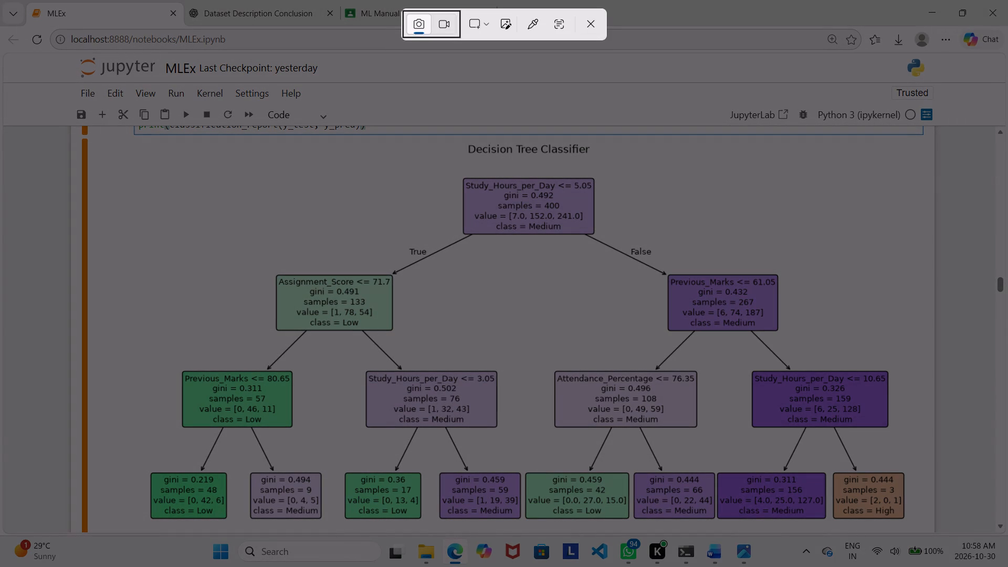
drag(119, 139, 528, 364)
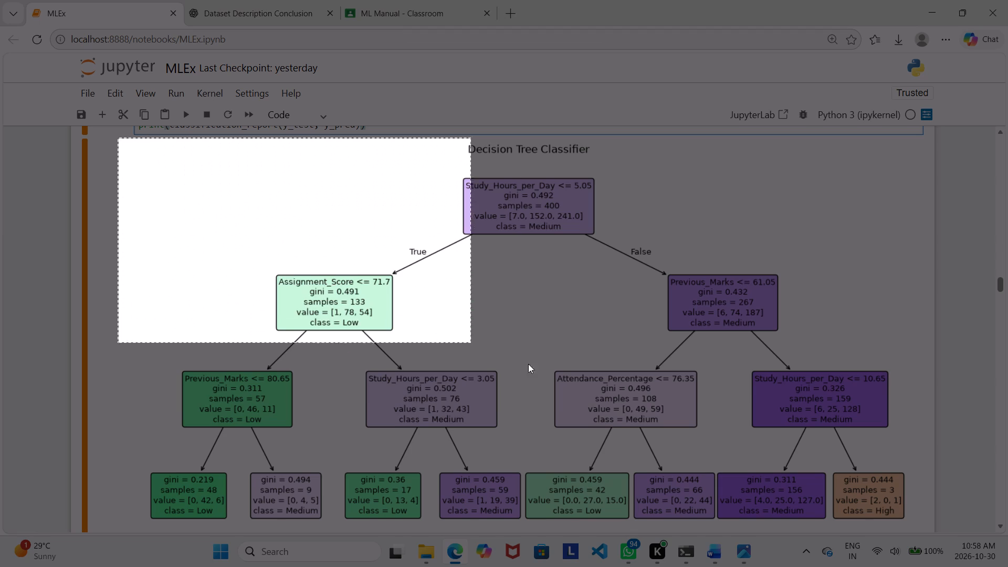
drag(528, 364, 918, 532)
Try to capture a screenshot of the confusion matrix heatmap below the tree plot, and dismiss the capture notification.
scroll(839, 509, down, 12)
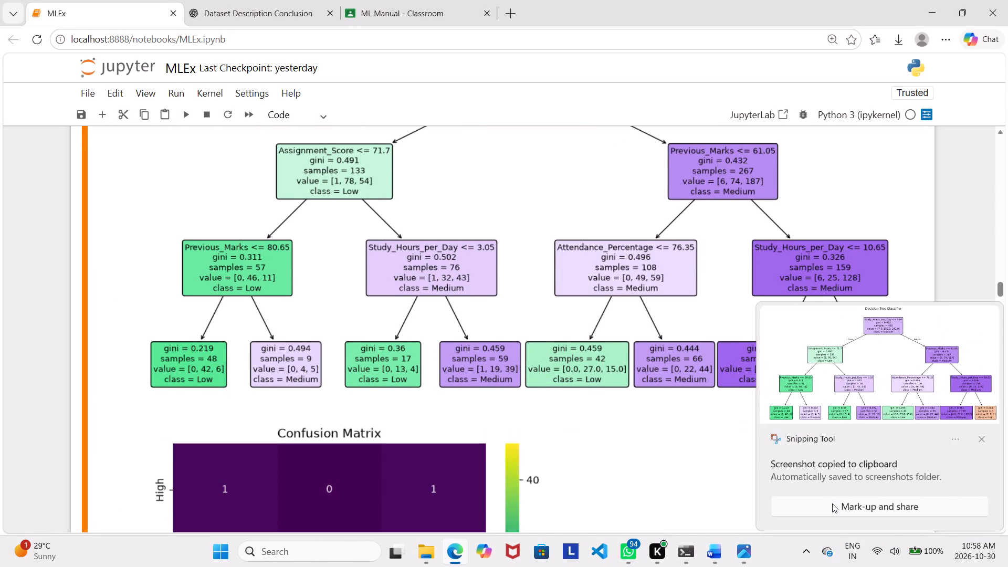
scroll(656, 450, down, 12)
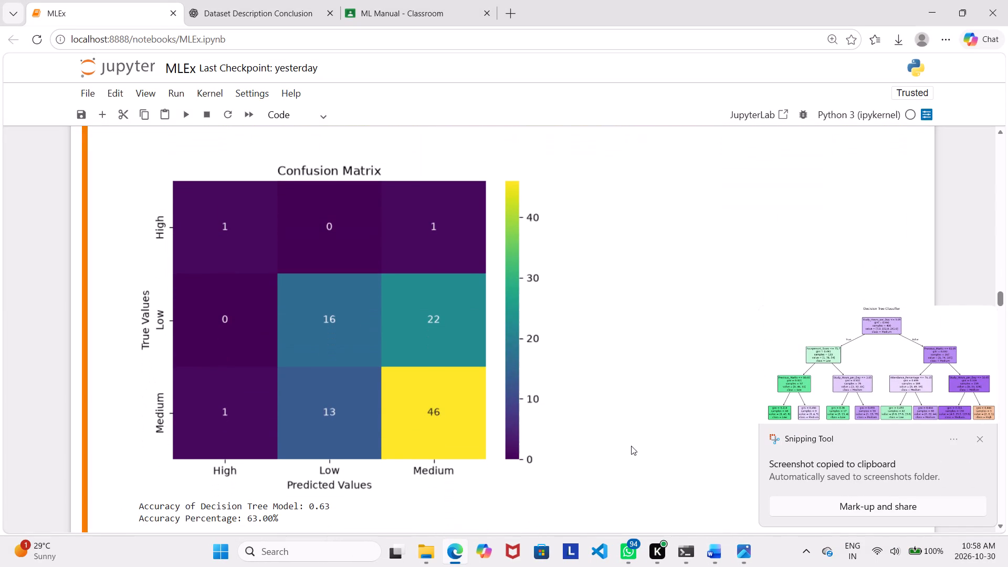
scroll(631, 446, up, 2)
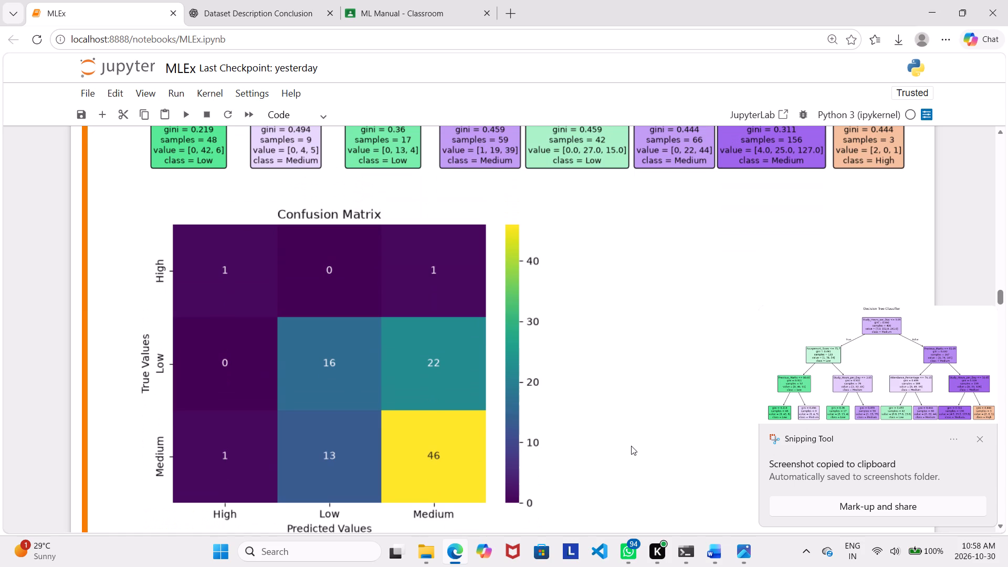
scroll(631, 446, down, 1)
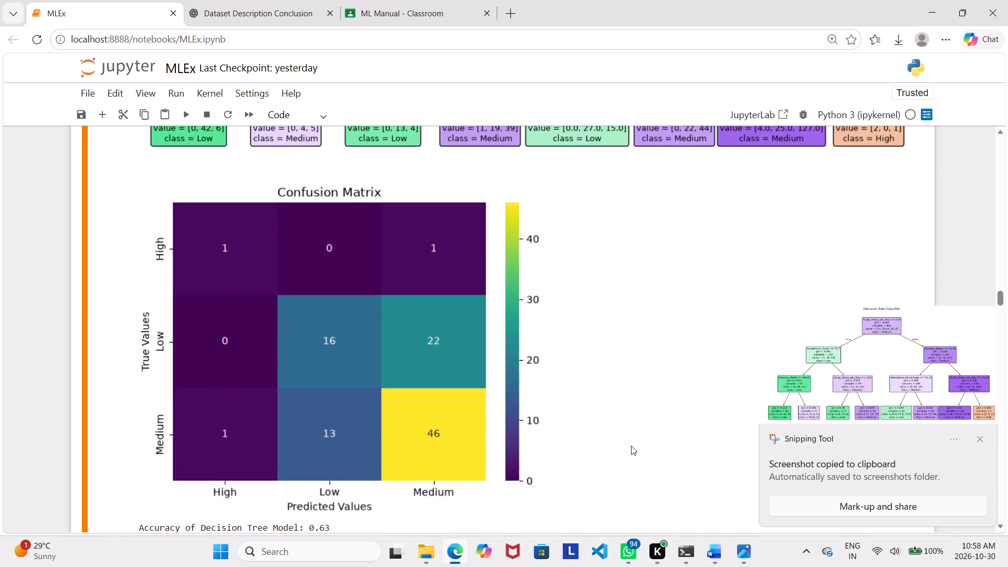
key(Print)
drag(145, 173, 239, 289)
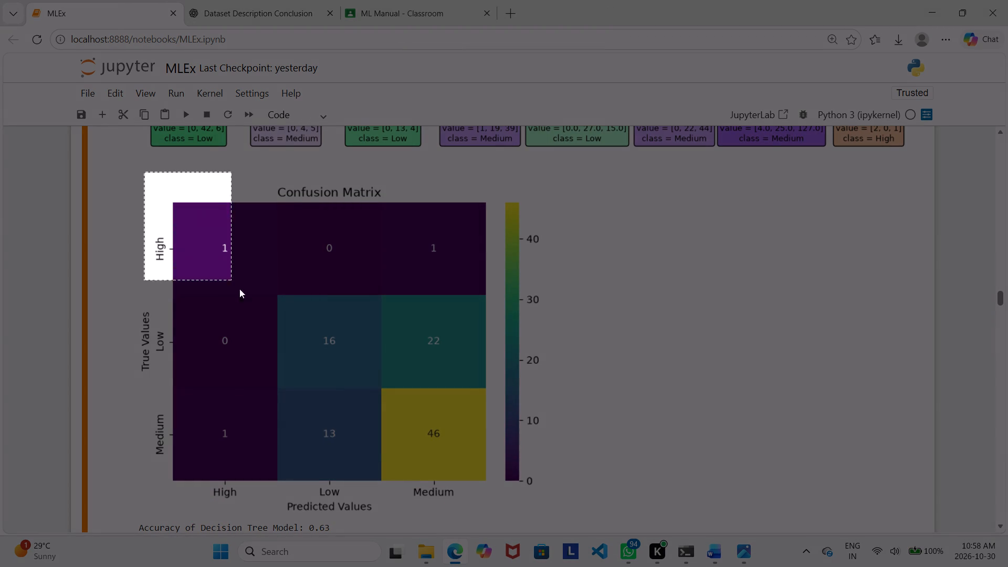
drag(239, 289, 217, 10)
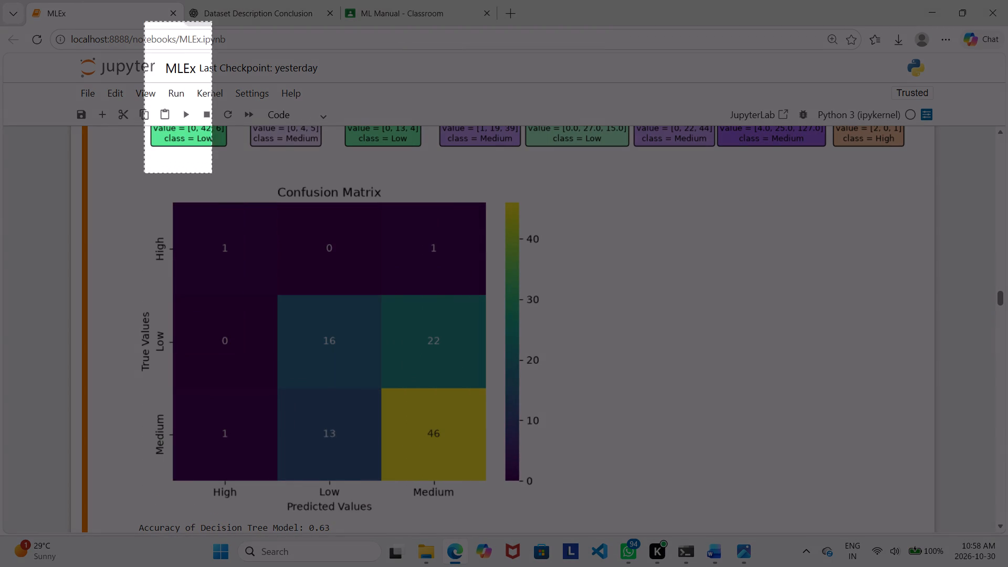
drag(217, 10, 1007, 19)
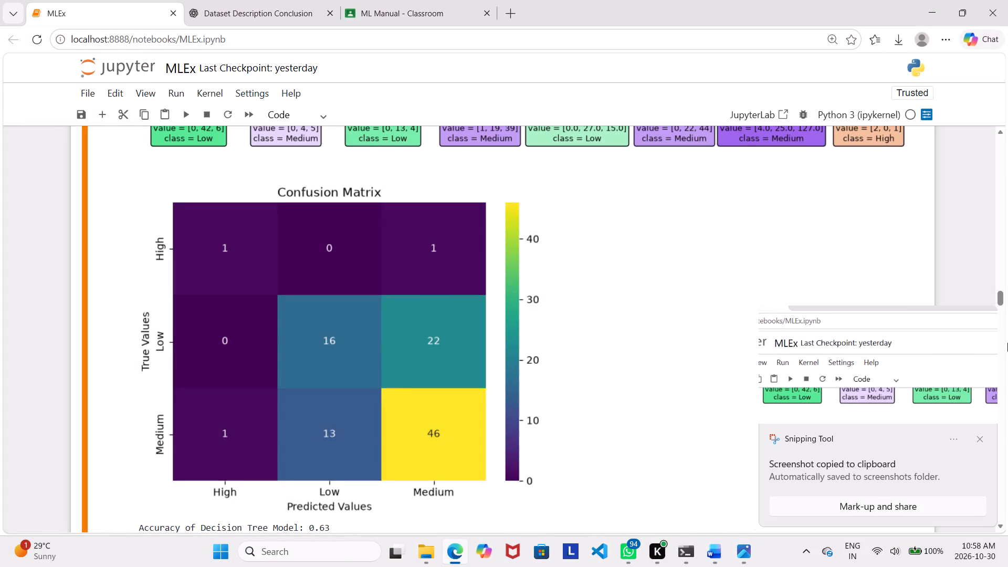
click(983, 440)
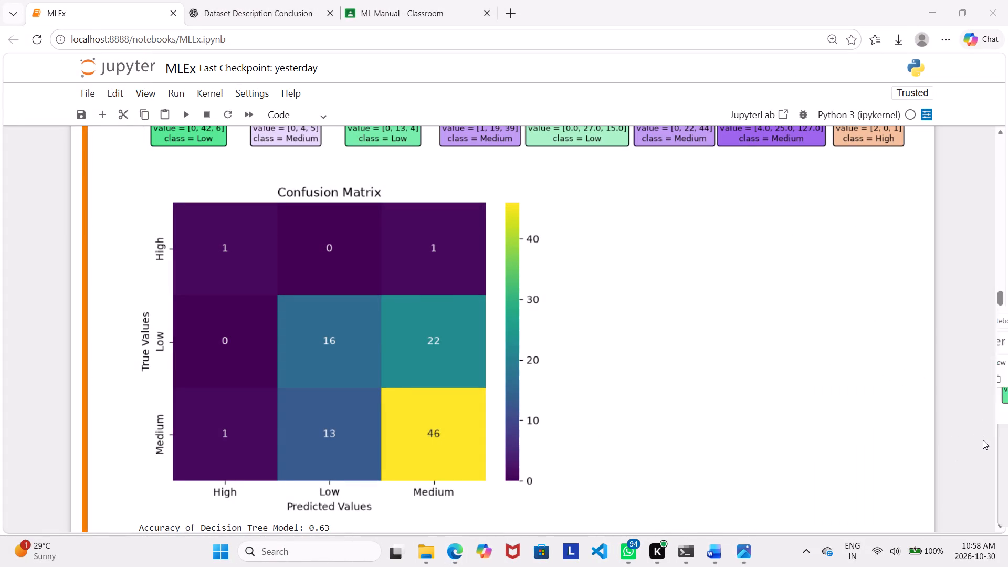
Capture a screenshot of the Experiment 5 confusion matrix heatmap, including its title, axis labels and colour bar.
key(Print)
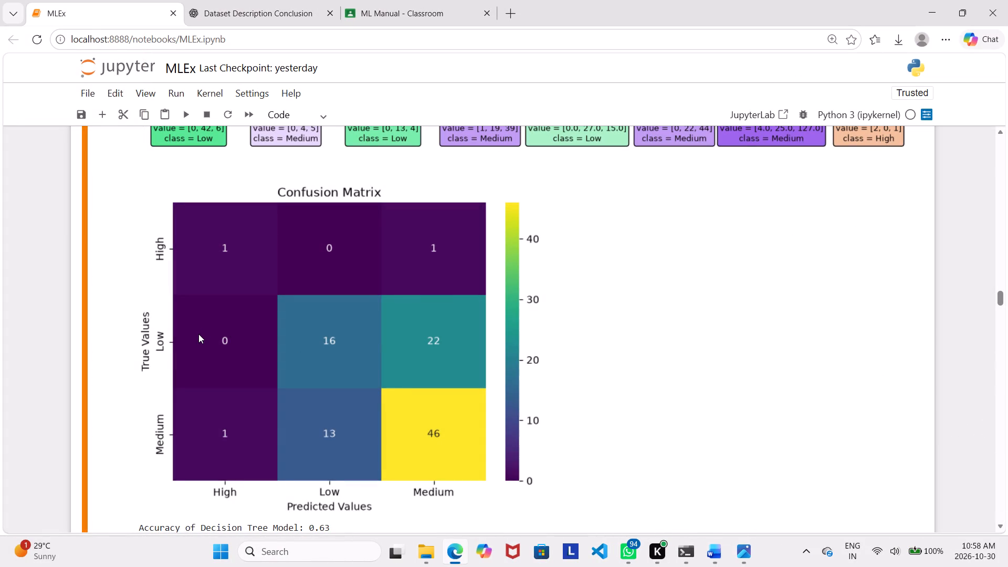
drag(111, 180, 190, 273)
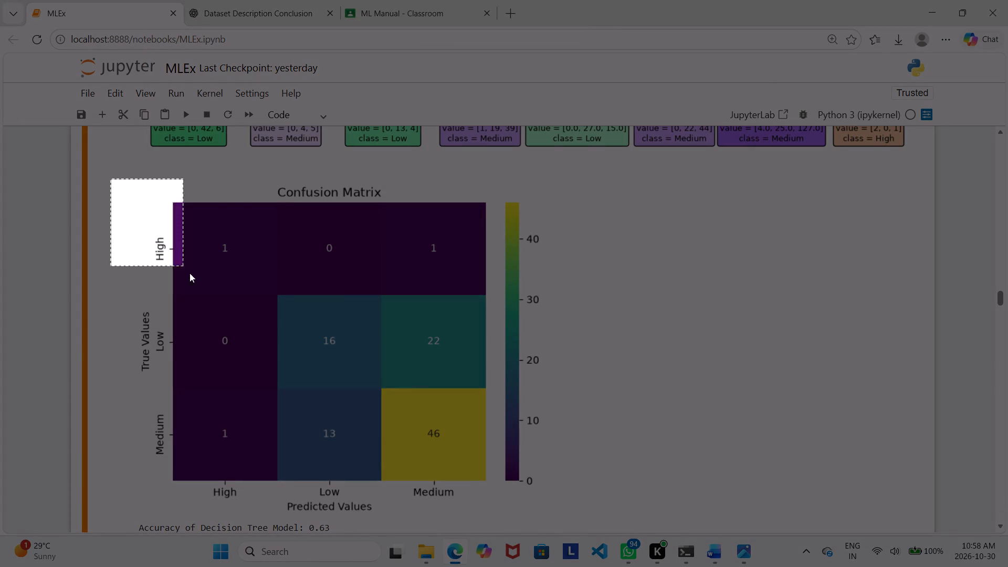
drag(190, 273, 586, 514)
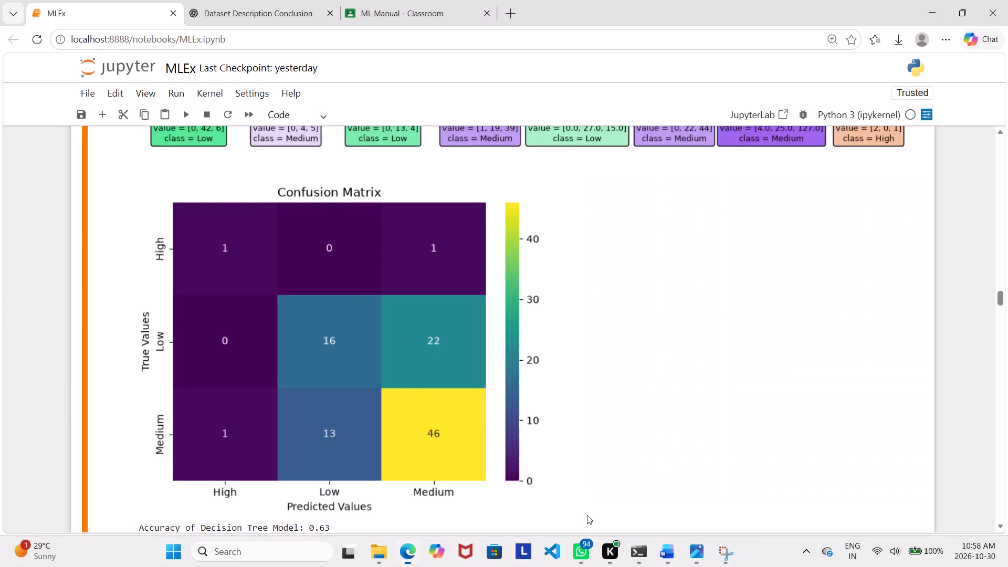
Capture a screenshot of the accuracy lines and classification report at the end of the Experiment 5 output.
scroll(579, 498, down, 12)
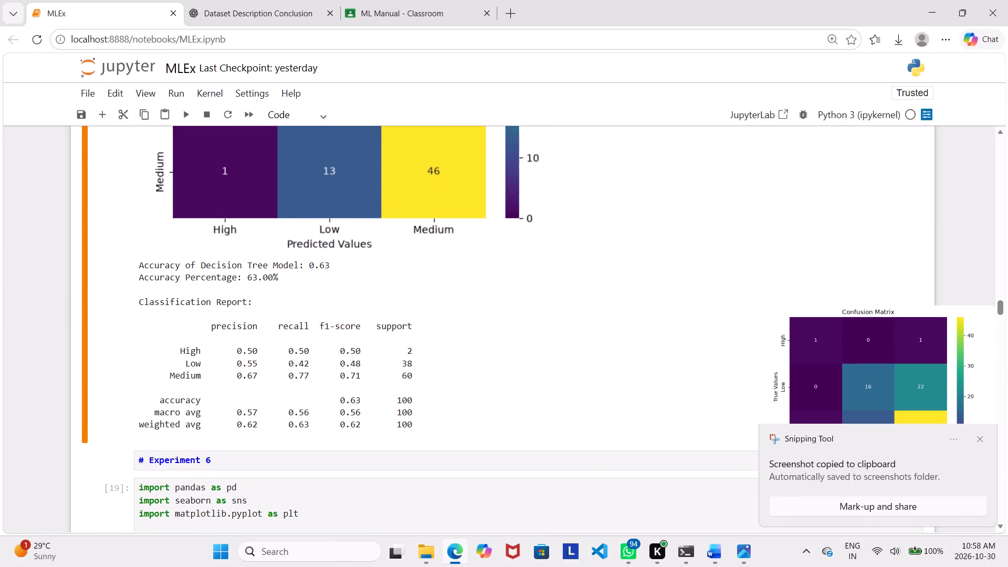
key(Print)
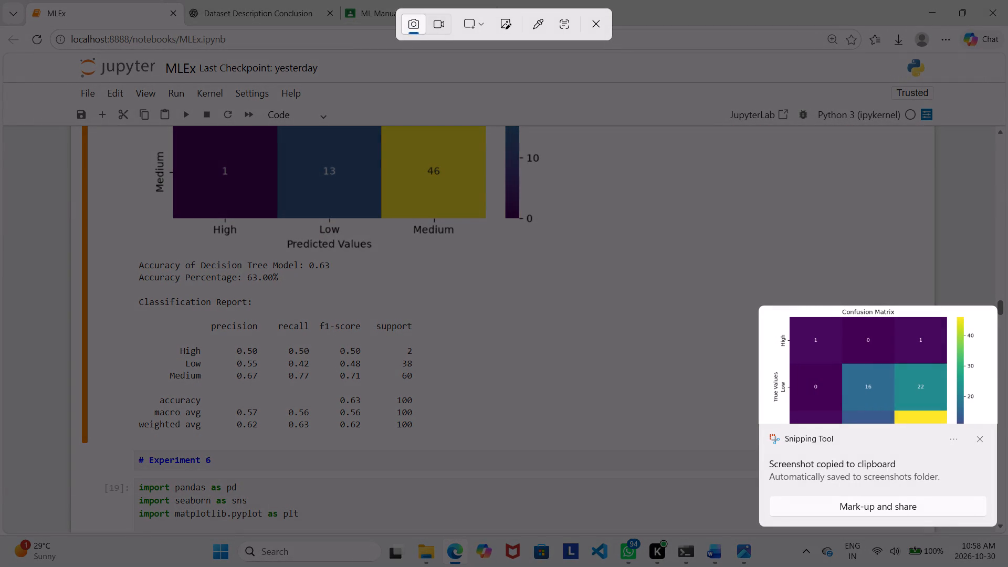
drag(120, 254, 434, 456)
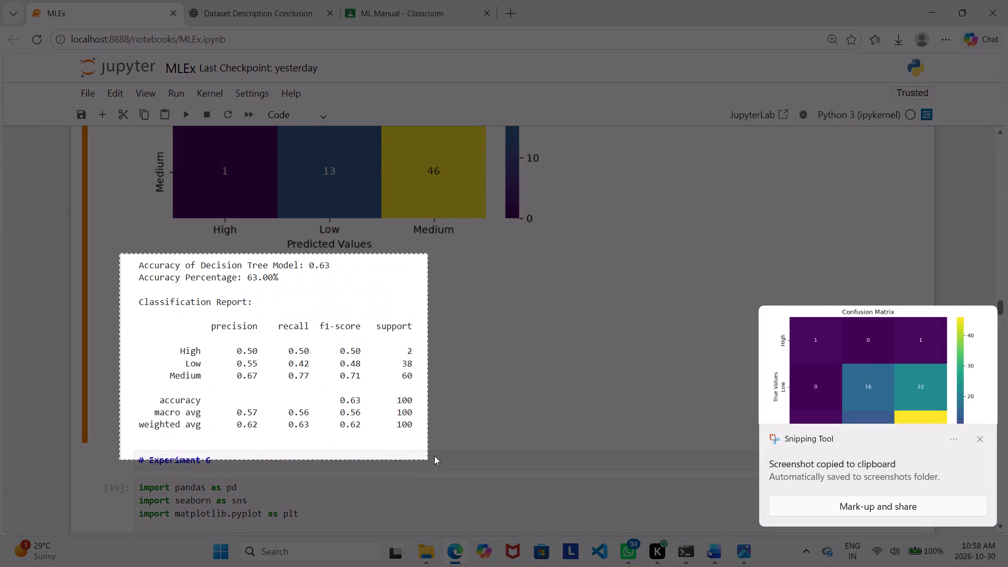
drag(434, 456, 466, 449)
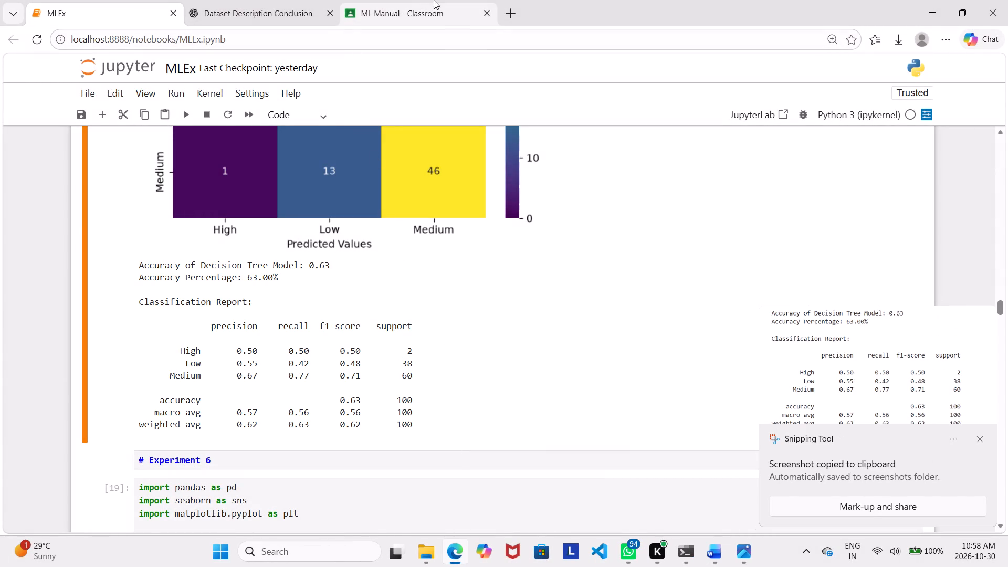
Switch to the blank Word document Document5, insert the picture Screenshot 2026-10-30 105709.png, and add an empty paragraph below it.
click(717, 562)
click(717, 561)
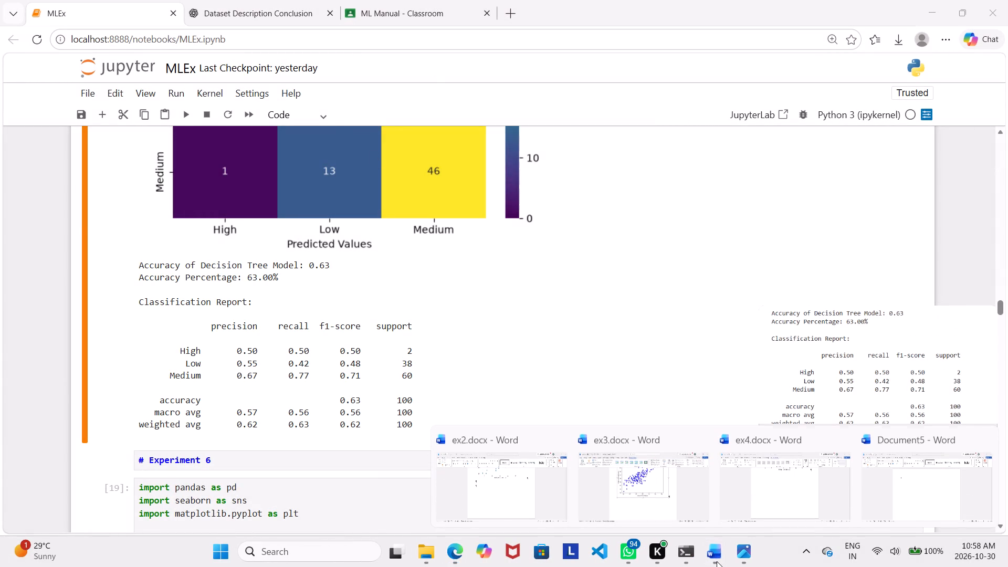
click(920, 481)
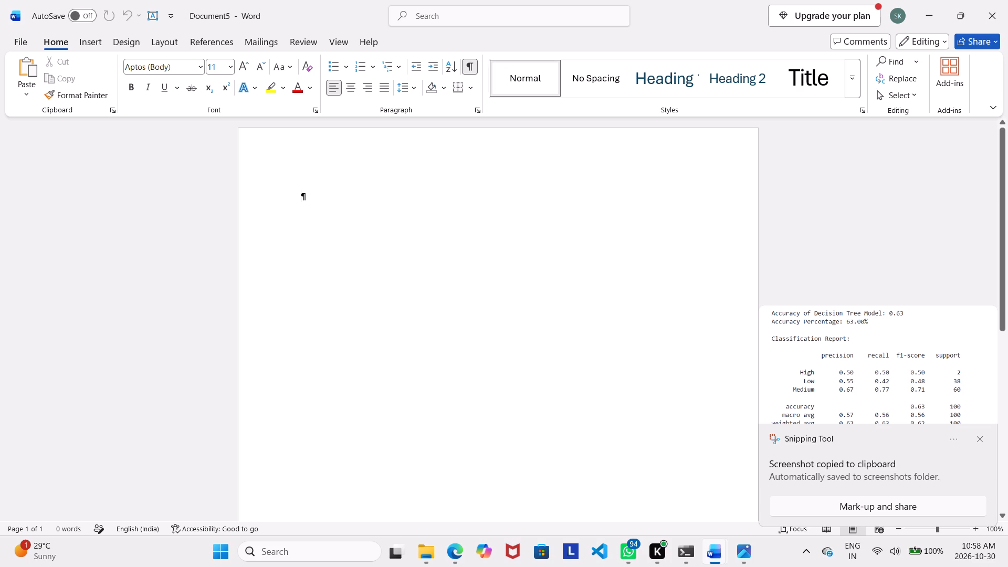
click(85, 38)
click(147, 78)
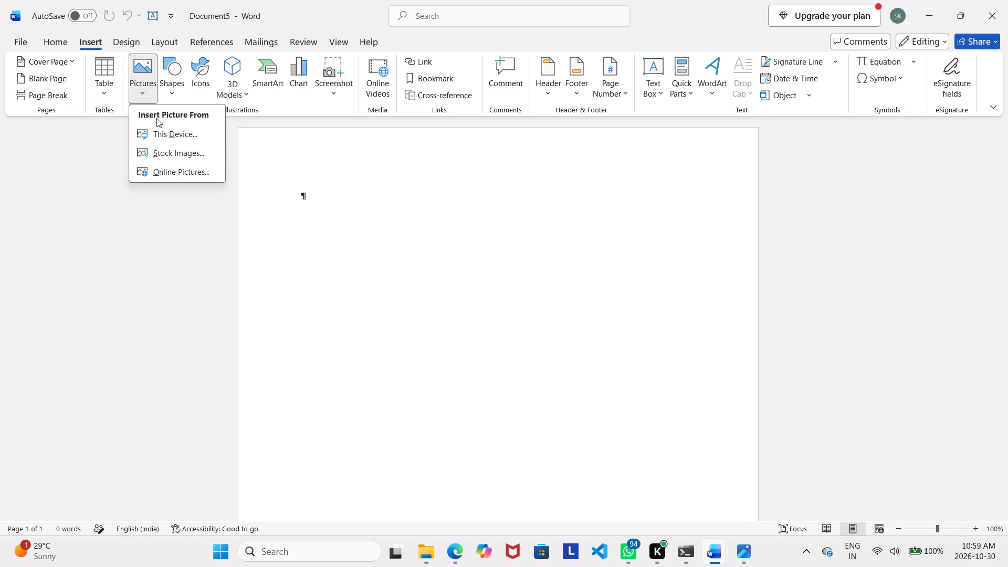
click(156, 132)
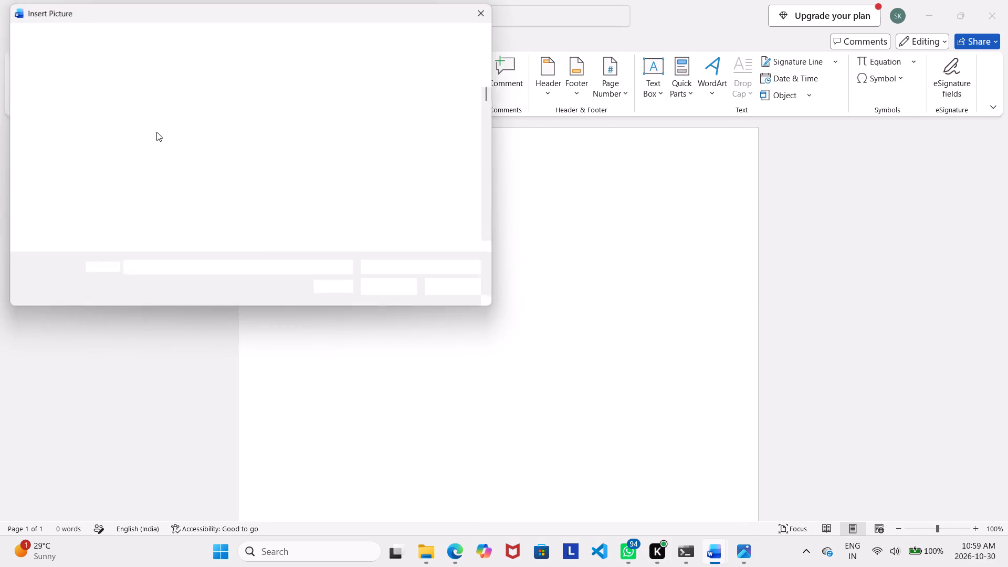
drag(495, 89, 495, 177)
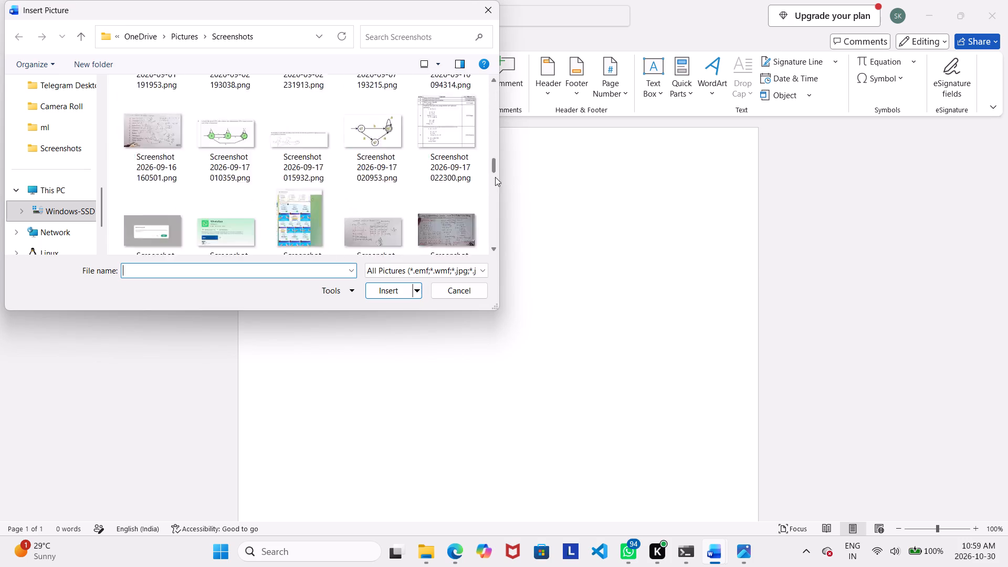
drag(495, 177, 498, 274)
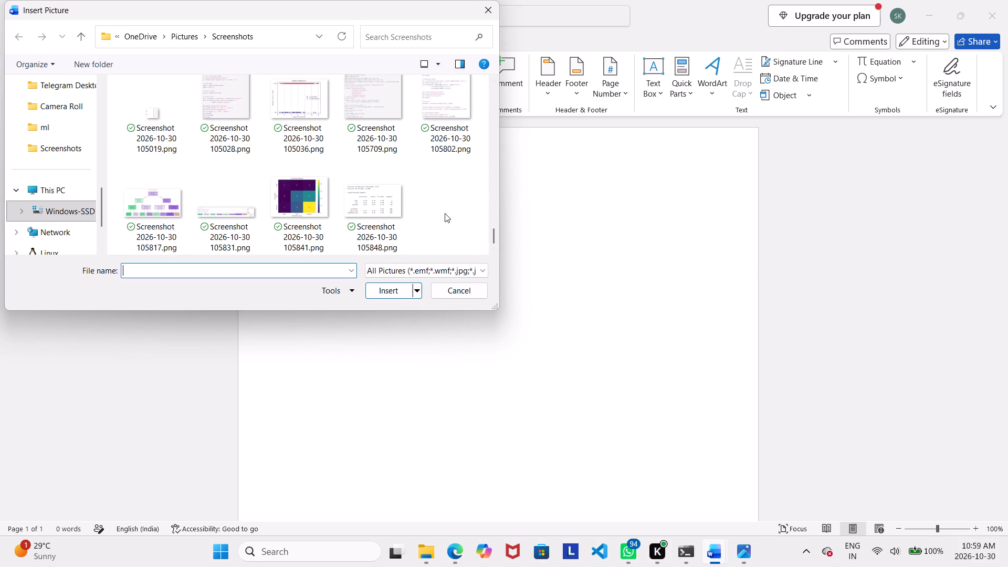
scroll(445, 213, up, 1)
click(379, 133)
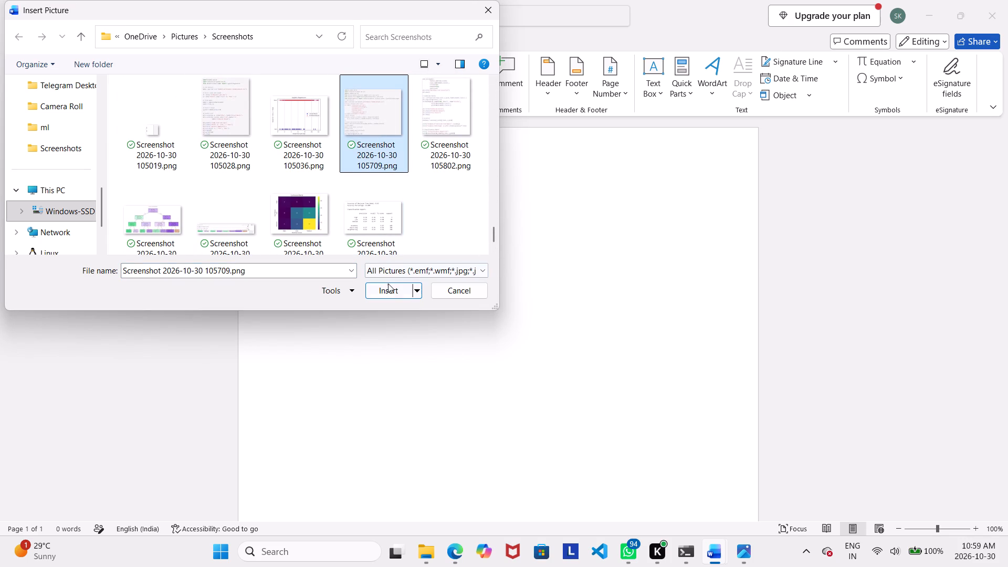
click(388, 285)
scroll(394, 277, down, 9)
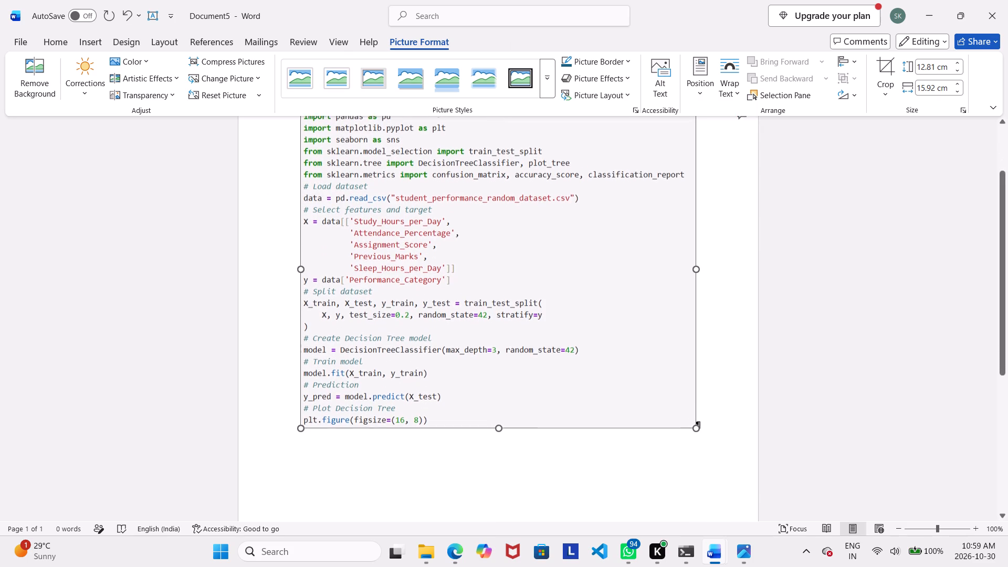
key(Return)
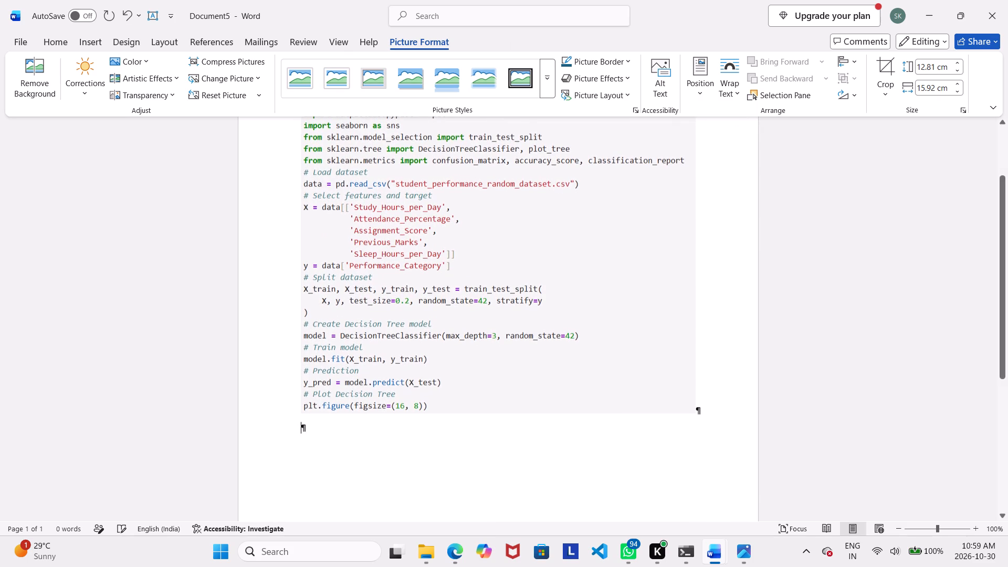
key(Return)
key(BackSpace)
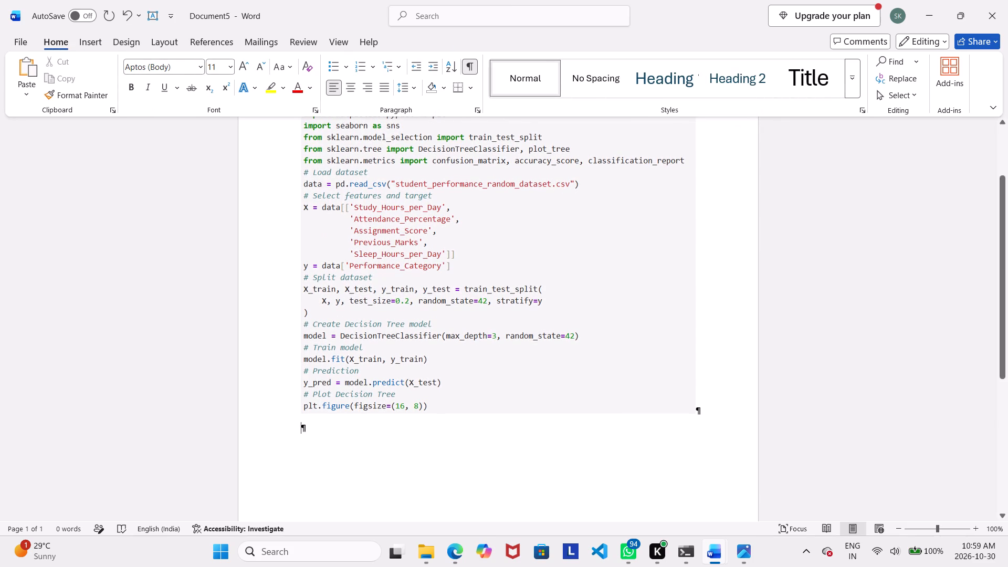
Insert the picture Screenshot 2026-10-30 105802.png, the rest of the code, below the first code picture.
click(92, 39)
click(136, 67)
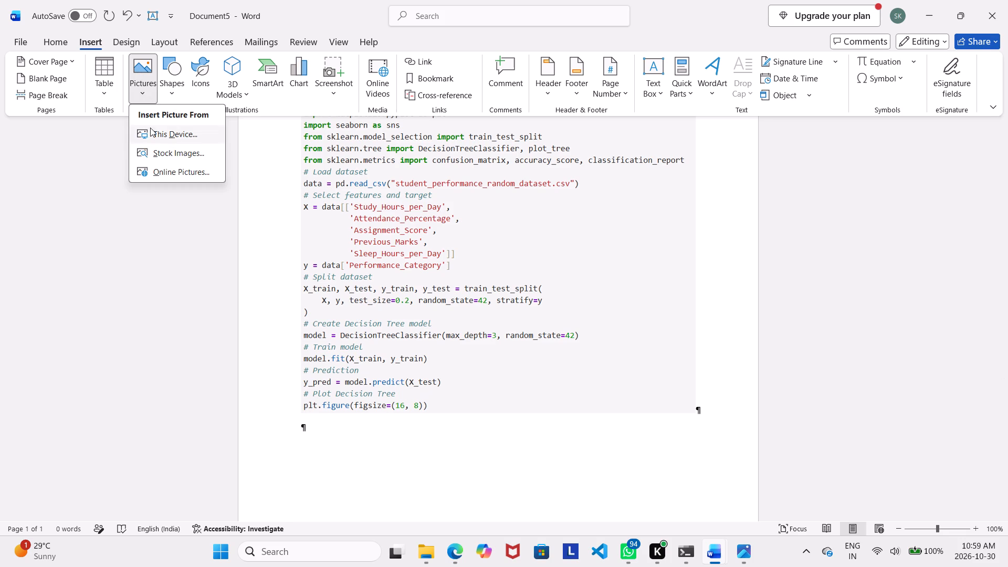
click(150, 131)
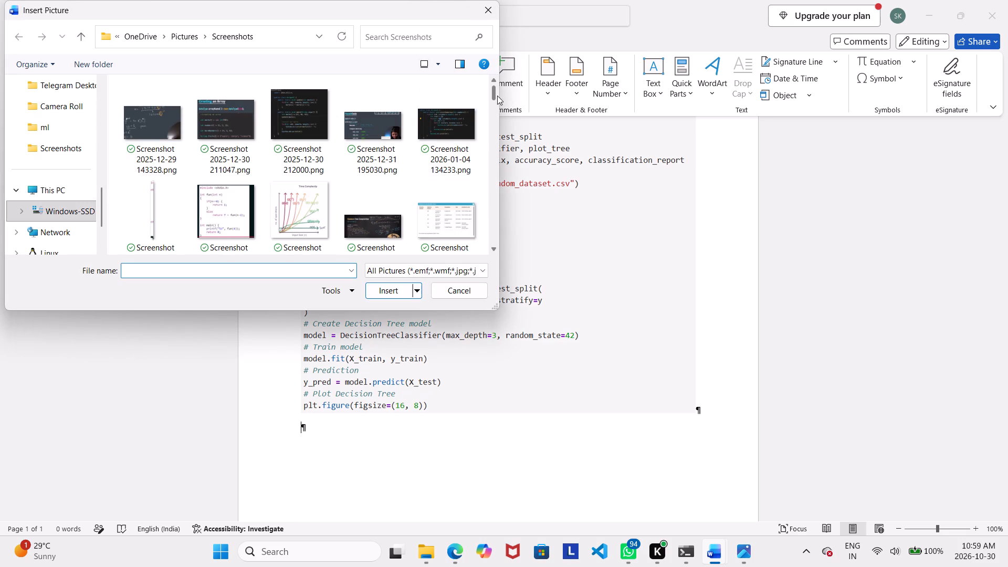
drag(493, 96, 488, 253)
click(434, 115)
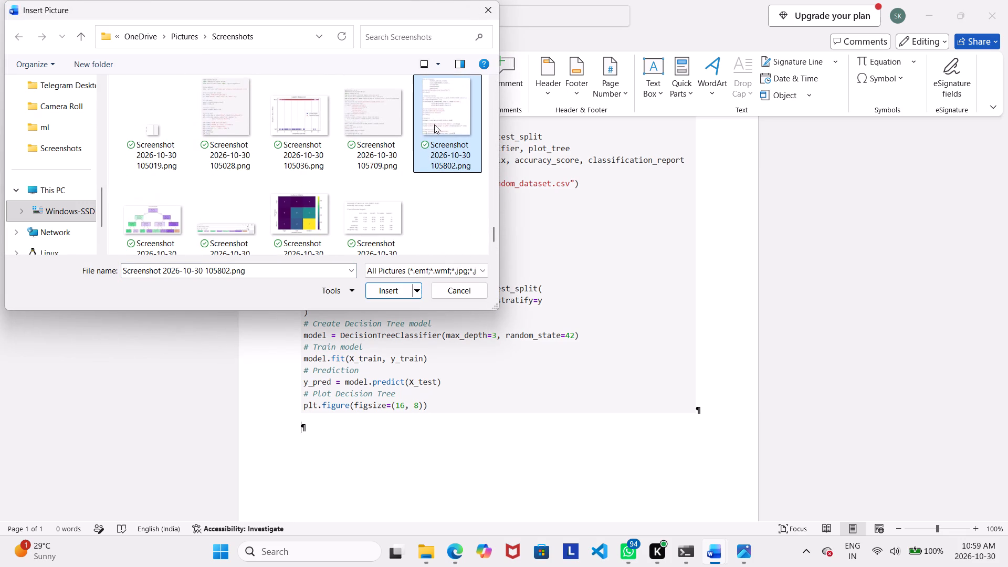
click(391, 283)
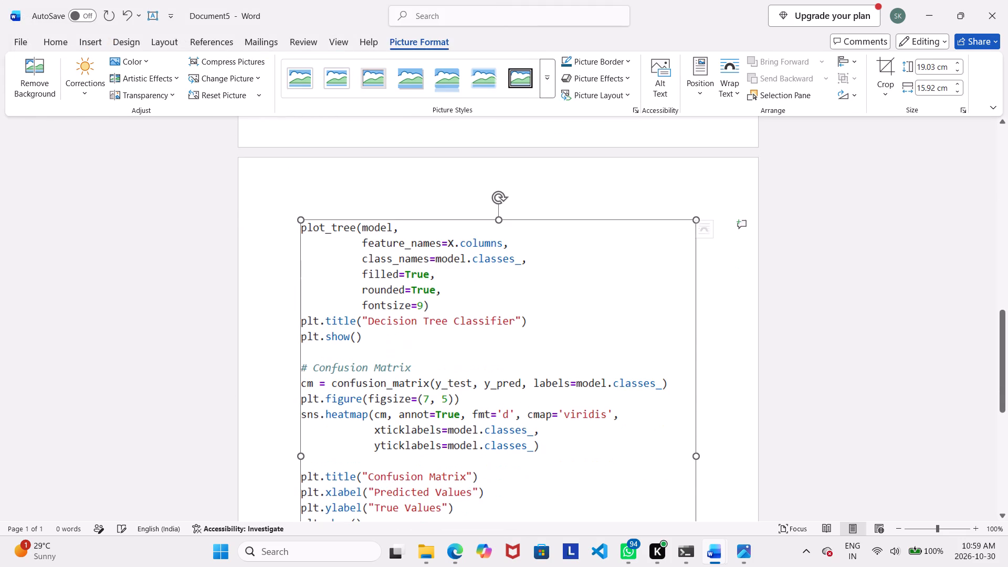
Examine how the two code pictures are laid out across the document's pages.
scroll(391, 283, up, 18)
scroll(391, 283, up, 4)
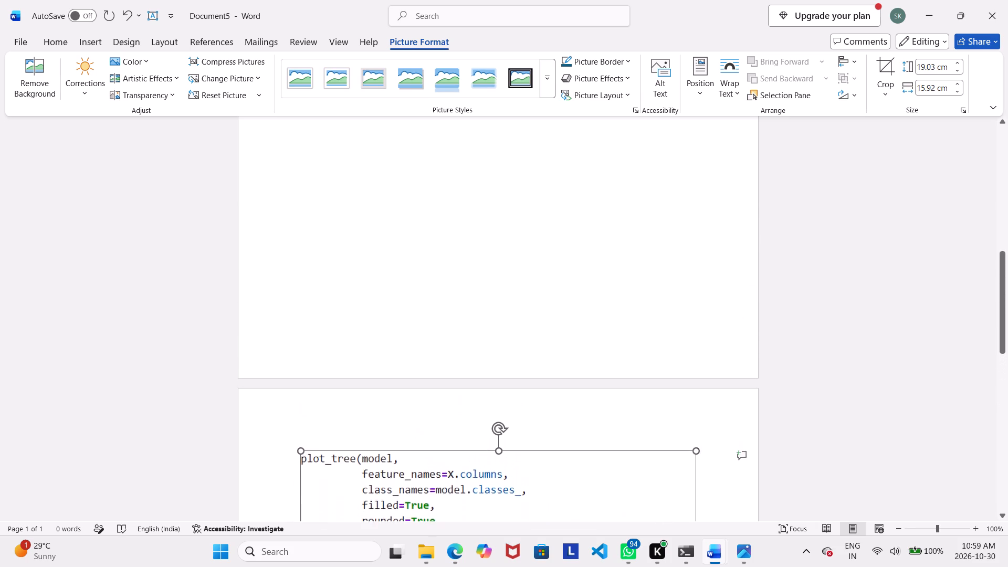
scroll(391, 283, up, 14)
scroll(391, 283, down, 3)
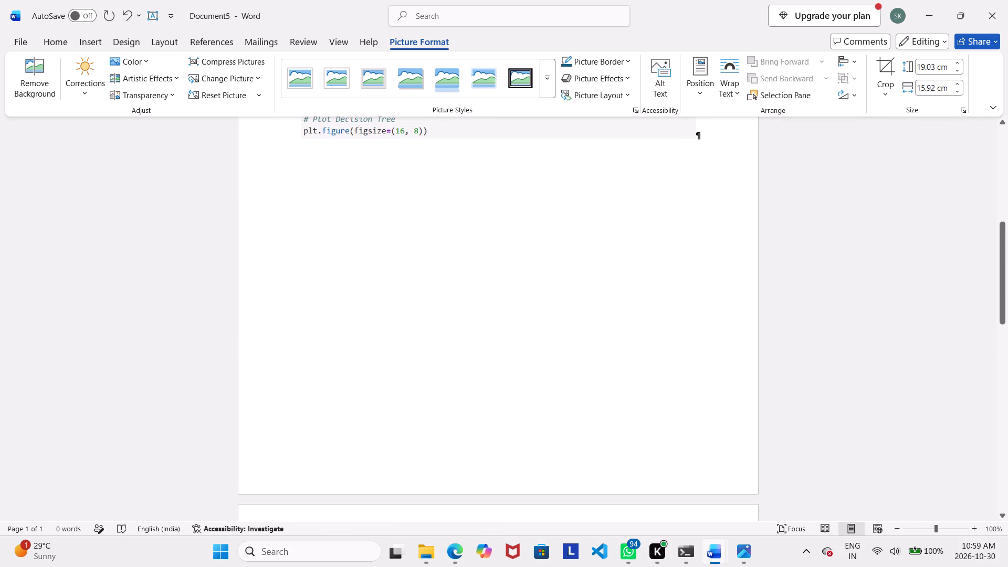
scroll(391, 283, down, 17)
scroll(391, 283, down, 4)
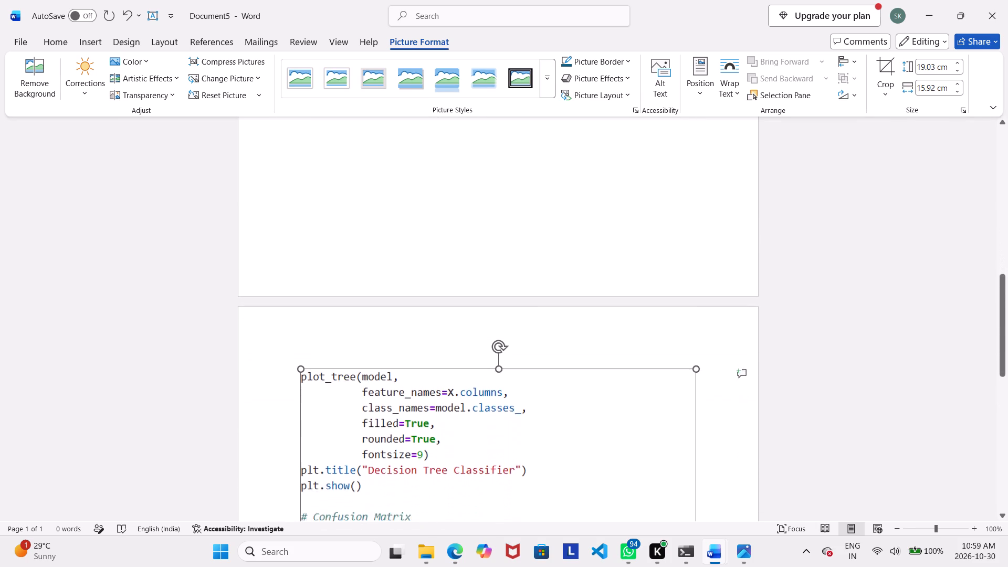
scroll(391, 283, down, 9)
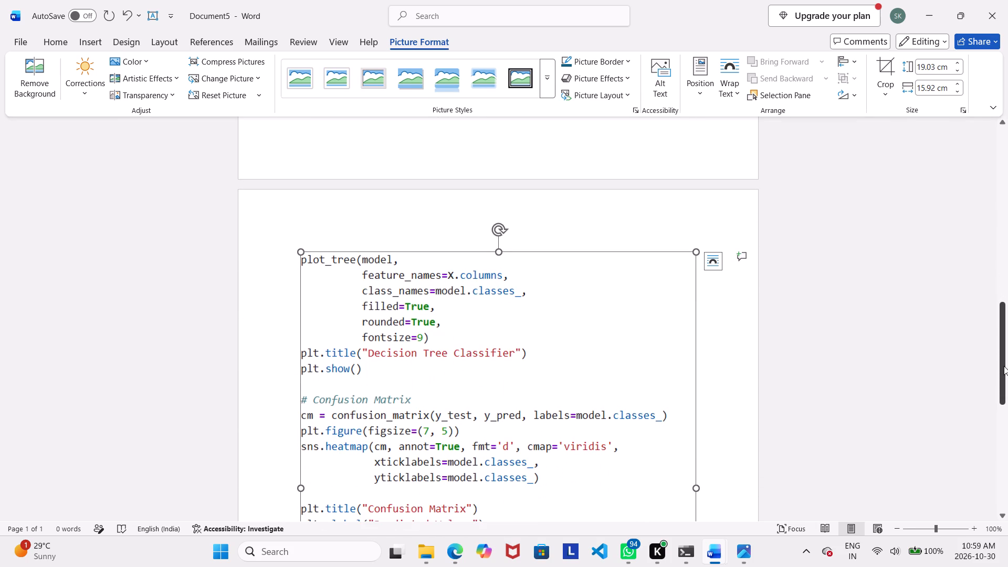
drag(1002, 366, 1001, 437)
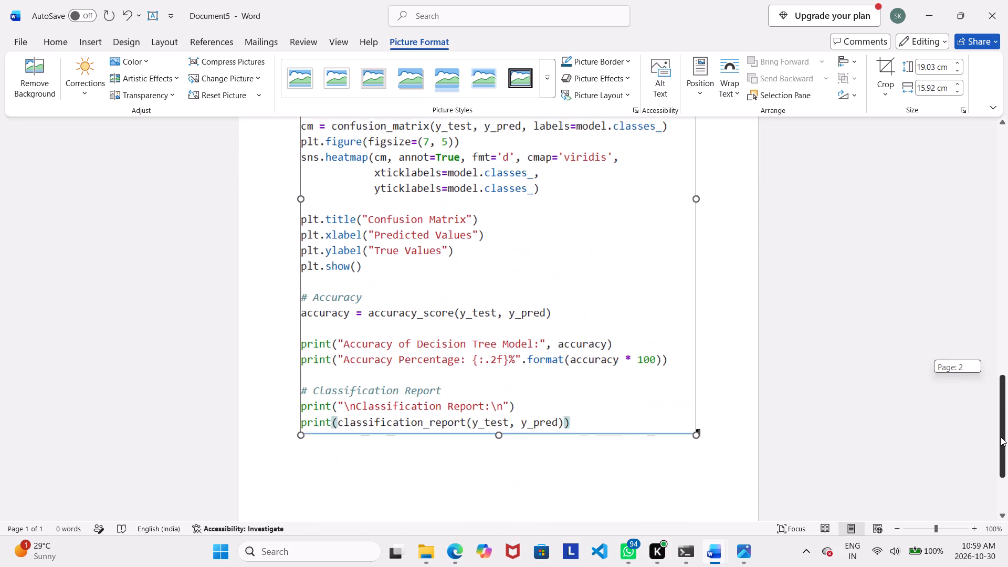
drag(1001, 437, 986, 387)
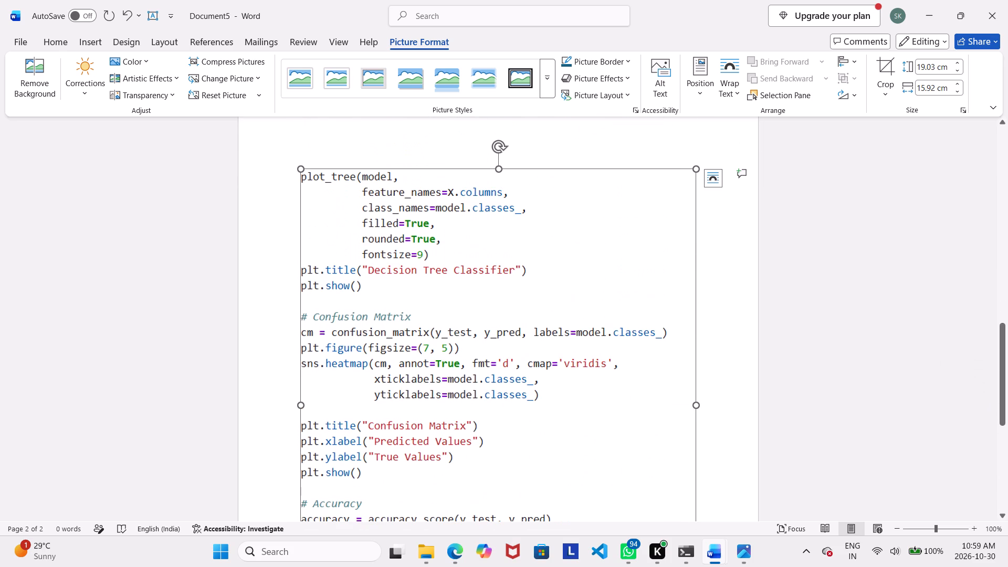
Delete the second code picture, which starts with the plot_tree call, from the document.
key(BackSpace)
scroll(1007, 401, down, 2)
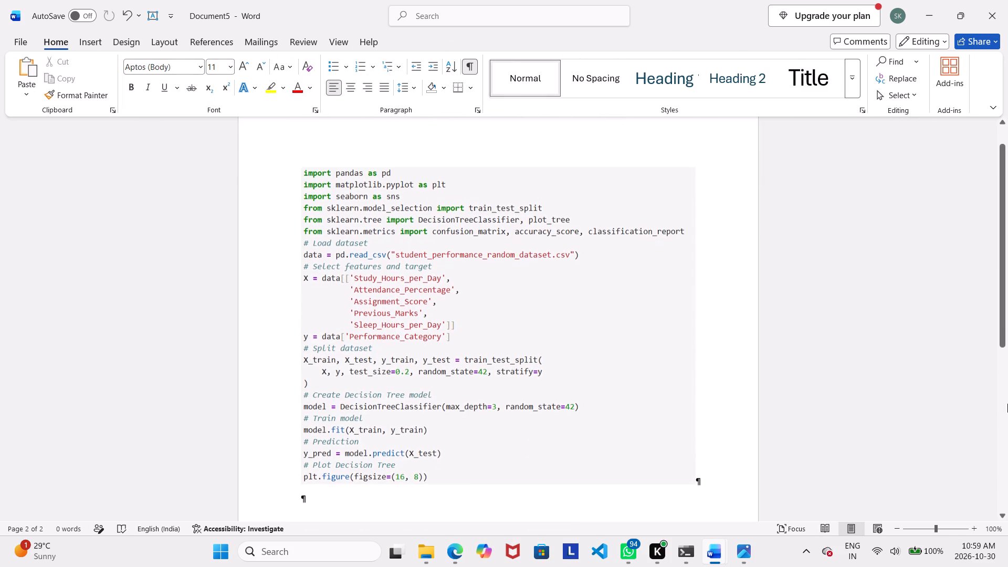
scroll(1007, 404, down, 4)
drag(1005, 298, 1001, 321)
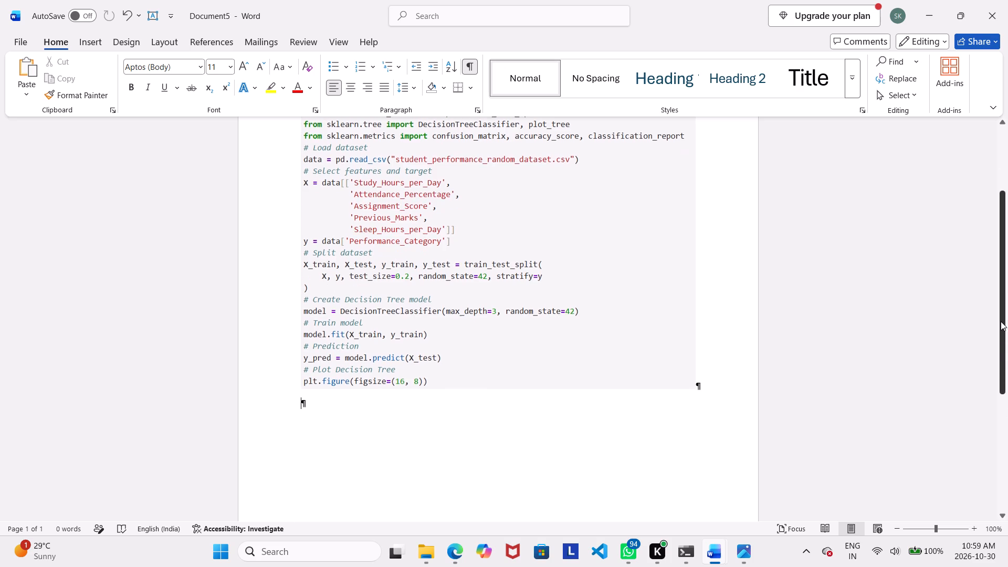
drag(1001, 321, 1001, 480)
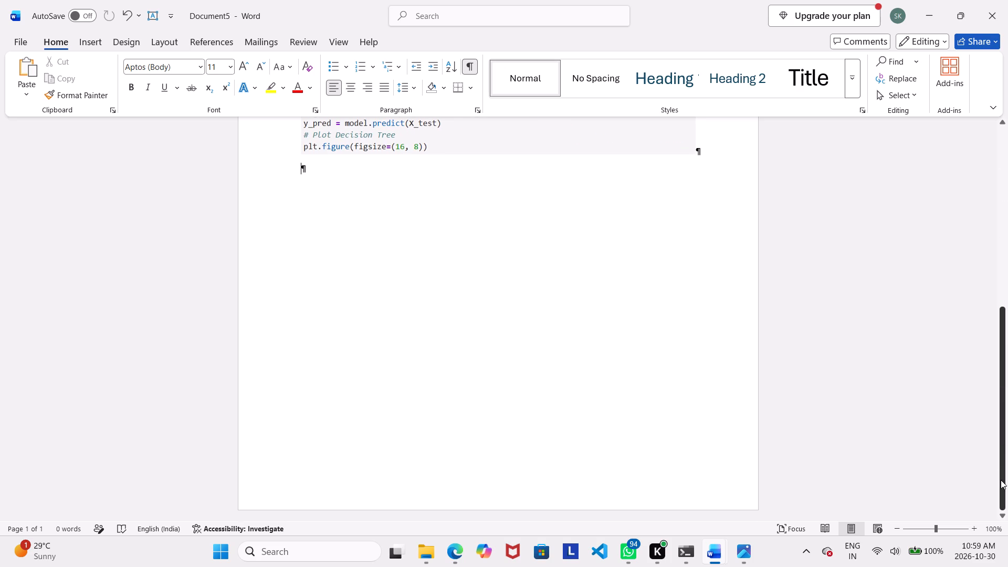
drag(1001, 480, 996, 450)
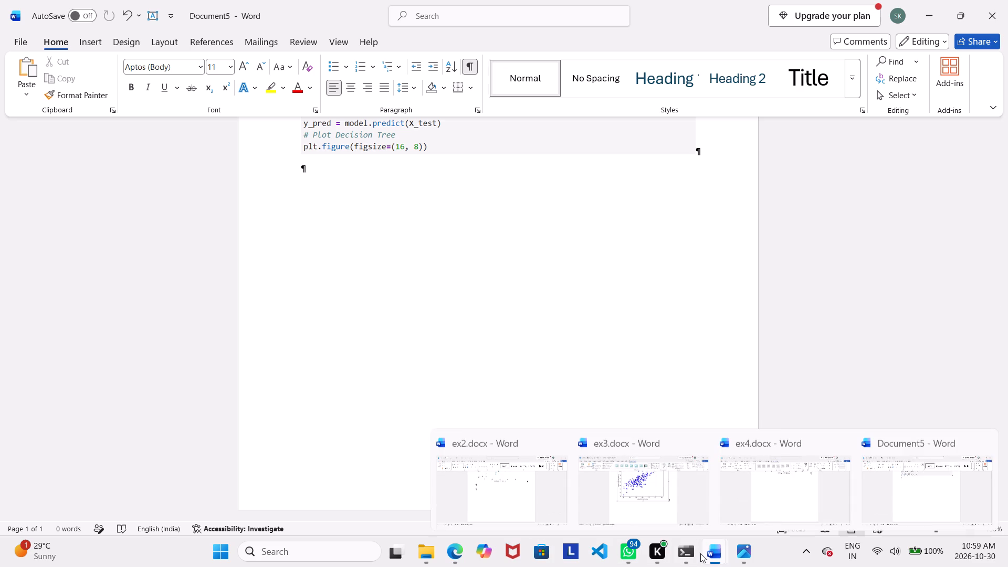
Switch to the MLEx notebook and screenshot the Decision Tree code from plt.figure(figsize=(16, 8)) through the yticklabels line of the heatmap.
click(450, 554)
scroll(447, 488, up, 6)
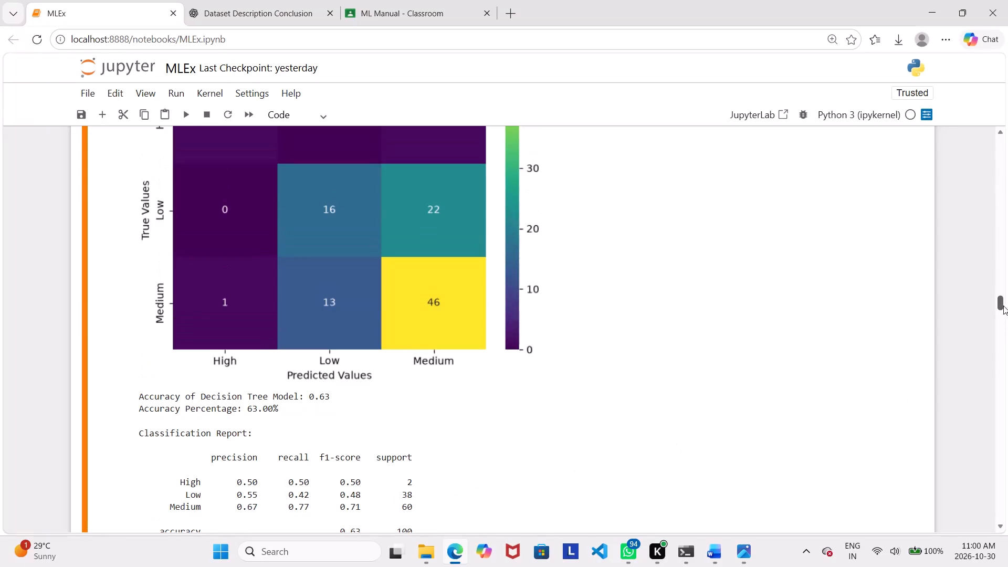
drag(999, 296, 1001, 261)
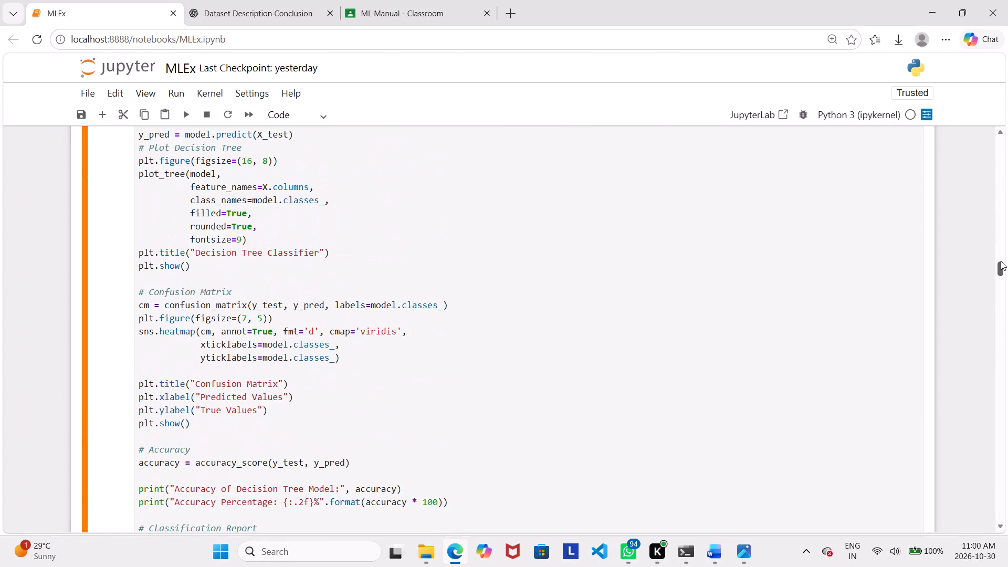
drag(1001, 261, 1001, 262)
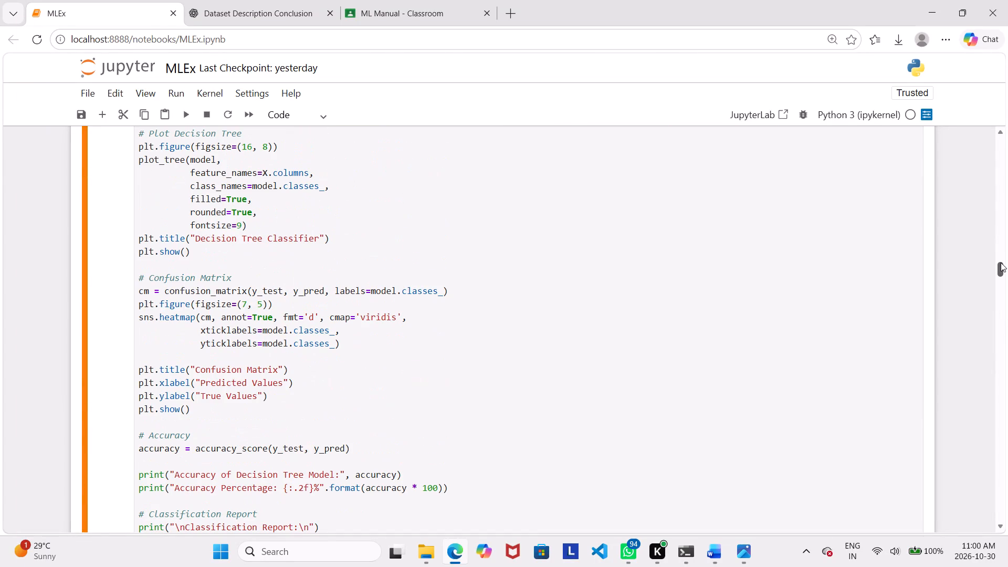
key(Print)
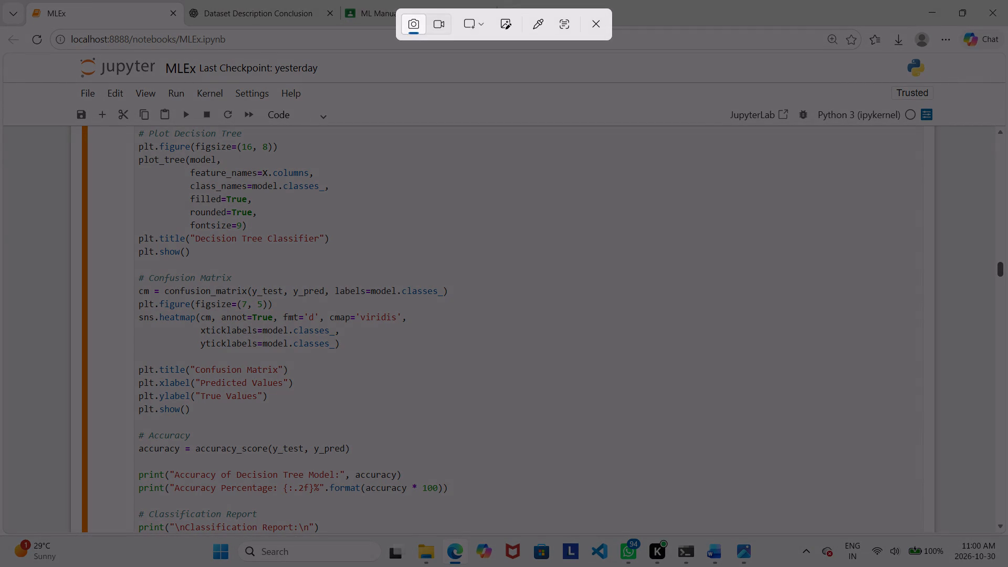
drag(138, 140, 397, 356)
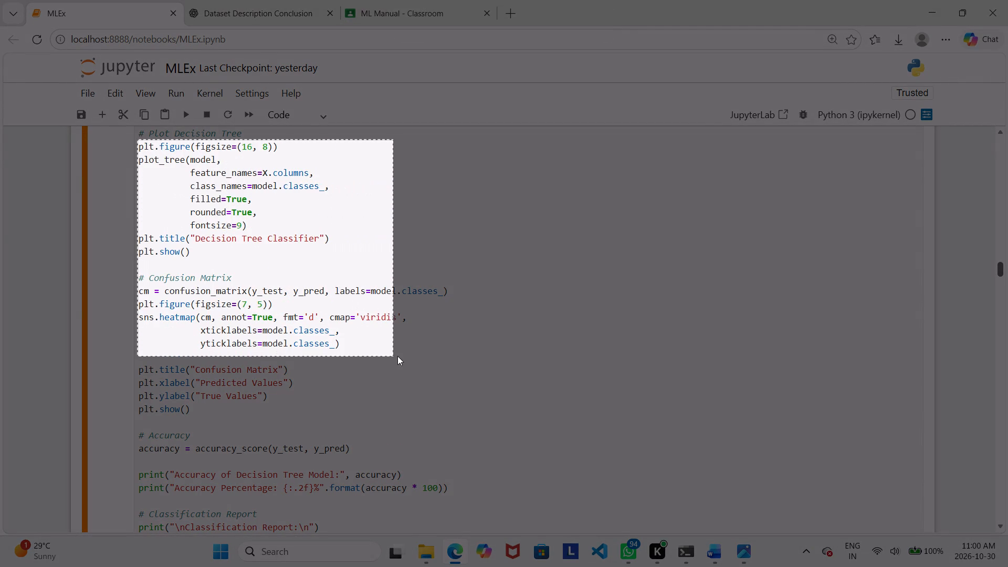
drag(397, 356, 455, 354)
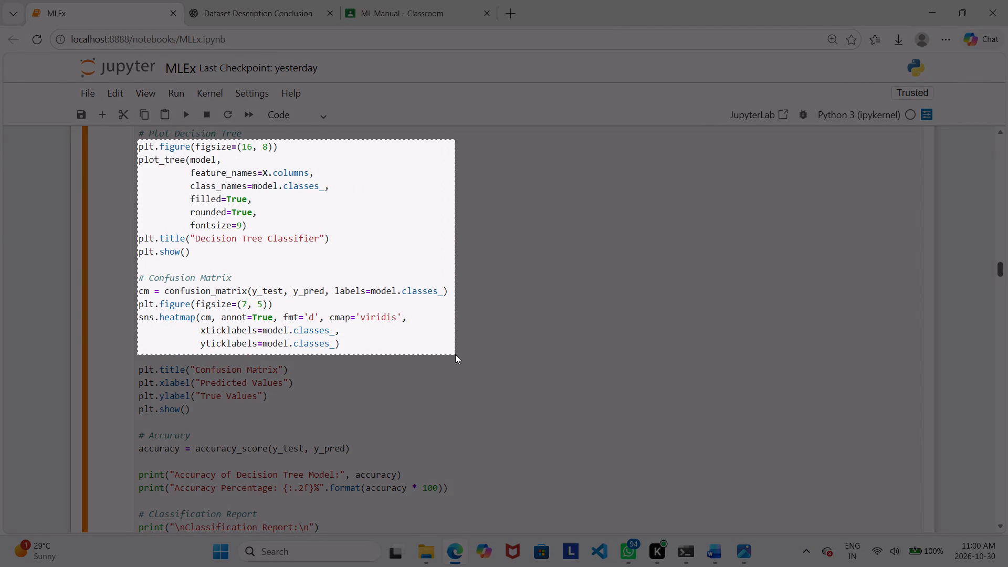
drag(455, 354, 456, 354)
Screenshot the remaining code of the cell, from plt.title("Confusion Matrix") through print(classification_report(y_test, y_pred)).
scroll(446, 340, down, 6)
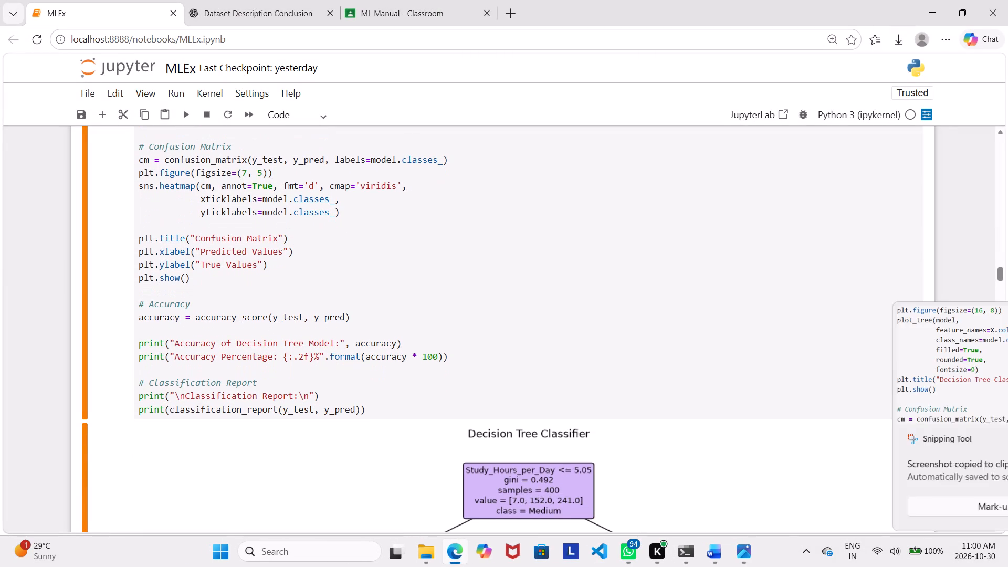
key(Print)
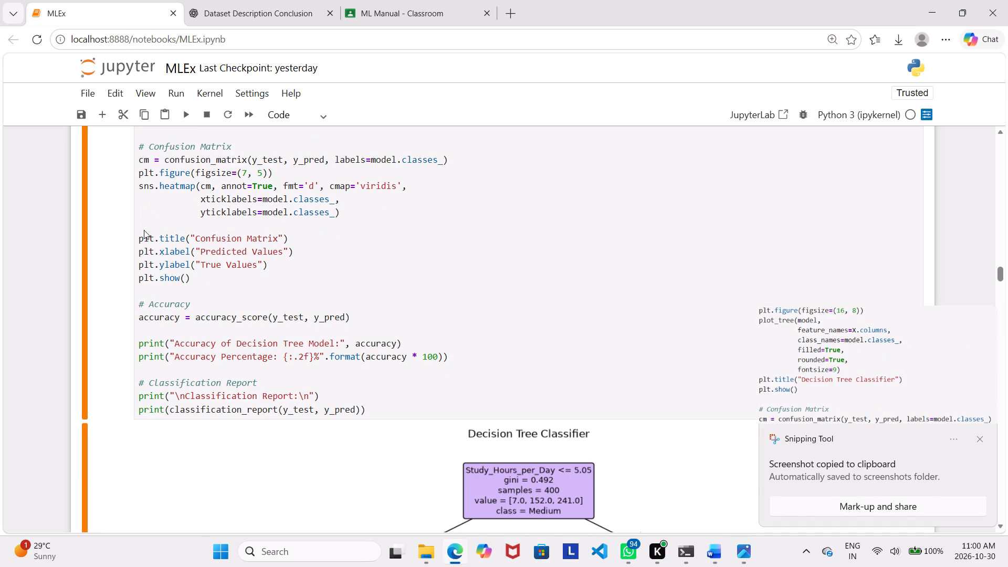
drag(136, 227, 290, 434)
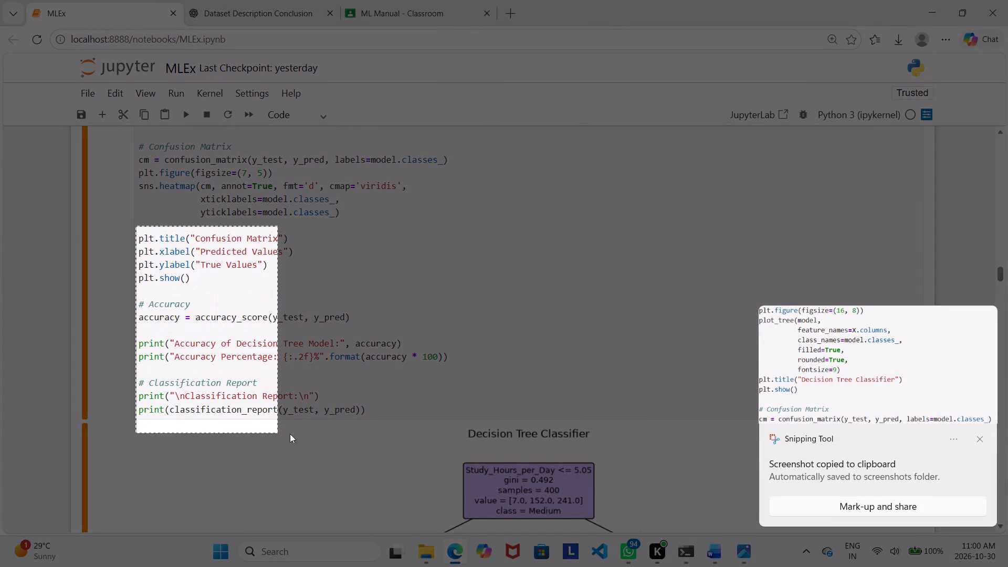
drag(290, 434, 465, 420)
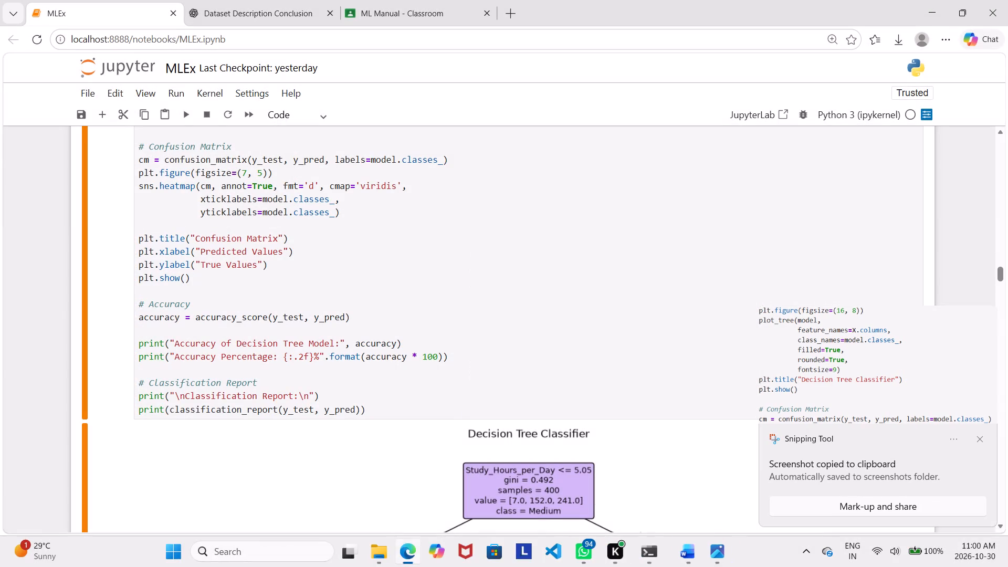
Switch to the Word document Document5 and insert the picture Screenshot 2026-10-30 110018.png below the first code picture.
click(710, 559)
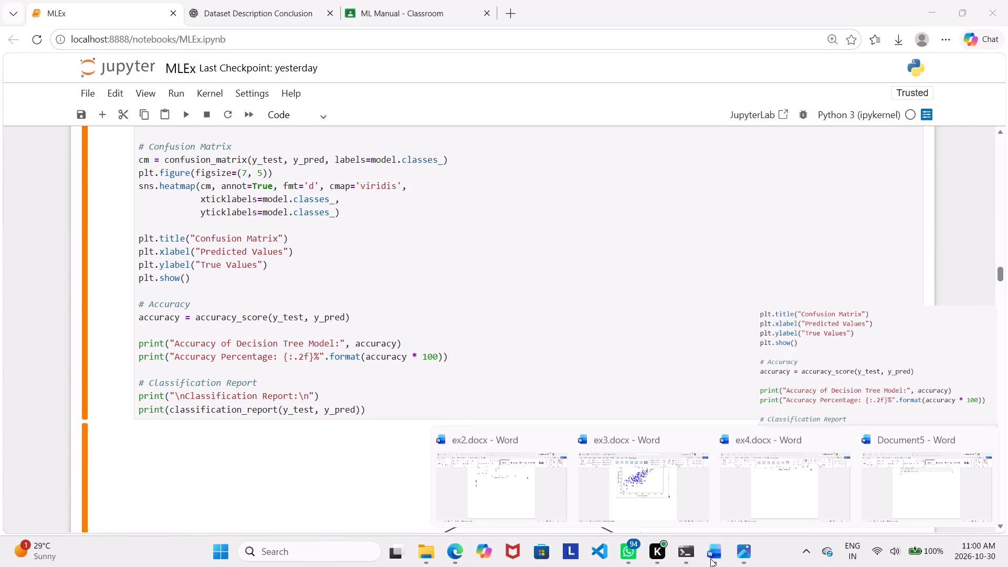
click(905, 469)
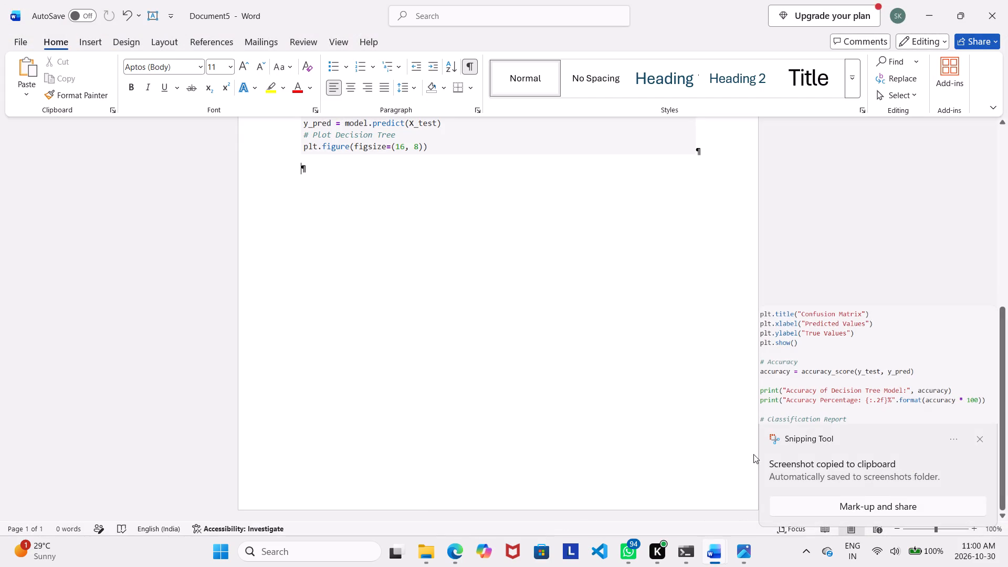
click(91, 41)
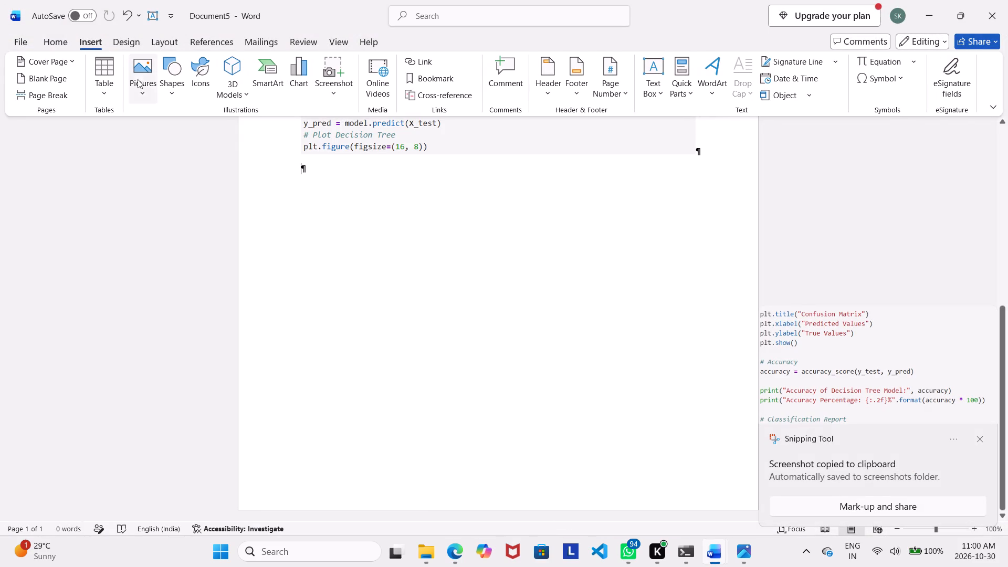
click(138, 79)
click(188, 131)
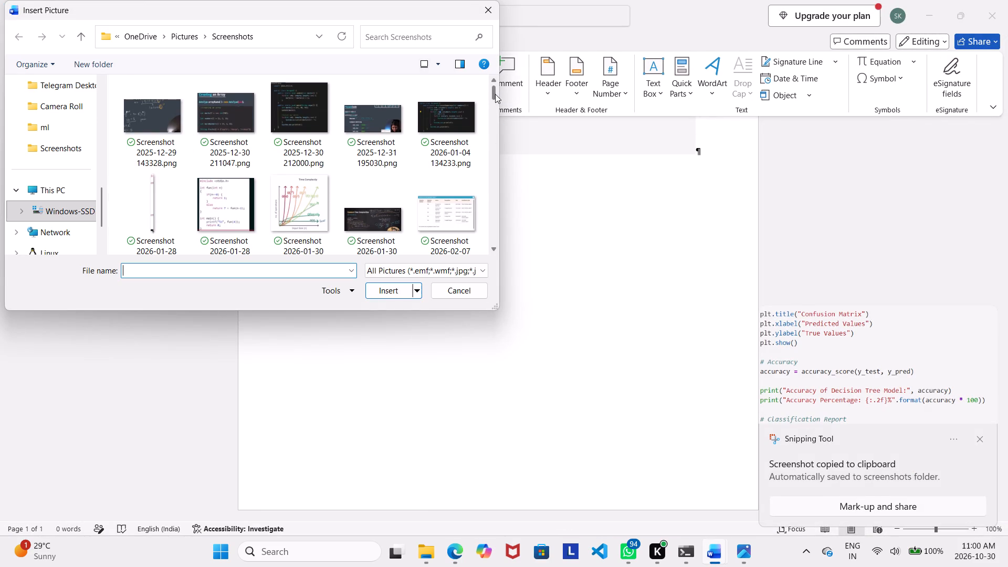
drag(495, 94, 496, 253)
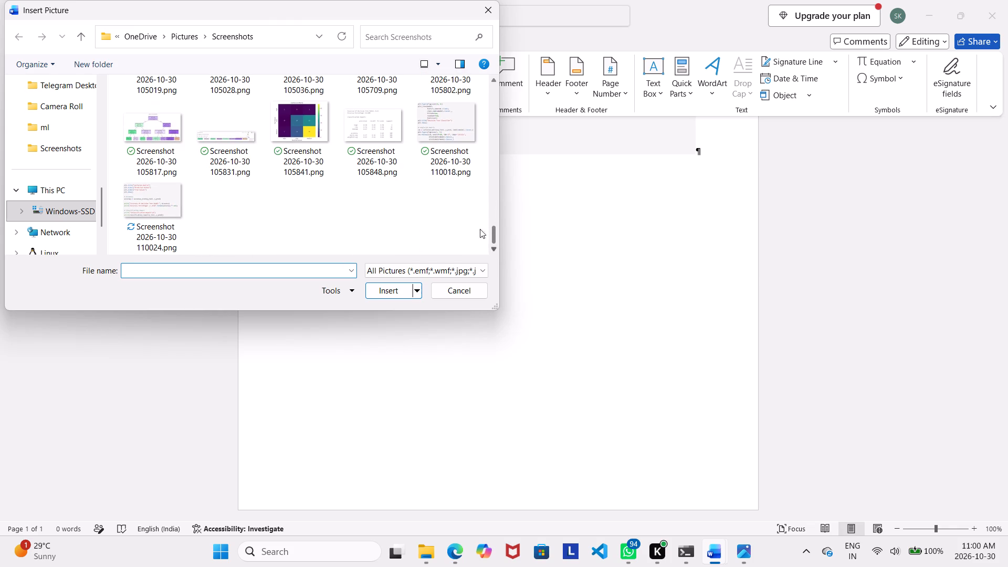
click(448, 127)
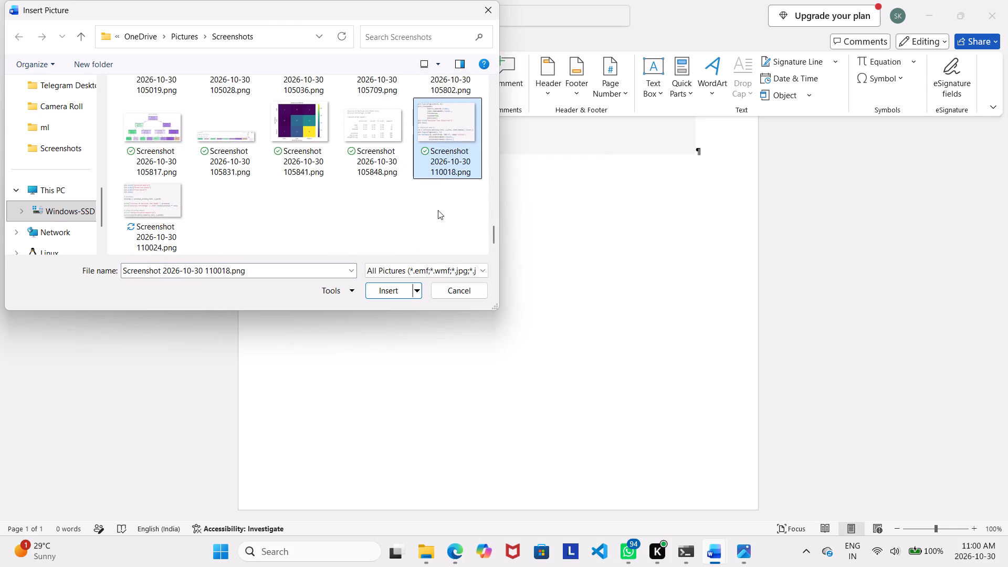
click(388, 290)
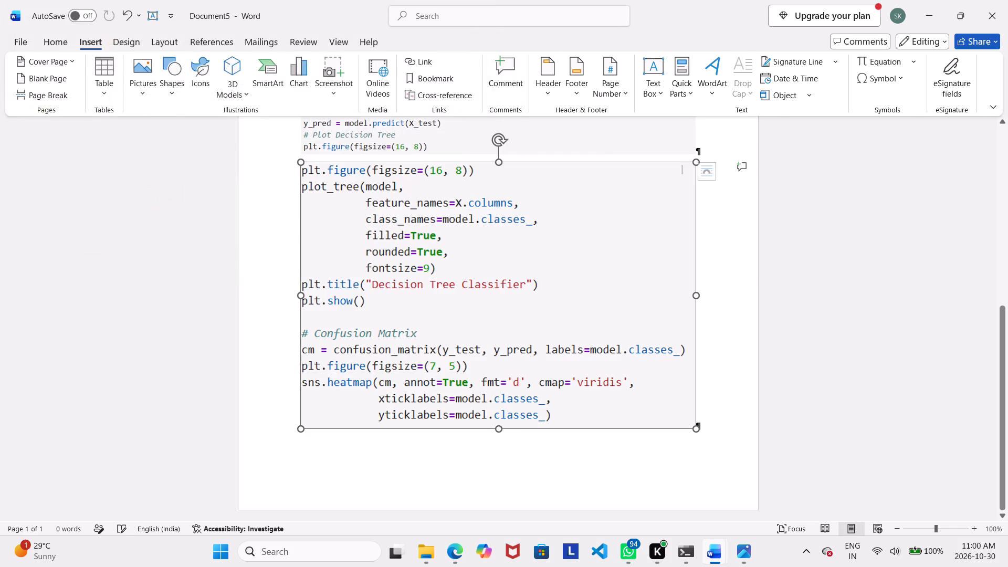
Shrink the newly inserted plot_tree code picture to about 80% of its height and 85% of its width.
scroll(388, 290, down, 5)
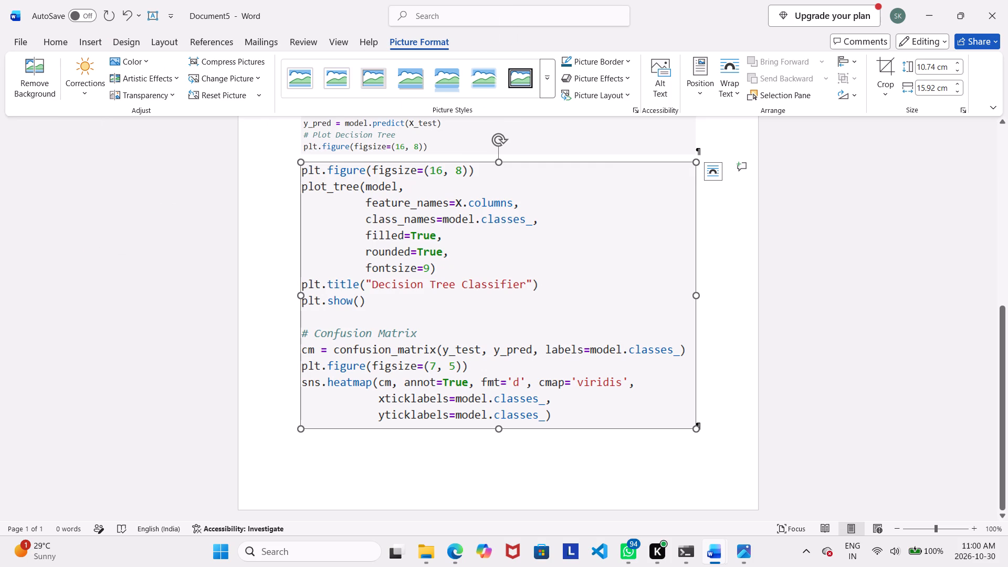
click(626, 385)
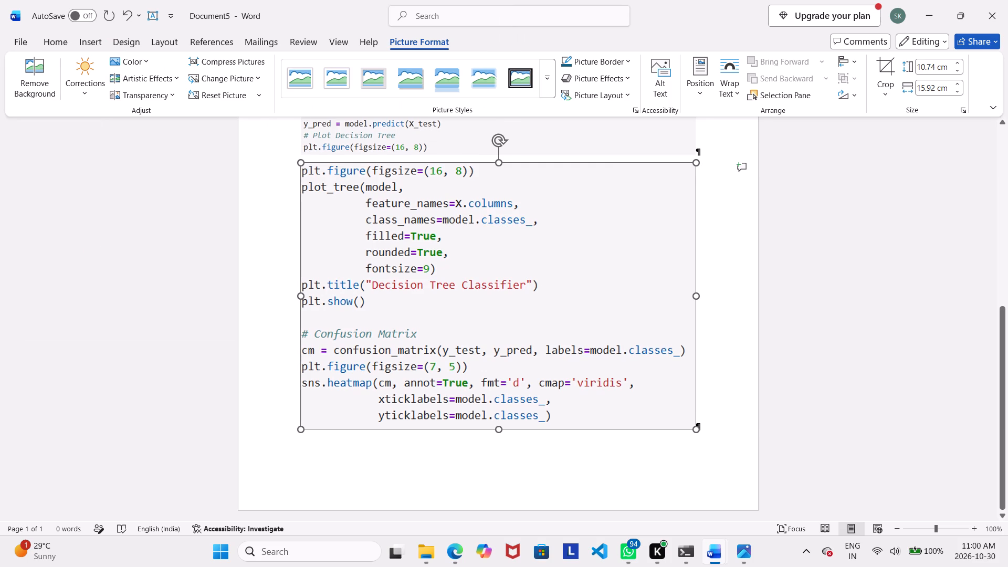
click(735, 360)
scroll(735, 360, up, 10)
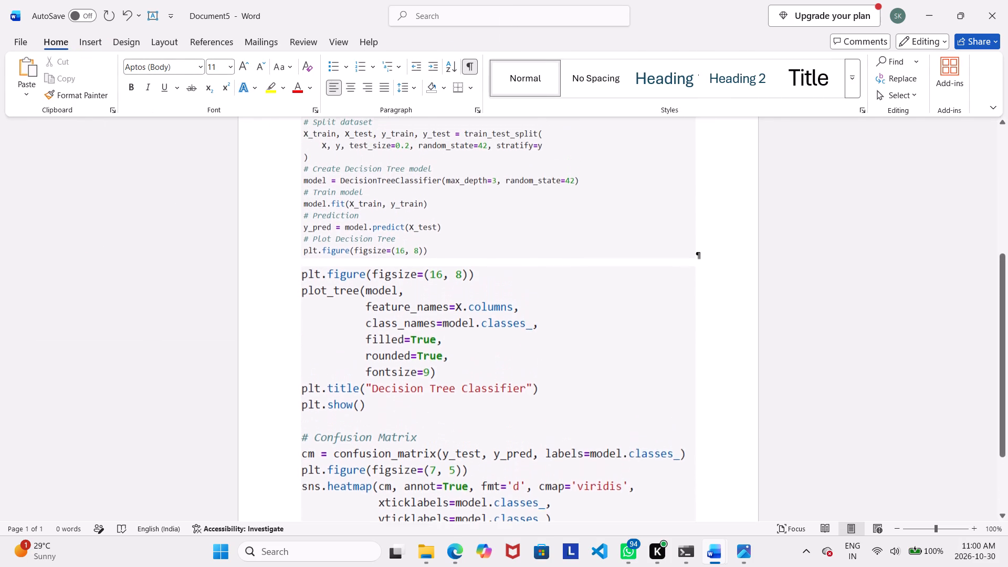
scroll(735, 360, up, 9)
scroll(735, 360, down, 4)
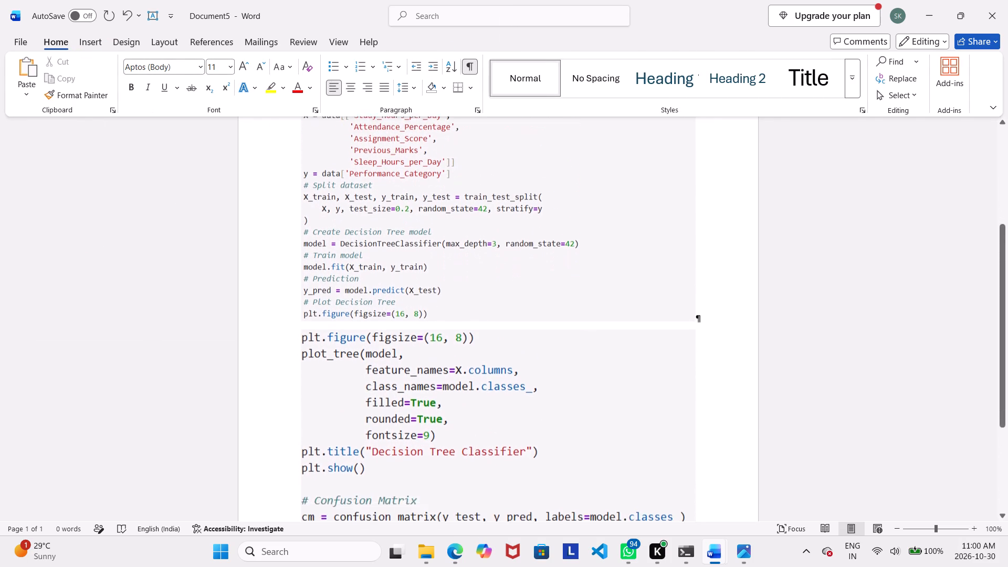
scroll(735, 360, down, 5)
click(586, 382)
scroll(548, 425, down, 2)
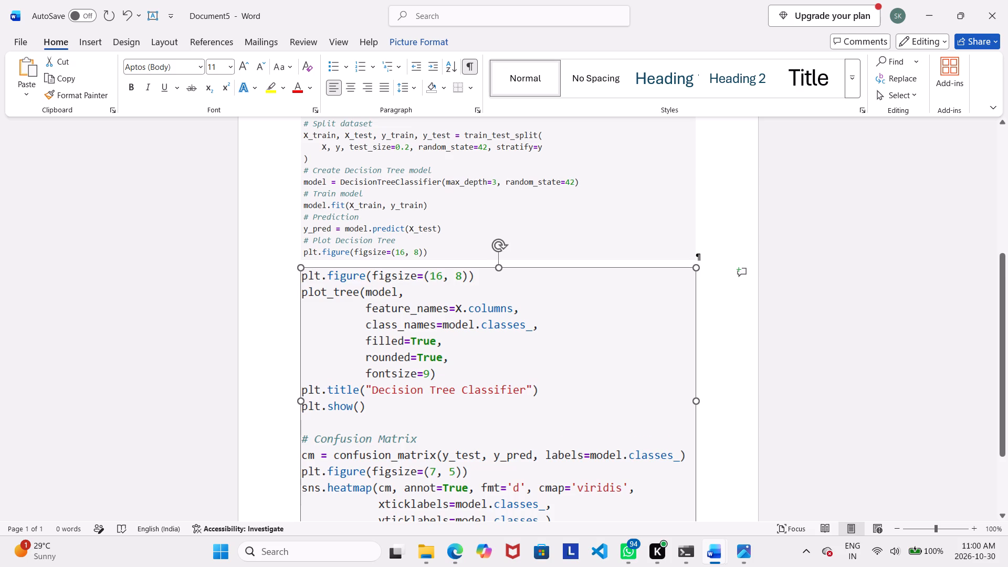
scroll(548, 425, down, 3)
drag(499, 477, 495, 444)
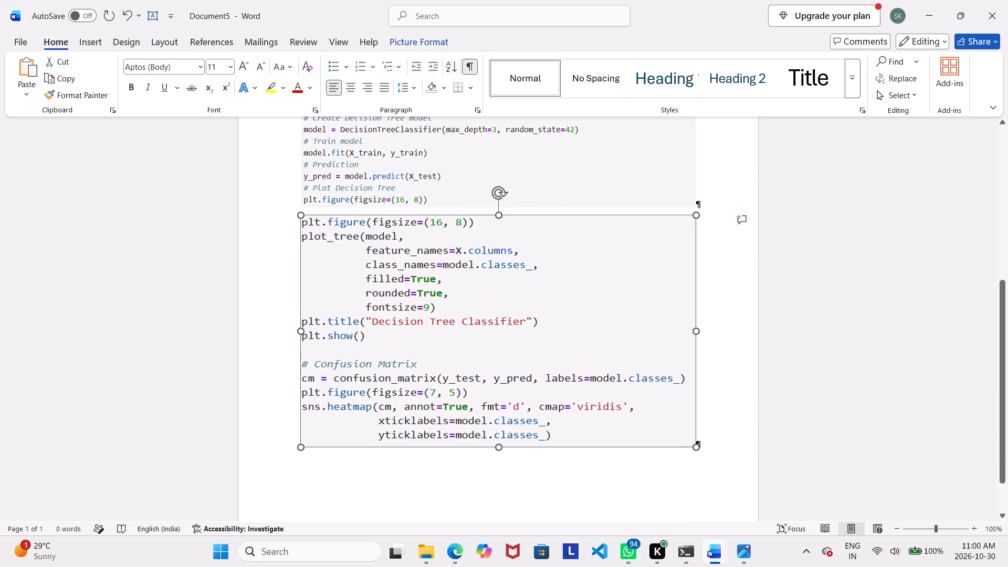
drag(495, 444, 493, 427)
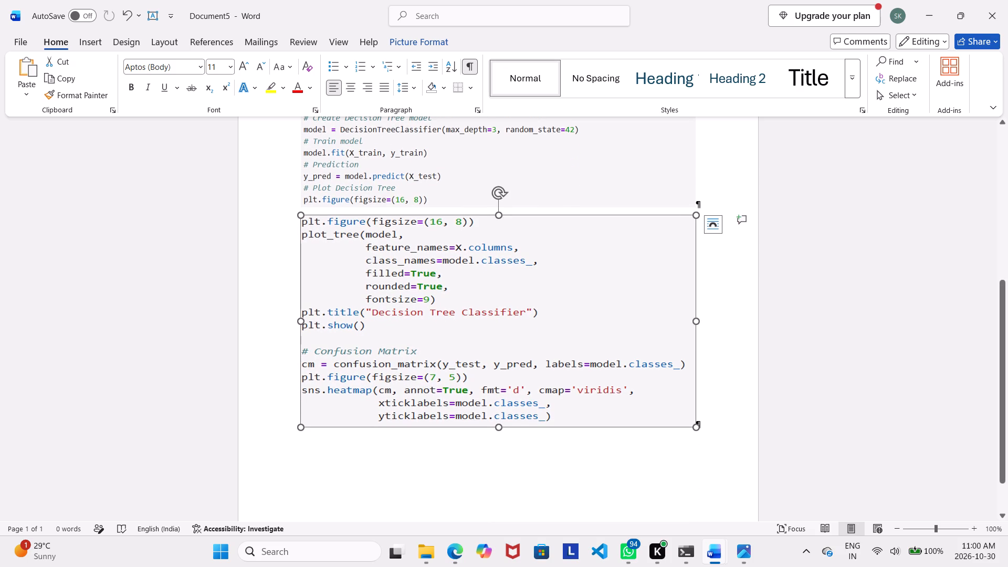
drag(692, 319, 662, 325)
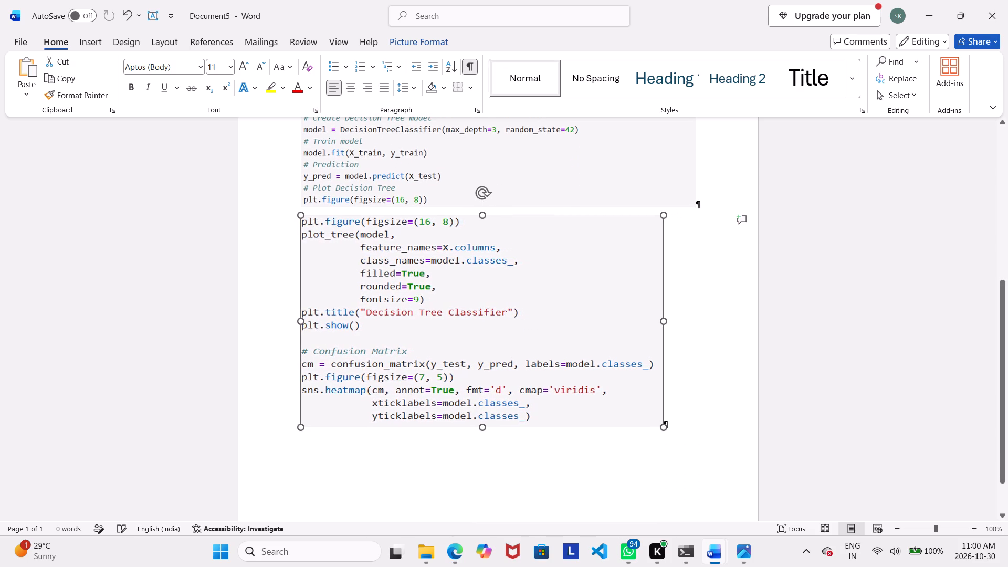
drag(662, 325, 635, 333)
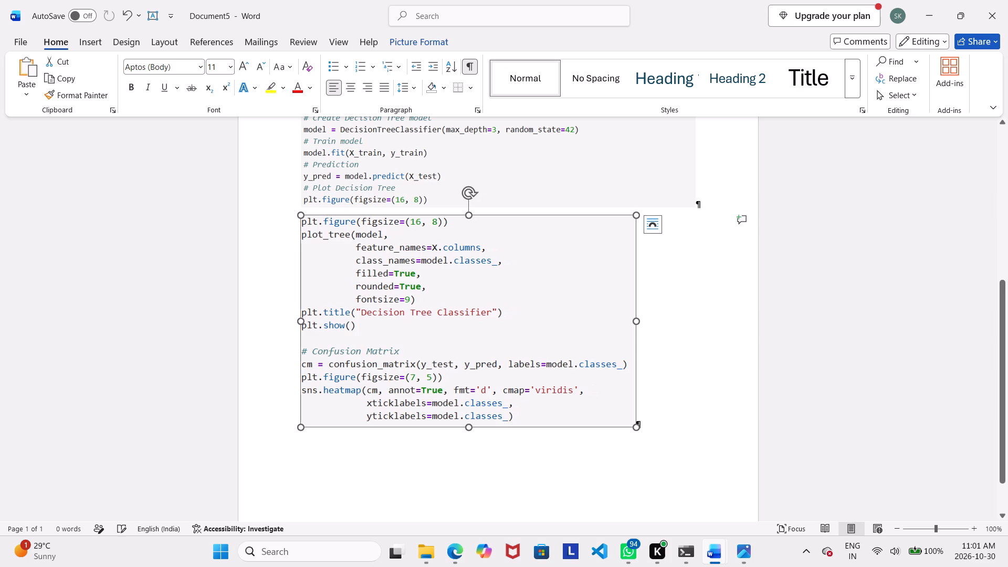
Shrink the plot_tree code picture further to about three quarters of the first picture's width, with its text close to that picture's text size.
drag(468, 425, 475, 396)
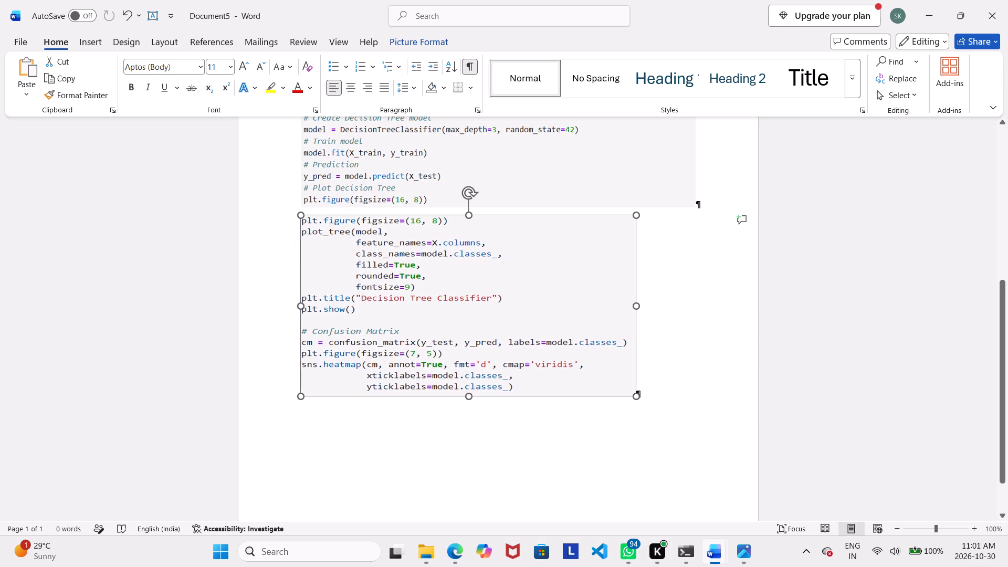
drag(475, 396, 476, 385)
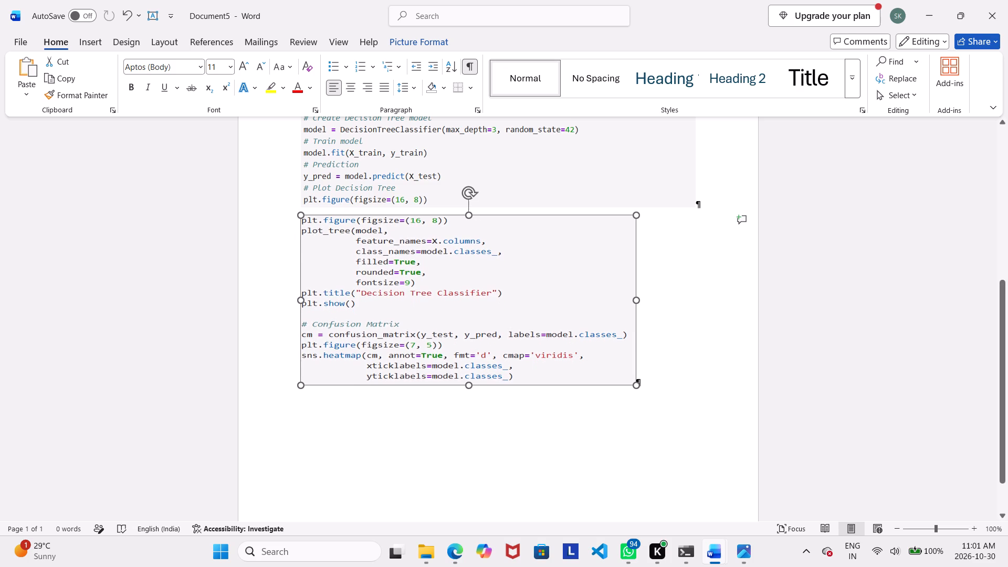
drag(476, 385, 477, 383)
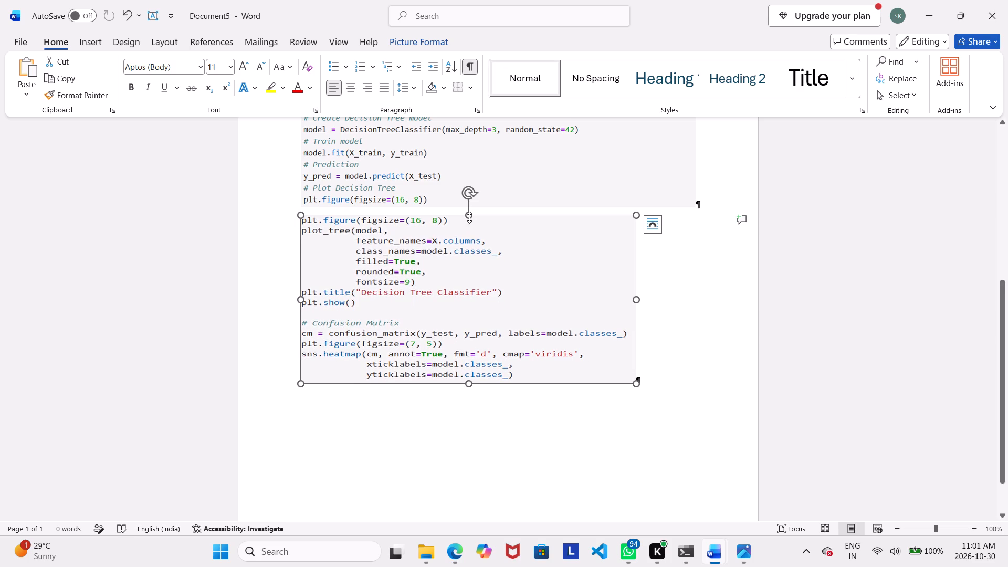
drag(469, 213, 467, 219)
drag(467, 283, 471, 260)
click(475, 283)
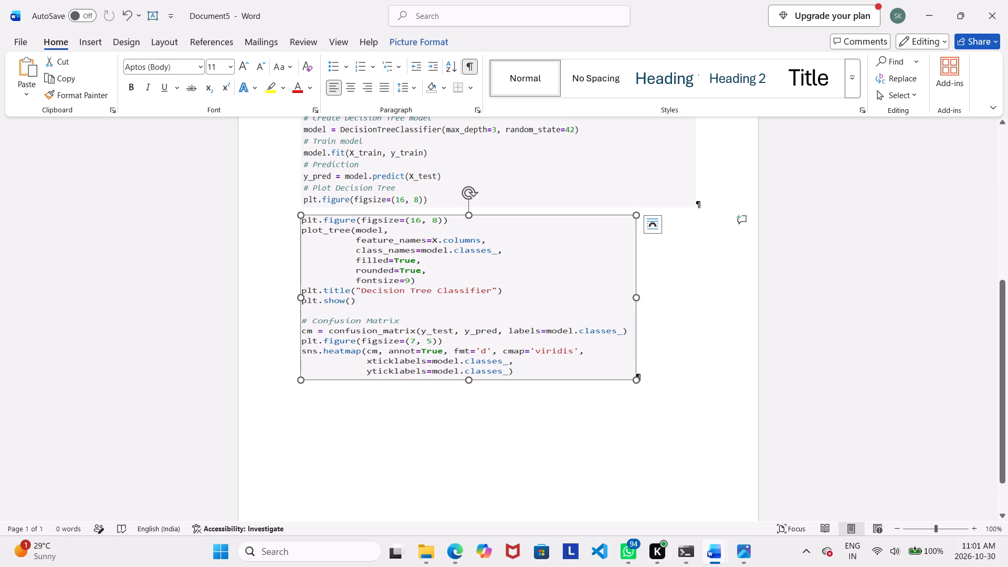
scroll(475, 283, down, 2)
scroll(475, 283, up, 4)
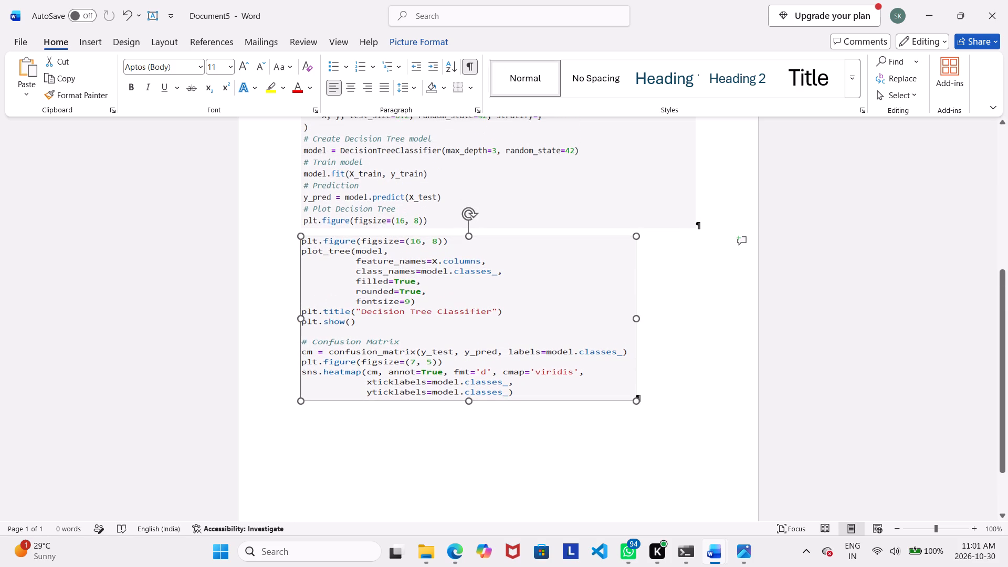
drag(302, 318, 329, 313)
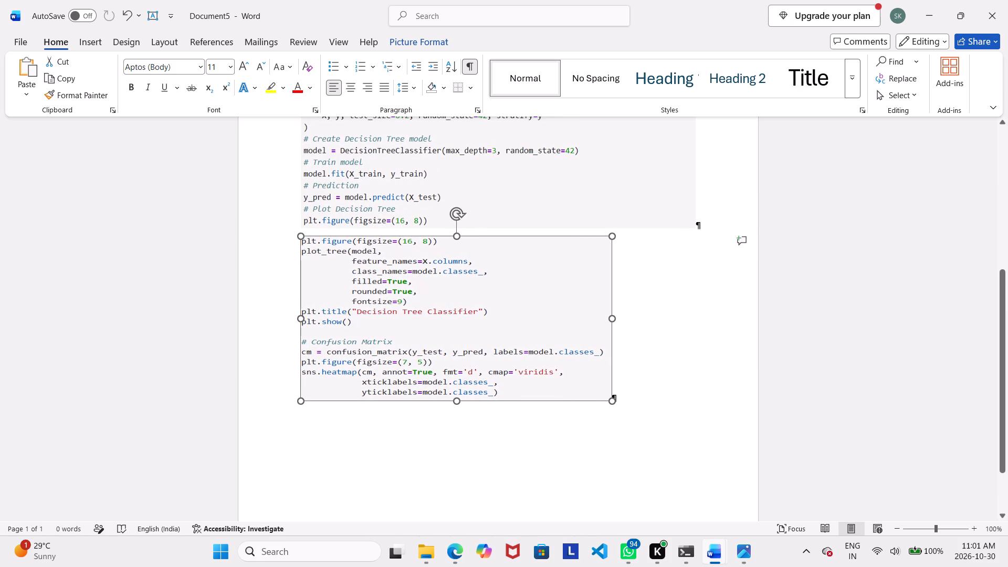
drag(329, 313, 333, 313)
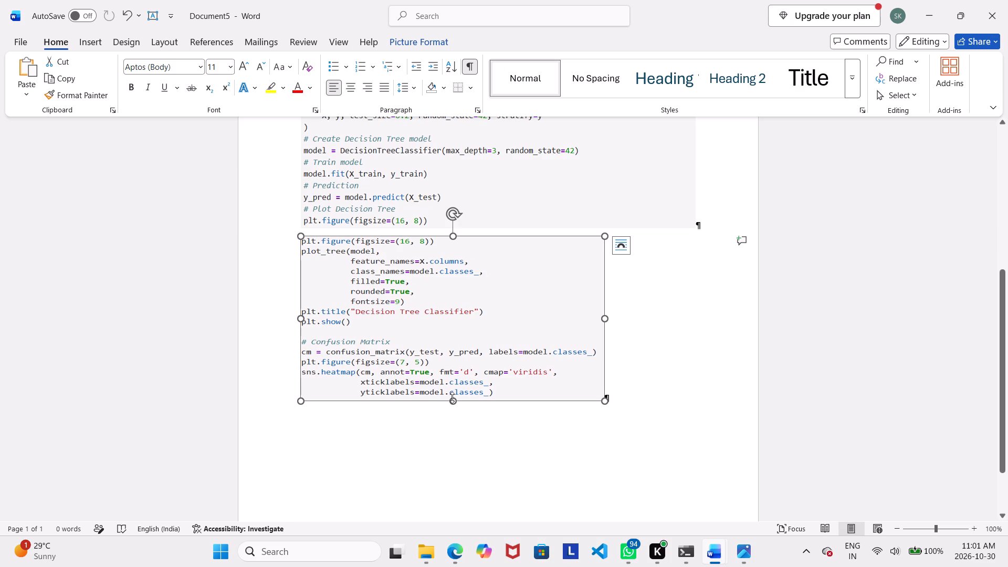
drag(452, 397, 453, 392)
click(495, 434)
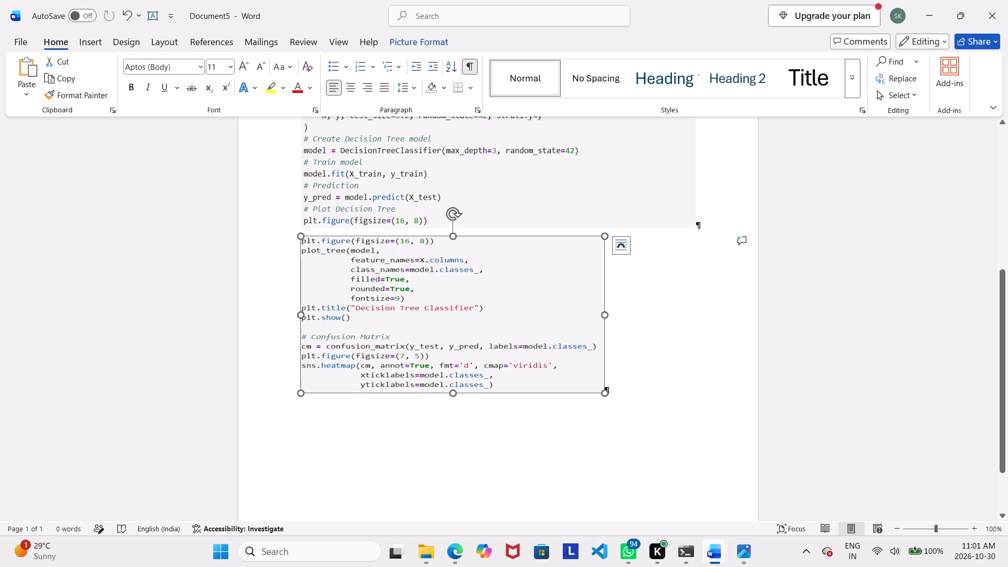
scroll(495, 434, down, 9)
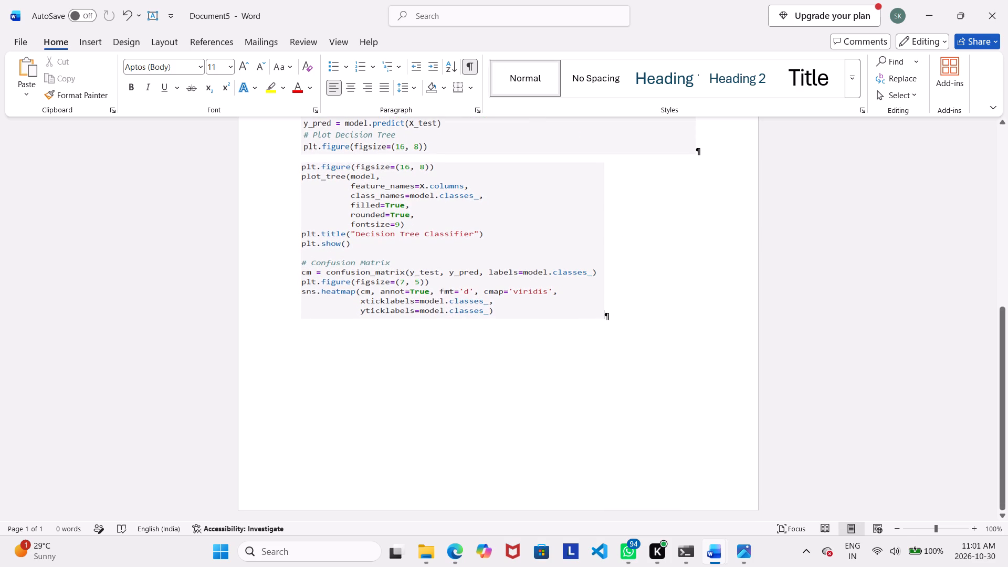
Insert the picture Screenshot 2026-10-30 110024.png on a new line below the plot_tree code picture.
key(Return)
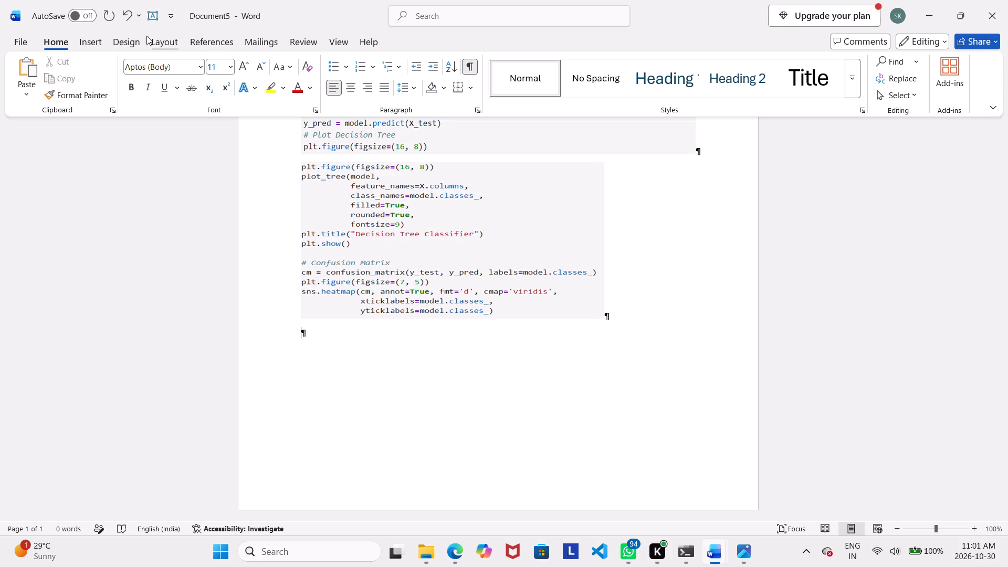
click(97, 45)
click(139, 65)
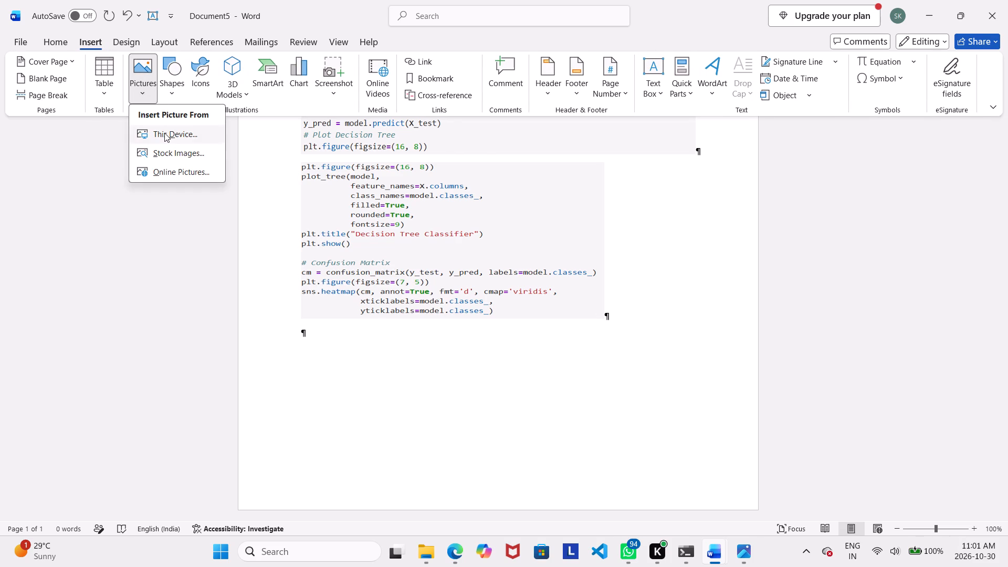
click(164, 133)
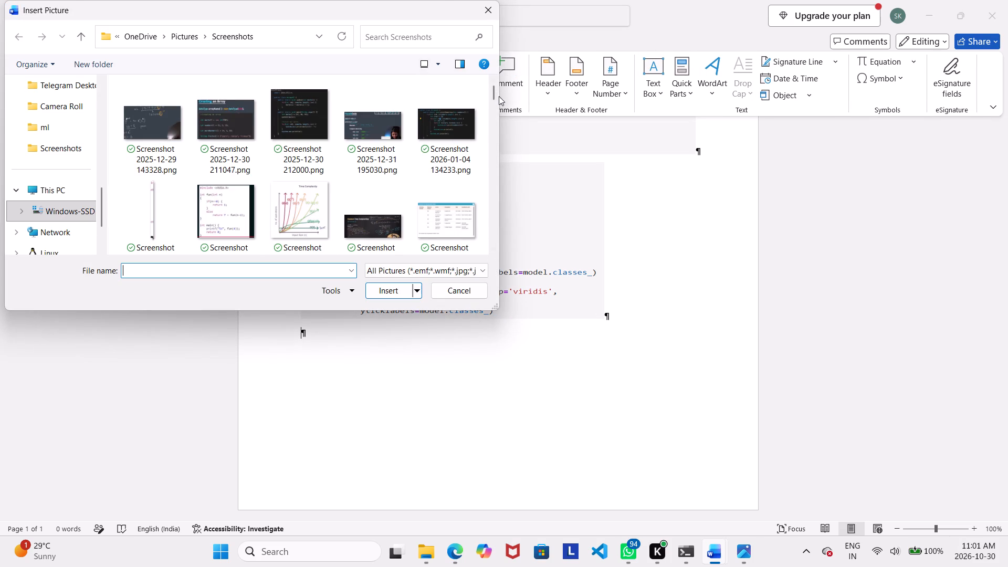
drag(496, 96, 481, 265)
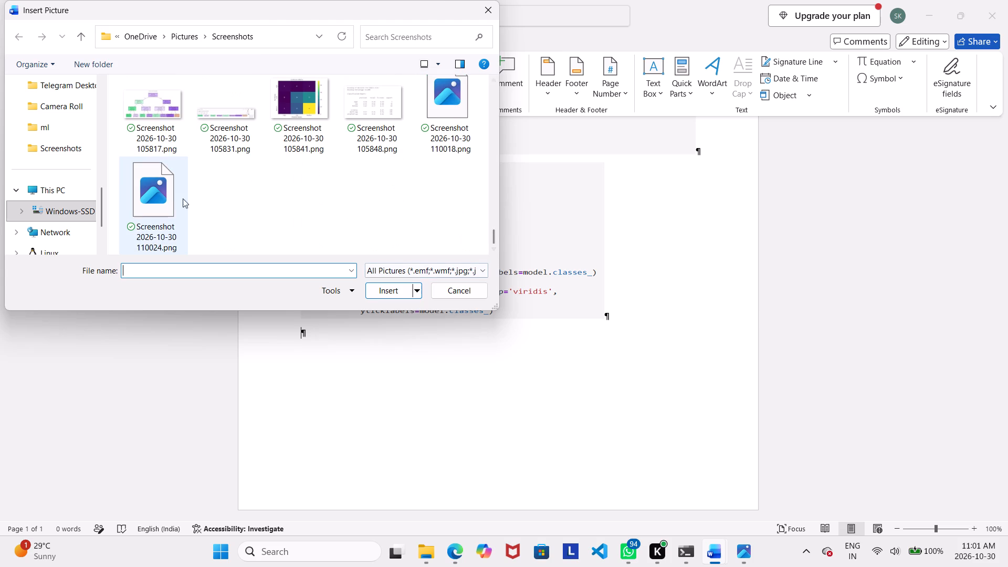
click(156, 198)
click(371, 288)
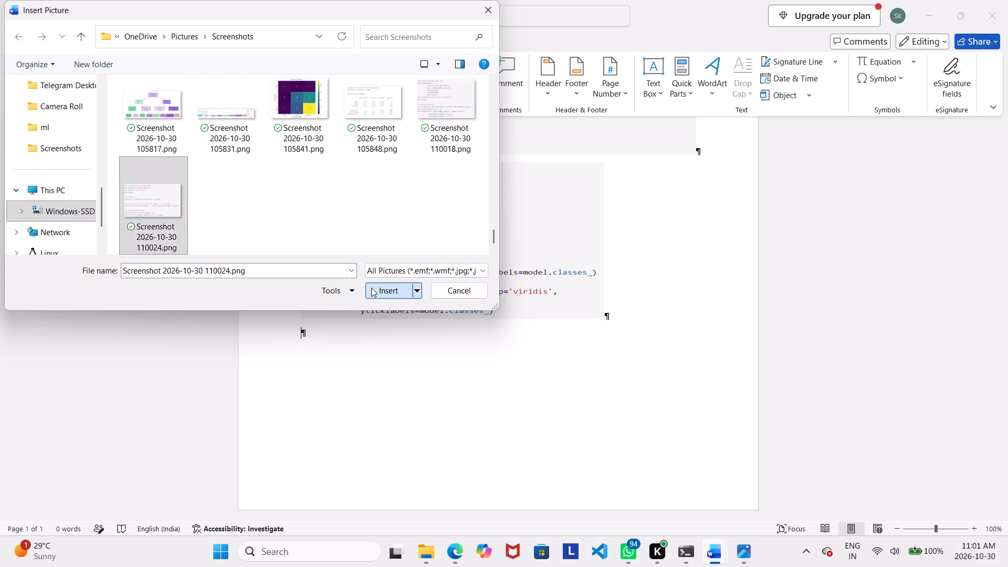
Shrink the newly inserted plt.title("Confusion Matrix") code picture to about 5.8 cm high and 14.5 cm wide.
scroll(371, 290, up, 4)
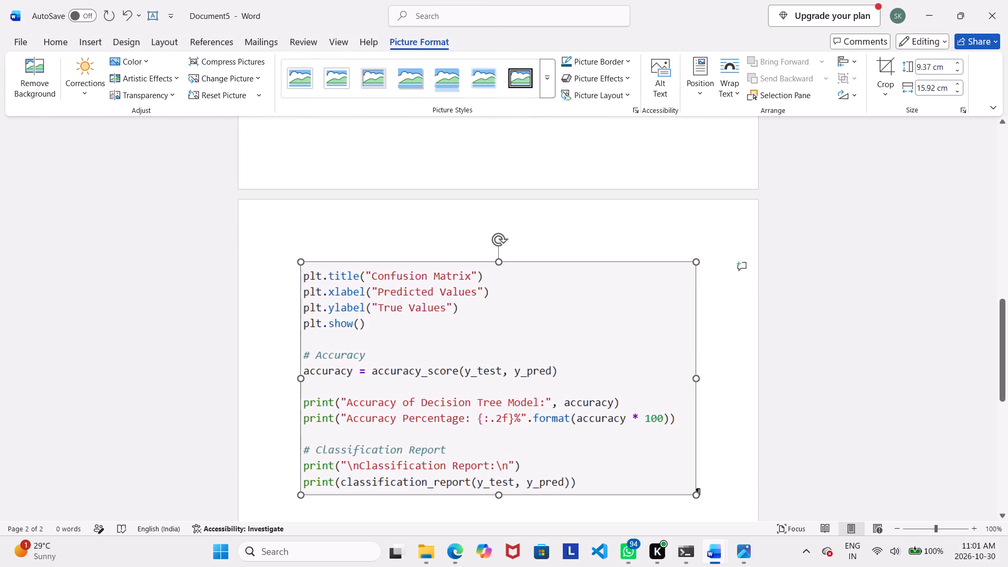
drag(499, 492, 489, 403)
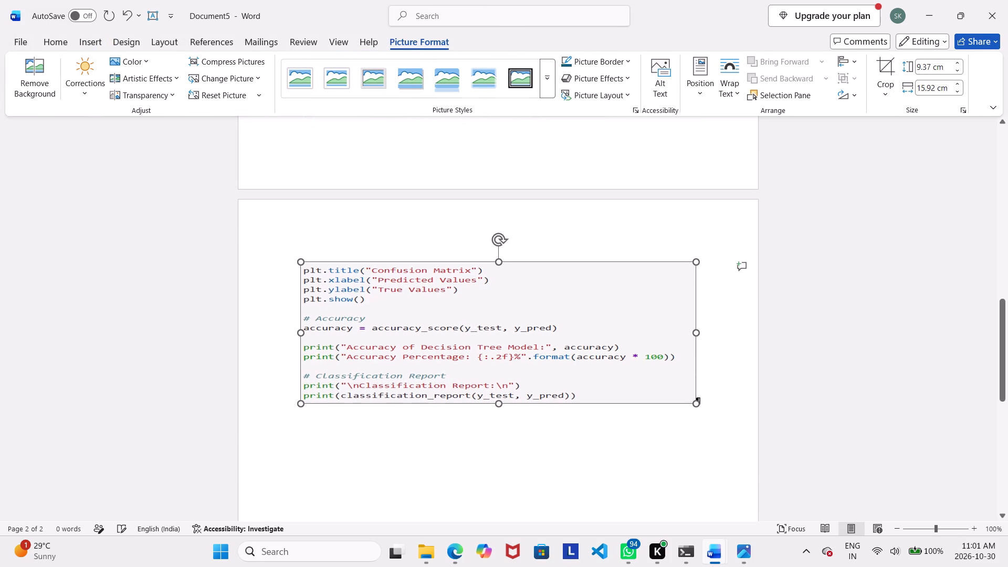
drag(489, 403, 488, 382)
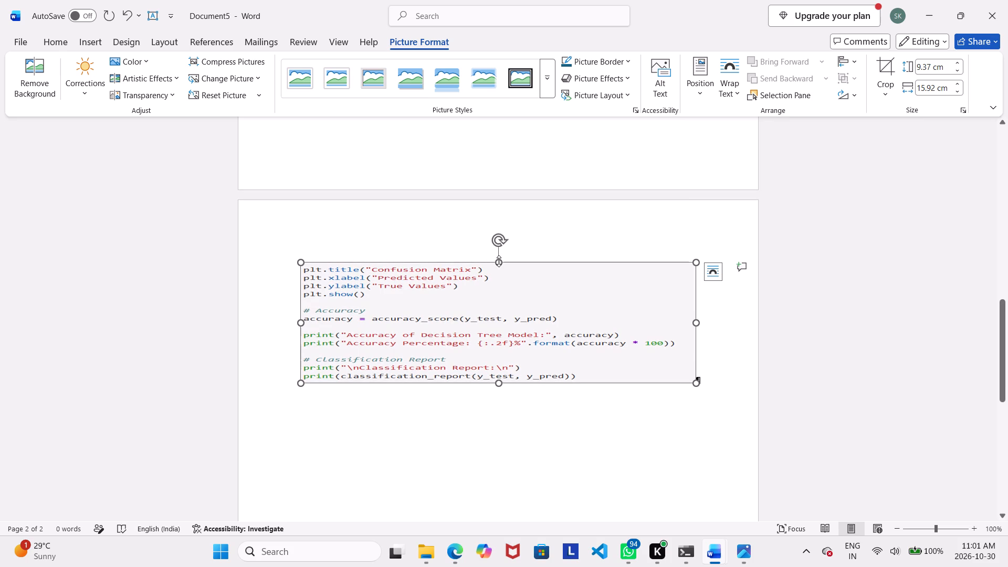
drag(499, 260, 491, 265)
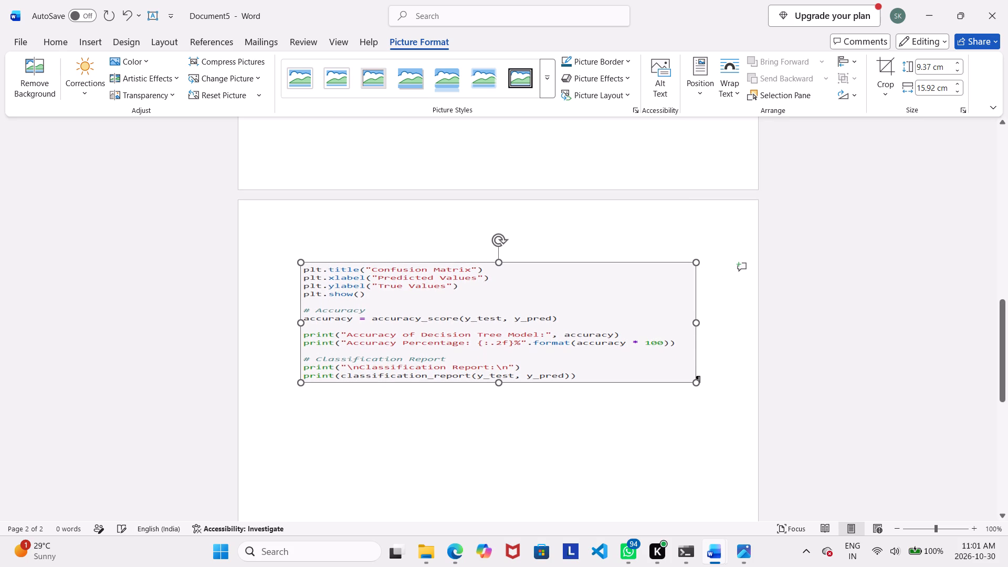
drag(491, 265, 493, 247)
drag(695, 328, 661, 327)
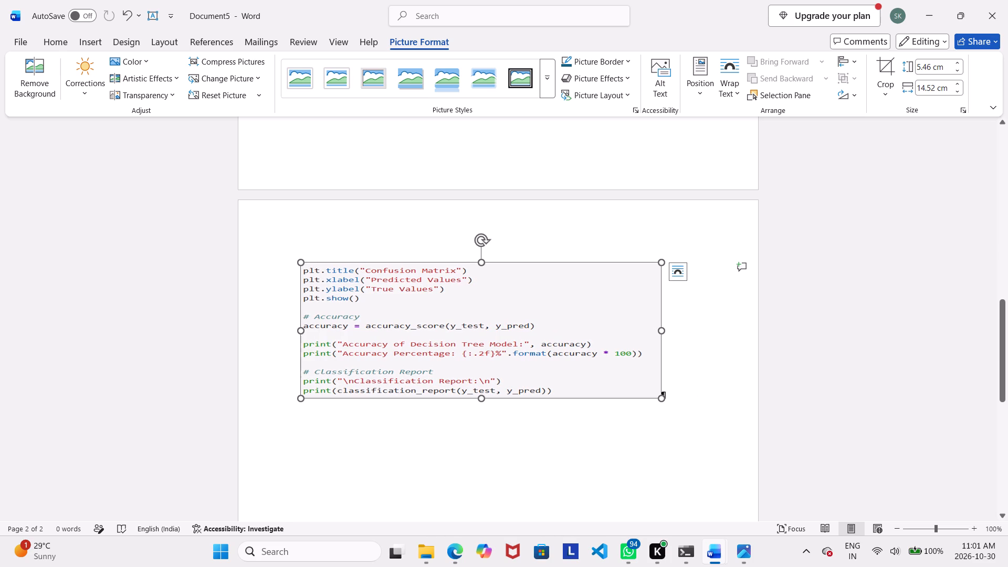
scroll(509, 345, down, 1)
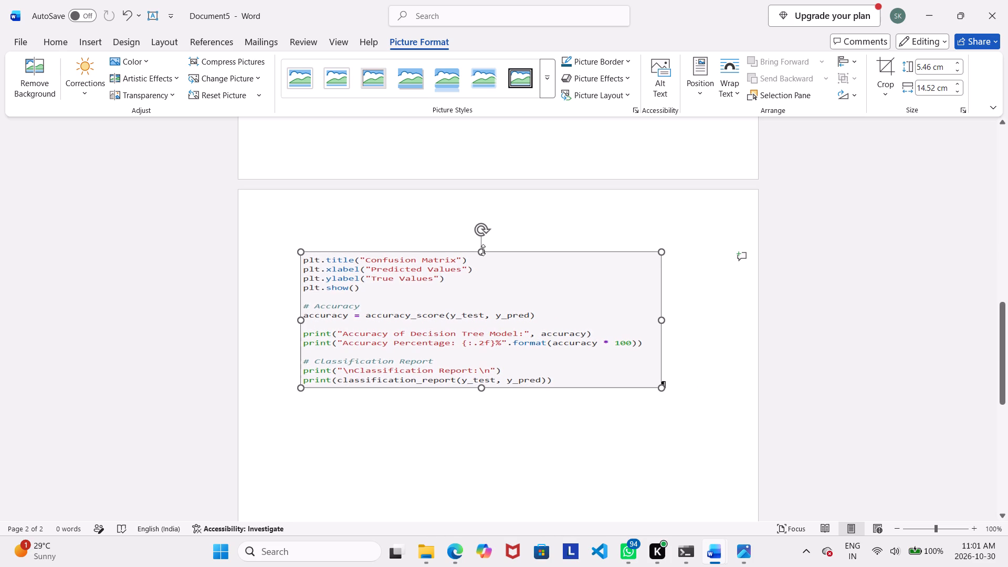
drag(483, 250, 482, 243)
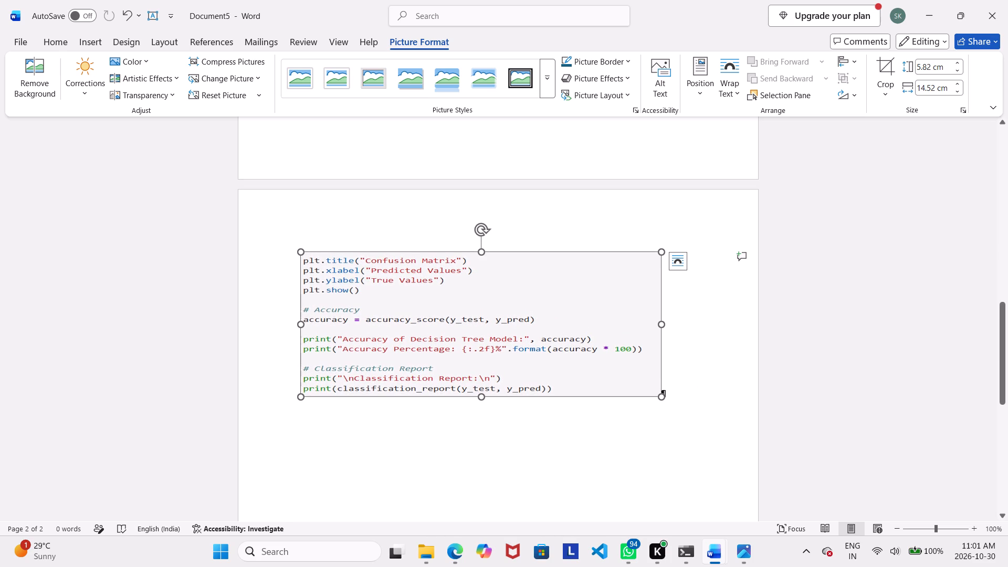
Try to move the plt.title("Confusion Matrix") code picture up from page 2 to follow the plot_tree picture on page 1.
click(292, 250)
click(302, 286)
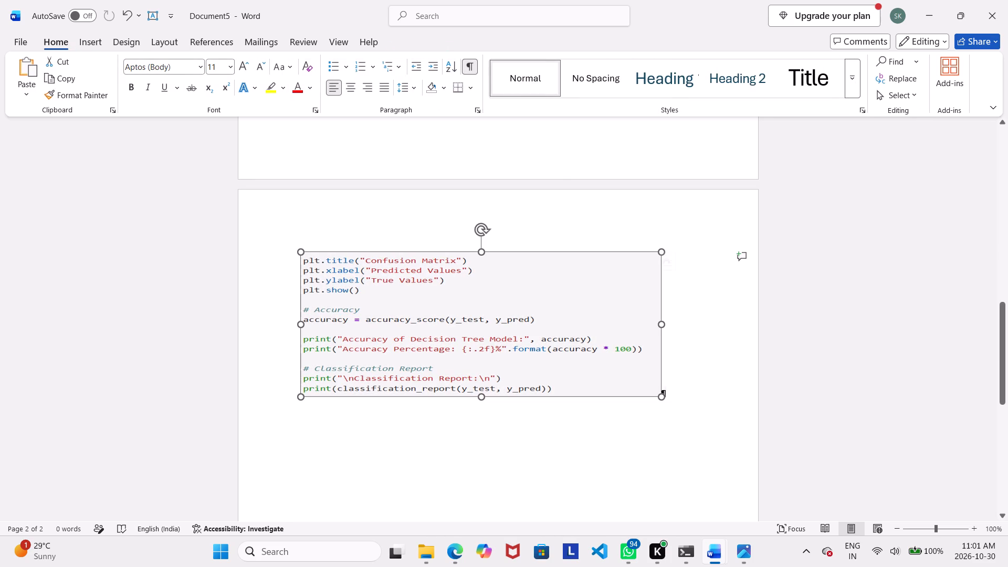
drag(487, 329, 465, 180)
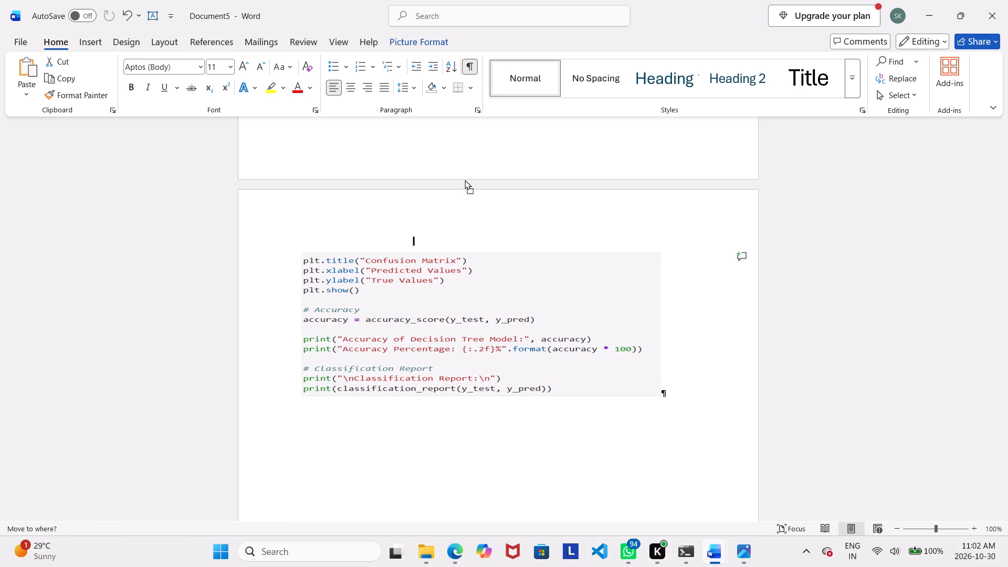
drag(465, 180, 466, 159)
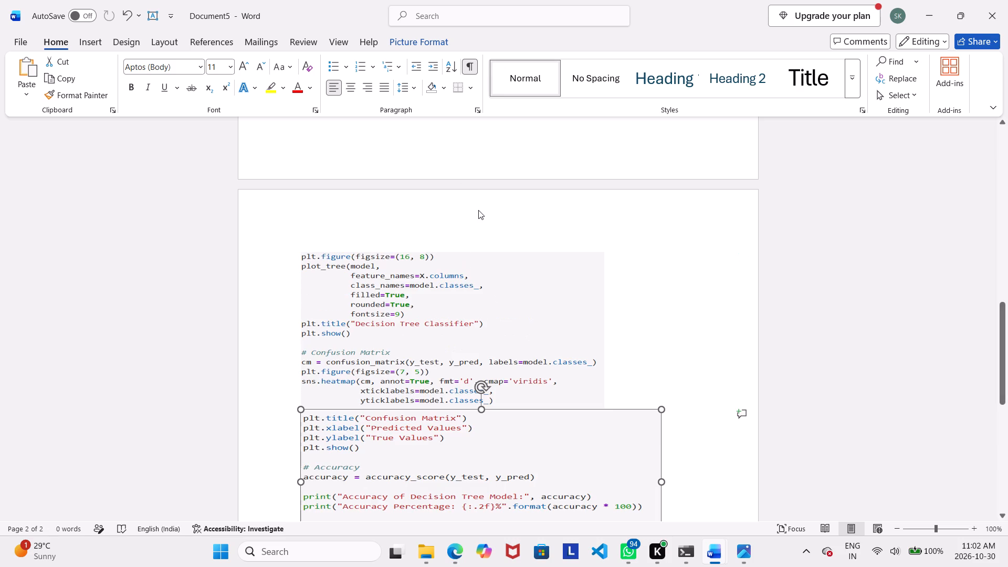
Move the plot_tree code picture from page 2 to page 1, directly below the import code picture.
scroll(478, 210, down, 8)
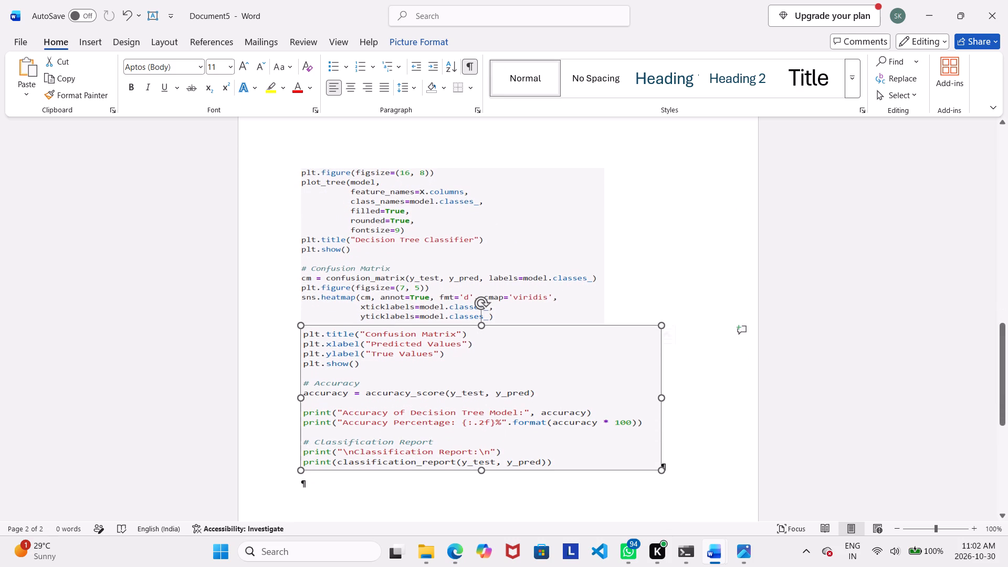
drag(1006, 359, 1003, 343)
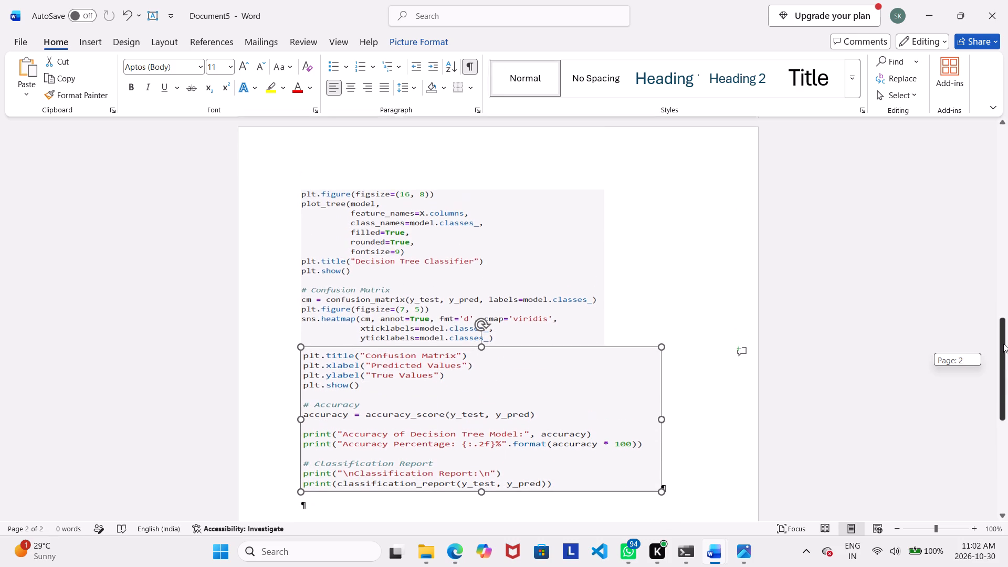
drag(1003, 343, 980, 318)
click(465, 428)
drag(465, 428, 420, 168)
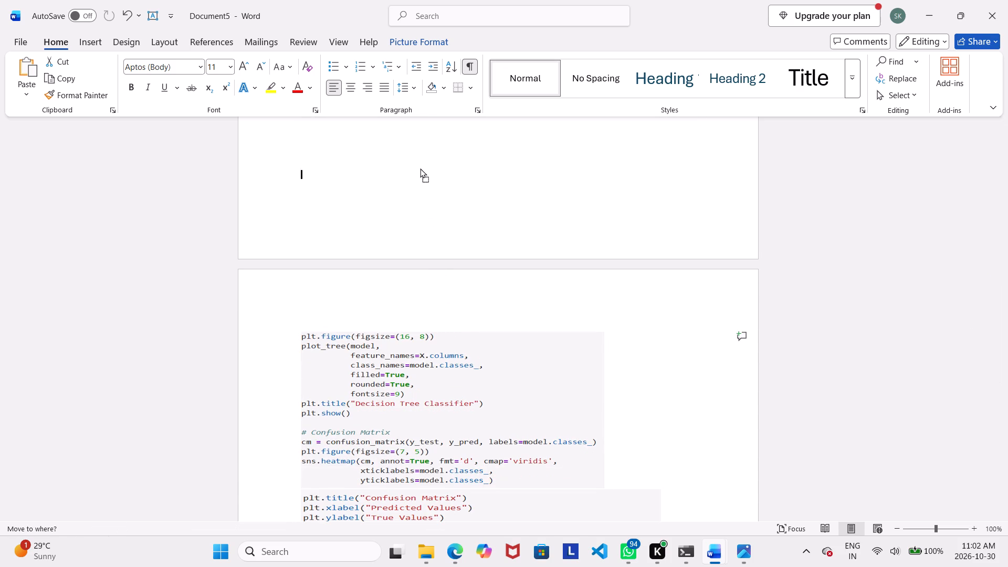
drag(420, 168, 420, 167)
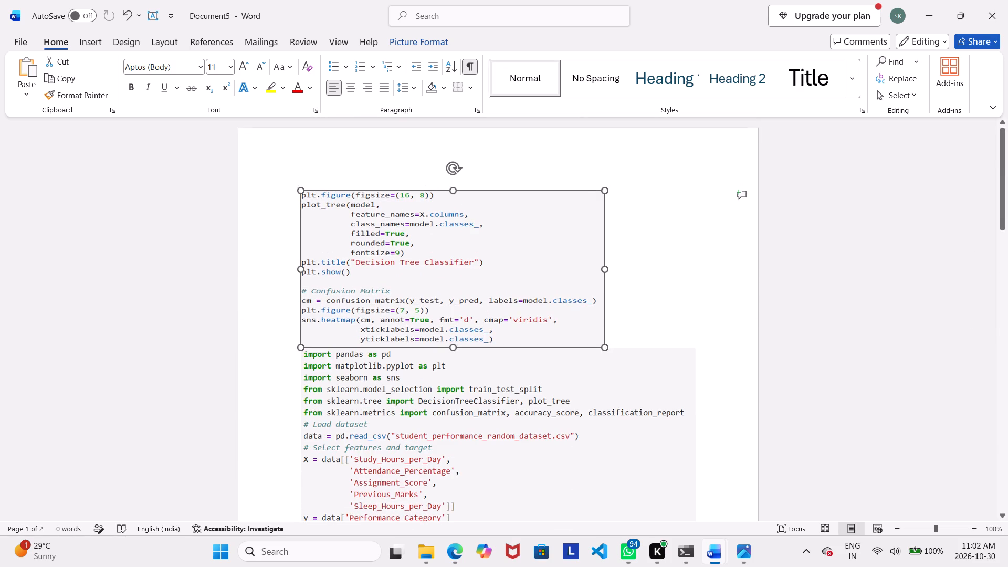
click(669, 306)
scroll(637, 300, down, 5)
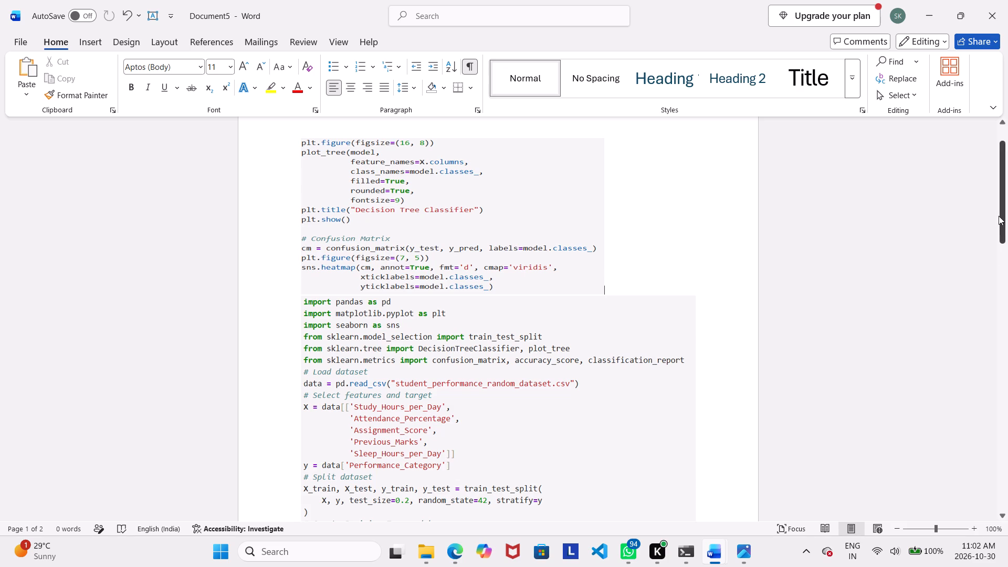
drag(999, 216, 985, 230)
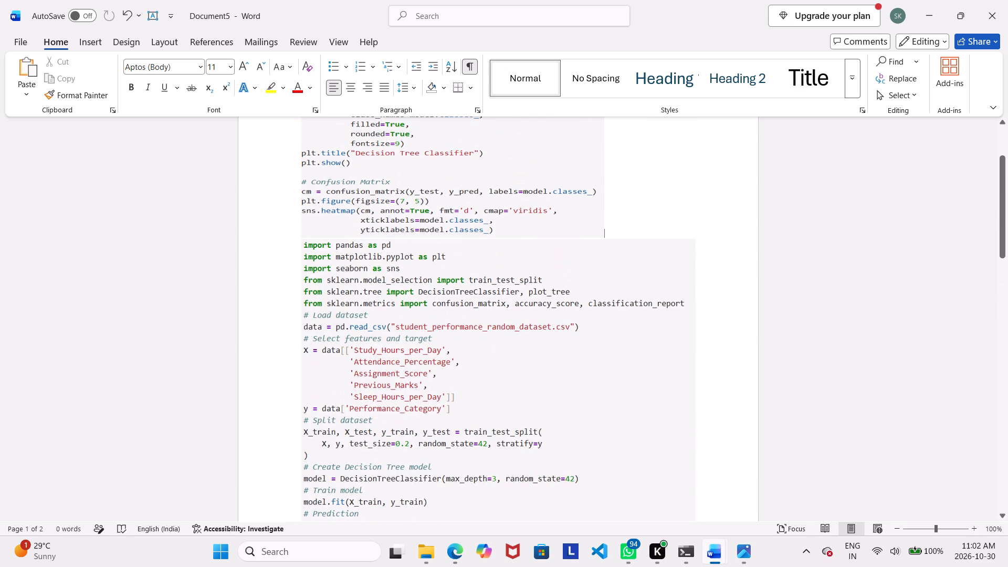
drag(554, 216, 533, 509)
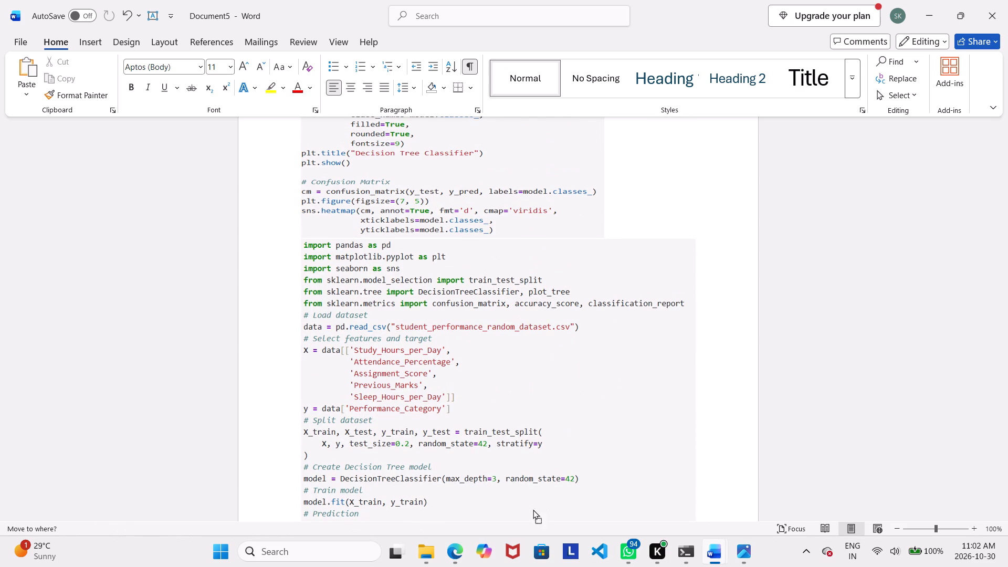
drag(533, 509, 736, 504)
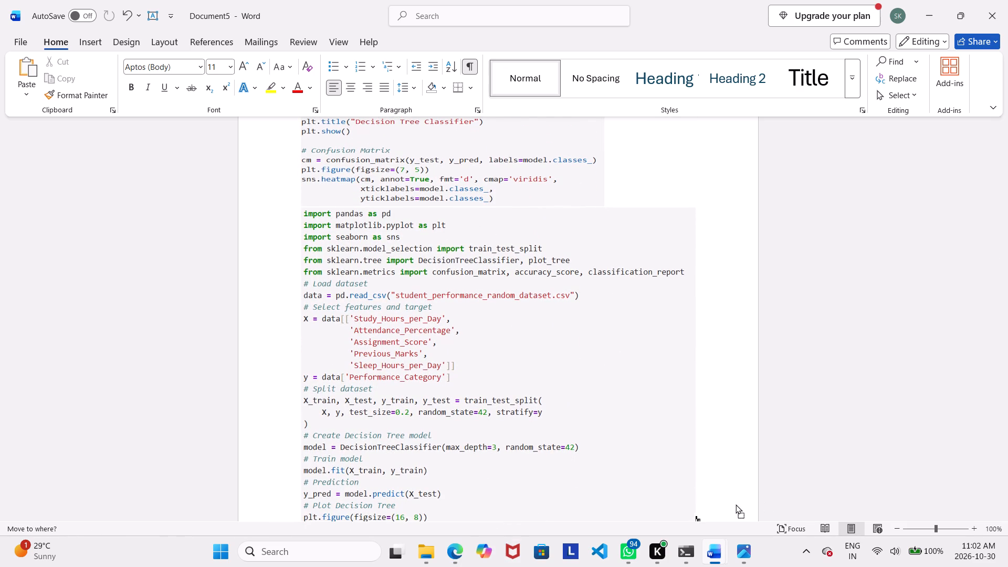
drag(736, 504, 701, 486)
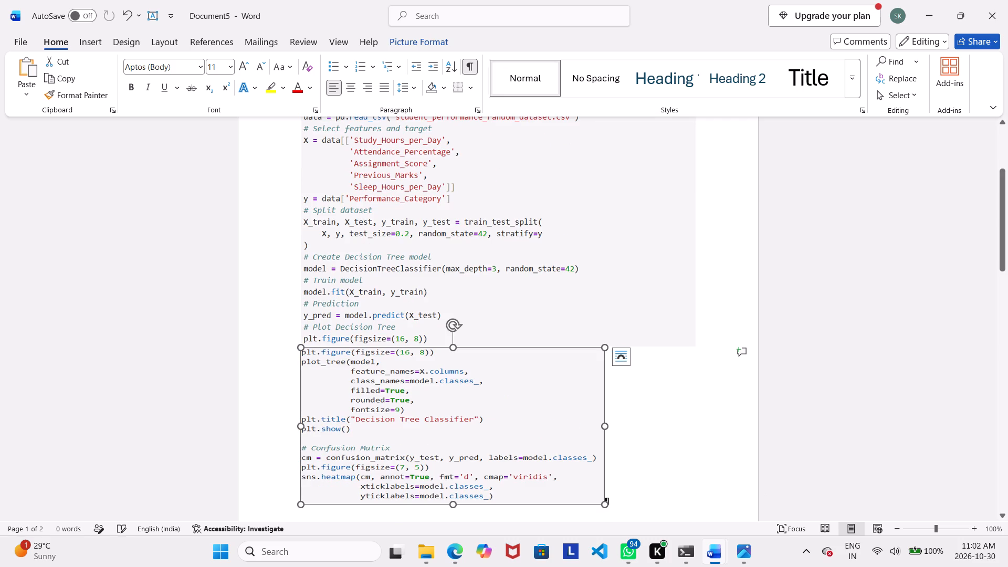
Move the plt.title("Confusion Matrix") code picture from page 2 to page 1, directly after the import code picture.
scroll(668, 477, up, 15)
scroll(649, 469, up, 6)
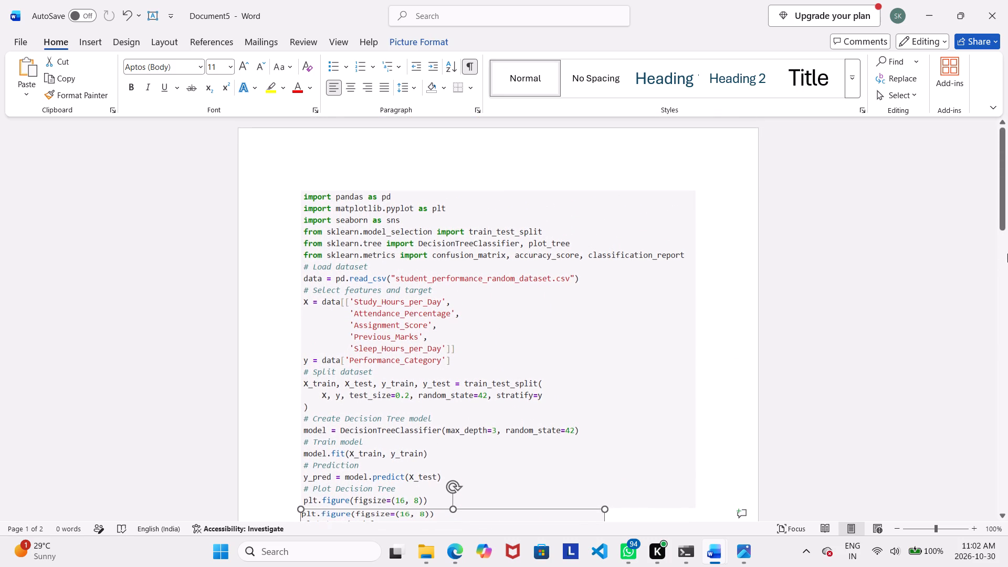
drag(1005, 151, 1006, 310)
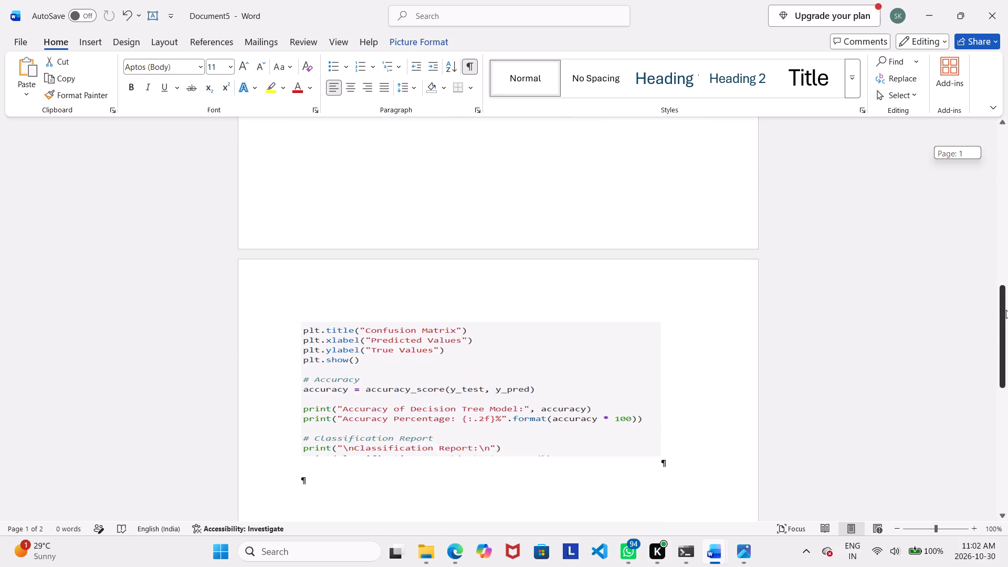
drag(1006, 310, 1006, 318)
scroll(604, 334, up, 6)
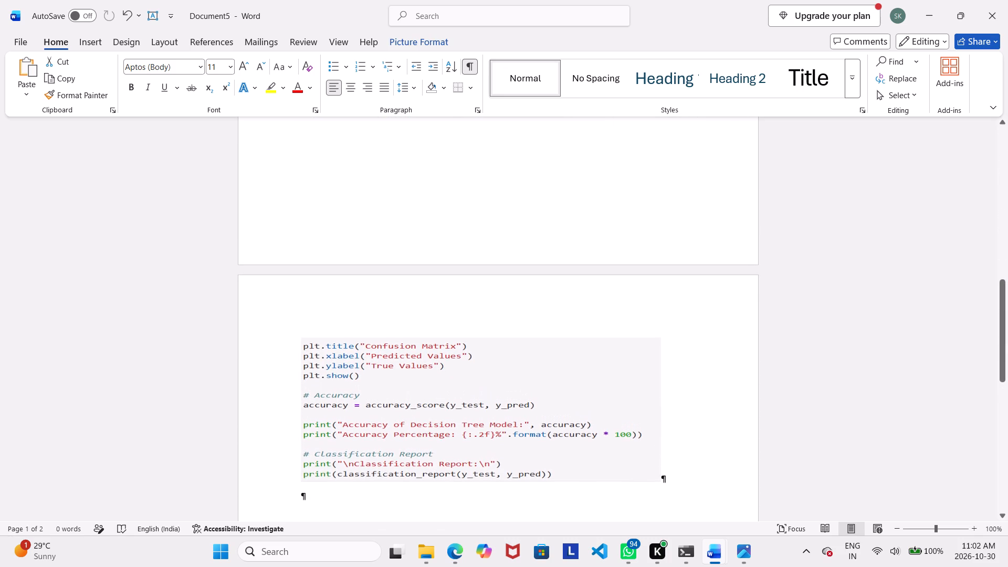
scroll(604, 334, up, 1)
drag(570, 400, 456, 208)
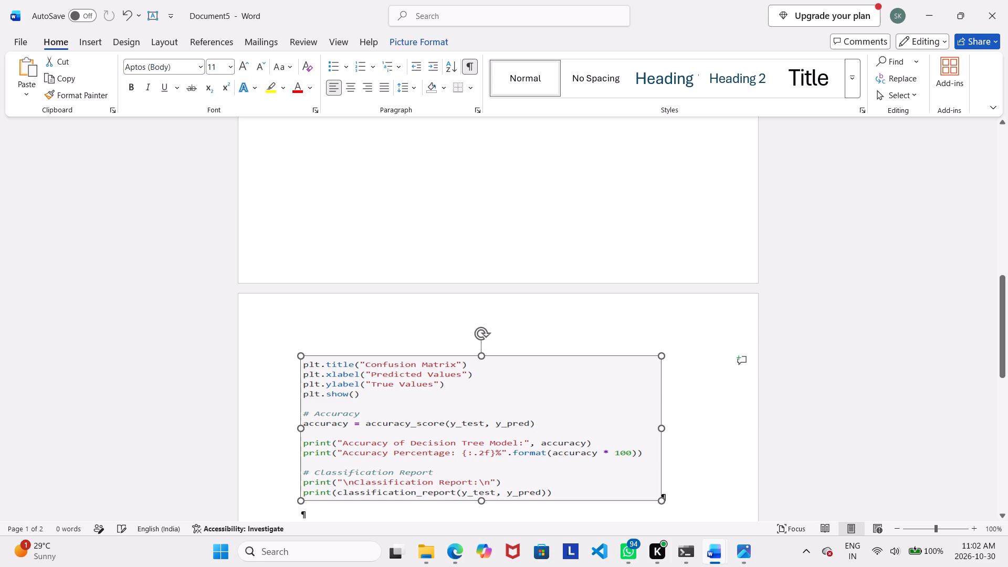
click(363, 189)
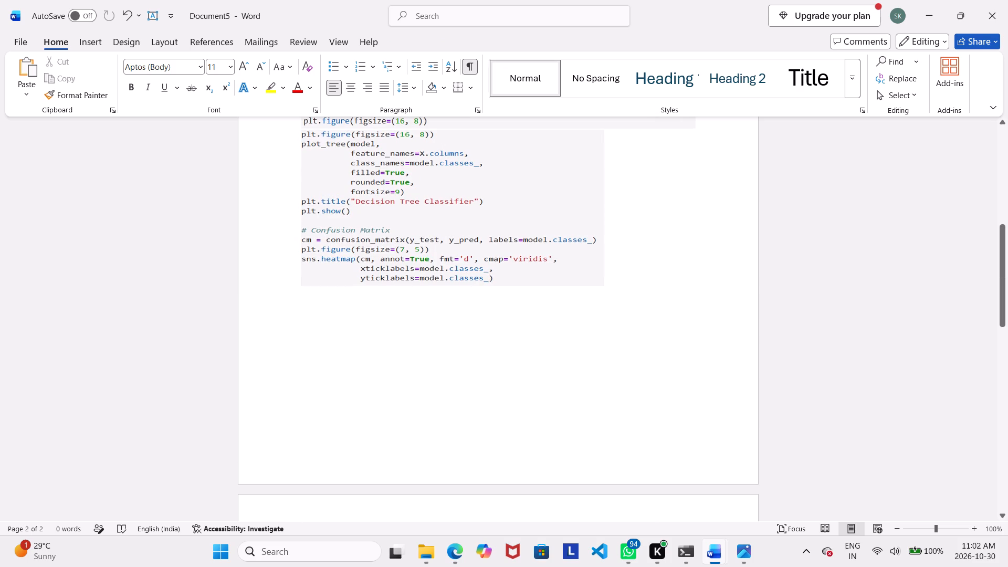
click(621, 272)
key(Return)
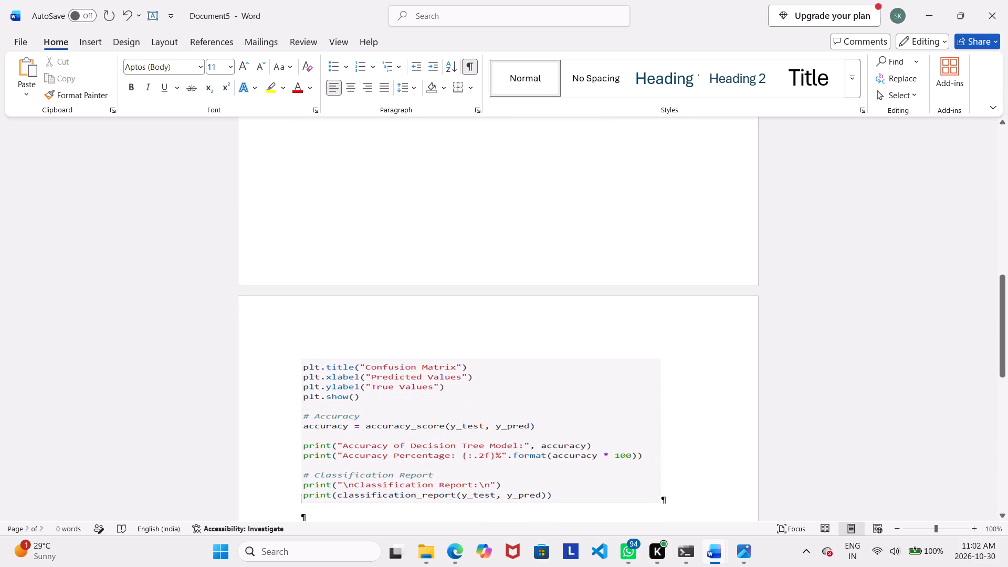
drag(493, 421, 375, 224)
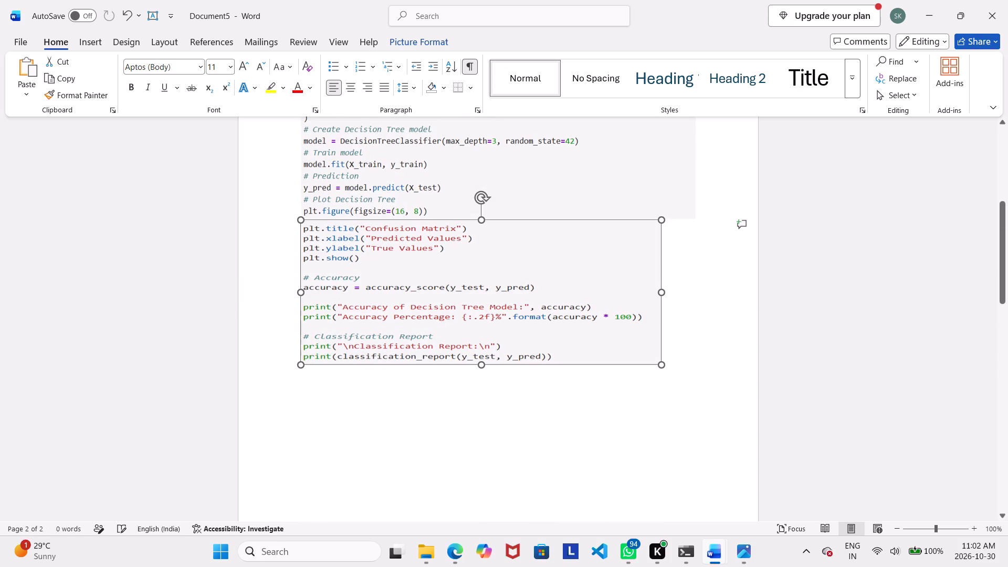
Move the plot_tree code picture from page 2 back to page 1, directly below the import code picture.
drag(1004, 249, 1005, 218)
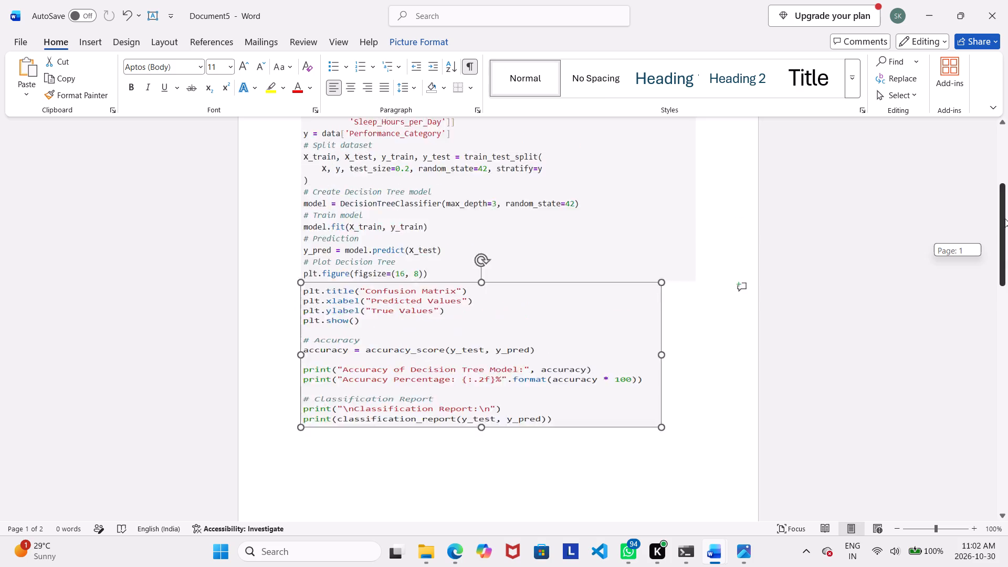
drag(1005, 218, 1007, 337)
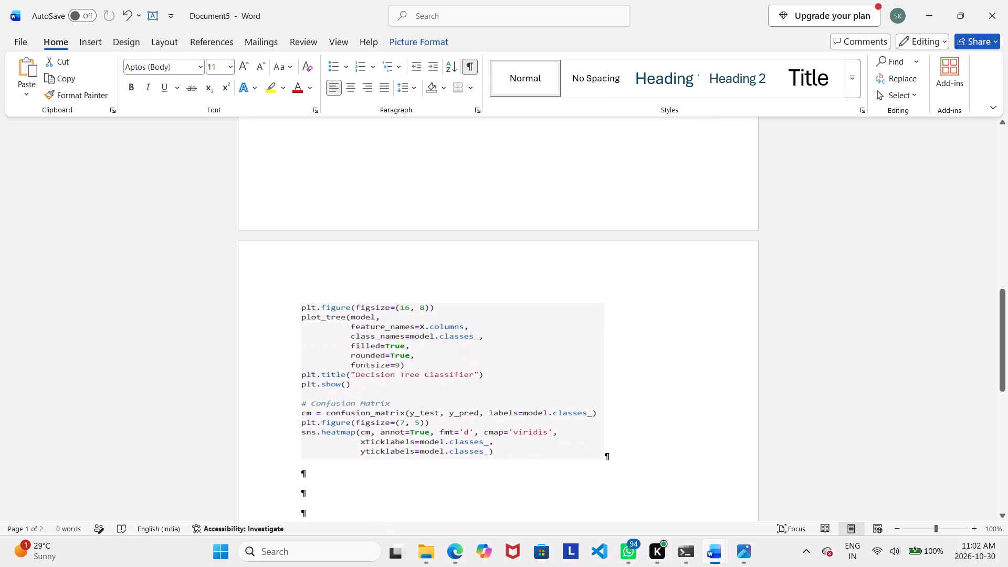
drag(534, 374, 479, 193)
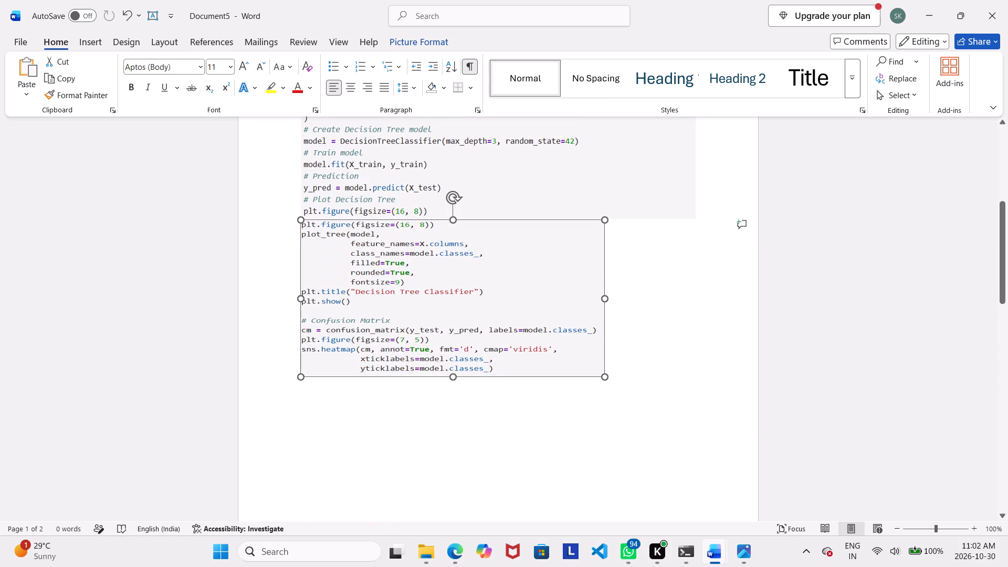
drag(992, 222, 997, 286)
Enlarge the plot_tree code picture on page 1, making it taller and wider beneath the import code picture.
drag(997, 286, 999, 291)
drag(1000, 248, 1002, 344)
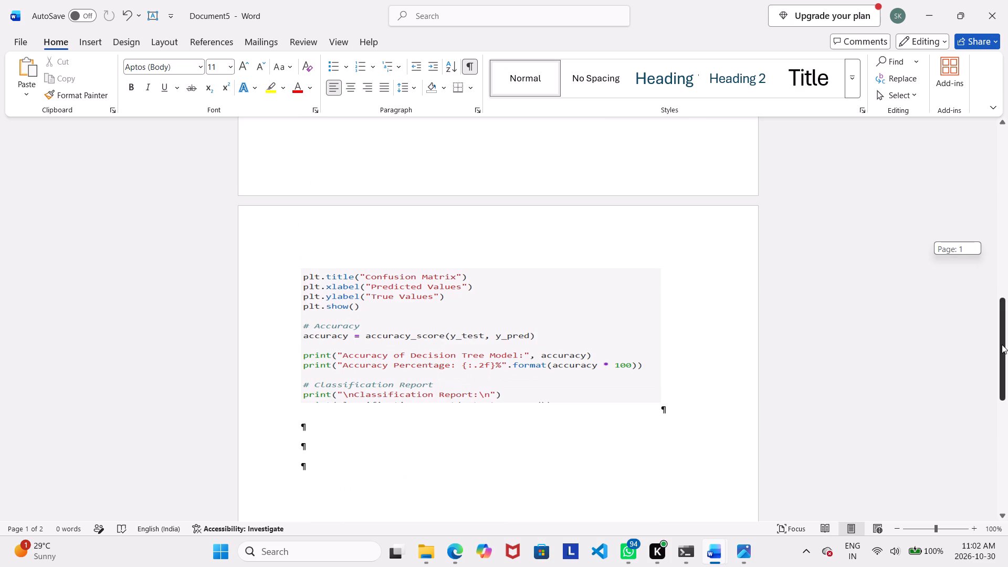
drag(1002, 344, 995, 266)
click(501, 281)
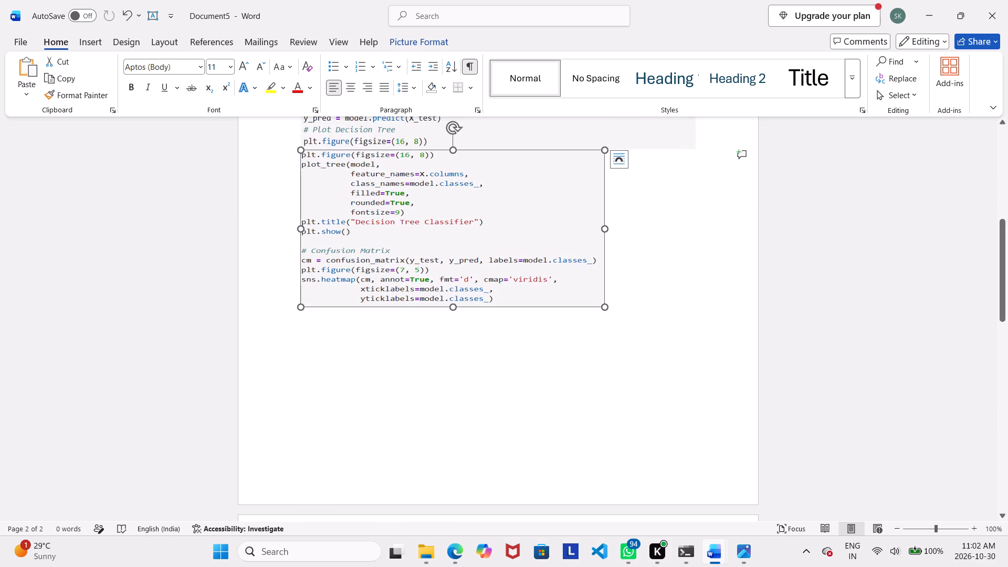
drag(455, 310, 453, 341)
drag(606, 245, 634, 245)
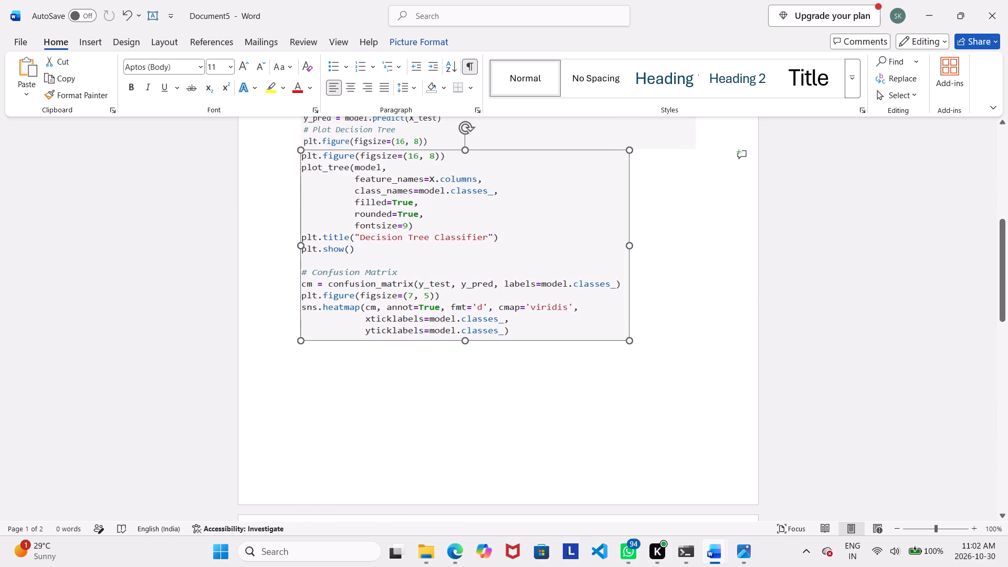
drag(634, 245, 635, 245)
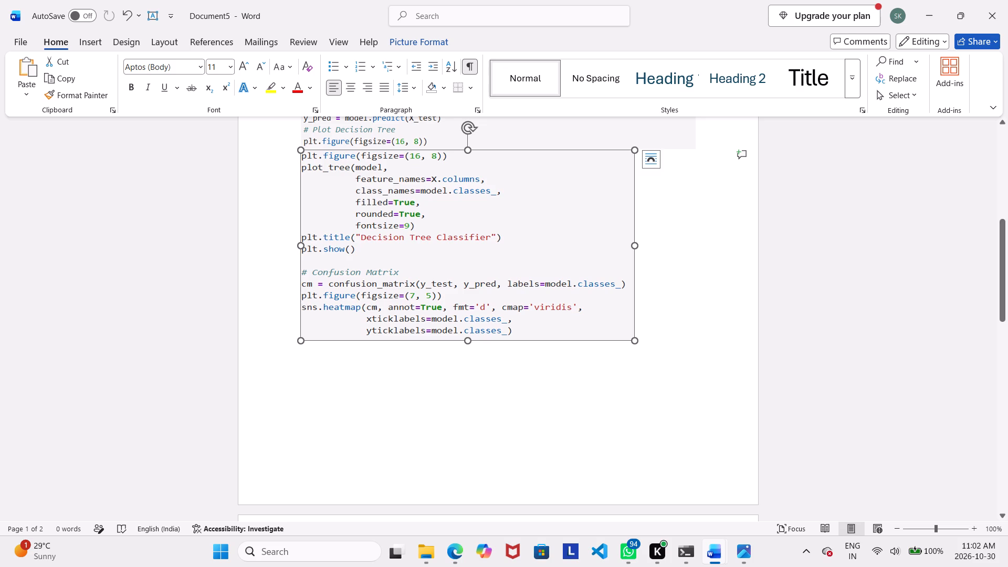
click(551, 370)
Reduce the blank paragraphs below the plt.title("Confusion Matrix") code picture on page 2 to two.
scroll(551, 370, down, 5)
scroll(551, 370, up, 5)
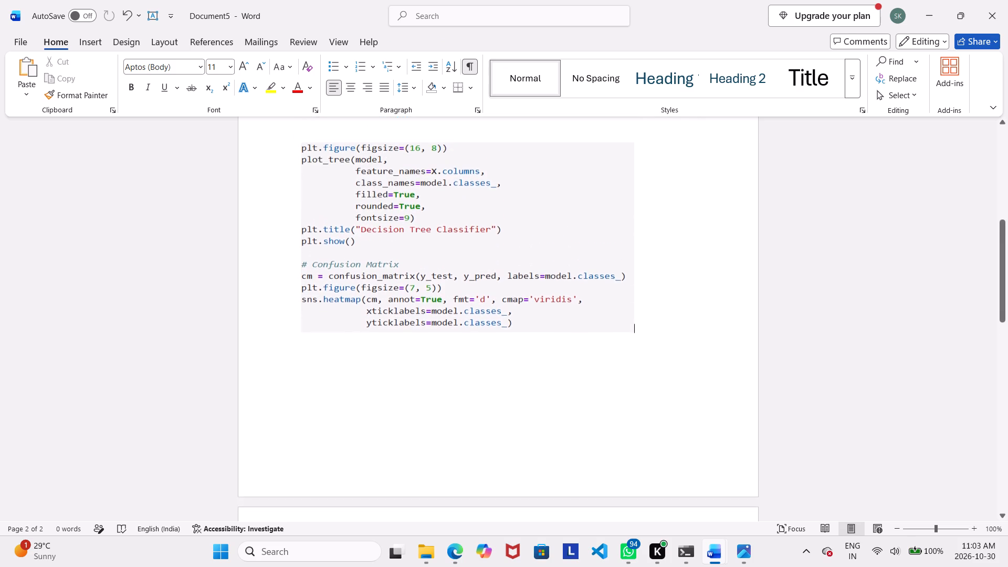
scroll(551, 370, up, 11)
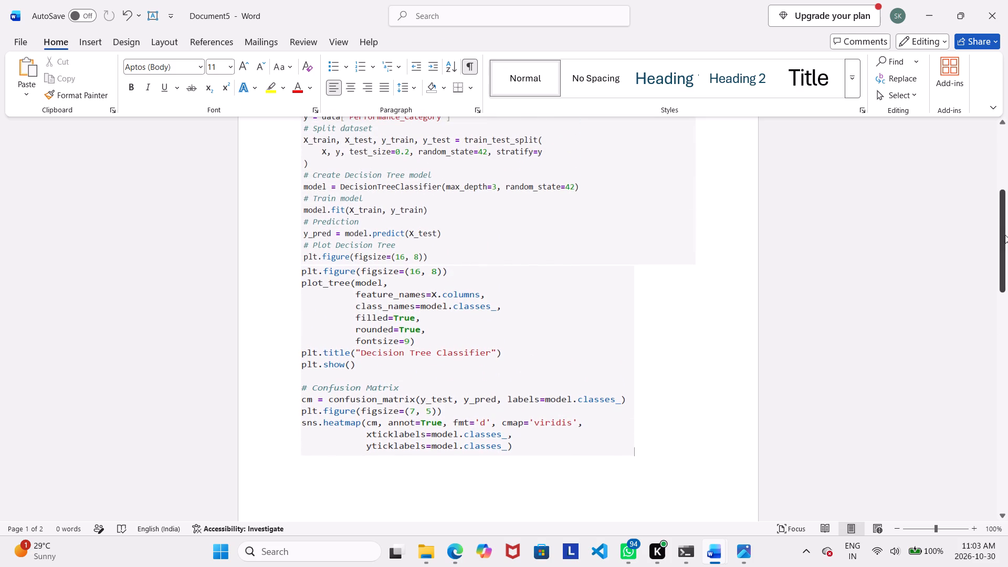
drag(1005, 235, 1007, 236)
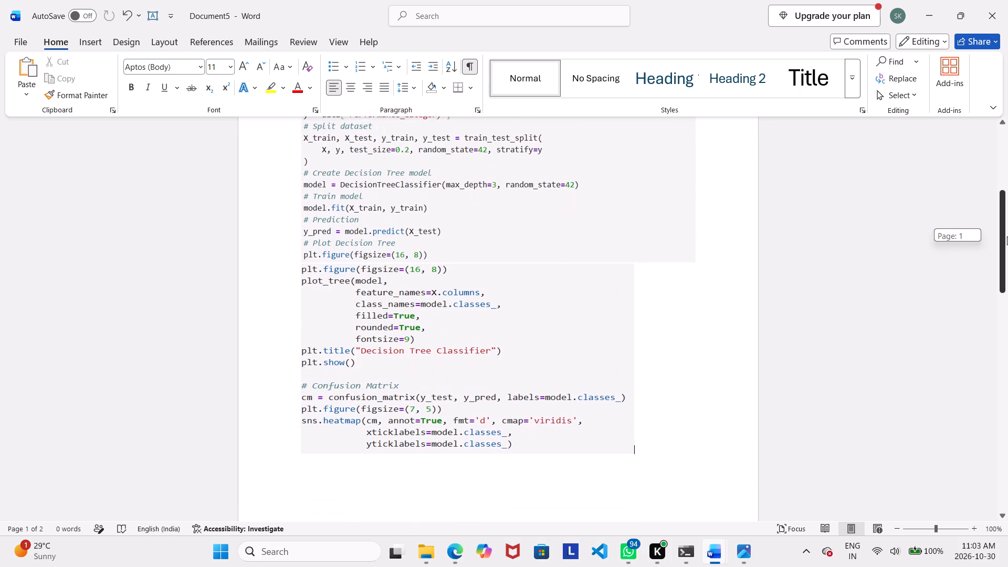
drag(1007, 236, 1004, 391)
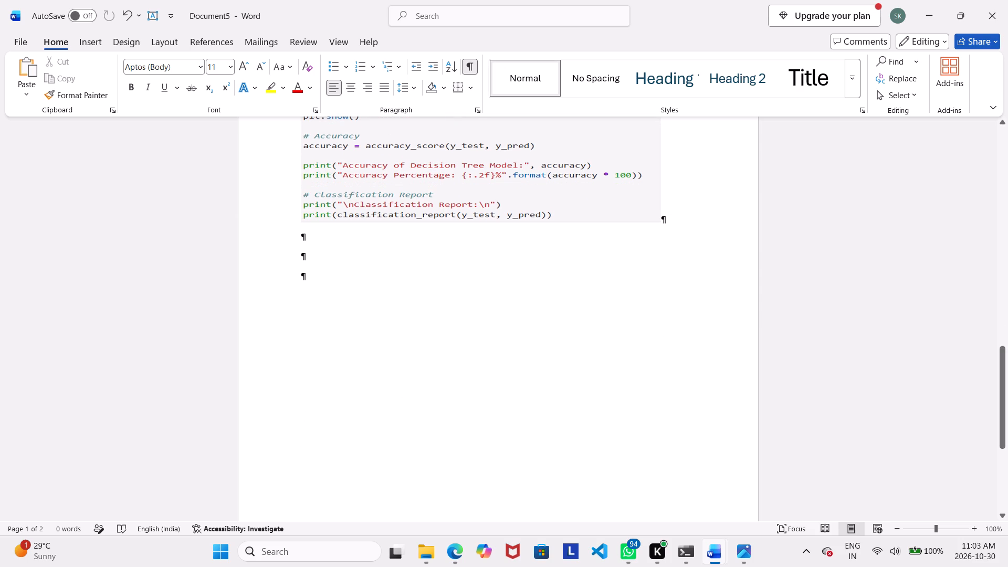
click(332, 251)
scroll(344, 224, down, 11)
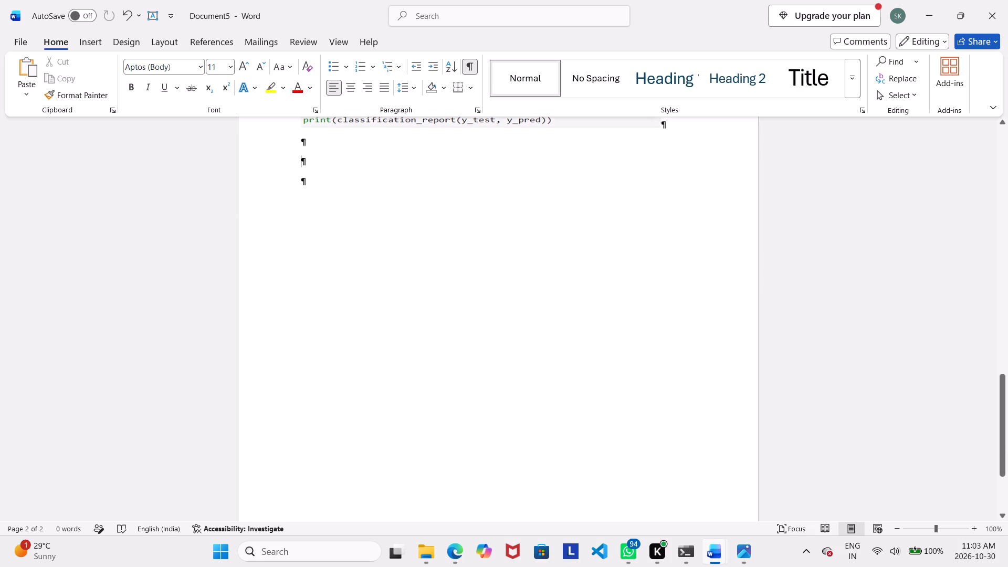
scroll(346, 224, down, 16)
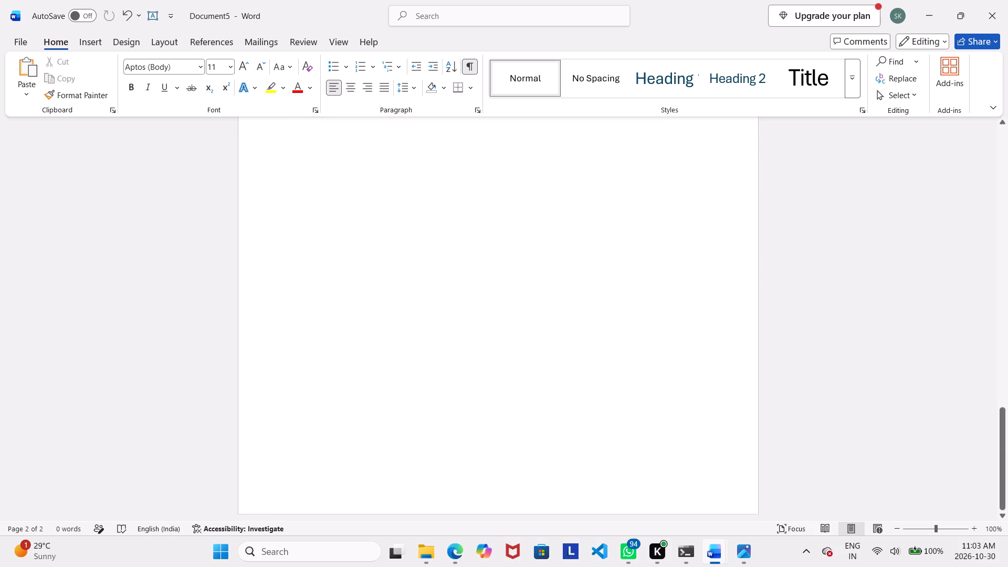
drag(1004, 441, 989, 334)
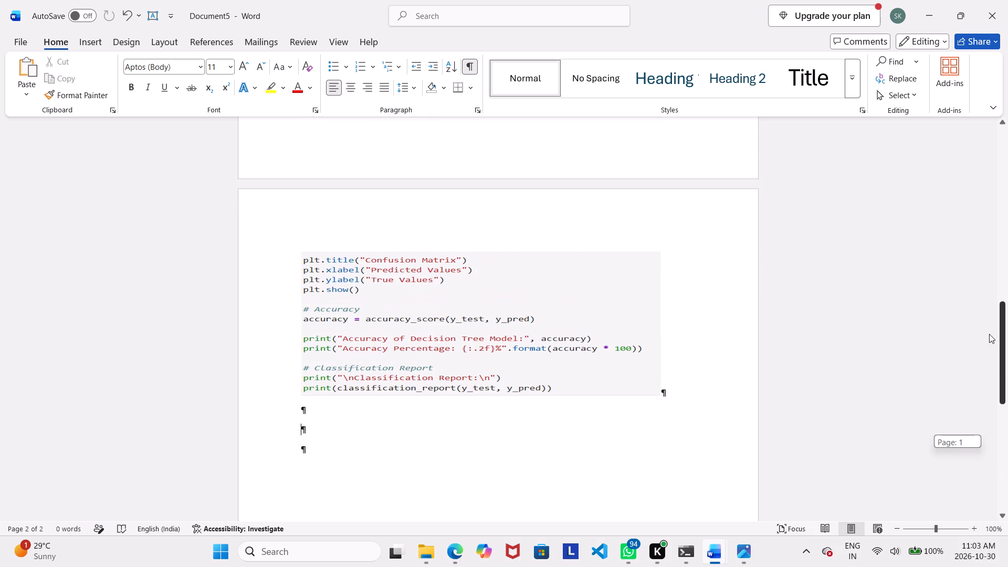
drag(989, 334, 988, 349)
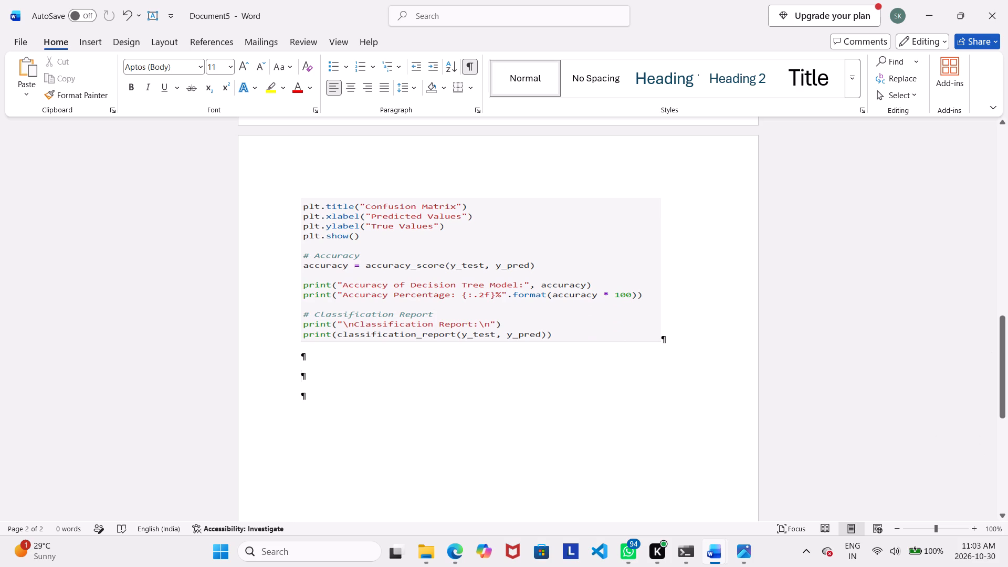
click(346, 371)
key(BackSpace)
key(BackSpace)
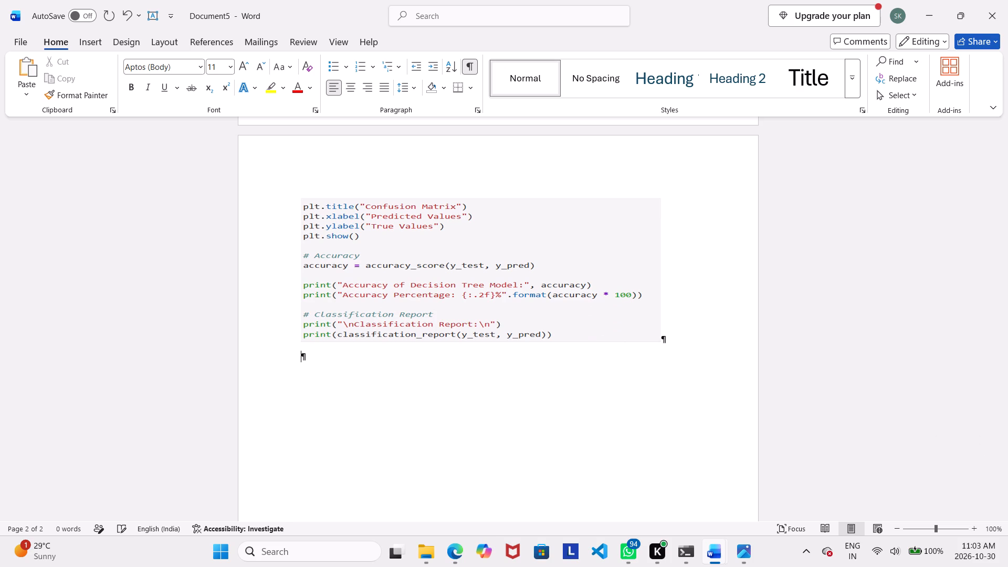
key(Return)
Add the label O/P at font size 22 below the plt.title("Confusion Matrix") code picture and start a new line.
click(216, 64)
click(226, 67)
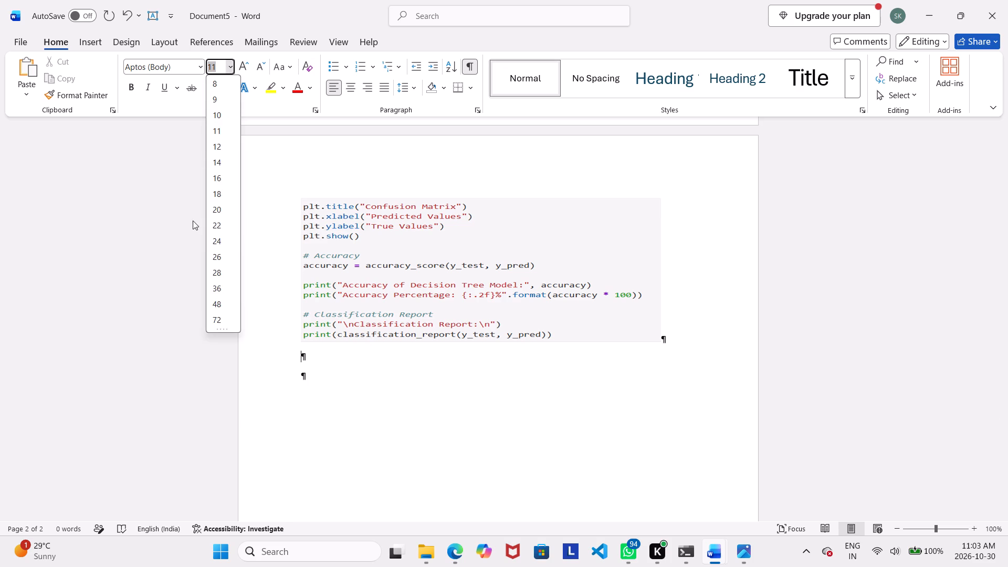
click(222, 224)
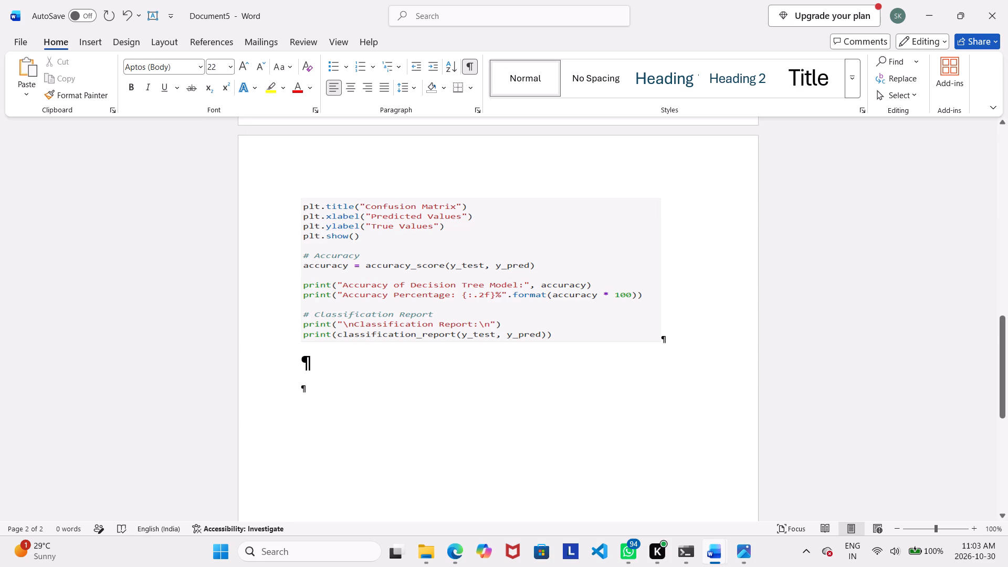
text(O/P)
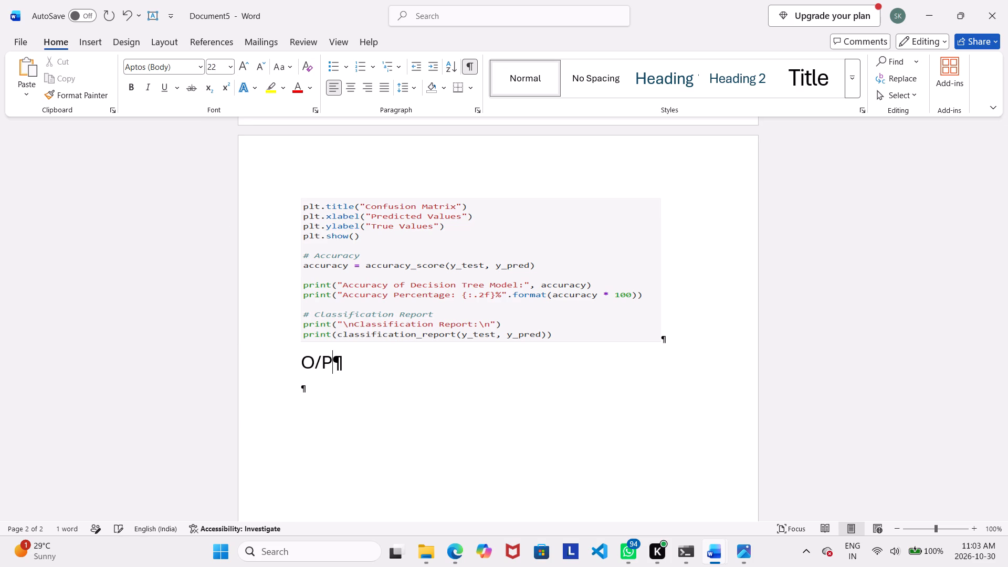
key(Return)
Insert the decision tree output picture, Screenshot 2026-10-30 105817.png, on the line below the O/P label.
click(94, 43)
click(147, 67)
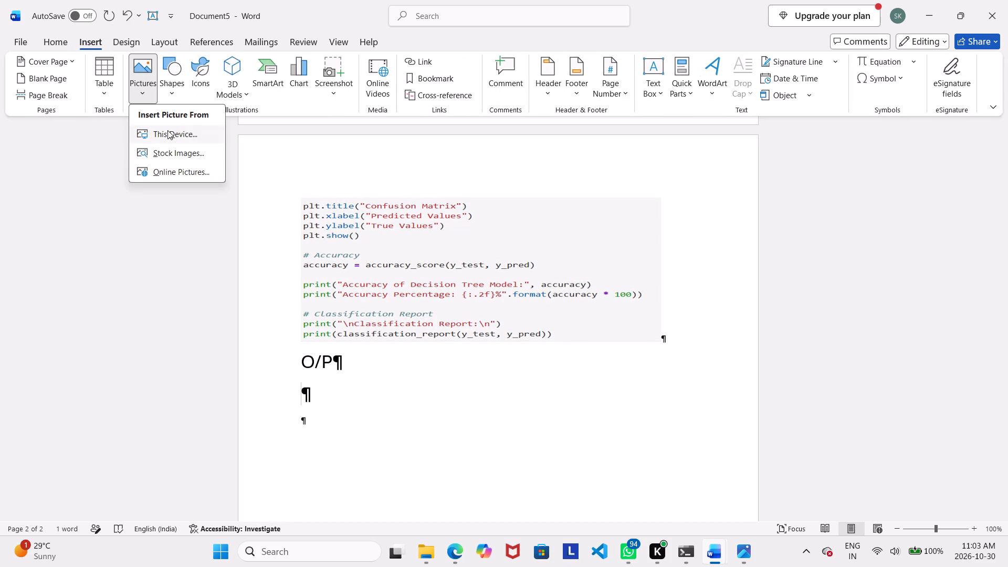
click(167, 130)
drag(493, 95, 495, 254)
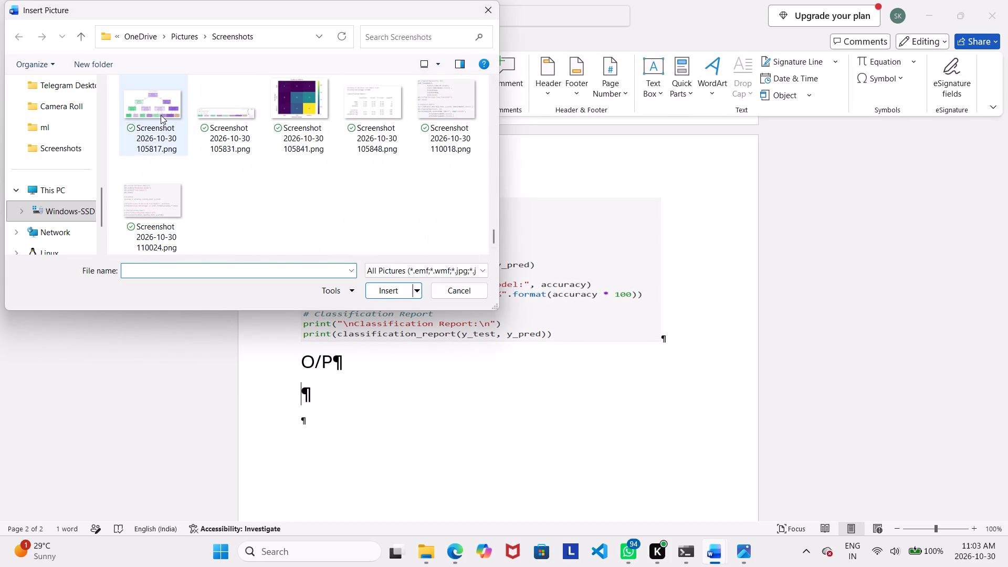
click(161, 115)
click(382, 289)
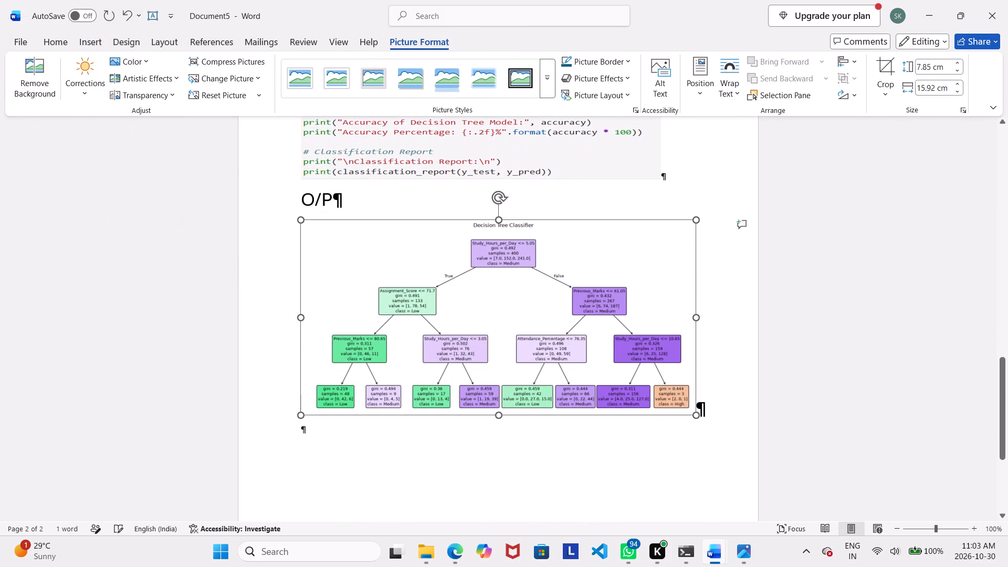
Insert the confusion matrix output picture, Screenshot 2026-10-30 105841.png, in the paragraph below the decision tree picture.
scroll(472, 281, down, 5)
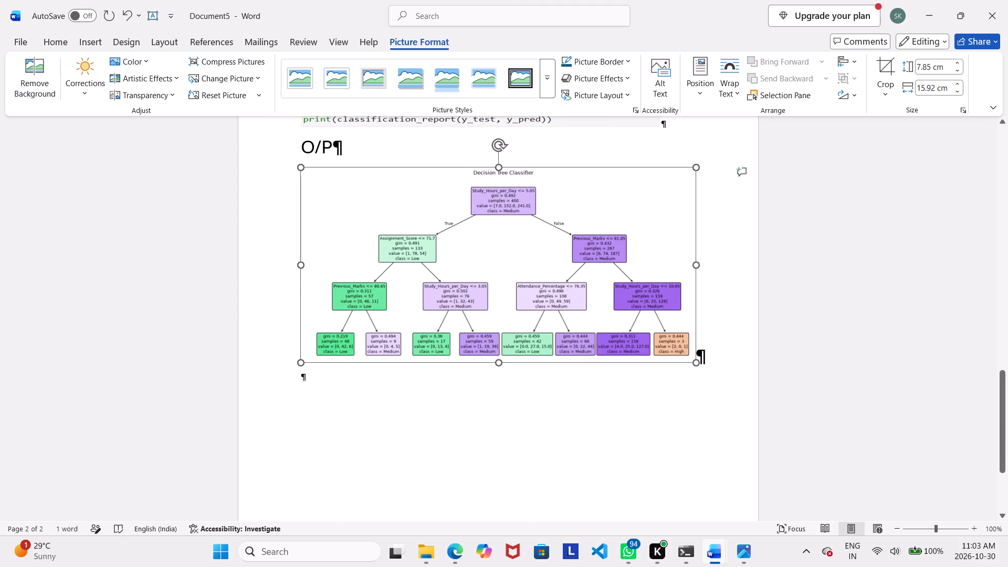
click(366, 389)
scroll(369, 374, down, 2)
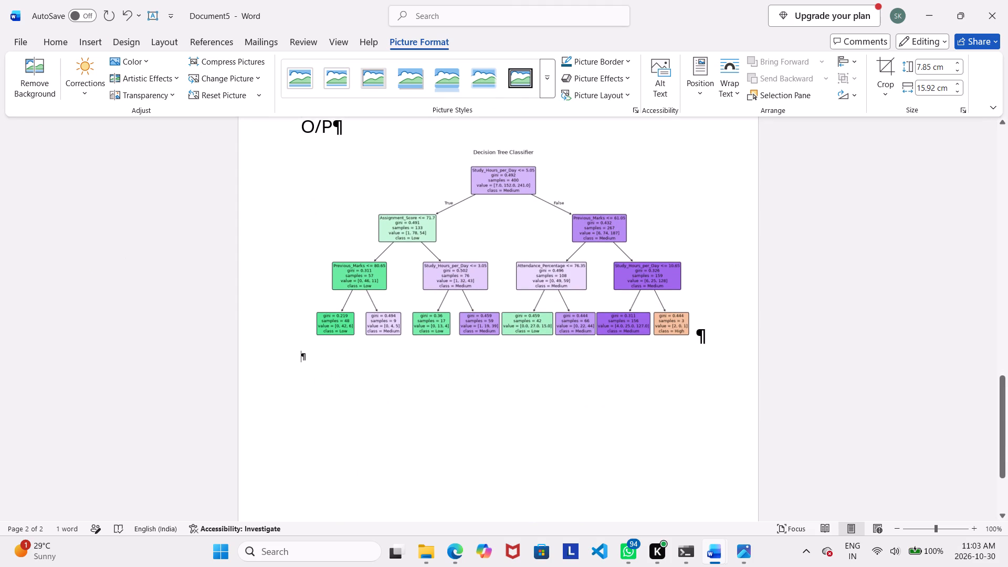
click(90, 38)
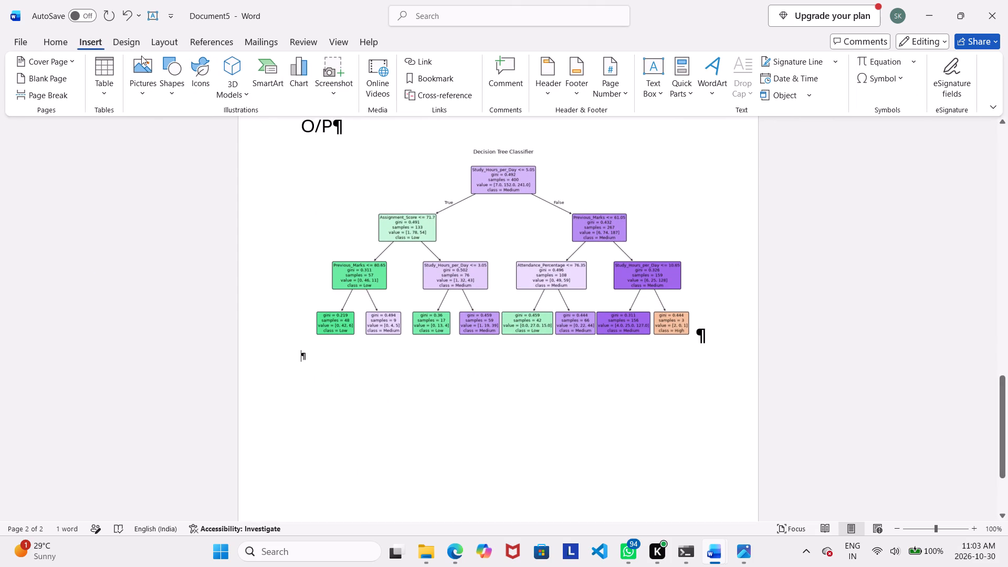
click(152, 62)
click(158, 134)
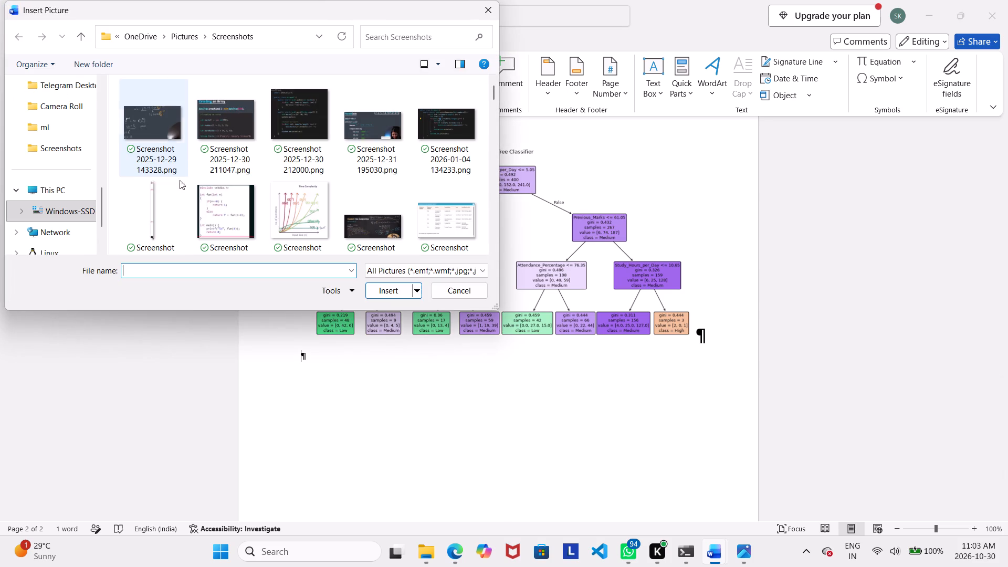
drag(494, 88, 493, 289)
drag(493, 93, 490, 123)
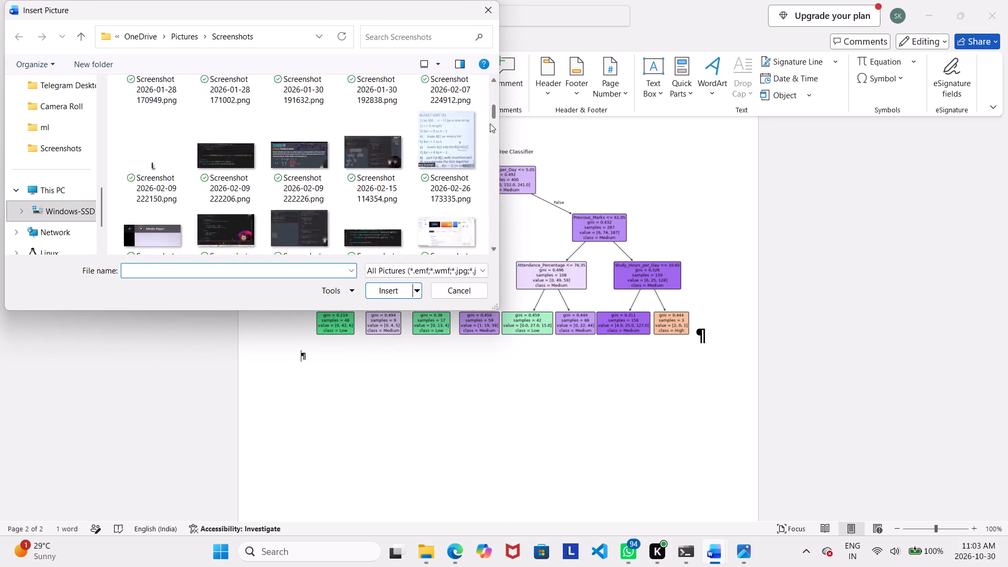
drag(490, 123, 488, 250)
click(303, 130)
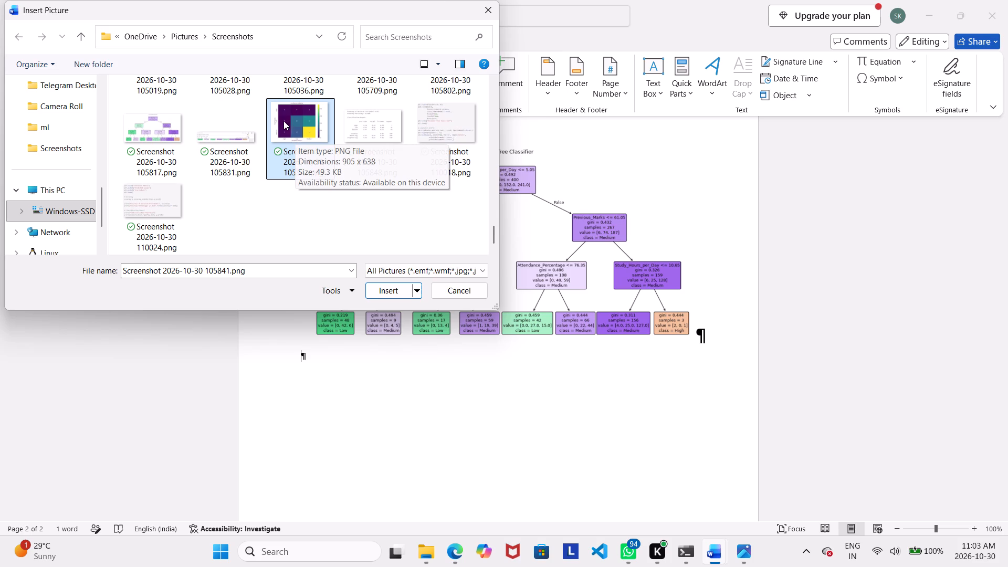
click(380, 283)
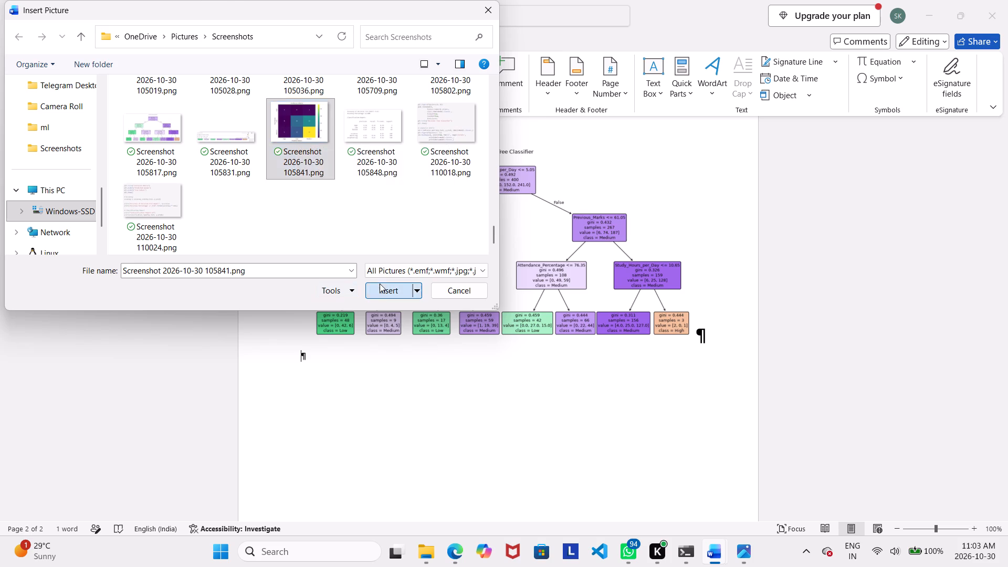
Move the Confusion Matrix output picture from page 3 up to page 2, directly below the O/P label.
scroll(402, 275, up, 16)
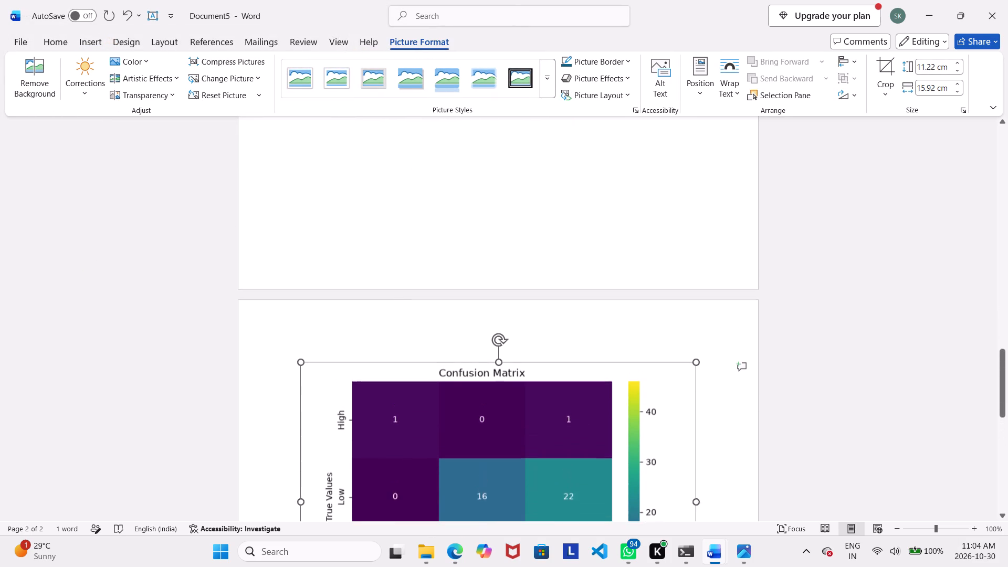
scroll(402, 272, up, 17)
click(395, 257)
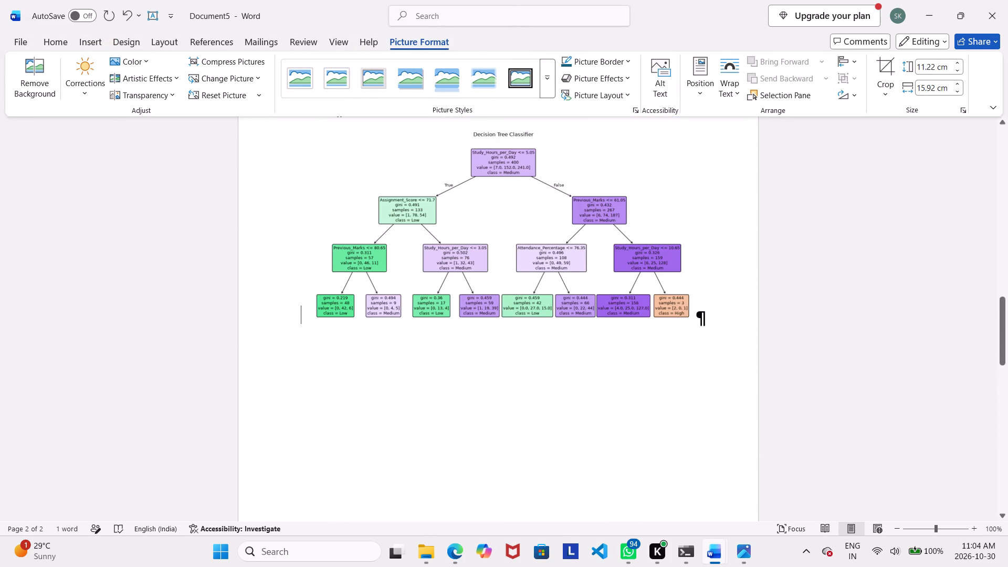
scroll(407, 286, down, 11)
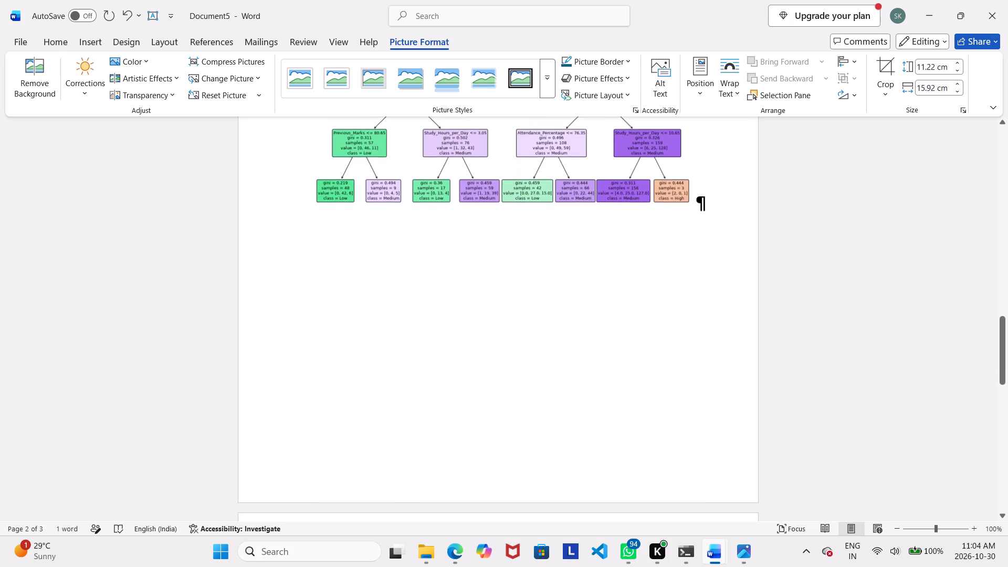
scroll(410, 296, down, 12)
scroll(433, 392, down, 12)
drag(444, 403, 444, 375)
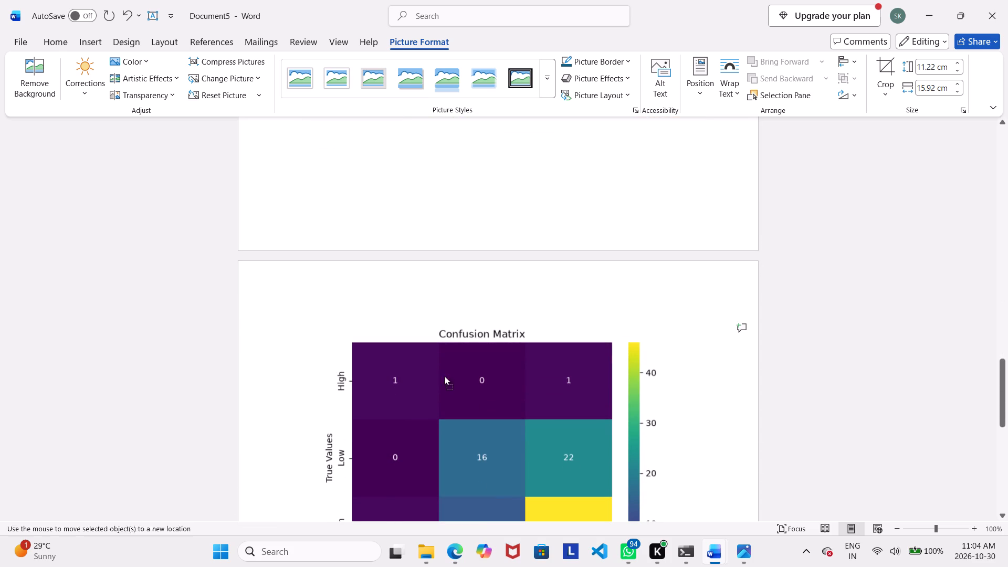
drag(444, 375, 436, 217)
drag(469, 307, 448, 194)
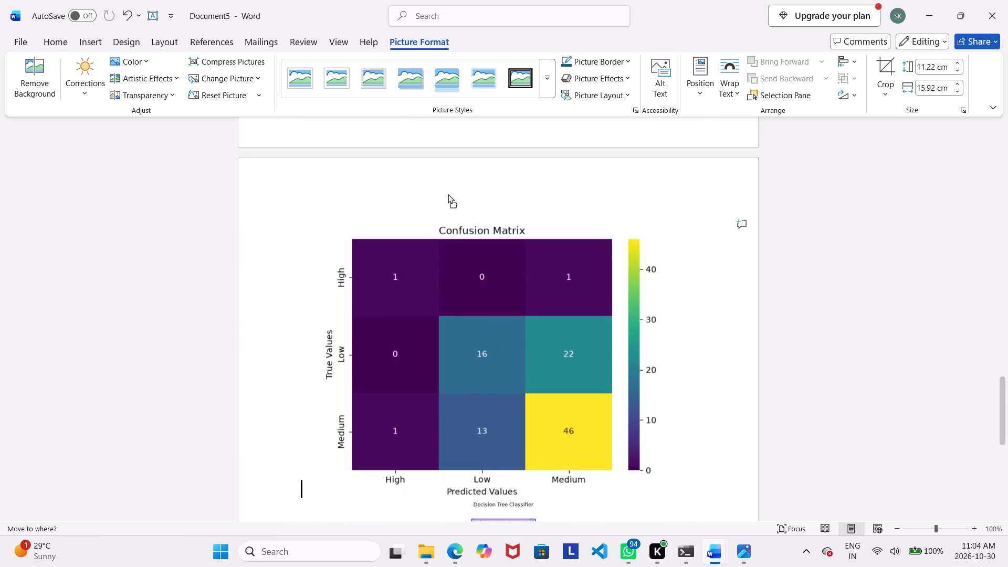
drag(448, 194, 427, 125)
scroll(480, 211, up, 5)
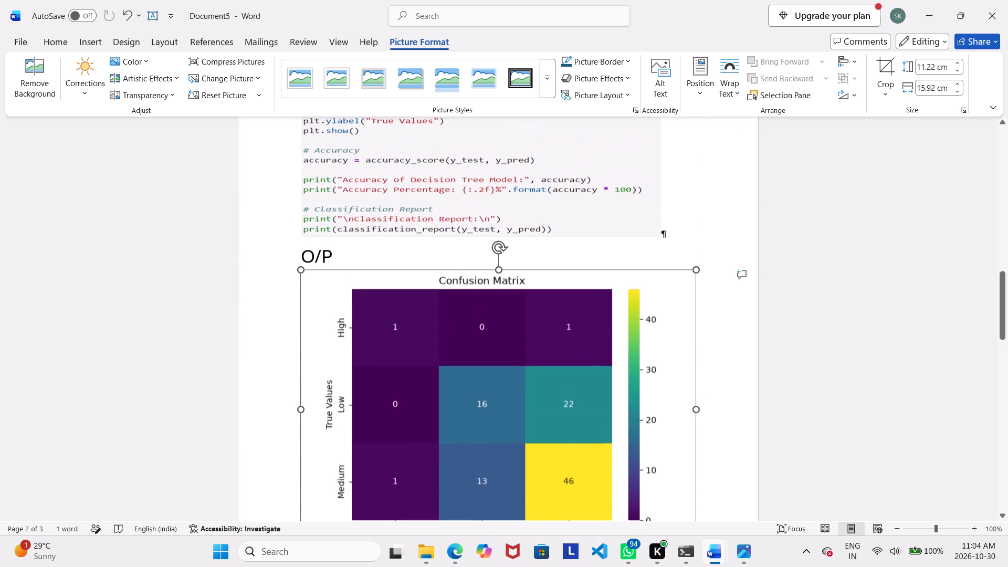
drag(1000, 292, 995, 360)
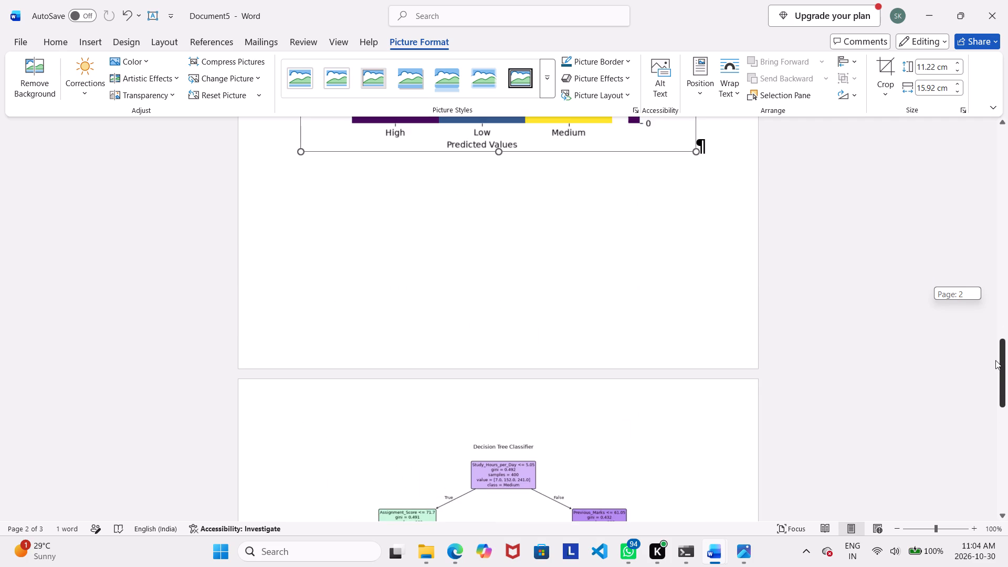
Move the decision tree output picture from page 3 up to page 2, directly below the classification report code picture.
drag(995, 360, 992, 377)
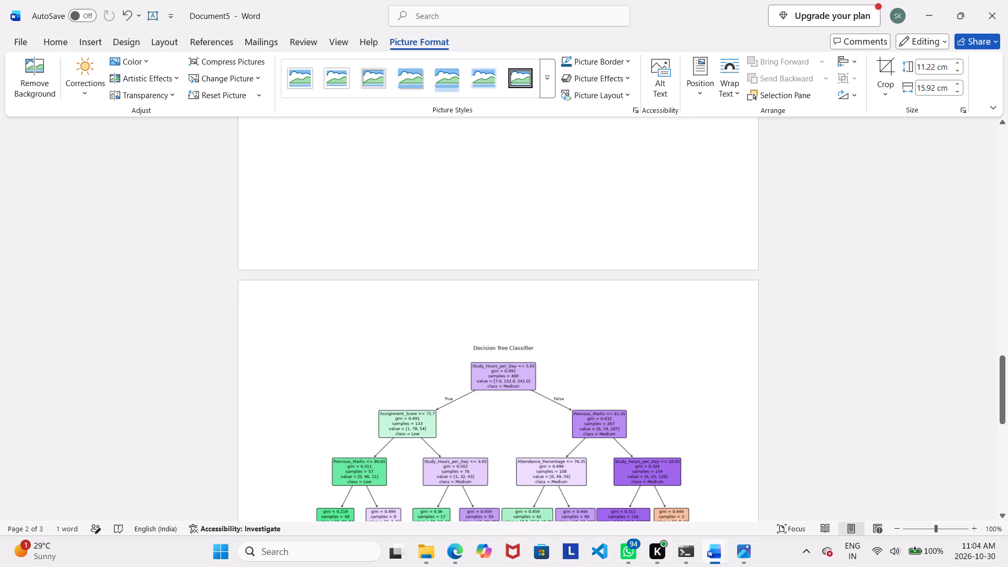
click(574, 427)
drag(537, 428, 496, 154)
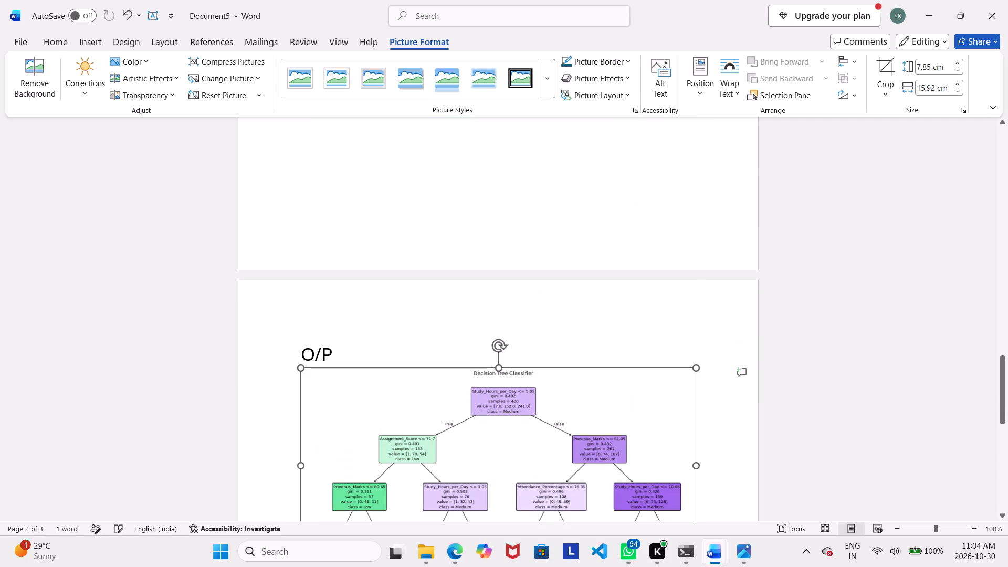
drag(502, 399, 492, 192)
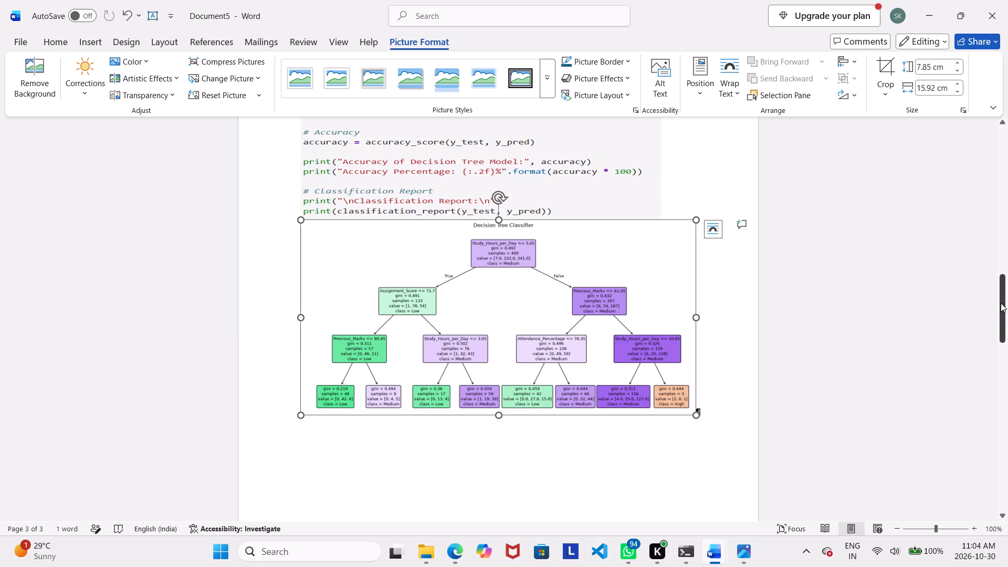
Move the O/P label from above the Confusion Matrix picture to just above the decision tree picture, leaving two blank lines after the code.
drag(1001, 303, 990, 408)
click(334, 216)
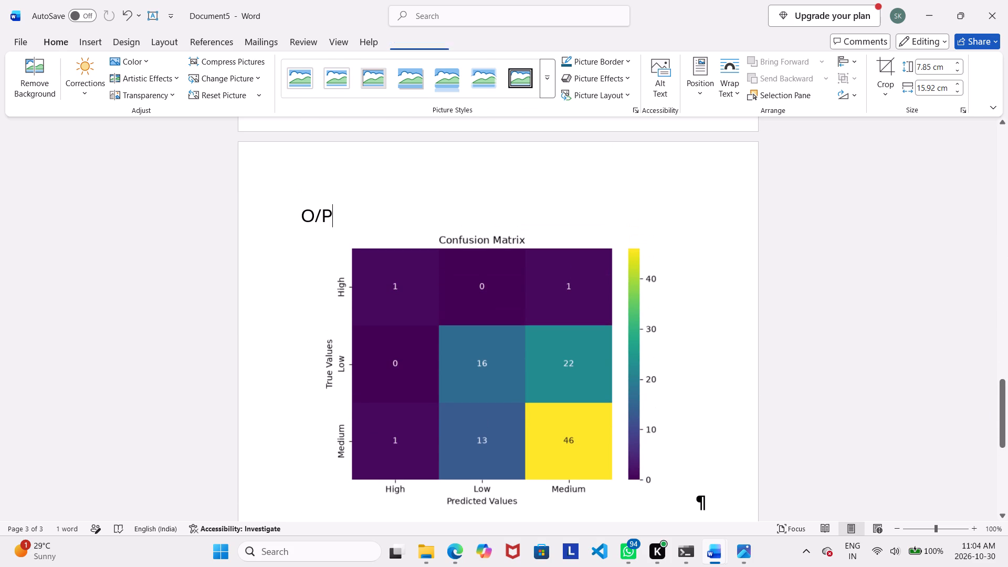
drag(334, 216, 291, 217)
key(ctrl+x)
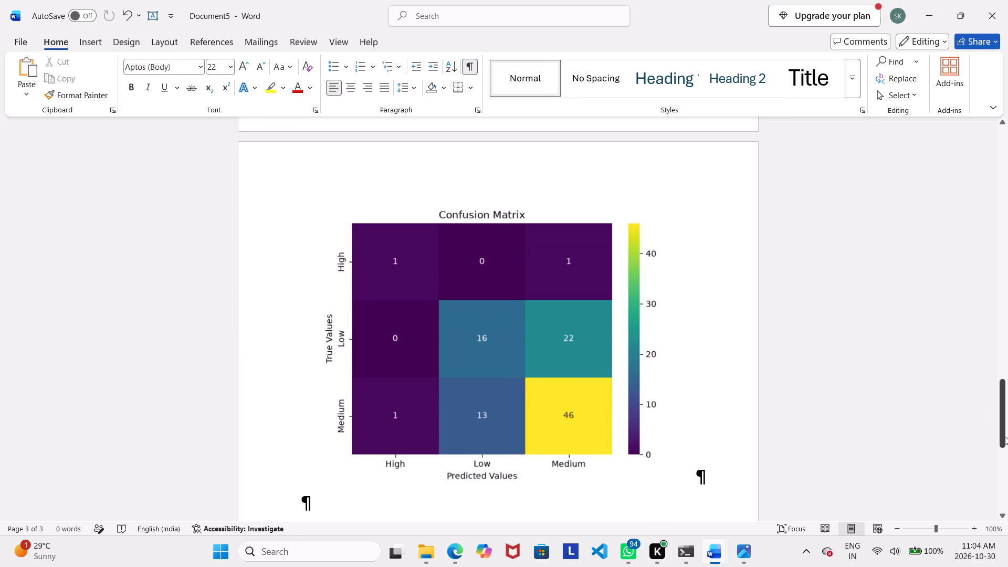
drag(1005, 436, 970, 330)
click(677, 232)
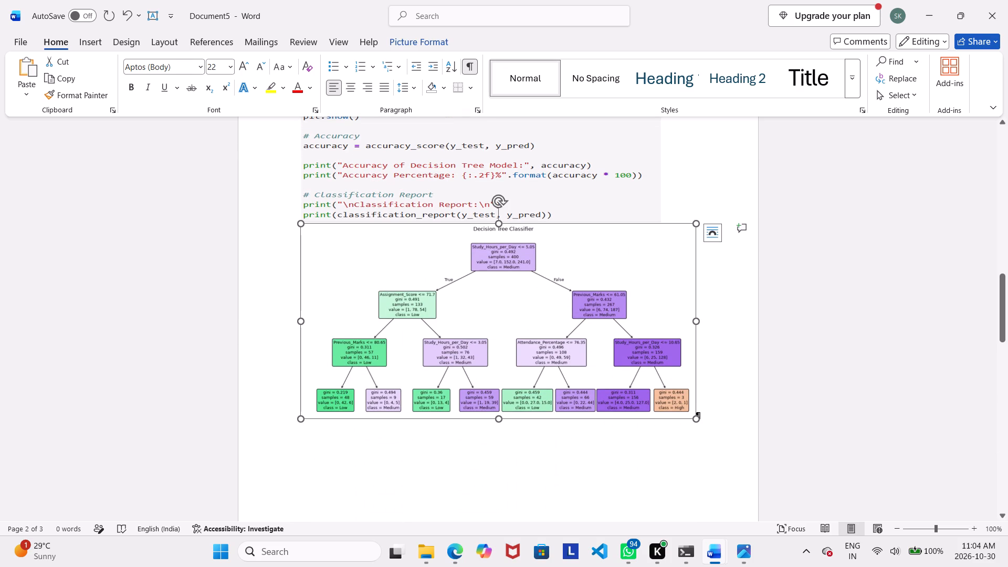
drag(586, 280, 572, 340)
click(673, 213)
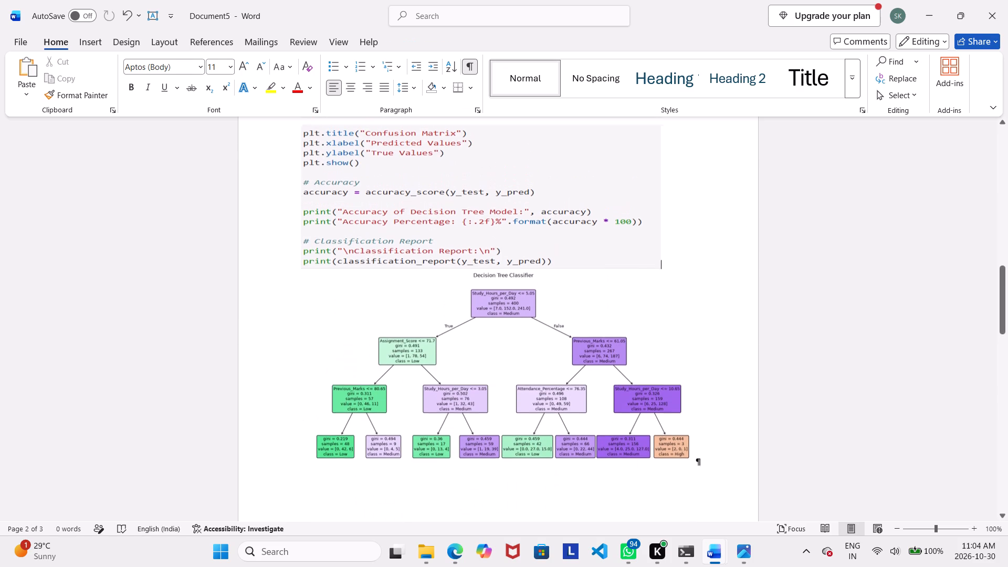
key(Return)
key(Return)
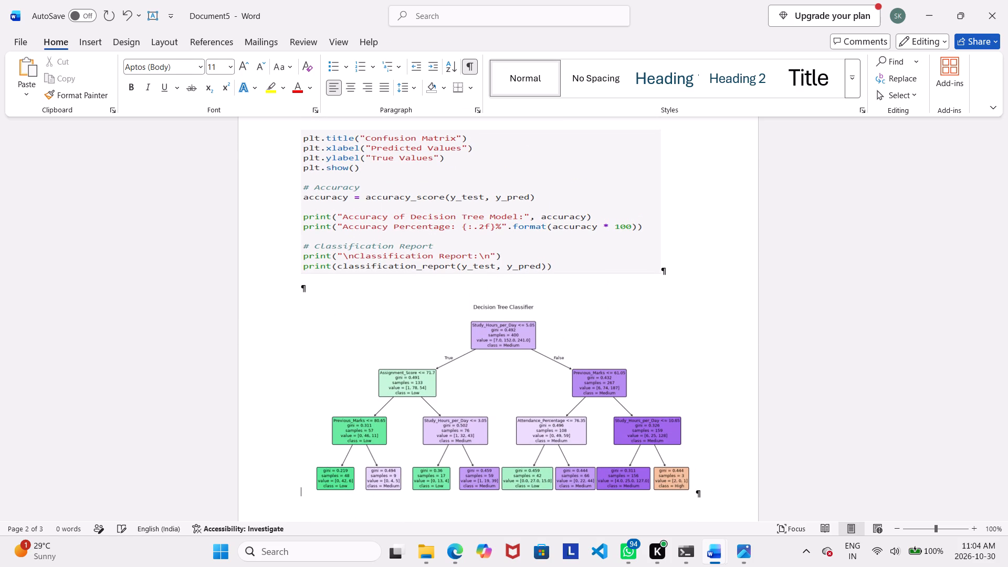
key(Return)
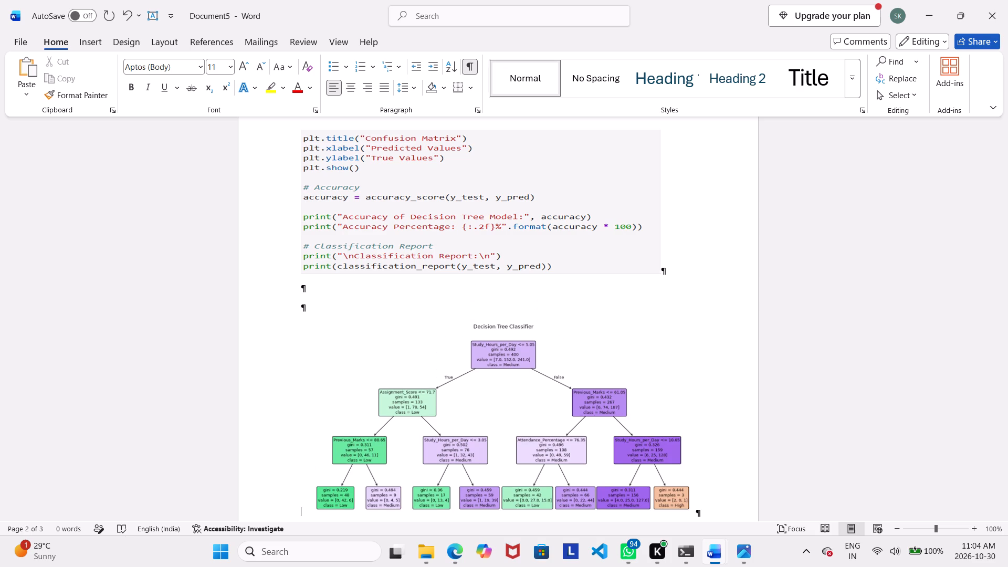
key(ctrl+v)
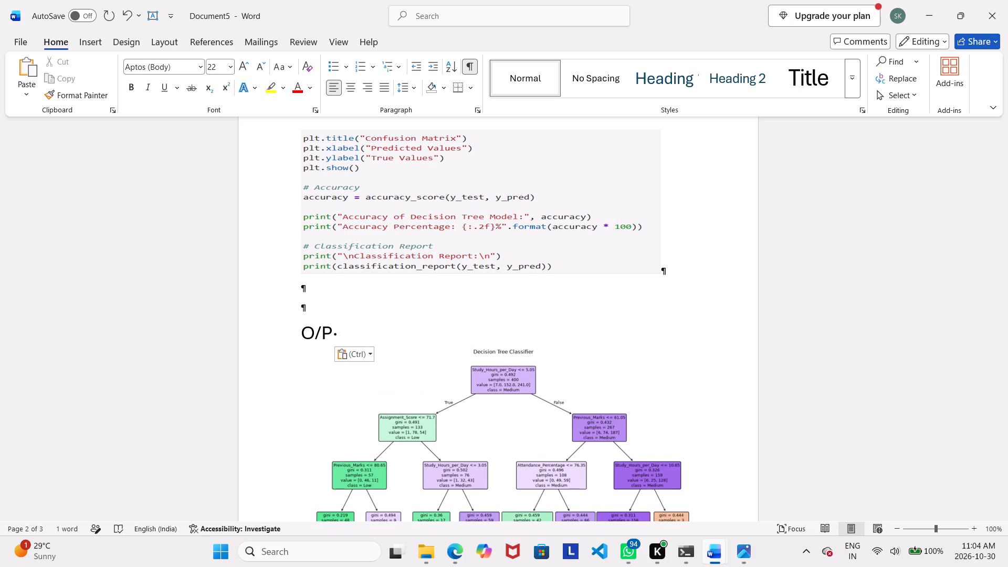
click(467, 306)
Stretch the plt.title("Confusion Matrix") code picture on page 2 taller, keeping its width.
drag(999, 287, 1006, 251)
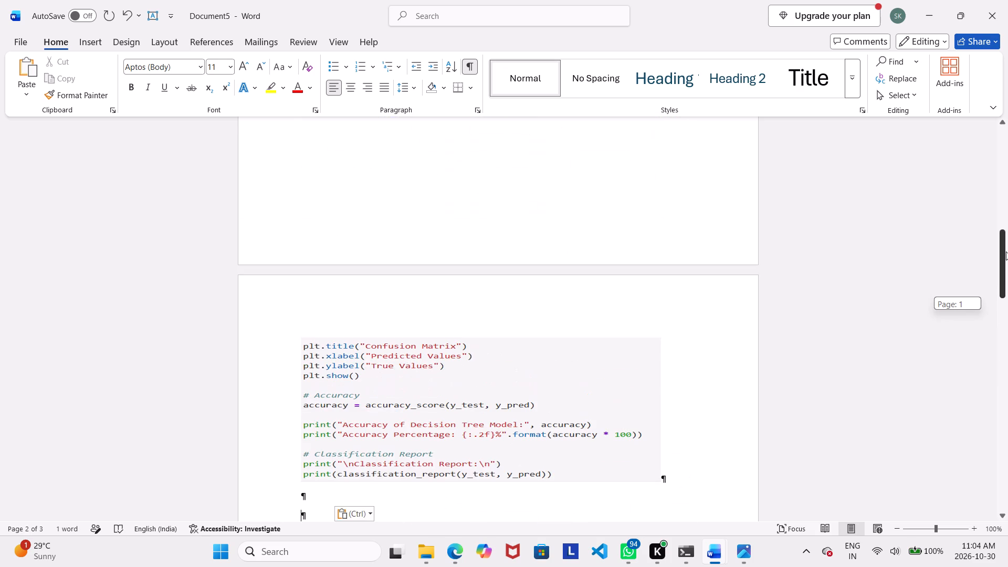
drag(1006, 251, 1006, 307)
scroll(556, 236, up, 4)
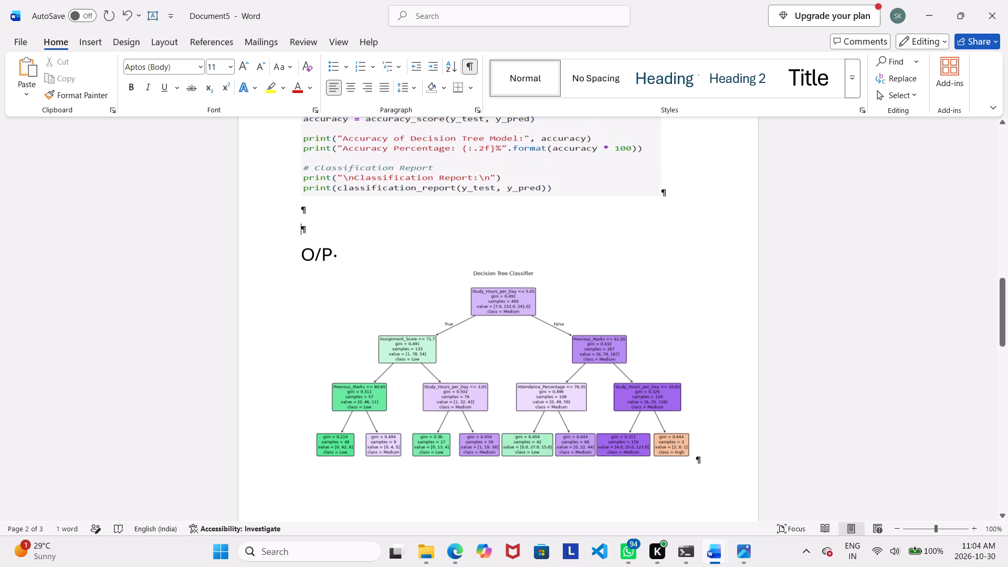
click(482, 178)
drag(480, 194, 478, 216)
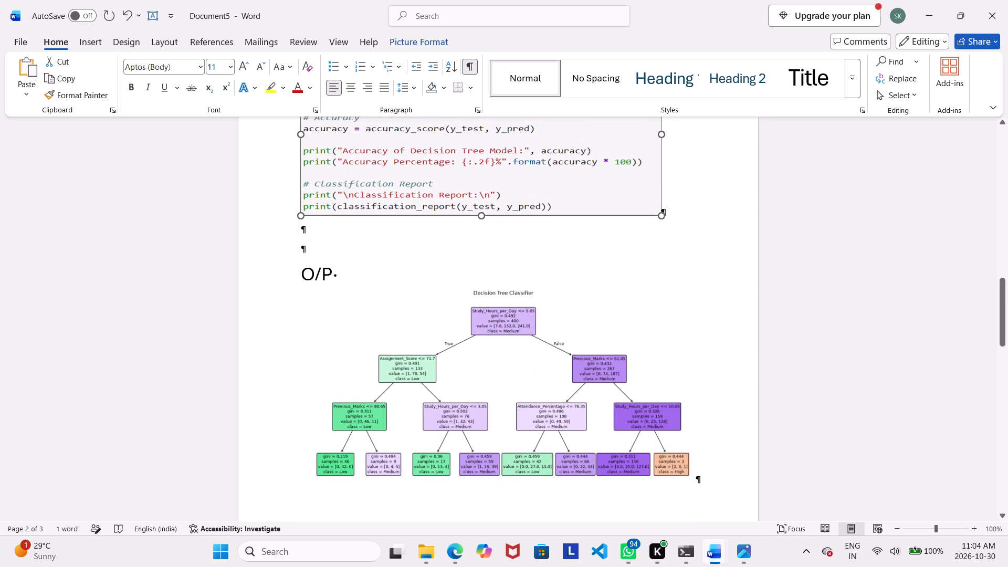
drag(478, 216, 475, 239)
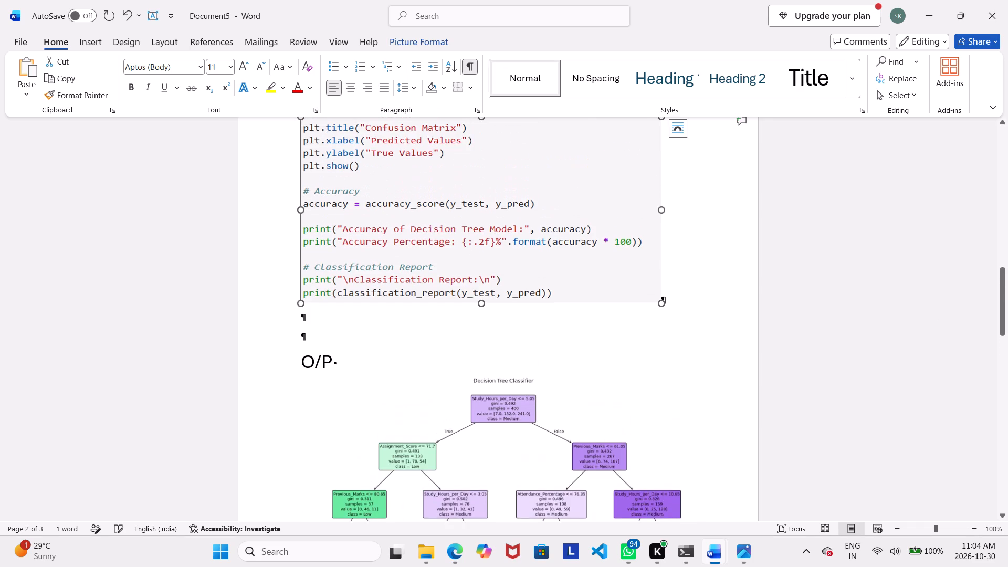
Insert the classification report output picture, Screenshot 2026-10-30 105848.png, in the empty paragraph below the Confusion Matrix picture on page 3.
drag(1007, 310, 1005, 286)
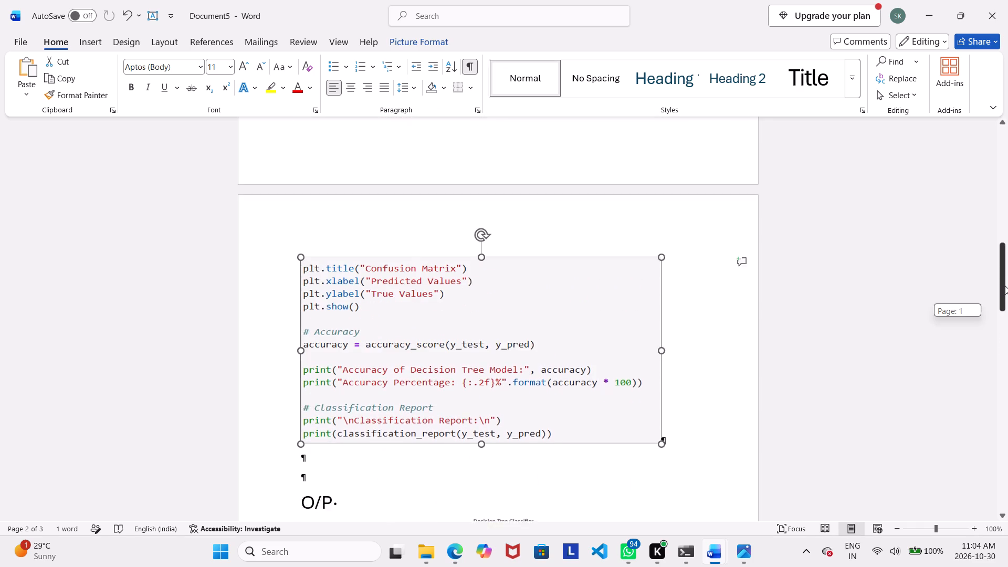
drag(1005, 286, 976, 153)
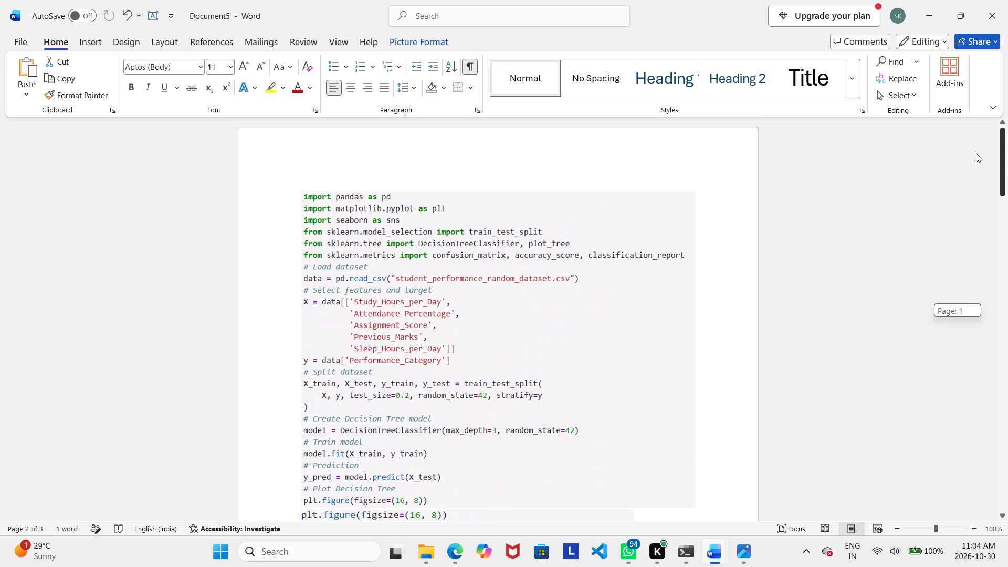
drag(976, 153, 1007, 384)
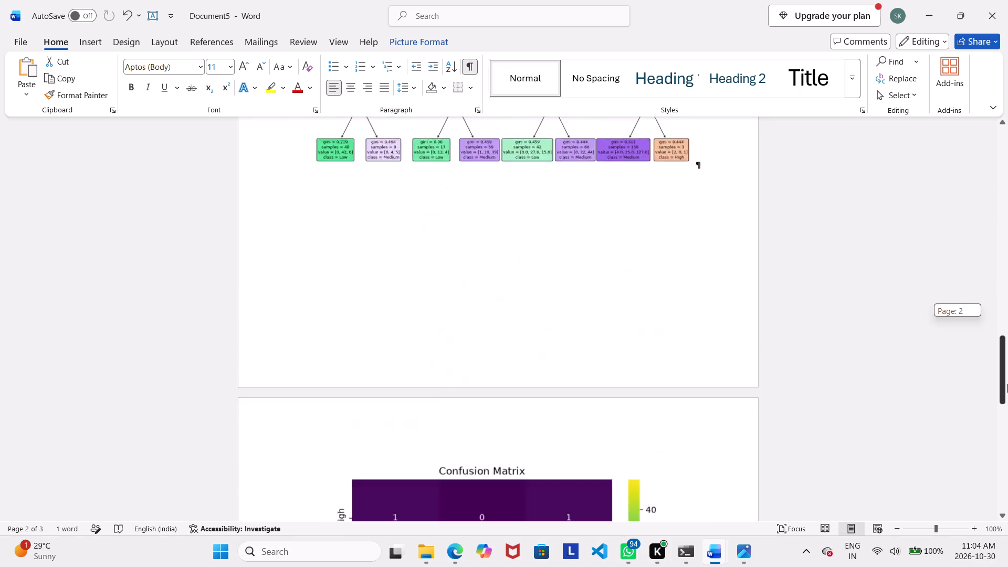
drag(1007, 384, 1007, 479)
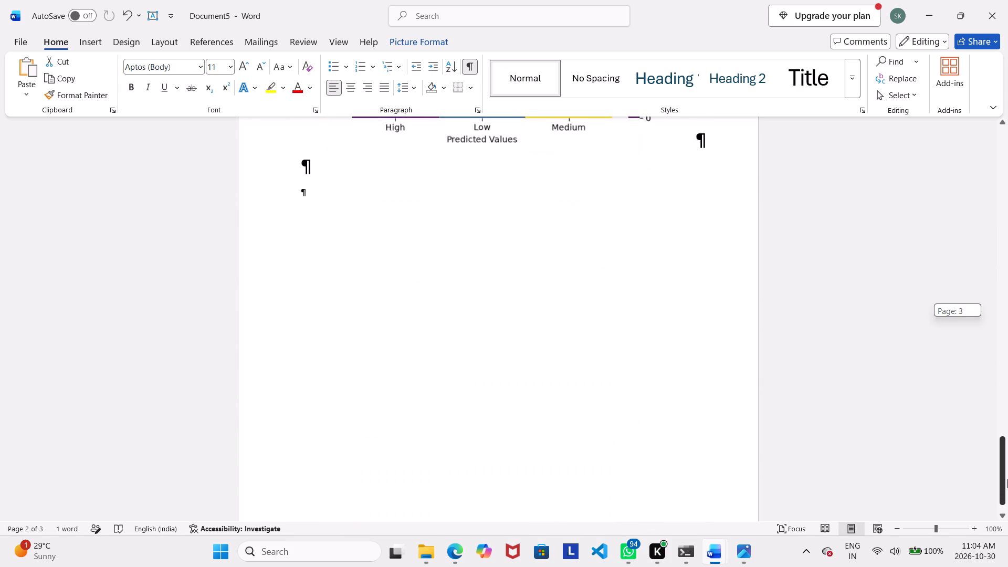
drag(1007, 479, 1007, 514)
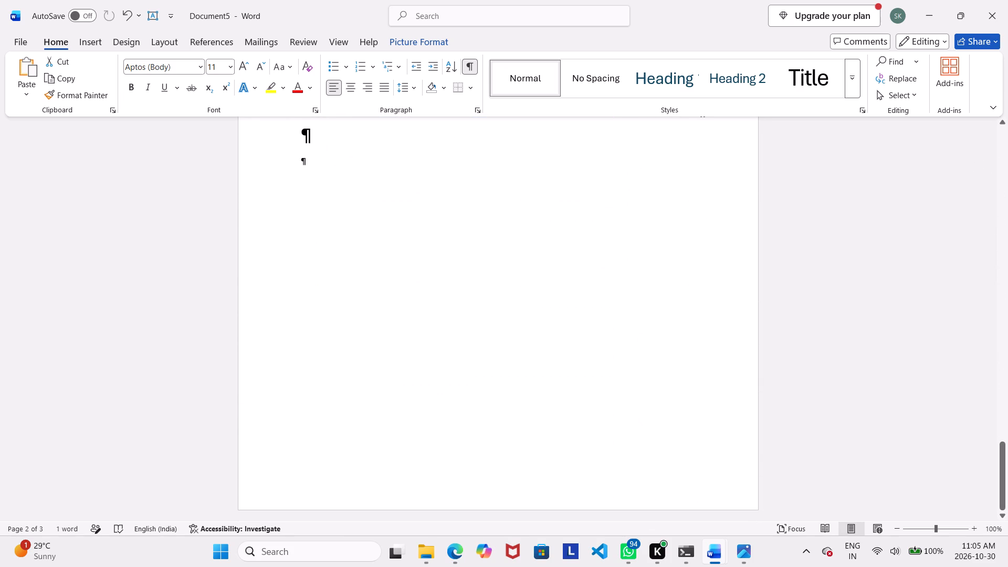
click(328, 155)
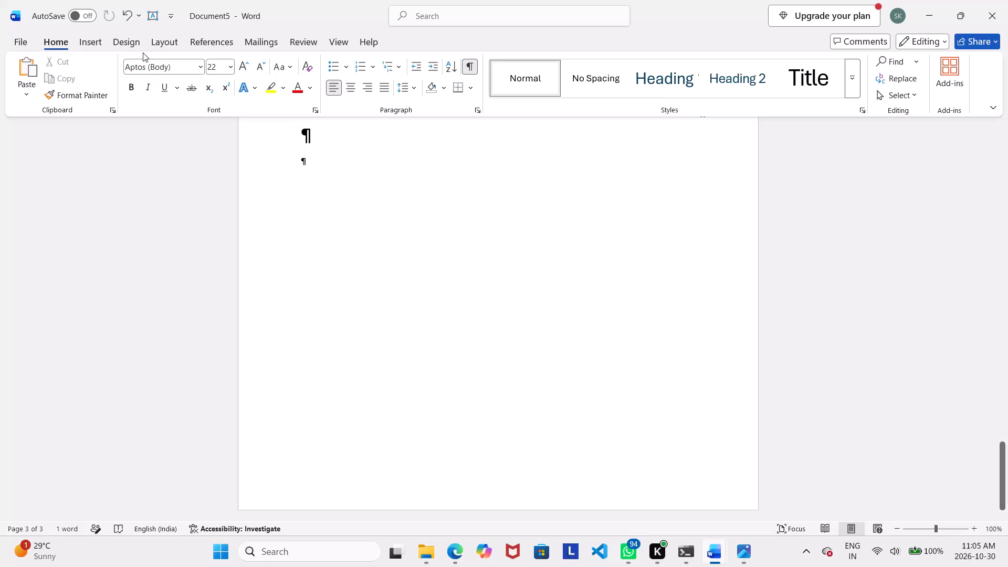
click(81, 40)
click(139, 79)
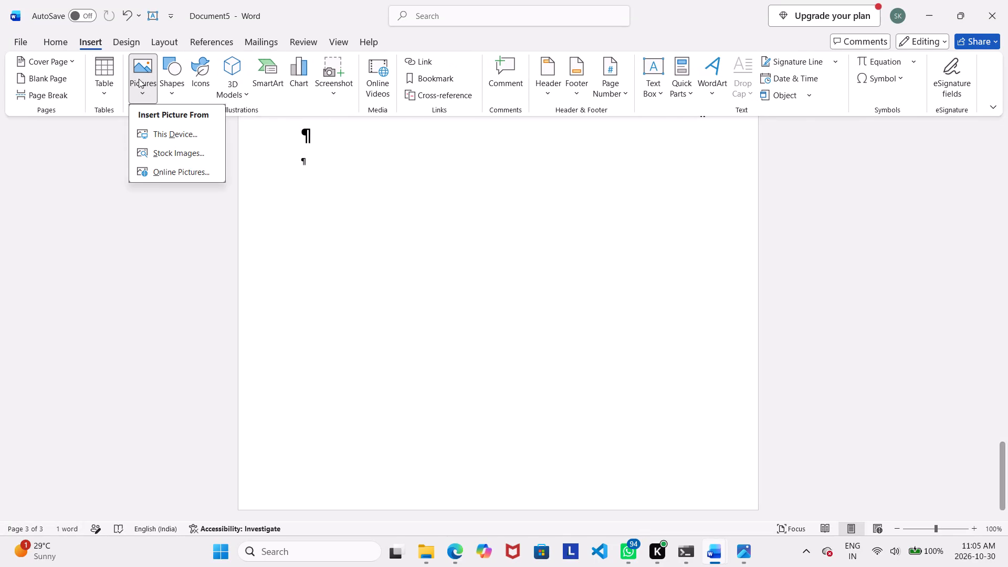
click(158, 129)
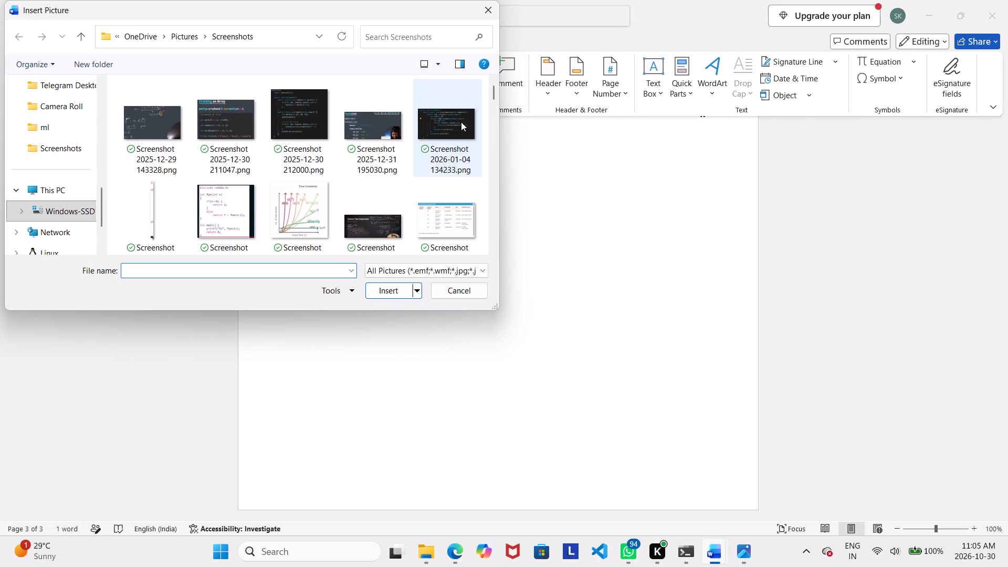
drag(493, 92, 481, 246)
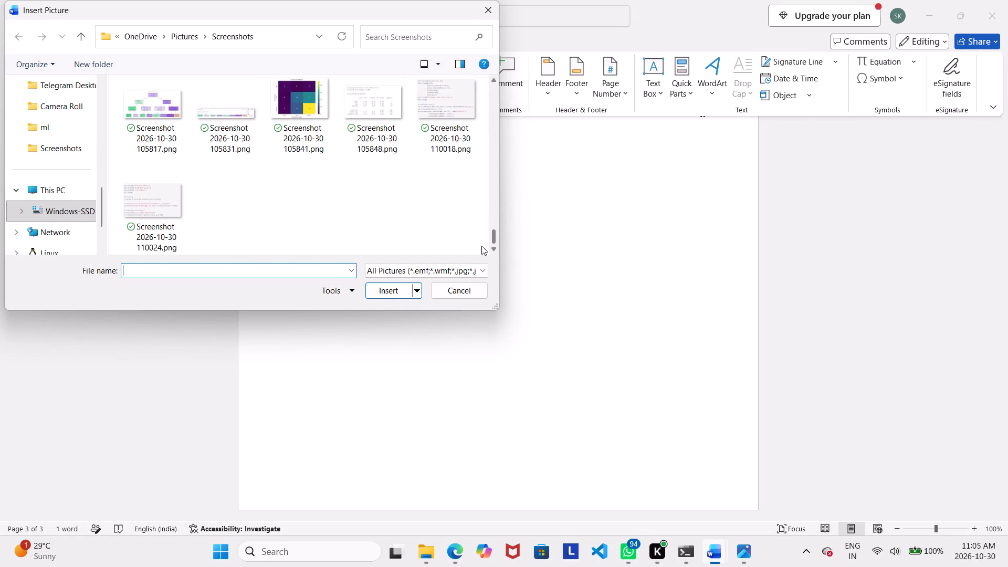
drag(481, 246, 480, 255)
scroll(271, 195, up, 3)
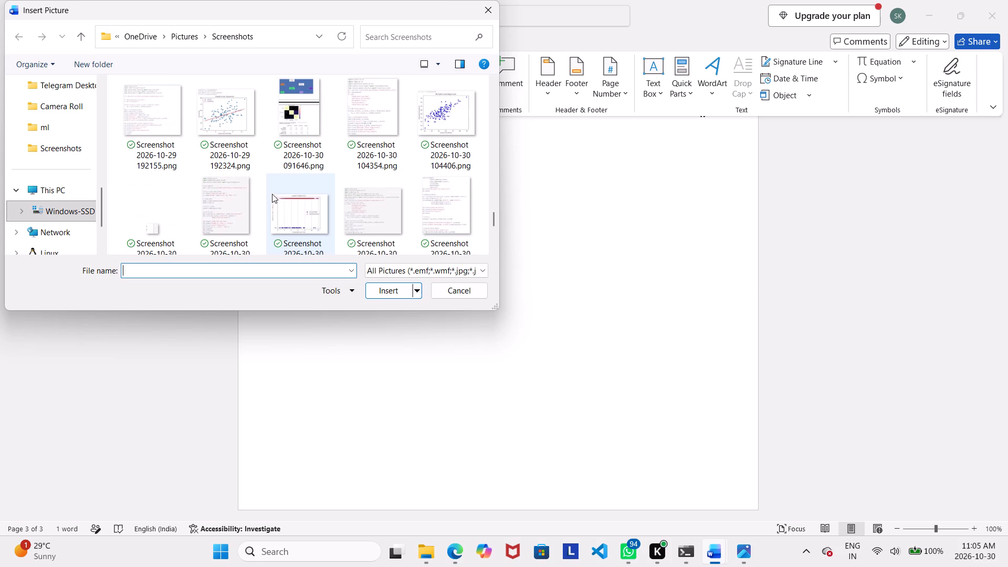
scroll(291, 192, down, 4)
click(378, 142)
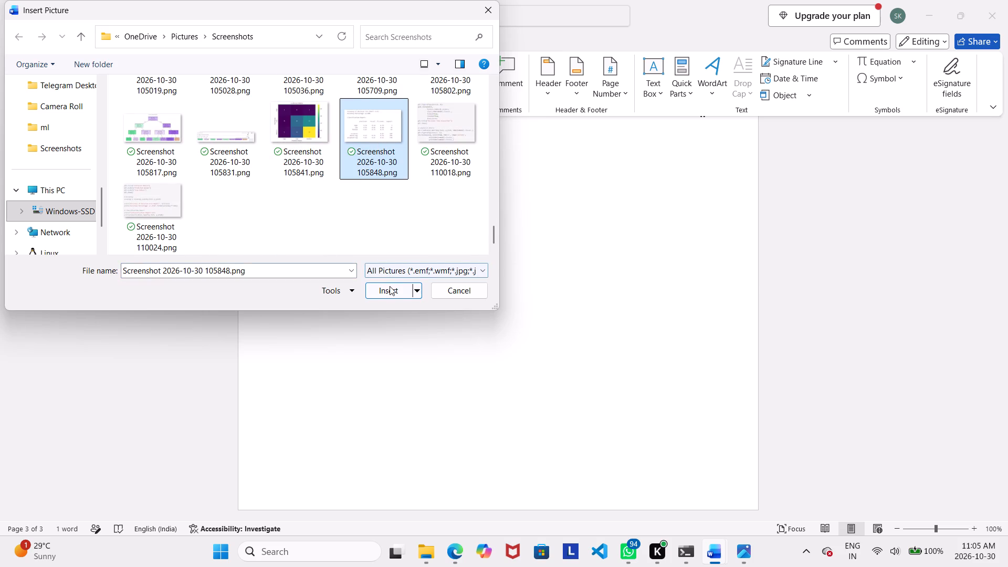
click(390, 286)
scroll(486, 307, up, 8)
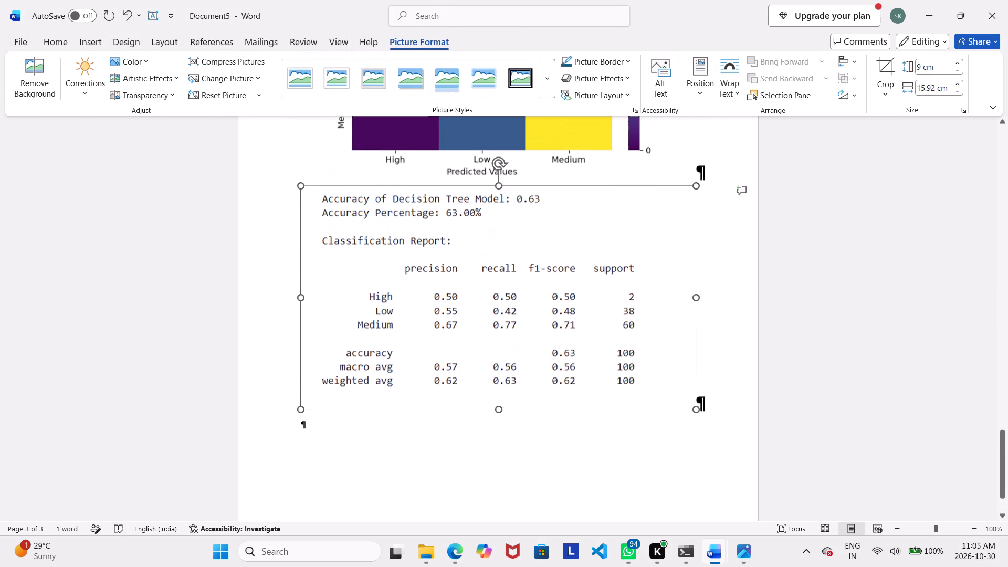
scroll(487, 307, down, 2)
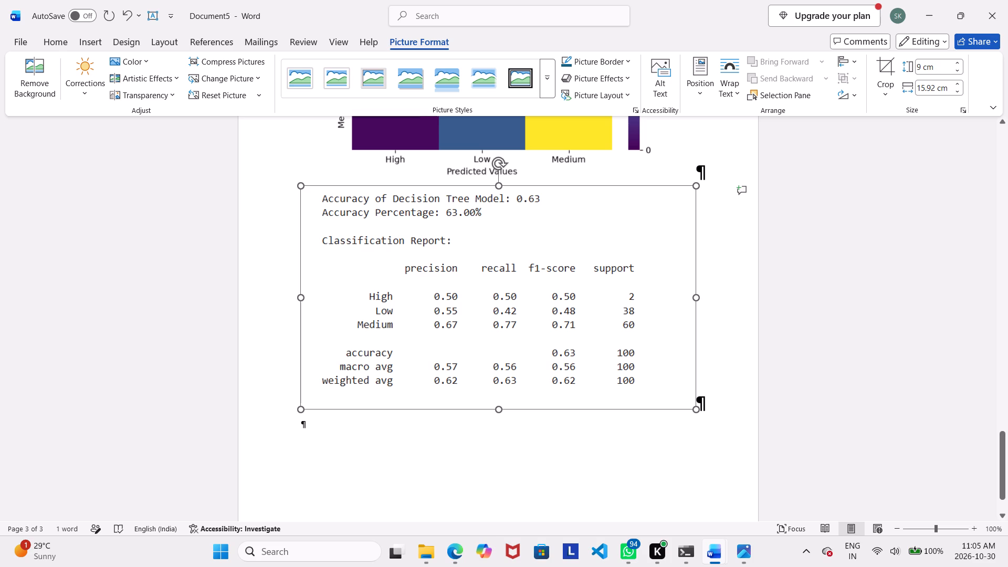
Save the document as ex5 in the Downloads folder.
key(ctrl+s)
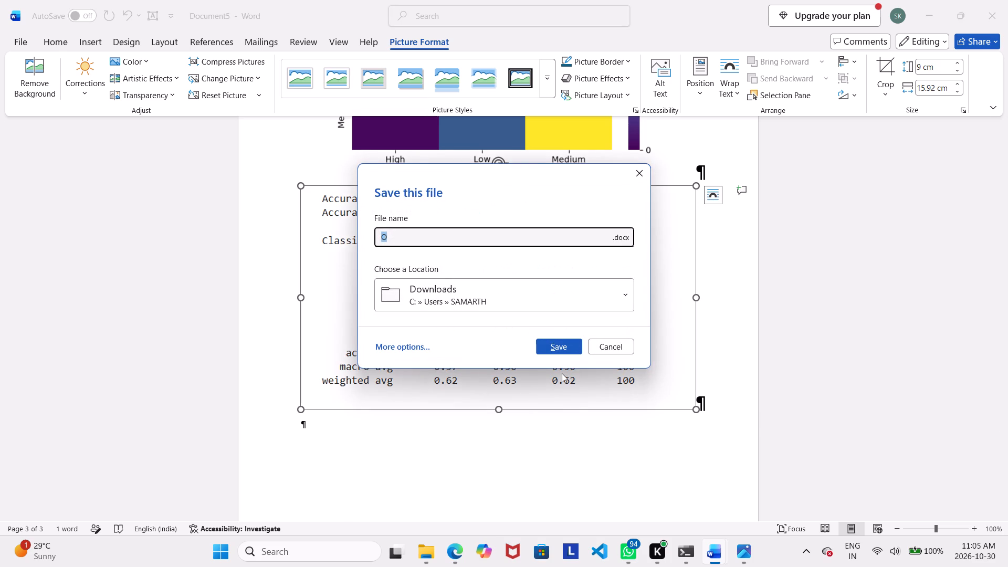
key(BackSpace)
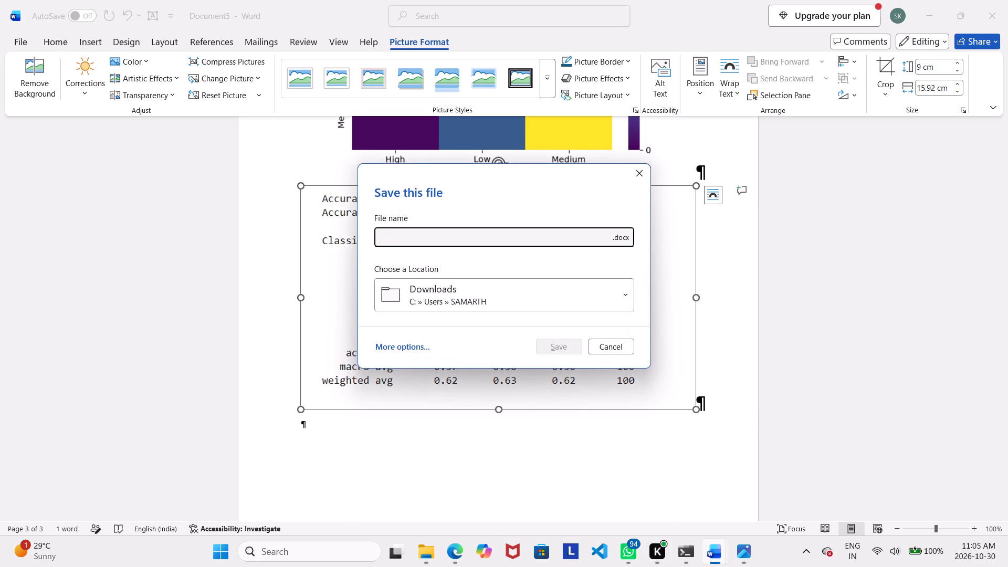
text(ex)
key(5)
key(Return)
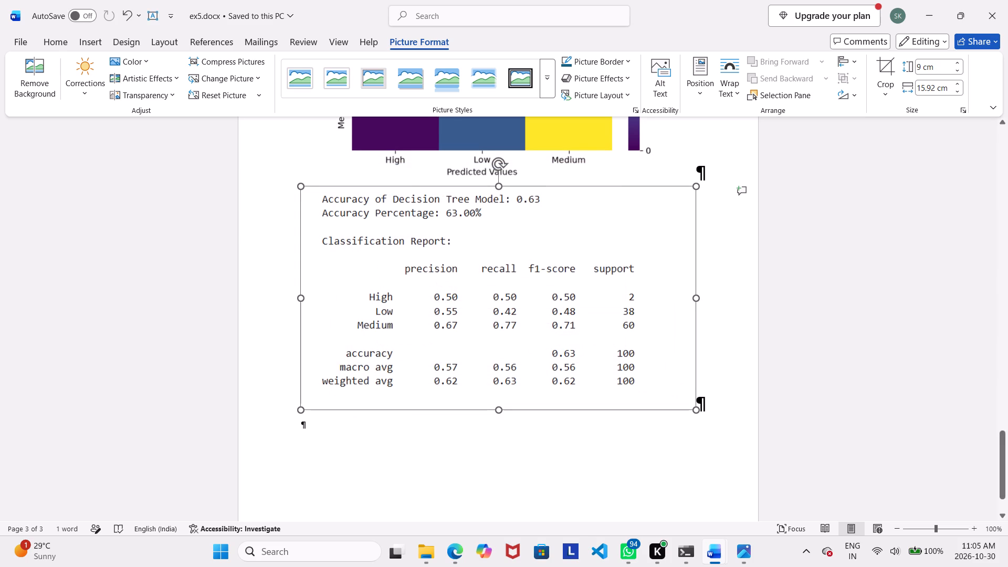
Create a new blank document for the next experiment.
click(22, 38)
click(38, 98)
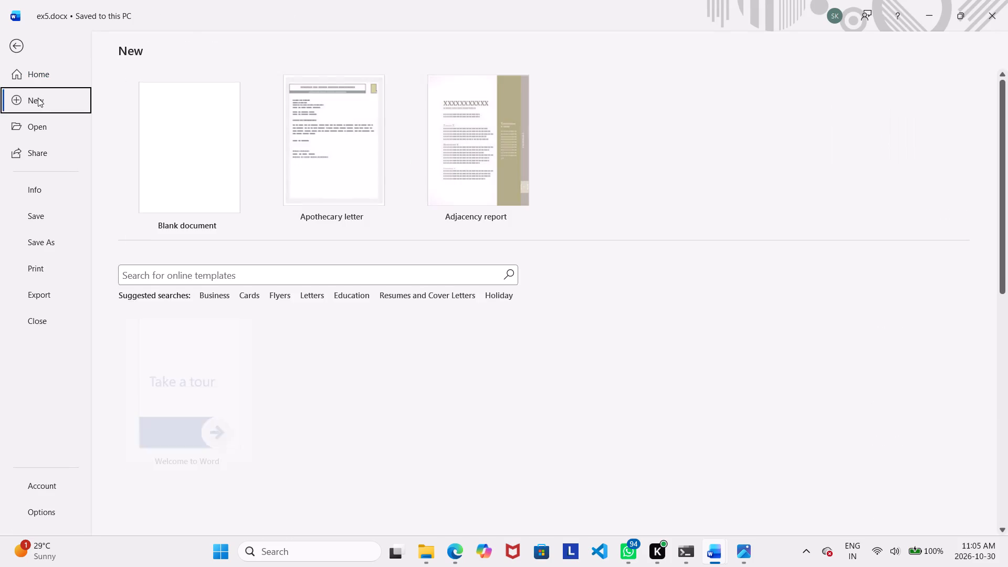
click(194, 120)
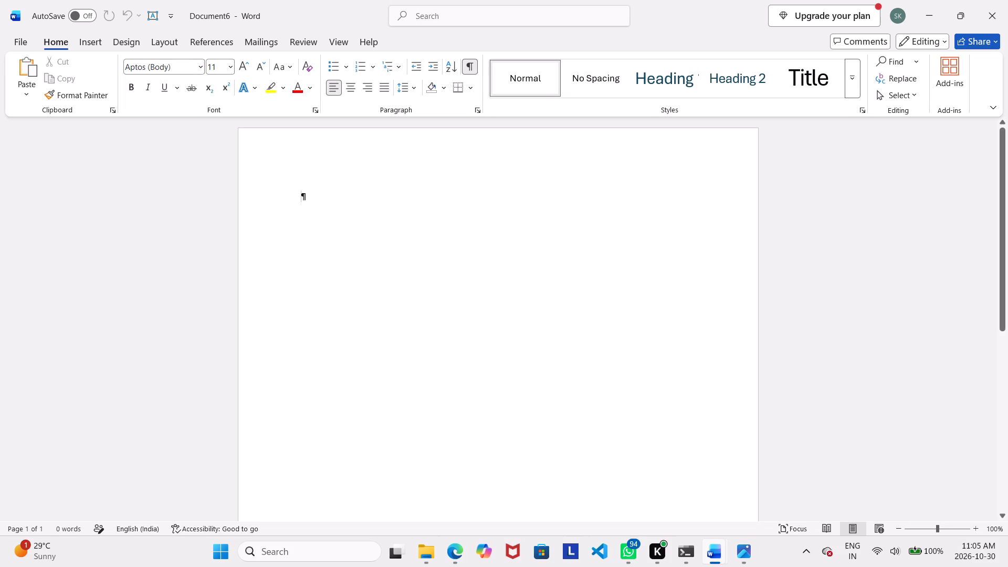
Switch to the MLEx notebook in Edge and examine the Experiment 6 code and its output from the heading to the confusion matrix.
click(449, 551)
scroll(429, 405, down, 4)
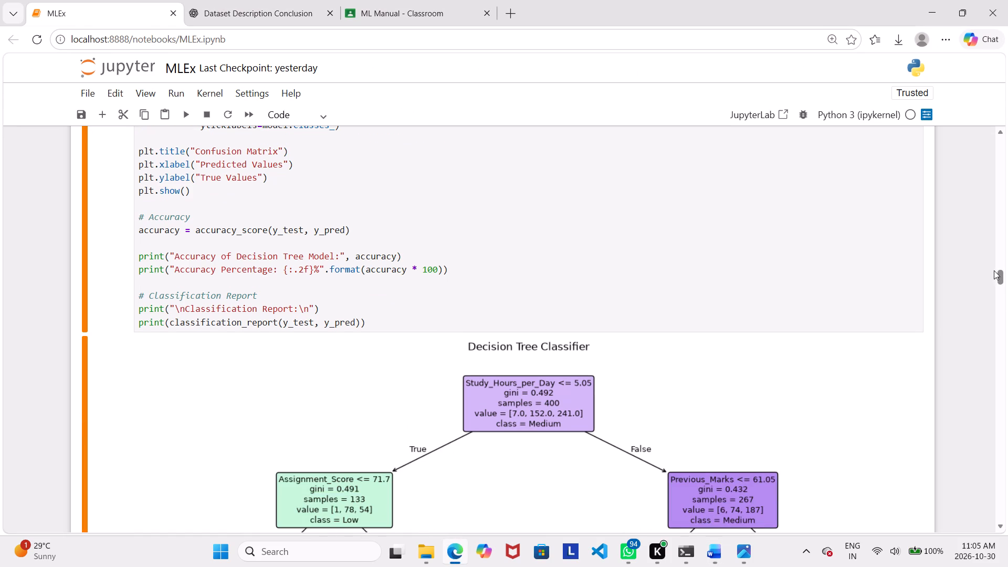
drag(1002, 271, 1003, 311)
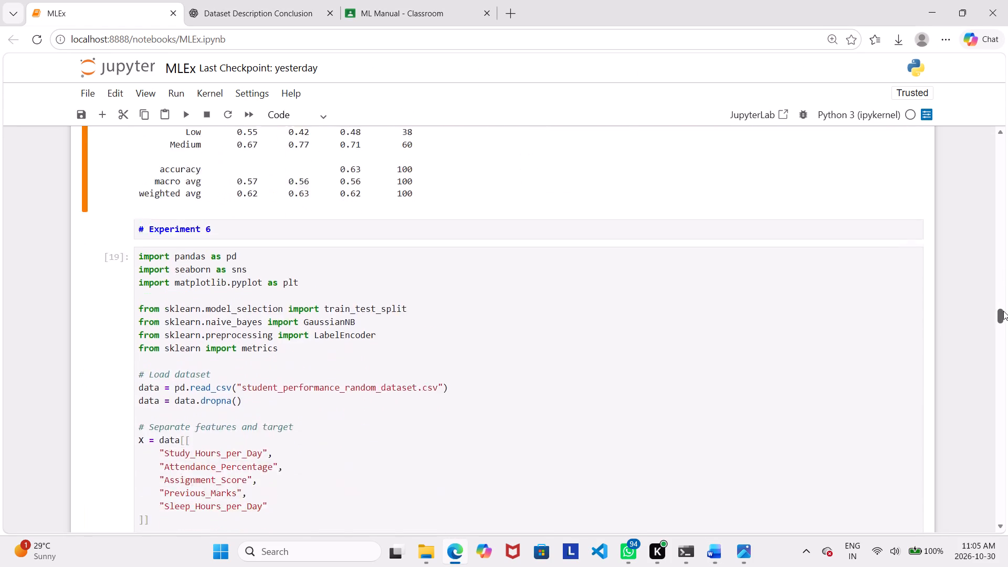
drag(1003, 311, 1004, 340)
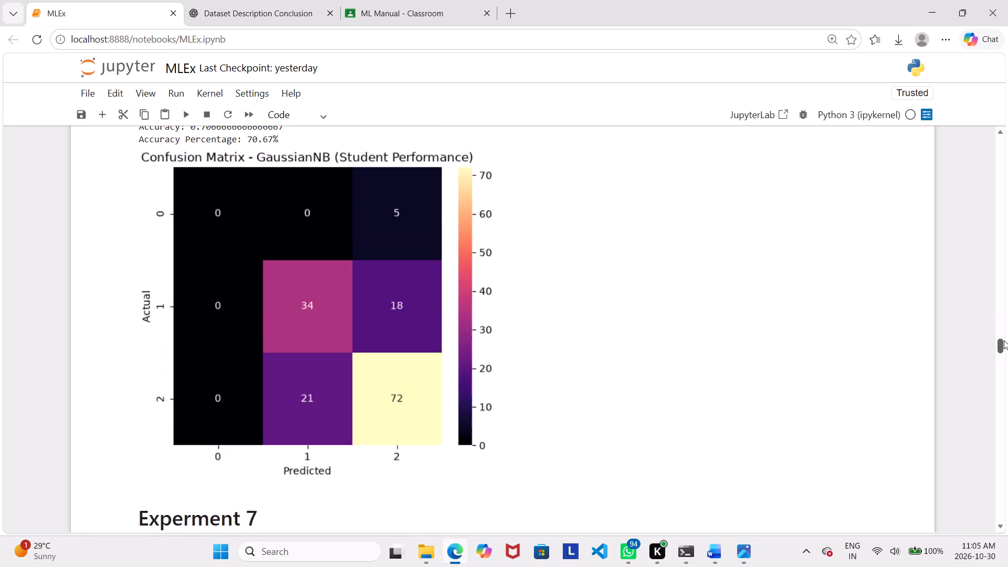
drag(1004, 340, 1004, 333)
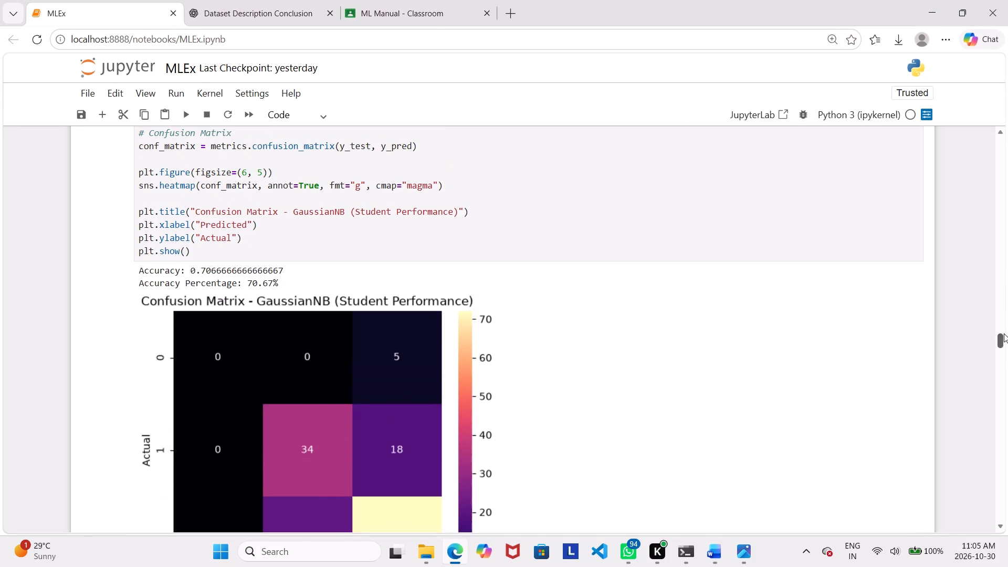
drag(1004, 333, 1004, 325)
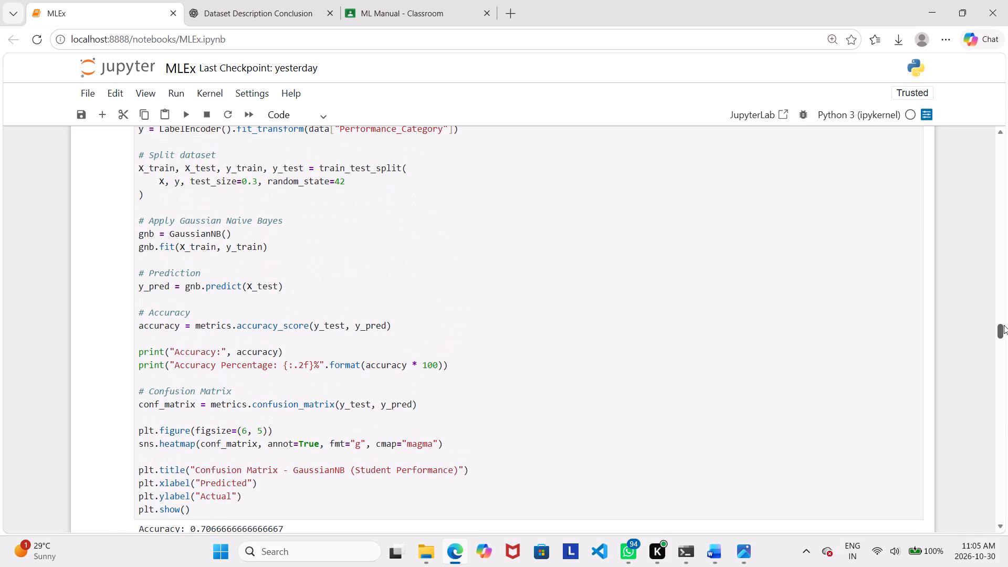
drag(1004, 325, 1002, 319)
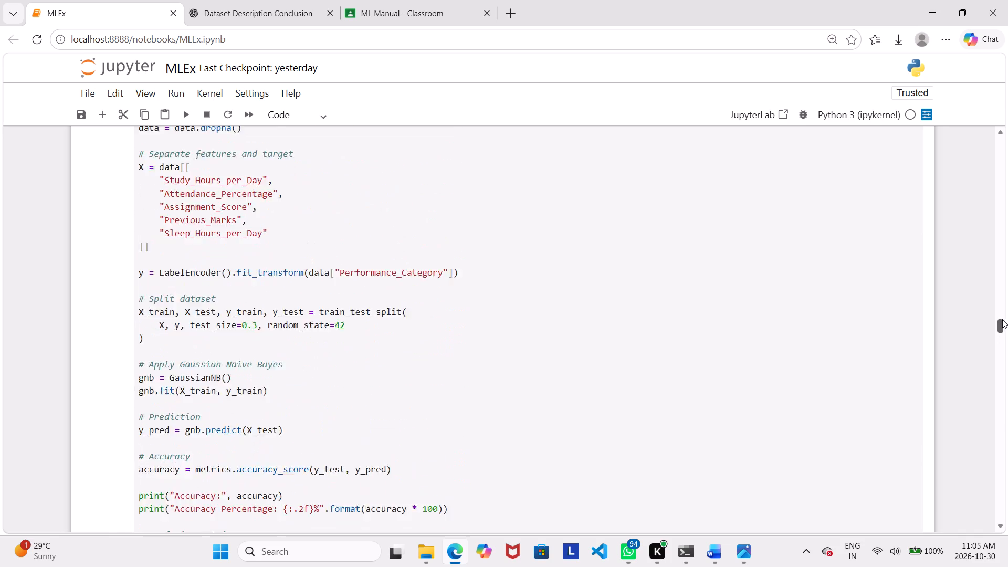
drag(1002, 319, 998, 311)
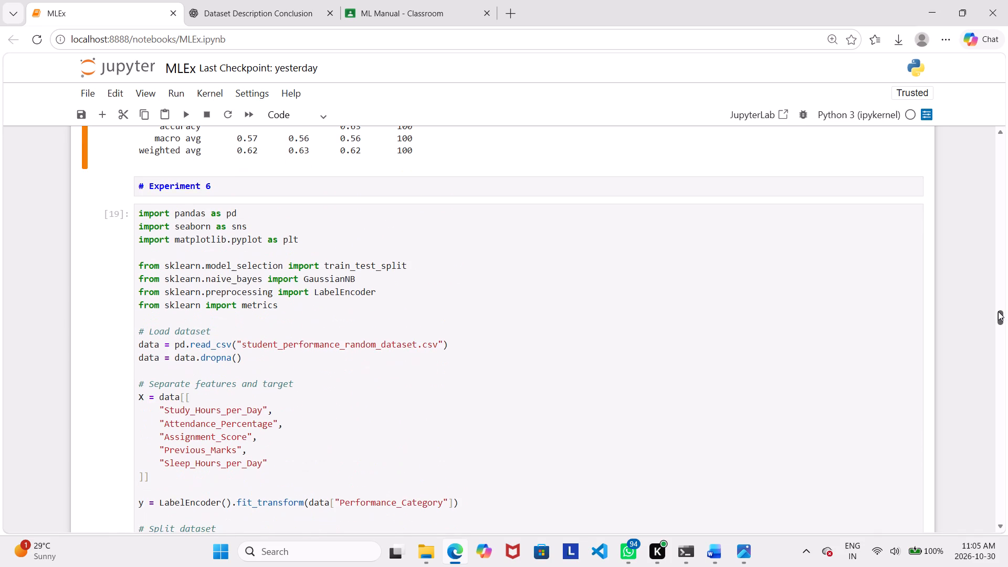
drag(998, 311, 998, 312)
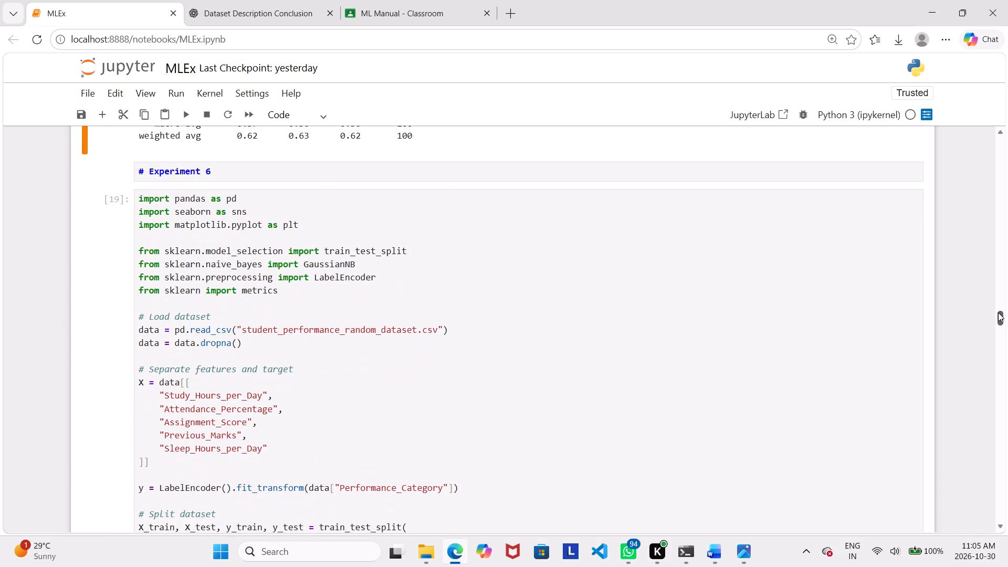
drag(998, 312, 998, 313)
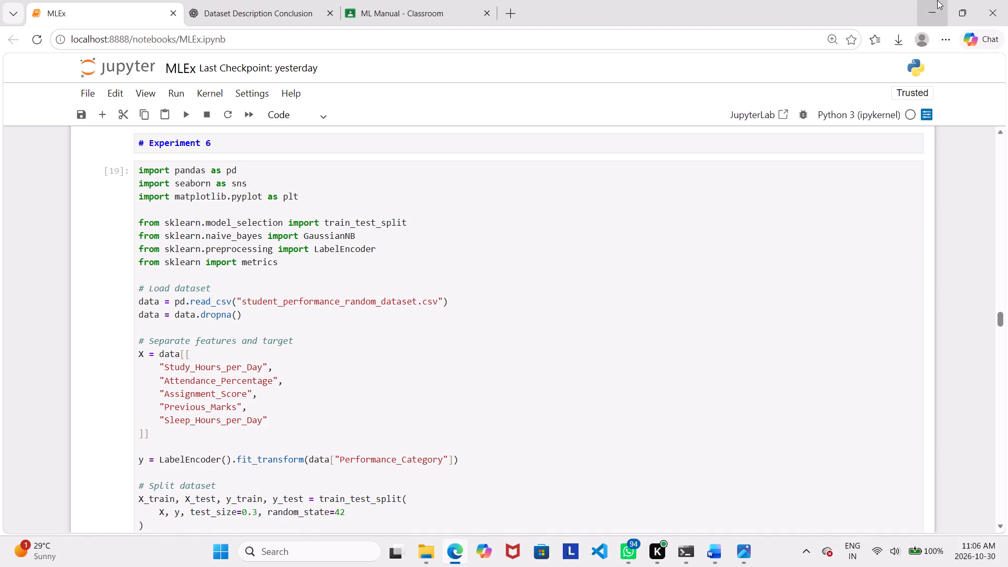
Close the finished Word documents ex2, ex3, ex4 and ex5, and return to the blank Document6.
click(937, 0)
click(936, 0)
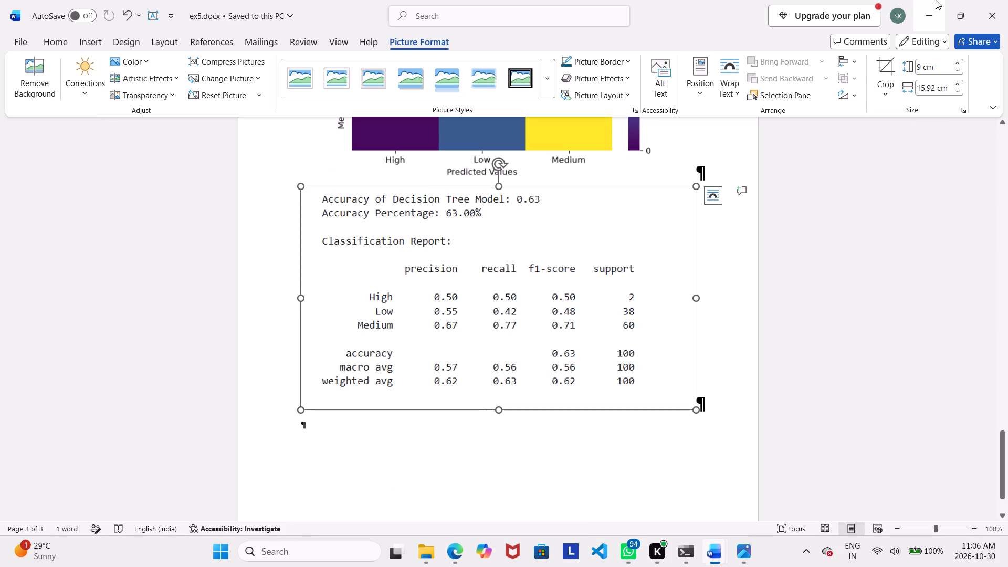
click(936, 0)
click(936, 0)
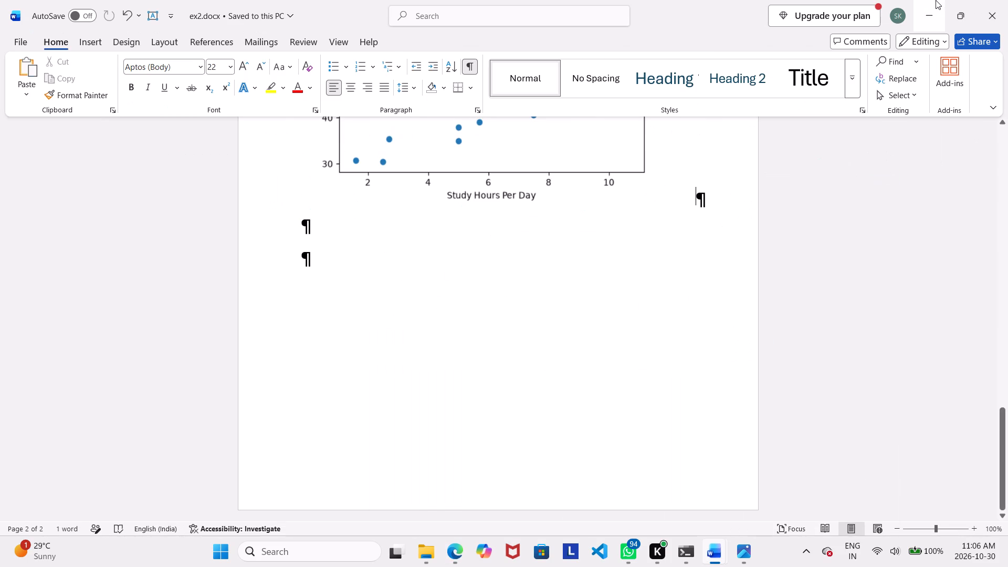
click(1007, 8)
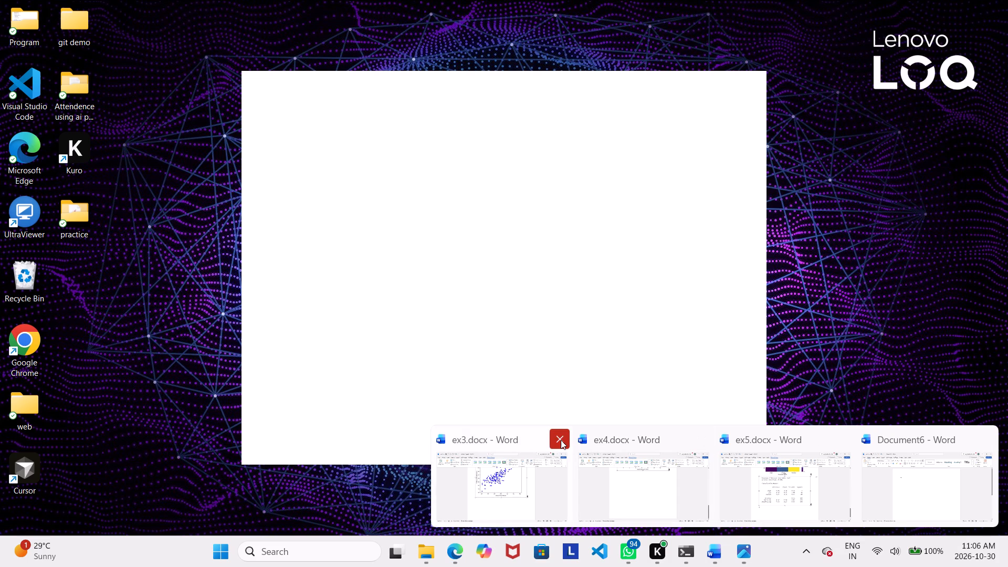
click(561, 440)
click(636, 436)
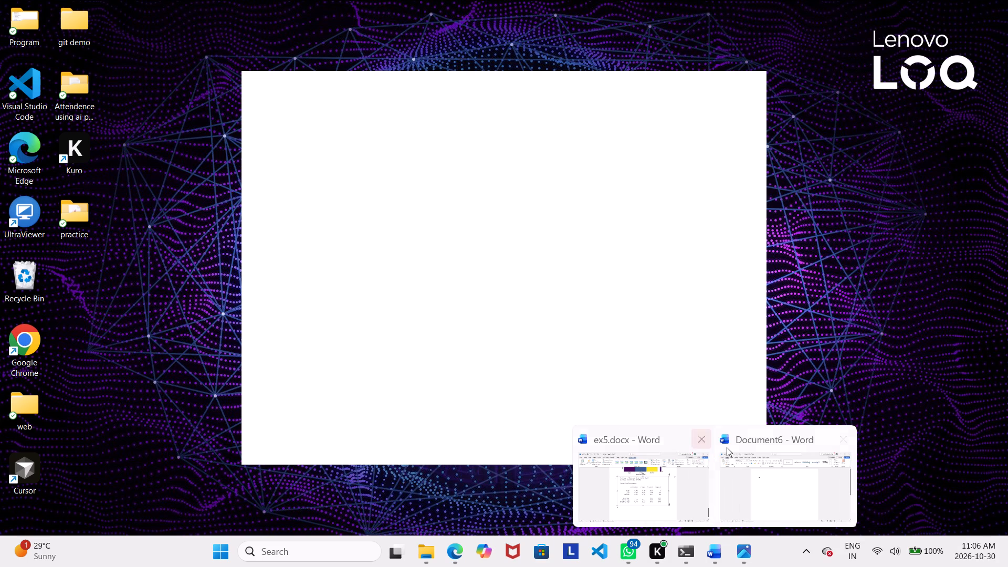
click(699, 439)
click(709, 475)
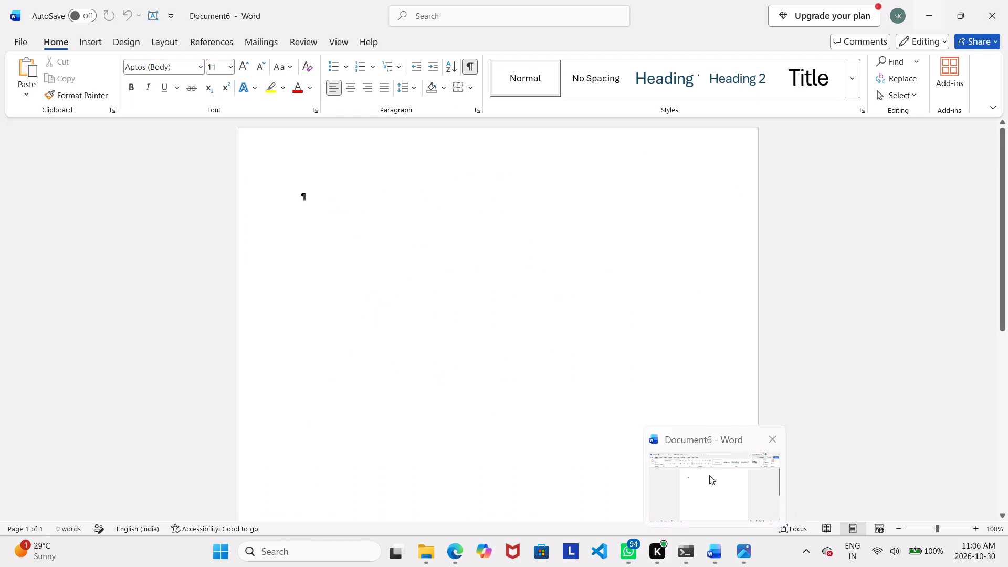
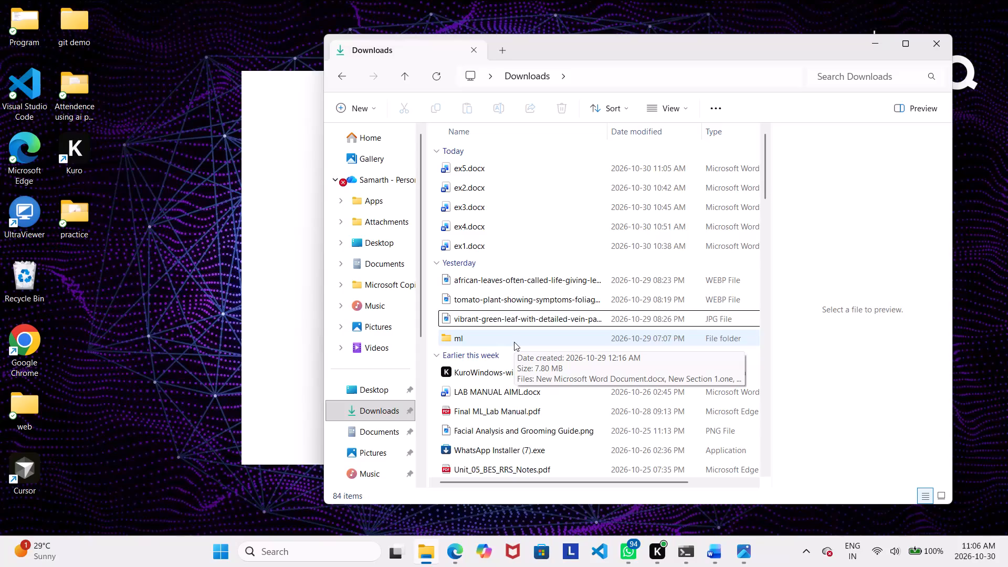
Open LAB MANUAL AIML.docx from the Downloads folder, view its title page, and minimise the document.
double_click(514, 397)
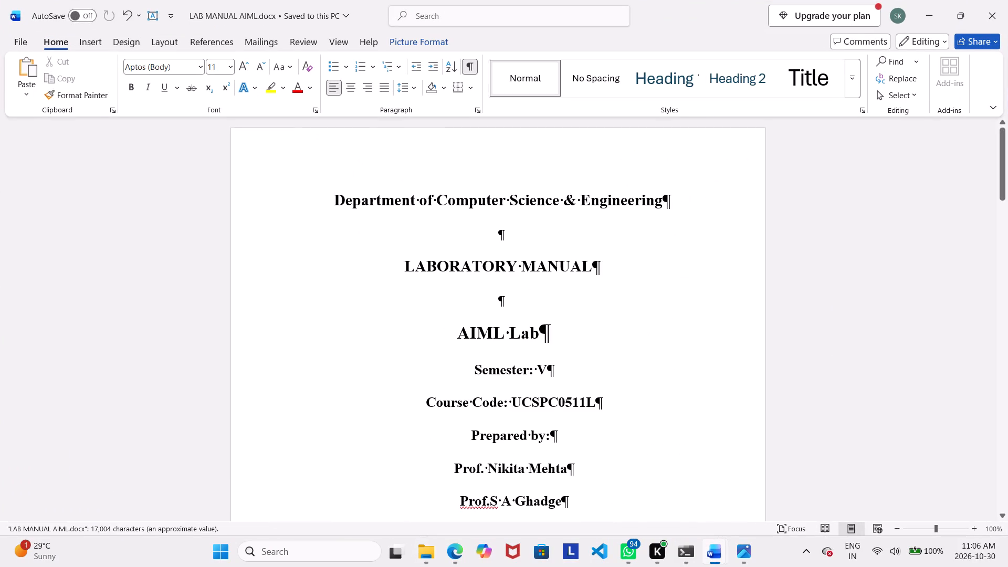
drag(995, 171, 985, 329)
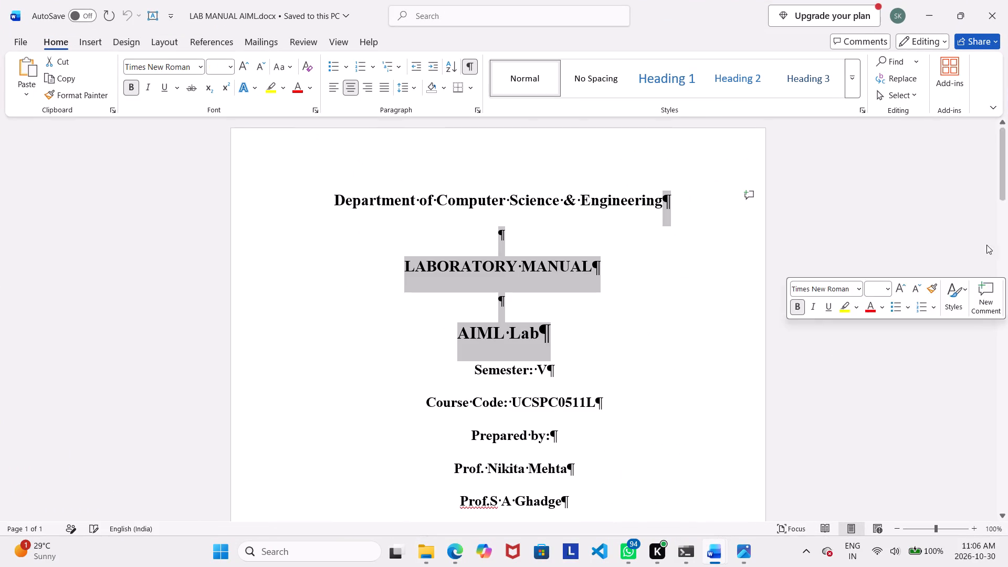
click(941, 10)
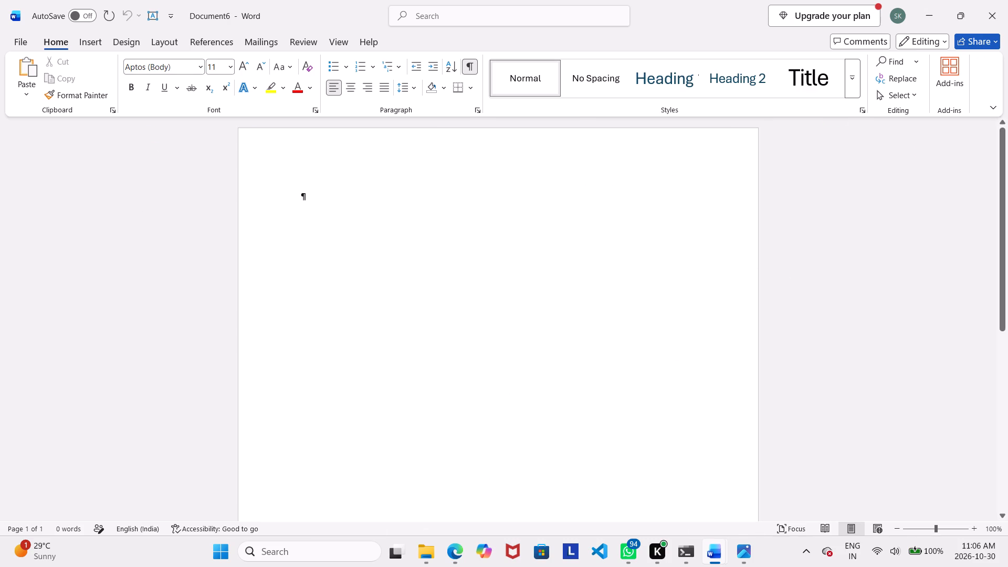
Look through the files in the Downloads folder, then put the folder window away.
click(419, 554)
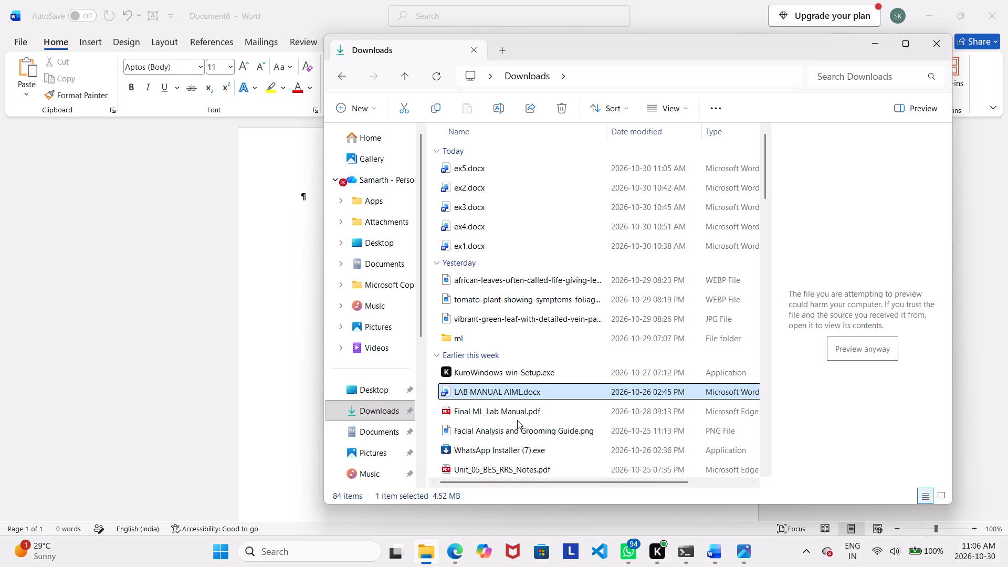
scroll(526, 415, down, 3)
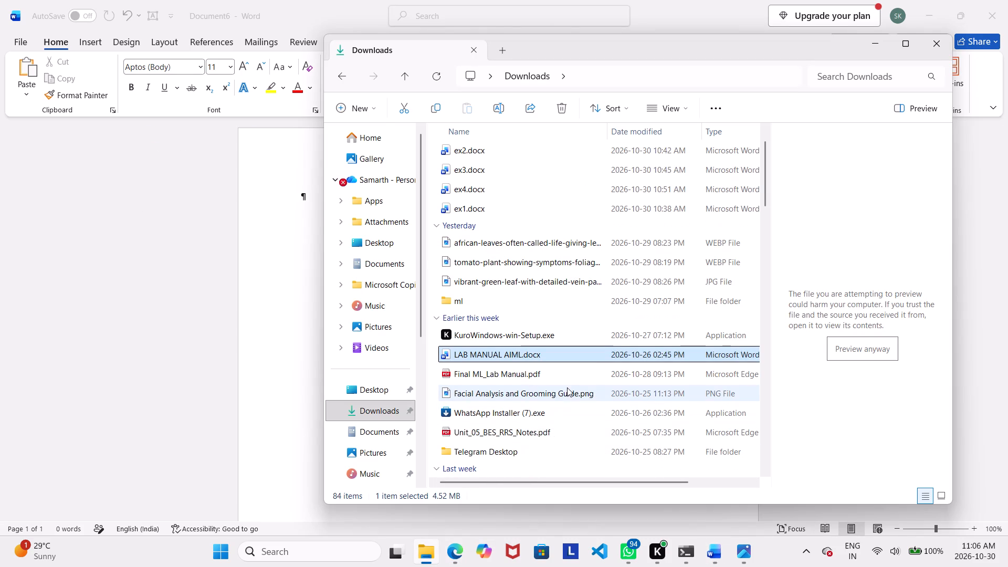
scroll(565, 386, down, 2)
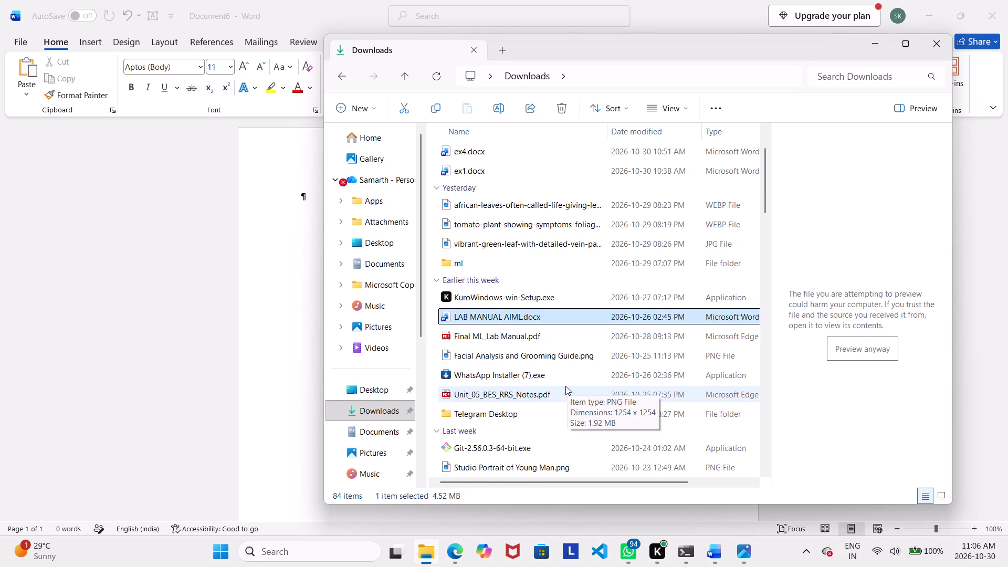
scroll(565, 386, down, 3)
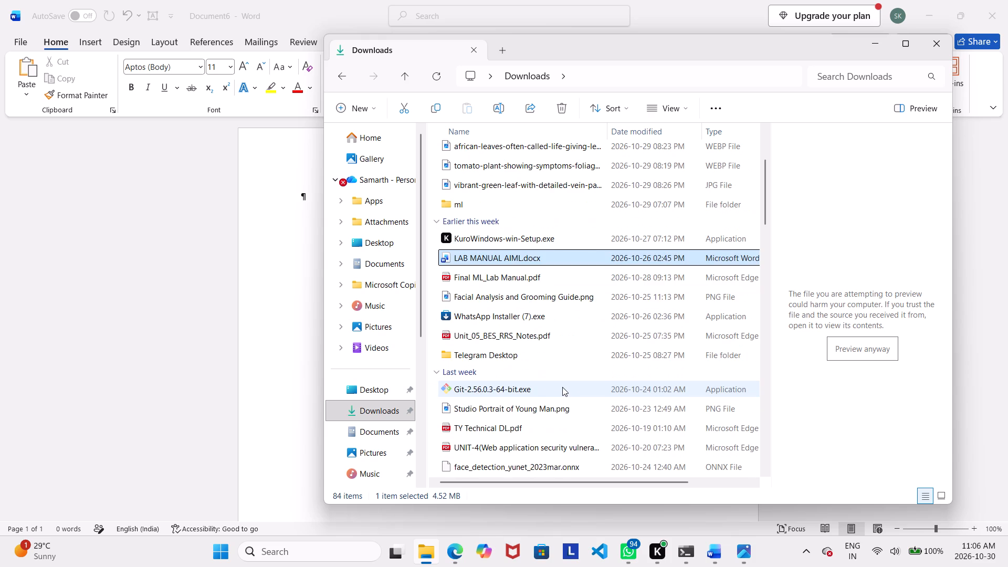
scroll(562, 387, up, 9)
click(928, 2)
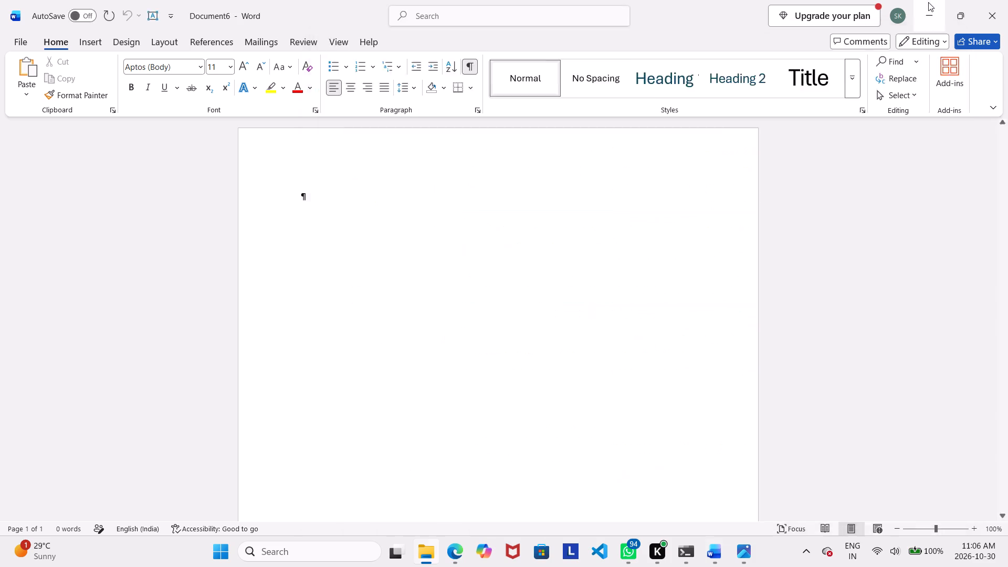
Switch to Edge and examine the print preview of the MLEx notebook at Experiment 6, then close the preview.
click(453, 550)
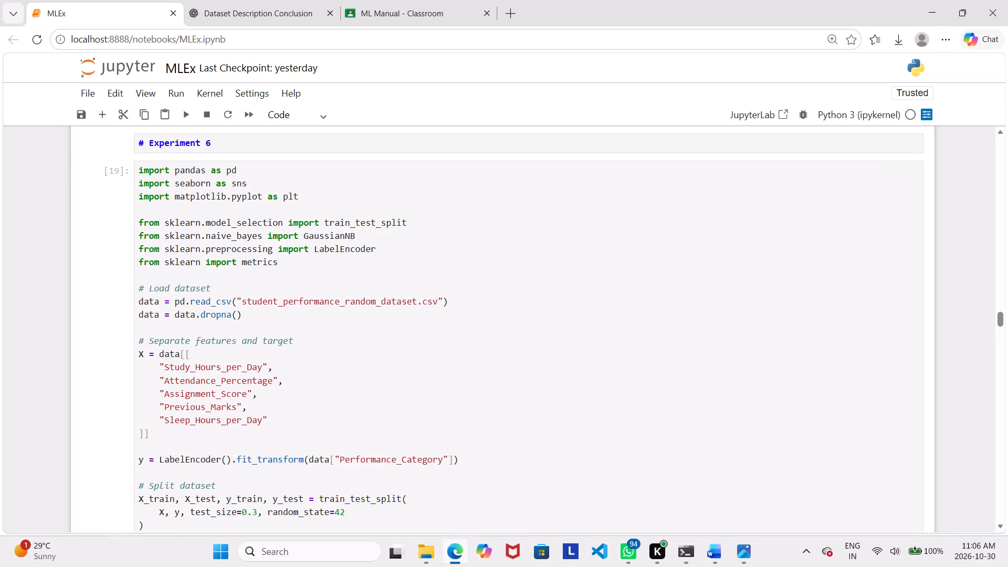
key(ctrl+p)
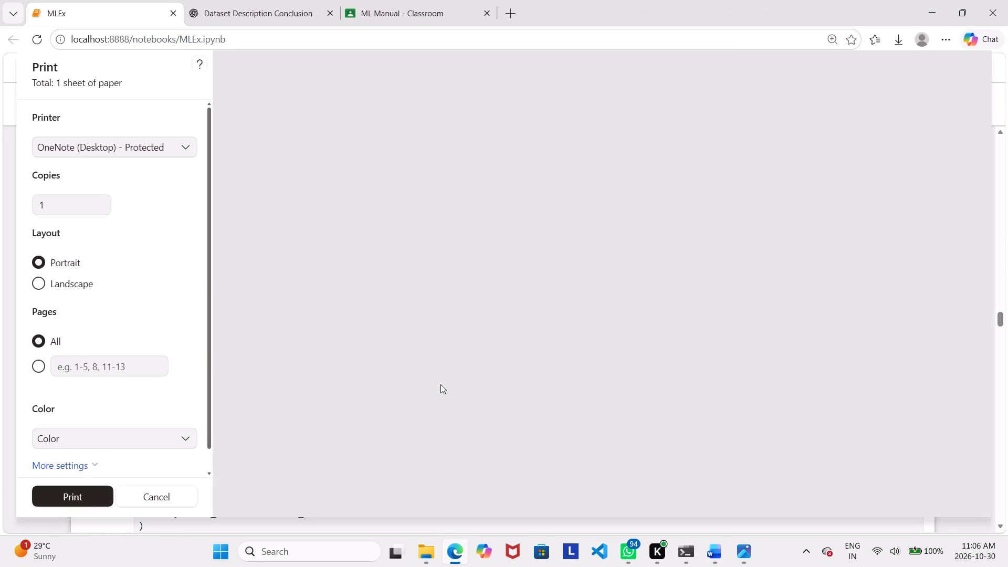
scroll(447, 301, down, 7)
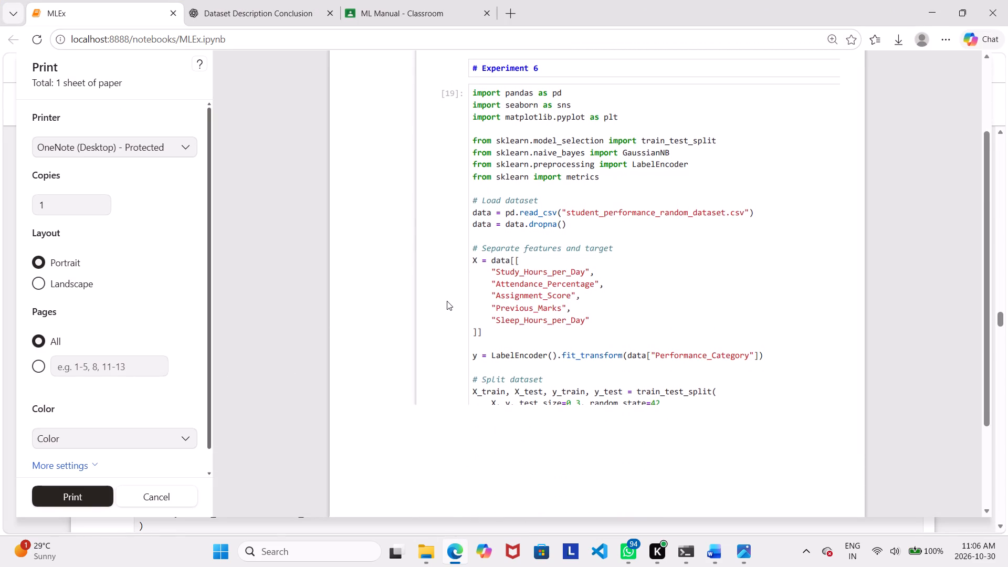
scroll(447, 301, down, 3)
drag(988, 262, 994, 354)
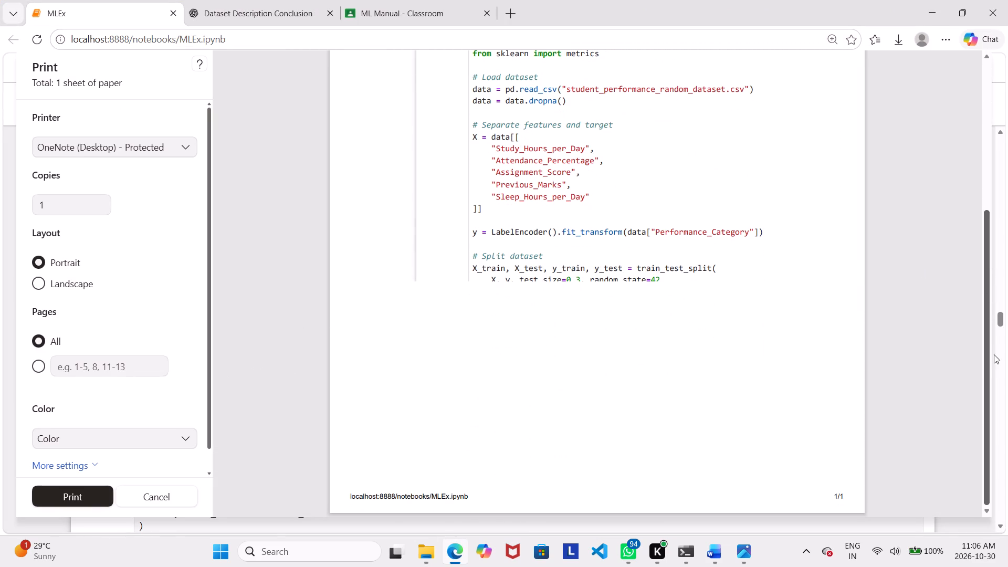
drag(994, 354, 962, 0)
click(921, 0)
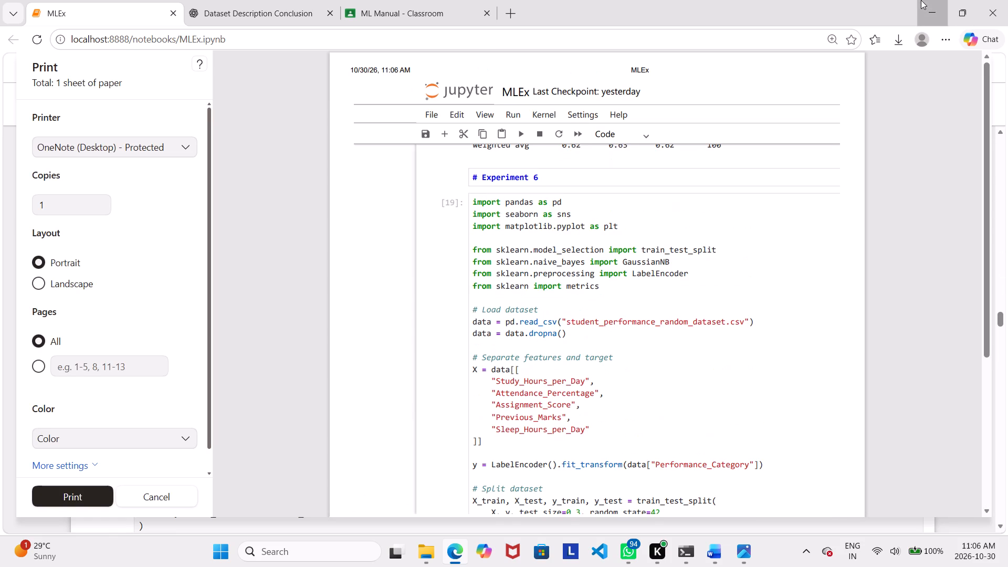
click(455, 551)
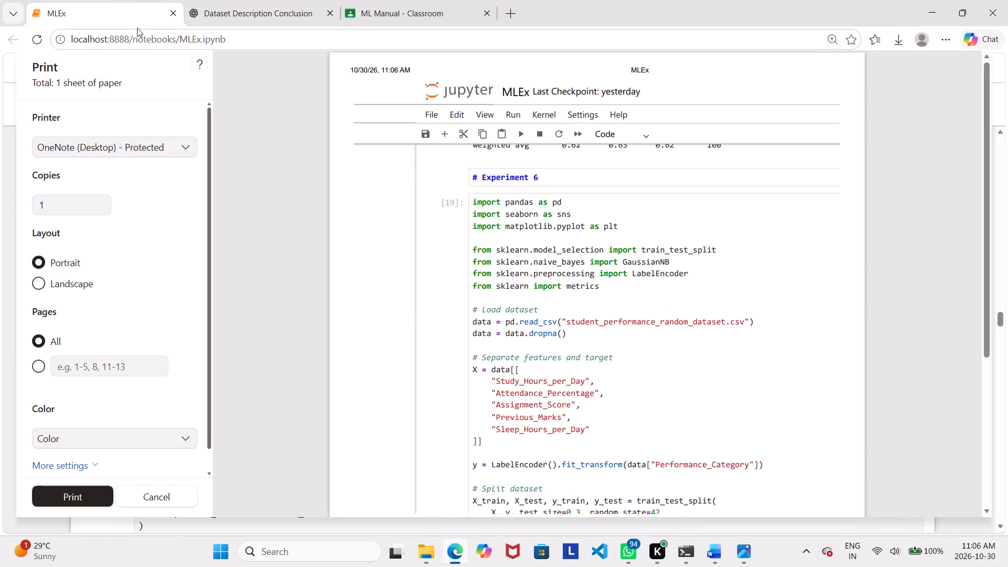
click(234, 129)
click(148, 503)
Examine the print preview of the MLEx notebook from its first cell, trying the custom page range option, then close it.
drag(1003, 323, 1002, 295)
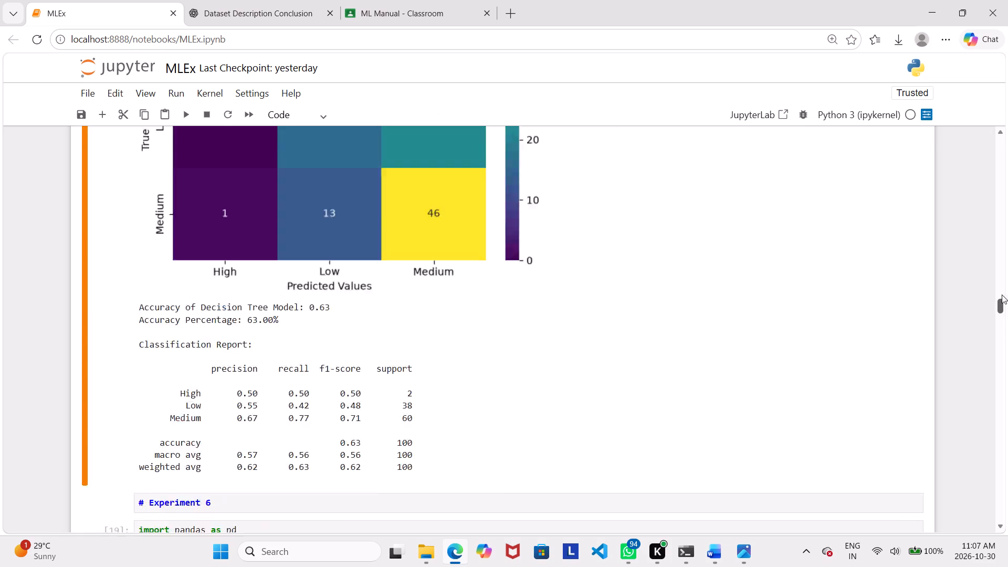
drag(1002, 295, 980, 87)
click(691, 271)
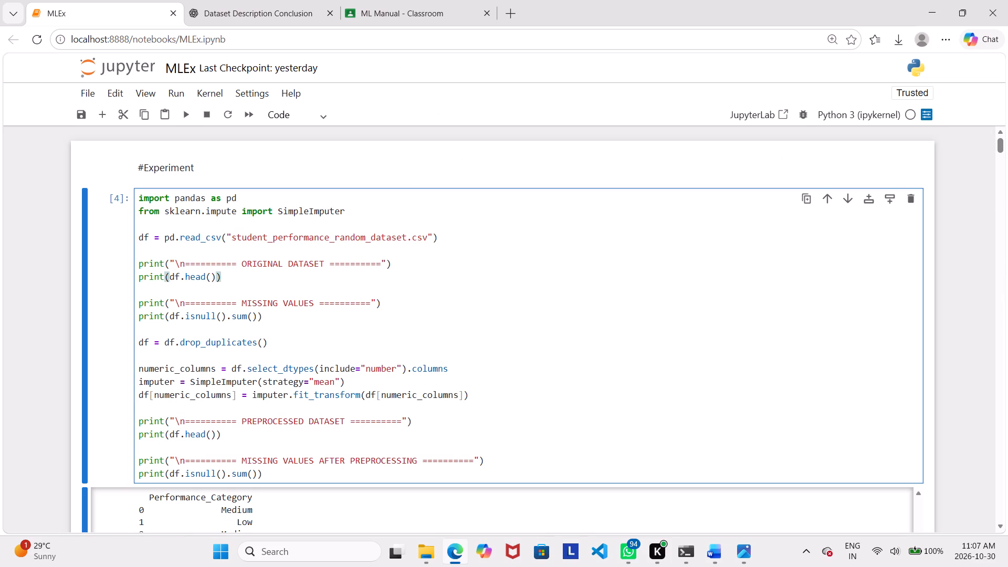
key(ctrl+p)
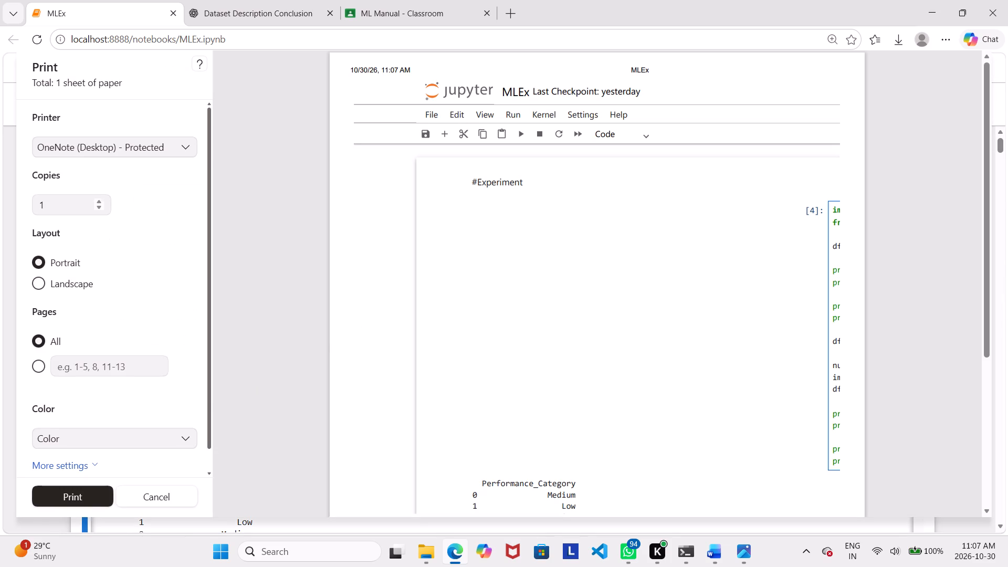
click(36, 369)
scroll(304, 328, down, 3)
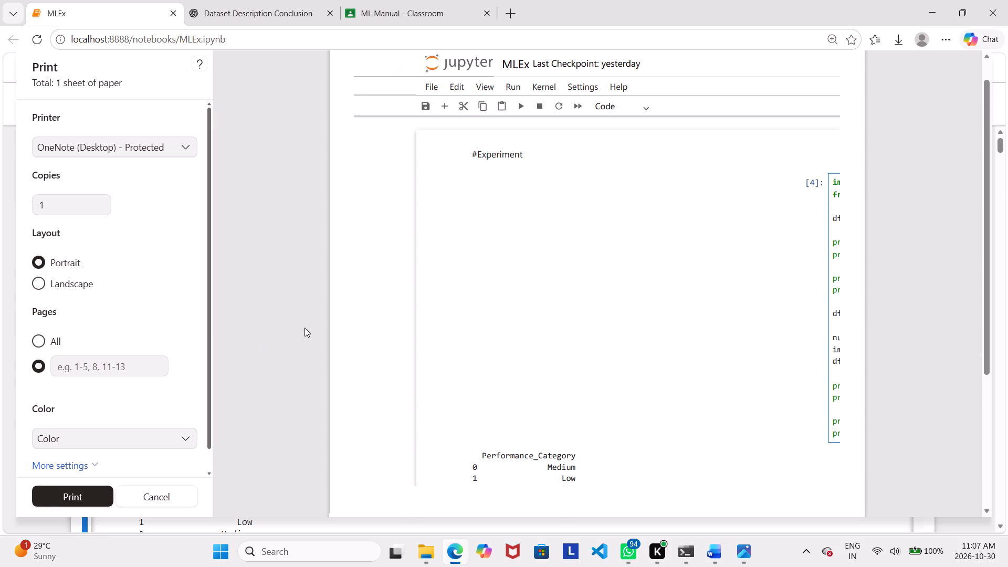
drag(657, 320, 494, 326)
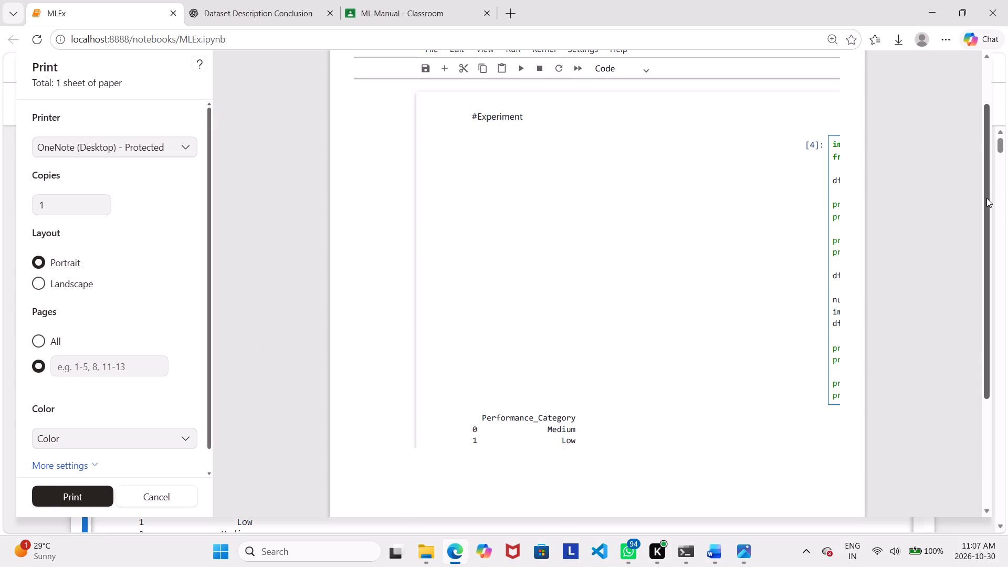
drag(986, 198, 967, 84)
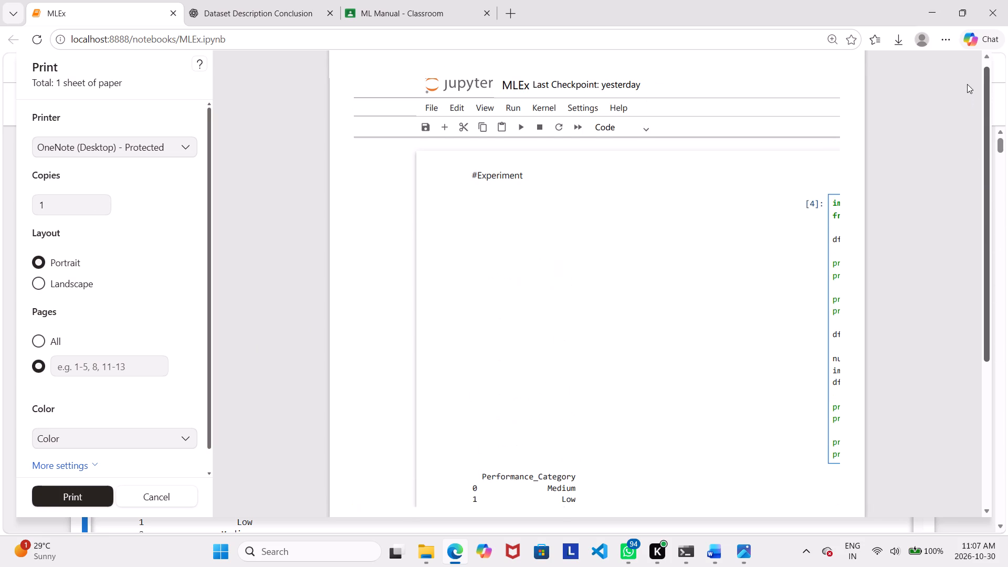
drag(967, 84, 967, 83)
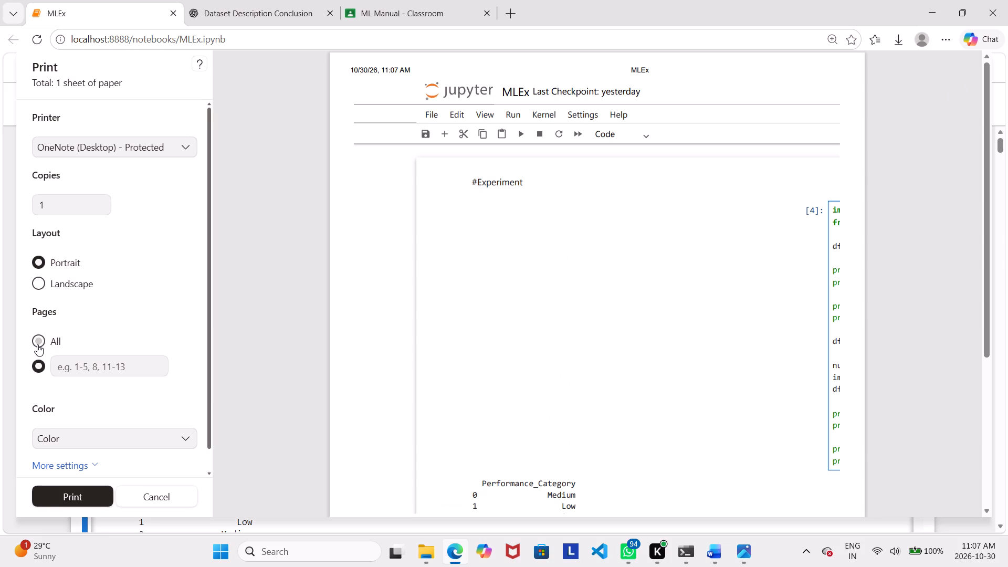
click(37, 344)
scroll(401, 319, down, 5)
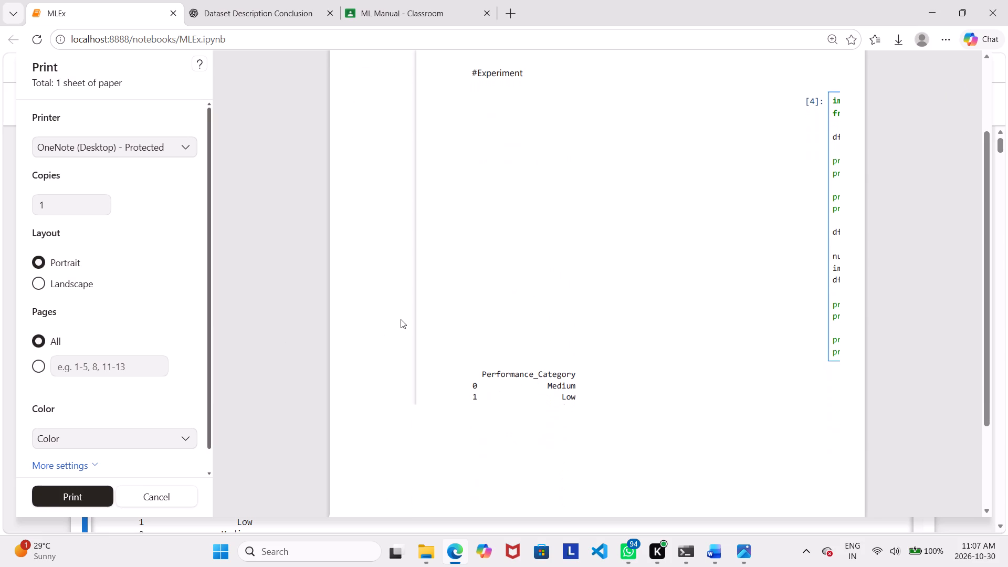
click(141, 502)
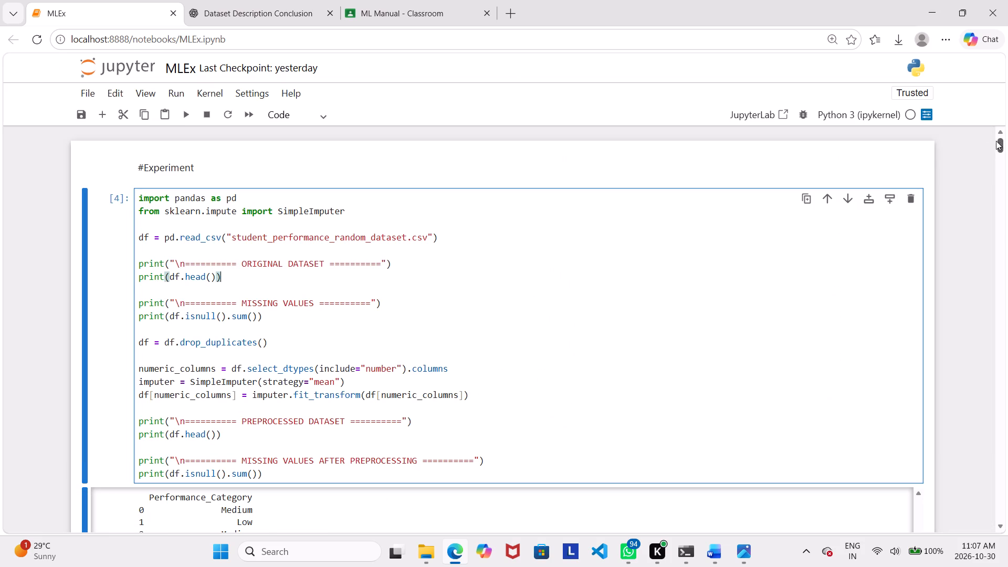
Open the print preview at the notebook's K-Means Clustering plot and choose a custom page range instead of all pages.
drag(1001, 140, 1007, 448)
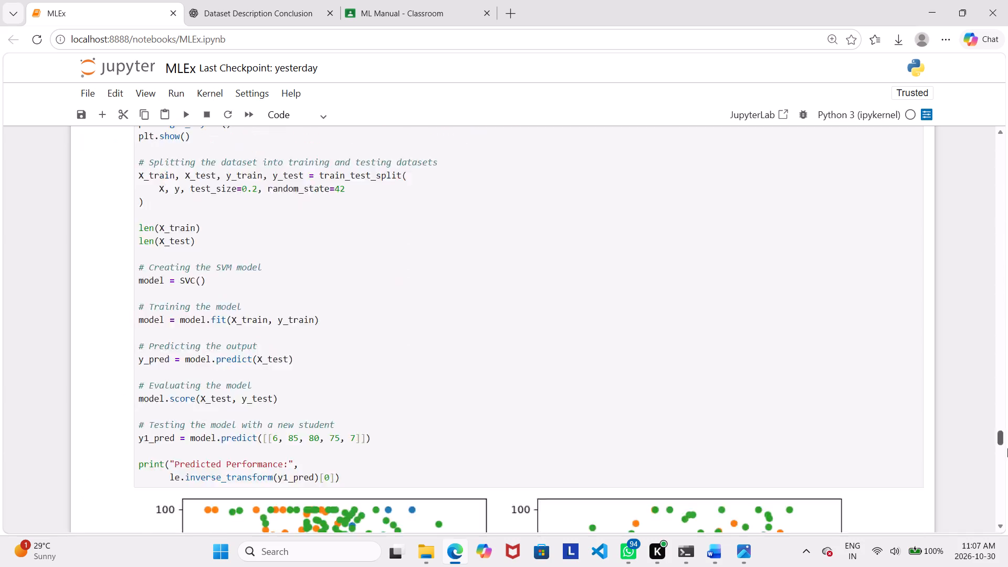
drag(1007, 448, 1007, 503)
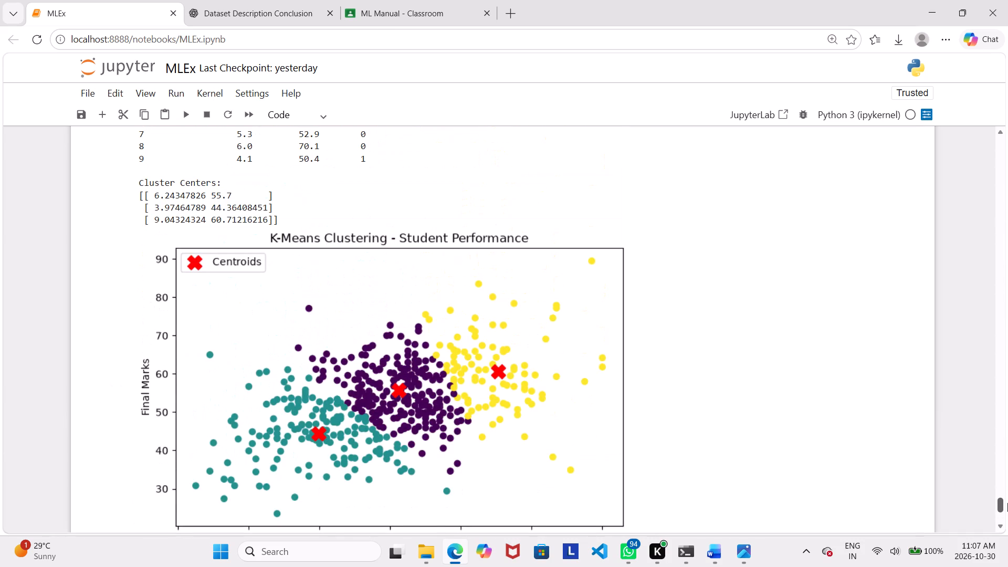
key(ctrl+p)
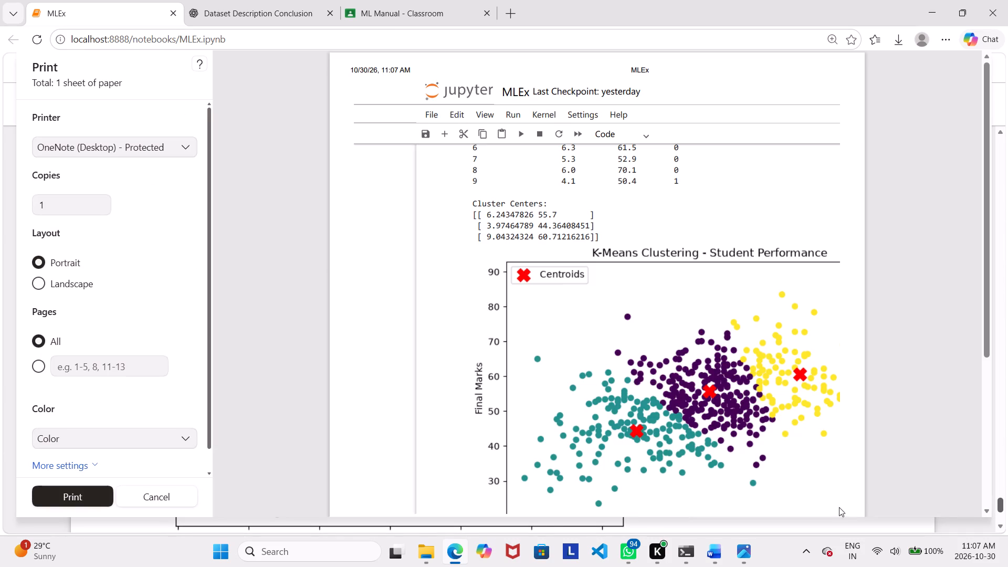
click(31, 364)
drag(987, 292, 979, 470)
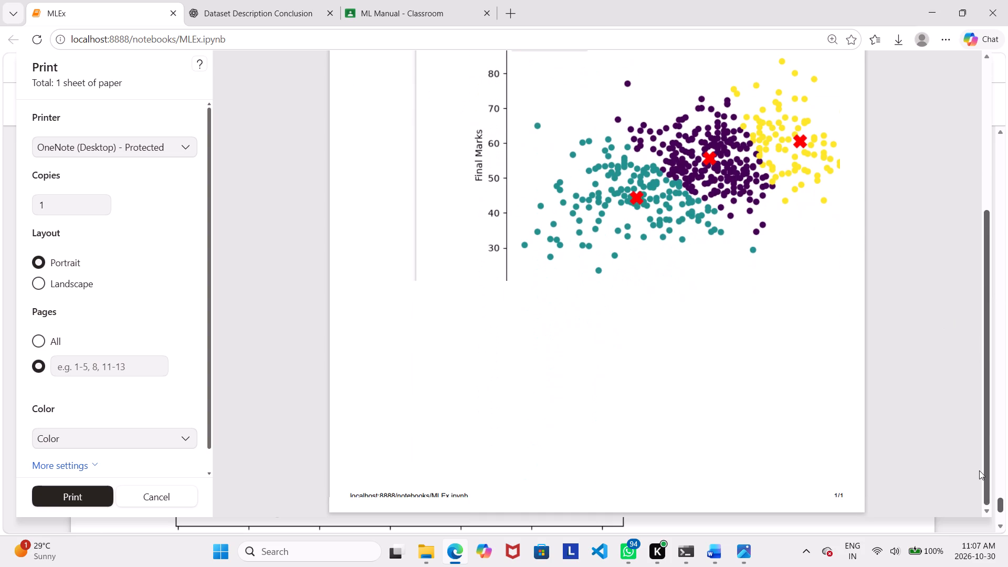
drag(979, 470, 979, 470)
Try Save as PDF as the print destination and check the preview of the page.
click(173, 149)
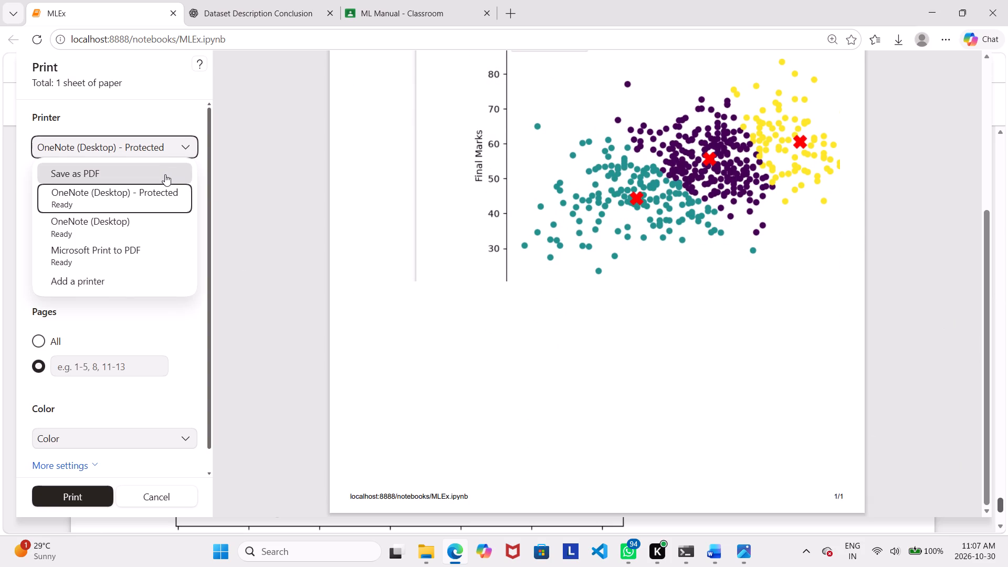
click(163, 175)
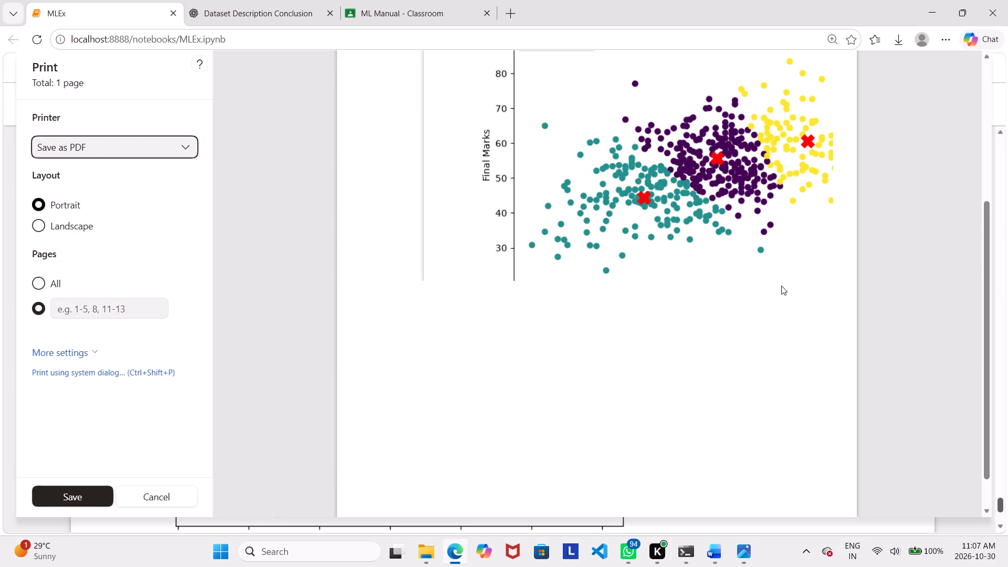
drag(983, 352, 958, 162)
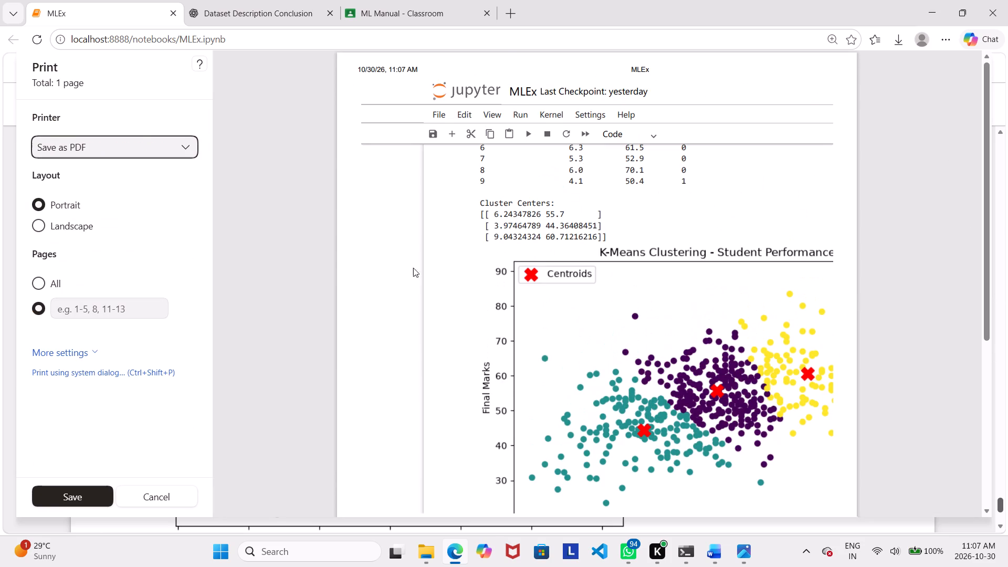
Set the printer to Microsoft Print to PDF and the page layout to Landscape.
click(140, 138)
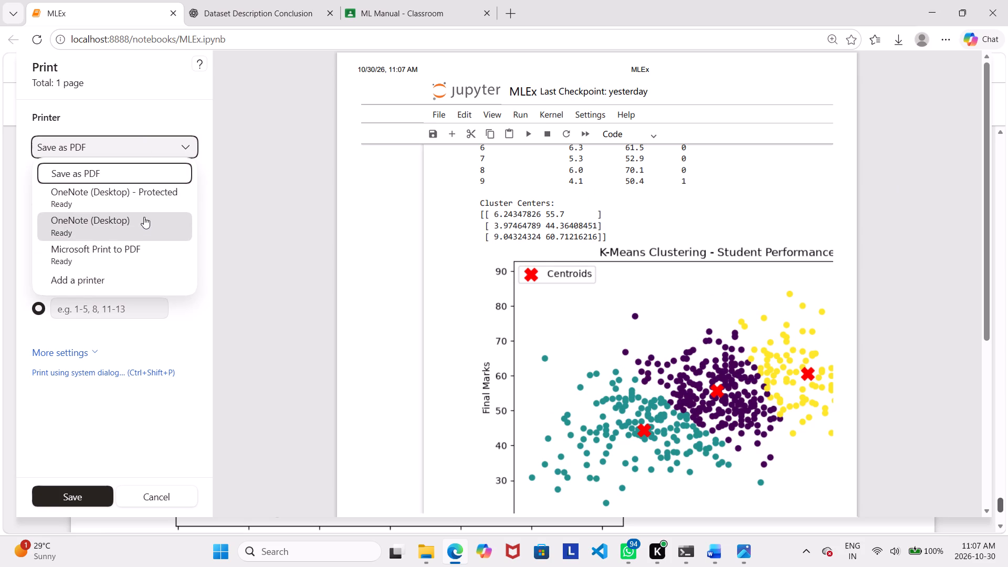
click(144, 247)
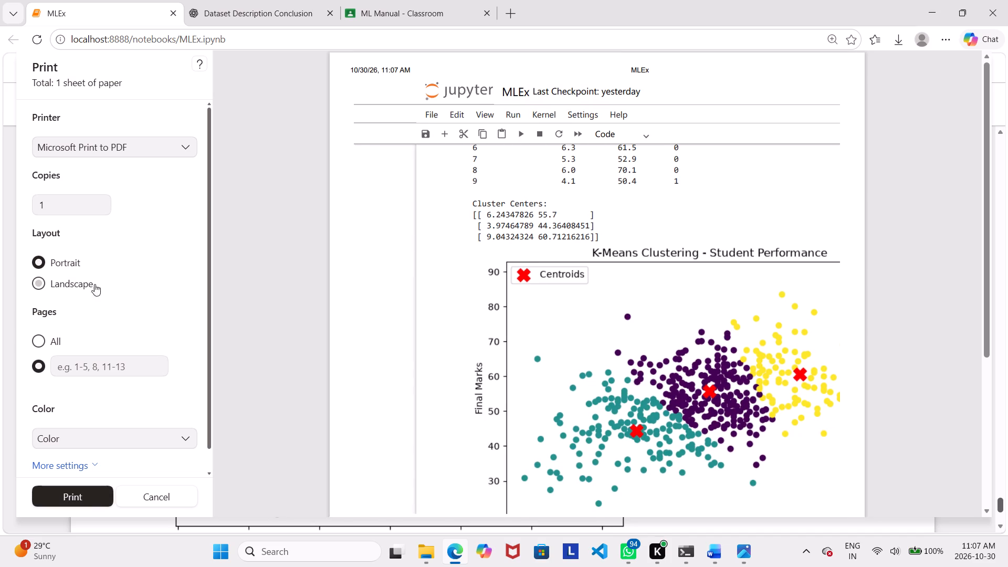
click(52, 285)
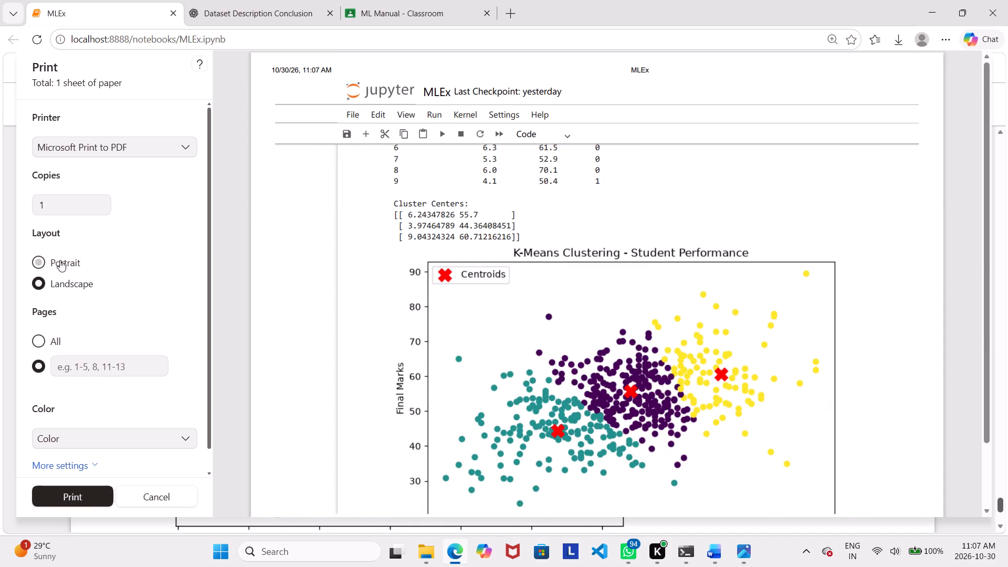
Set the page layout to Portrait, check the additional print settings, and close the print preview without printing.
click(62, 258)
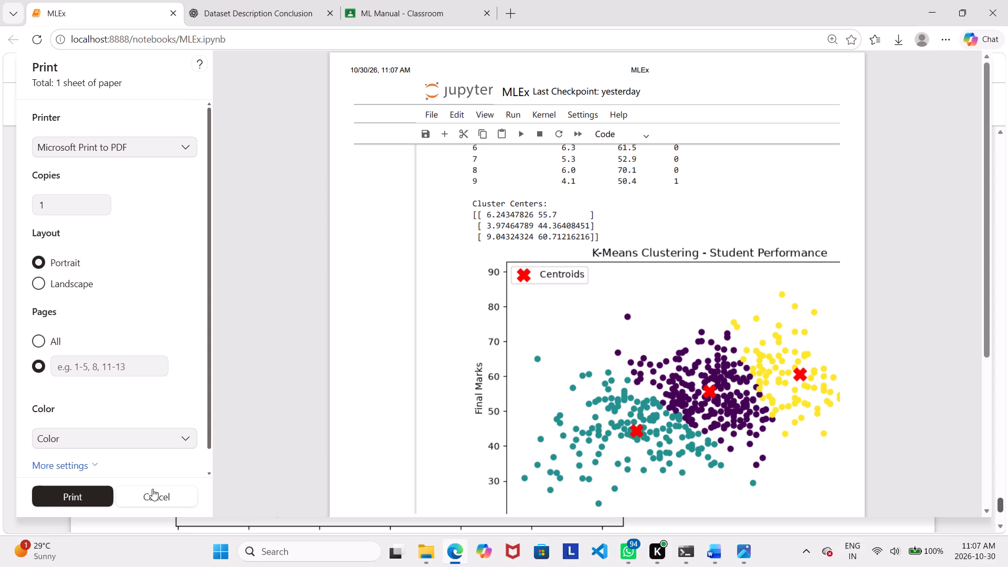
click(67, 460)
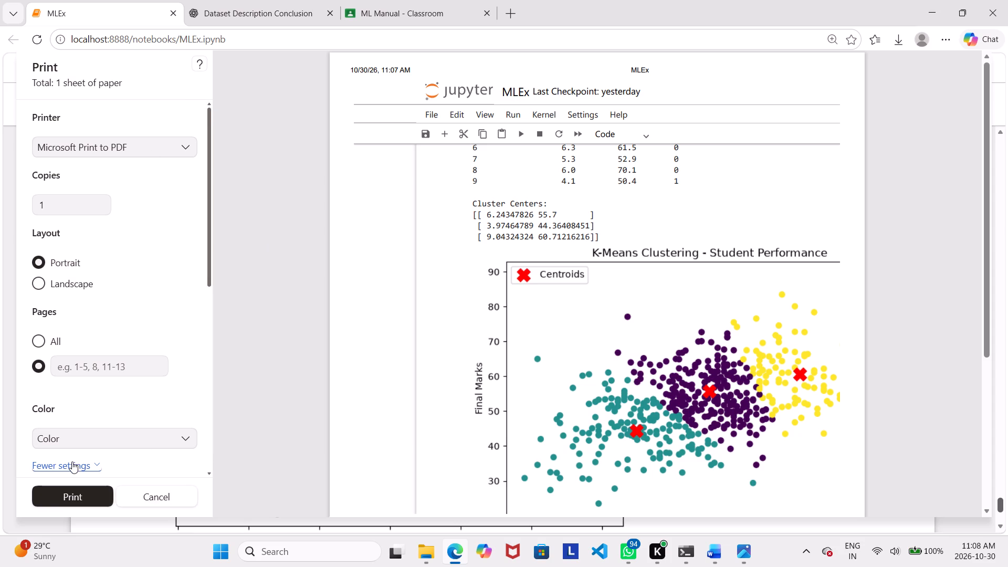
click(72, 461)
click(163, 498)
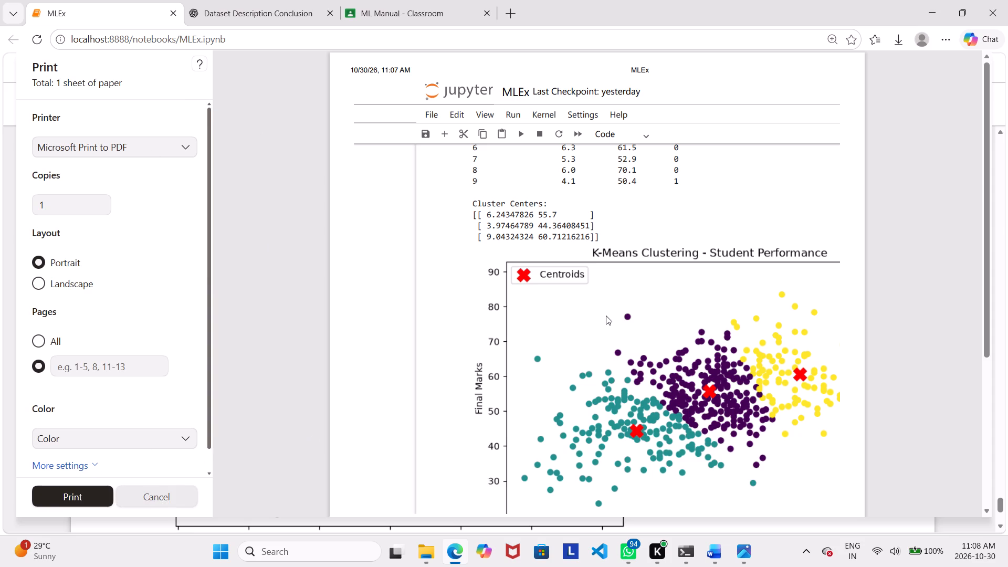
scroll(606, 316, up, 1)
click(606, 316)
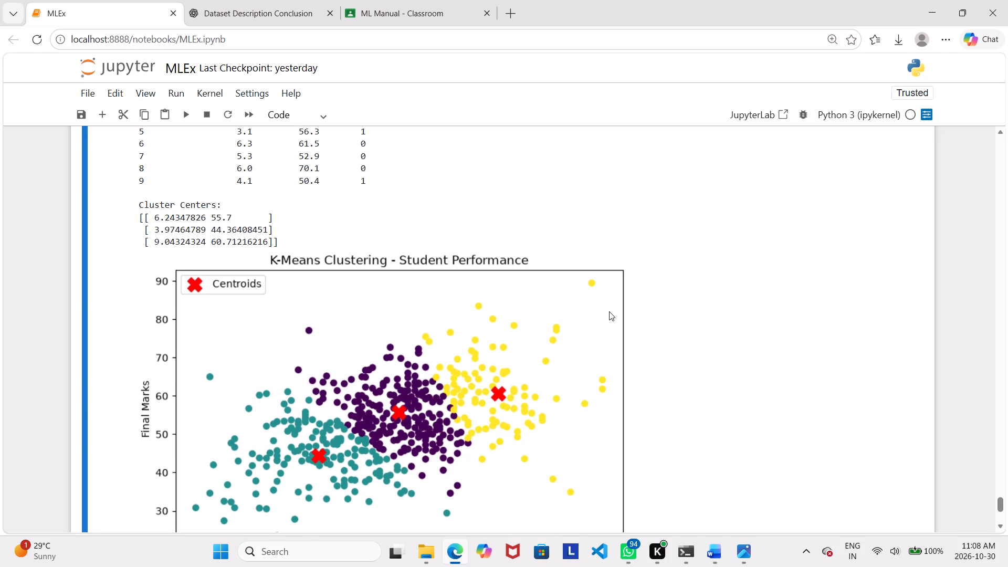
Try selecting notebook content upward from Experiment 9's K-Means code, and check the print preview at the GaussianNB confusion matrix before closing it.
drag(1001, 498, 997, 467)
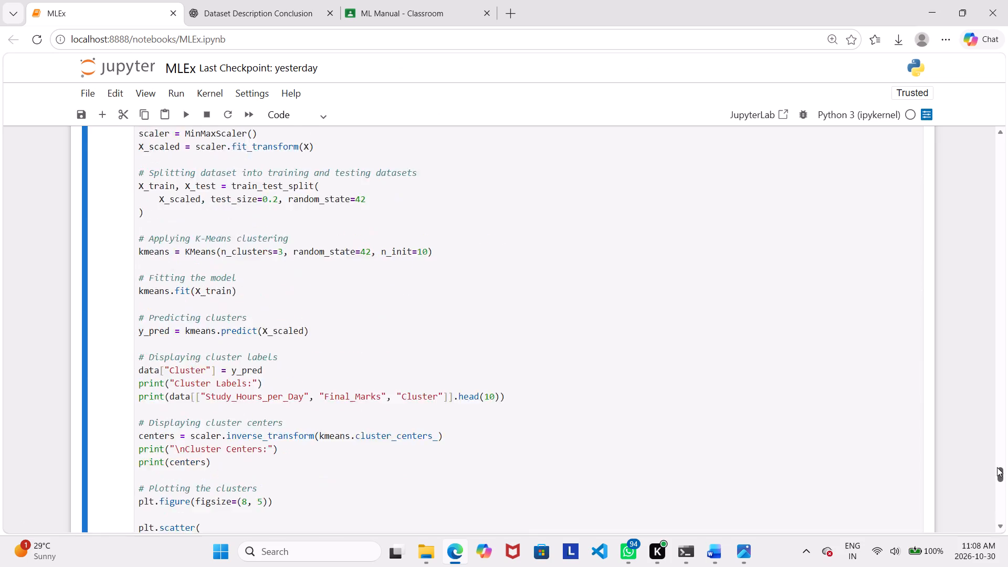
drag(997, 467, 971, 462)
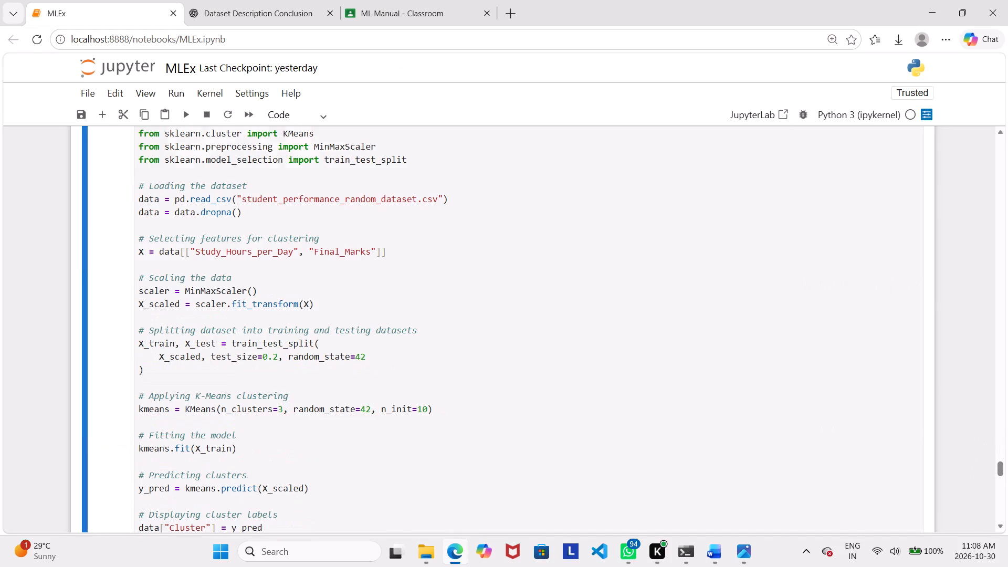
drag(660, 474, 605, 107)
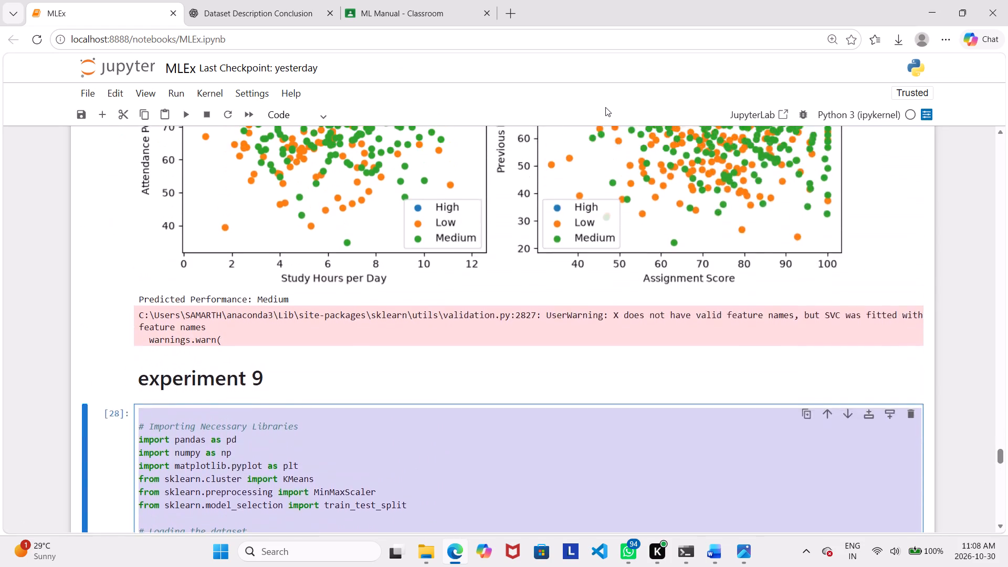
drag(605, 107, 604, 103)
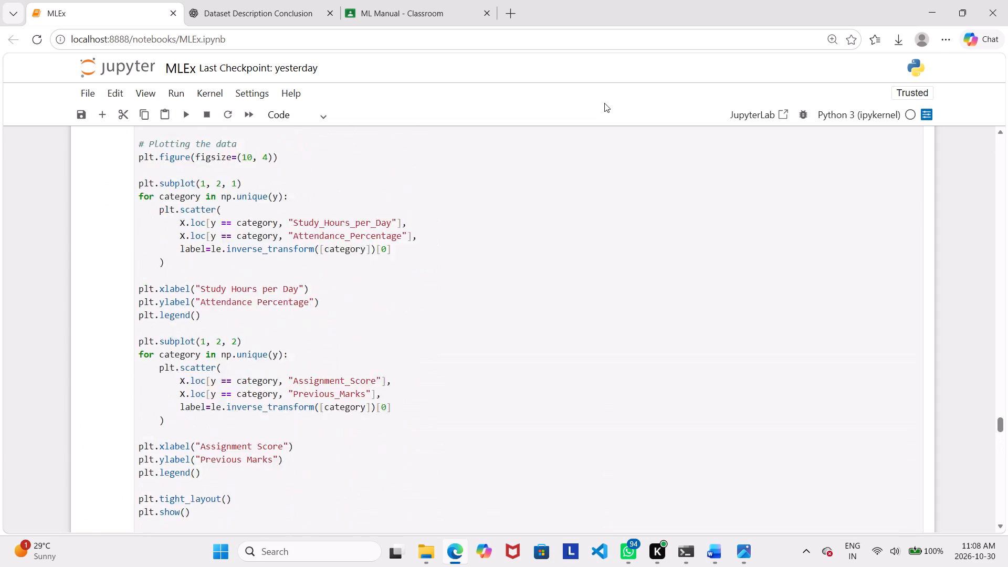
drag(604, 103, 604, 101)
key(ctrl+p)
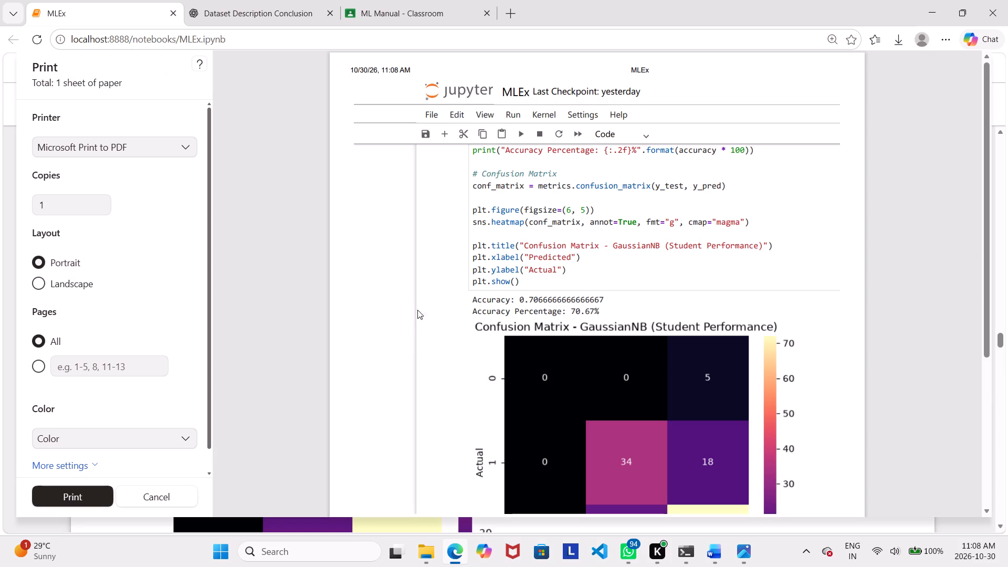
scroll(449, 331, down, 16)
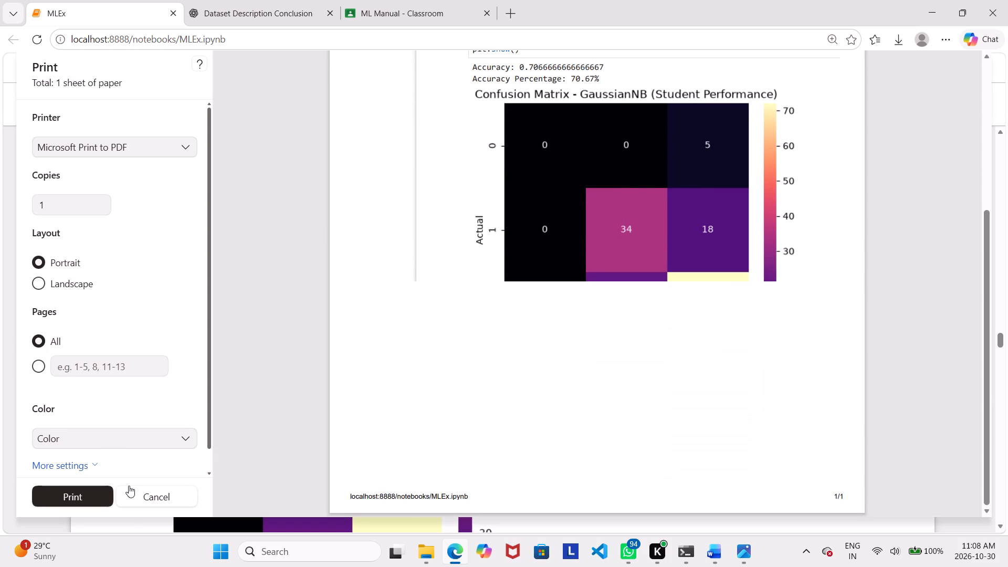
click(129, 487)
Capture a screen snip of Experiment 6's Gaussian Naive Bayes code cell, starting at its import lines.
scroll(373, 474, up, 3)
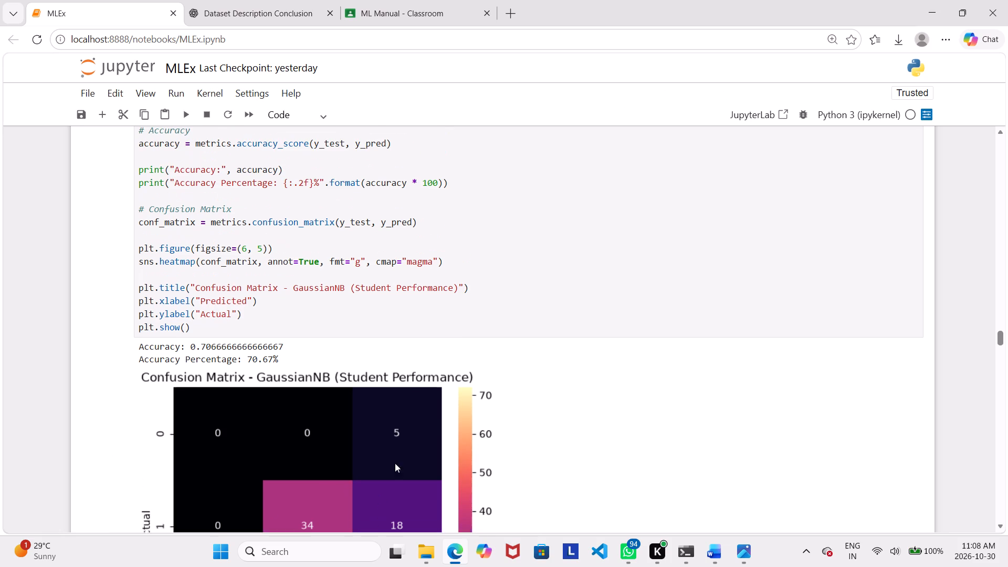
drag(1000, 340, 1000, 325)
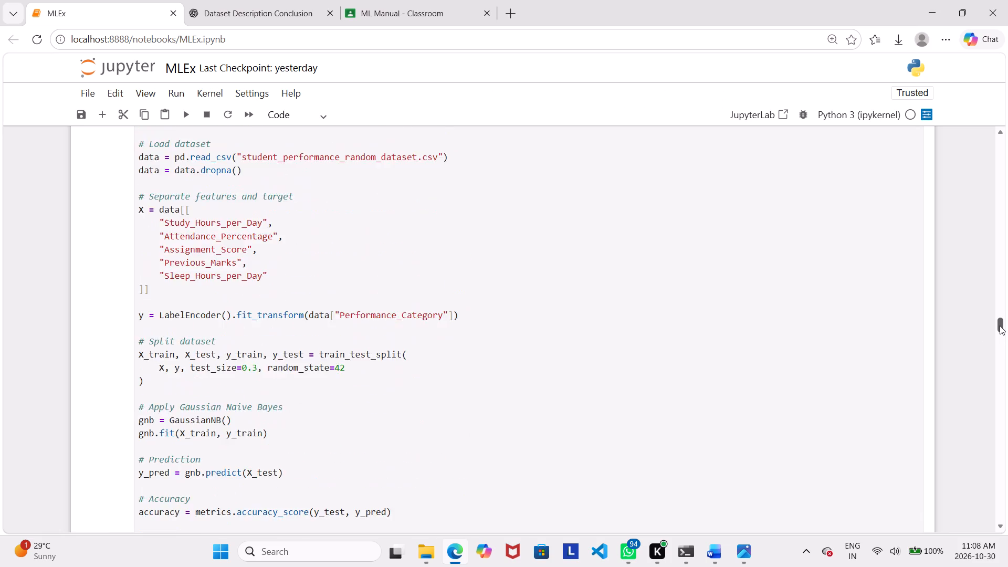
drag(1000, 325, 1000, 322)
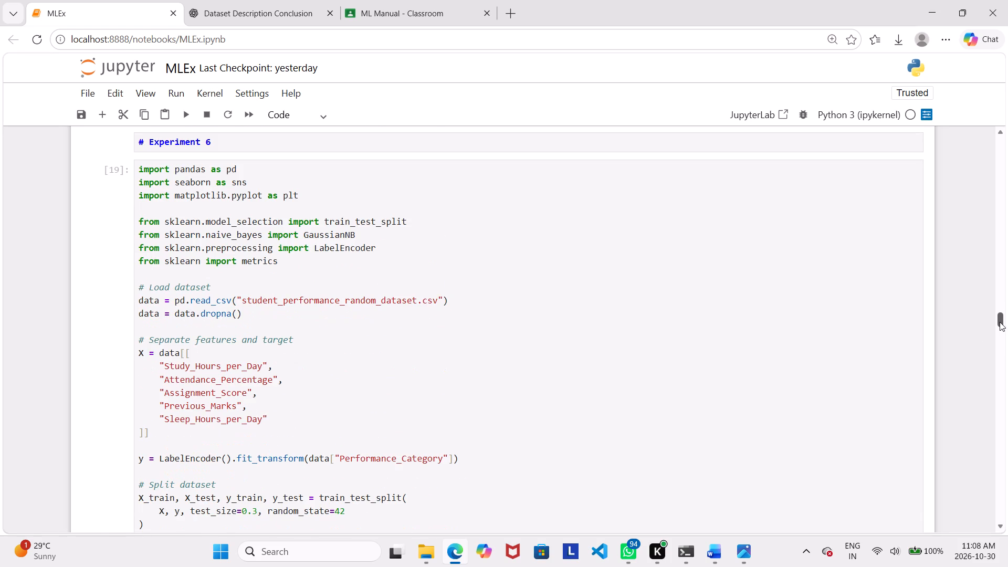
key(Print)
drag(141, 162, 154, 206)
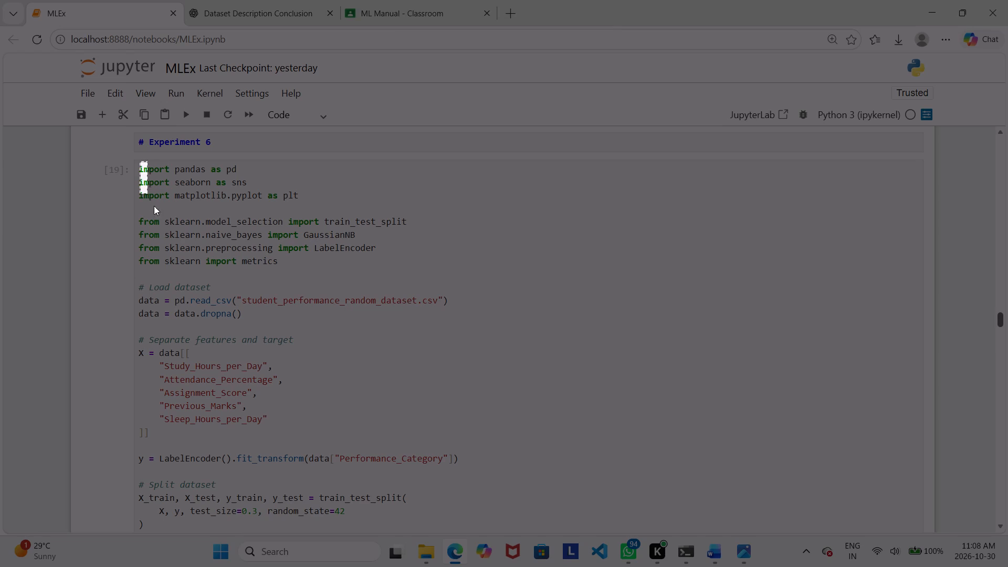
drag(154, 206, 74, 157)
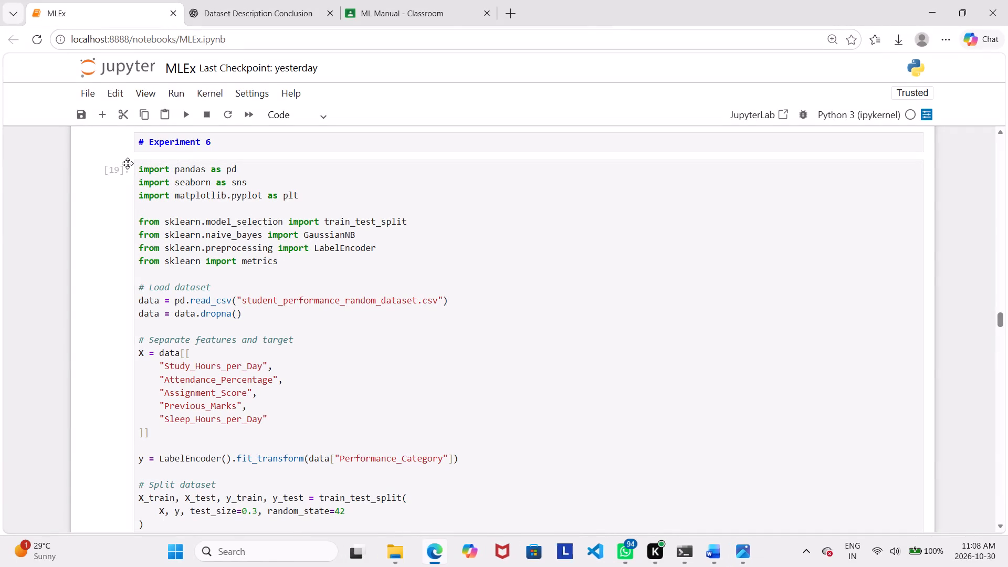
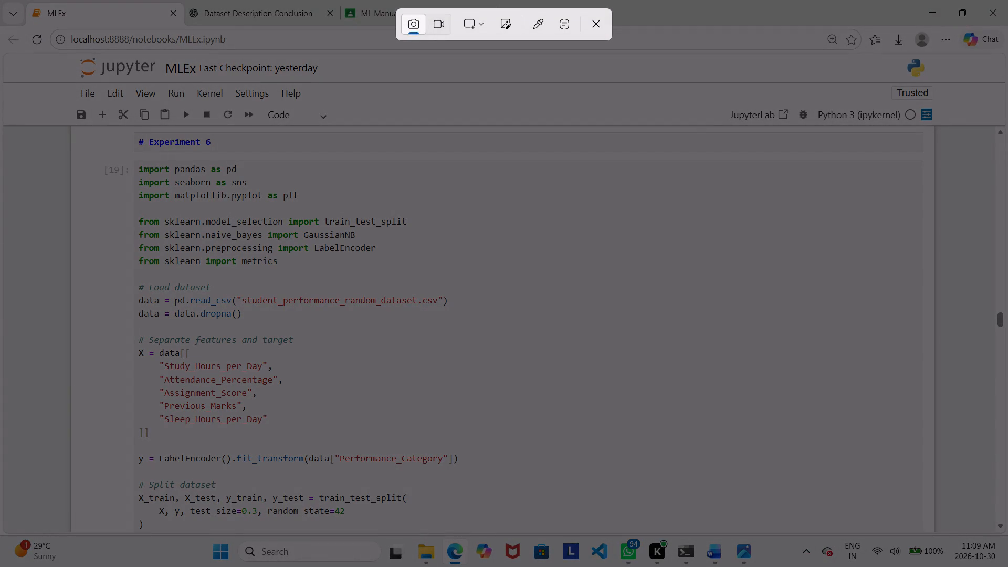
Snip Experiment 6's code from the import lines down to the LabelEncoder line for Performance_Category.
drag(132, 156, 566, 471)
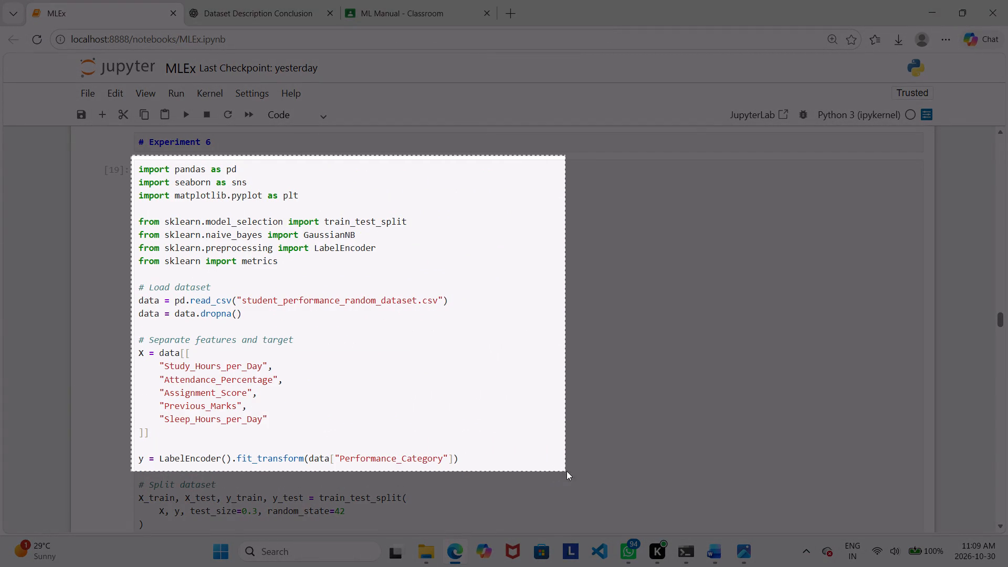
drag(566, 471, 576, 468)
Snip Experiment 6's code from the "# Split dataset" comment through the conf_matrix line.
scroll(570, 467, down, 10)
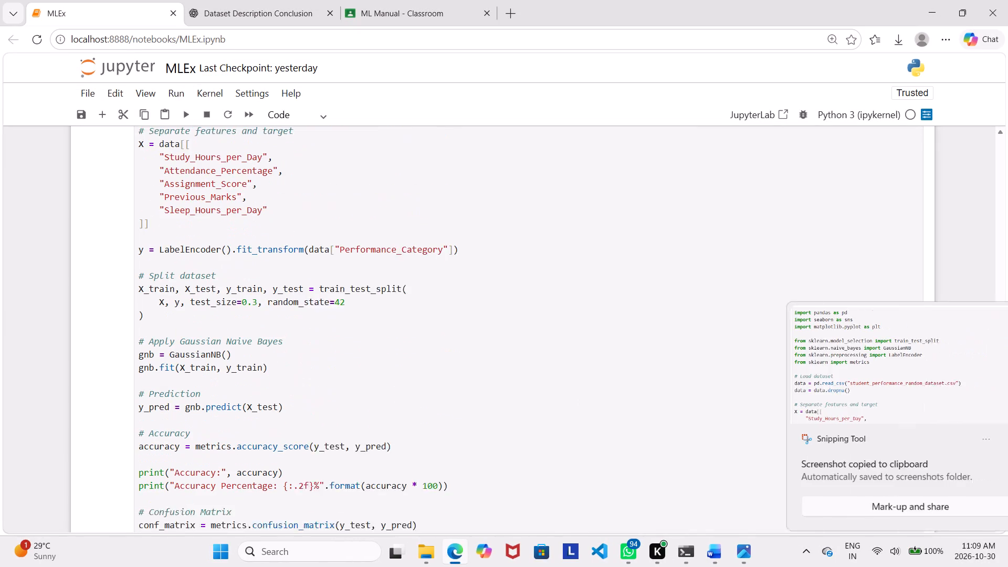
scroll(567, 466, down, 4)
scroll(567, 466, up, 1)
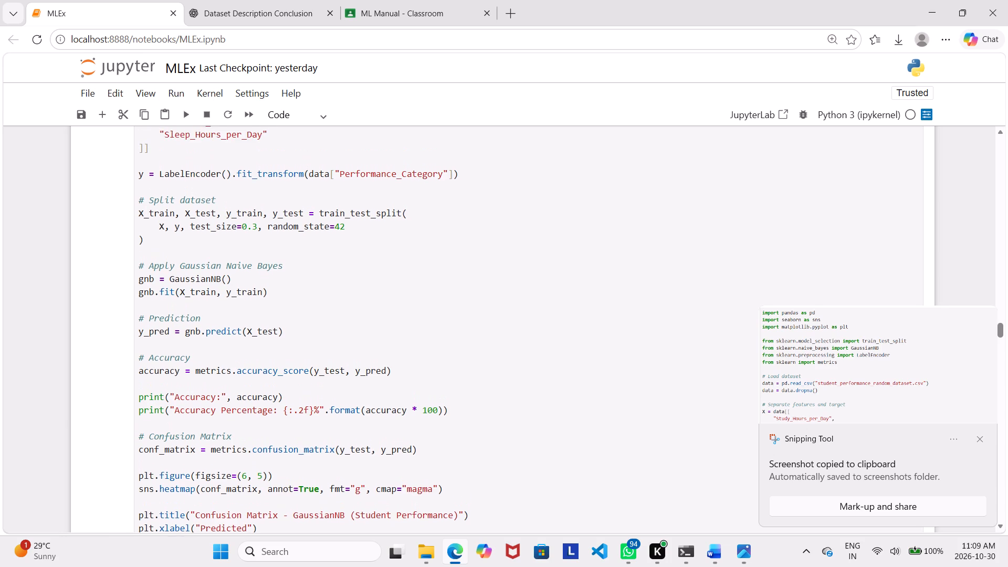
scroll(567, 466, down, 2)
key(Print)
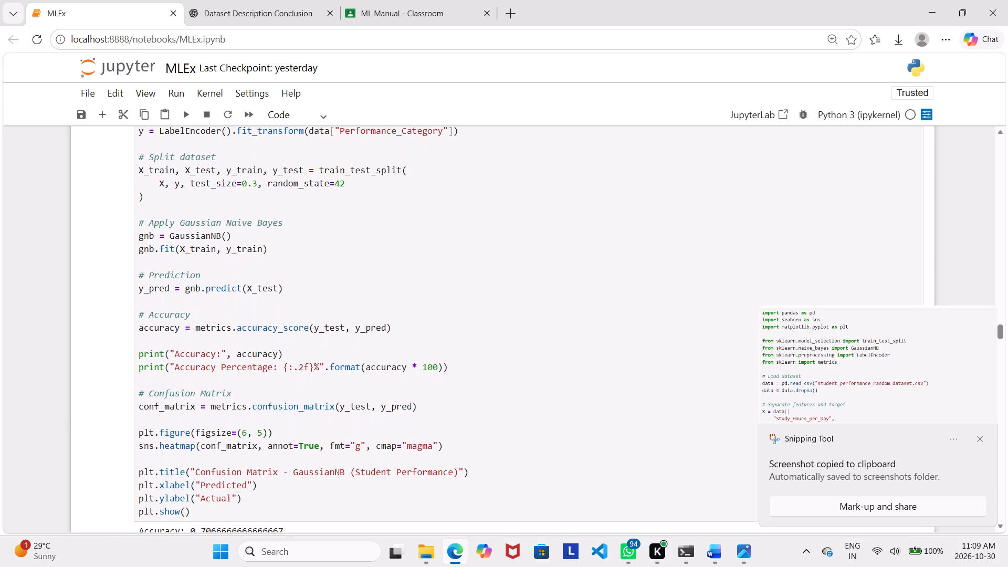
drag(131, 148, 446, 421)
Open the newest image in the Pictures Screenshots folder to check where the last code snip ends, and minimise the viewer.
scroll(447, 421, down, 3)
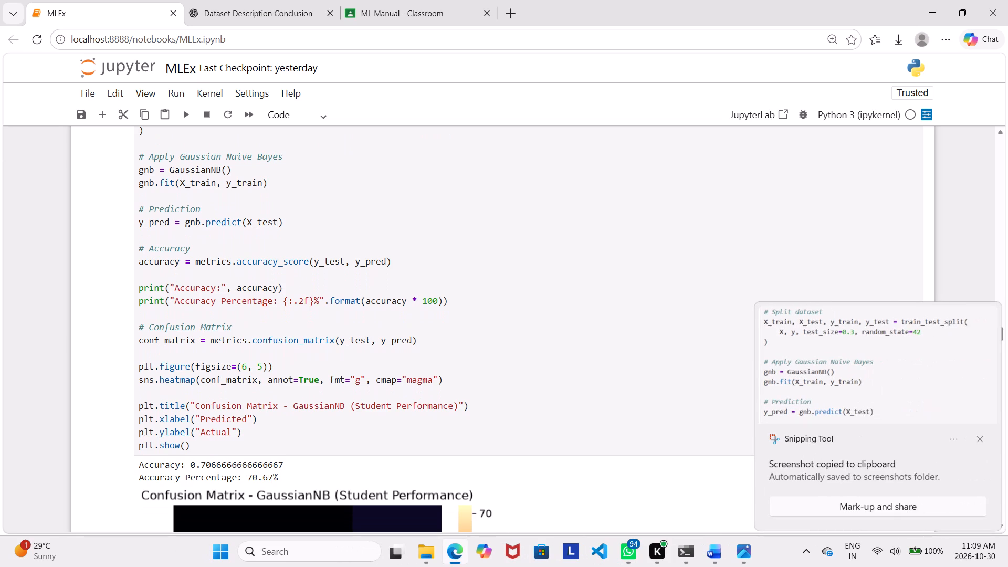
scroll(447, 426, down, 7)
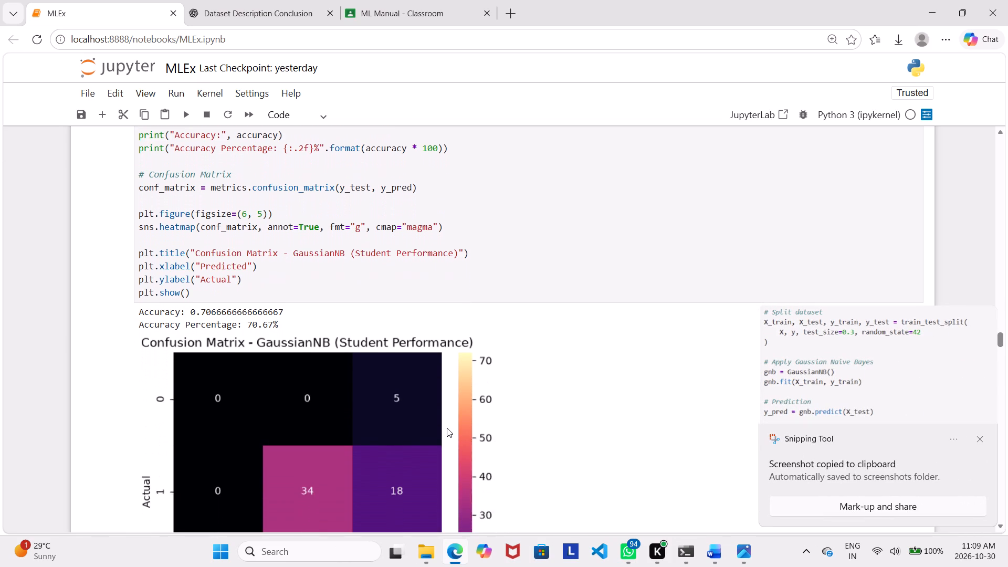
scroll(447, 428, down, 2)
scroll(447, 428, up, 1)
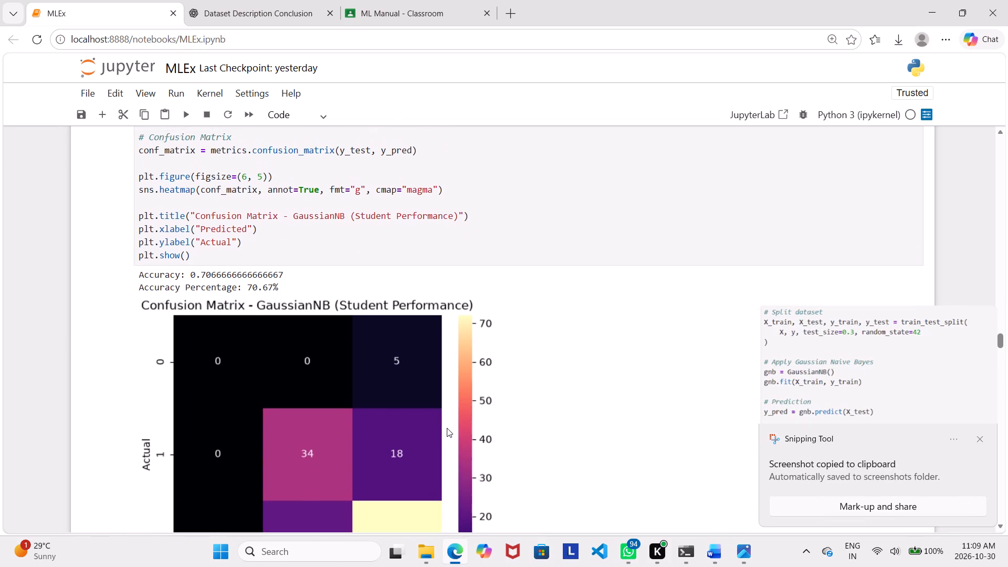
scroll(447, 429, up, 1)
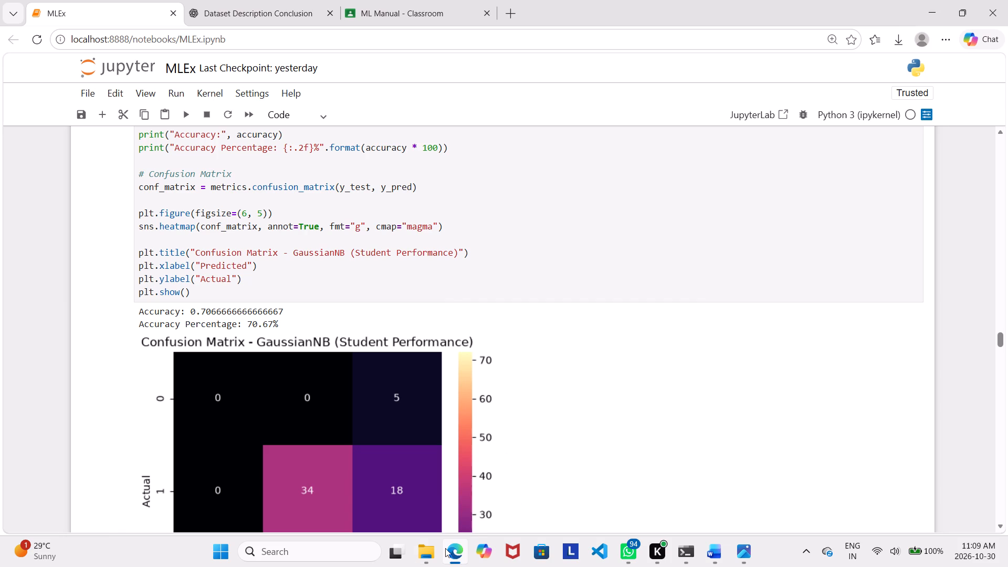
click(425, 556)
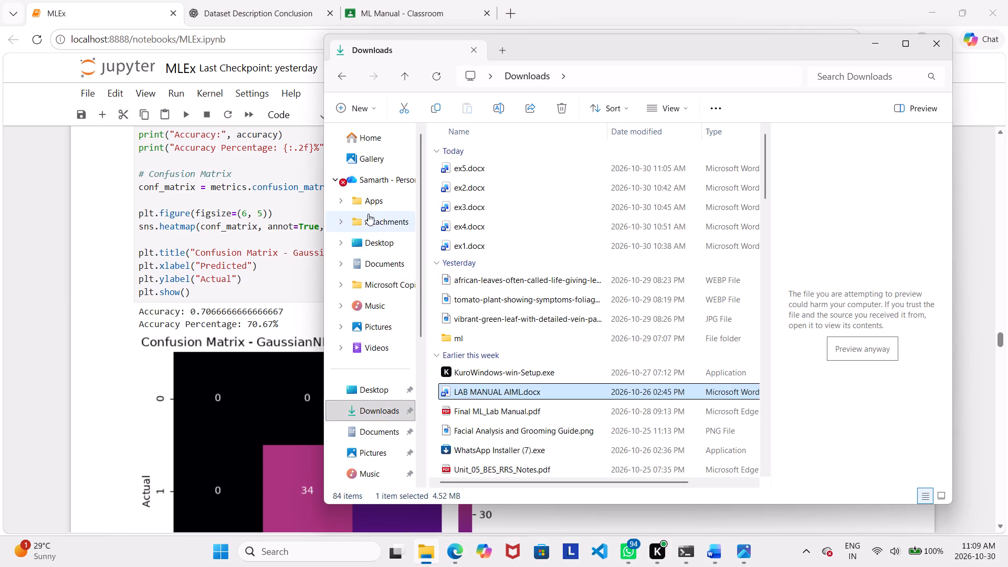
click(369, 325)
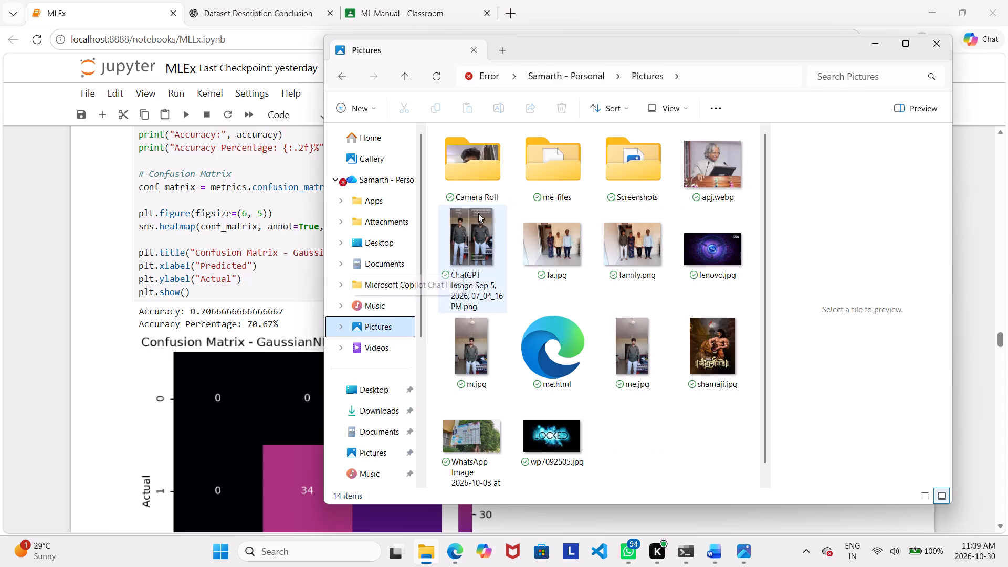
double_click(625, 183)
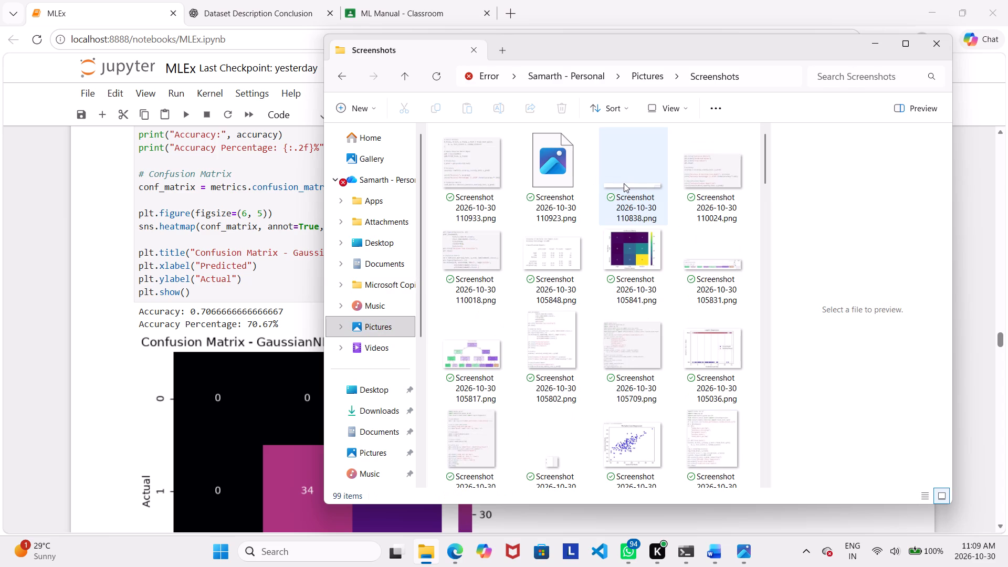
double_click(478, 195)
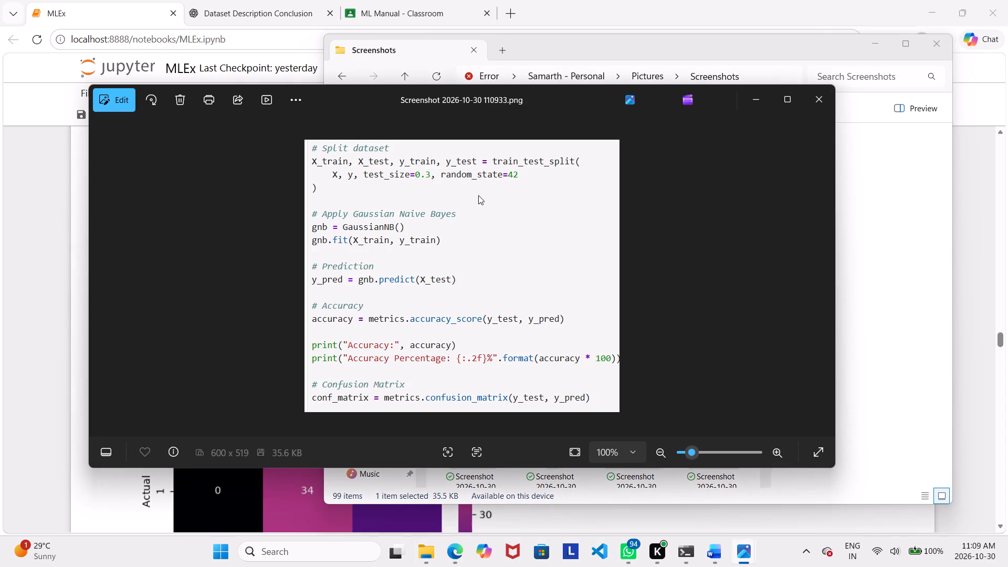
click(750, 97)
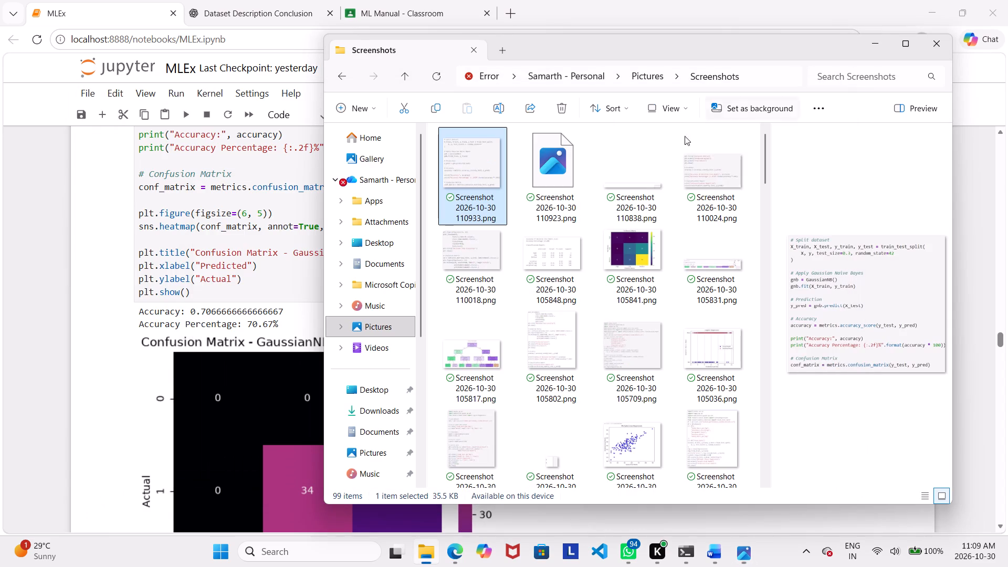
Snip Experiment 6's remaining plotting code, from the plt.figure line to plt.show().
click(250, 274)
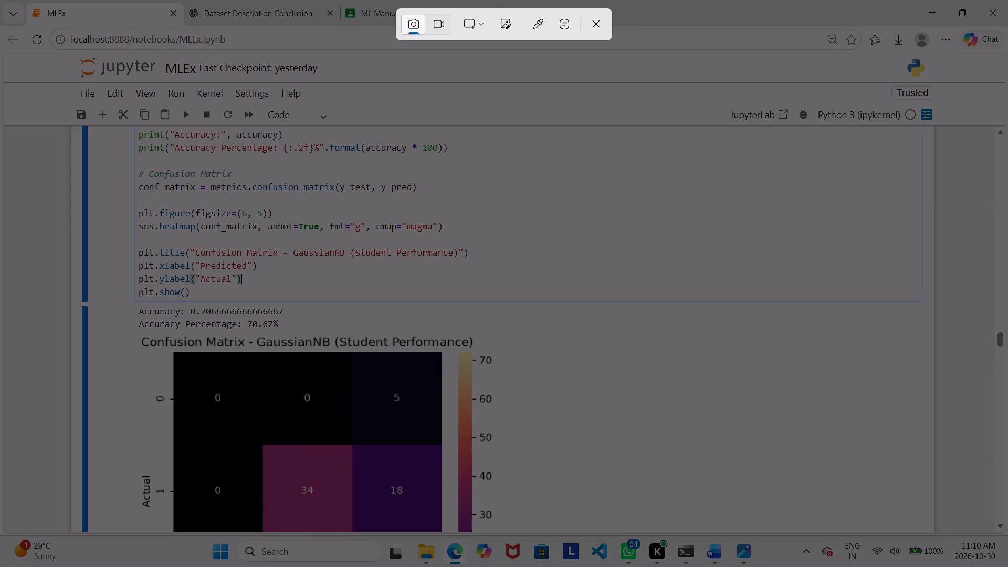
drag(138, 207, 266, 297)
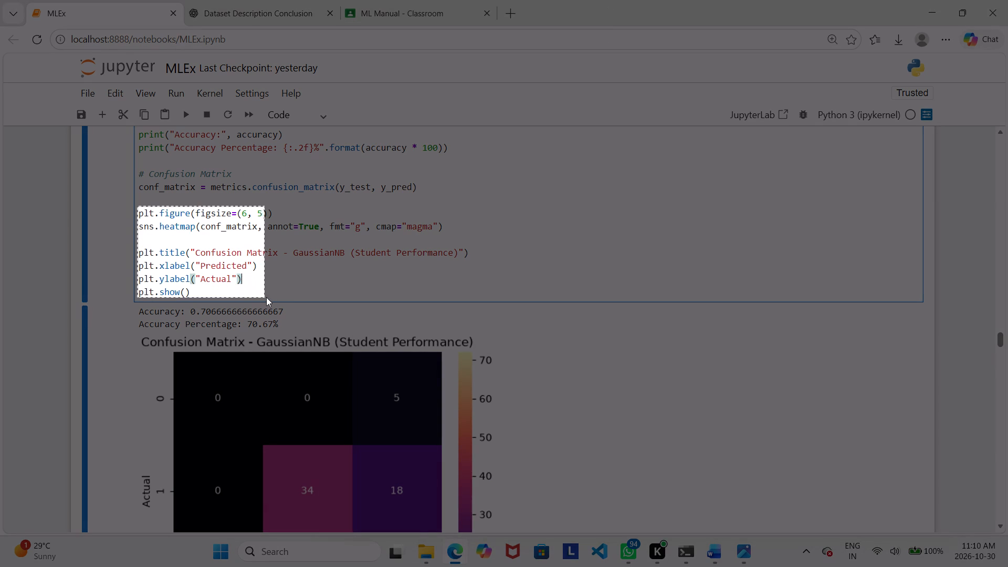
drag(266, 297, 485, 298)
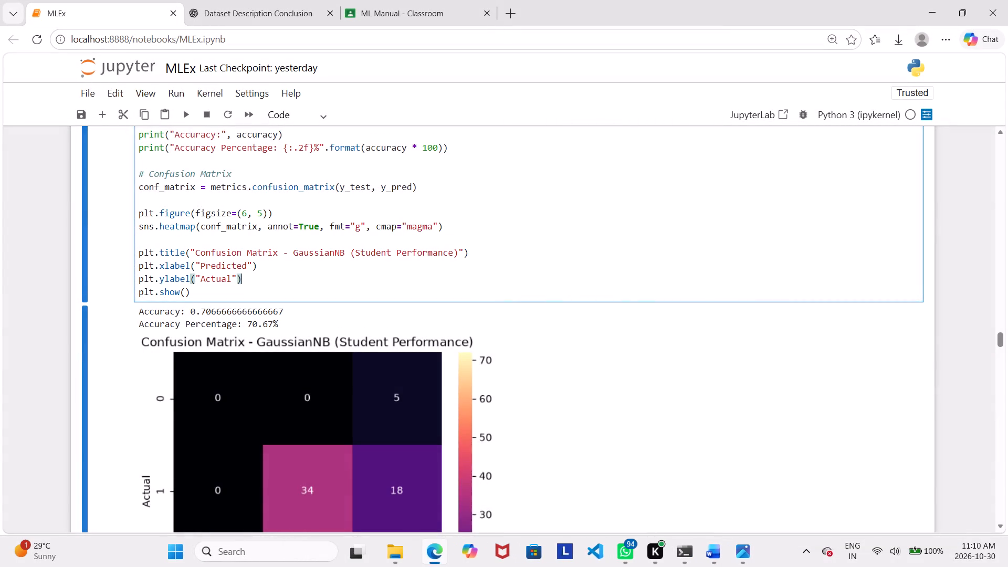
Snip Experiment 6's output, covering the accuracy lines and the whole GaussianNB confusion matrix heatmap.
scroll(485, 298, down, 7)
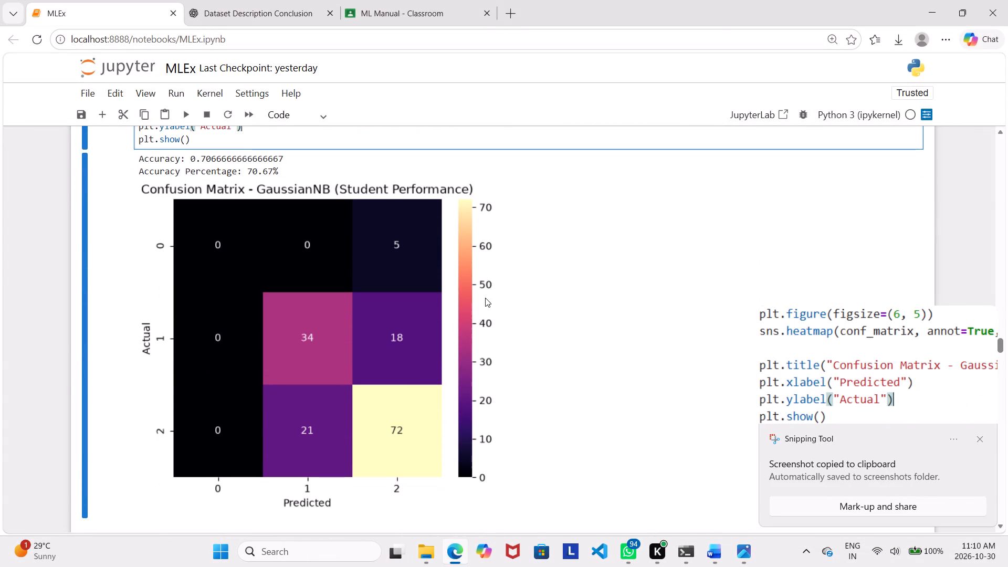
key(Print)
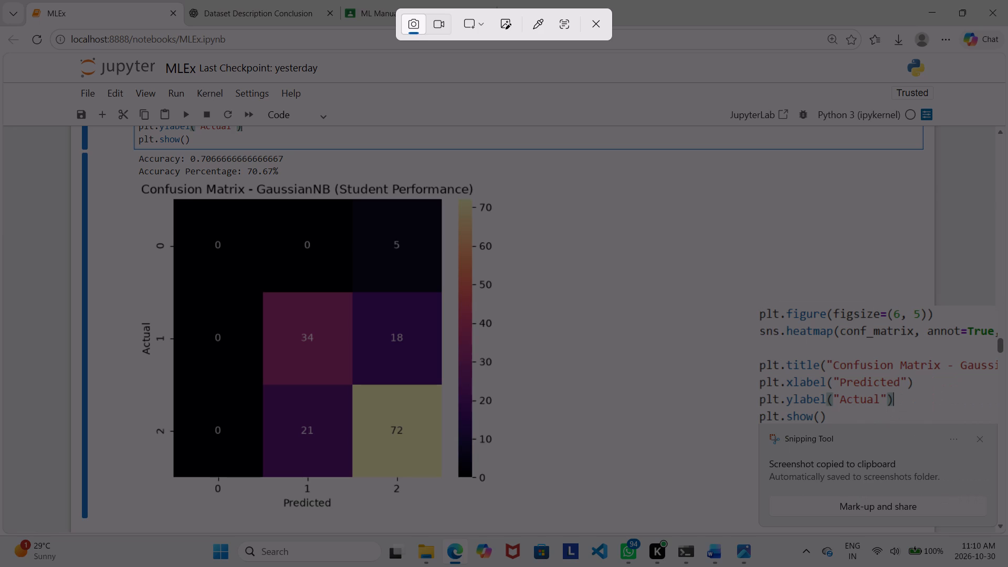
drag(118, 153, 385, 272)
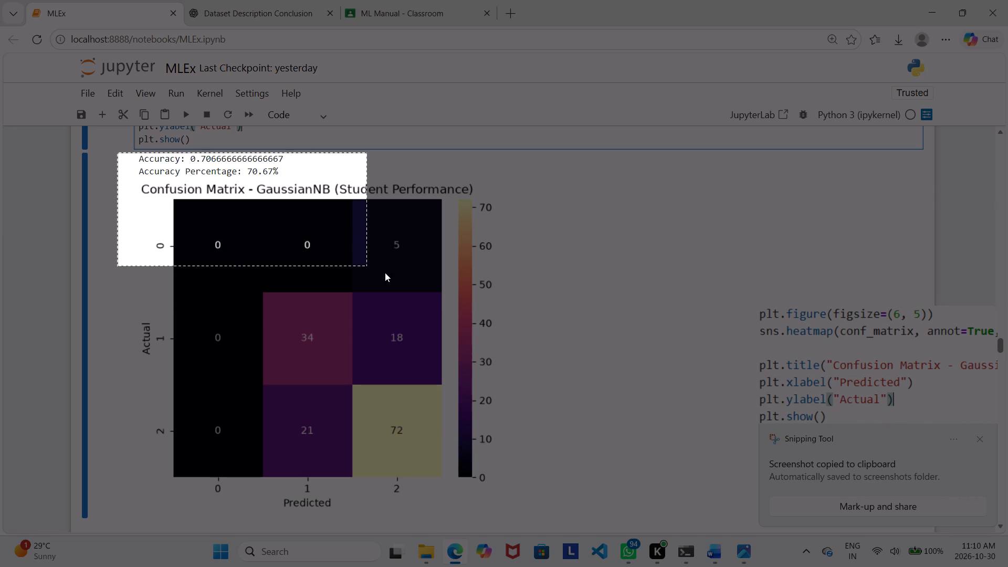
drag(385, 272, 568, 514)
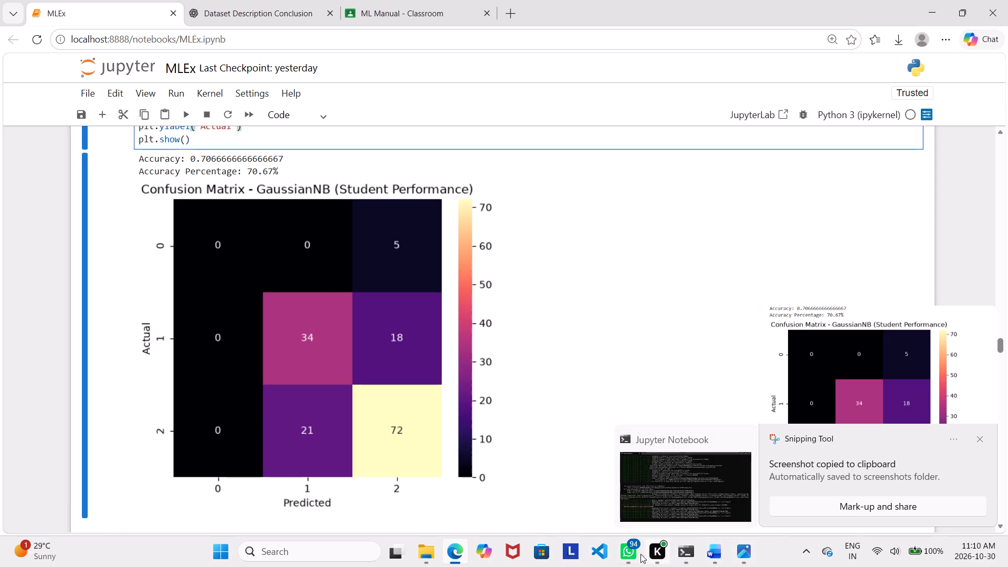
Switch to the blank Word document Document6 and insert the picture Screenshot 2026-10-30 110923.png from the Screenshots folder.
click(710, 554)
click(710, 554)
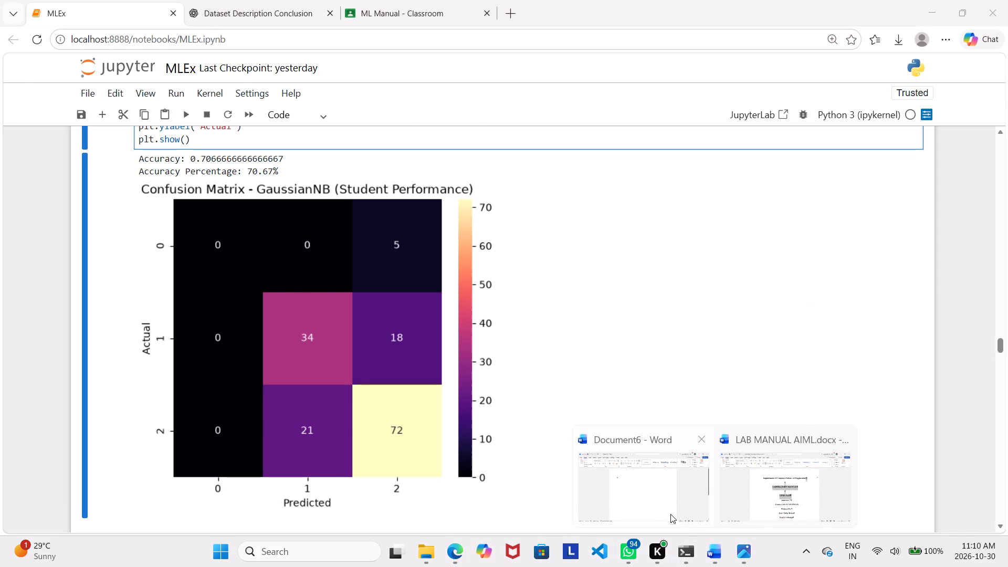
click(665, 509)
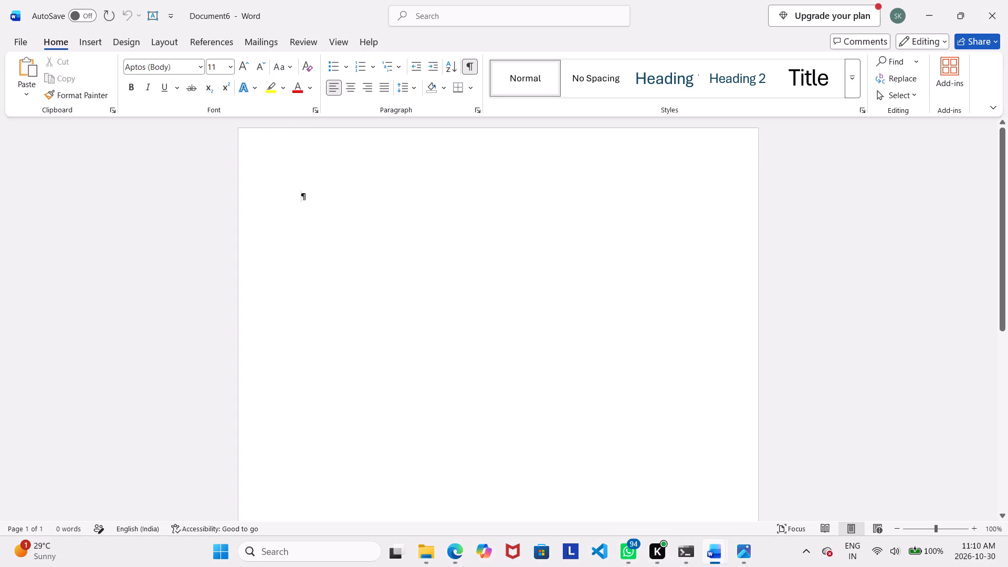
click(99, 42)
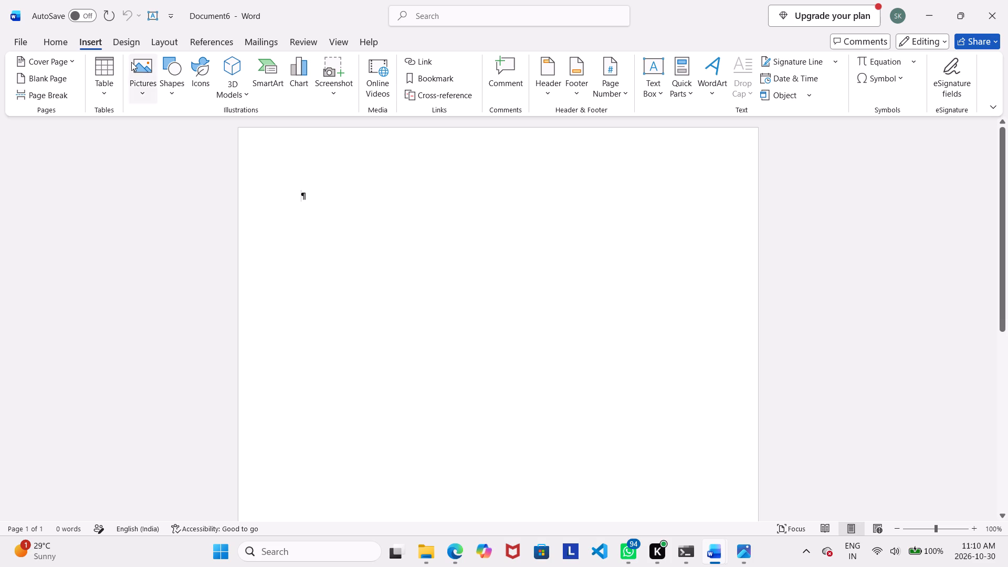
click(131, 62)
click(162, 129)
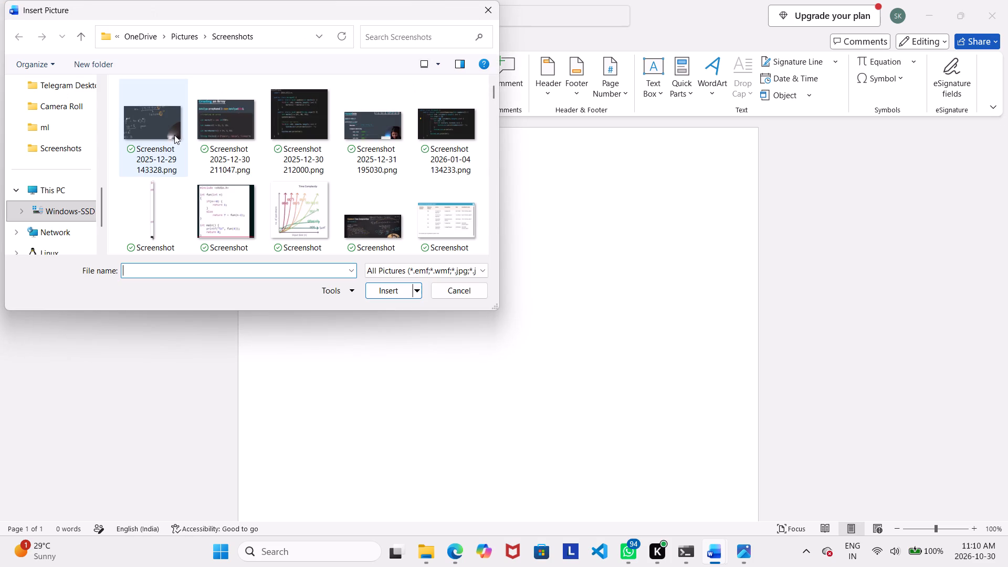
drag(491, 93, 489, 234)
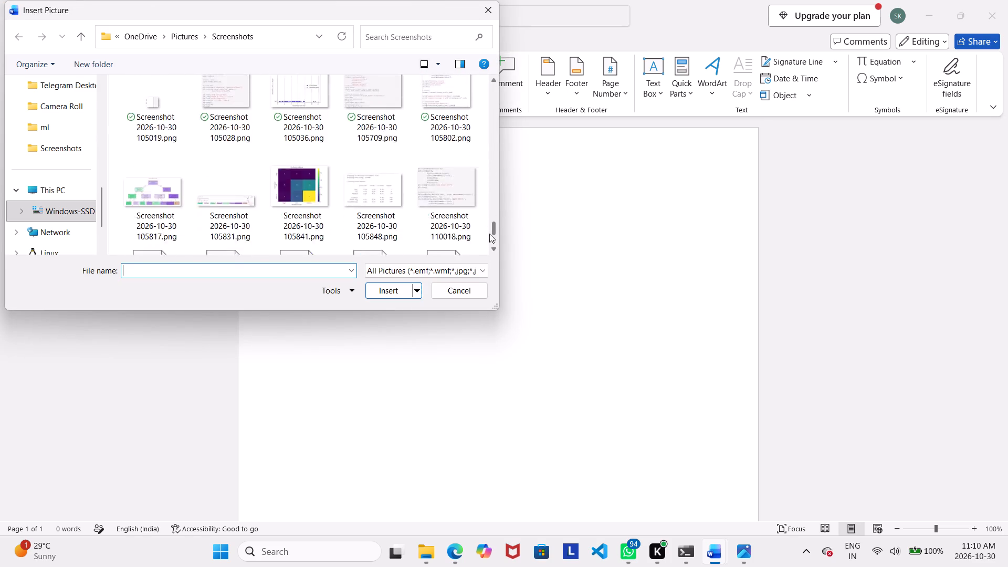
drag(489, 234, 495, 251)
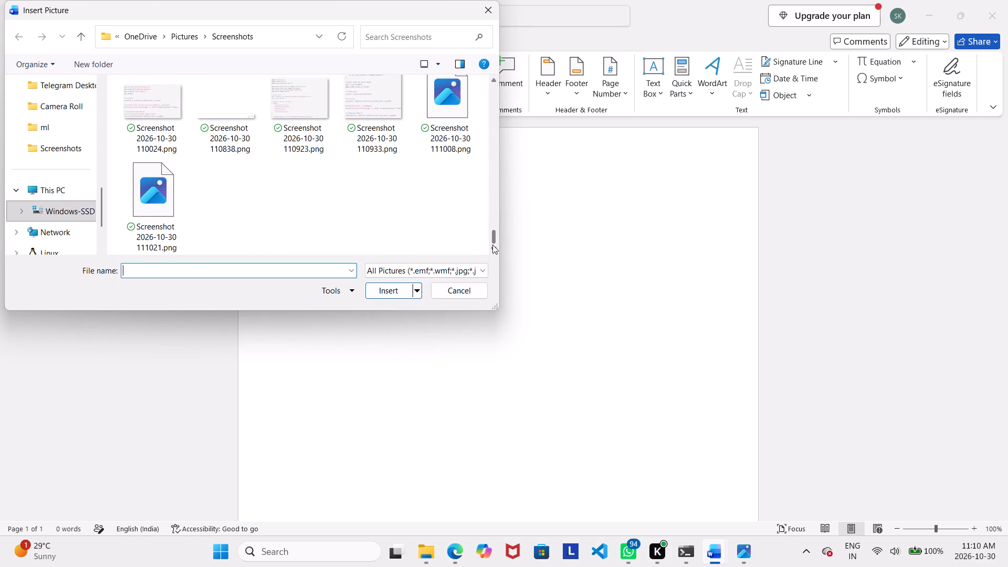
click(302, 108)
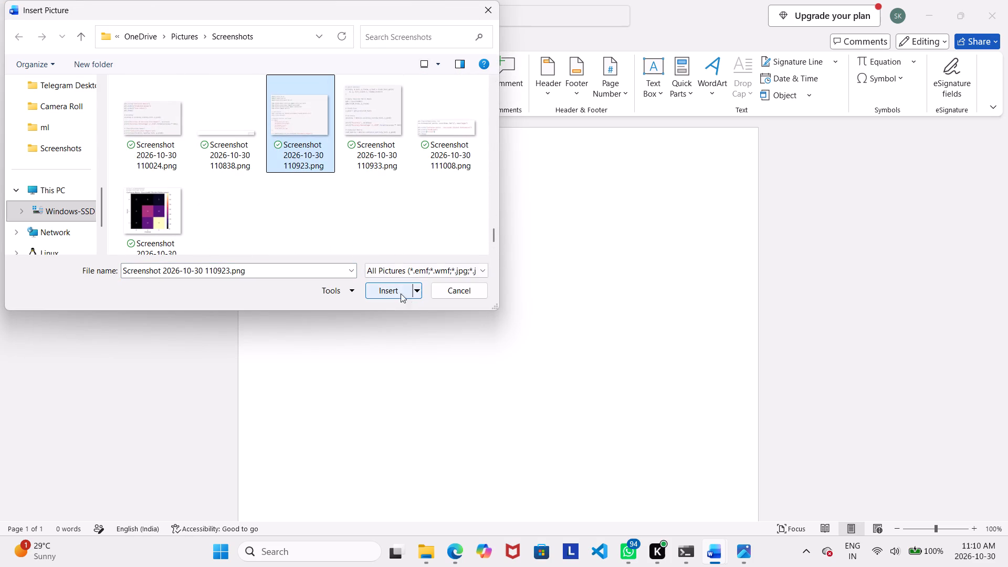
click(397, 288)
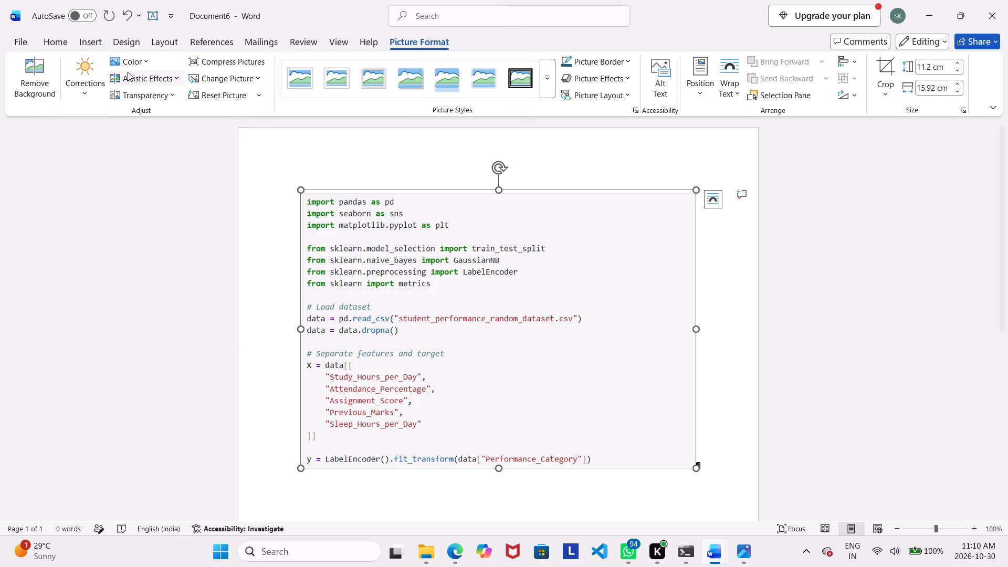
With the first picture still selected, insert Screenshot 2026-10-30 110933.png from the Screenshots folder and check the page.
click(83, 38)
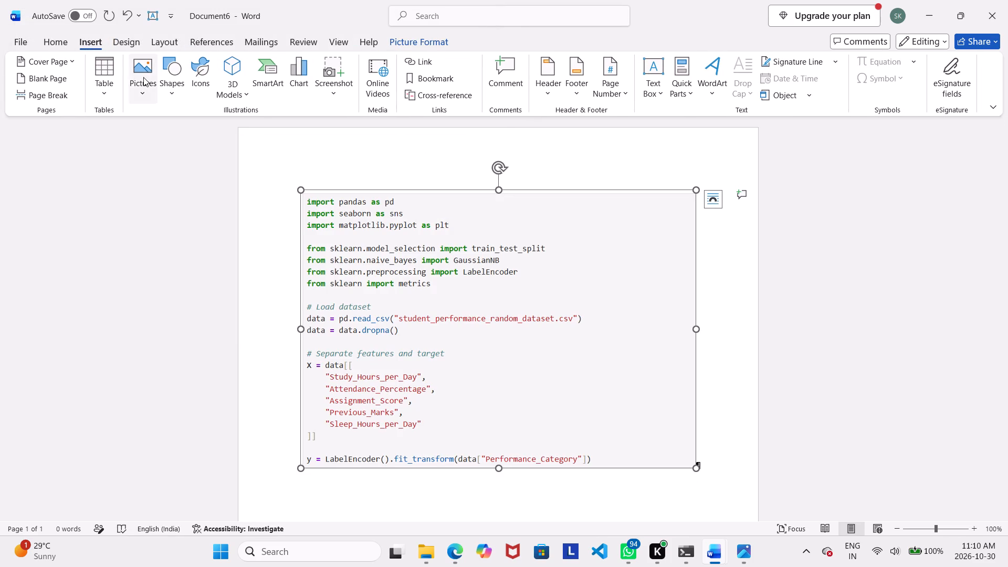
click(143, 77)
click(152, 129)
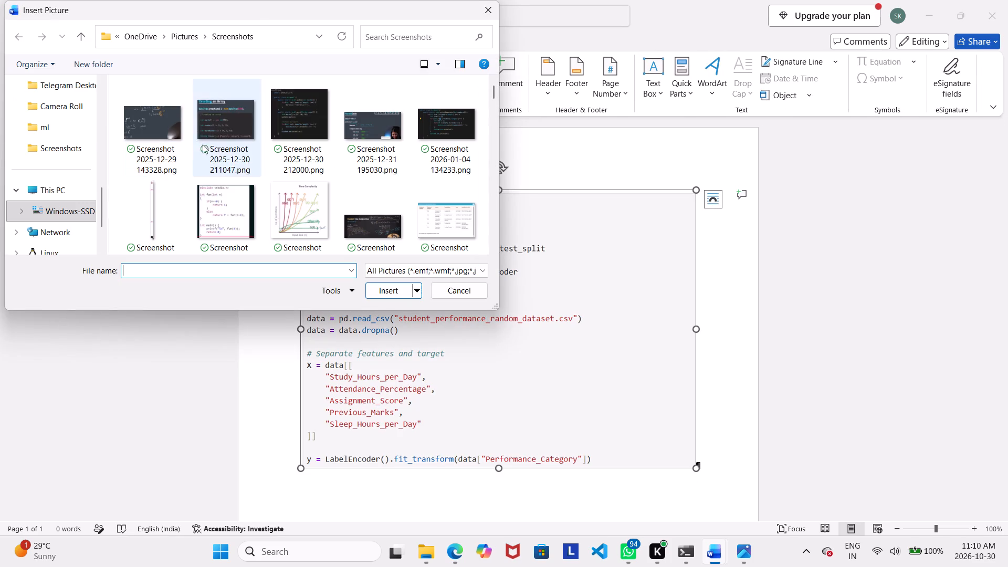
drag(492, 91, 479, 271)
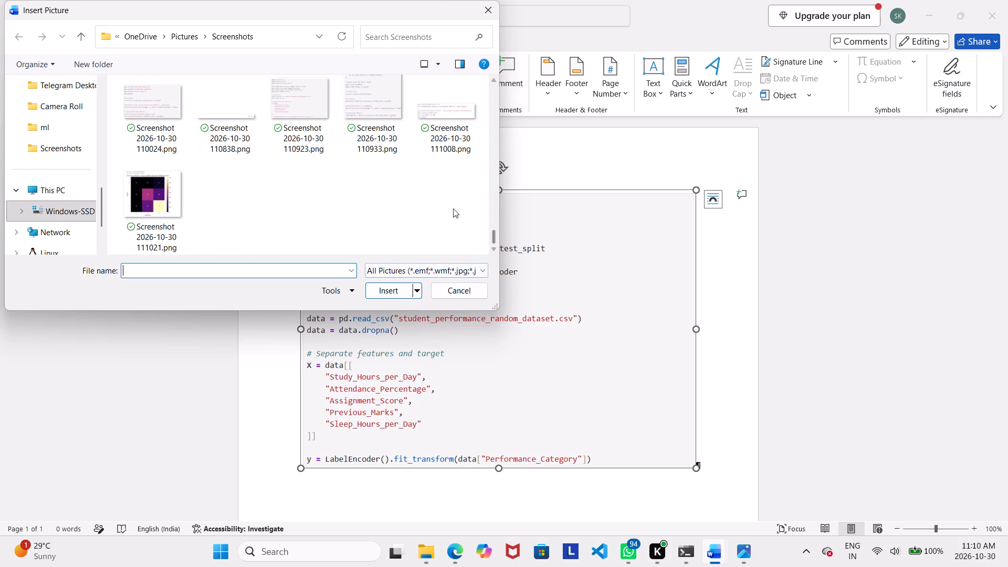
click(373, 110)
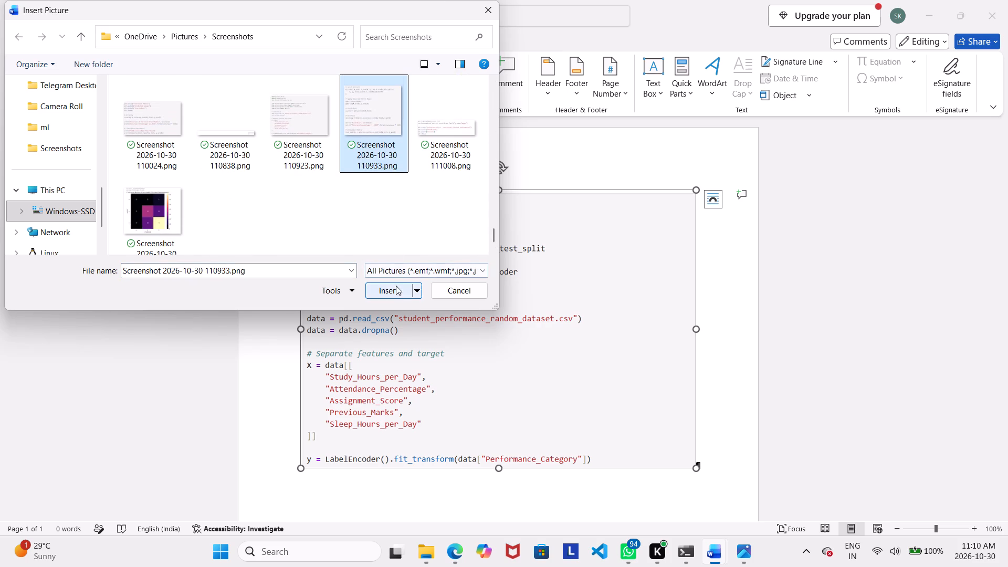
click(395, 286)
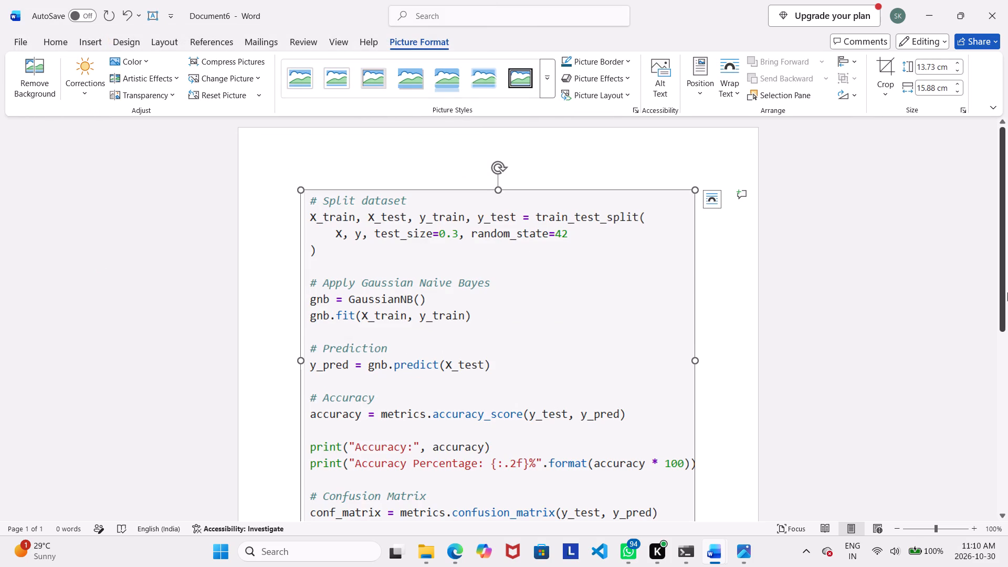
drag(1000, 283, 1002, 268)
drag(1002, 268, 1005, 212)
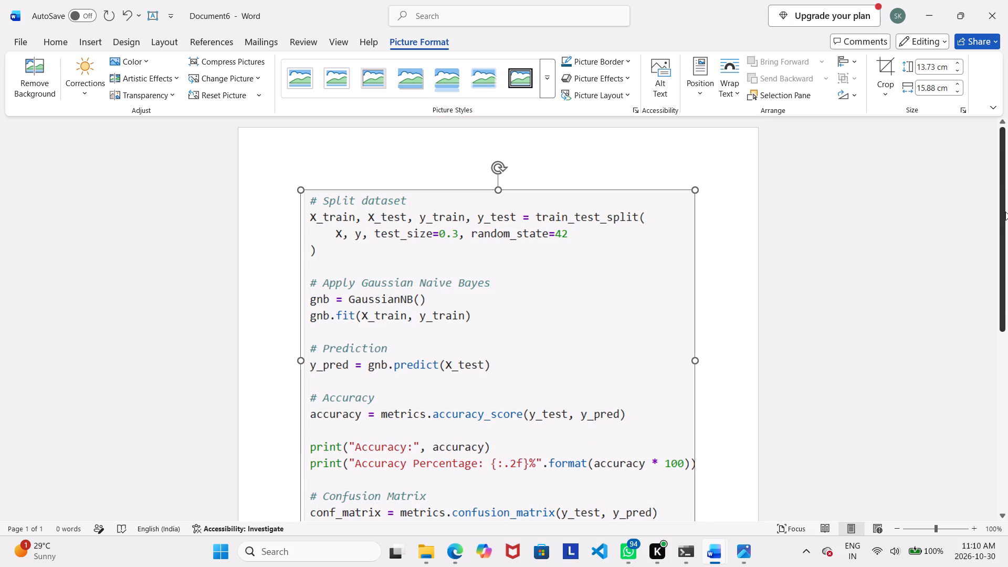
Delete the picture with the train/test split and Gaussian Naive Bayes code from the page.
drag(1005, 212, 991, 239)
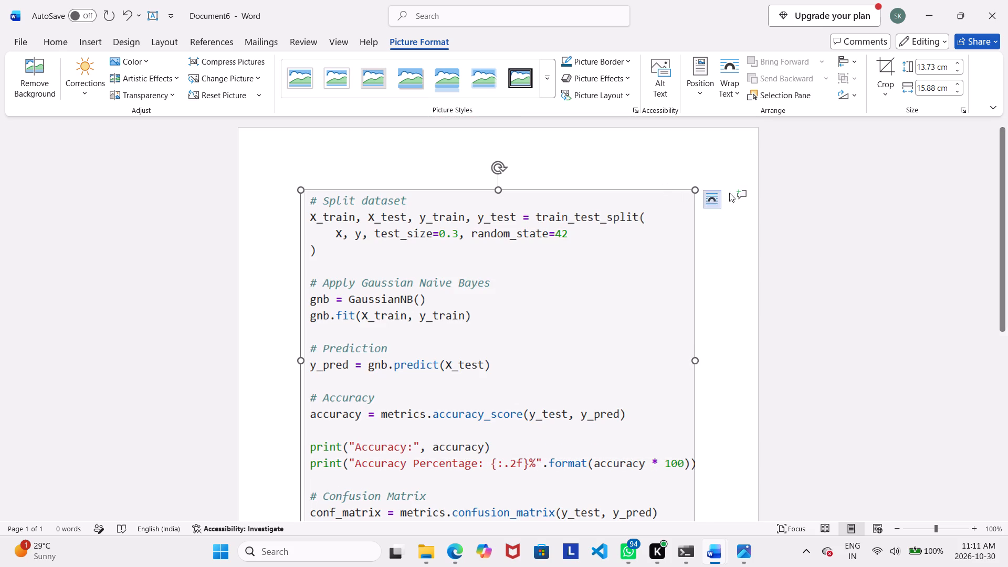
click(563, 250)
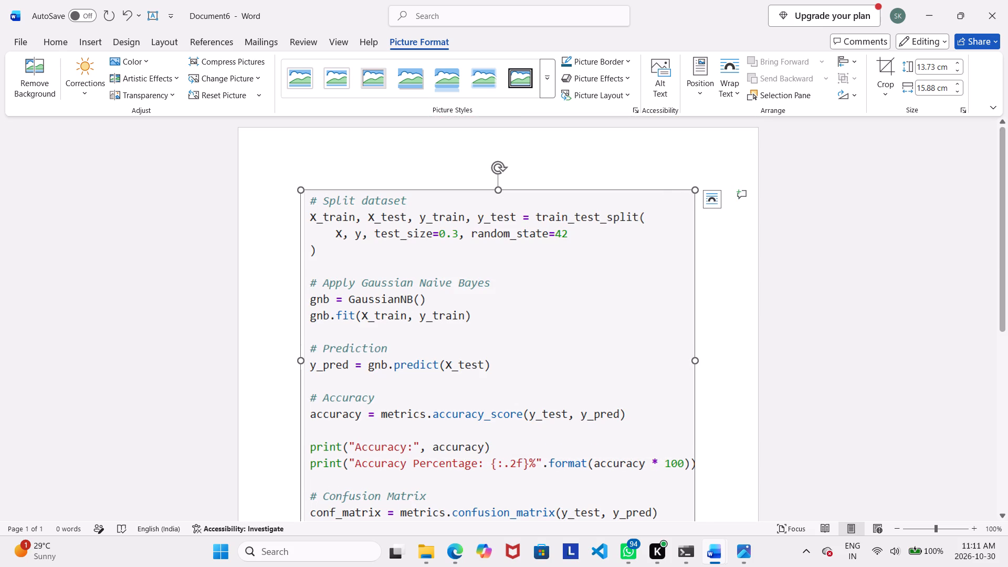
key(Delete)
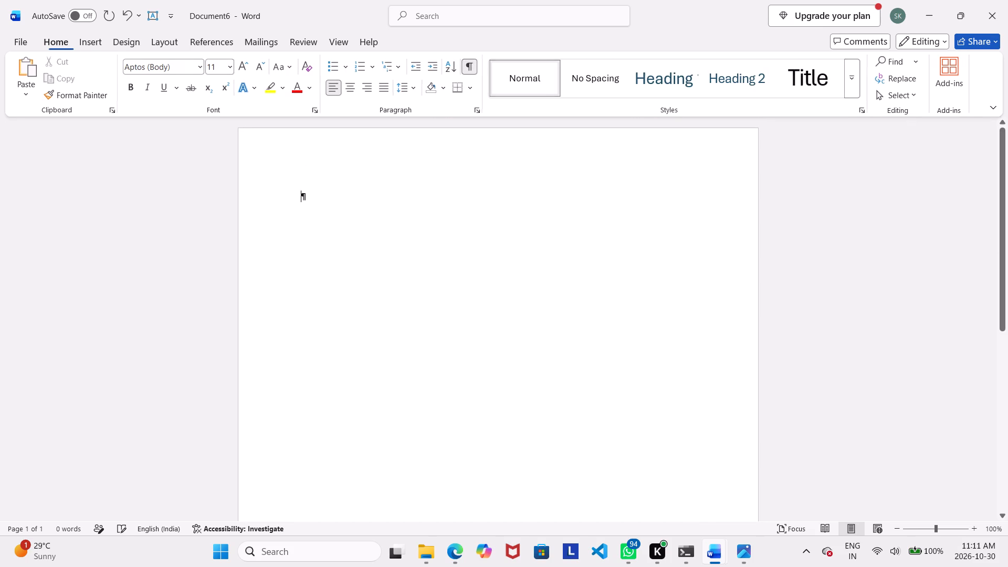
Insert the picture Screenshot 2026-10-30 110923.png from the Screenshots folder into the empty document.
click(96, 38)
click(130, 61)
click(153, 128)
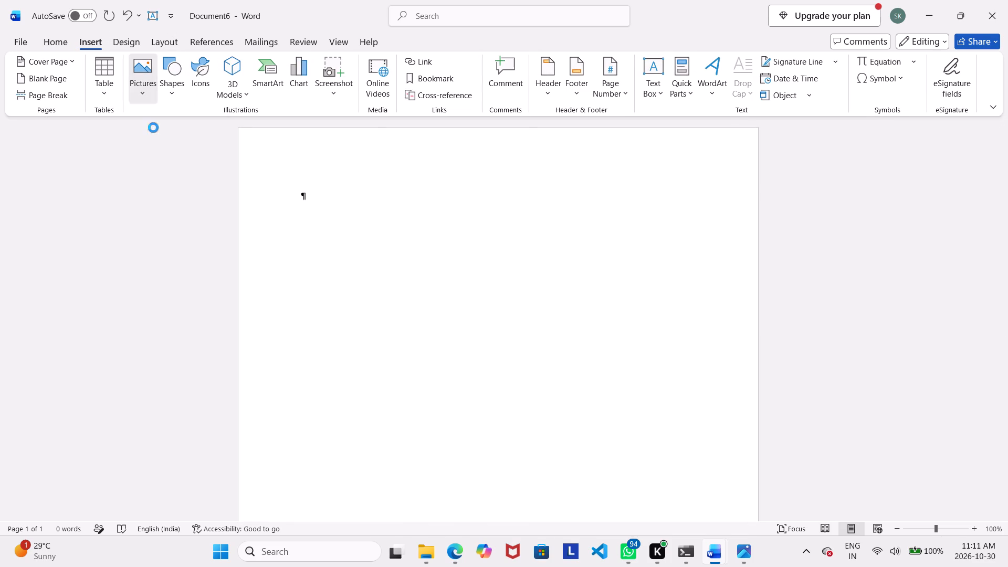
drag(491, 90, 490, 127)
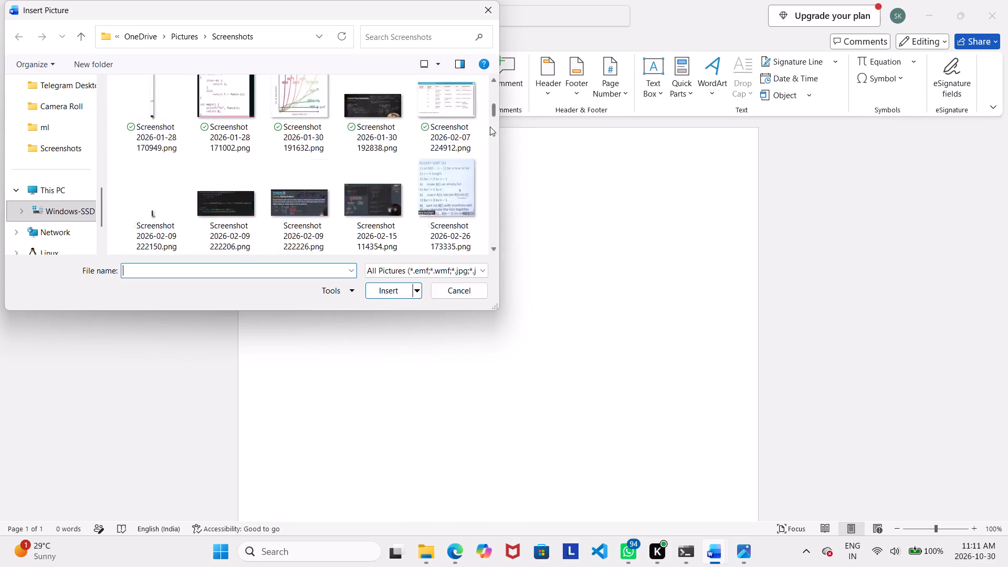
drag(490, 127, 488, 240)
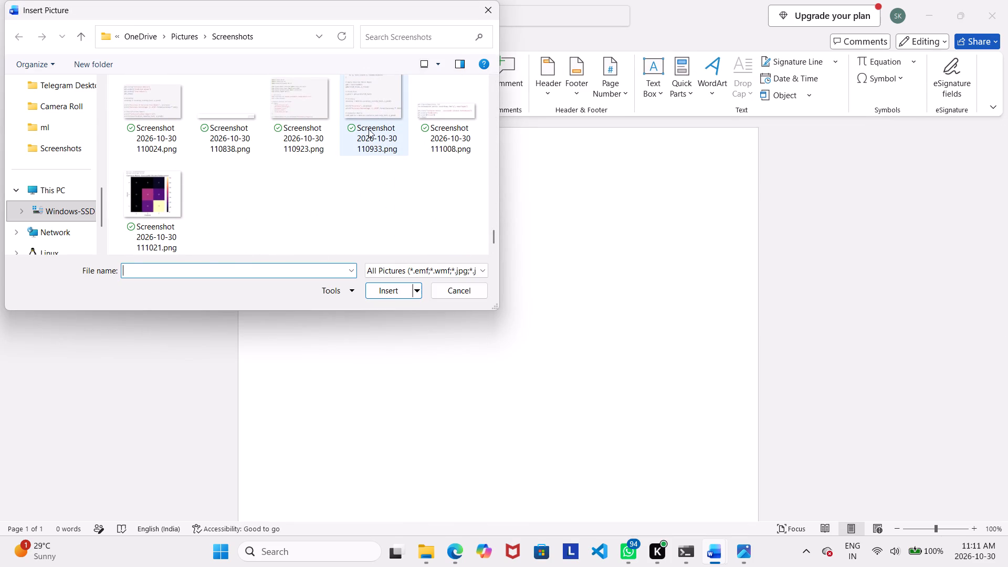
click(308, 122)
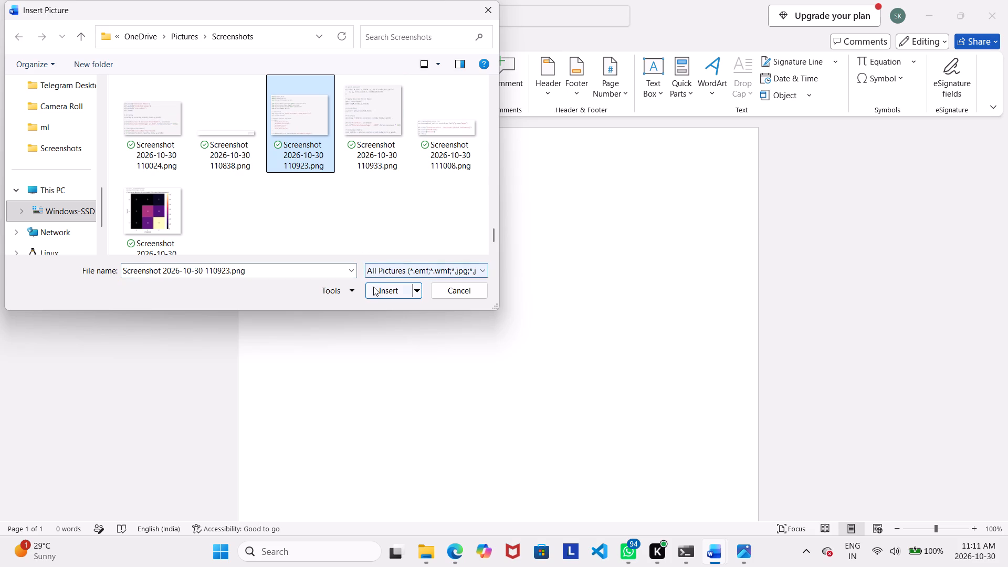
click(373, 287)
Start a new paragraph after the imports-code picture and insert Screenshot 2026-10-30 110933.png there.
click(712, 467)
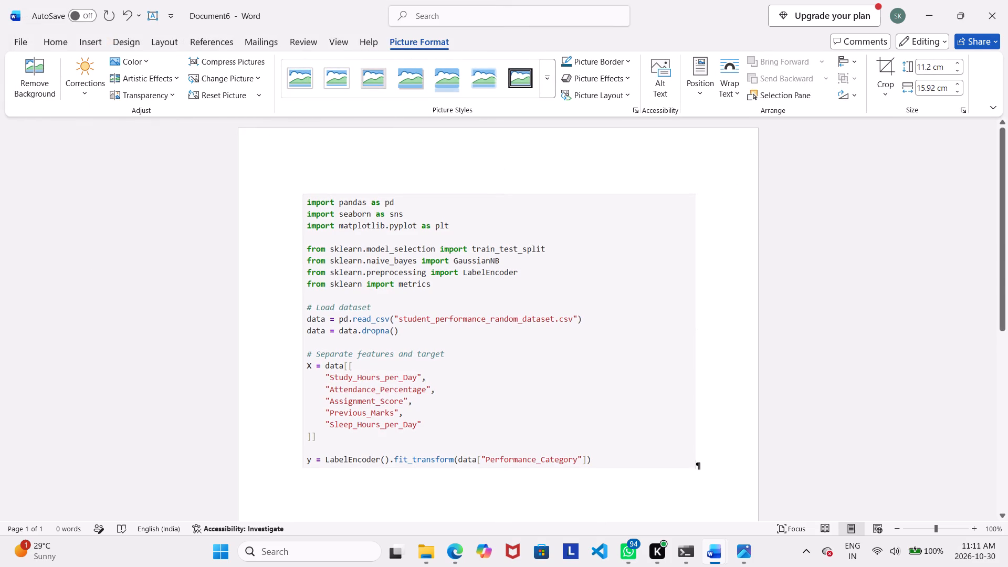
key(Return)
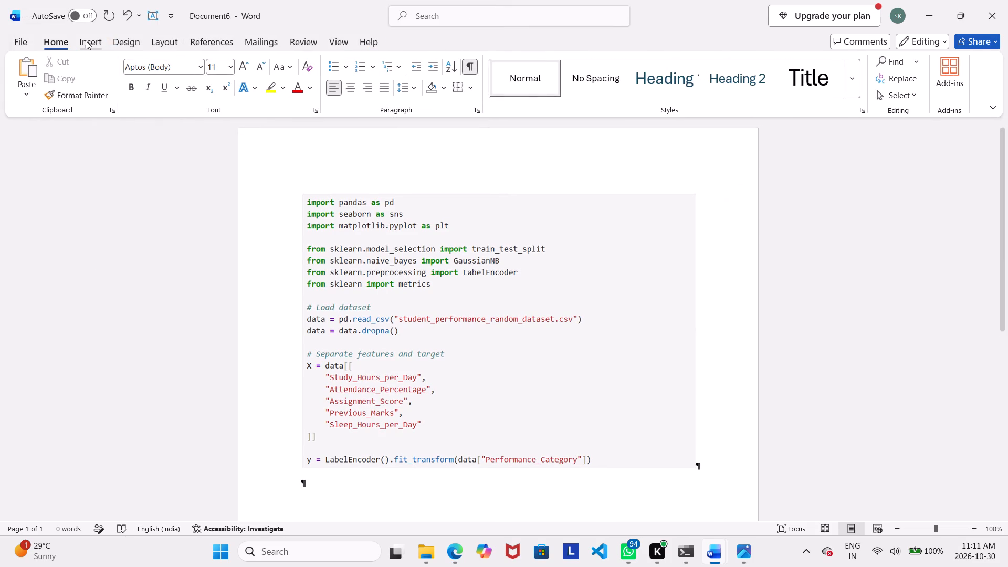
click(86, 40)
click(145, 68)
click(160, 132)
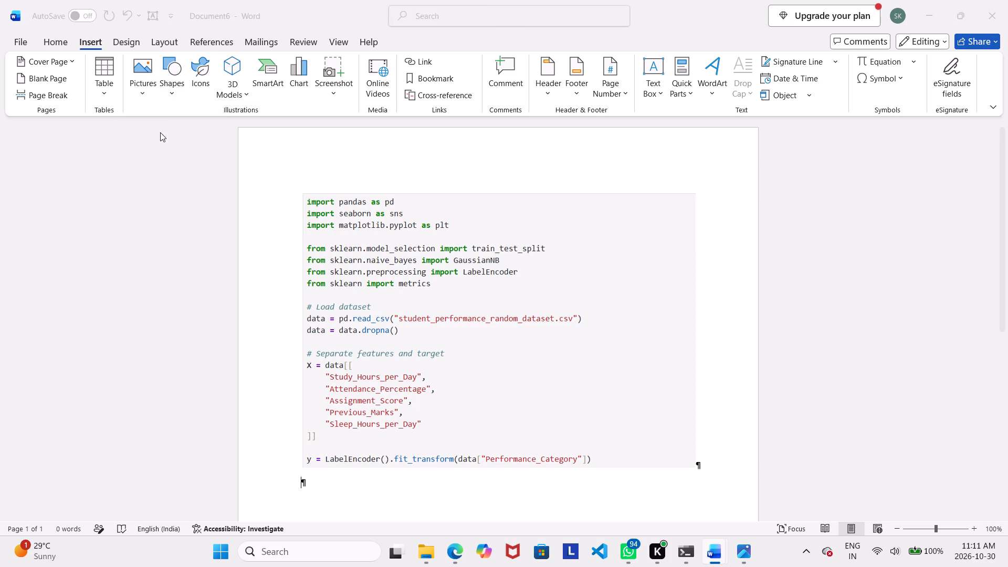
drag(497, 91, 494, 247)
click(376, 106)
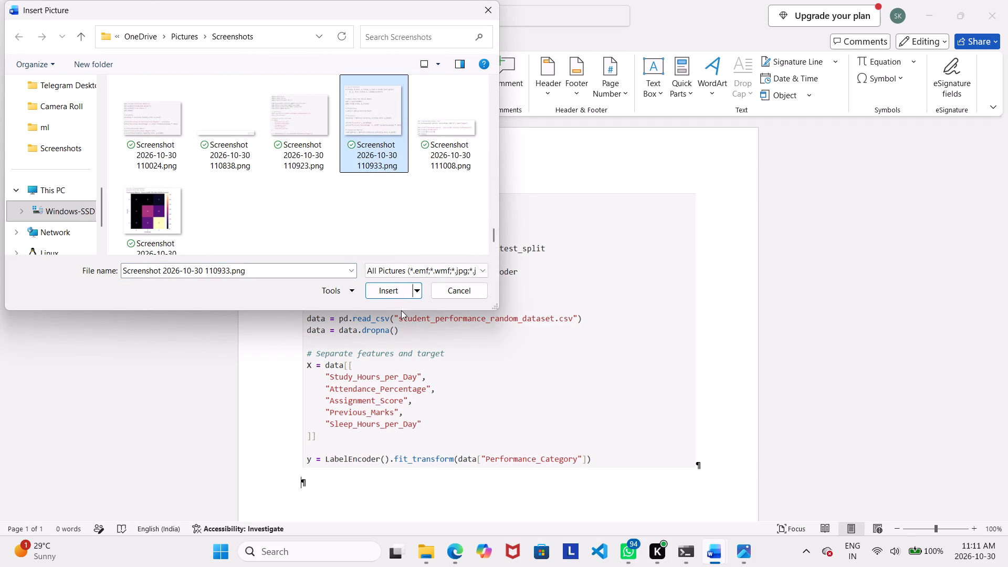
click(390, 295)
Shrink the split-dataset code picture to about 8.5 cm high and 15.4 cm wide so it fits on the first page.
scroll(397, 295, up, 4)
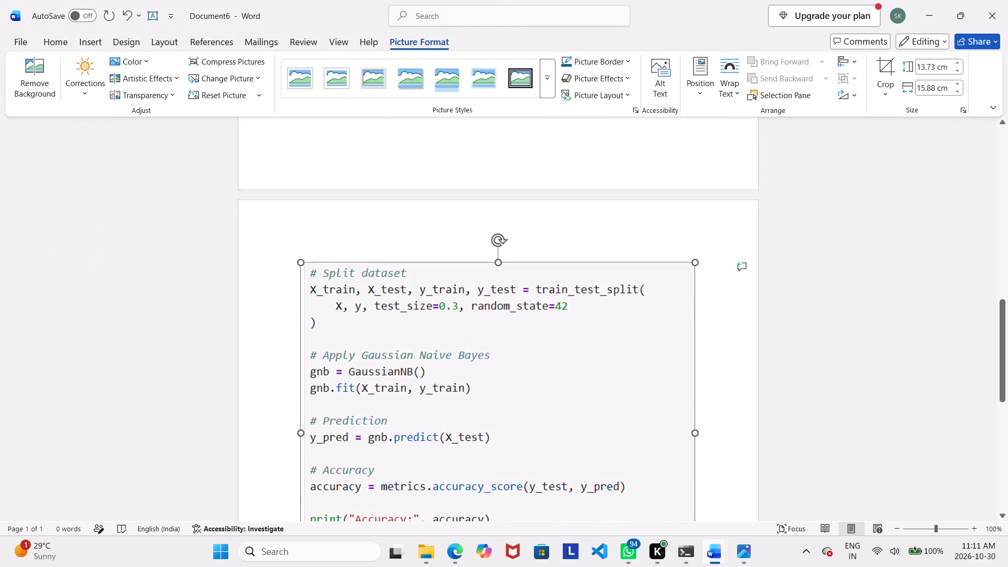
drag(1005, 354, 1005, 338)
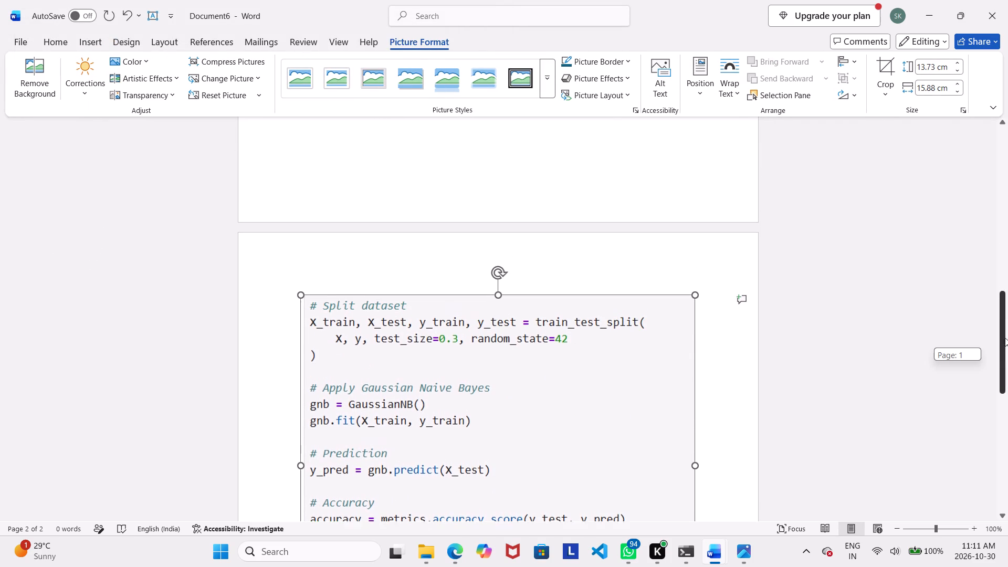
drag(1005, 338, 1004, 367)
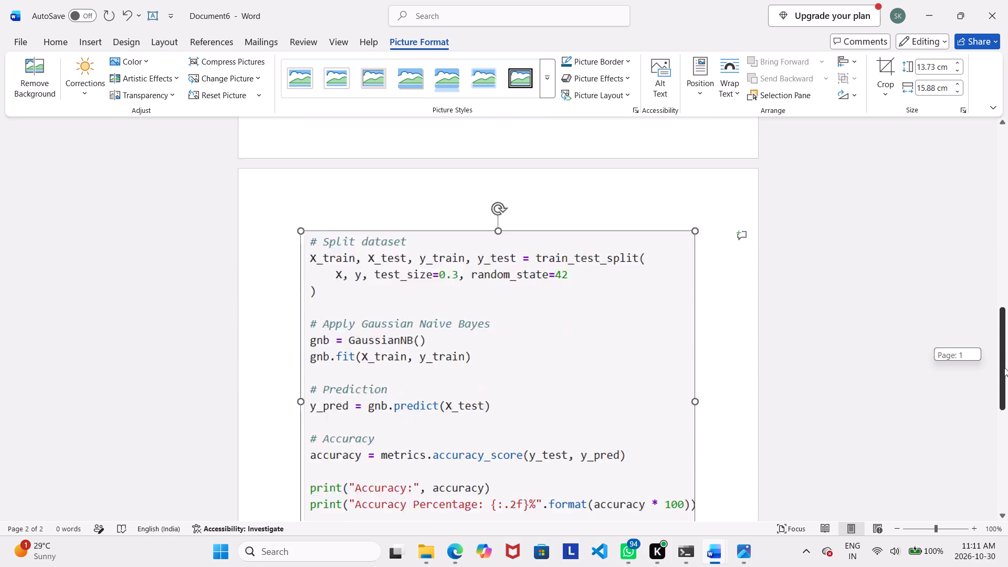
drag(1004, 367, 1007, 374)
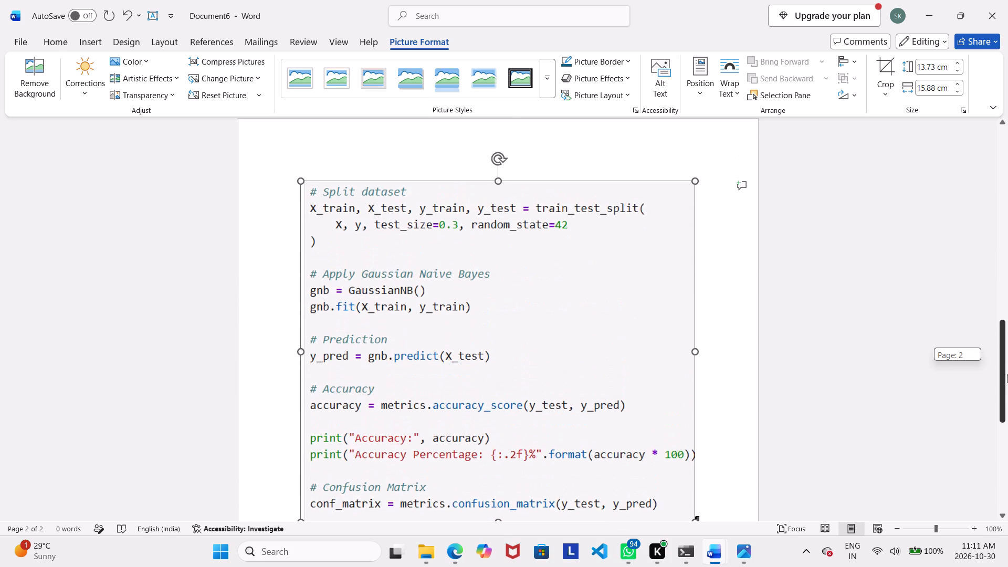
drag(1007, 374, 972, 388)
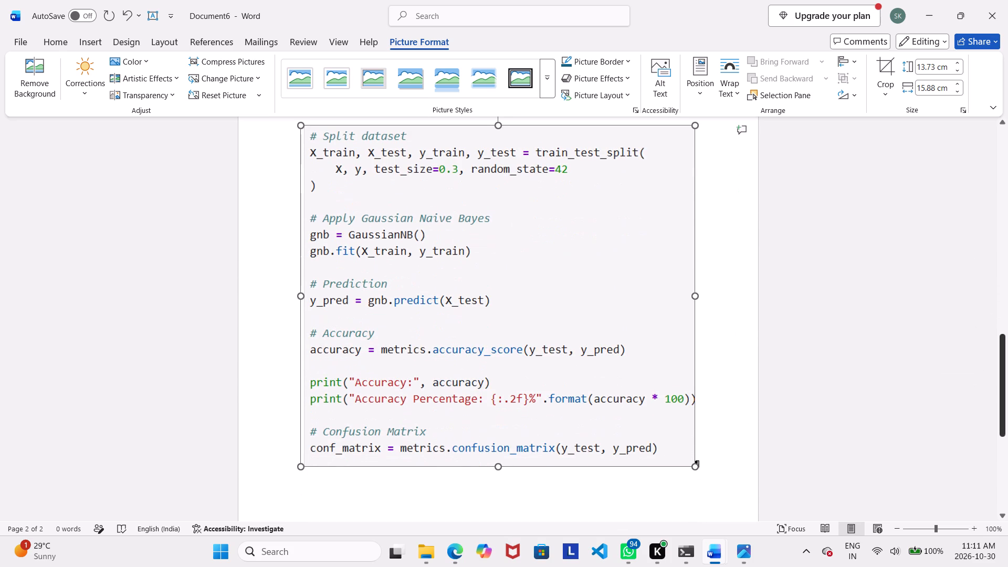
drag(499, 464, 506, 416)
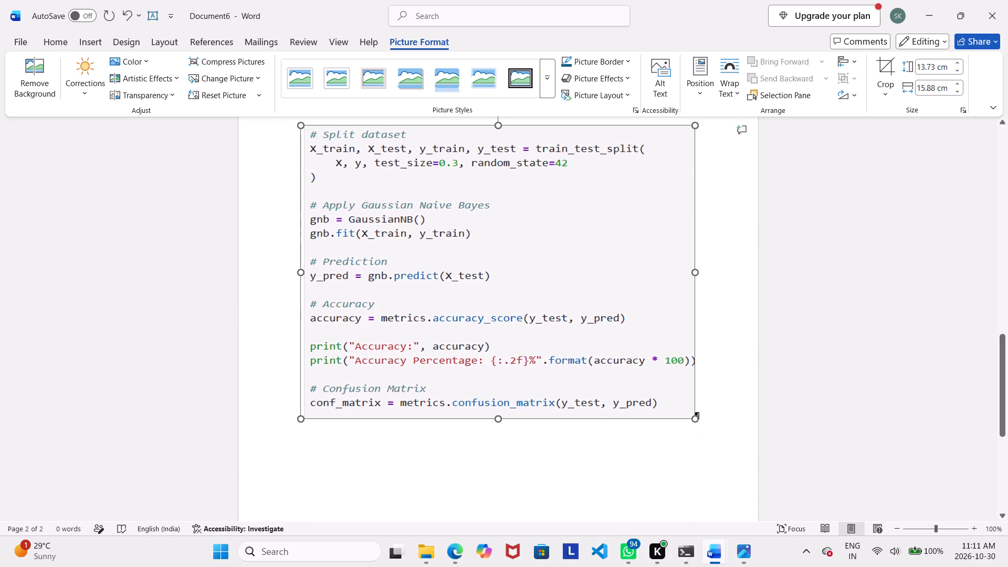
drag(506, 416, 516, 335)
scroll(609, 309, up, 9)
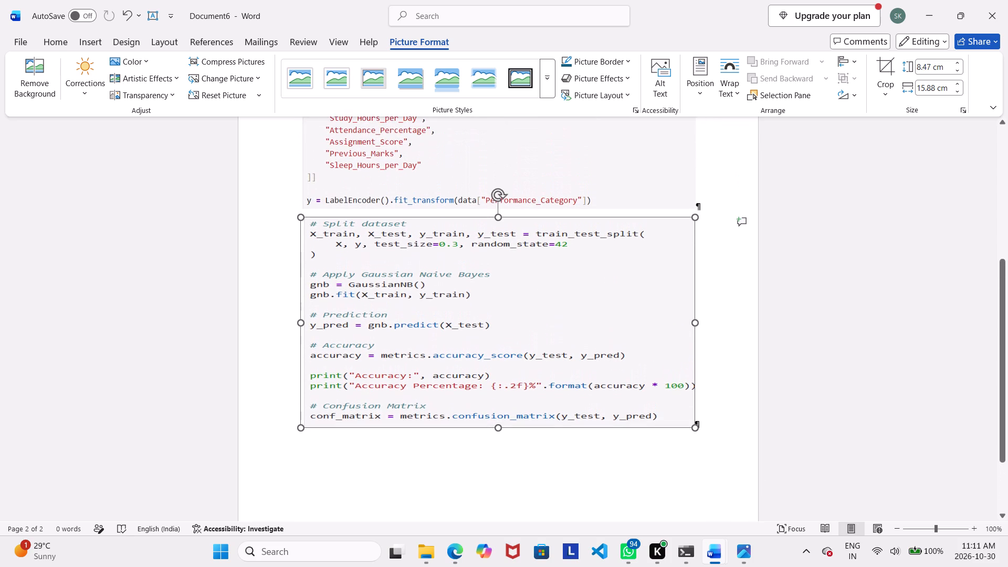
drag(692, 322, 681, 322)
scroll(431, 396, down, 6)
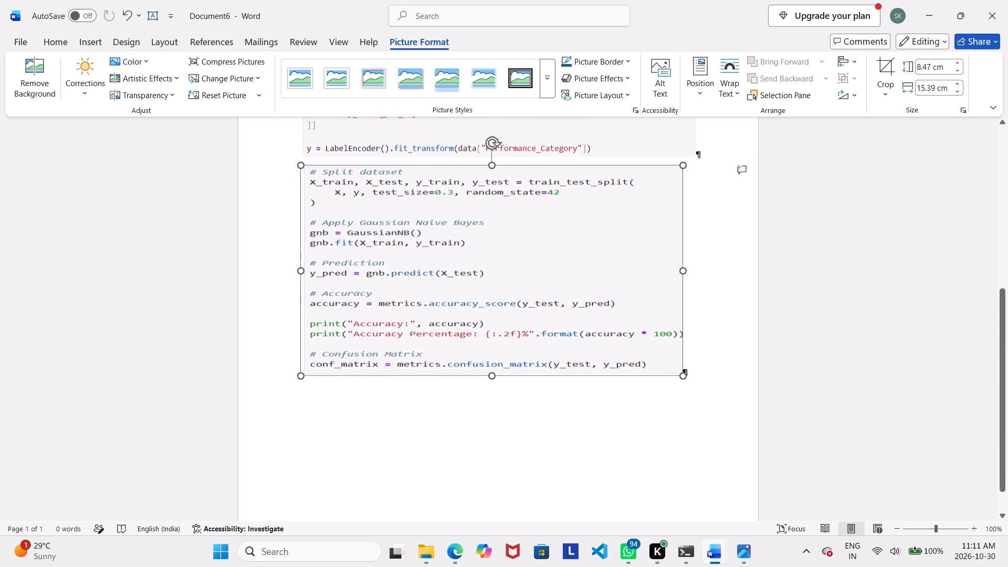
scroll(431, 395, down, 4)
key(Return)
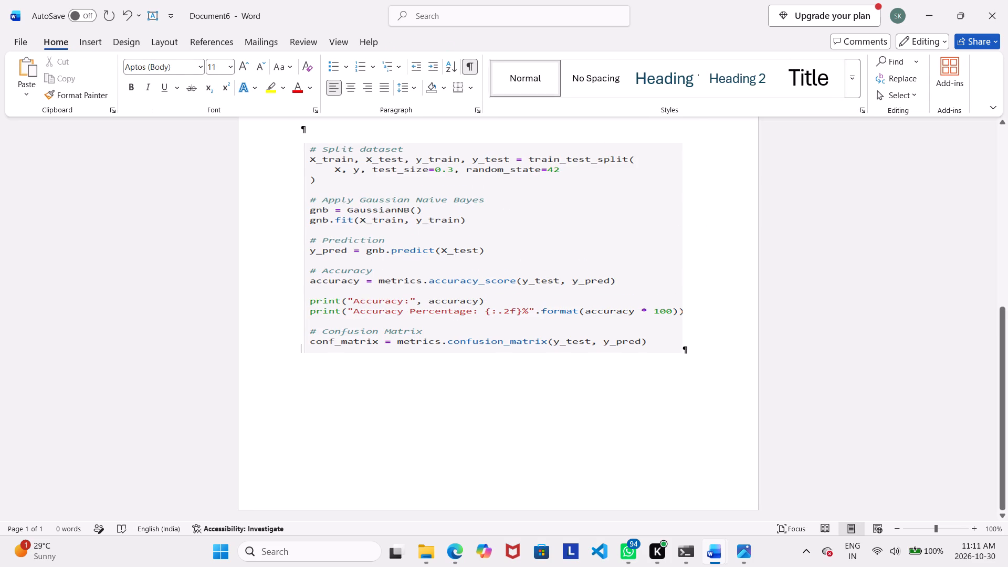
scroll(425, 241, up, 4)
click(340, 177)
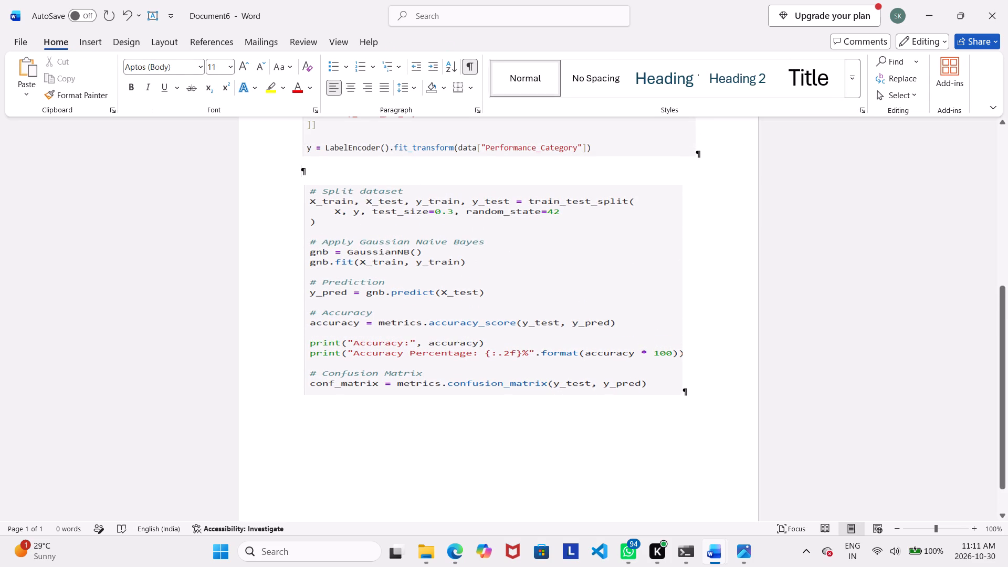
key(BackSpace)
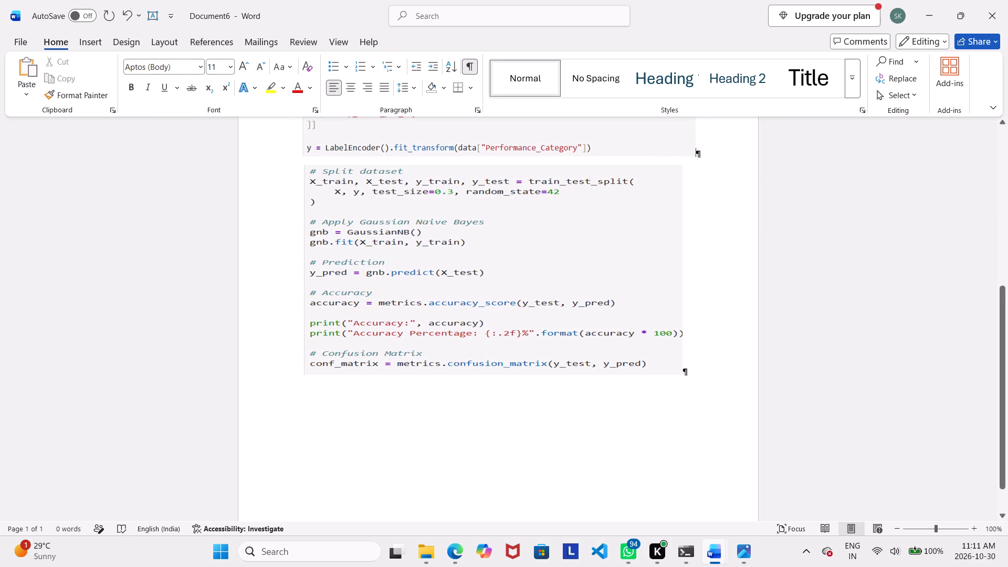
Start a new paragraph after the split-dataset code picture and insert Screenshot 2026-10-30 111008.png there.
click(709, 370)
key(Return)
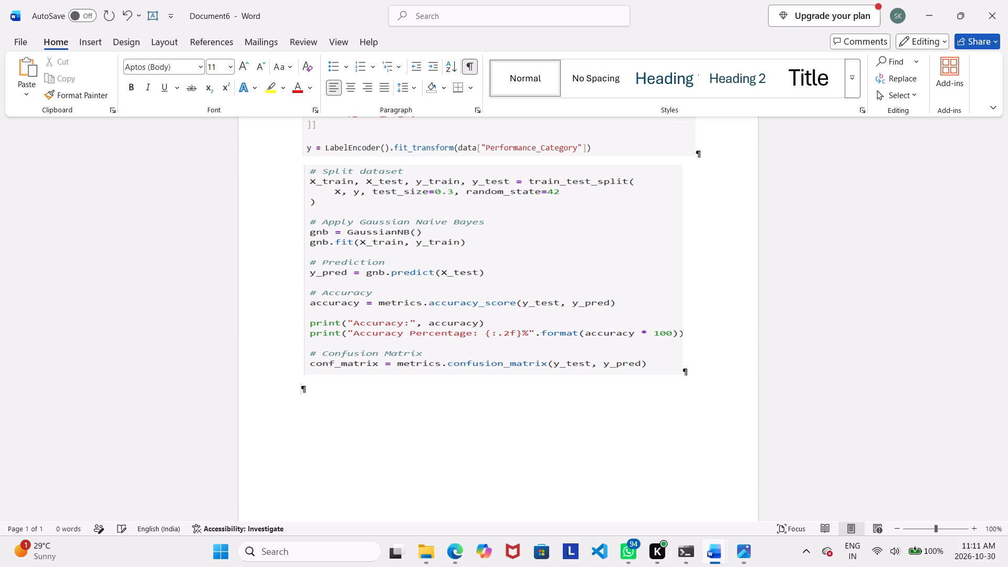
scroll(459, 271, up, 1)
click(97, 36)
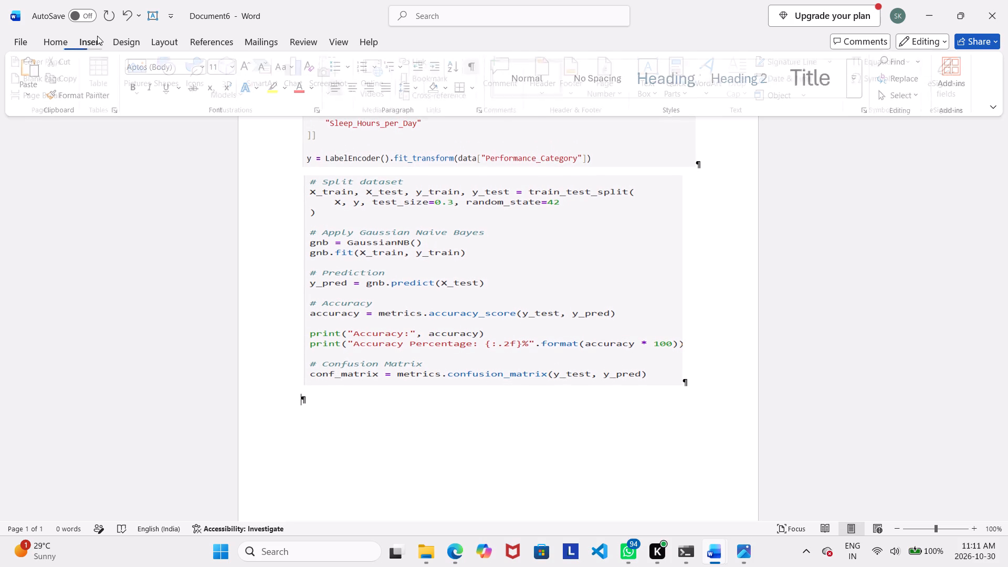
click(132, 60)
click(164, 128)
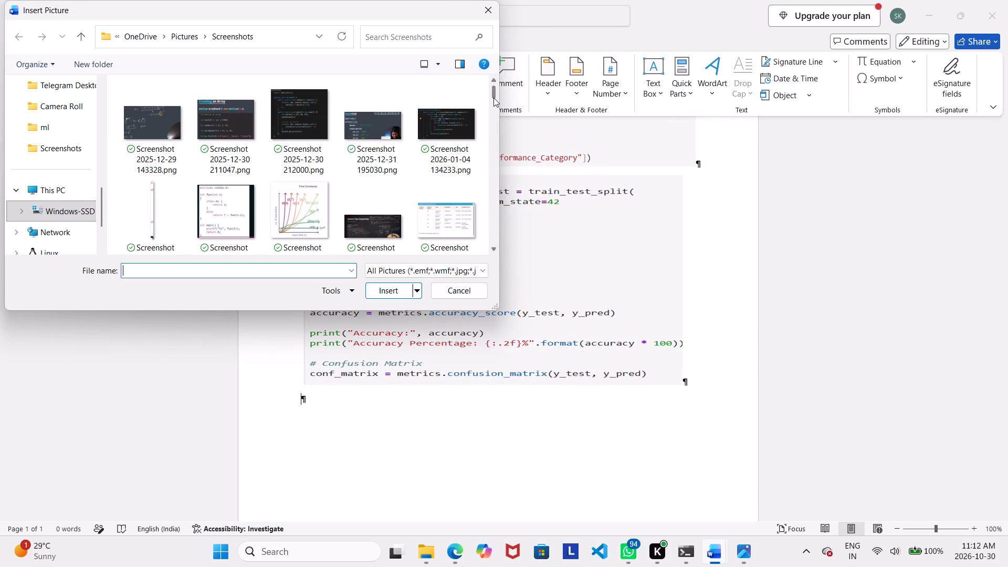
drag(493, 98, 489, 260)
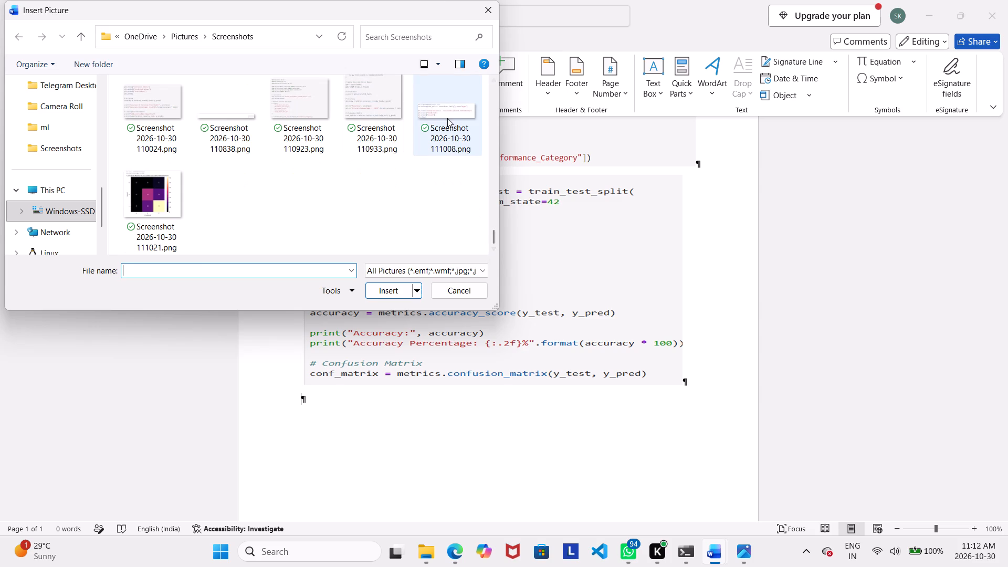
click(447, 118)
click(387, 287)
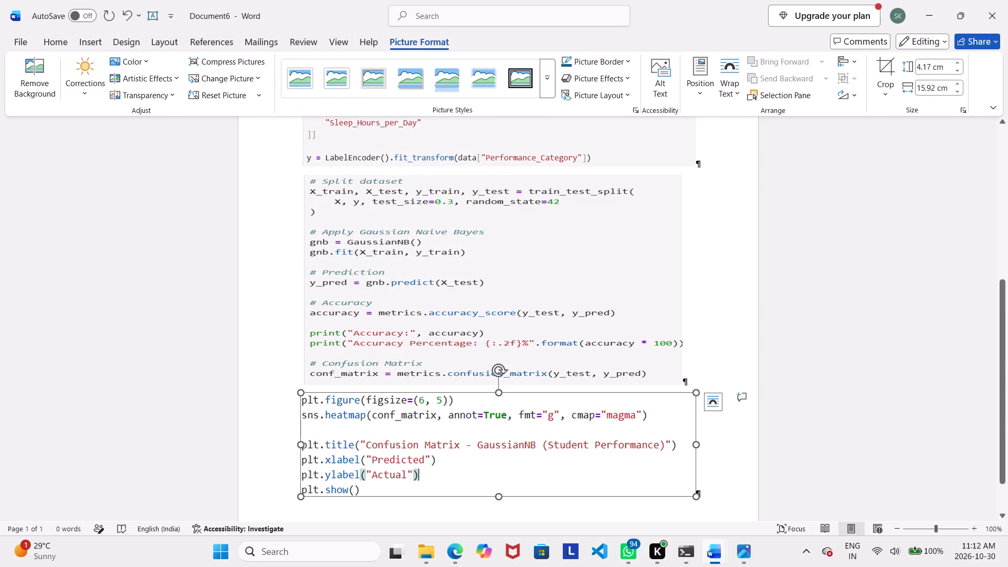
Shrink the plotting-code picture to about 14.3 cm wide and 3.4 cm high.
drag(695, 445, 656, 444)
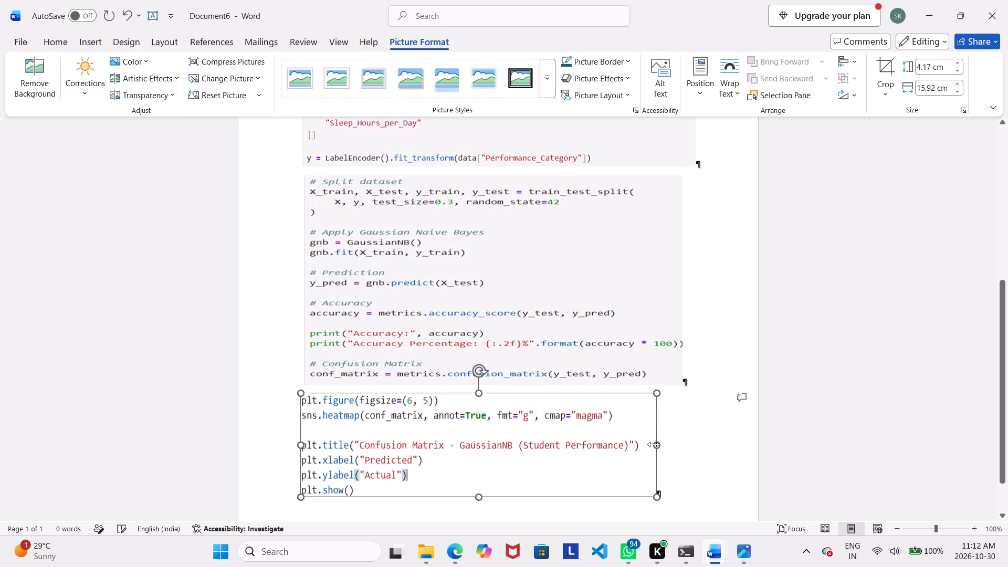
drag(478, 493, 478, 477)
scroll(539, 452, down, 3)
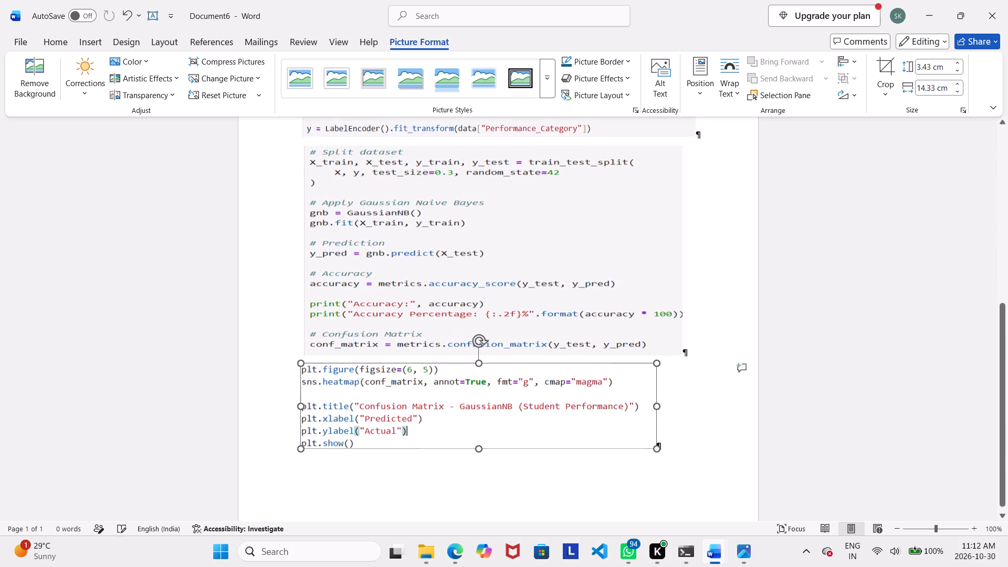
scroll(539, 452, down, 6)
drag(1007, 359, 1005, 398)
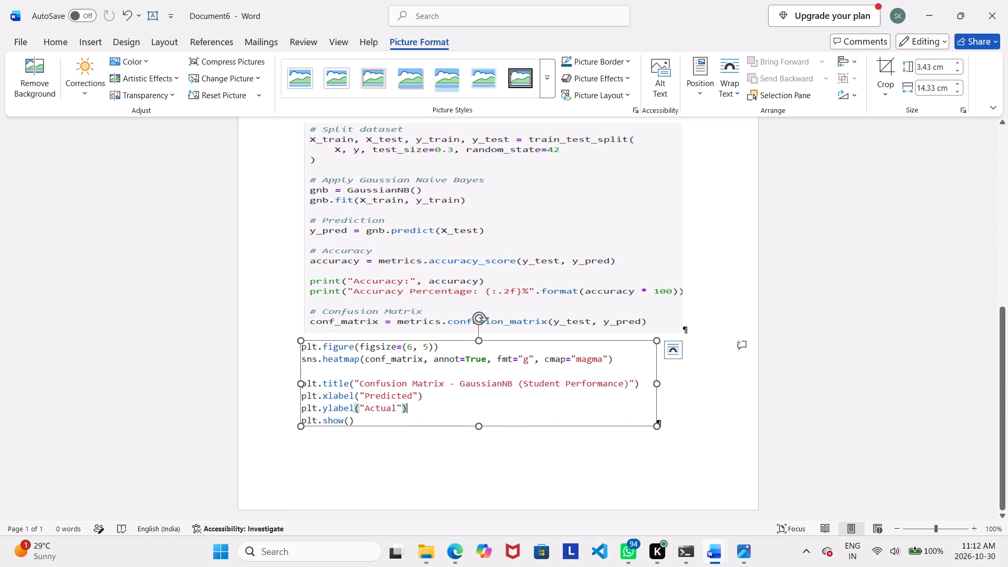
Add an "O/P" heading at font size 22 on the second page, after the plotting-code picture, followed by a new paragraph.
click(597, 471)
key(Return)
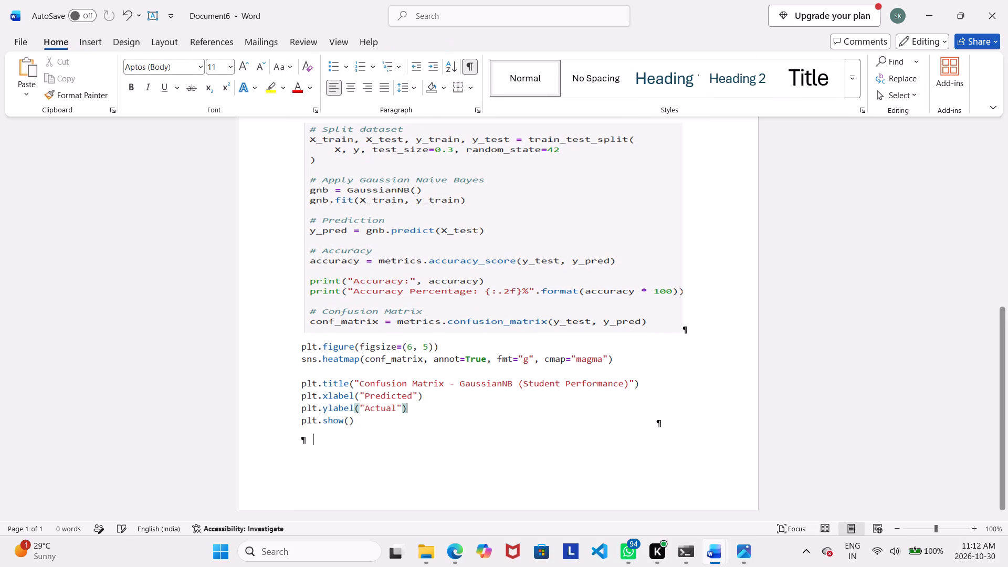
key(Return)
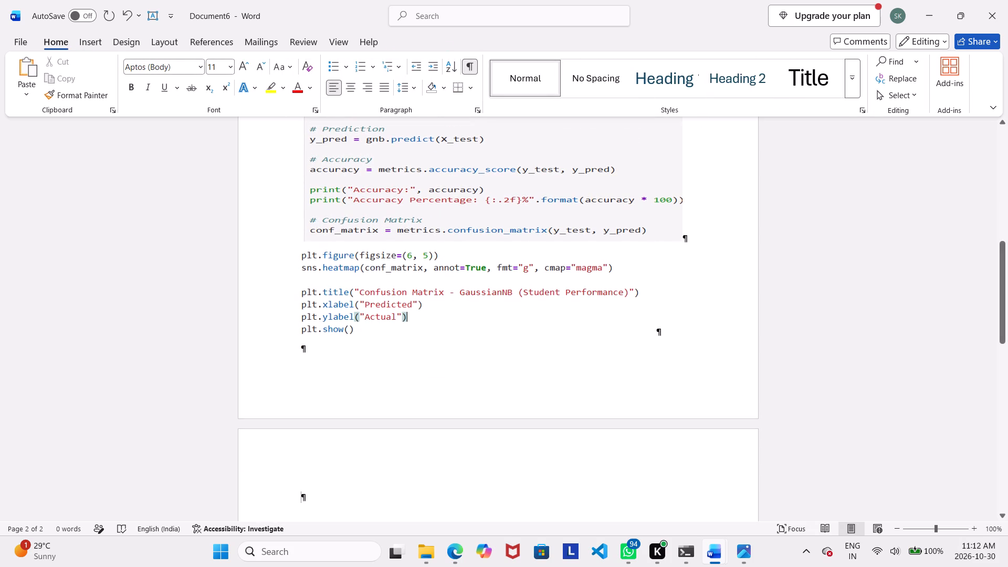
click(225, 64)
click(222, 69)
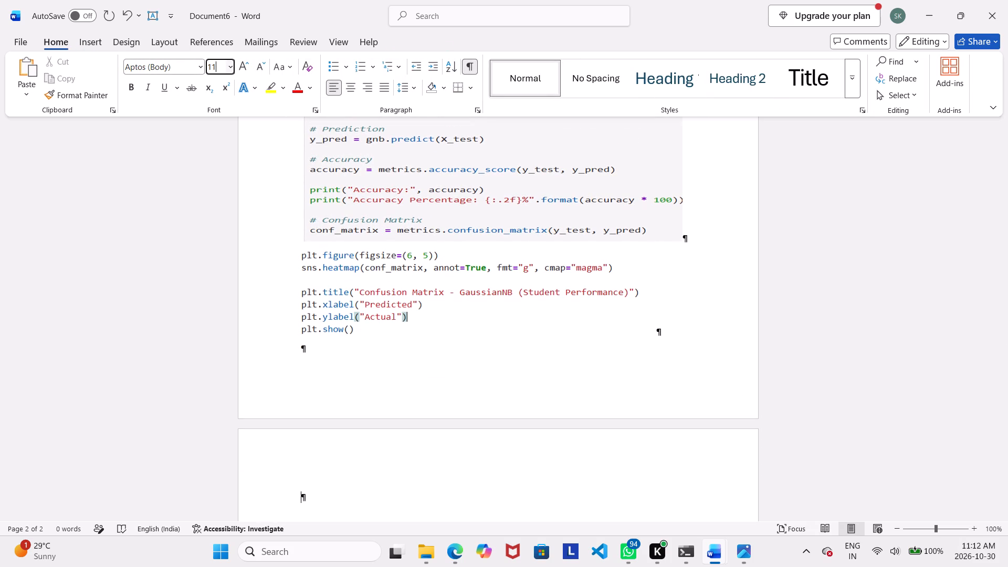
click(229, 66)
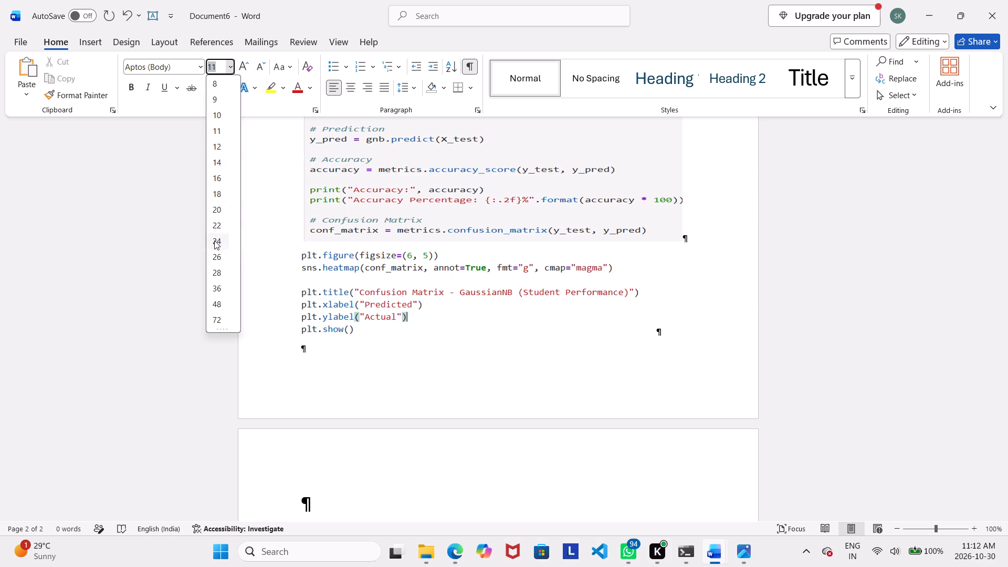
click(218, 223)
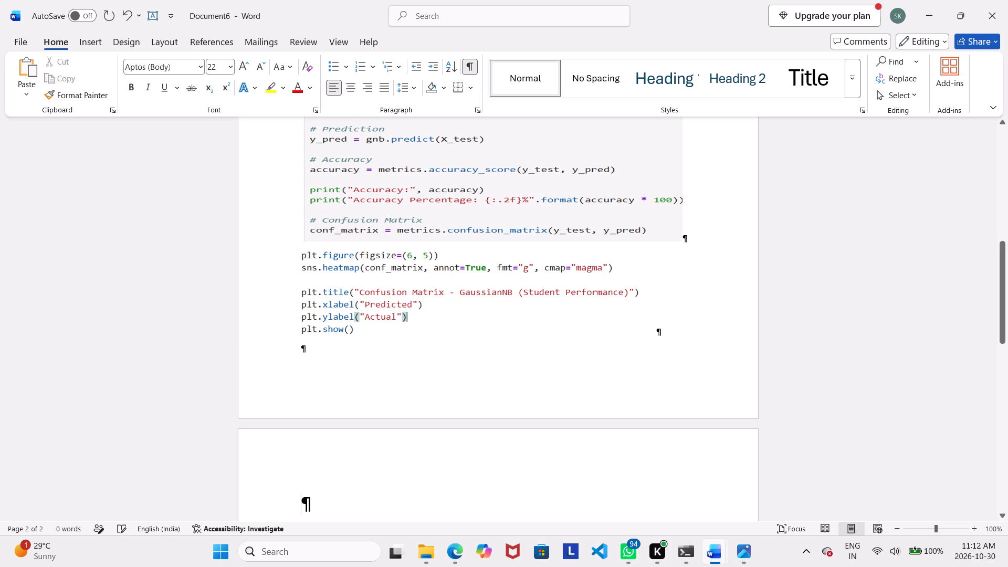
text(O/P)
key(Return)
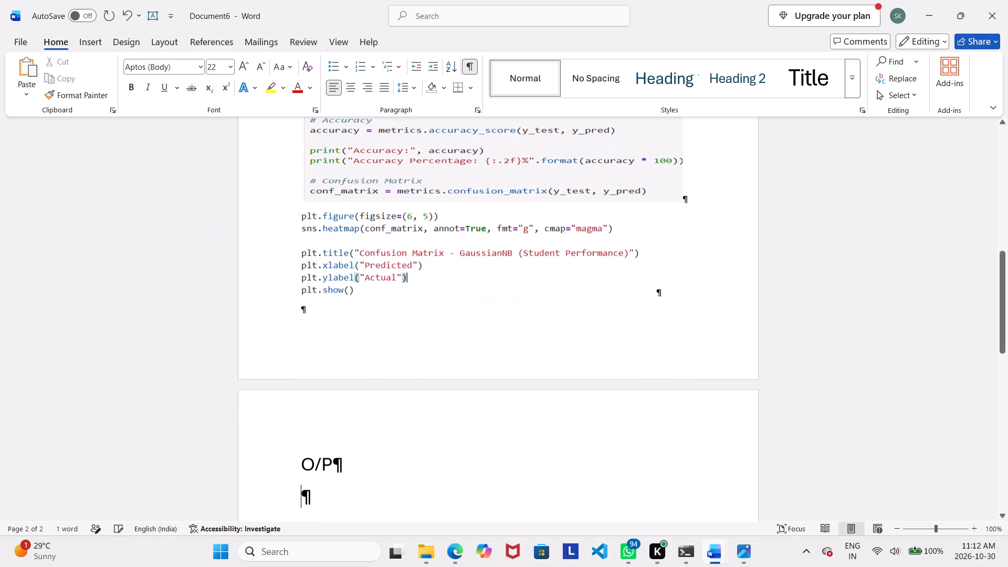
Insert the confusion-matrix output picture, Screenshot 2026-10-30 111021.png, in the paragraph below the O/P heading.
click(89, 47)
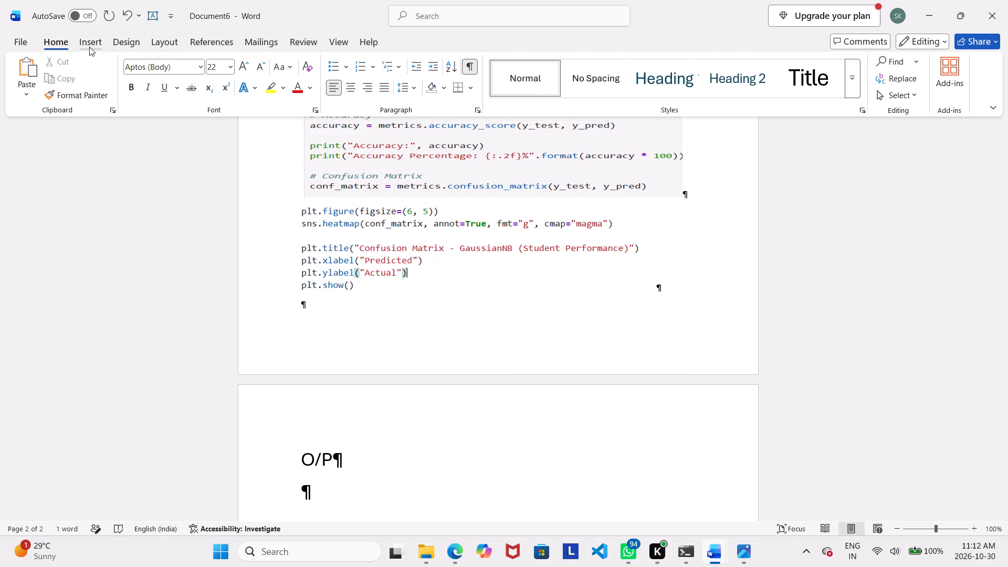
click(134, 70)
click(150, 127)
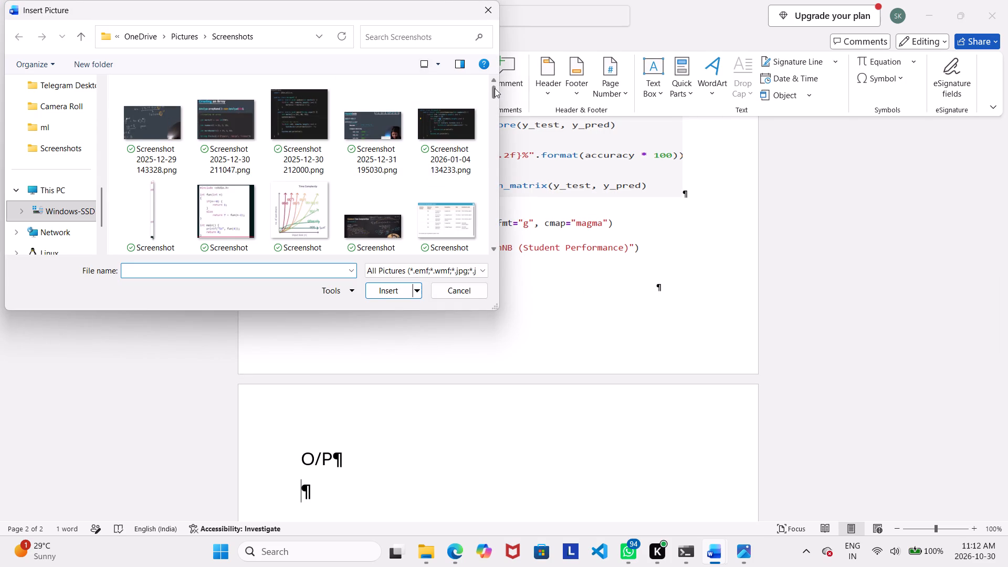
drag(493, 89, 483, 279)
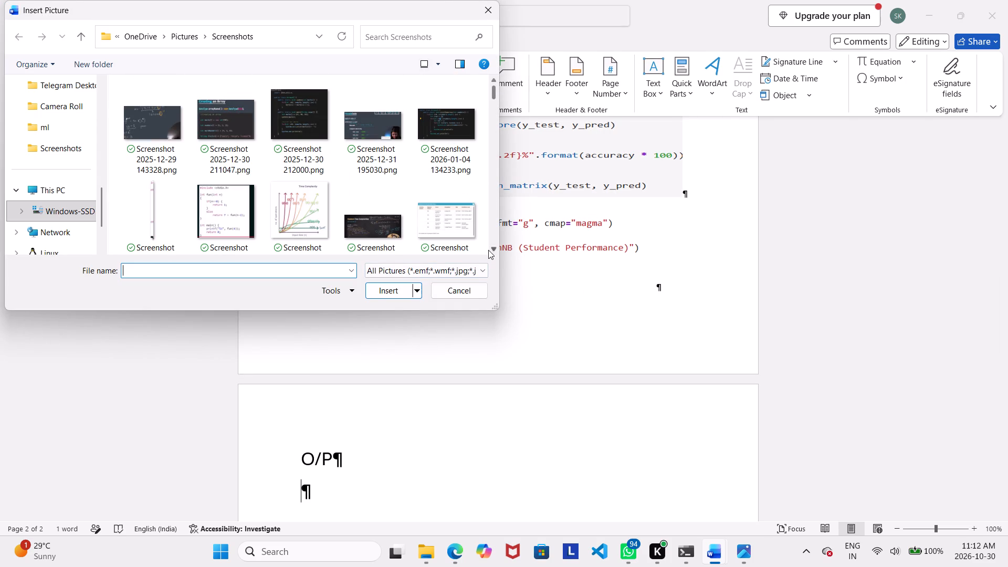
click(492, 247)
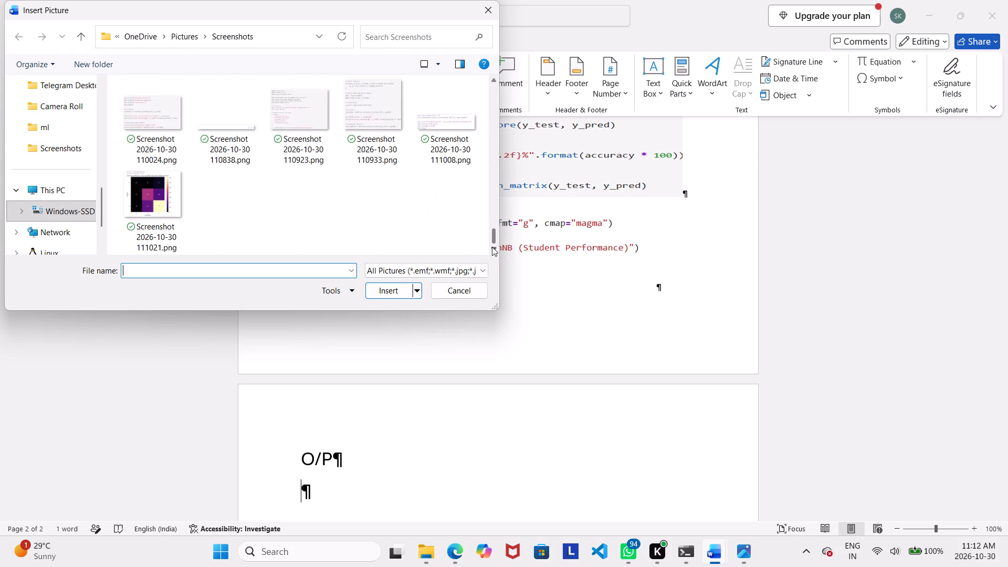
click(159, 195)
click(379, 288)
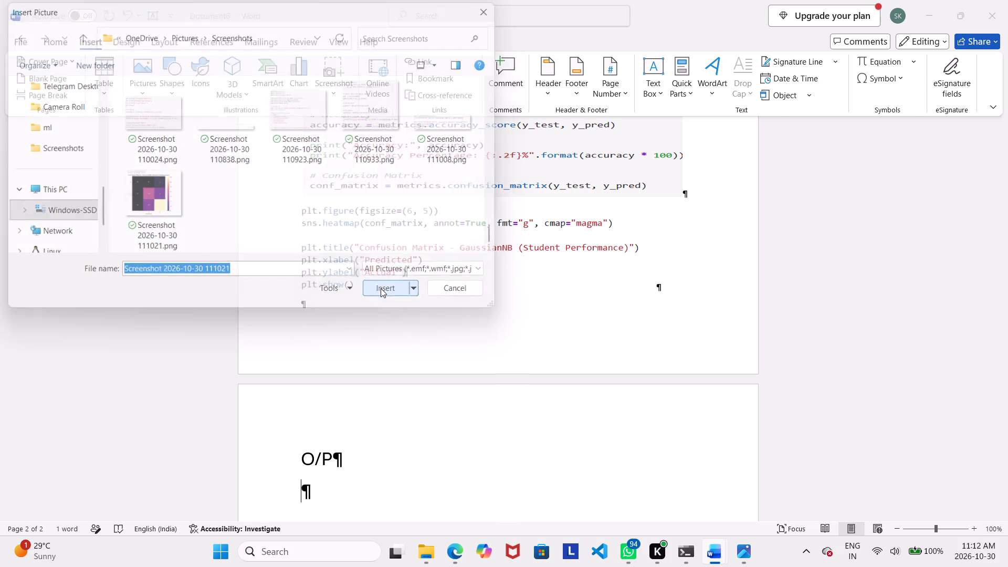
Save the document as ex6 in the Downloads folder.
scroll(564, 287, down, 4)
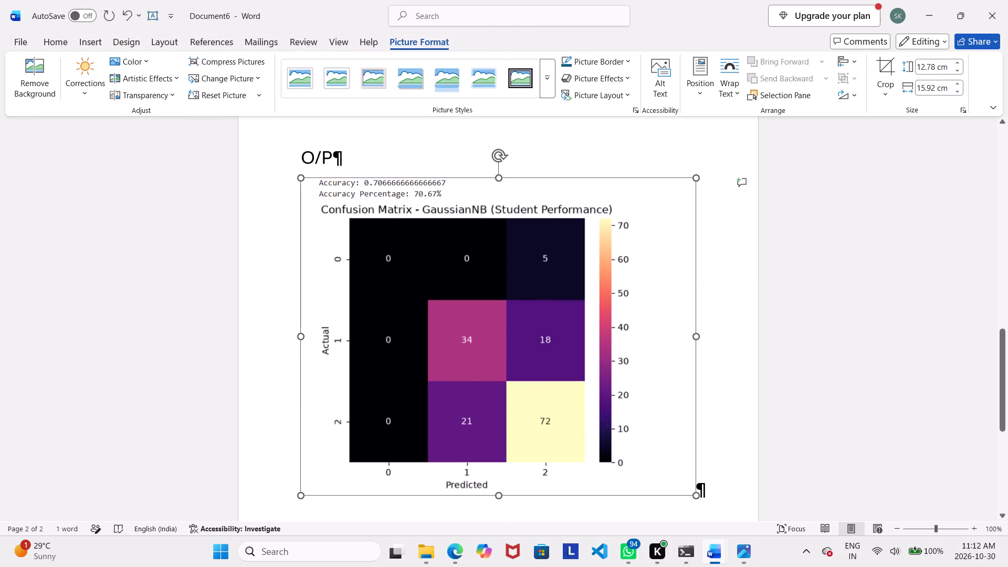
drag(1001, 362, 985, 386)
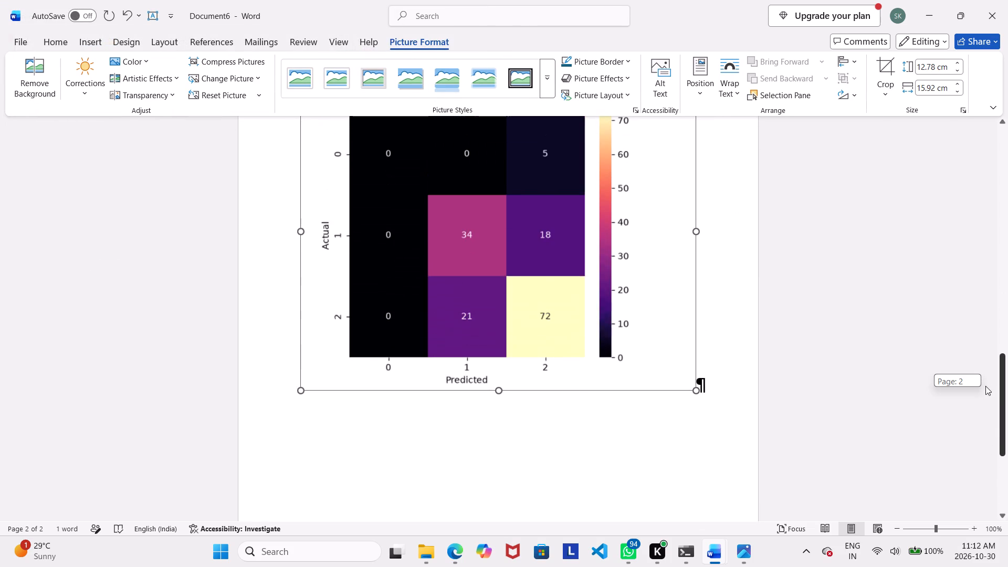
drag(985, 386, 984, 355)
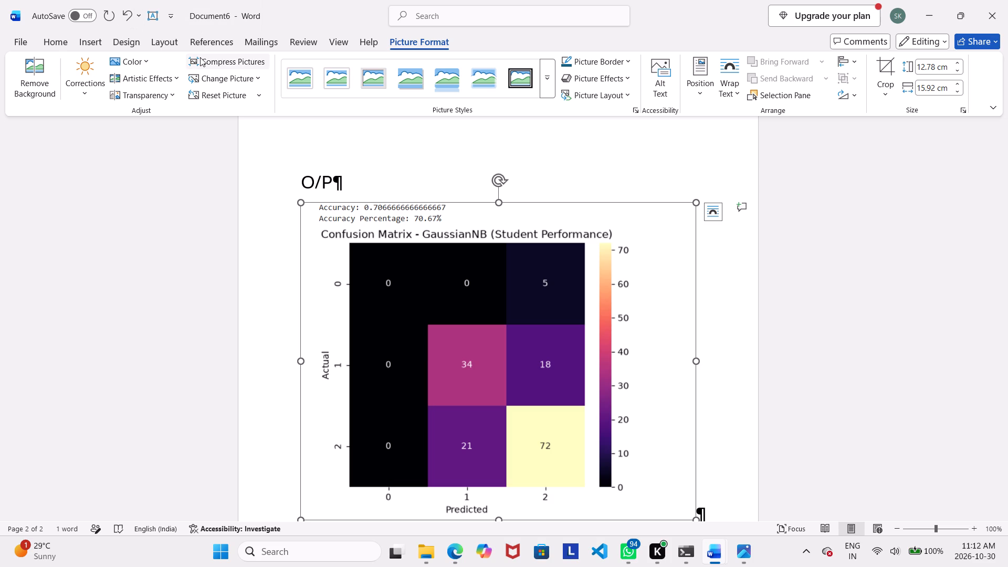
key(ctrl+s)
key(BackSpace)
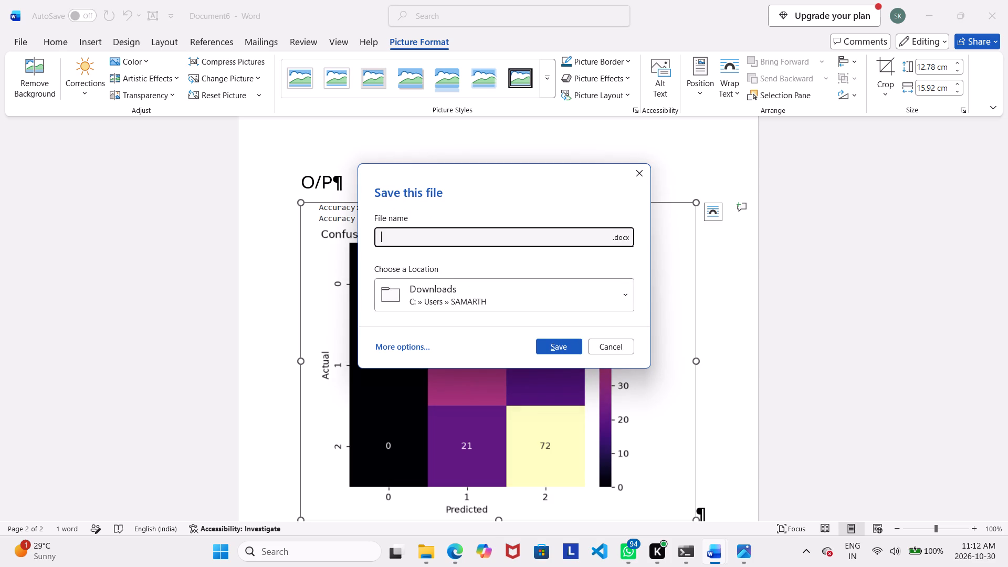
text(ex6)
key(Return)
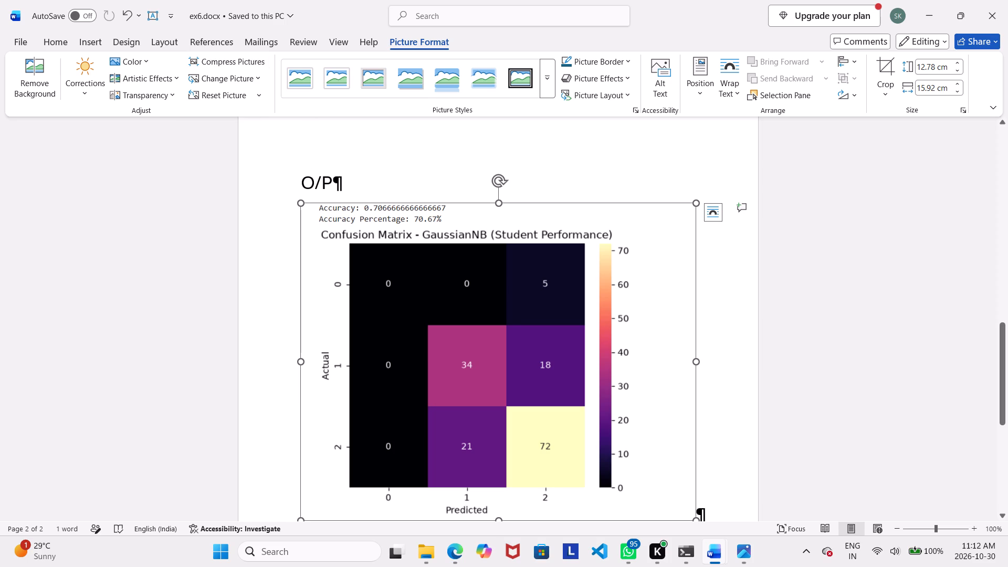
Create a new blank document.
click(7, 34)
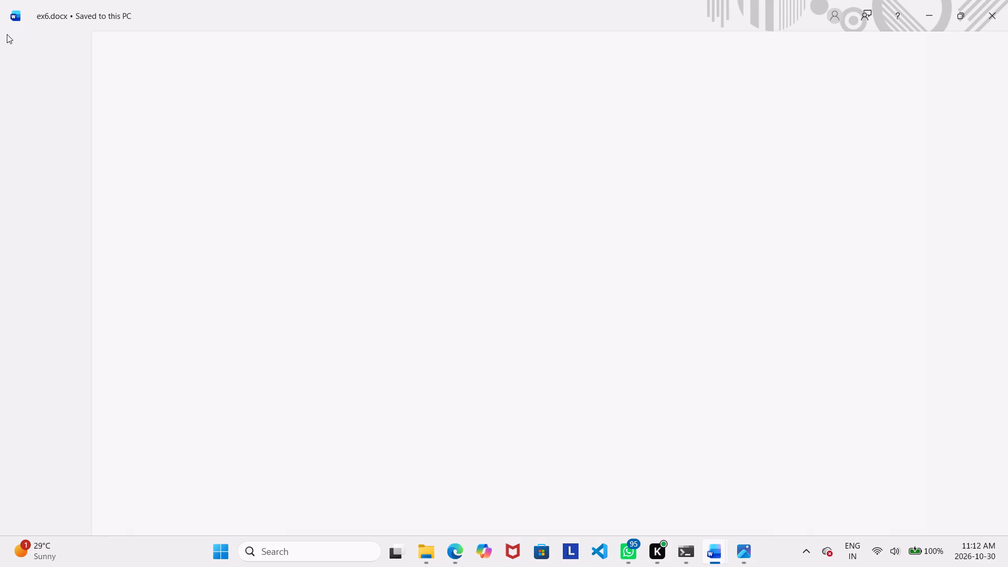
click(56, 102)
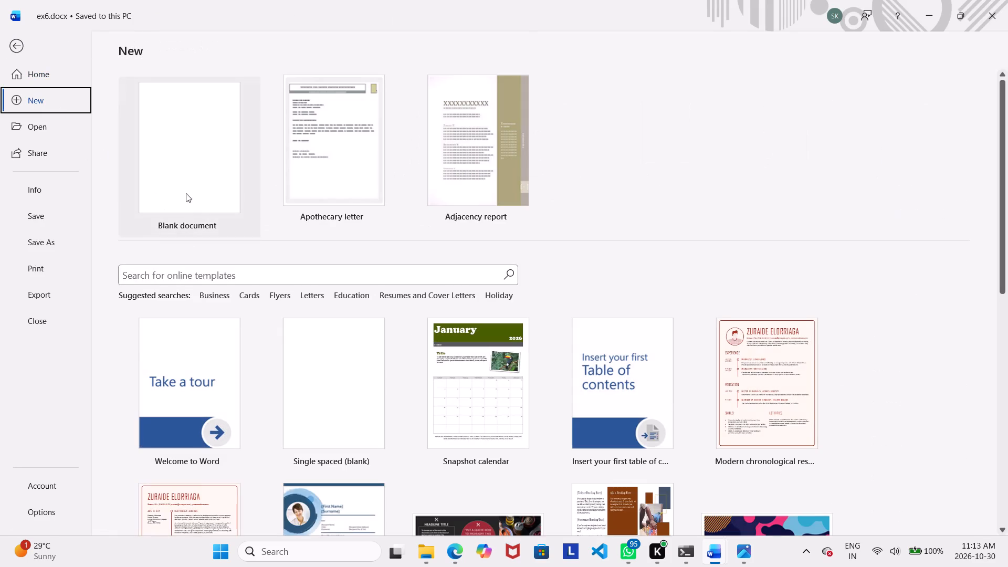
click(186, 193)
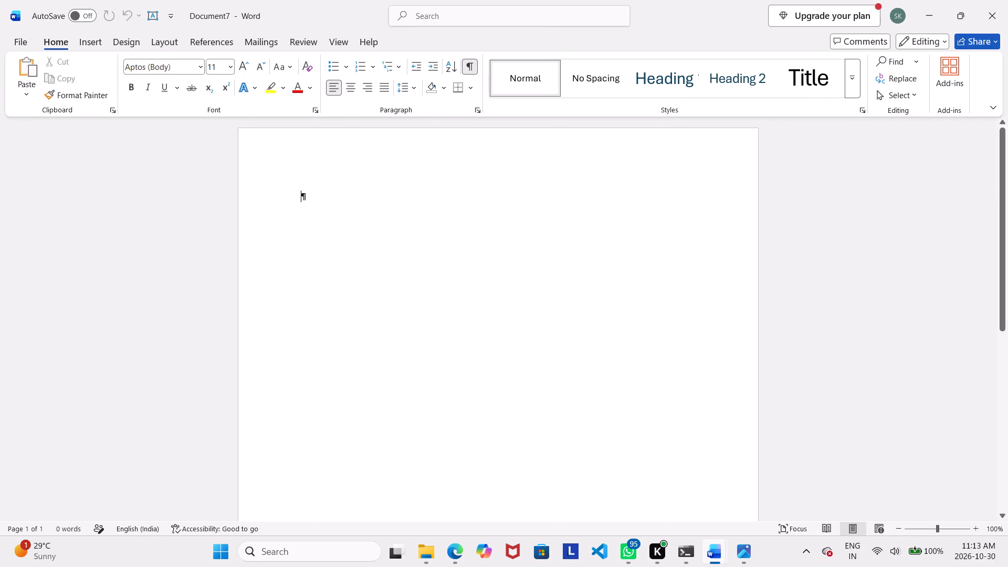
Switch to the MLEx notebook in Edge and snip the Experiment 7 code from the imports through the closing bracket of the X variables.
click(459, 560)
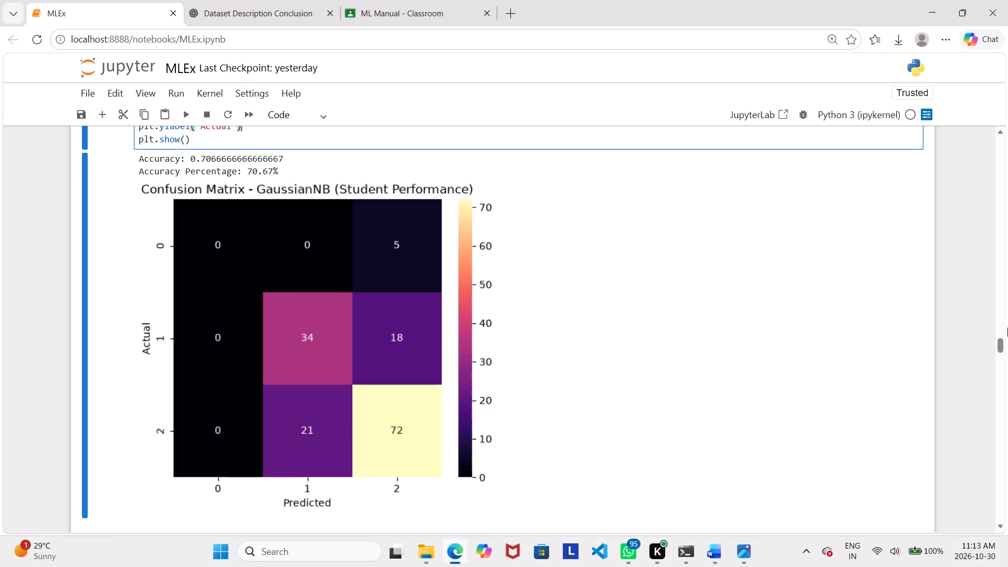
drag(999, 342, 999, 359)
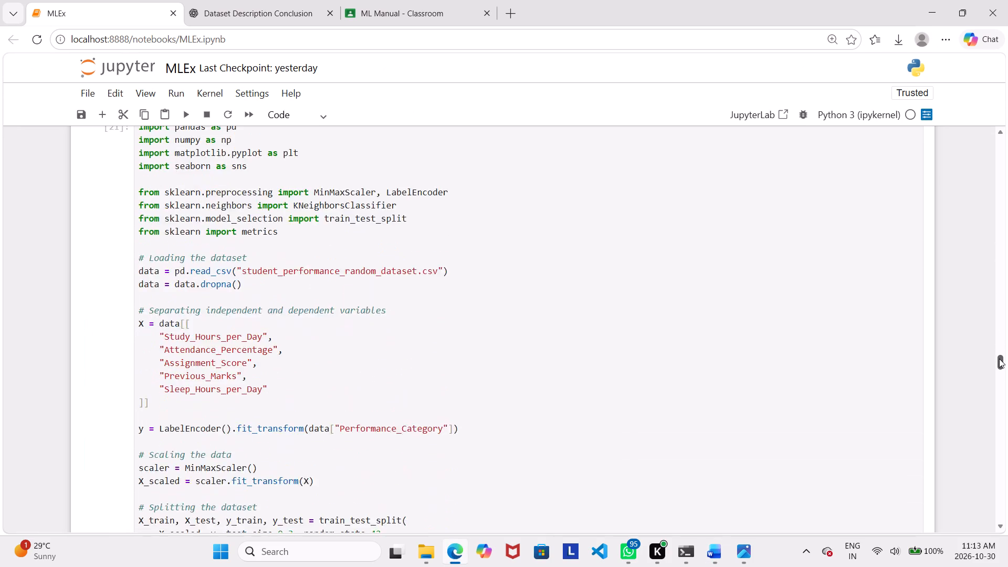
drag(999, 359, 1007, 387)
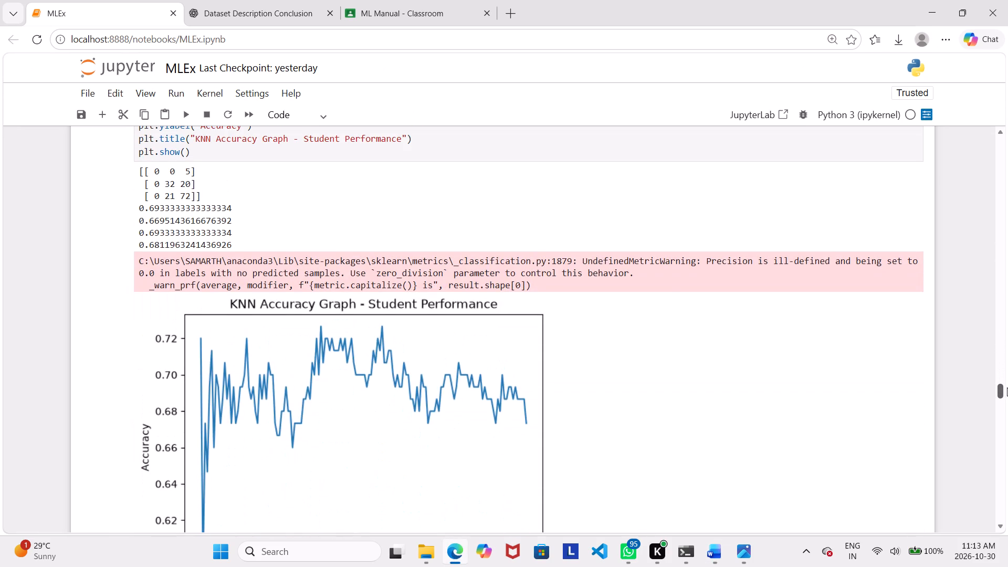
drag(1007, 387, 1007, 387)
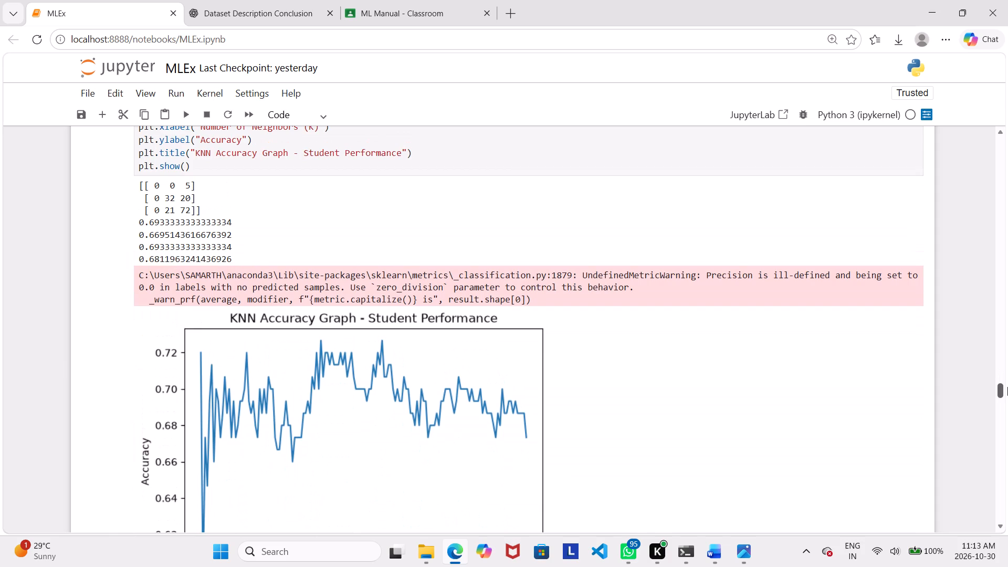
drag(1007, 387, 1007, 397)
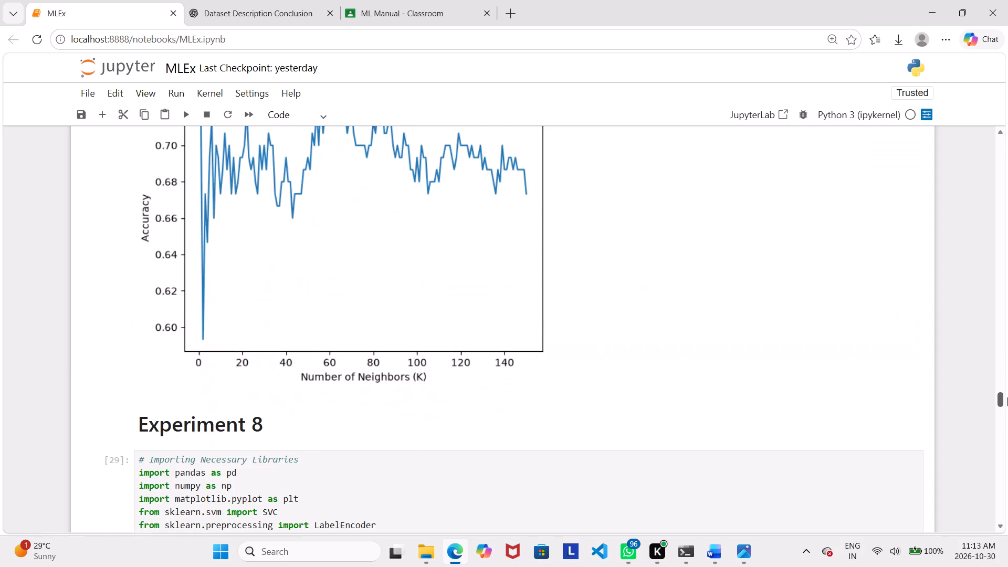
drag(1007, 397, 1007, 355)
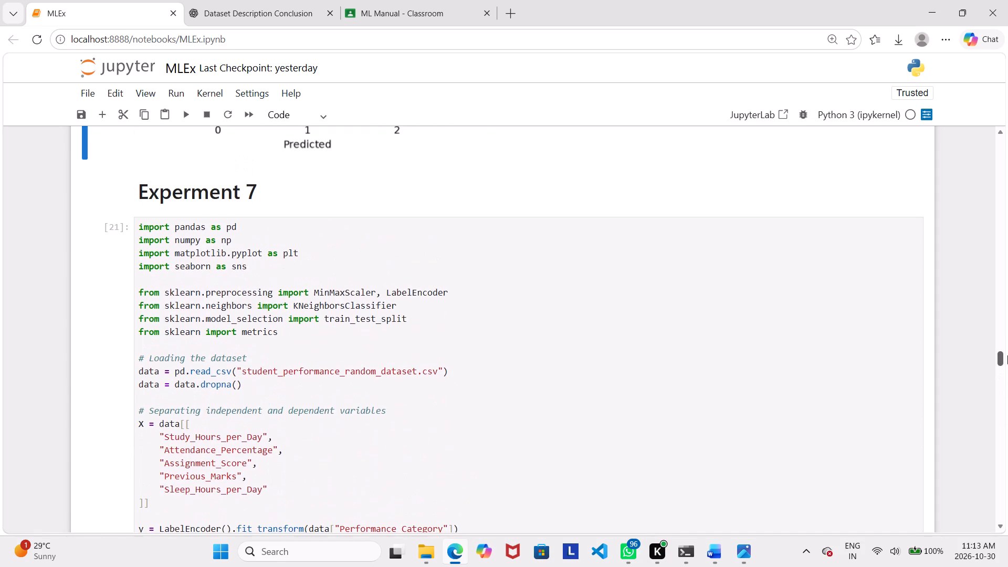
drag(1007, 355, 1007, 359)
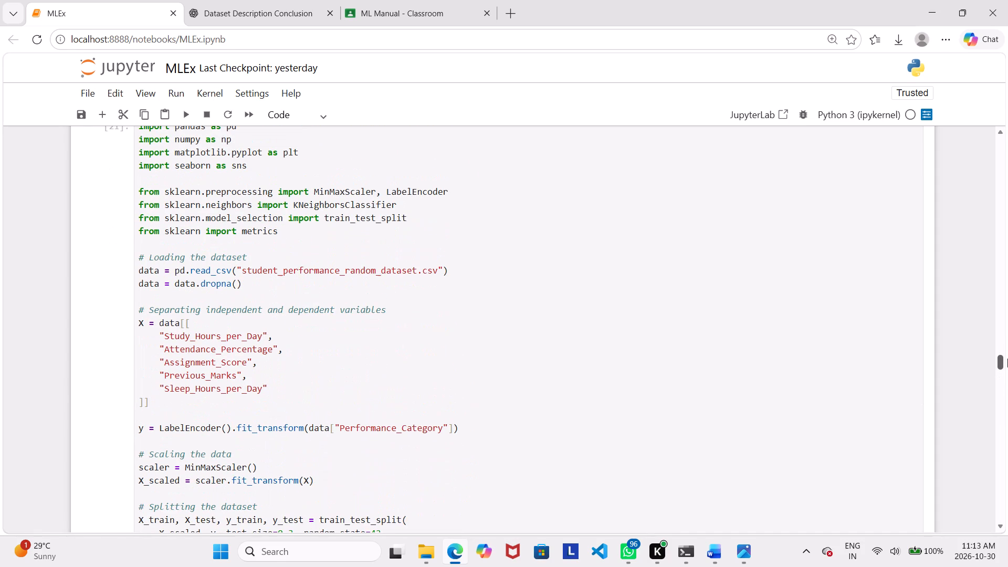
drag(1007, 359, 1007, 357)
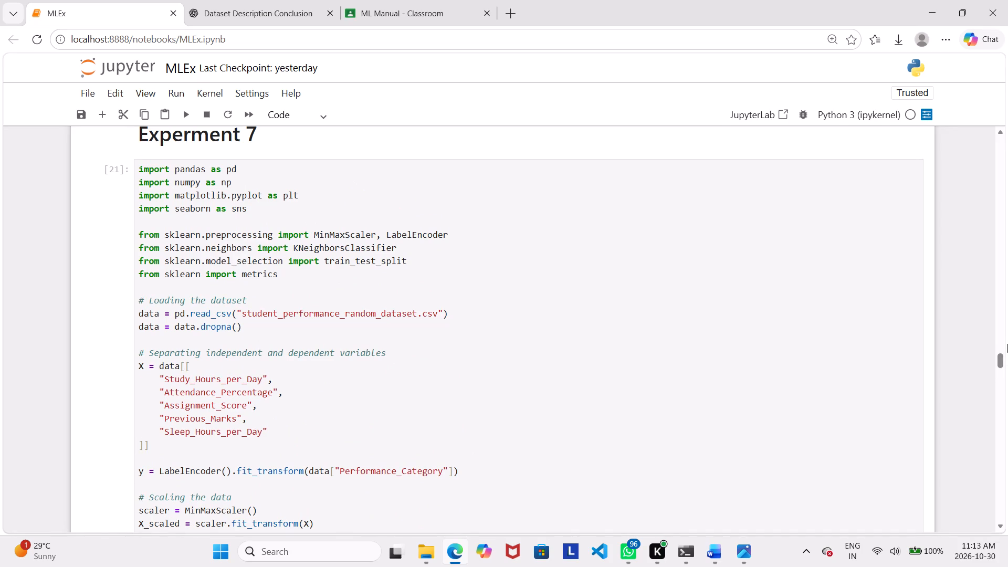
key(Print)
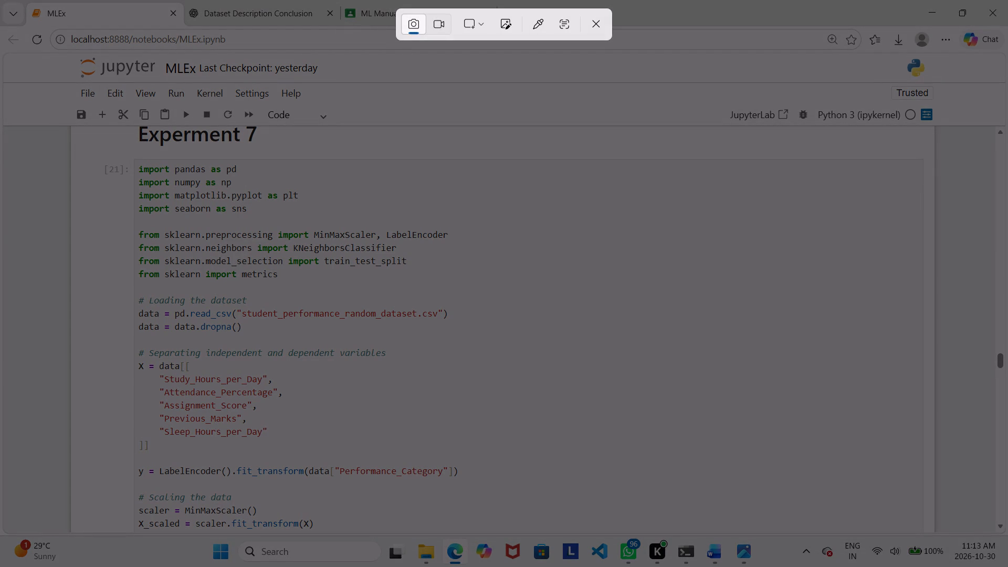
drag(135, 164, 149, 183)
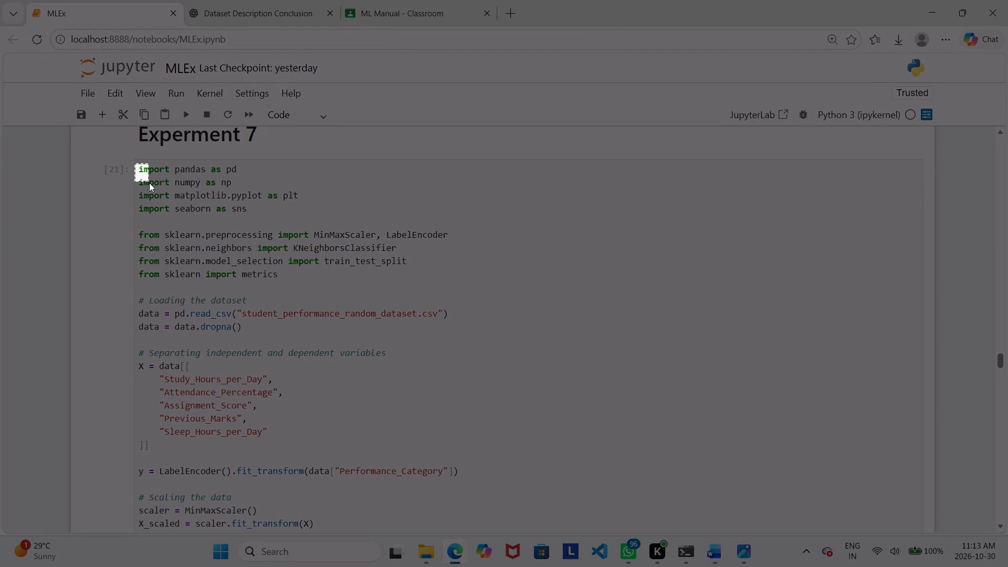
drag(149, 183, 345, 453)
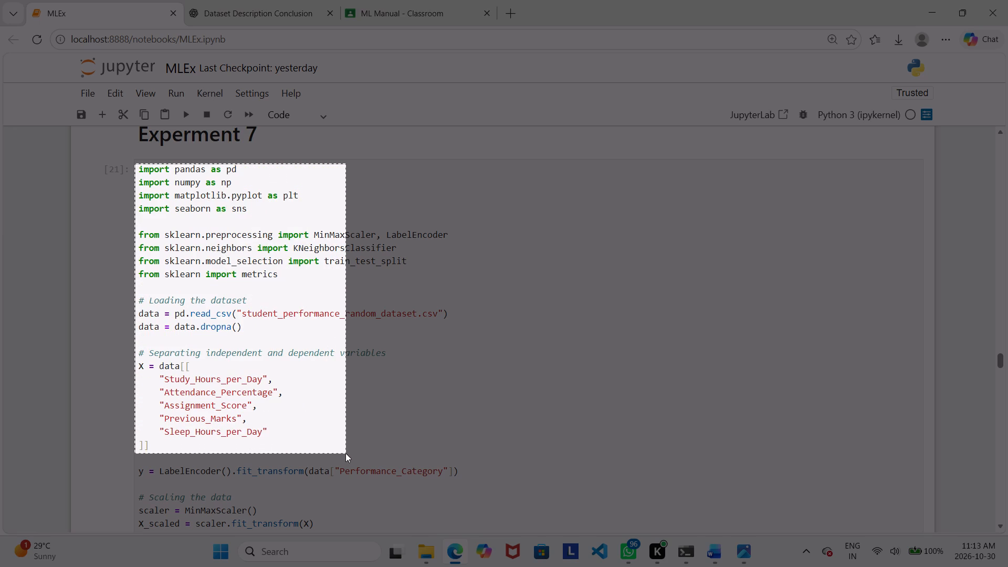
drag(345, 453, 447, 451)
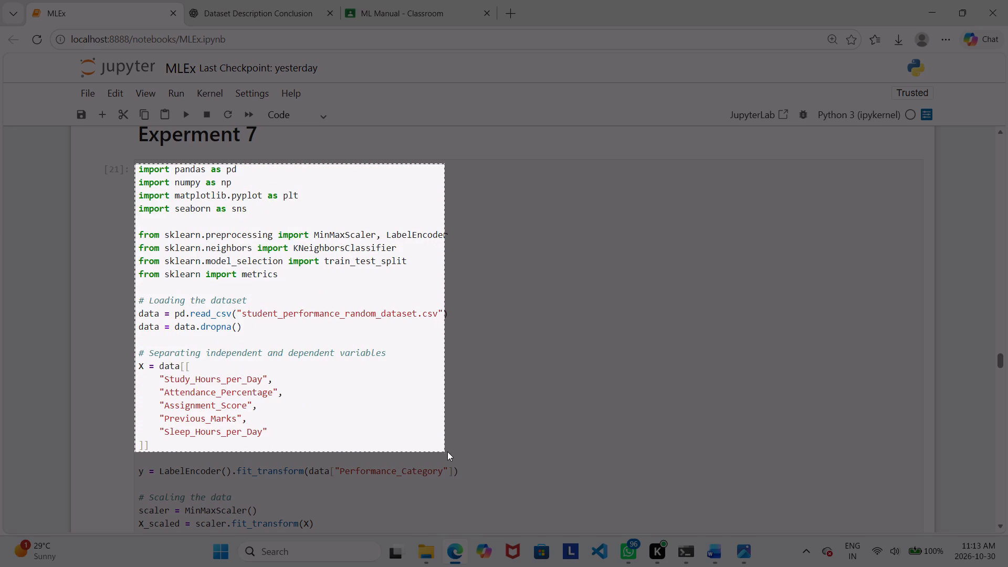
drag(447, 451, 457, 450)
Snip the Experiment 7 code from the y = LabelEncoder() line through the f1_score print line.
scroll(457, 450, down, 15)
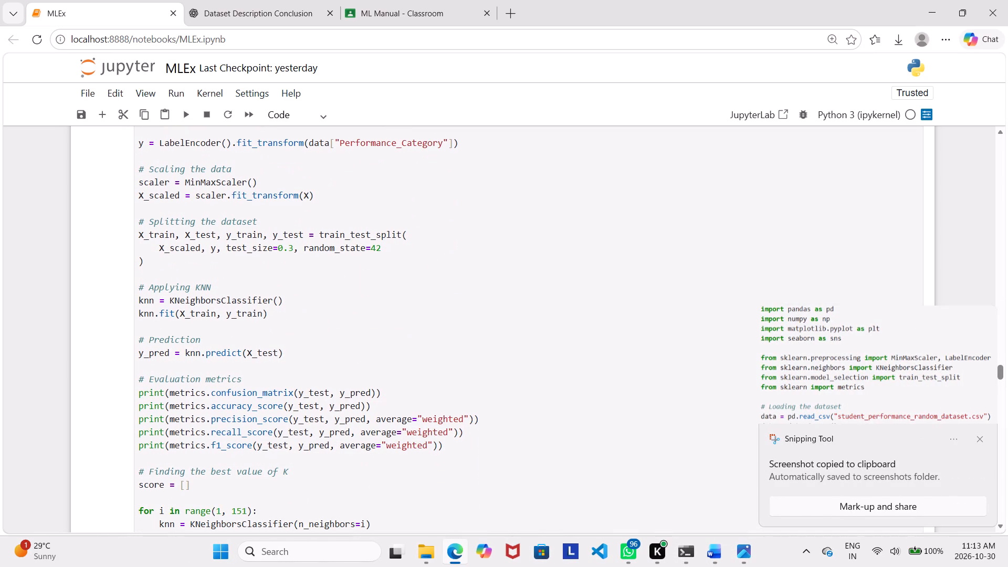
key(Print)
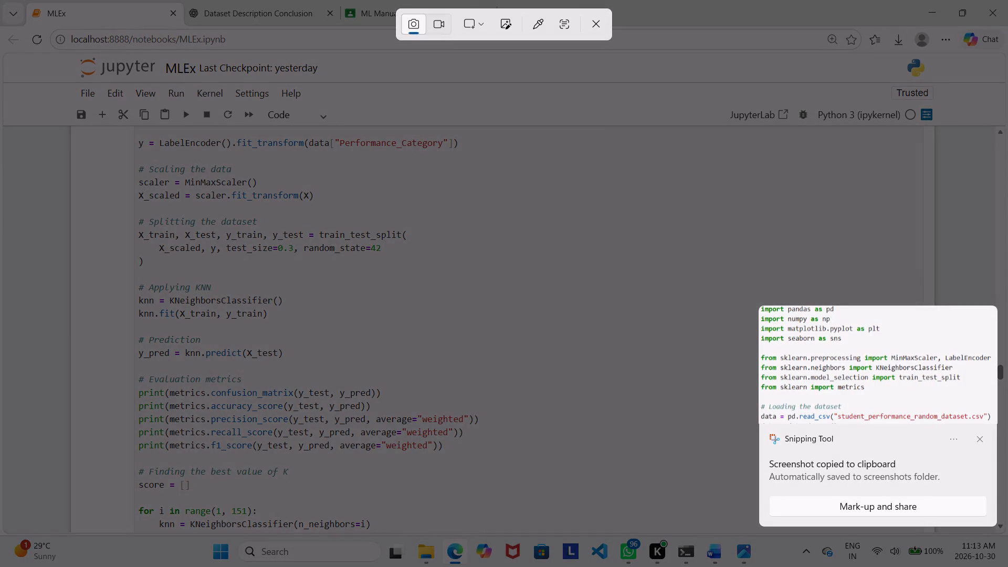
drag(134, 139, 545, 439)
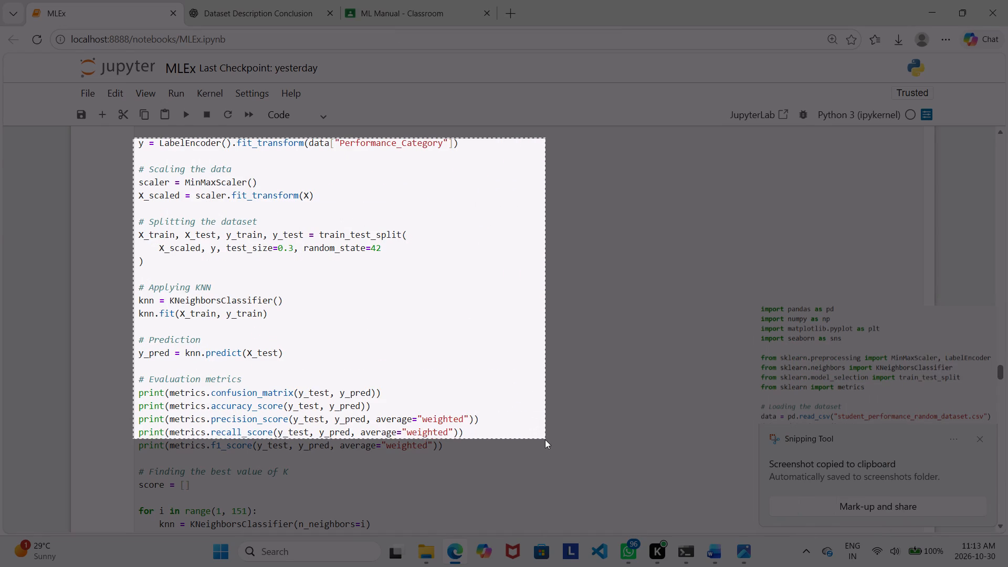
drag(545, 439, 518, 453)
Snip the remaining Experiment 7 code from the "Finding the best value of K" comment through plt.show().
scroll(538, 448, down, 11)
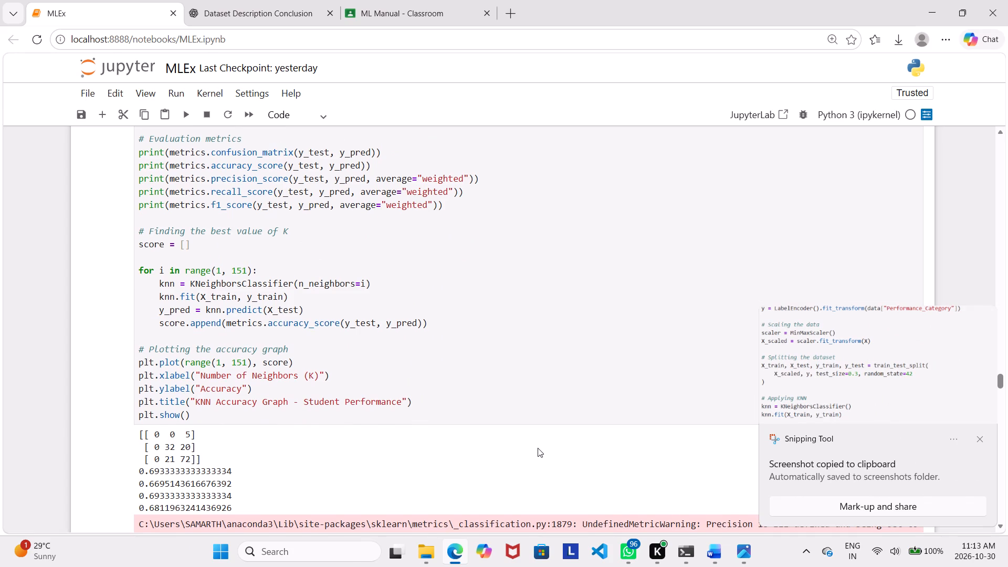
key(Print)
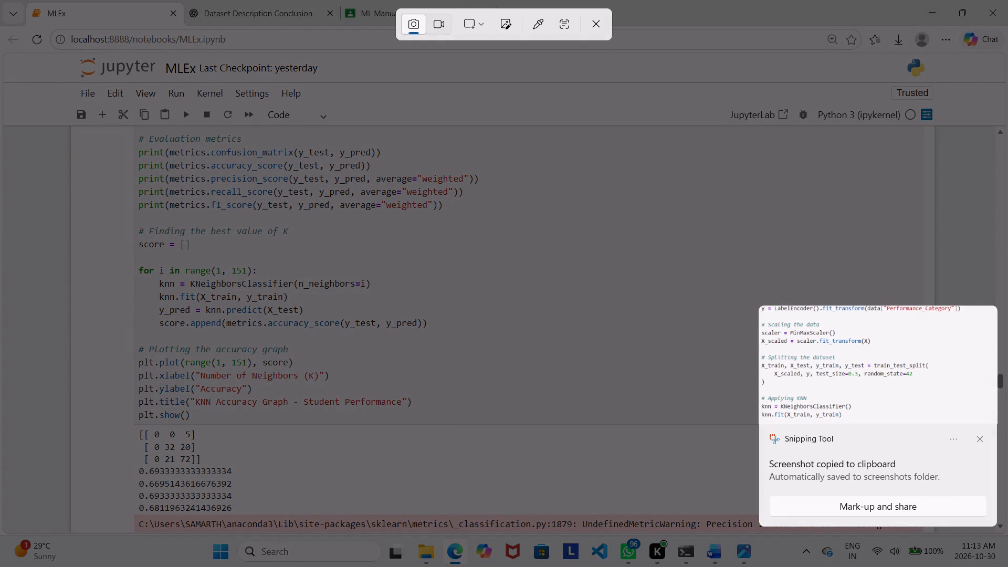
drag(138, 225, 267, 328)
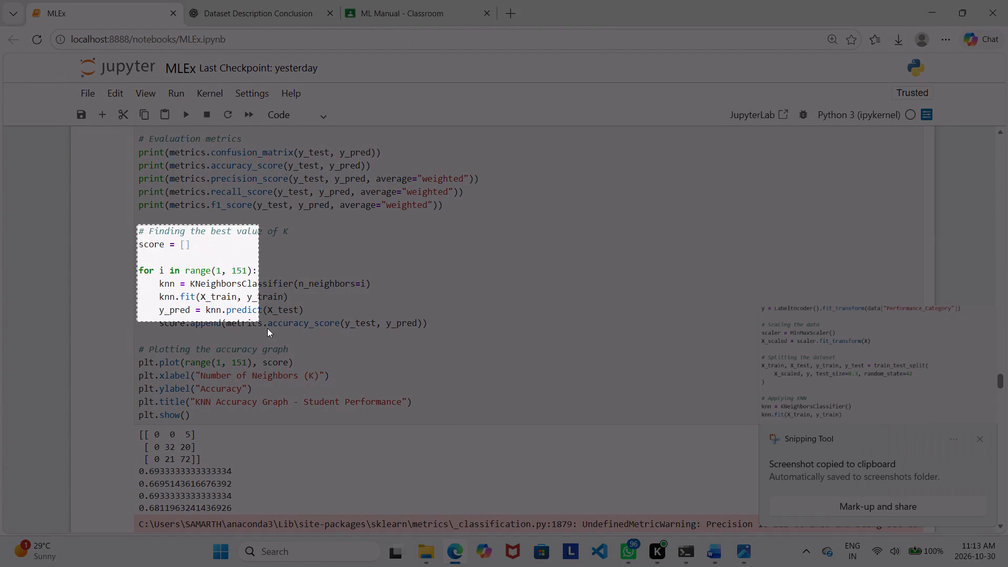
drag(267, 328, 438, 423)
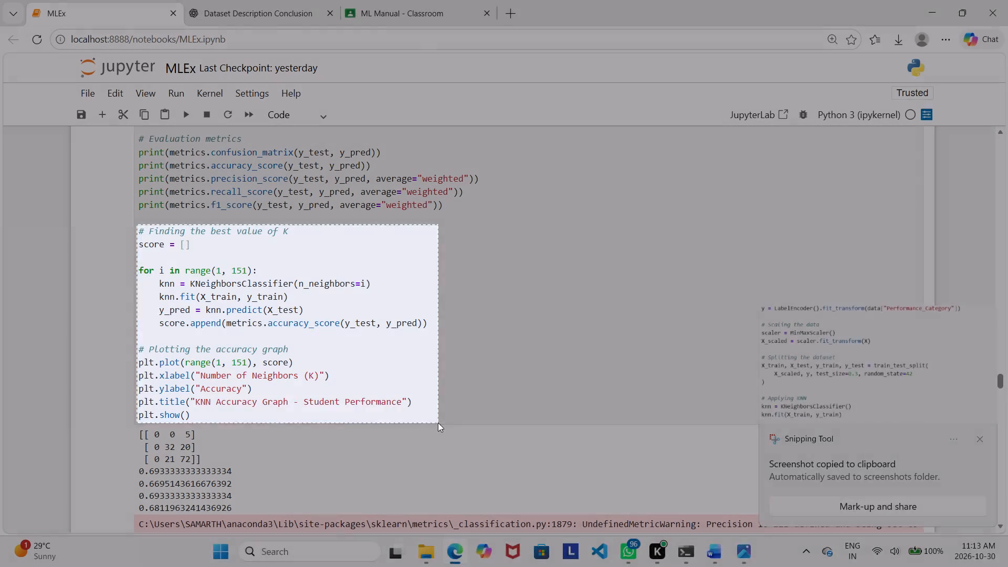
Snip the printed confusion matrix and the four metric scores below the Experiment 7 code, leaving out the warning.
scroll(437, 423, down, 7)
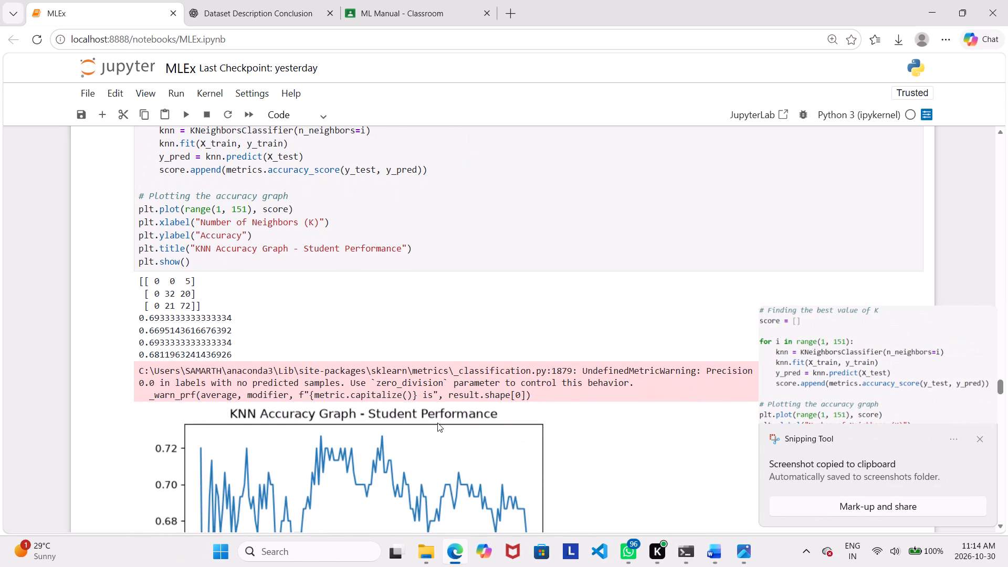
key(Print)
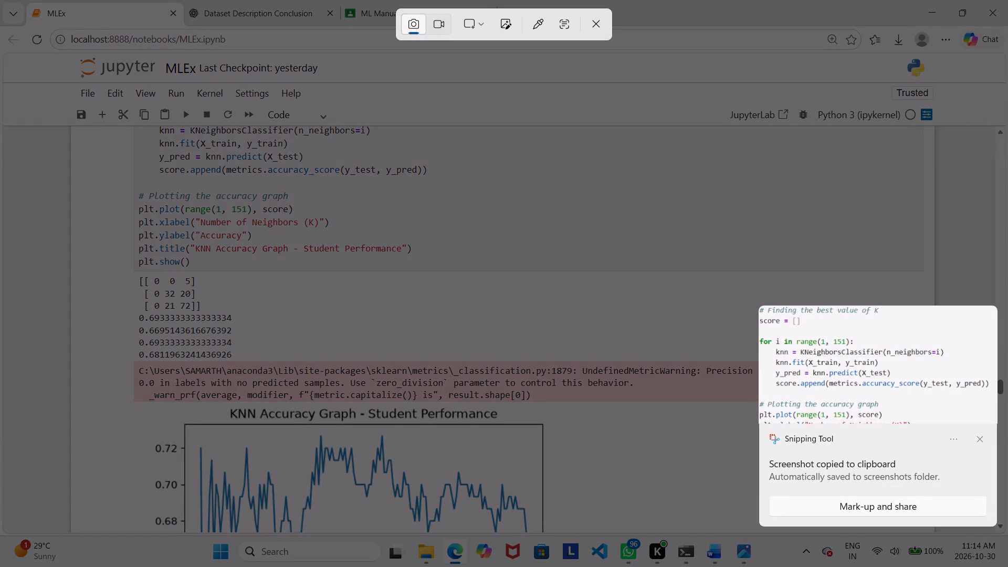
drag(133, 274, 243, 362)
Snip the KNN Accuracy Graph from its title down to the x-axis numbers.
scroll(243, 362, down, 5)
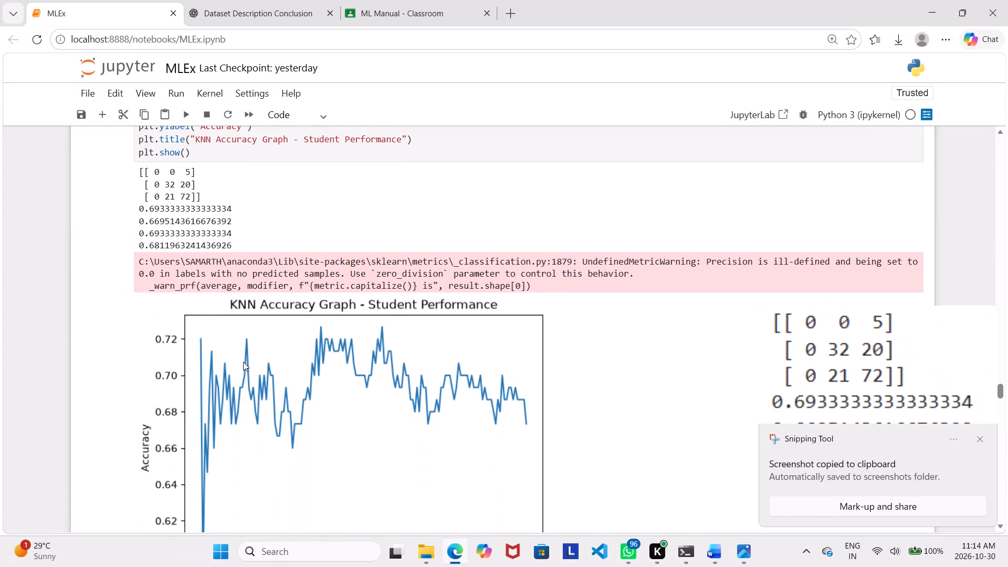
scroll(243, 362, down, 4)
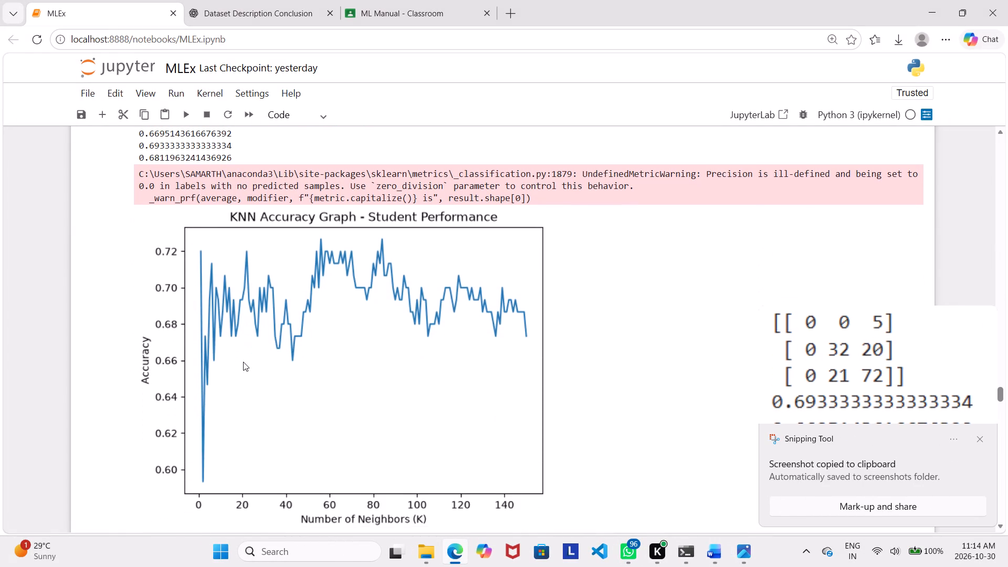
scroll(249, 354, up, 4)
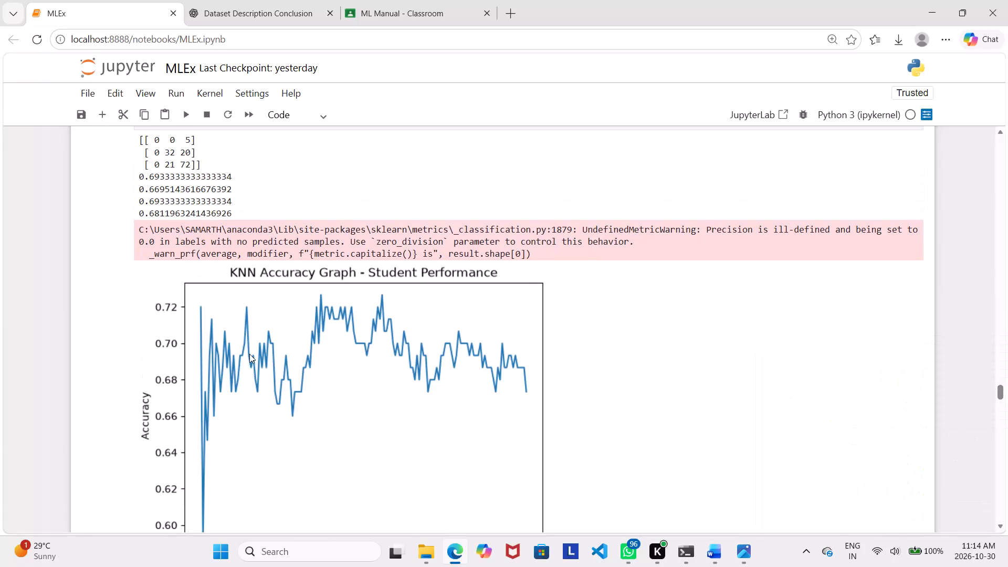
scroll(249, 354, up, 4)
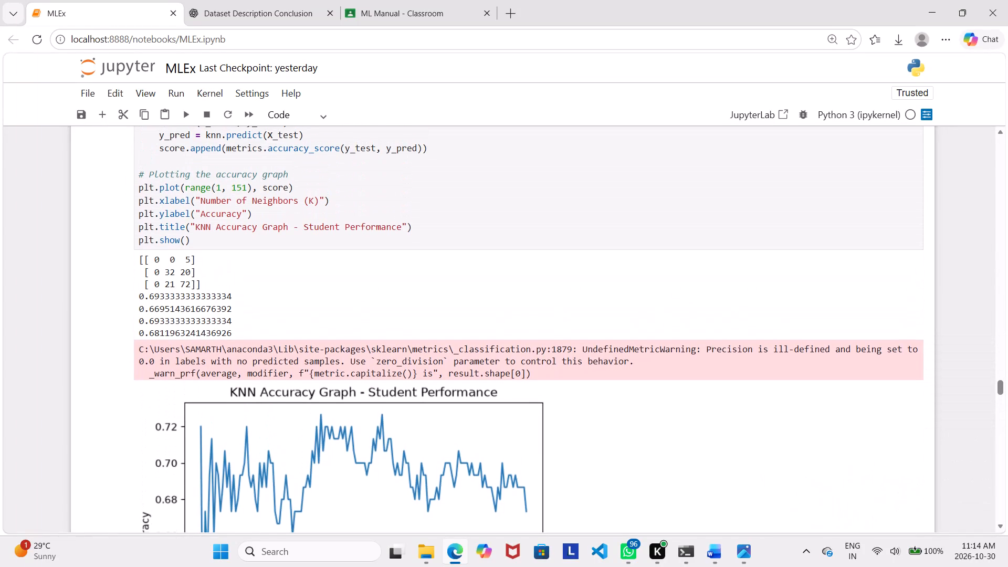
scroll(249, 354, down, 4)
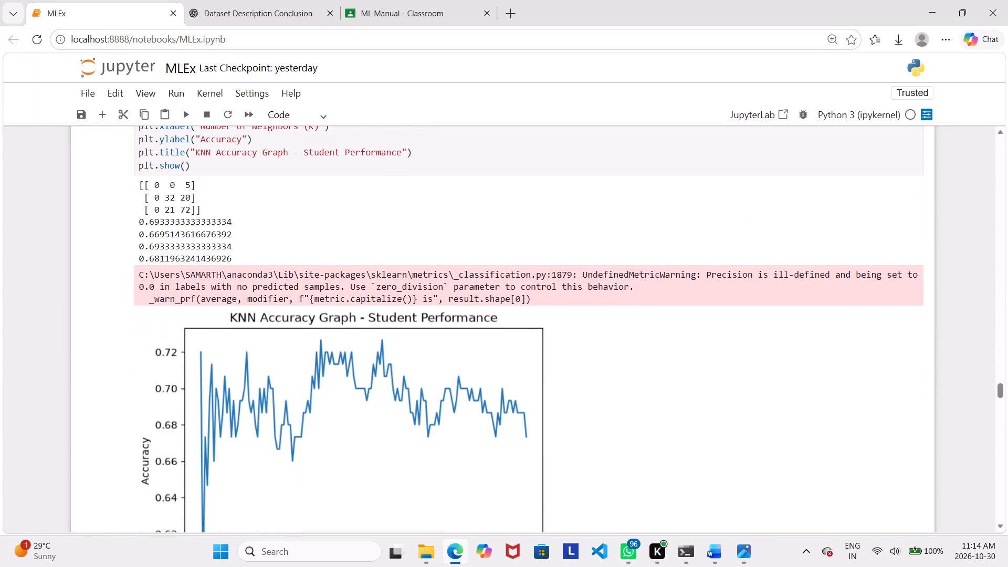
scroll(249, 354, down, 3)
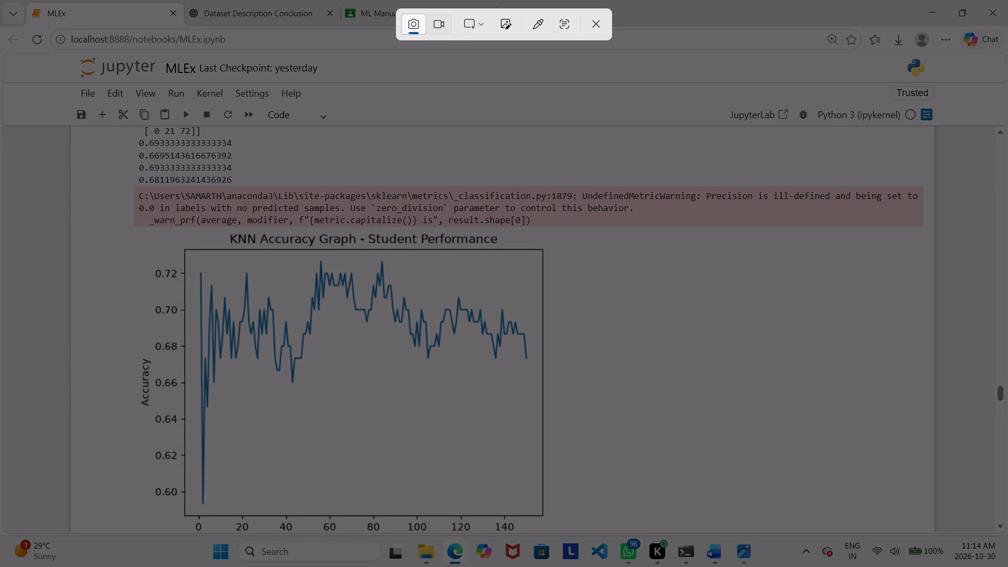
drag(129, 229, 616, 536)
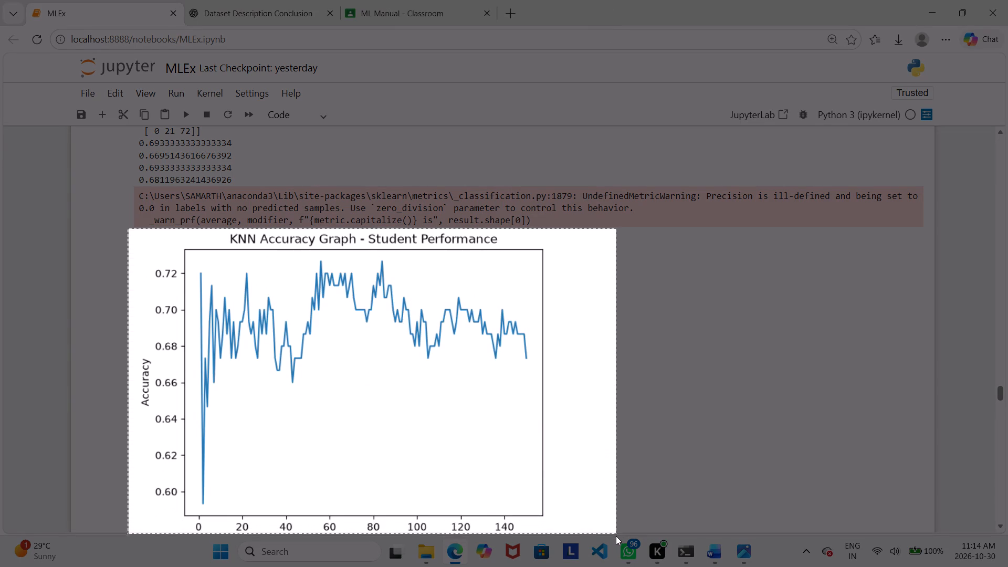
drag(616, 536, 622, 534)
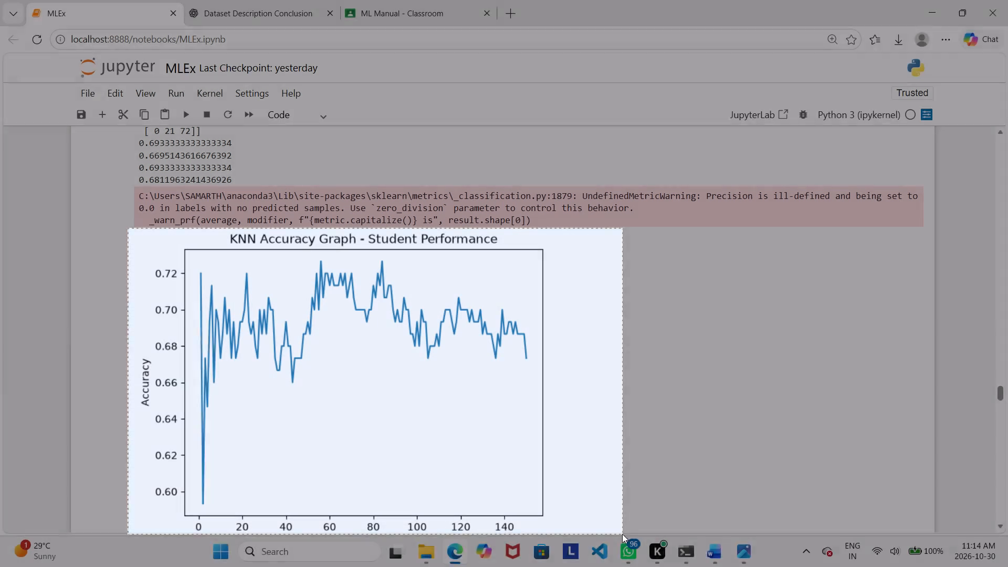
Snip the whole KNN Accuracy Graph, from its title through the Number of Neighbors (K) axis label.
scroll(614, 489, down, 4)
scroll(614, 481, up, 1)
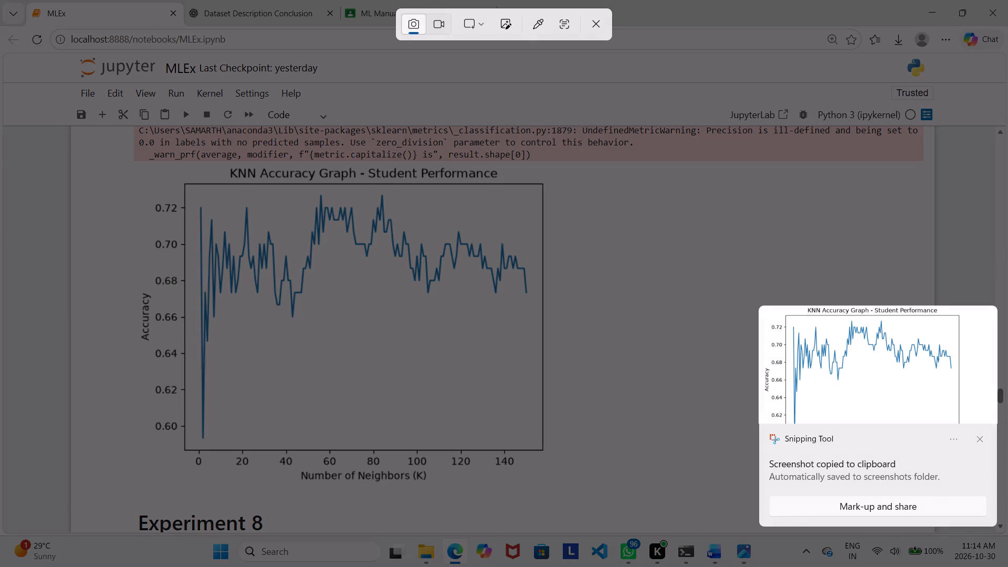
drag(128, 166, 583, 396)
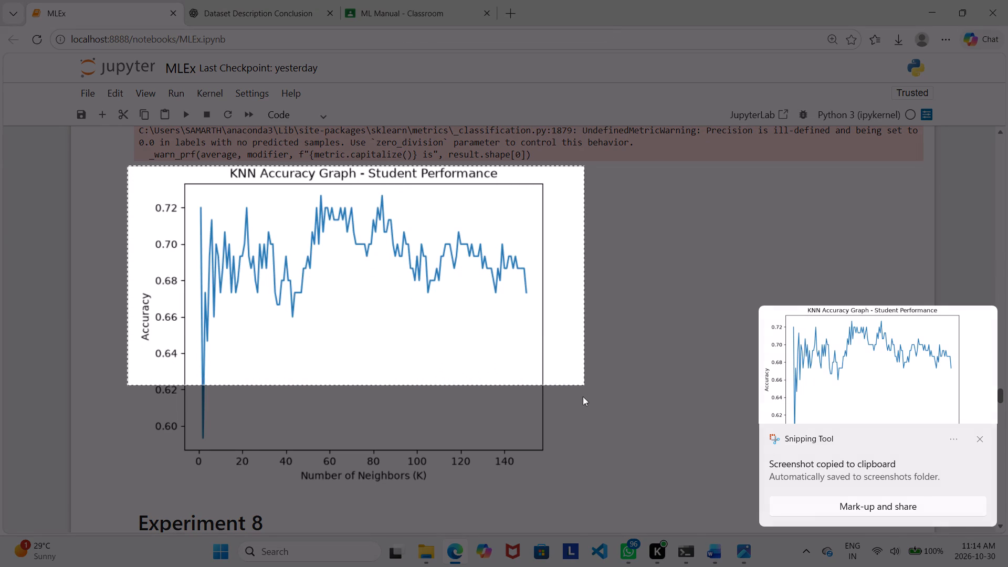
drag(583, 396, 574, 489)
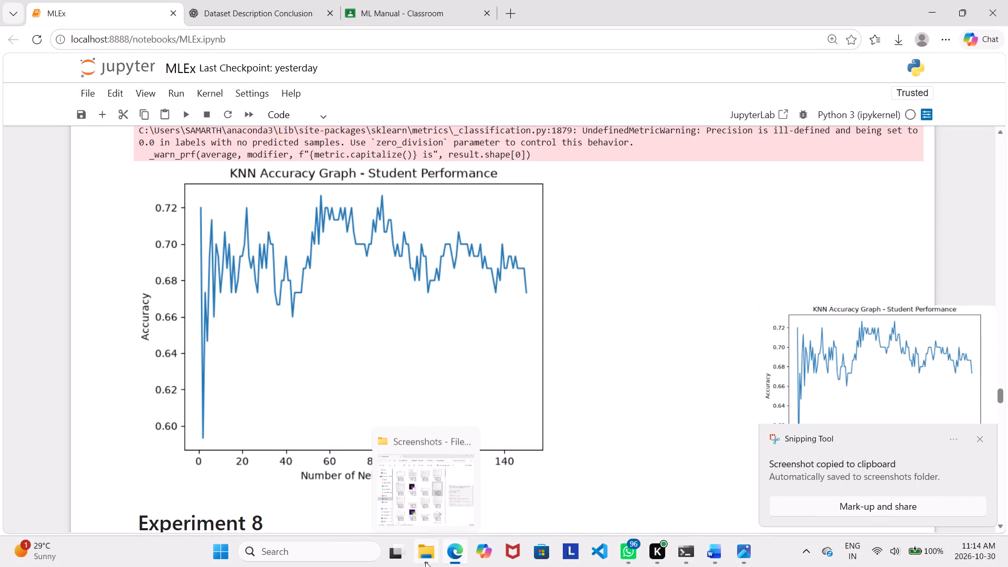
Close the LAB MANUAL AIML and ex6 documents and switch to the blank Document7 in Word.
click(715, 566)
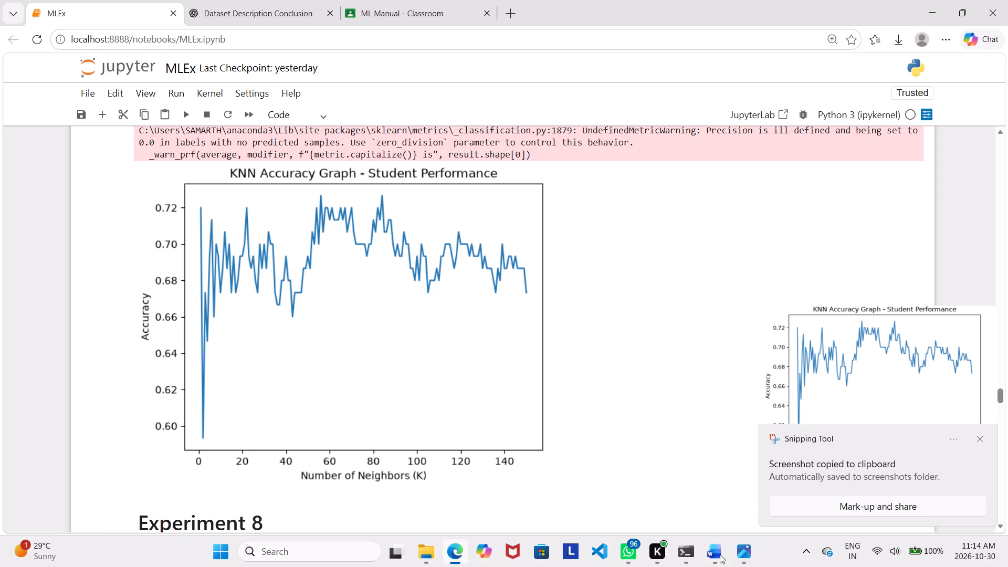
click(720, 554)
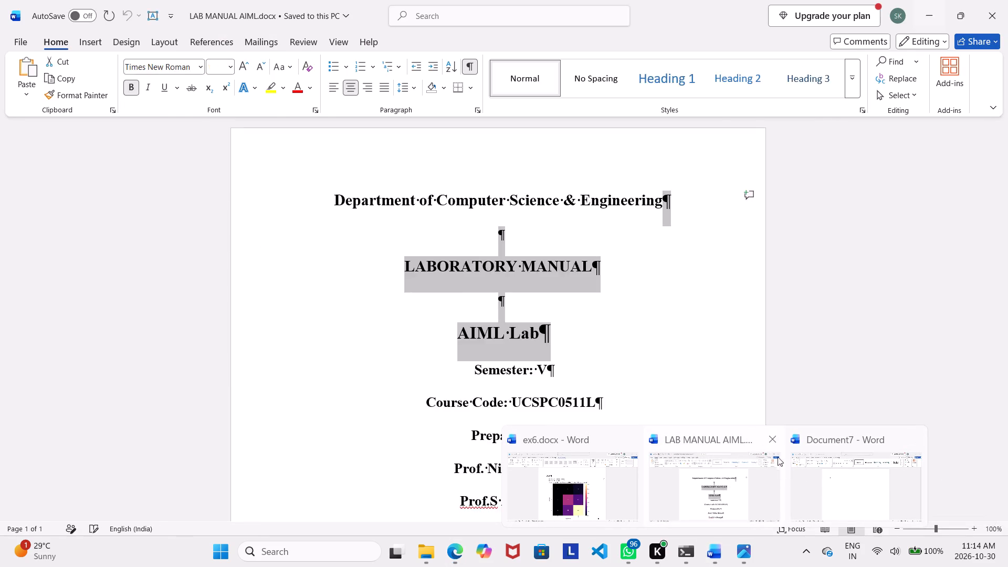
click(771, 440)
click(695, 440)
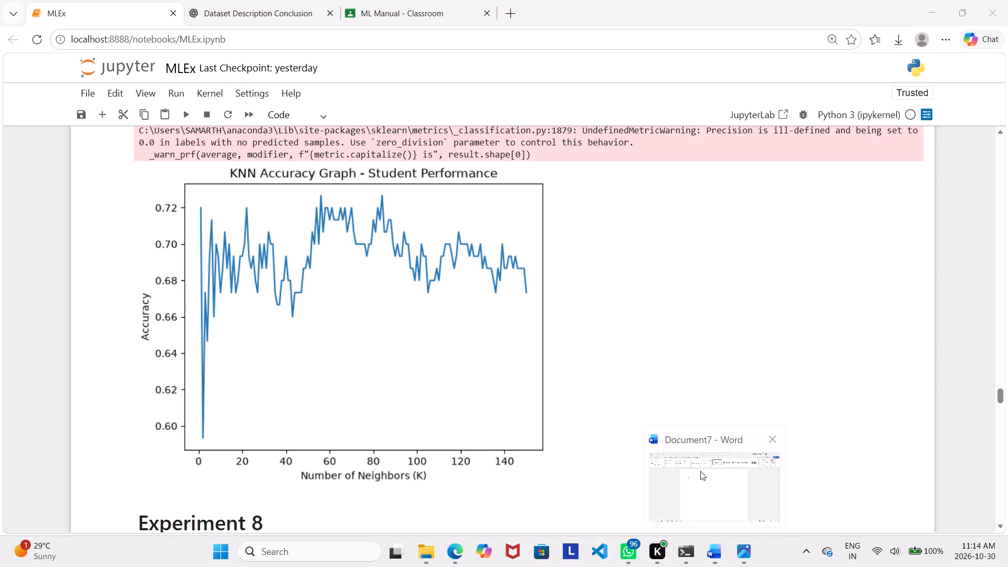
click(700, 487)
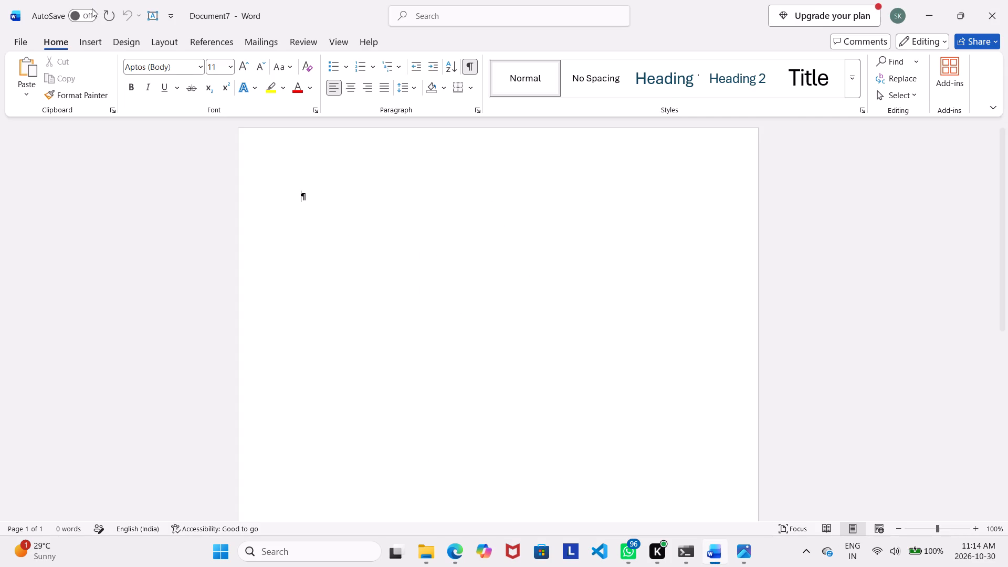
Insert the first Experiment 7 code picture, Screenshot 2026-10-30 111338.png, from the Screenshots folder into the blank document.
click(87, 37)
click(138, 72)
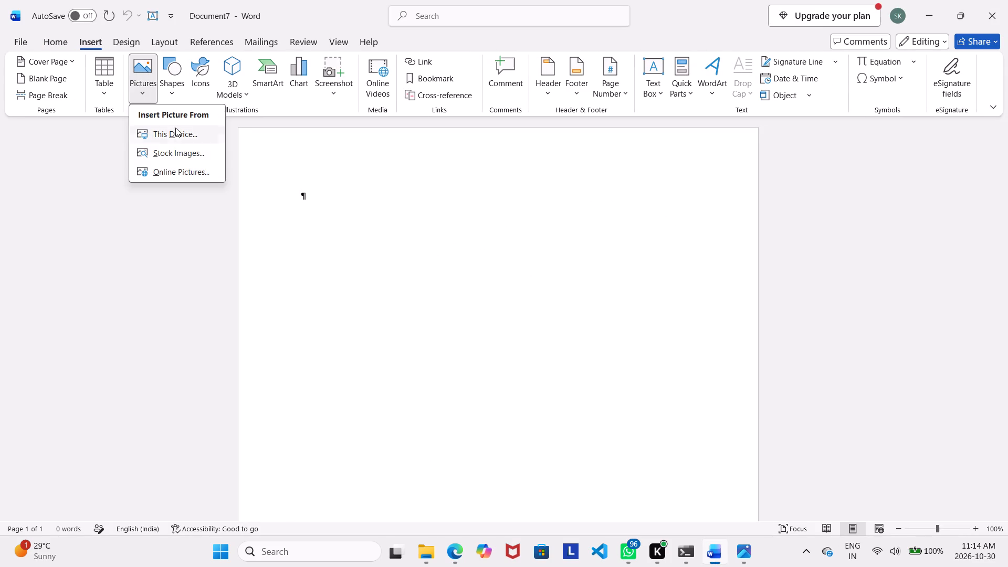
click(174, 130)
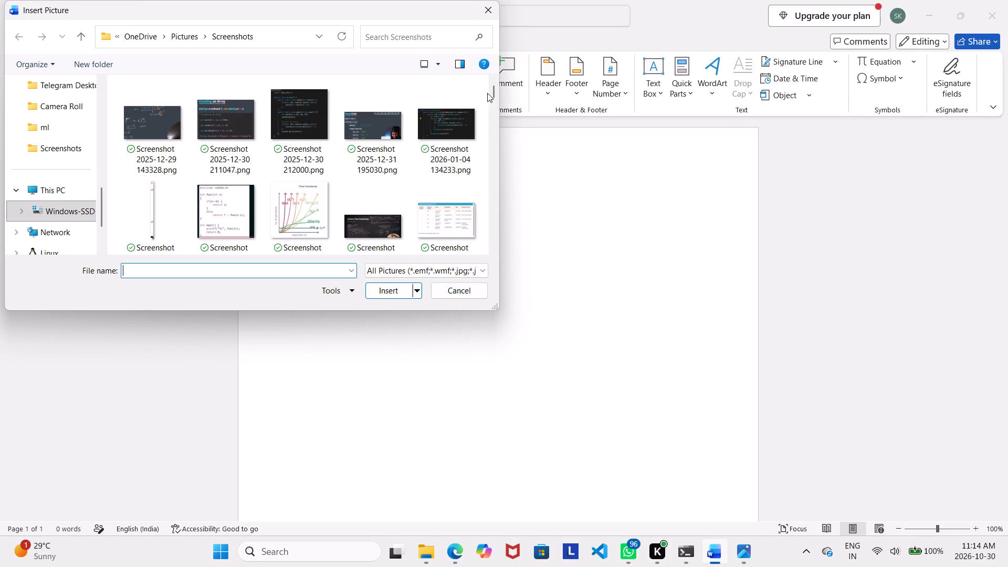
drag(491, 92, 494, 265)
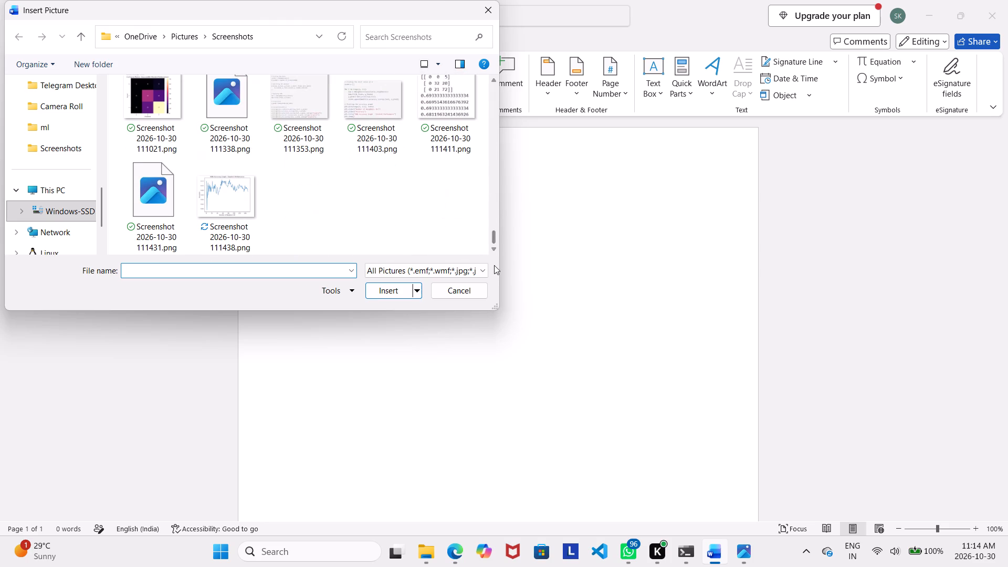
scroll(373, 208, up, 2)
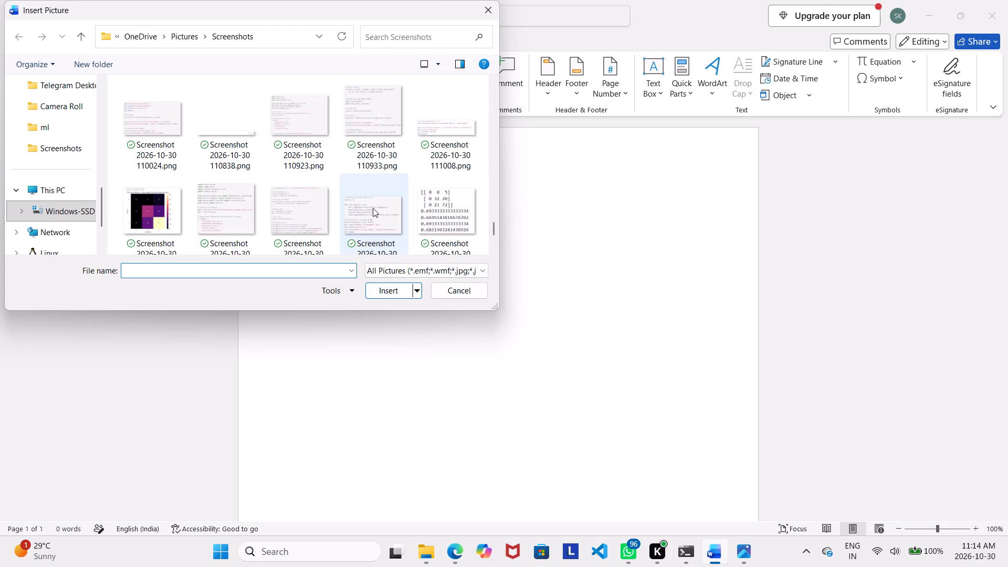
scroll(373, 208, down, 4)
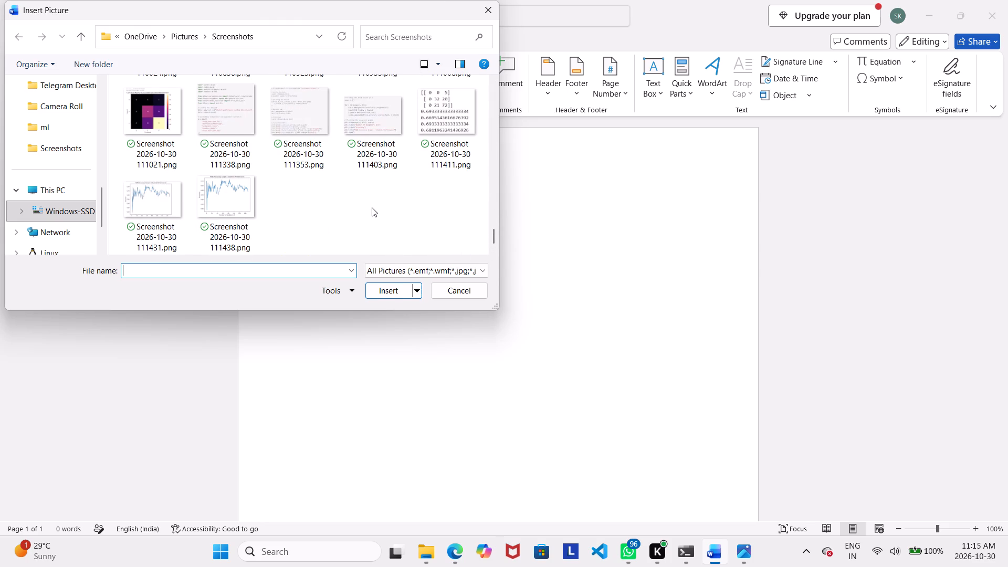
click(225, 120)
click(383, 284)
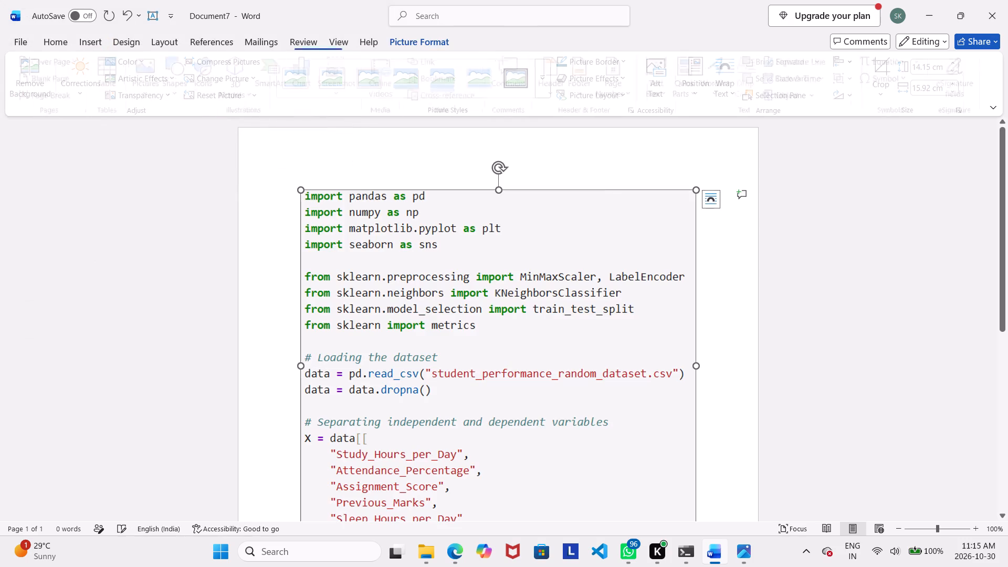
Resize the inserted code picture to about 10.71 cm high and 14.65 cm wide.
scroll(402, 268, down, 6)
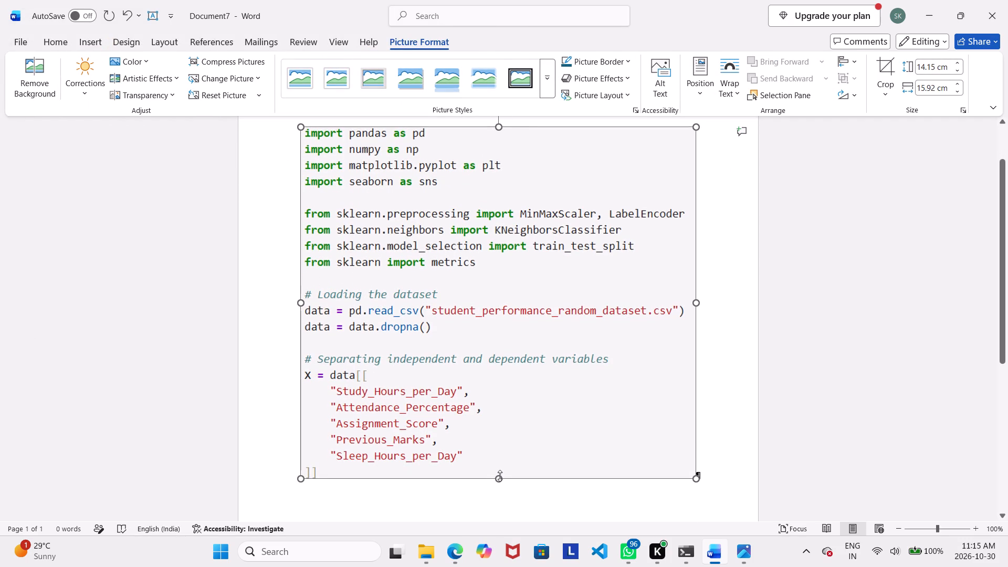
drag(500, 476, 499, 422)
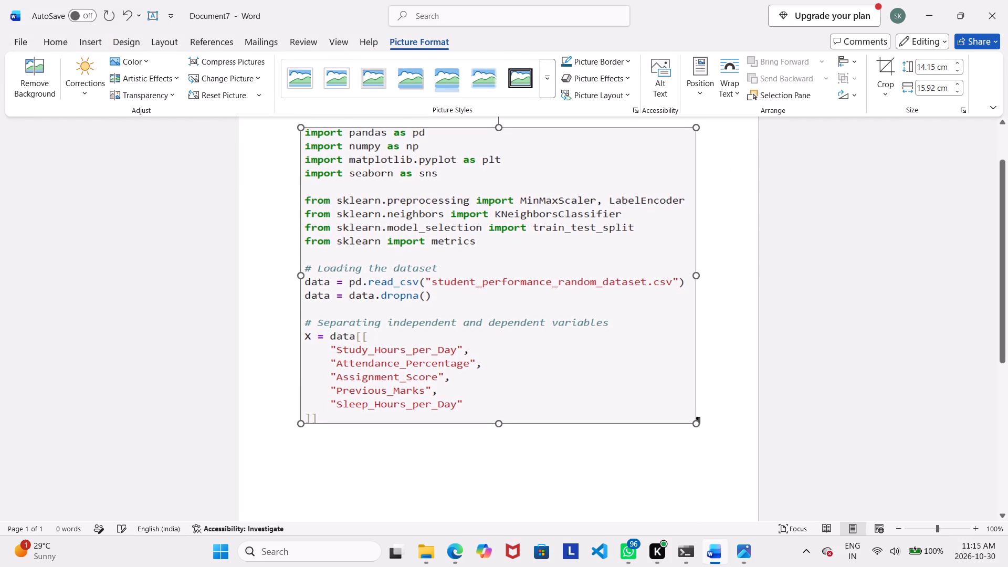
drag(701, 278, 692, 277)
click(678, 271)
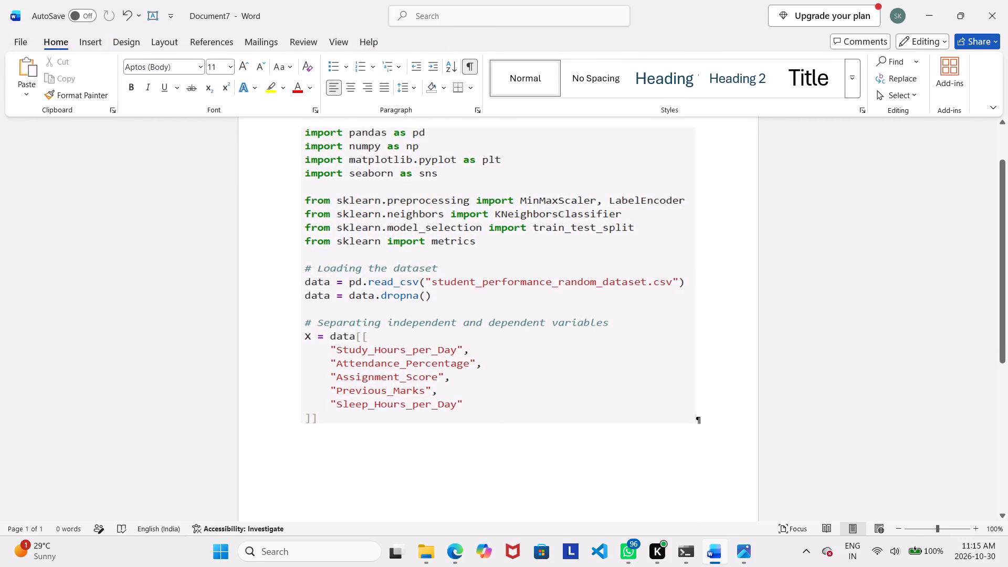
drag(694, 276, 664, 277)
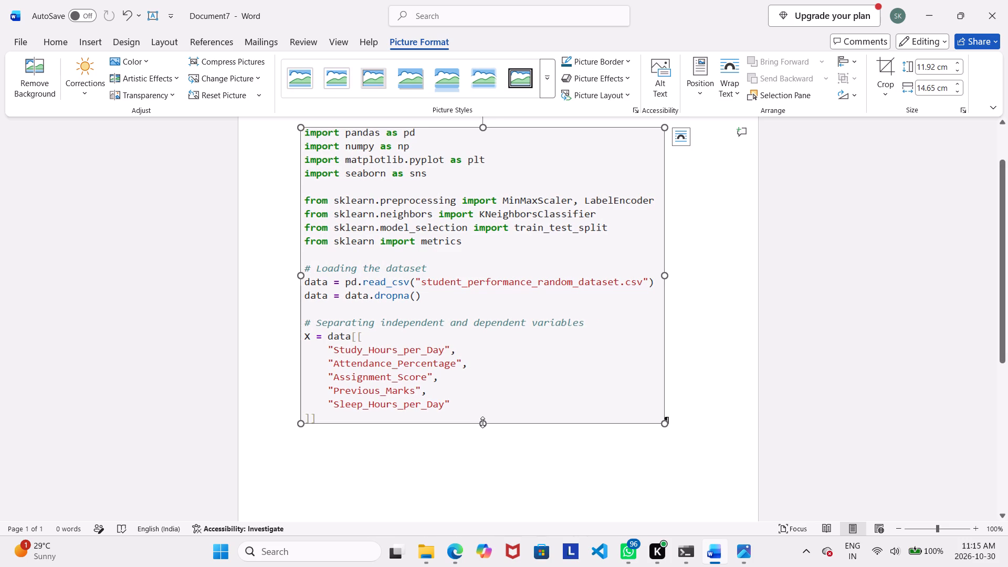
drag(482, 422, 489, 393)
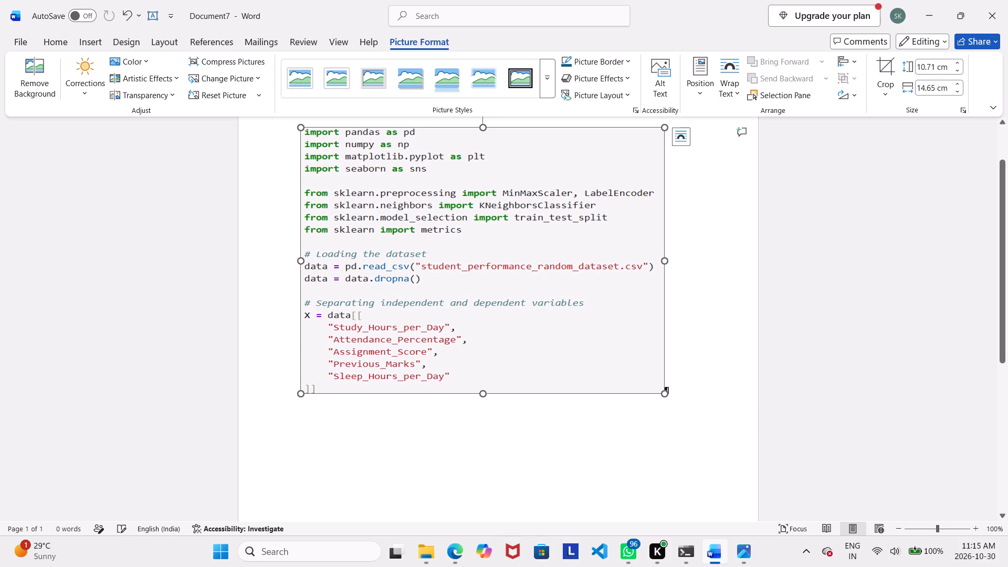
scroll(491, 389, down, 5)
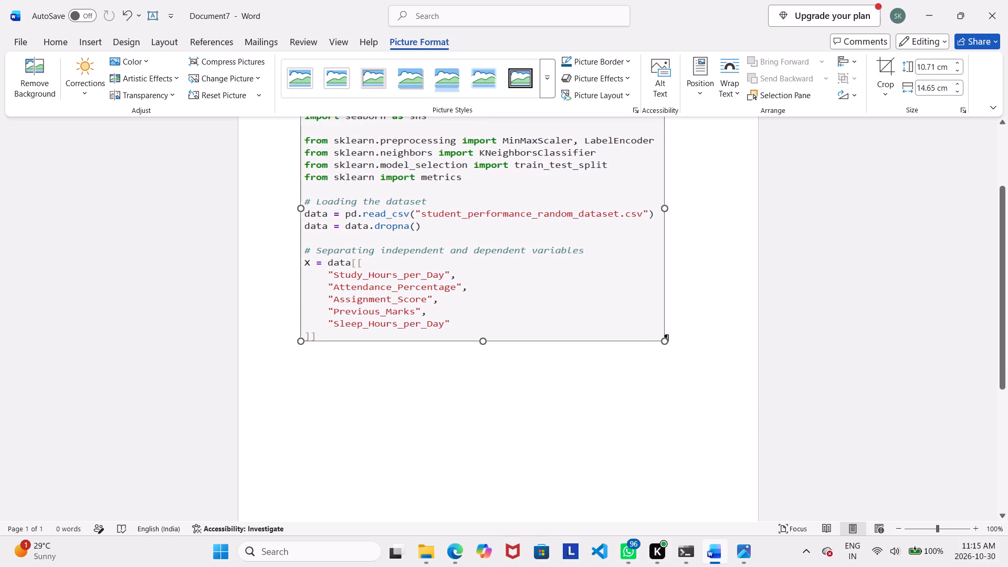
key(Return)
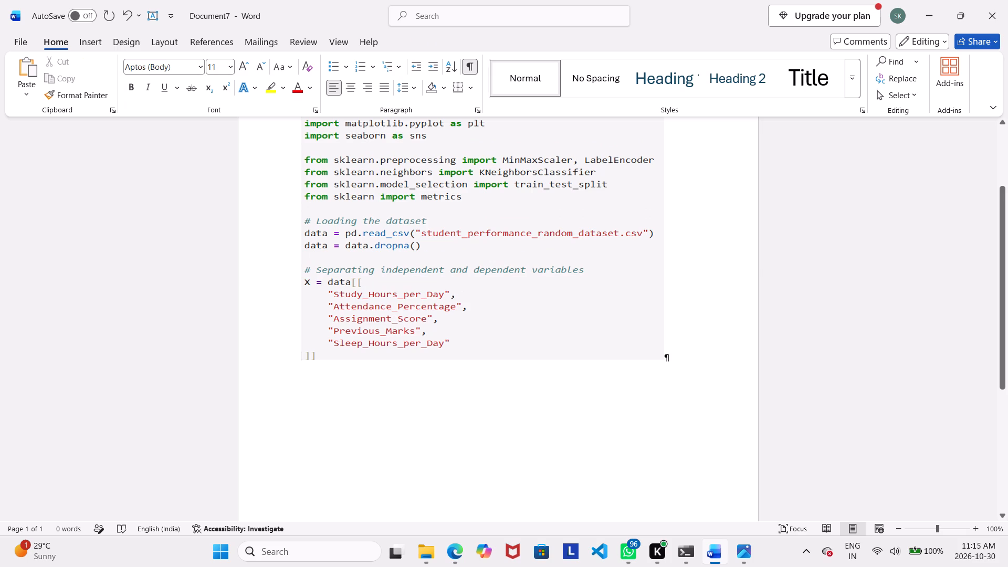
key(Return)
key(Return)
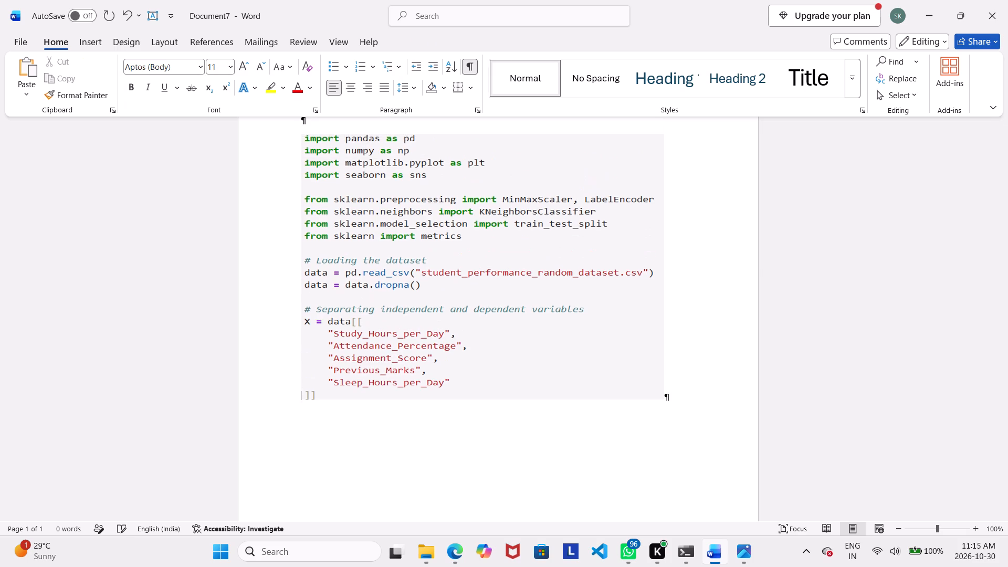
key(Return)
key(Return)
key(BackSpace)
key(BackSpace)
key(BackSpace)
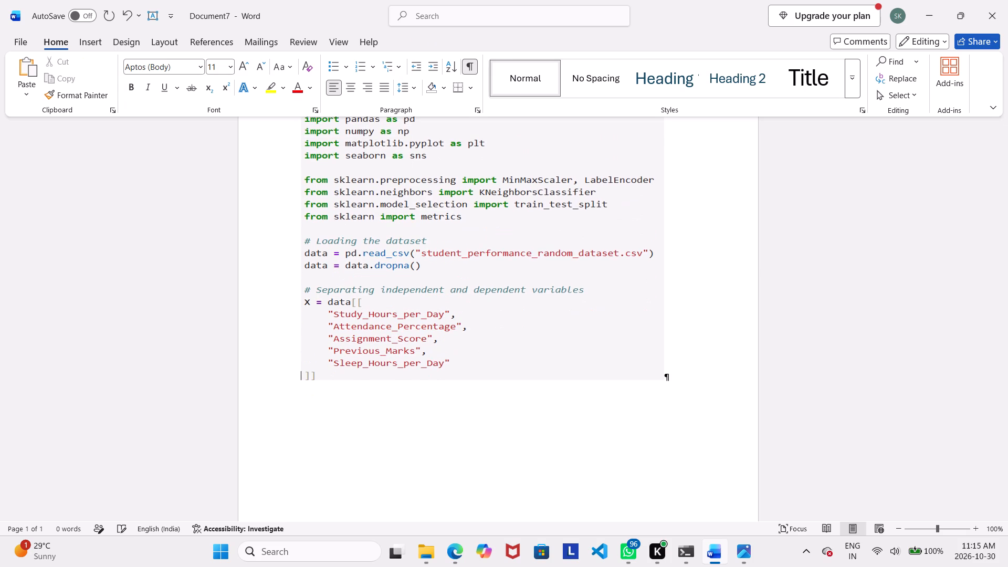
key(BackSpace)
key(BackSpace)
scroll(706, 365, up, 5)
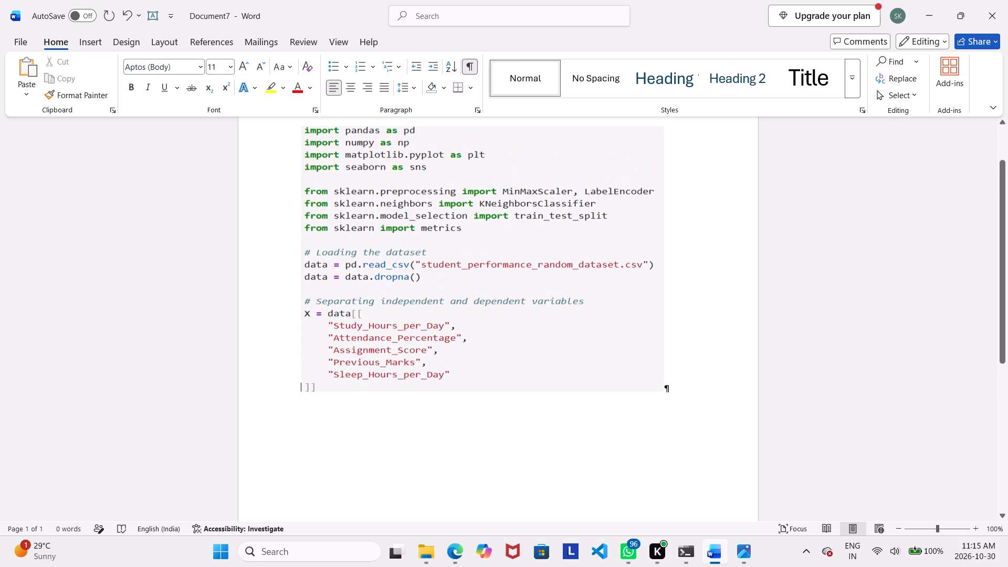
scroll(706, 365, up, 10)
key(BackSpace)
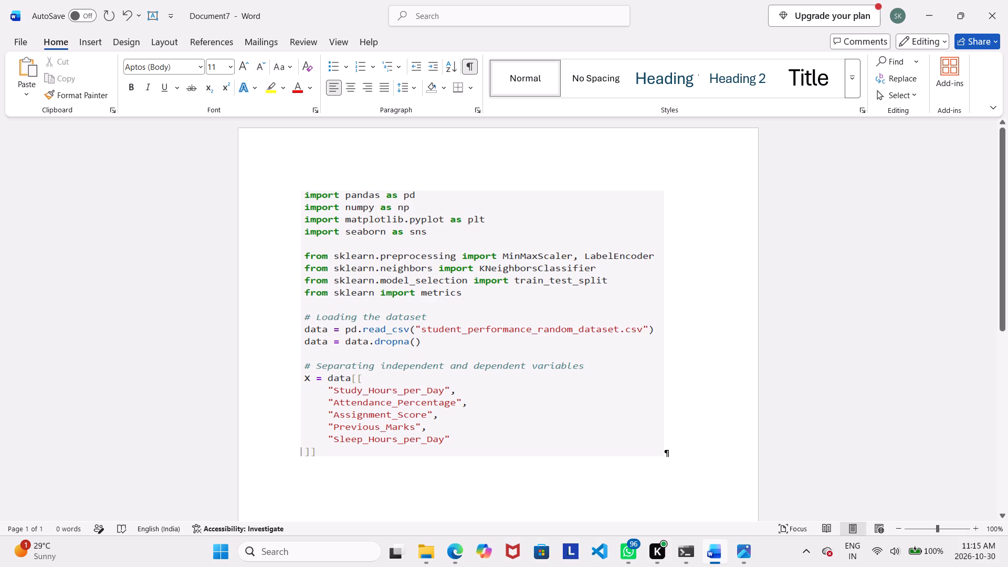
Insert the second code picture, Screenshot 2026-10-30 111353.png, from the Screenshots folder on a new line below the first picture.
click(671, 446)
key(Return)
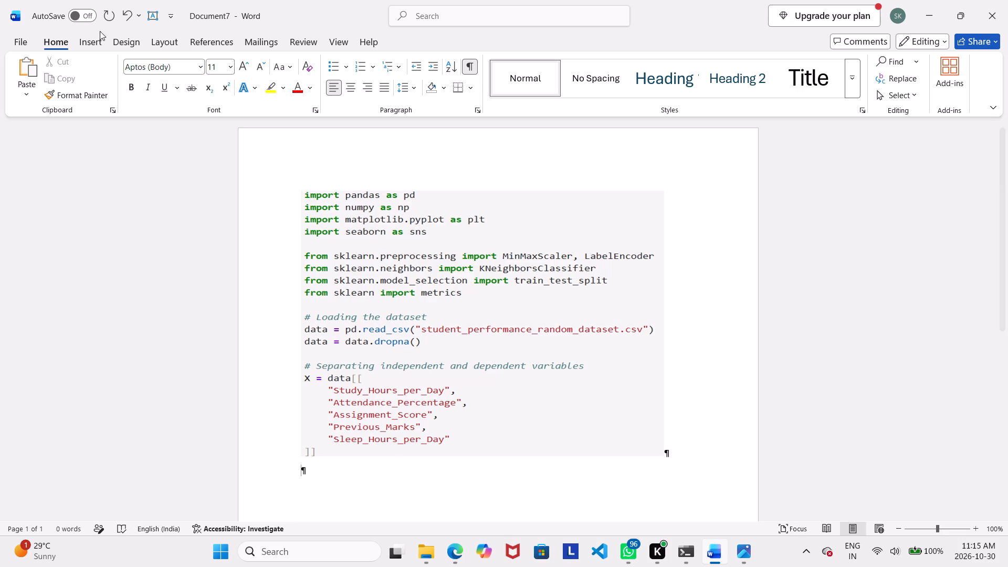
click(87, 40)
click(144, 75)
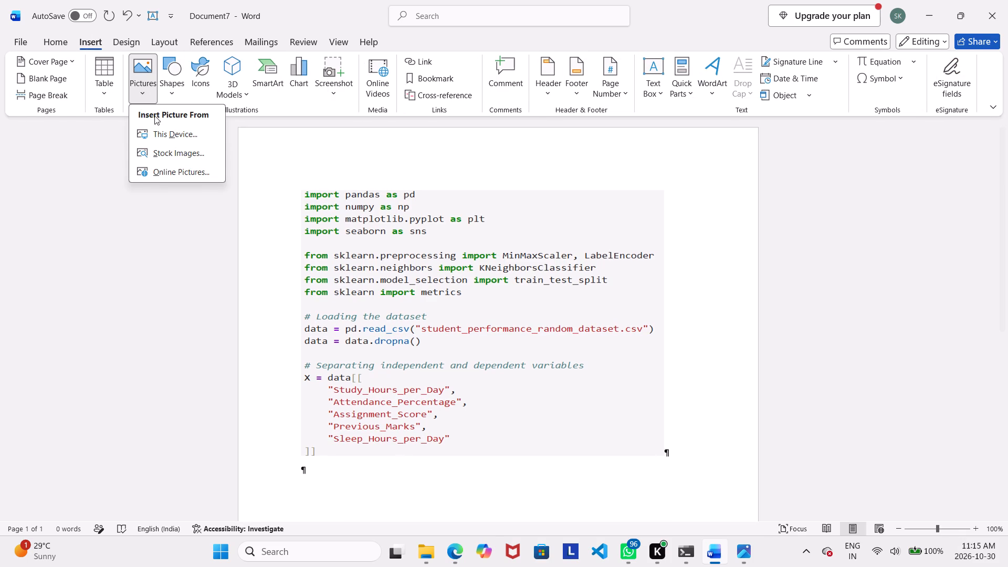
click(154, 135)
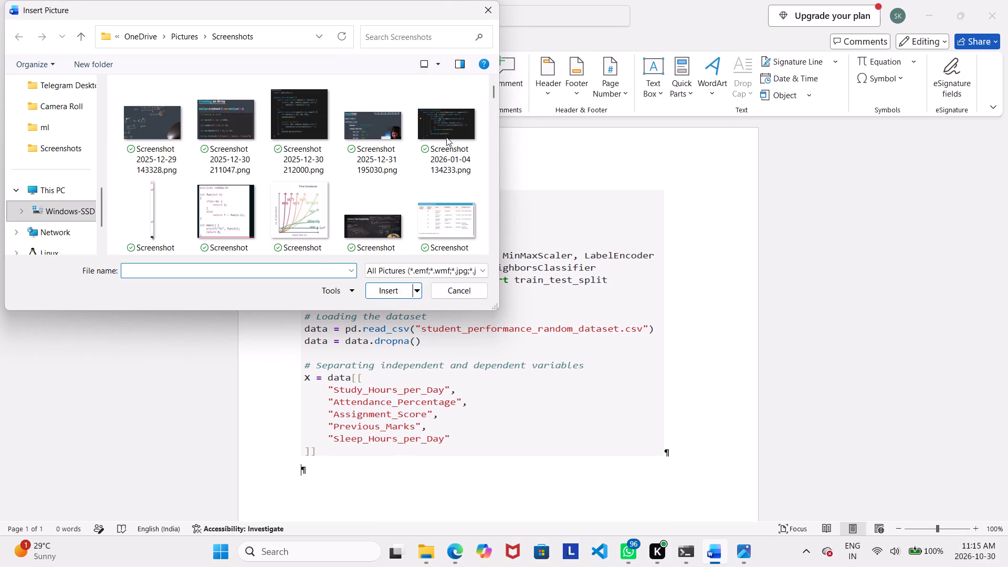
drag(492, 96, 492, 247)
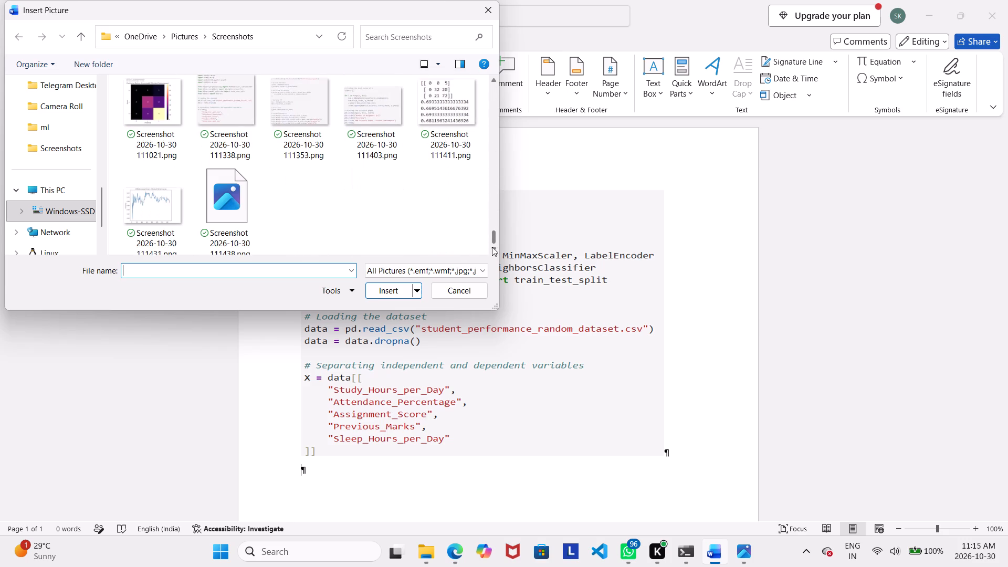
drag(492, 247, 492, 267)
click(307, 119)
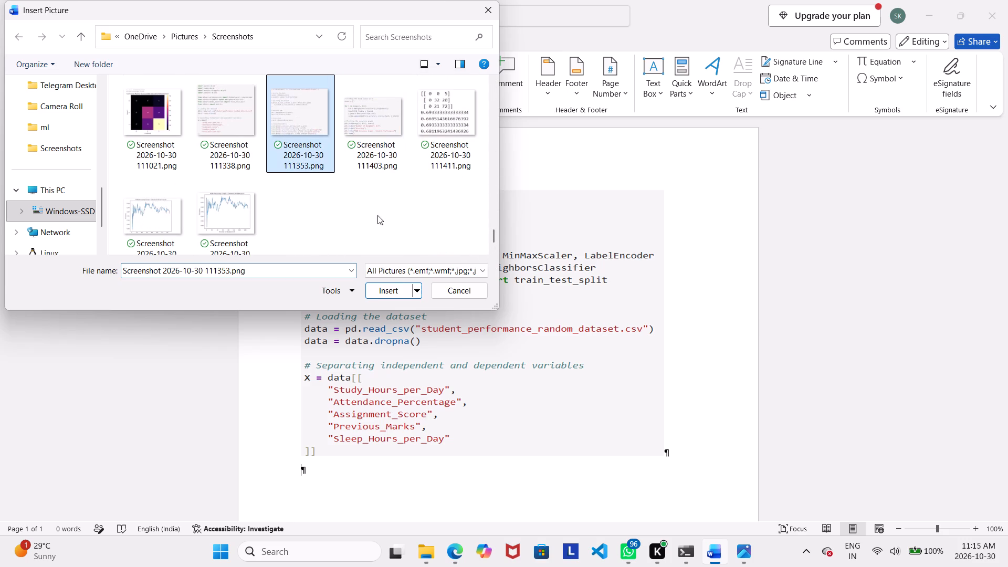
click(390, 290)
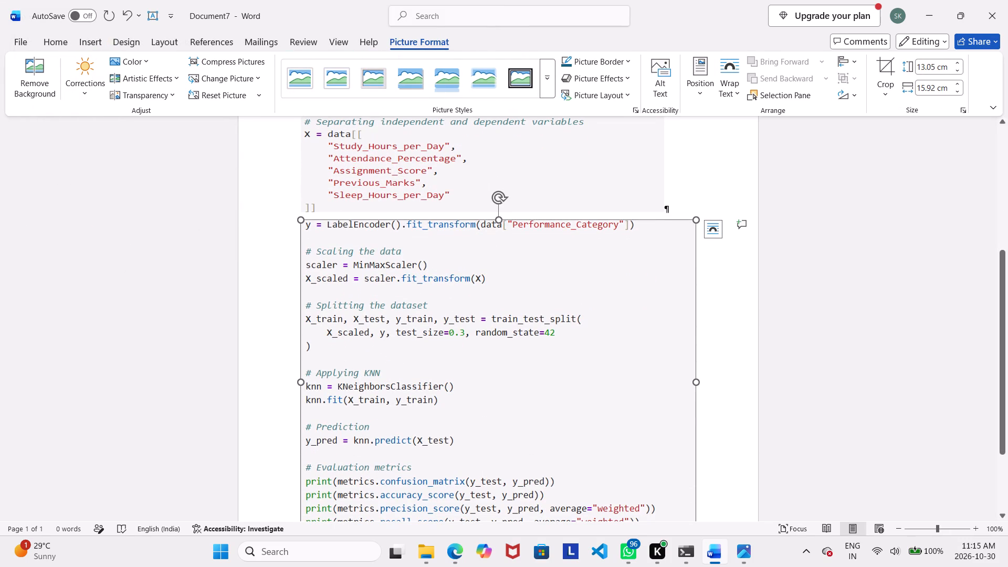
Resize the second code picture to about 10.25 cm high and 14.39 cm wide.
scroll(517, 244, down, 8)
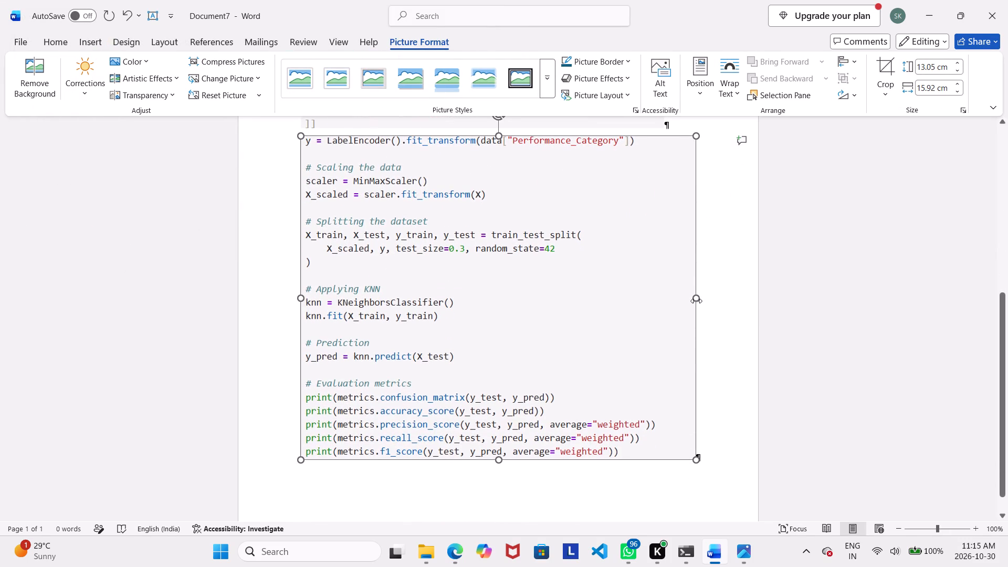
drag(696, 301, 657, 297)
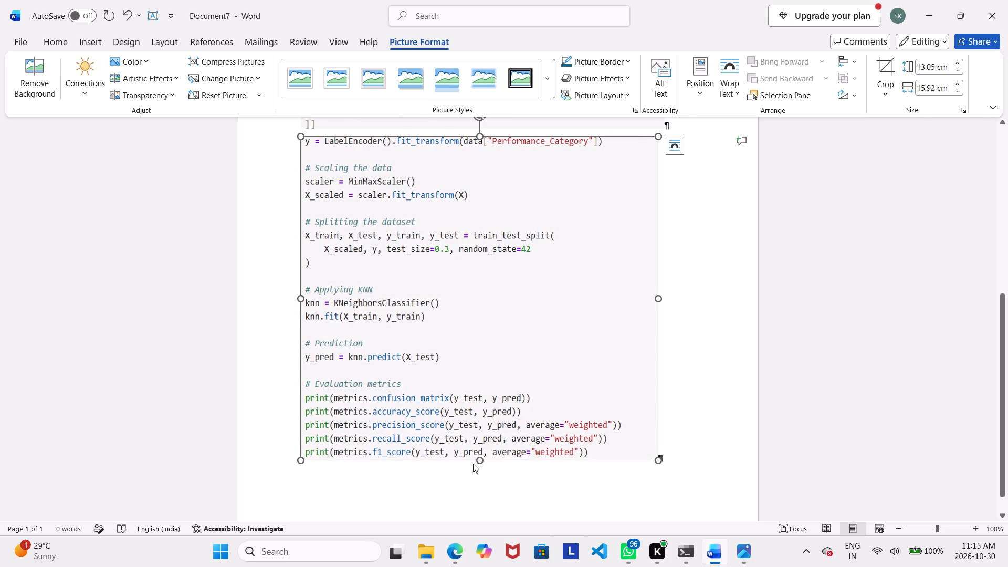
drag(479, 458, 482, 386)
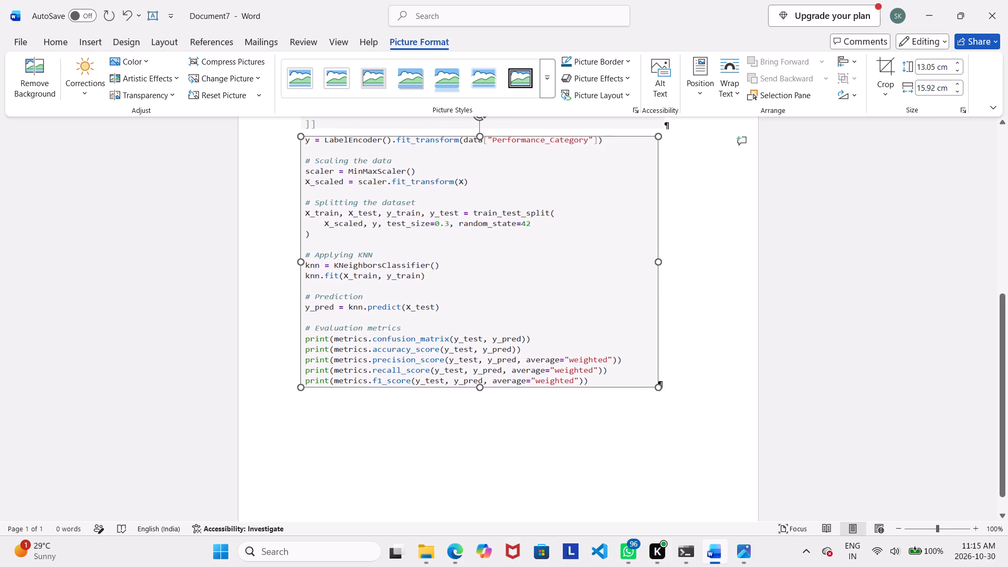
drag(482, 386, 482, 373)
scroll(489, 338, up, 4)
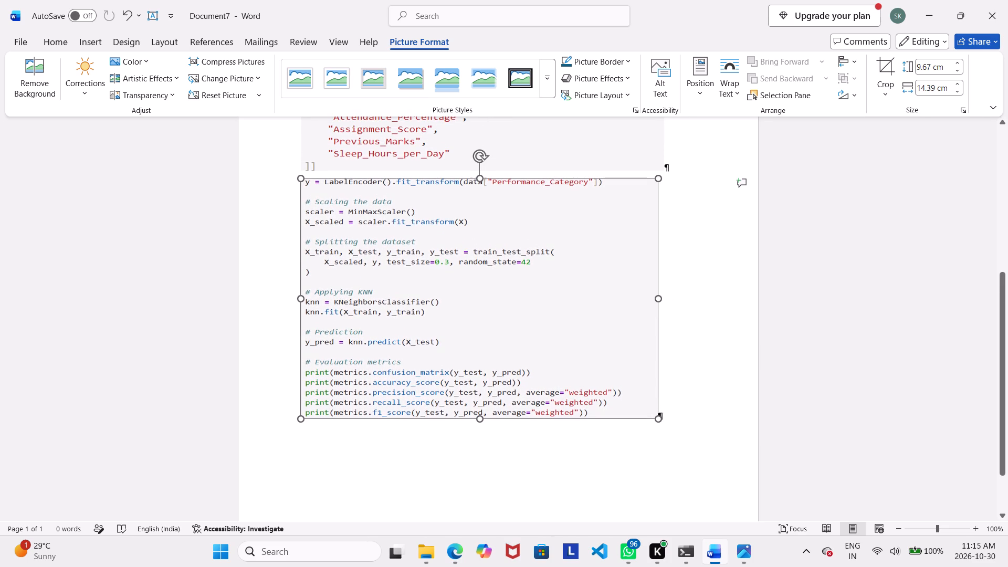
drag(478, 181, 481, 169)
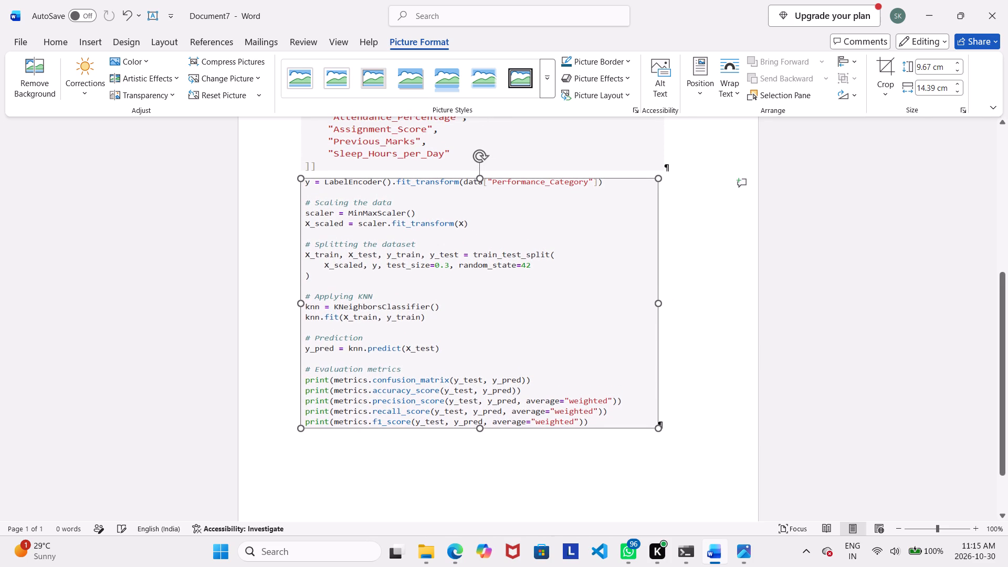
drag(481, 169, 483, 164)
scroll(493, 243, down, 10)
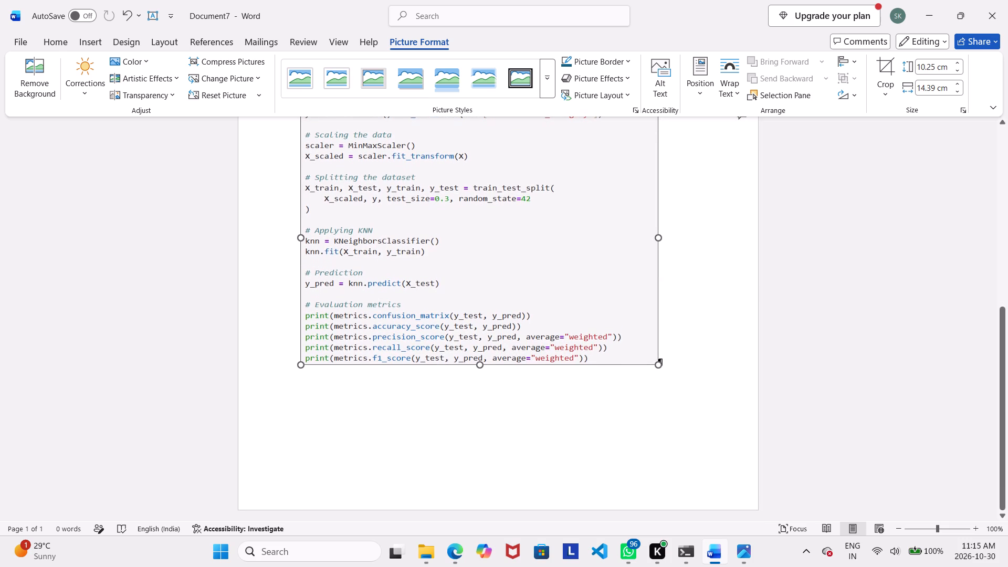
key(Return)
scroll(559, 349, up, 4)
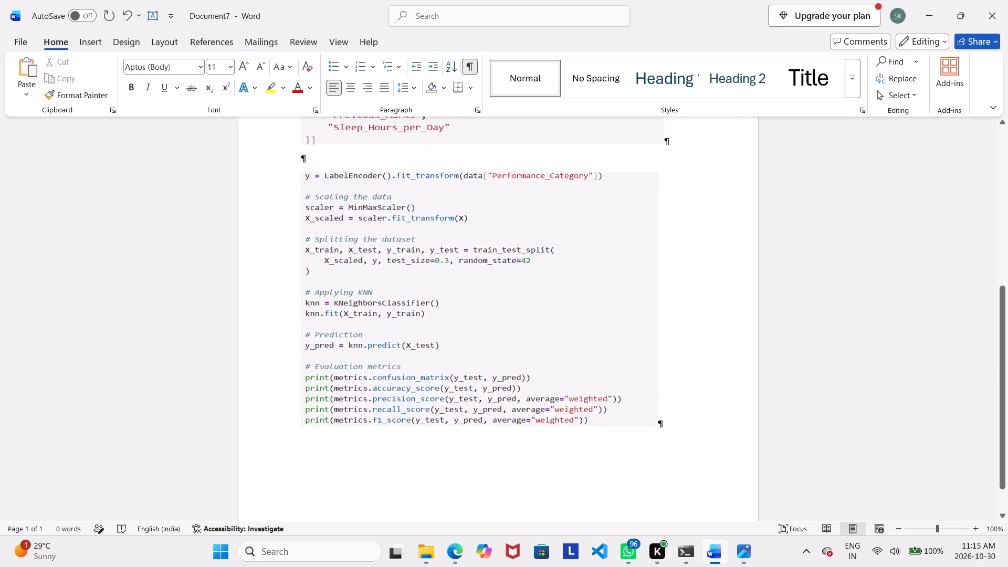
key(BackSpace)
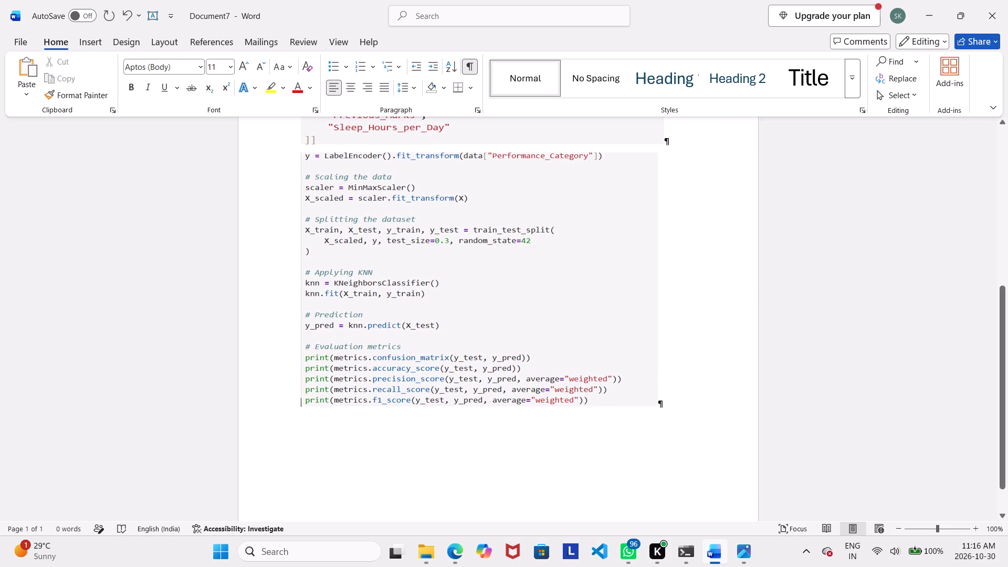
Insert the third code picture, Screenshot 2026-10-30 111403.png, from the Screenshots folder on a new line below the second picture.
click(677, 404)
key(Return)
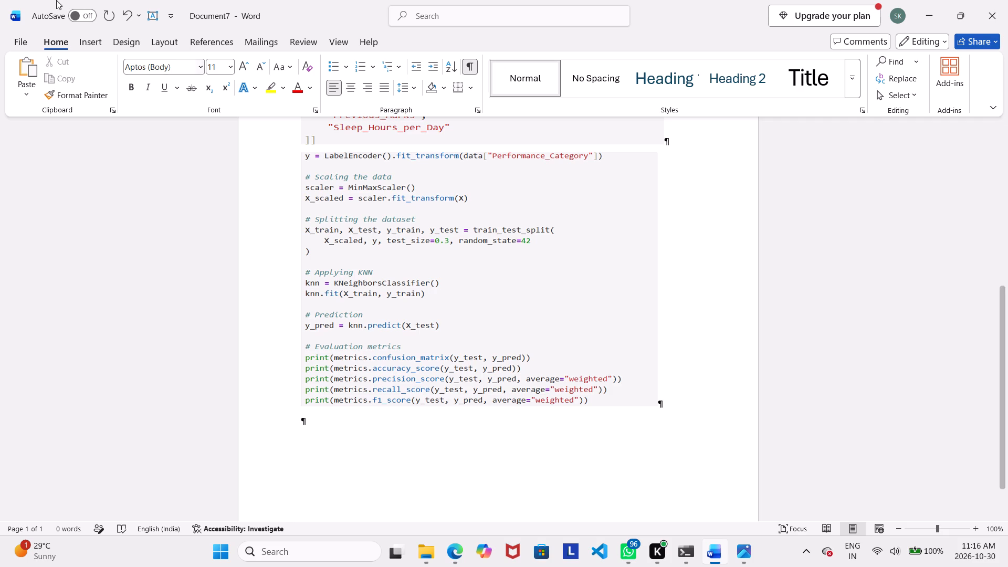
click(85, 39)
click(137, 66)
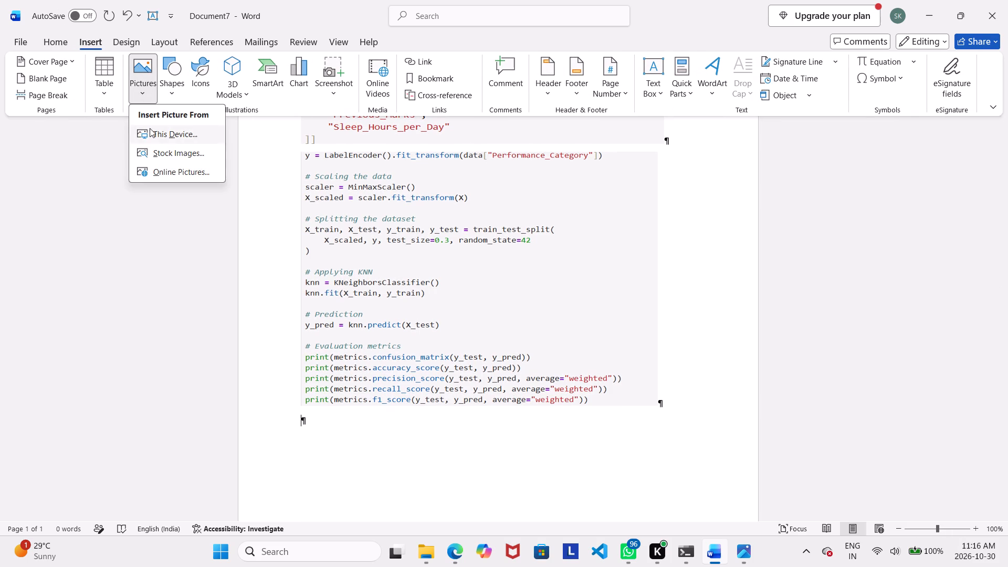
click(150, 128)
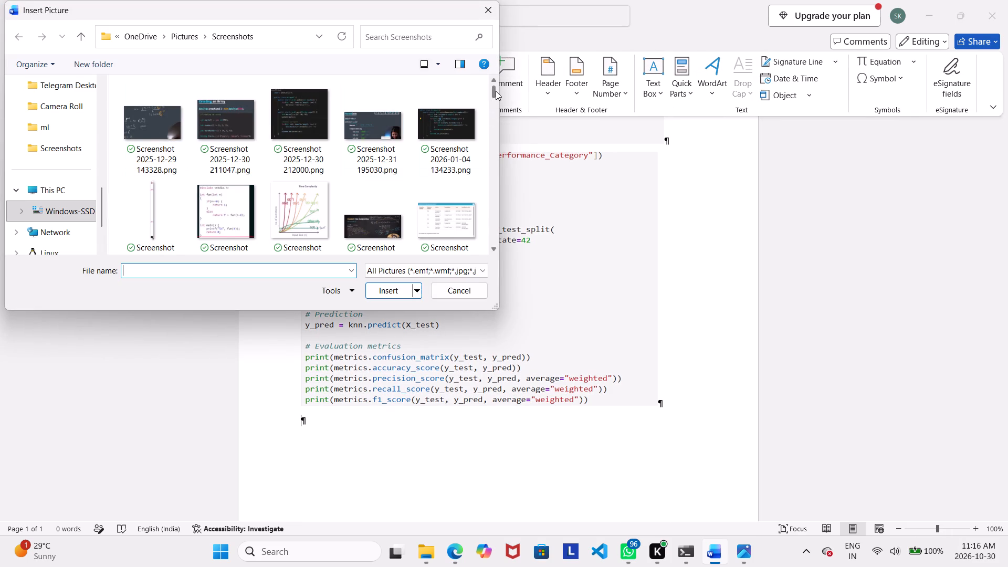
drag(496, 91, 499, 261)
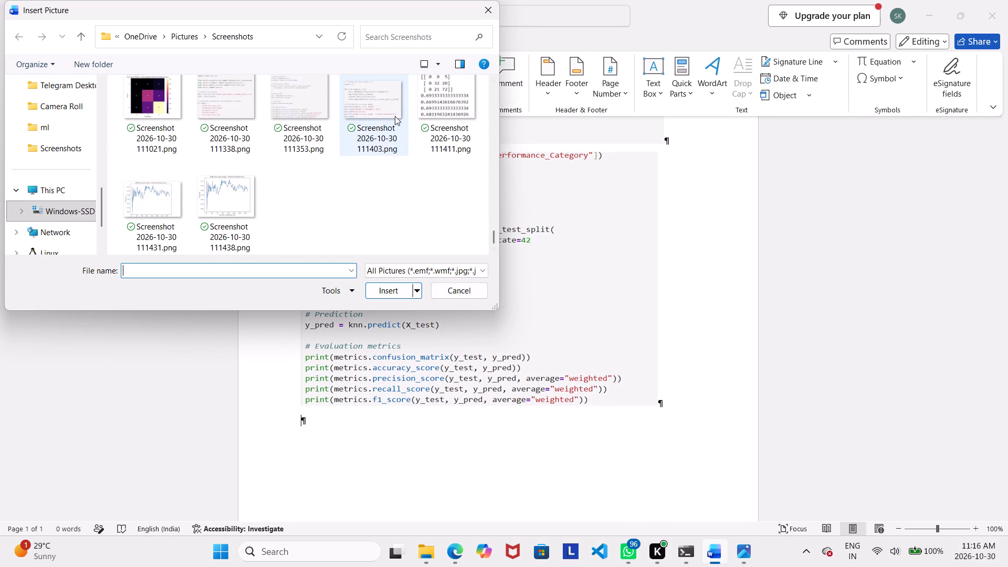
click(389, 114)
click(393, 287)
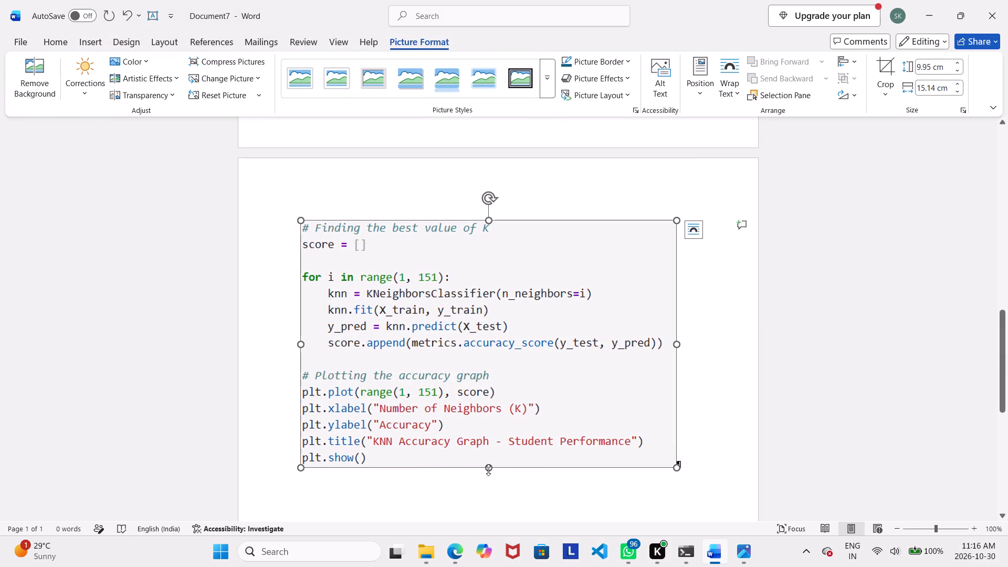
Shrink the third code picture to about 13.76 cm wide and slightly less than 6.86 cm high.
drag(488, 470, 491, 400)
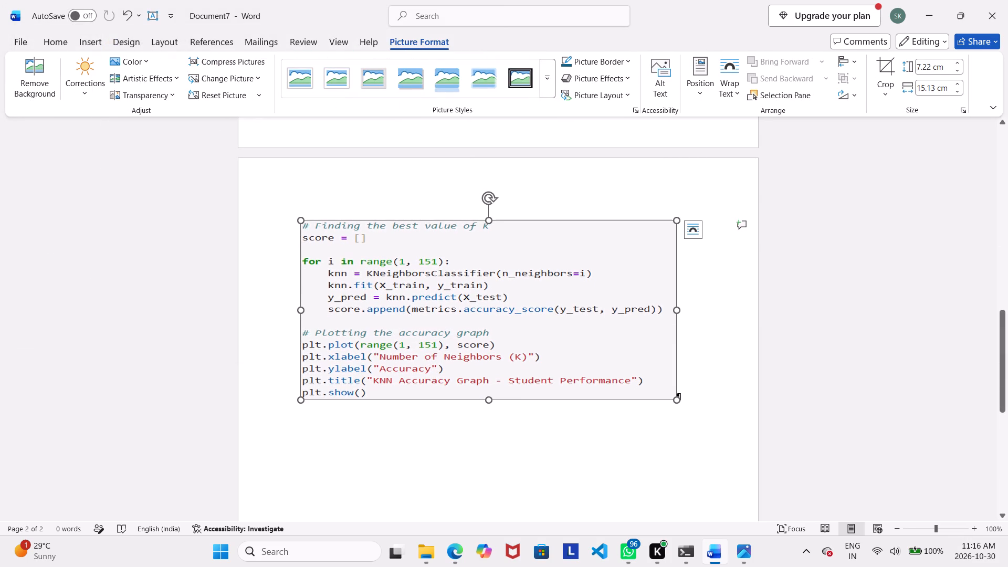
drag(487, 217, 487, 229)
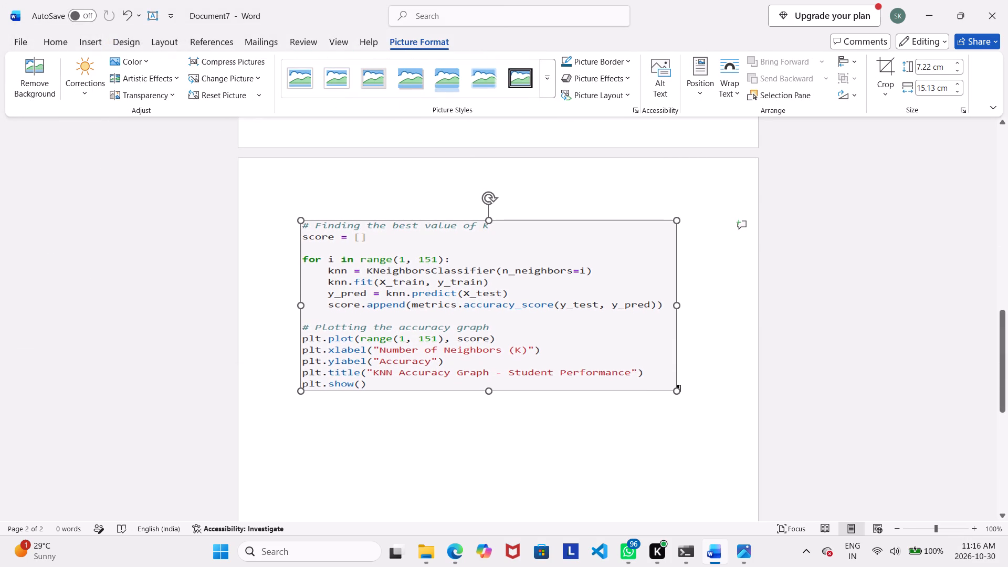
drag(679, 304, 646, 300)
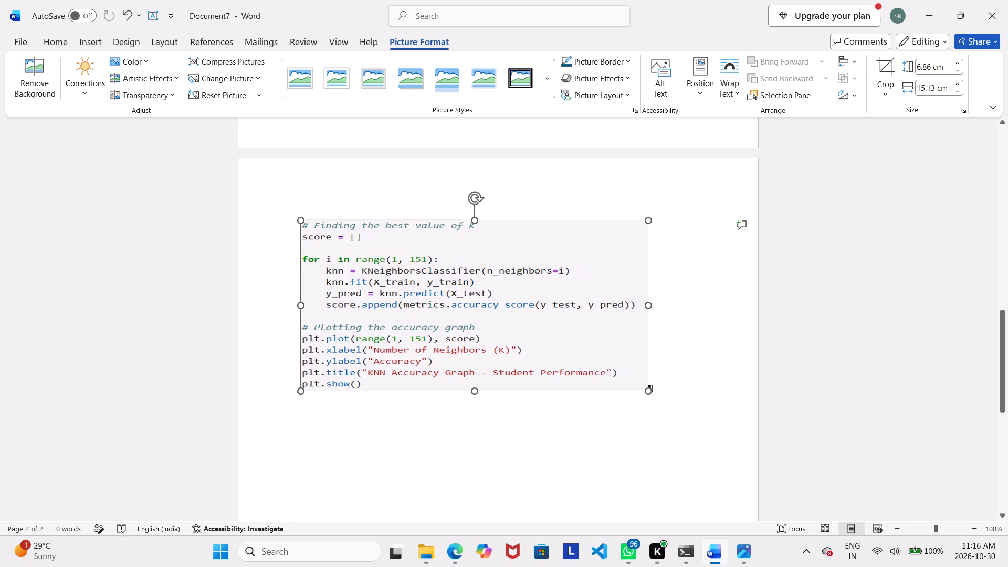
drag(646, 300, 642, 300)
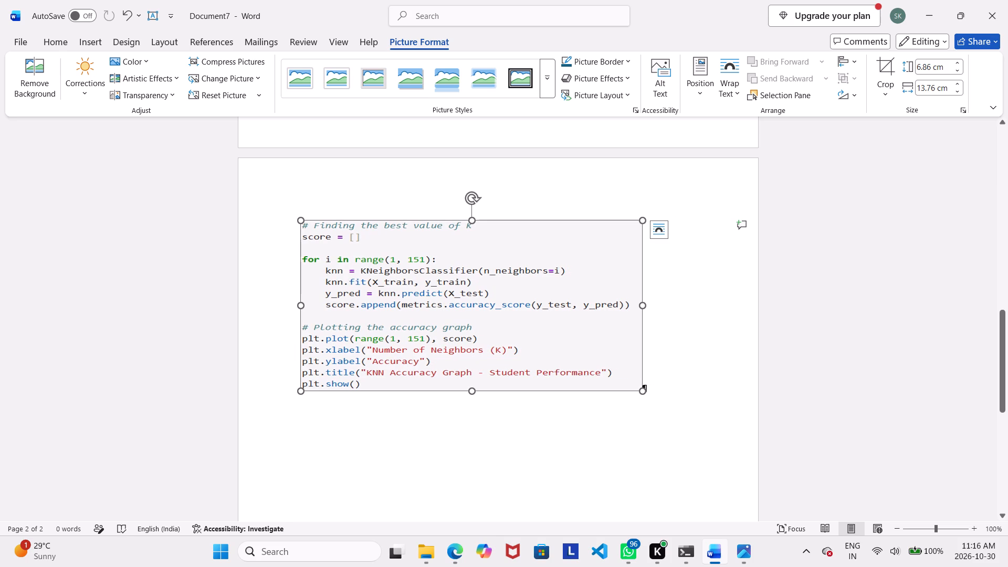
drag(471, 388, 471, 377)
Add the heading O/P at font size 22 on a new line below the third code picture, followed by an empty line.
scroll(472, 372, down, 4)
key(Return)
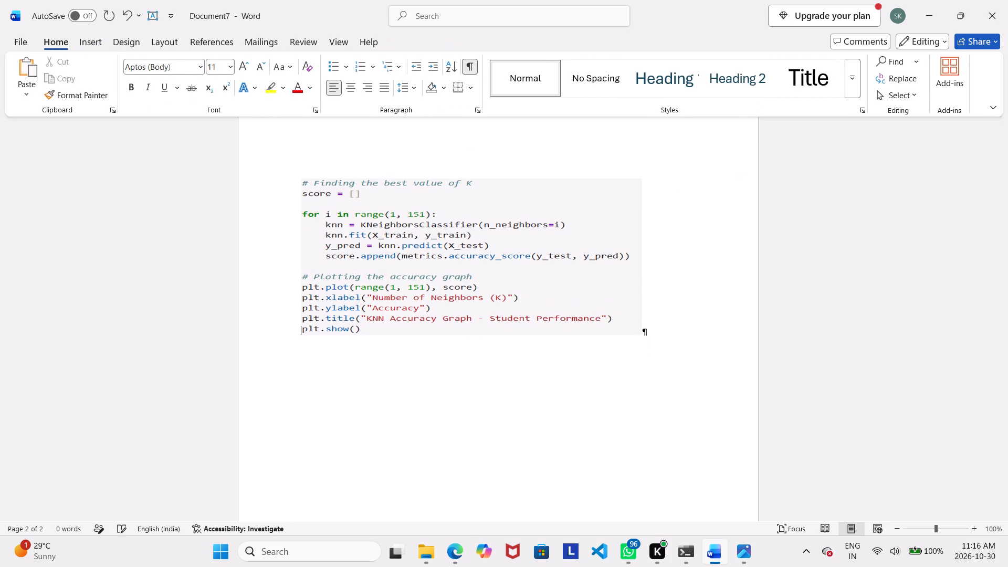
key(Return)
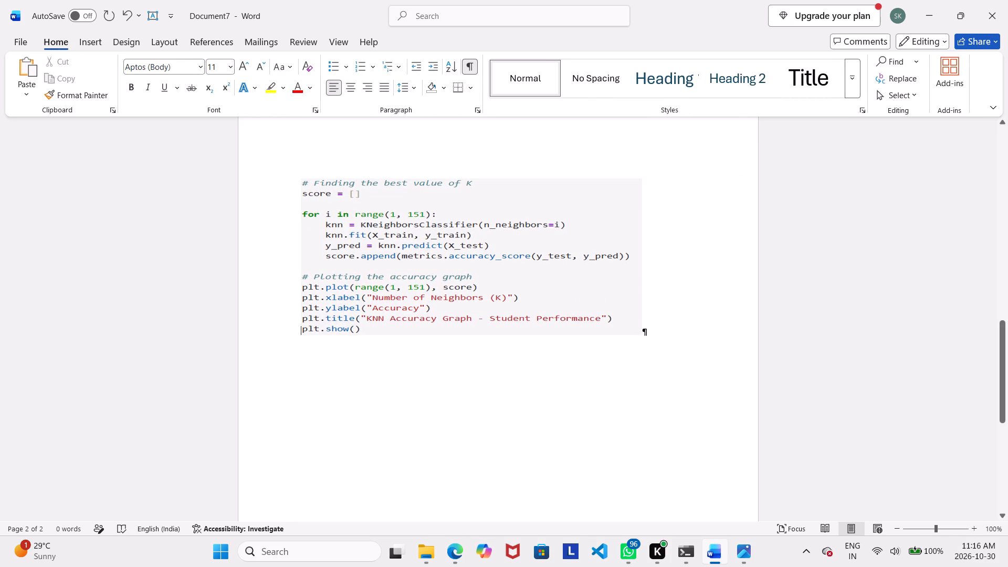
click(664, 335)
key(Return)
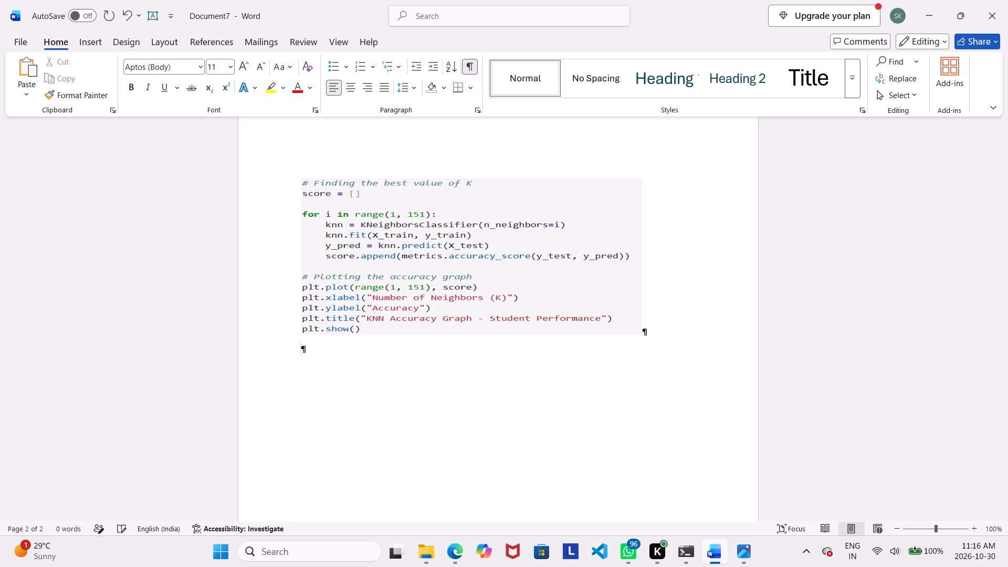
click(225, 71)
click(218, 69)
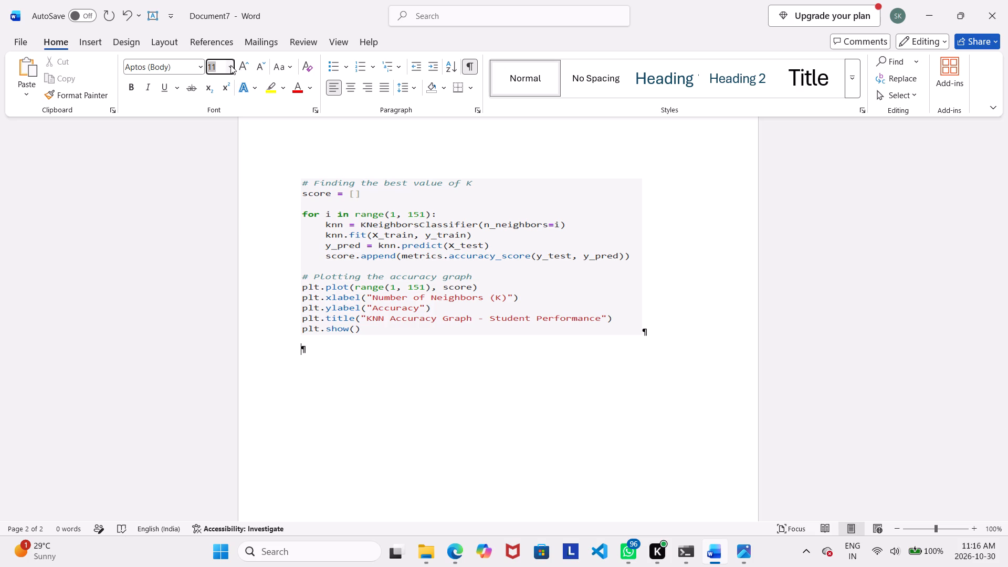
click(229, 66)
click(224, 225)
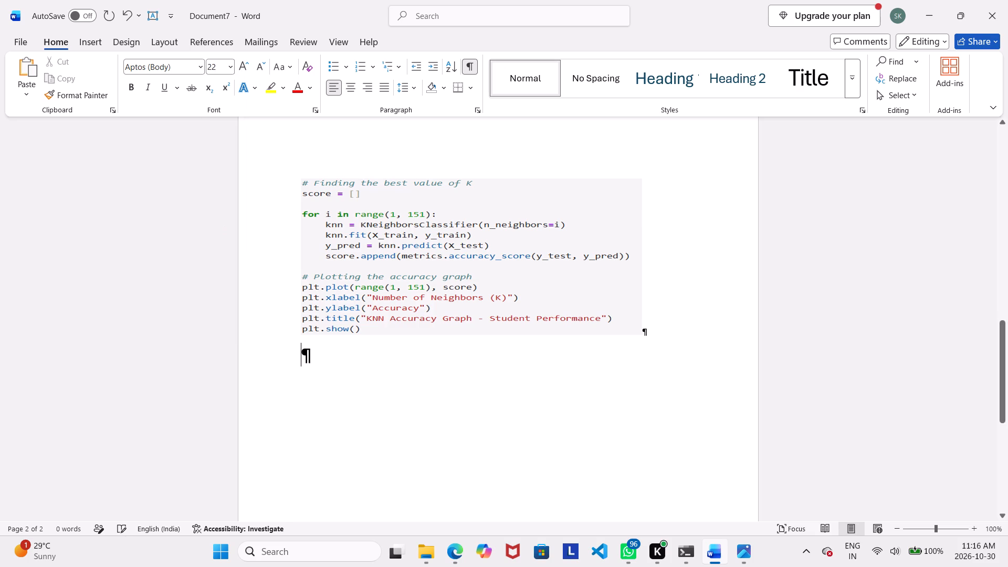
text(O/)
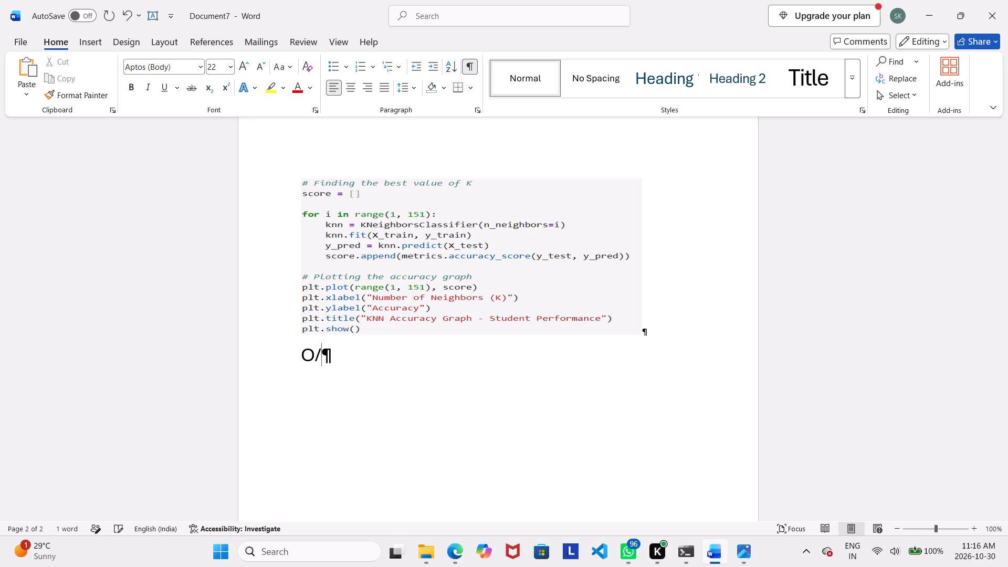
key(shift+p)
key(Return)
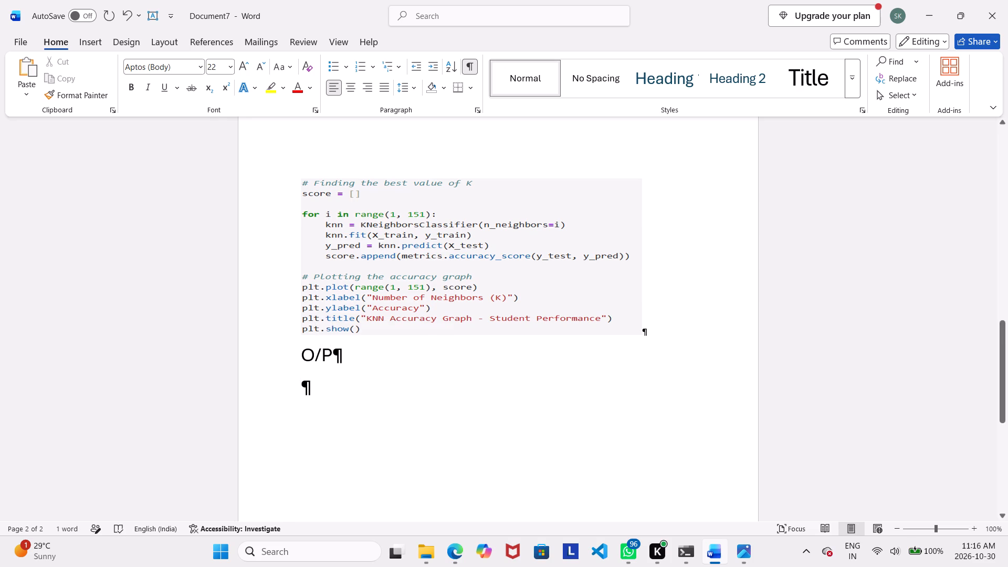
Insert the numeric output picture, Screenshot 2026-10-30 111411.png, from the Screenshots folder below the O/P heading.
scroll(334, 149, down, 6)
scroll(367, 195, down, 11)
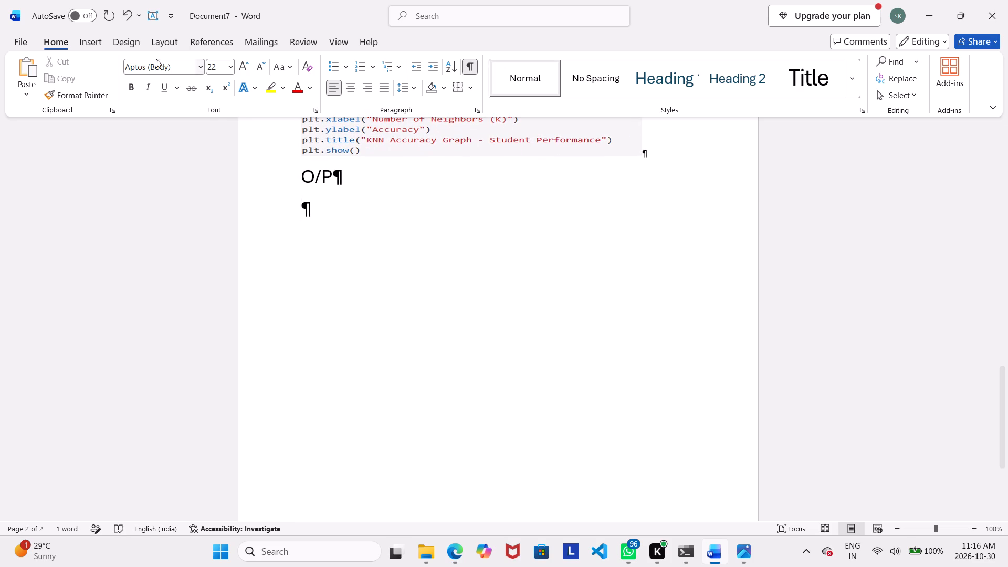
click(91, 40)
click(133, 62)
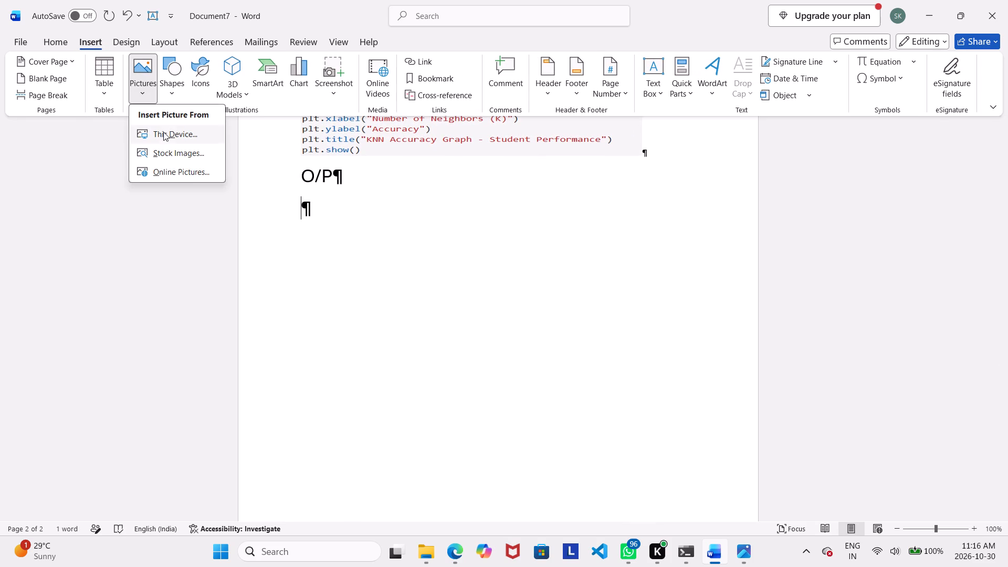
click(163, 138)
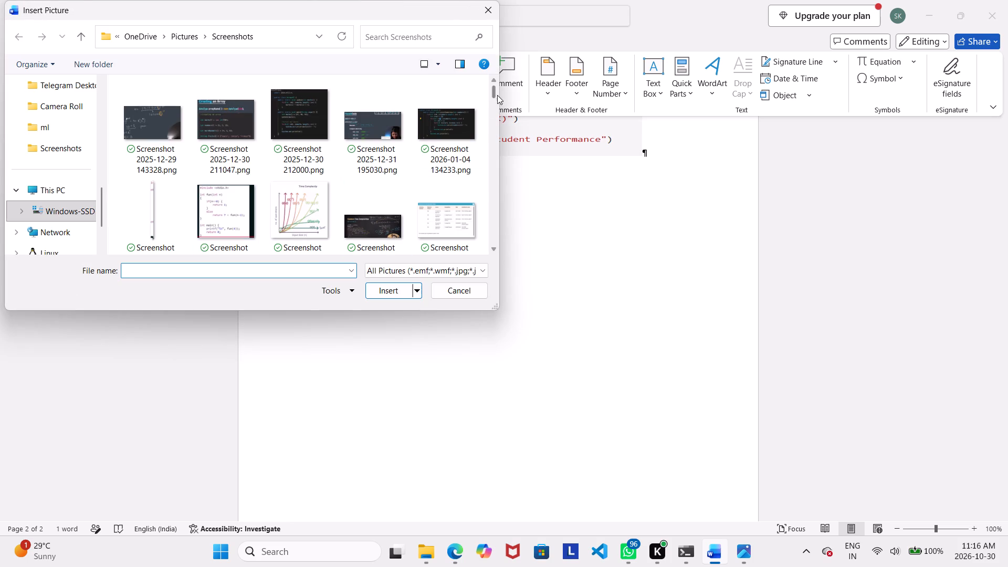
drag(495, 90, 482, 250)
click(444, 102)
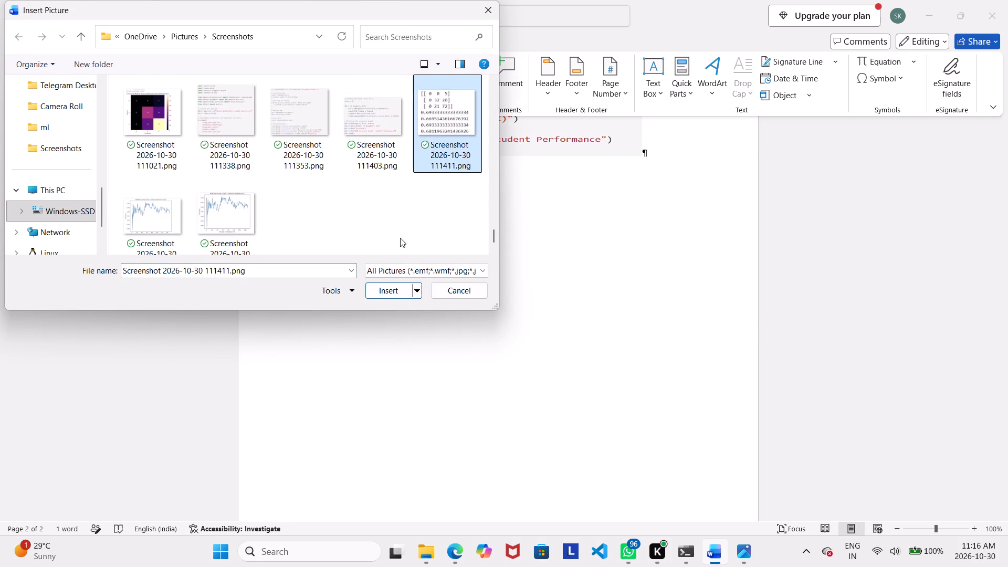
click(375, 285)
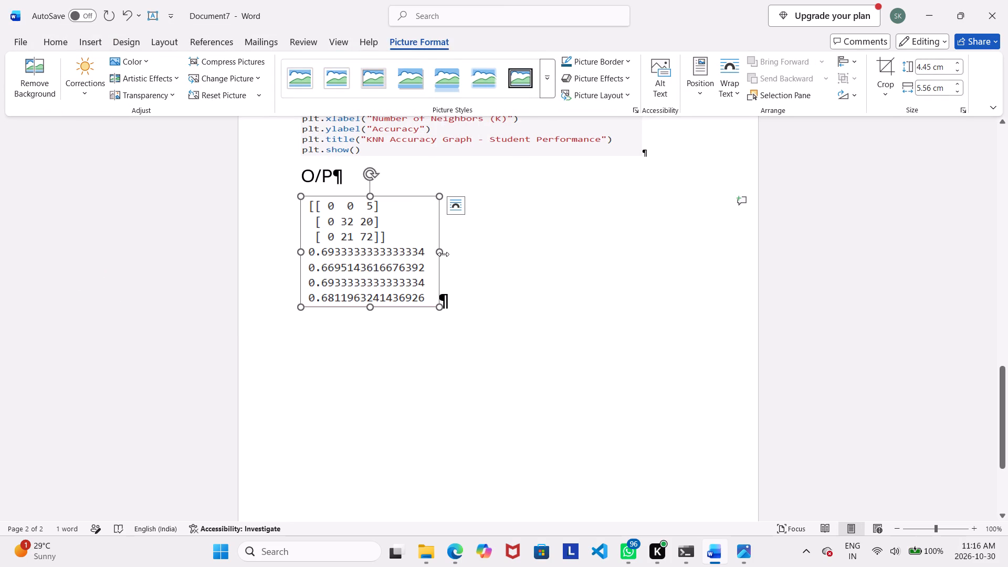
Insert the accuracy graph picture, Screenshot 2026-10-30 111438.png, from the Screenshots folder on a new line below the numeric output picture.
scroll(401, 221, down, 6)
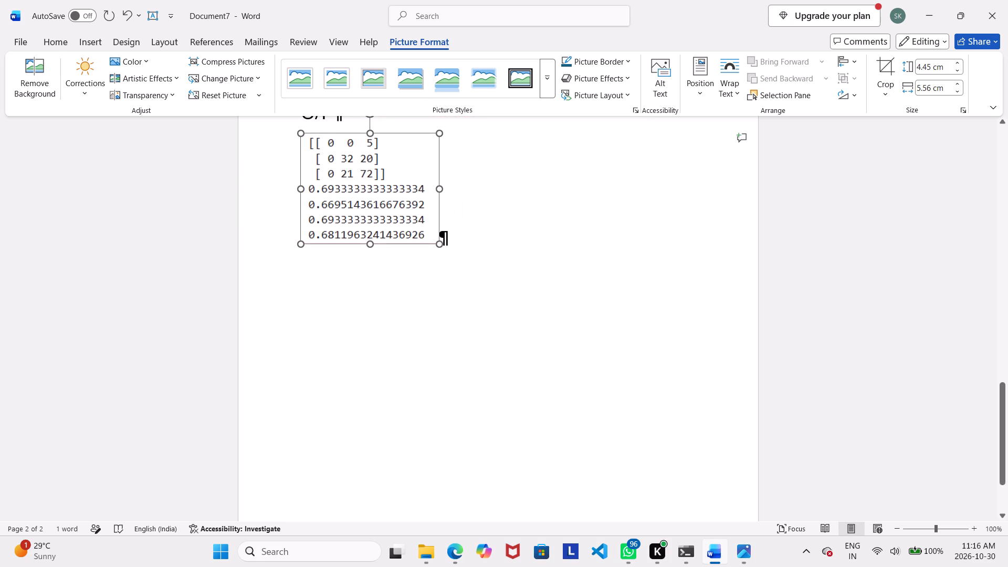
key(Return)
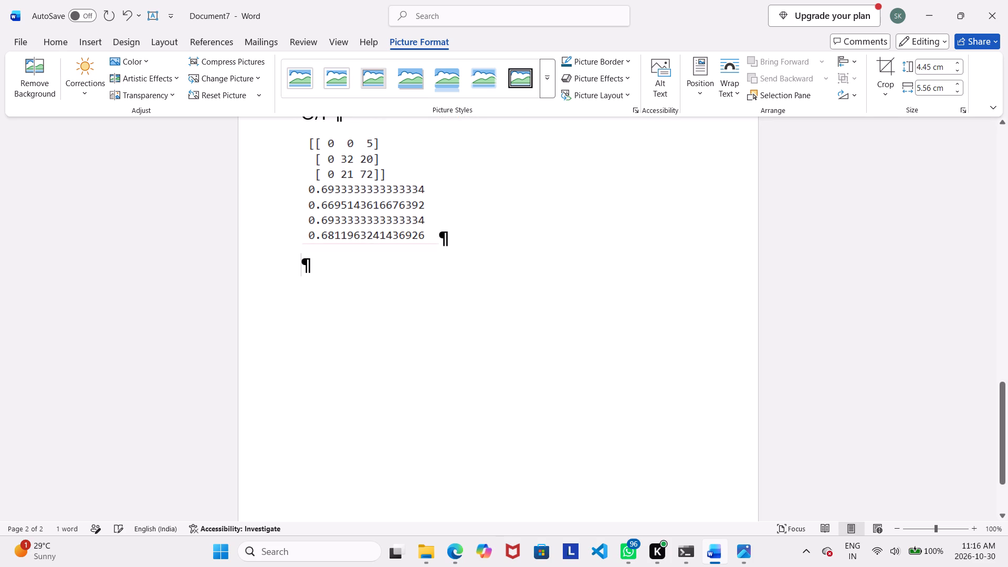
click(98, 38)
click(137, 54)
click(162, 134)
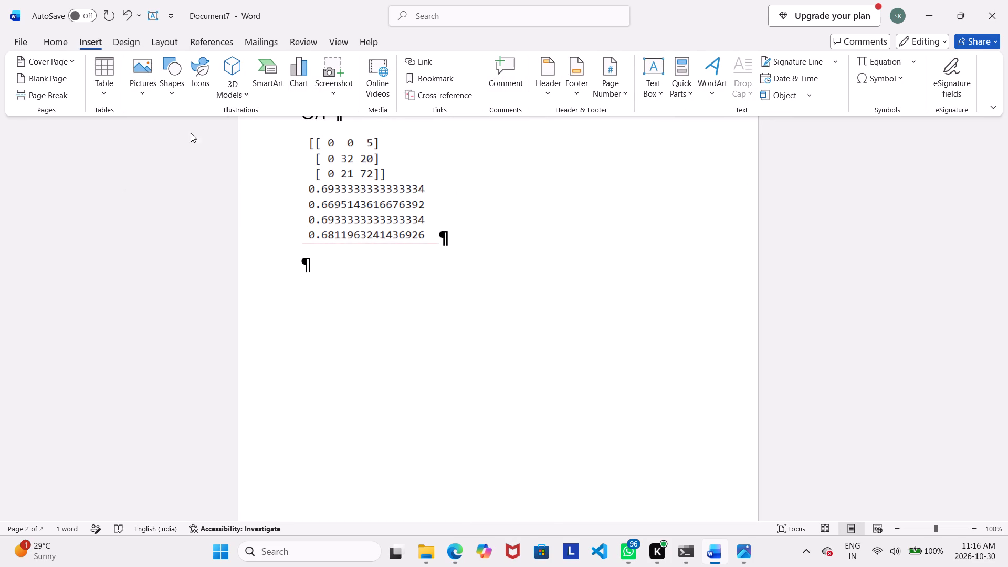
drag(493, 85, 493, 88)
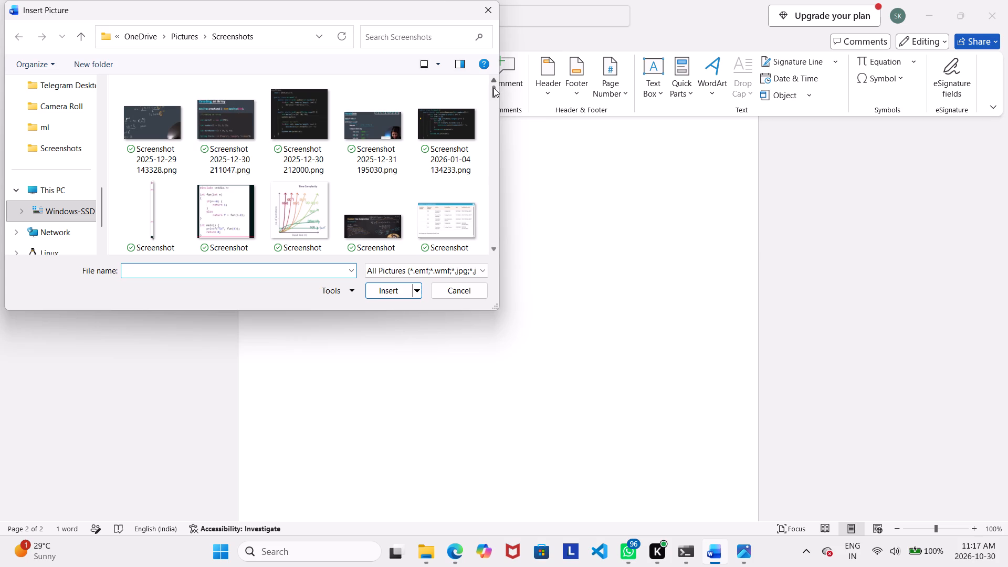
drag(493, 88, 488, 154)
drag(493, 92, 481, 258)
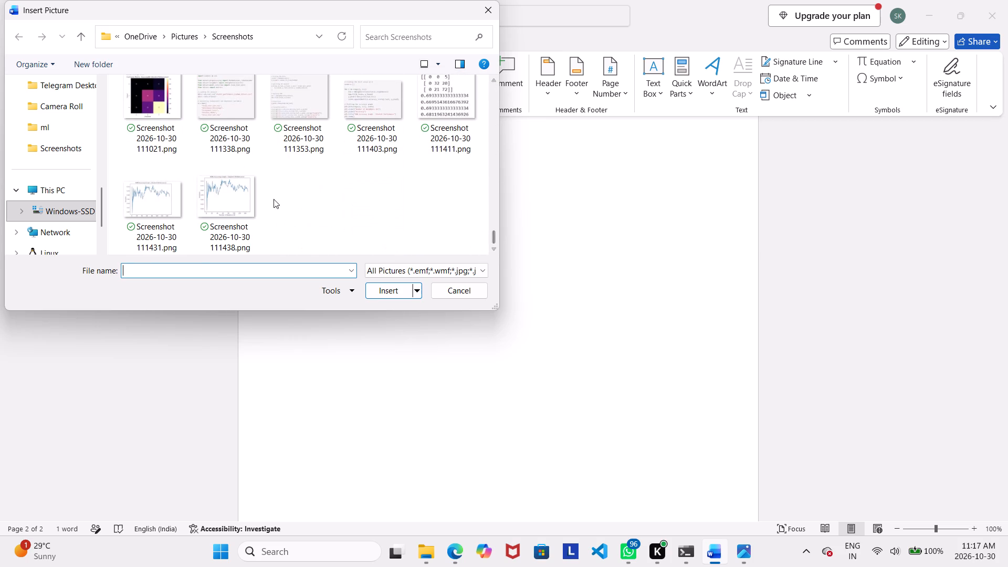
click(234, 198)
click(382, 293)
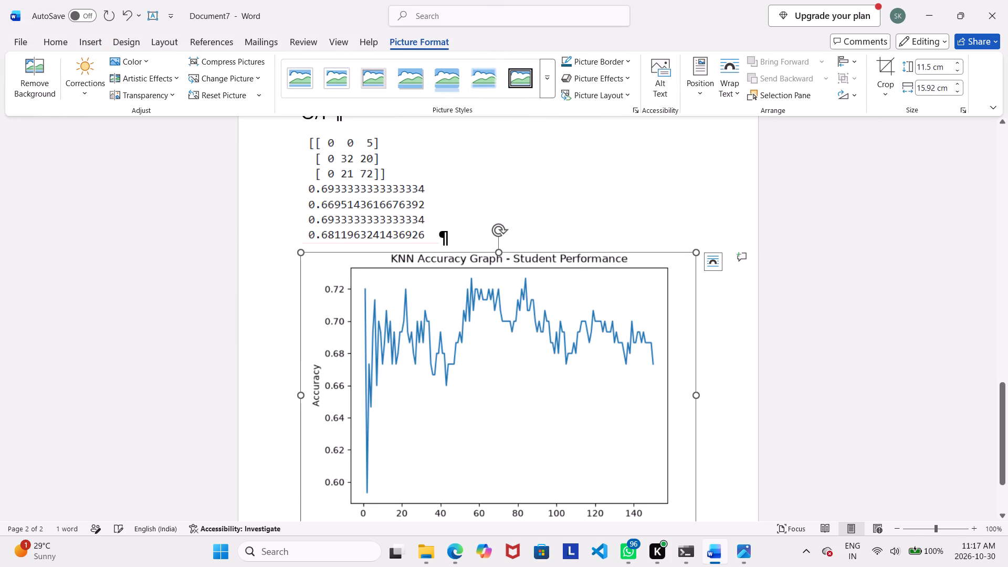
Save the document as ex7 in the Downloads folder.
scroll(547, 177, down, 13)
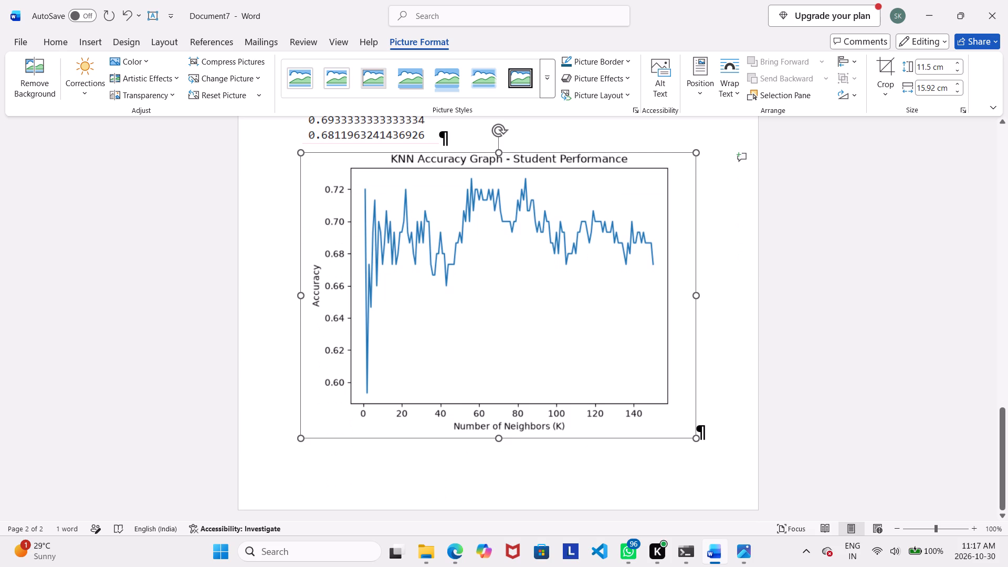
key(ctrl+s)
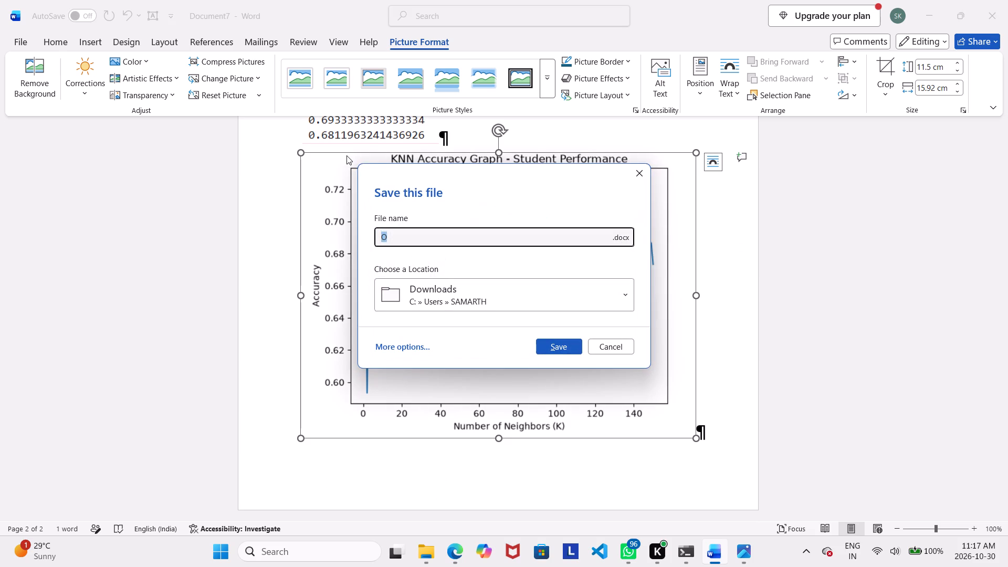
key(BackSpace)
text(ex)
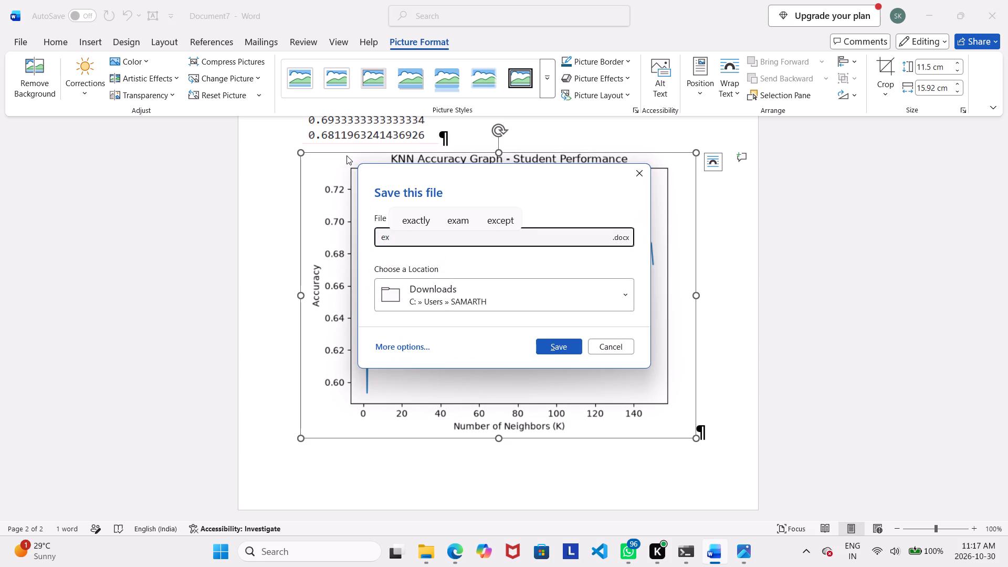
key(7)
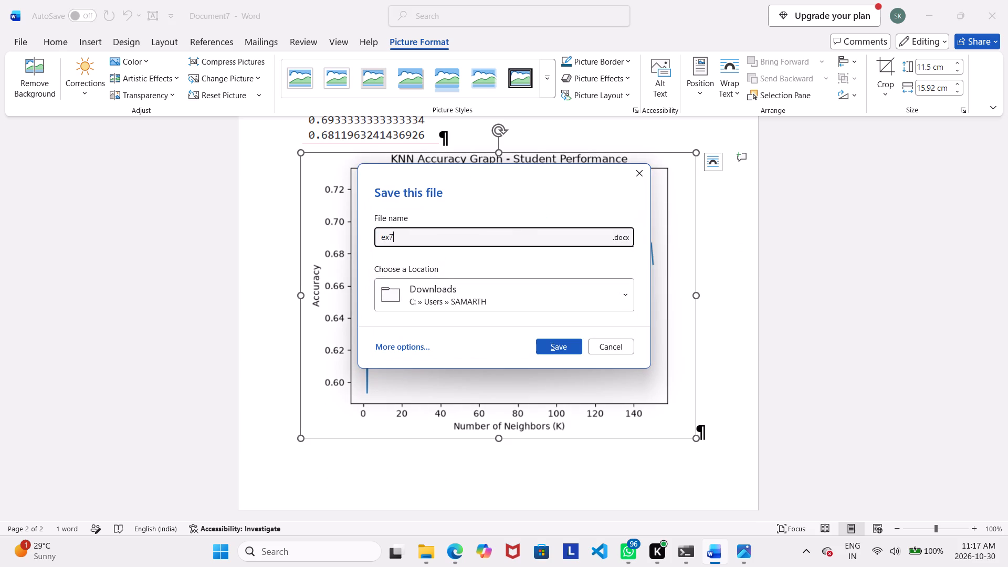
key(Return)
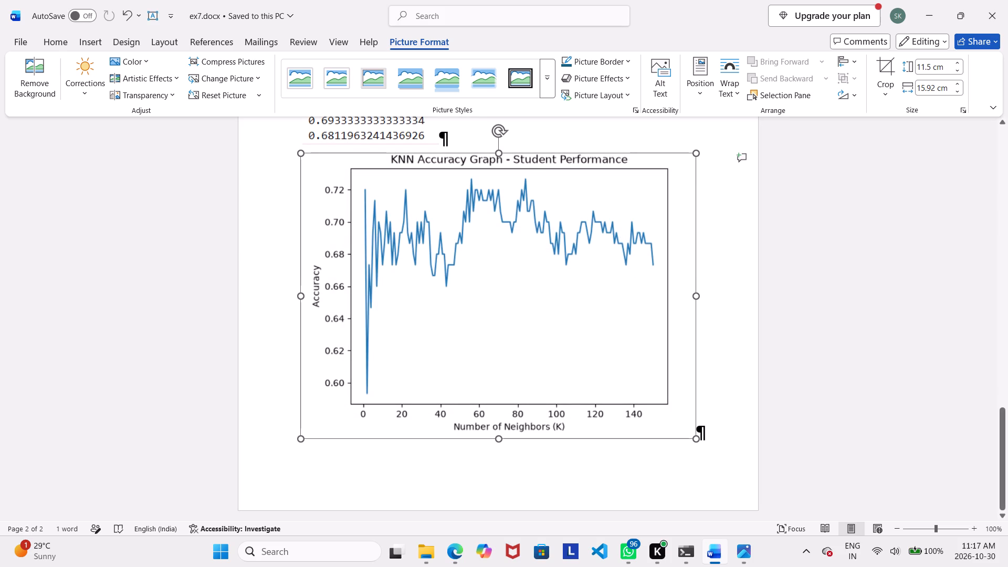
Create a new blank document.
click(25, 42)
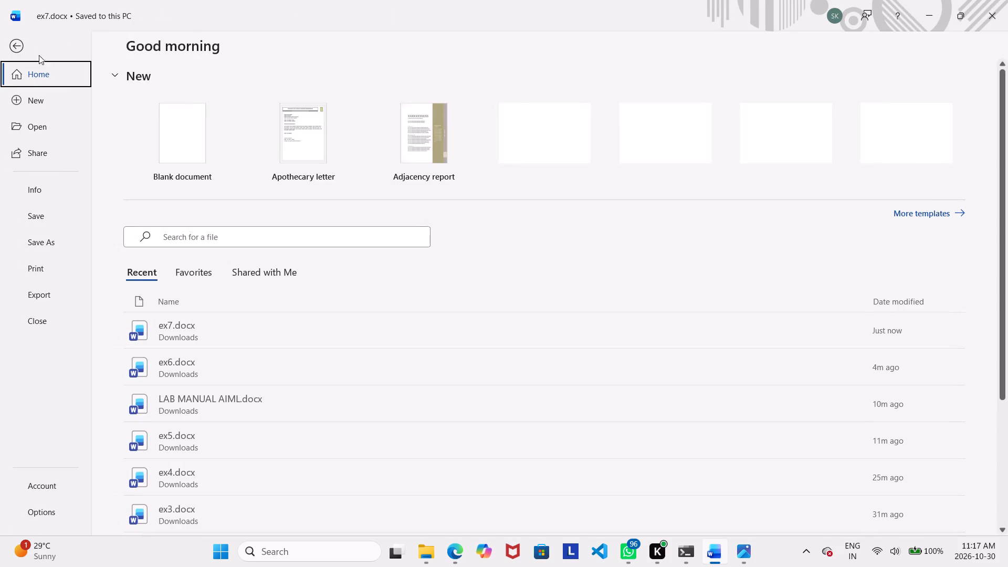
click(44, 100)
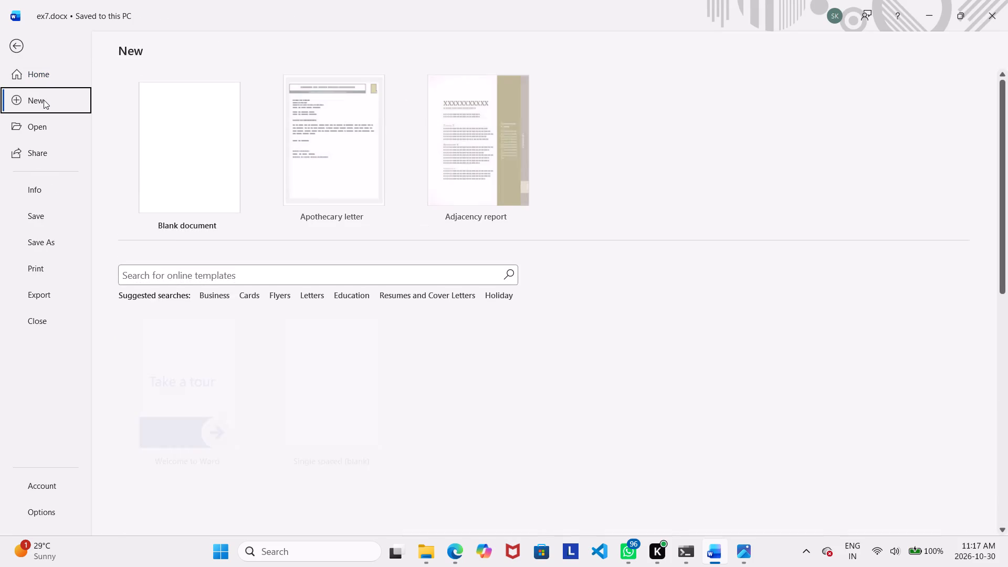
click(191, 154)
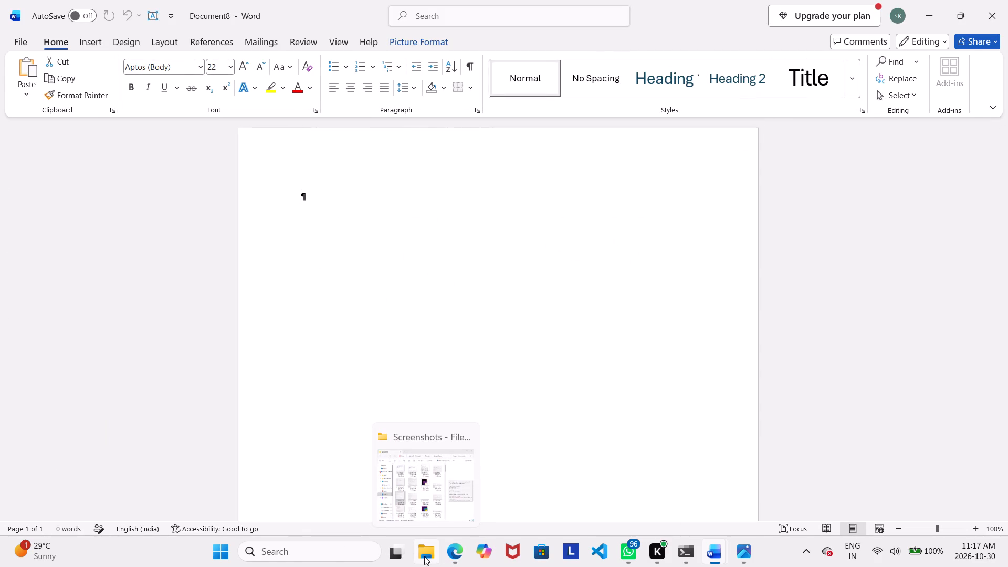
Switch to the MLEx notebook in Edge and look through the Experiment 8 code and its output plots.
click(450, 554)
scroll(476, 434, down, 6)
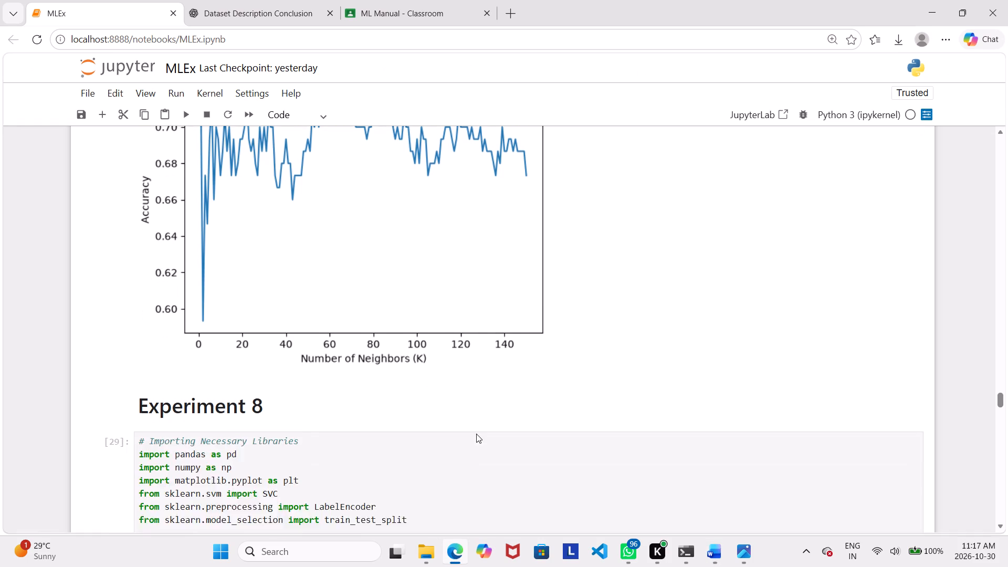
scroll(476, 437, down, 16)
scroll(476, 438, down, 6)
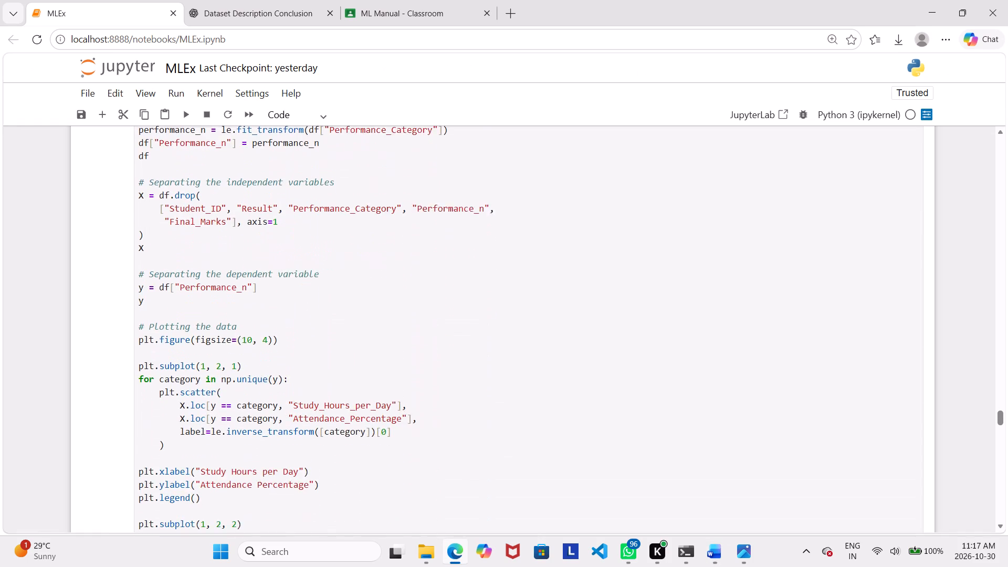
scroll(476, 438, down, 17)
scroll(476, 442, down, 12)
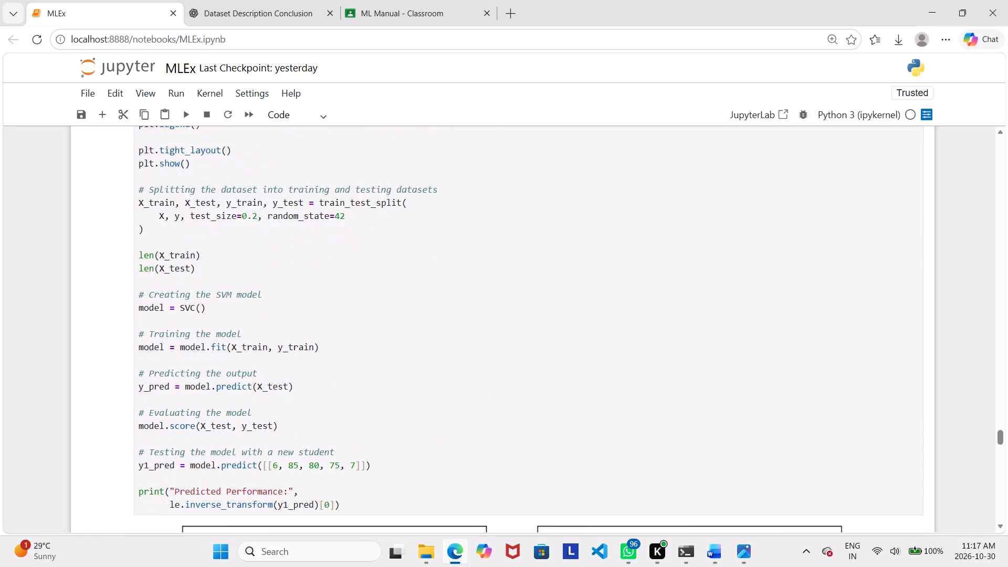
scroll(476, 442, down, 11)
scroll(476, 442, up, 2)
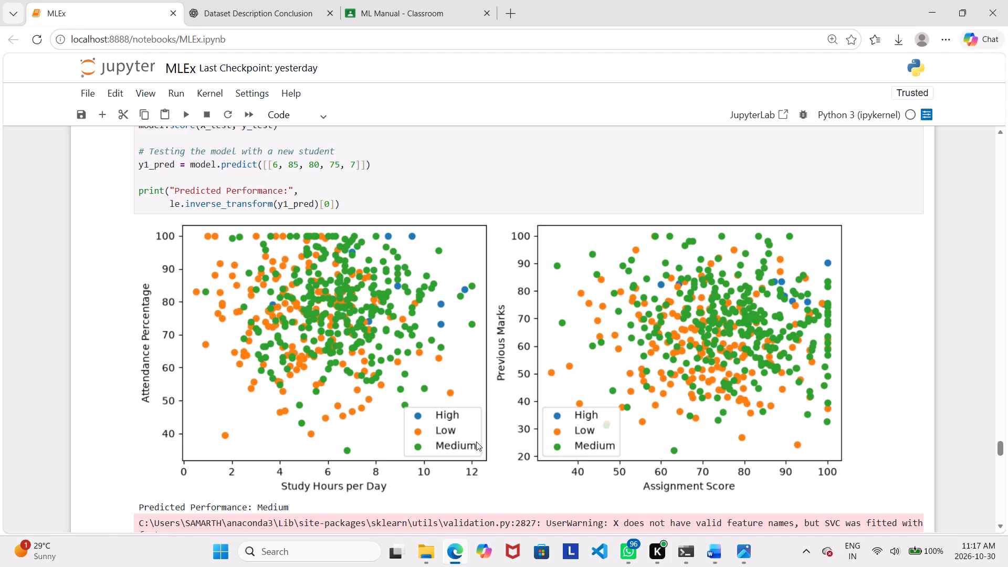
scroll(476, 442, up, 12)
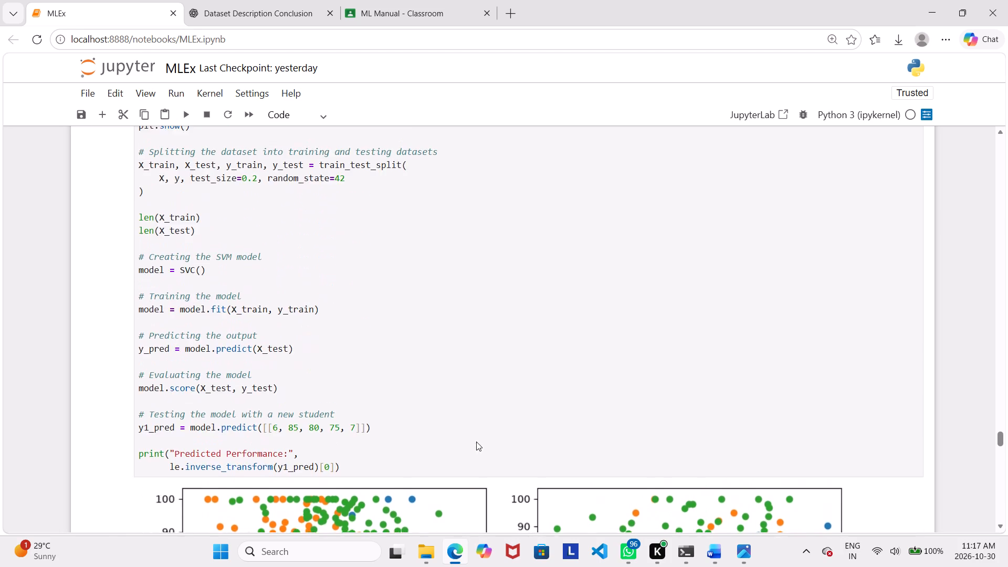
scroll(476, 442, up, 18)
scroll(476, 442, up, 6)
scroll(476, 442, down, 1)
scroll(476, 442, up, 6)
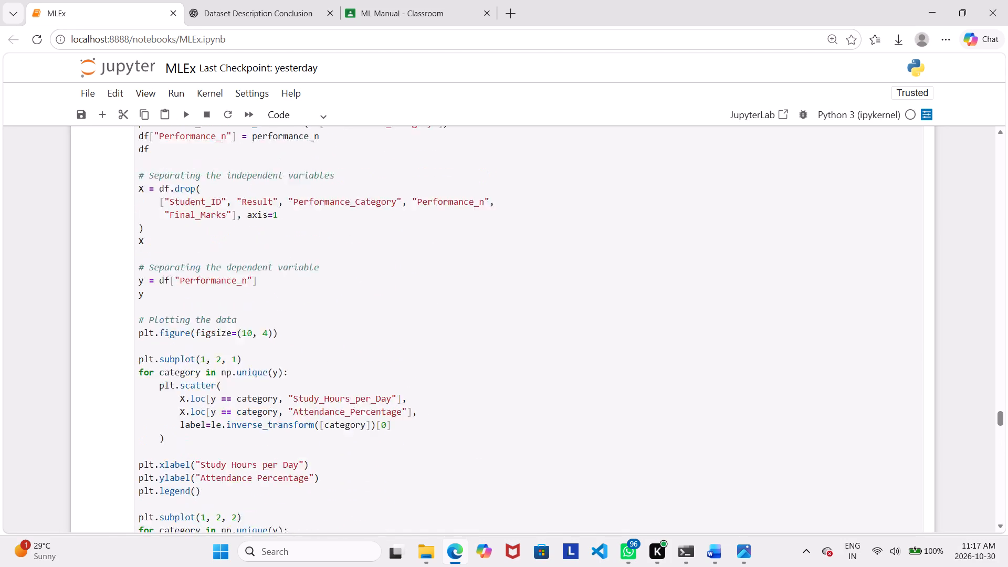
scroll(476, 442, up, 5)
Switch to the ML Manual PDF and find the SVM experiment's program, scatter plots and testing output for comparison.
click(438, 0)
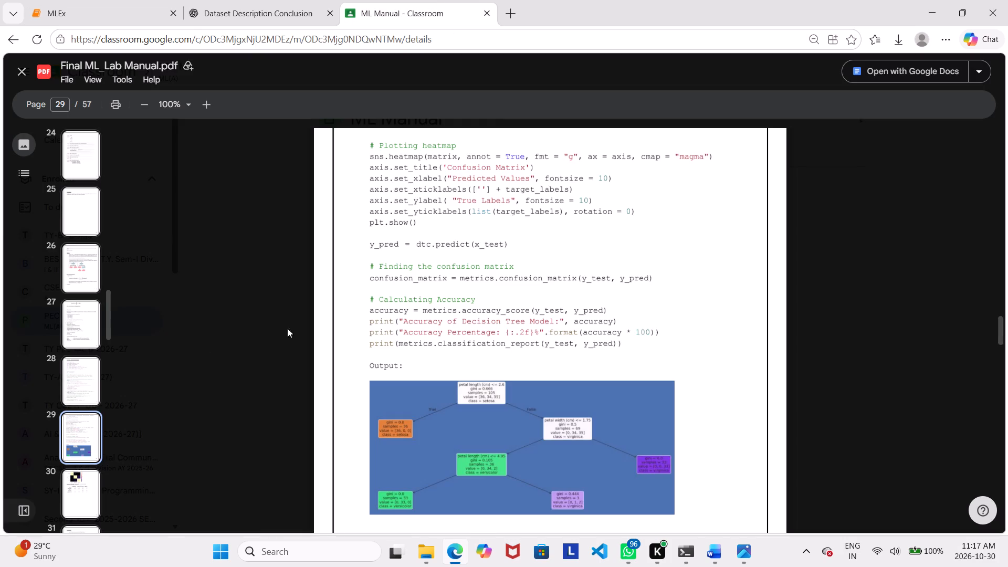
scroll(59, 394, down, 12)
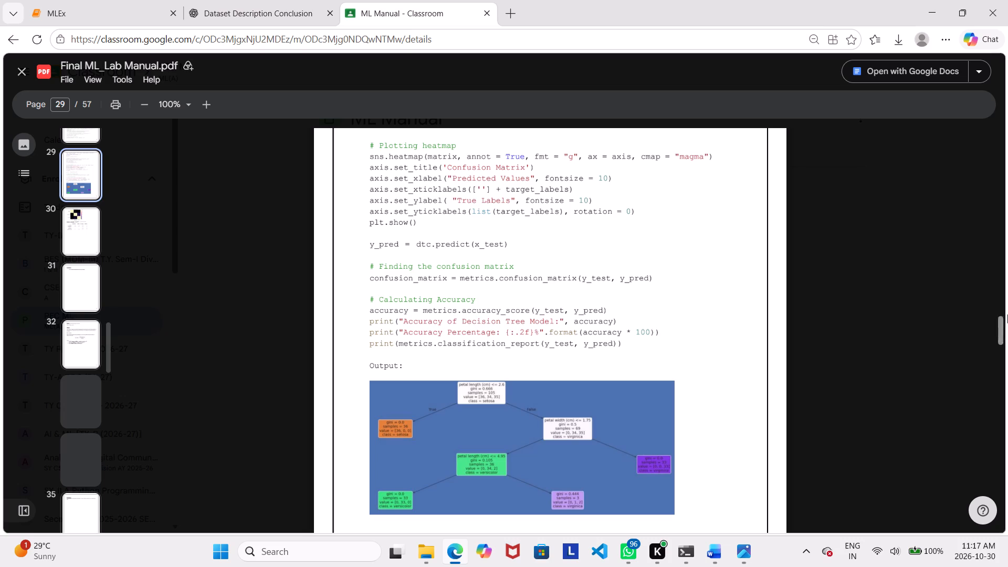
drag(1002, 320, 1007, 374)
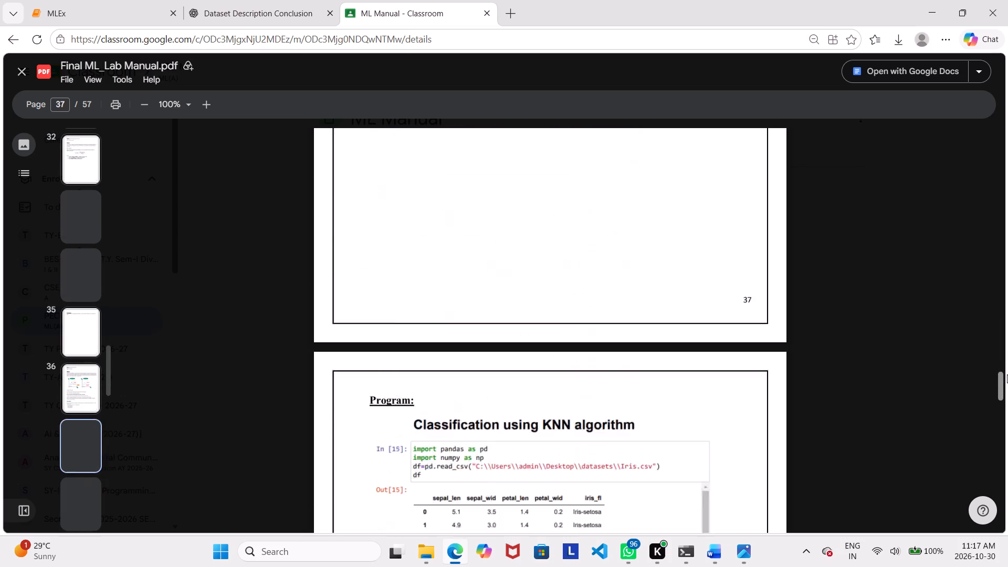
drag(1007, 374, 1007, 369)
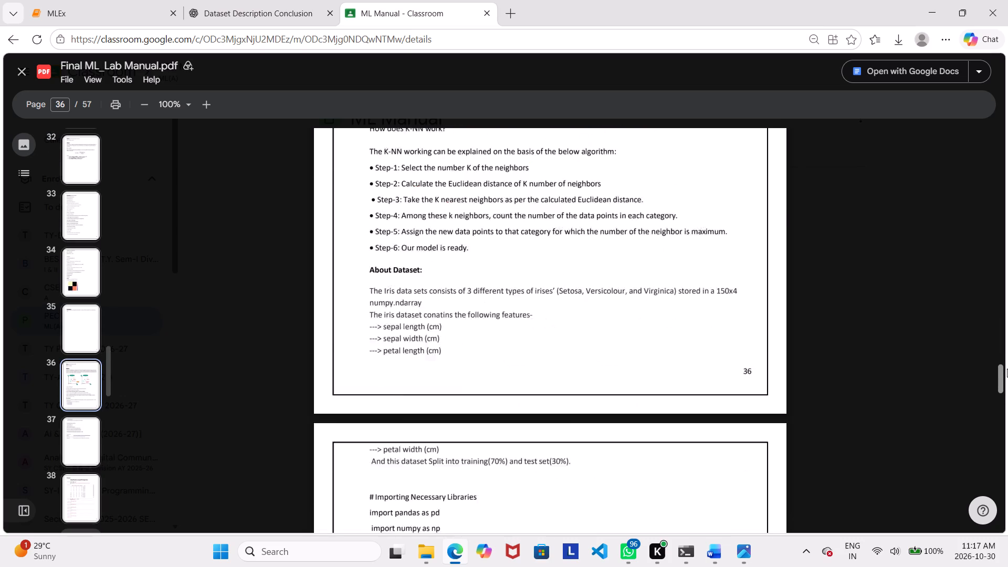
drag(1007, 369, 1007, 384)
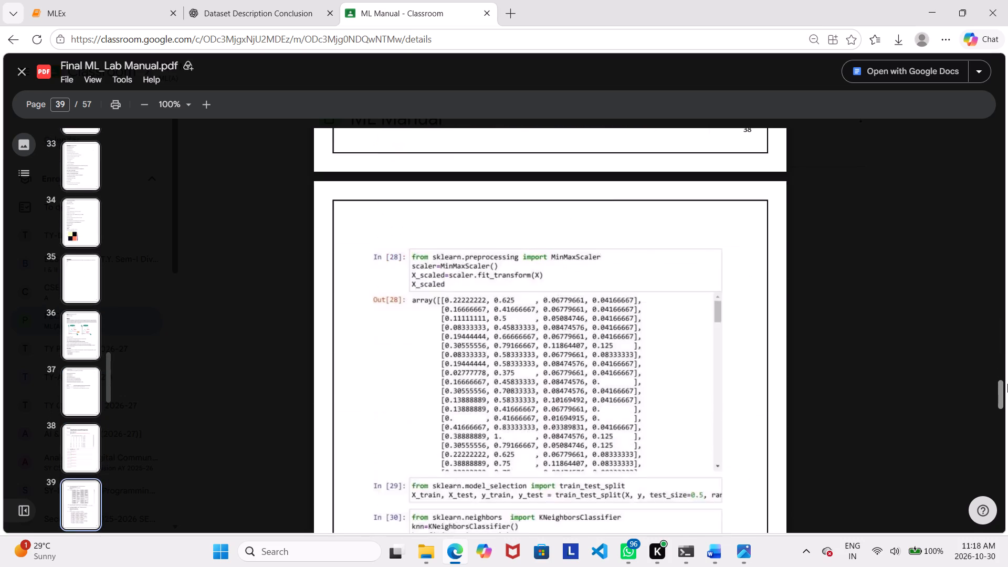
drag(1007, 384, 1007, 401)
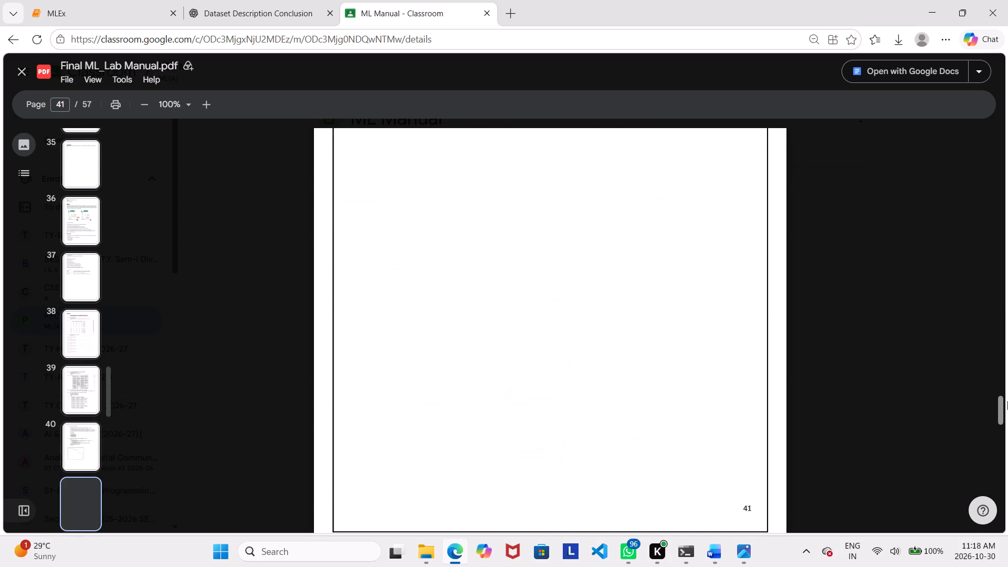
drag(1007, 401, 1007, 411)
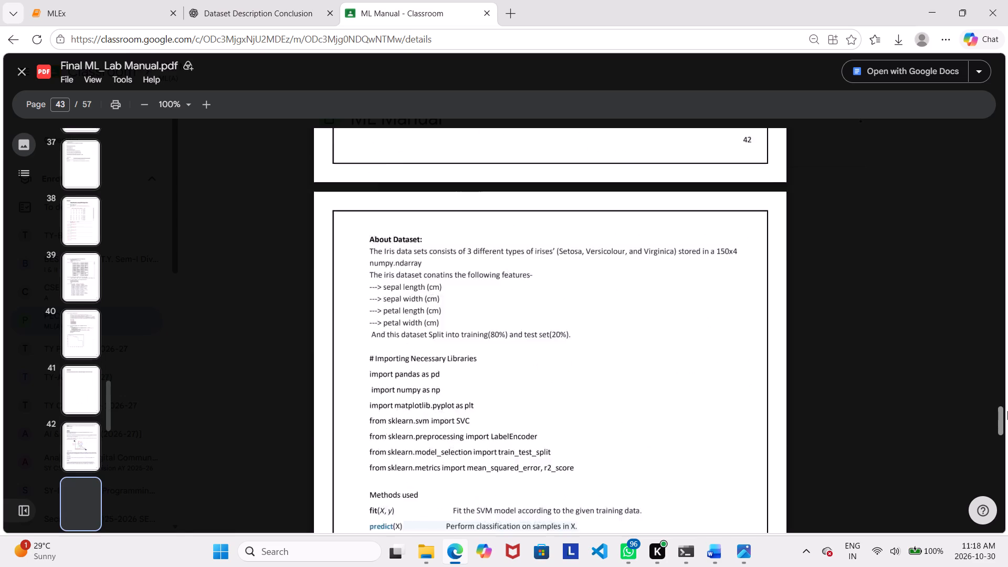
drag(1007, 411, 1007, 422)
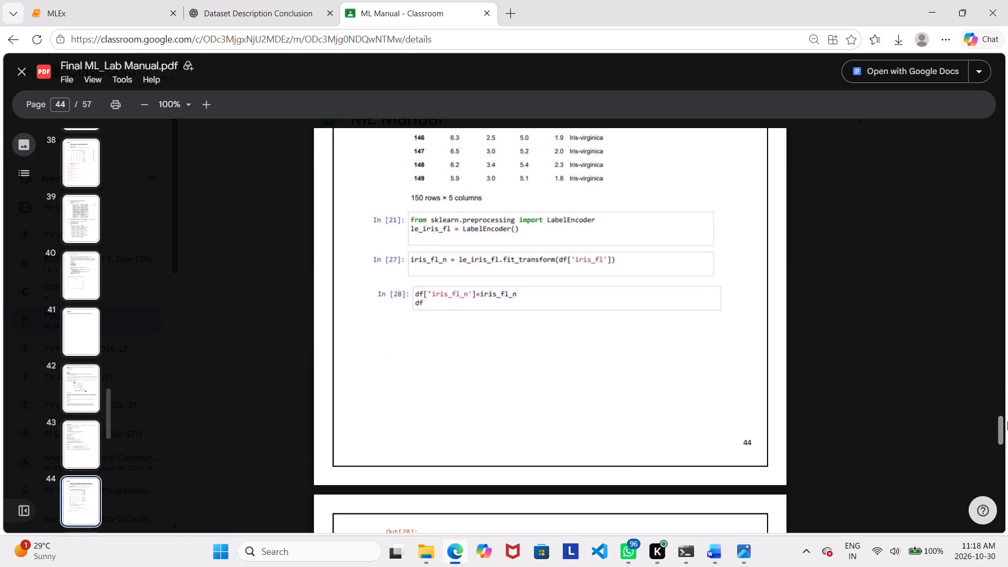
drag(1007, 422, 1007, 434)
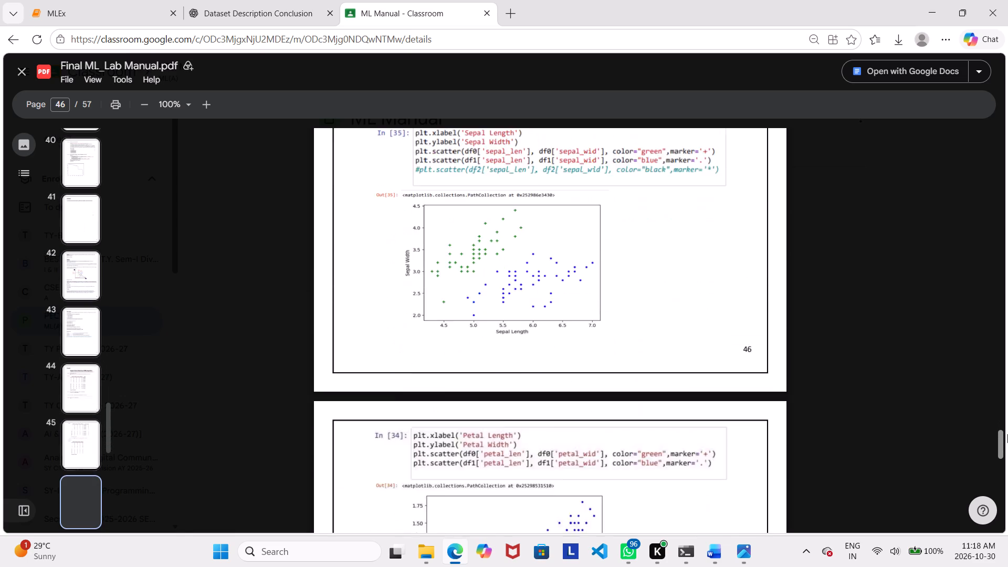
drag(1007, 434, 1007, 437)
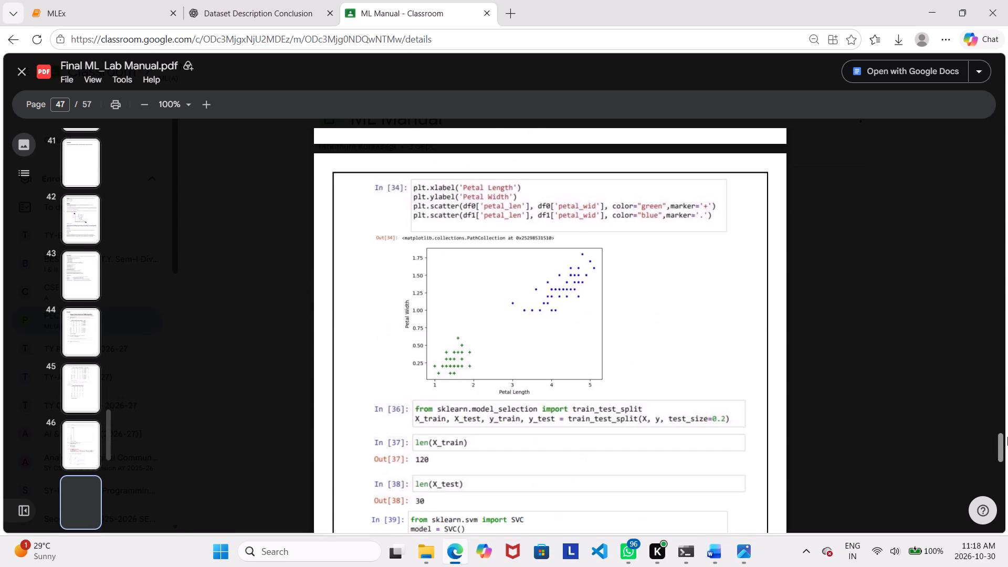
drag(1007, 437, 1007, 450)
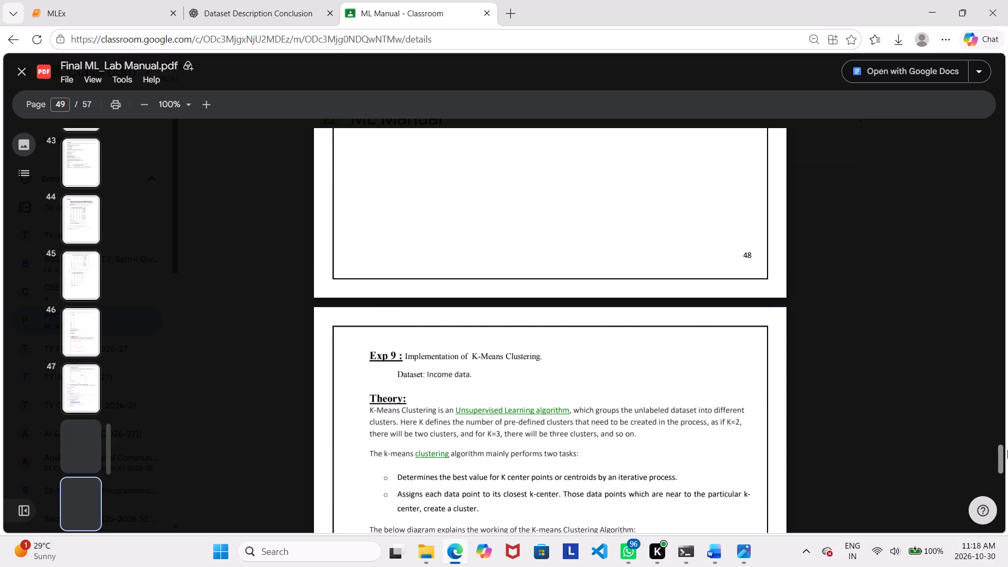
drag(1007, 450, 1005, 437)
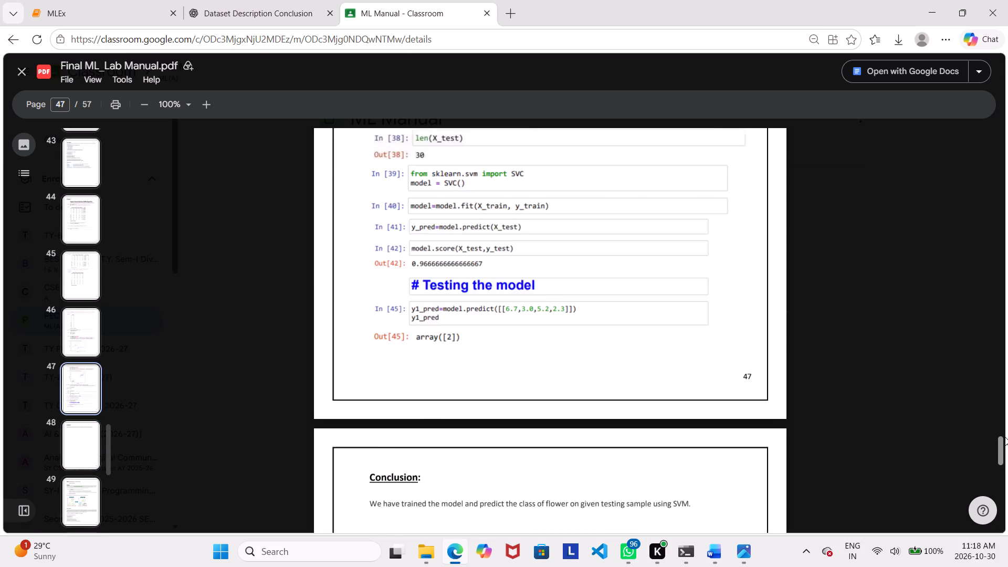
drag(1005, 437, 1002, 424)
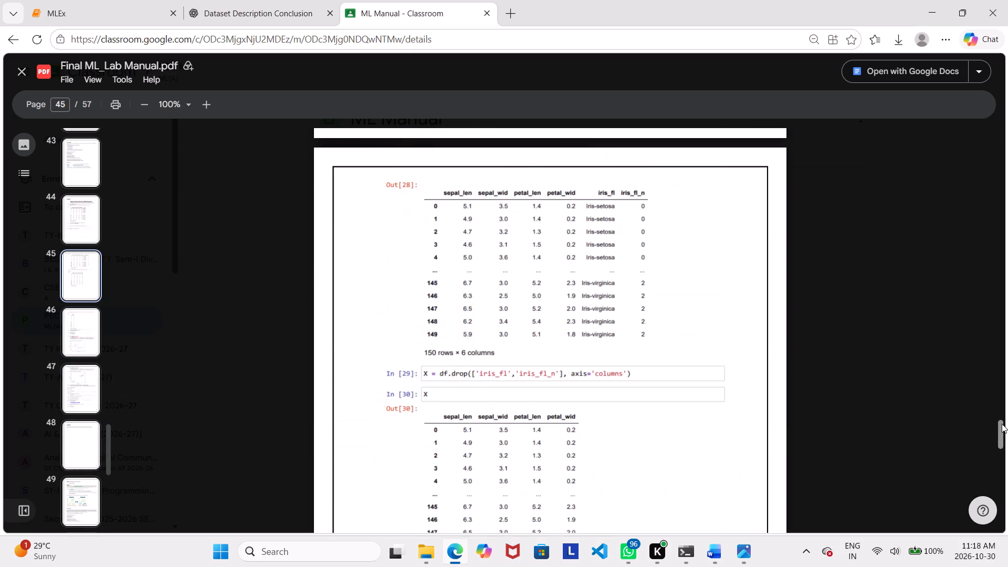
drag(1002, 424, 1001, 417)
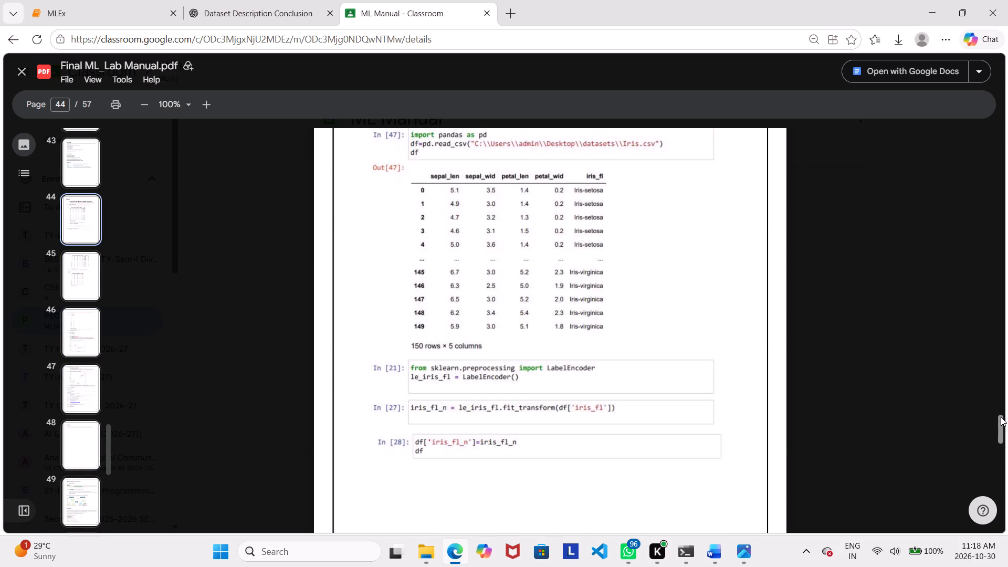
drag(1001, 417, 999, 433)
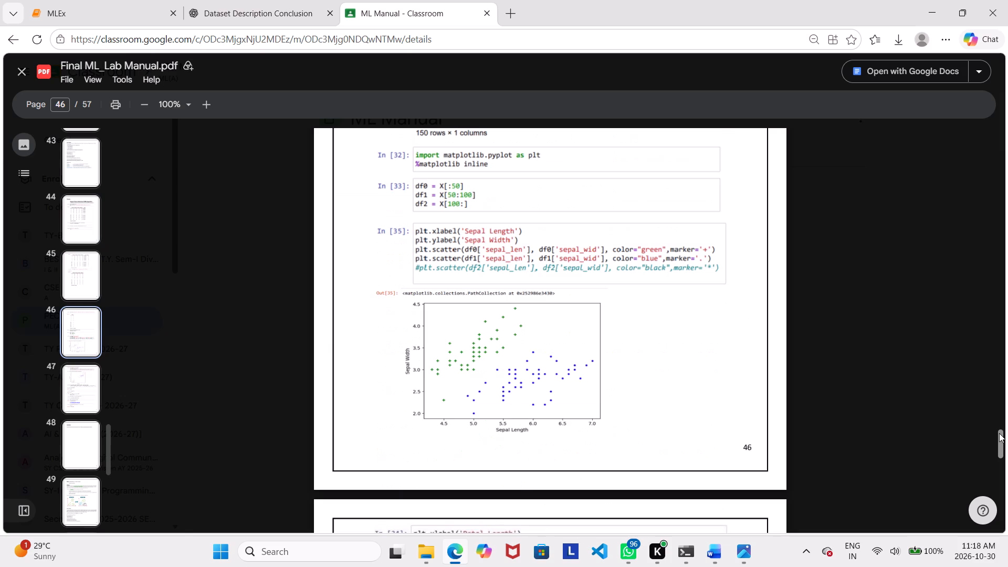
drag(999, 433, 999, 434)
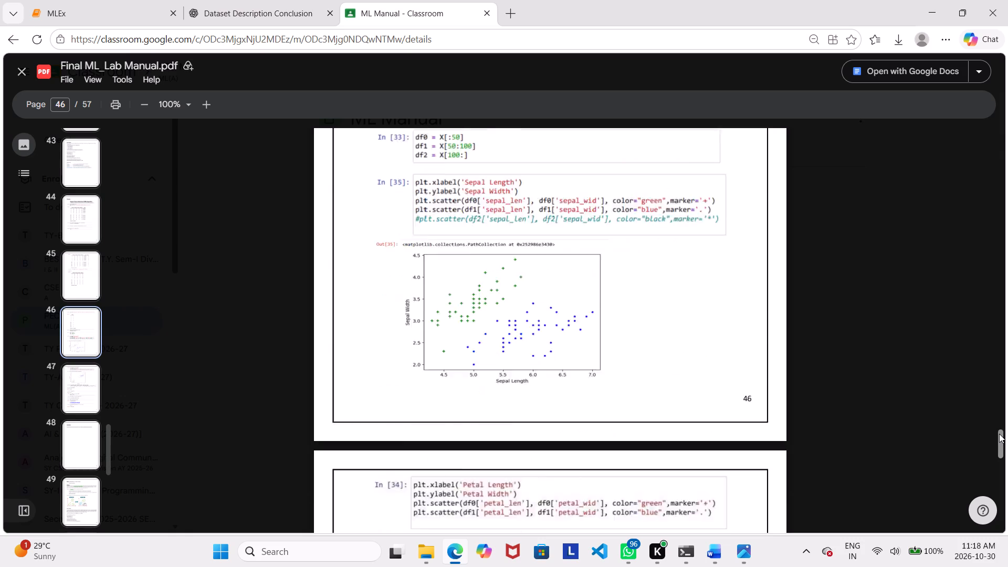
drag(999, 434, 999, 438)
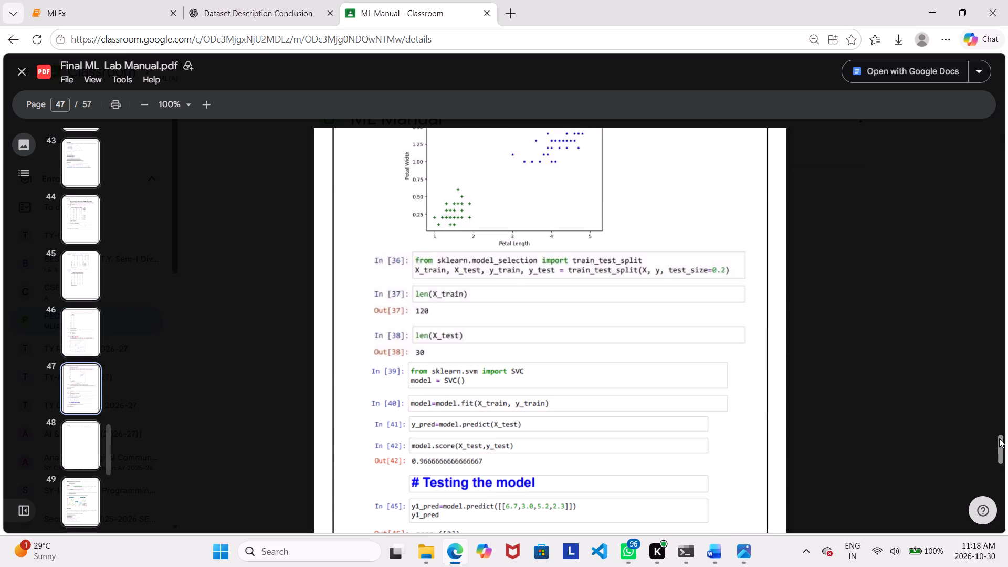
drag(999, 438, 999, 439)
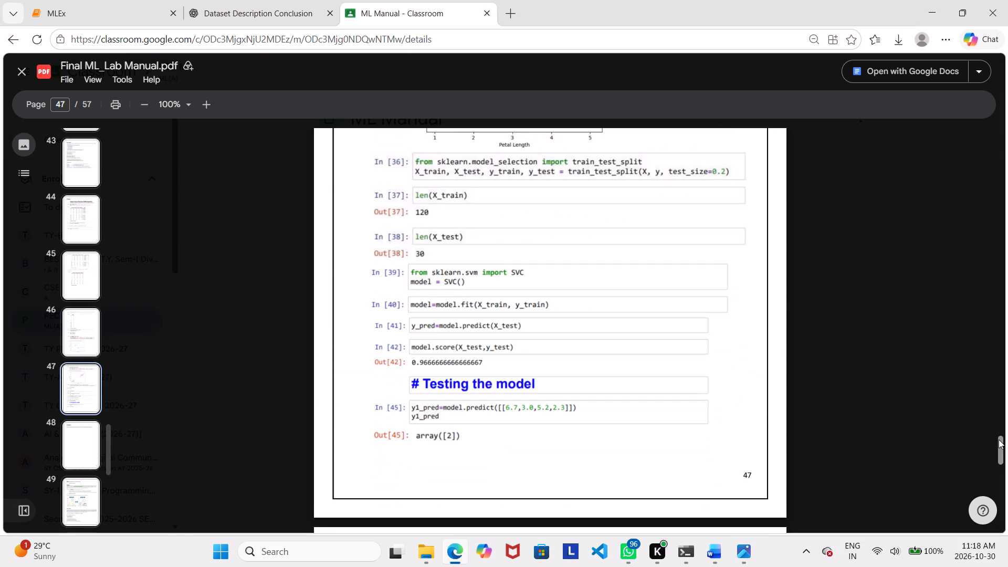
drag(999, 439, 998, 443)
Return to the MLEx notebook and review the Experiment 8 SVM code and its plots against the manual.
click(90, 0)
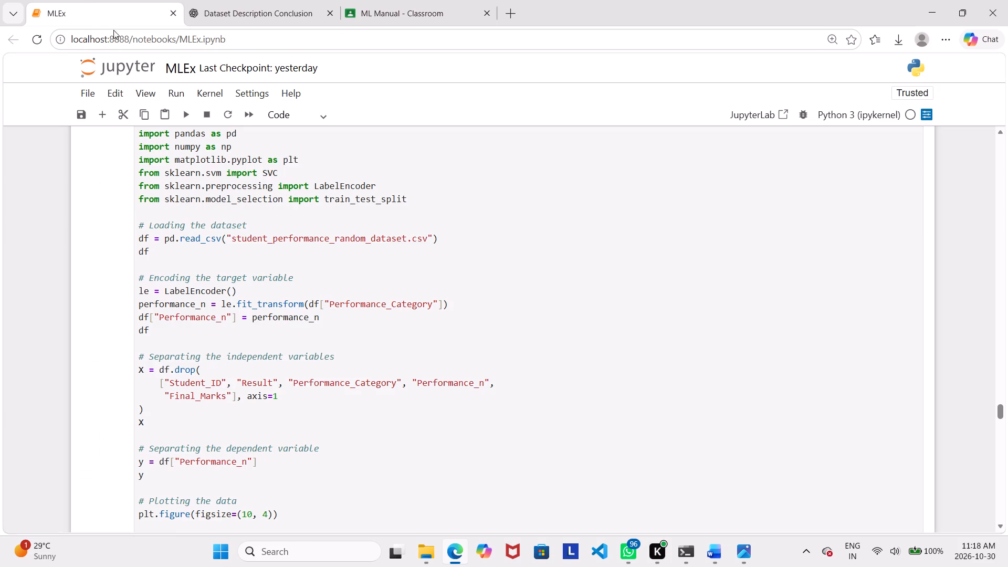
scroll(591, 358, down, 1)
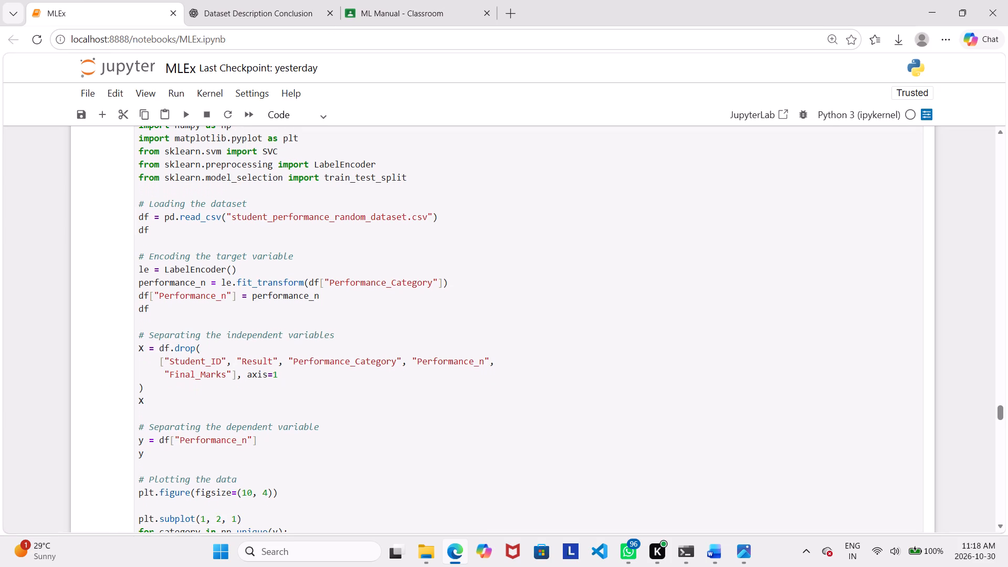
scroll(591, 358, down, 10)
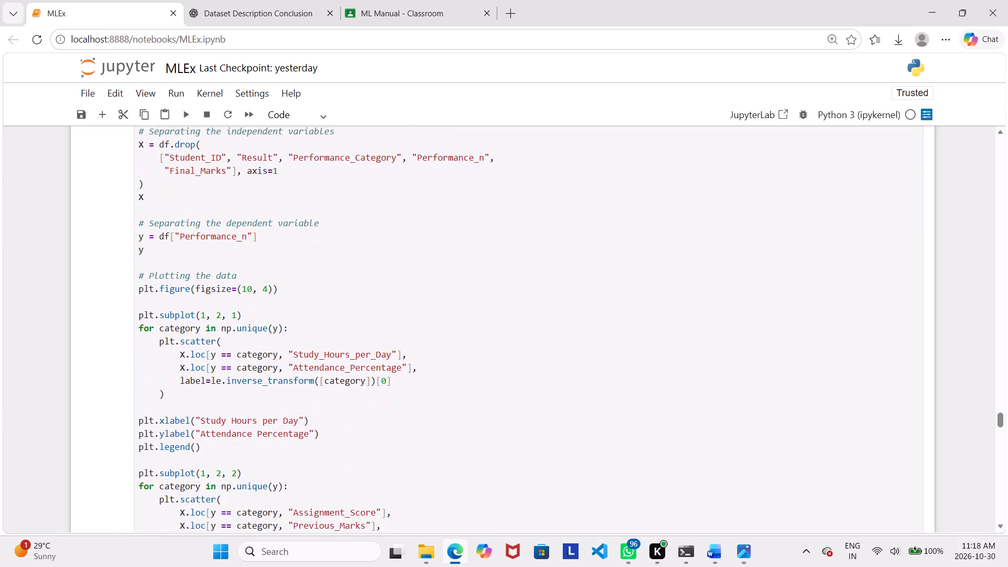
scroll(591, 358, down, 17)
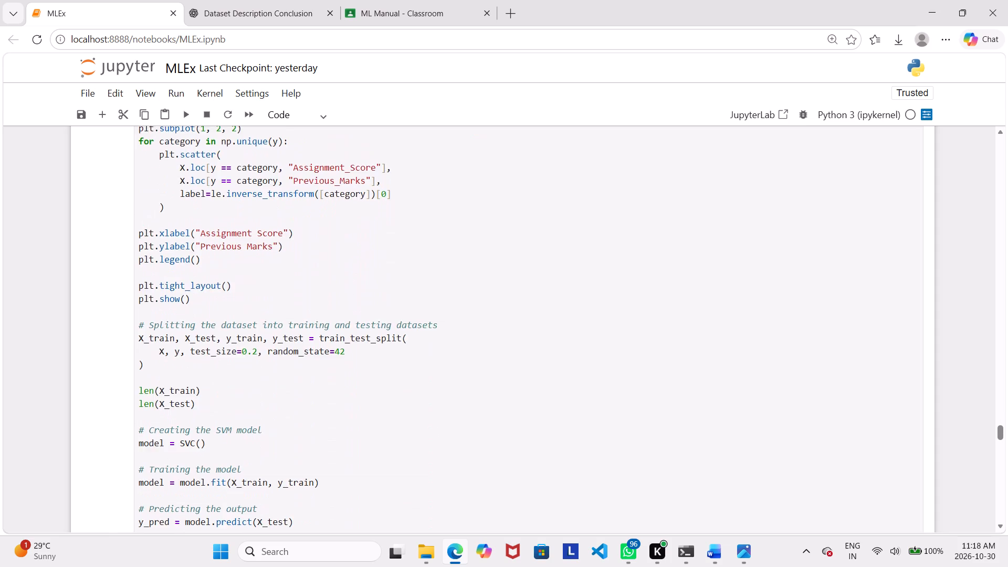
scroll(591, 358, down, 15)
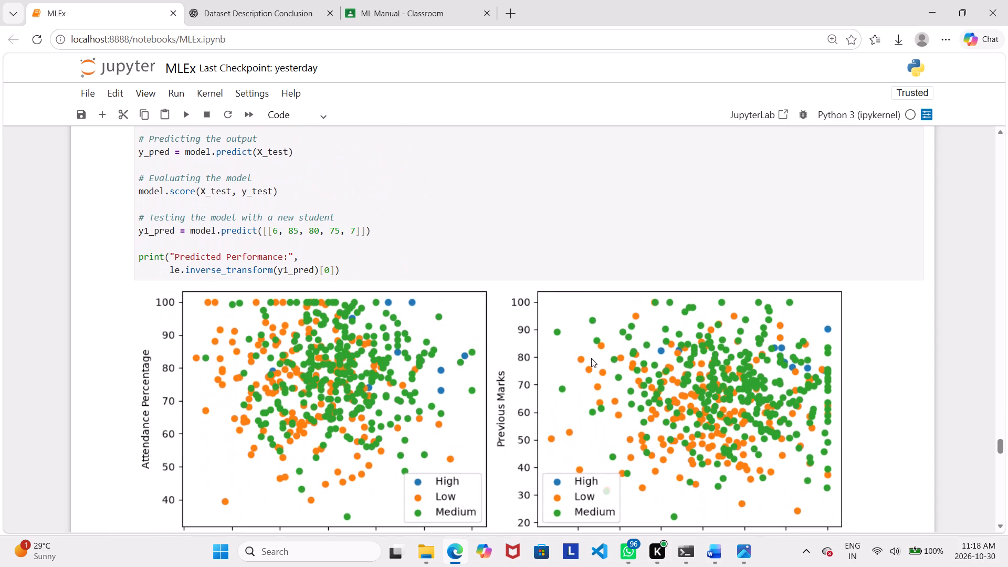
scroll(591, 358, down, 3)
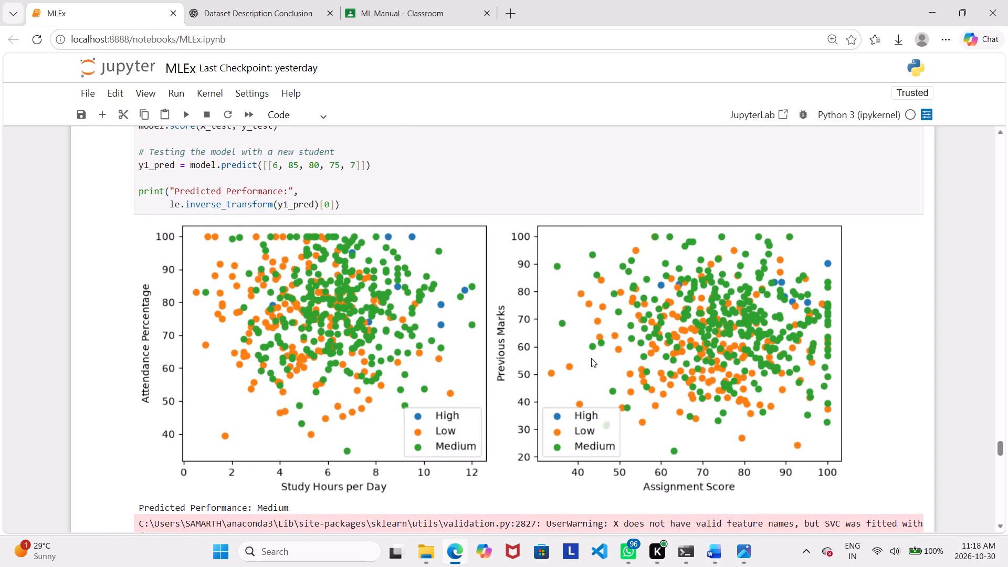
scroll(591, 358, up, 2)
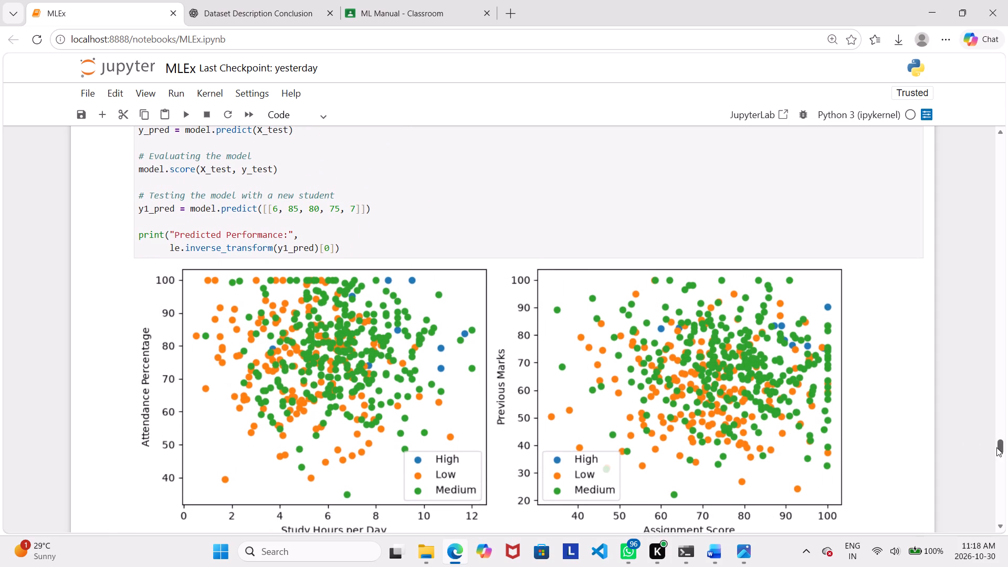
drag(996, 447, 996, 446)
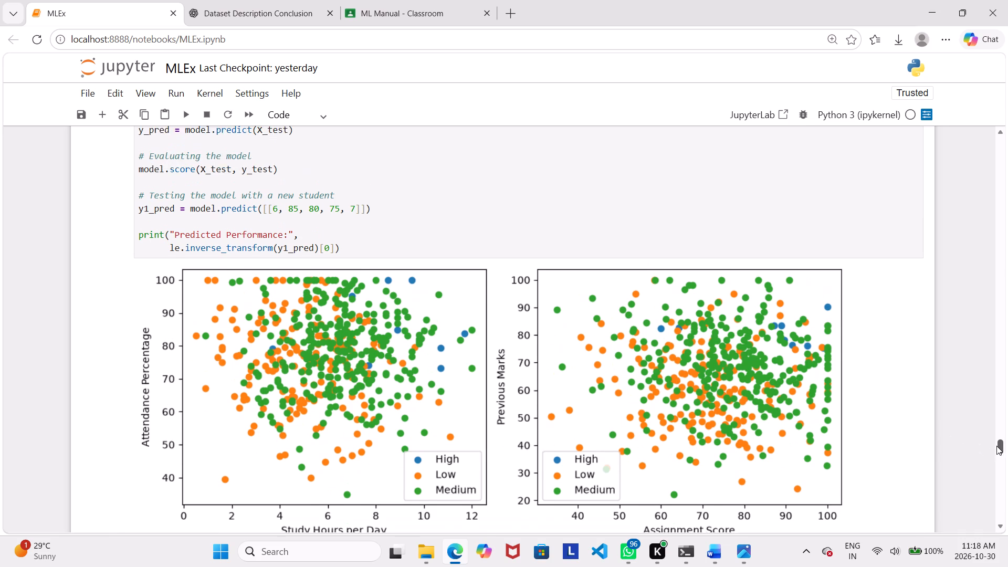
drag(996, 446, 978, 414)
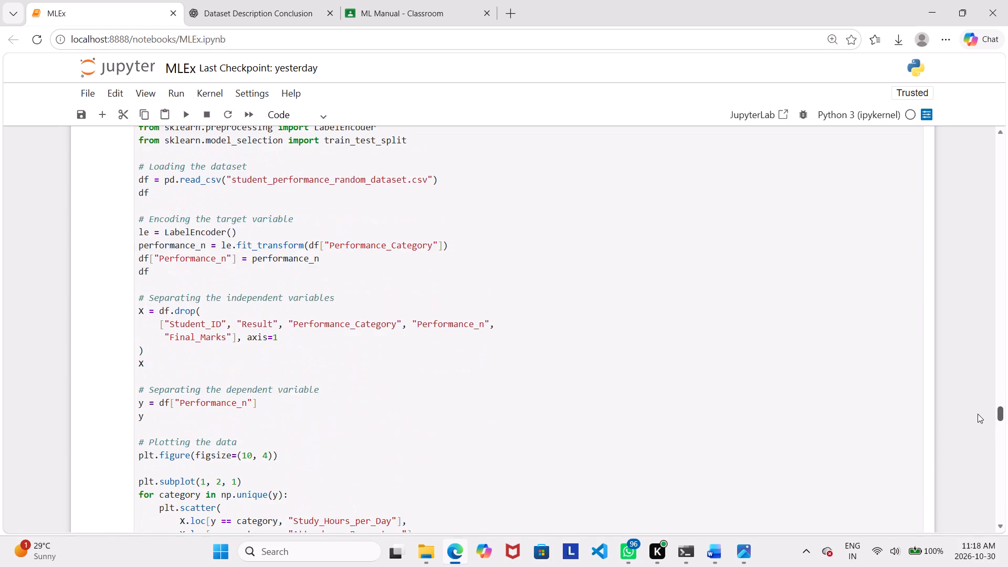
drag(978, 414, 978, 411)
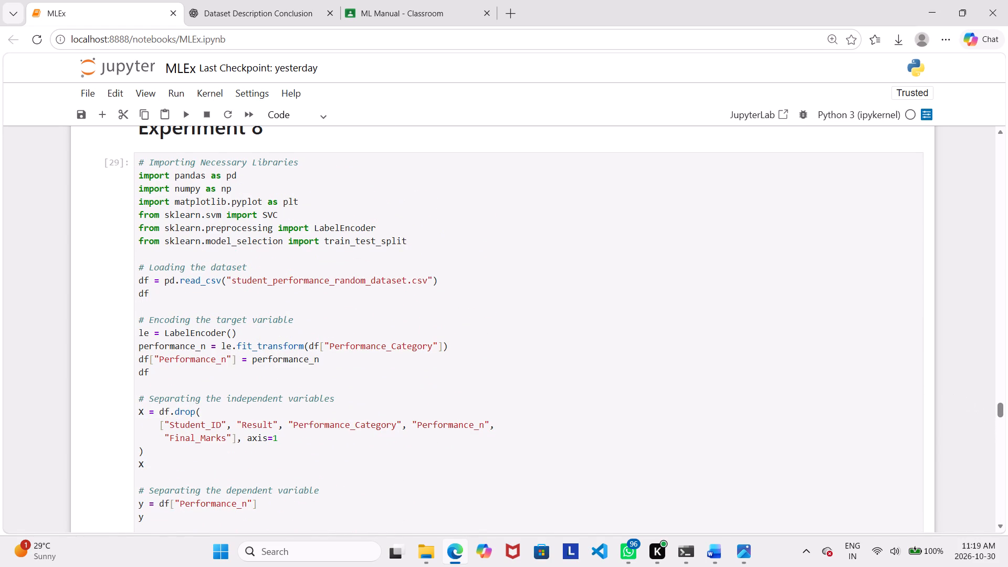
Rerun the Experiment 8 SVM code cell and check its regenerated scatter plots and printed prediction.
scroll(915, 381, down, 3)
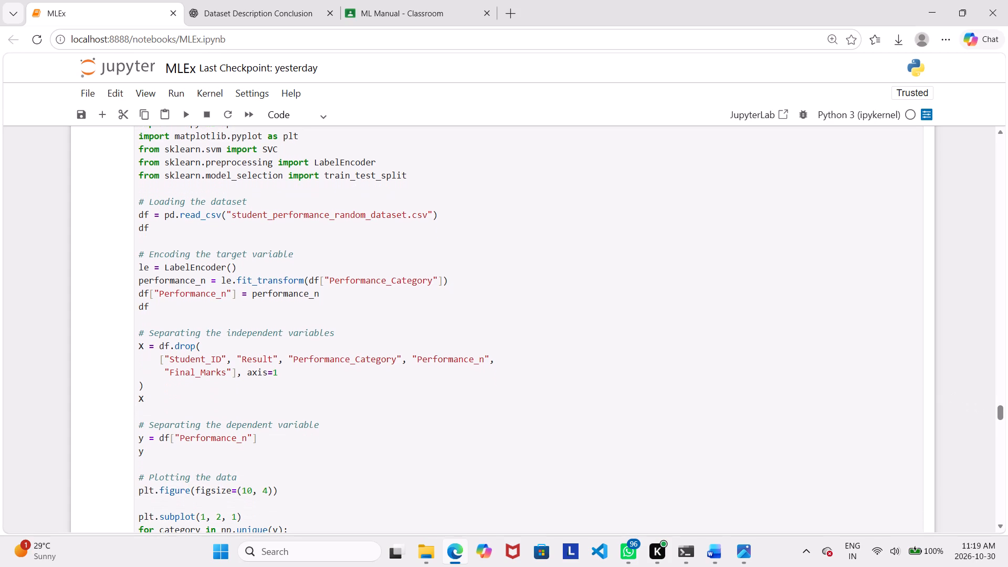
click(825, 388)
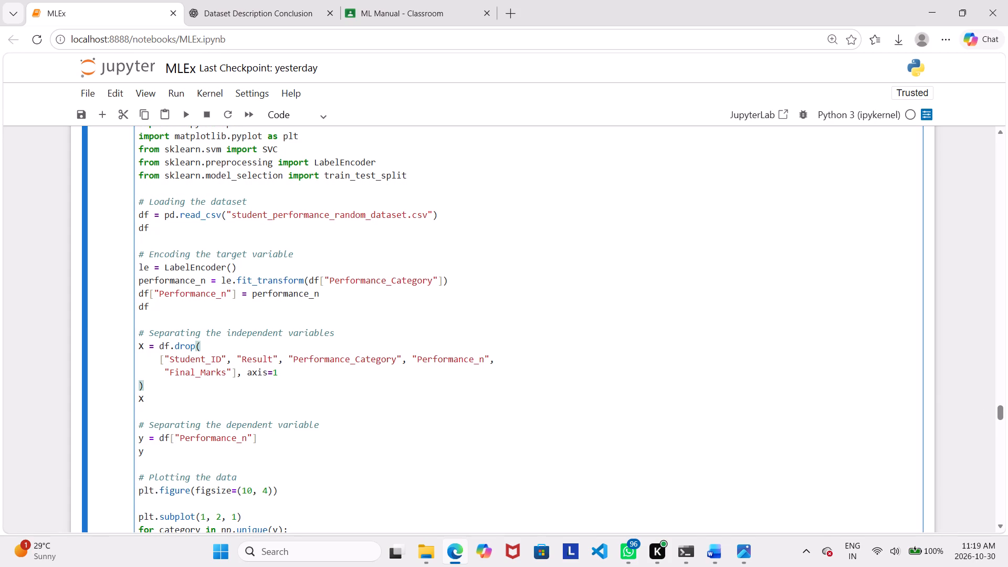
key(shift+Return)
scroll(825, 388, up, 3)
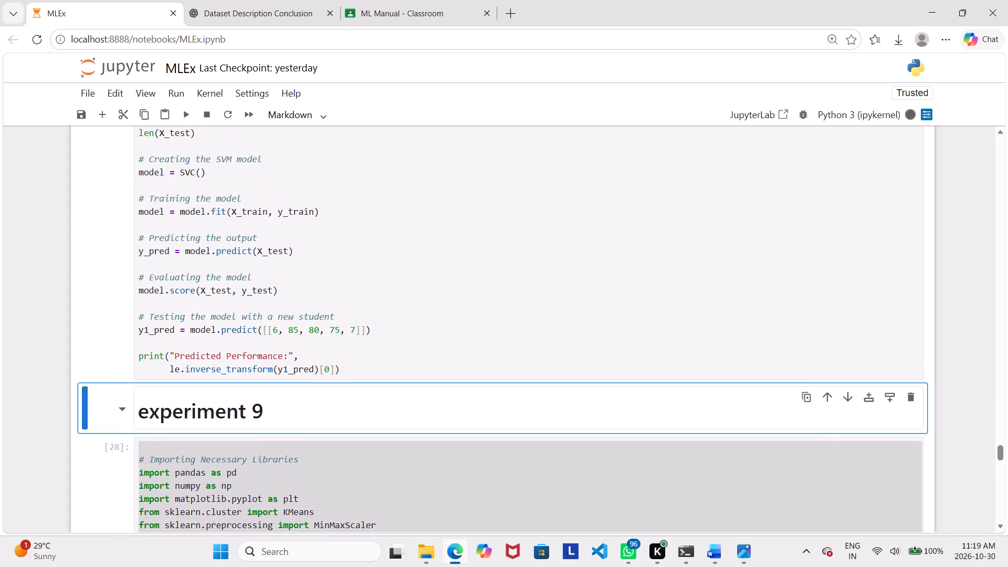
scroll(782, 369, up, 5)
scroll(740, 351, up, 5)
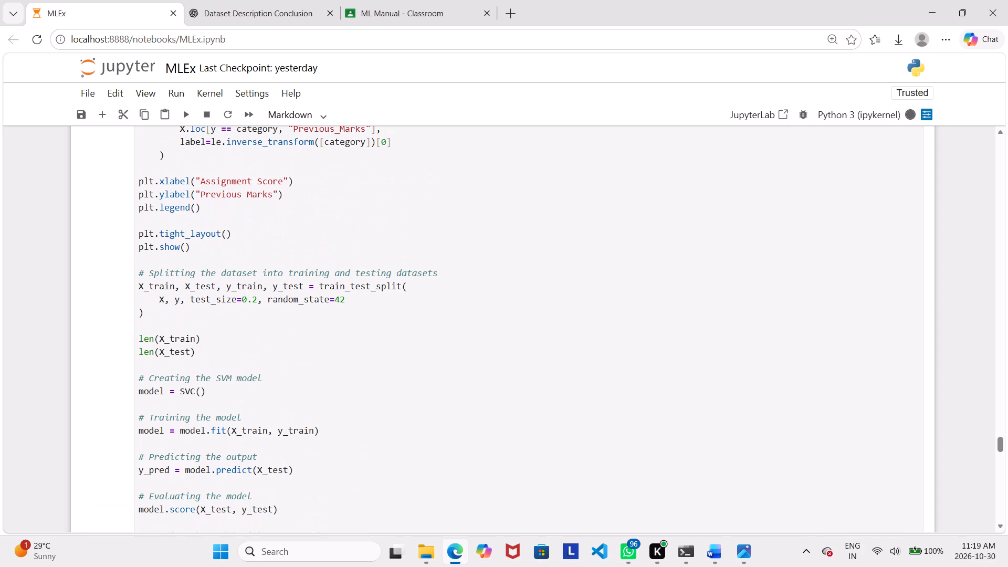
scroll(741, 372, down, 8)
click(714, 282)
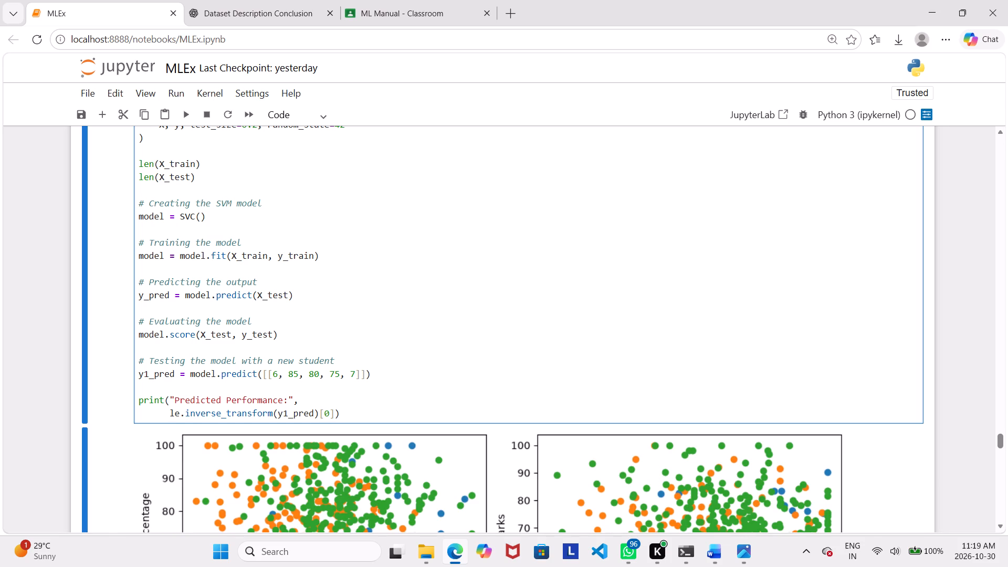
scroll(808, 151, down, 16)
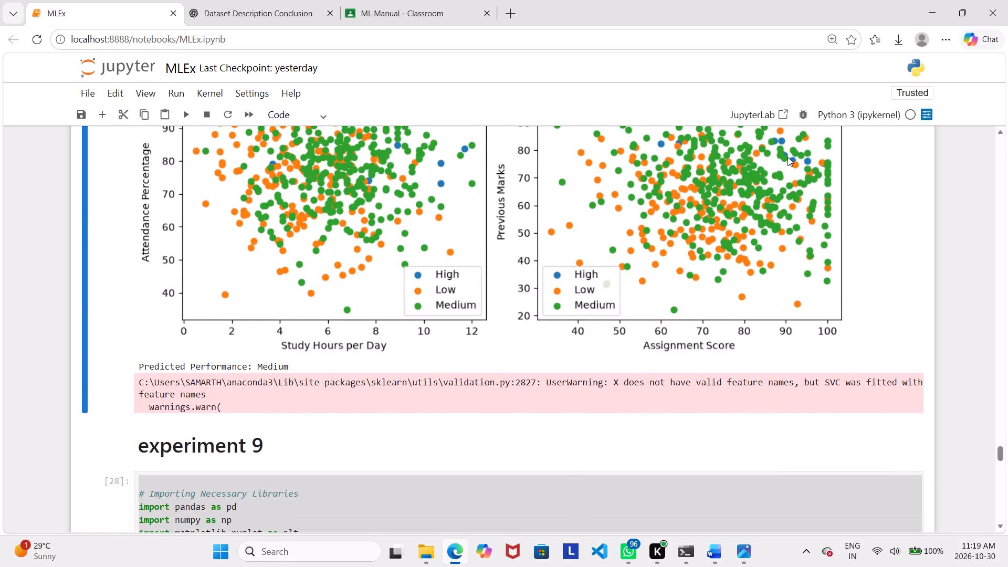
scroll(787, 157, up, 1)
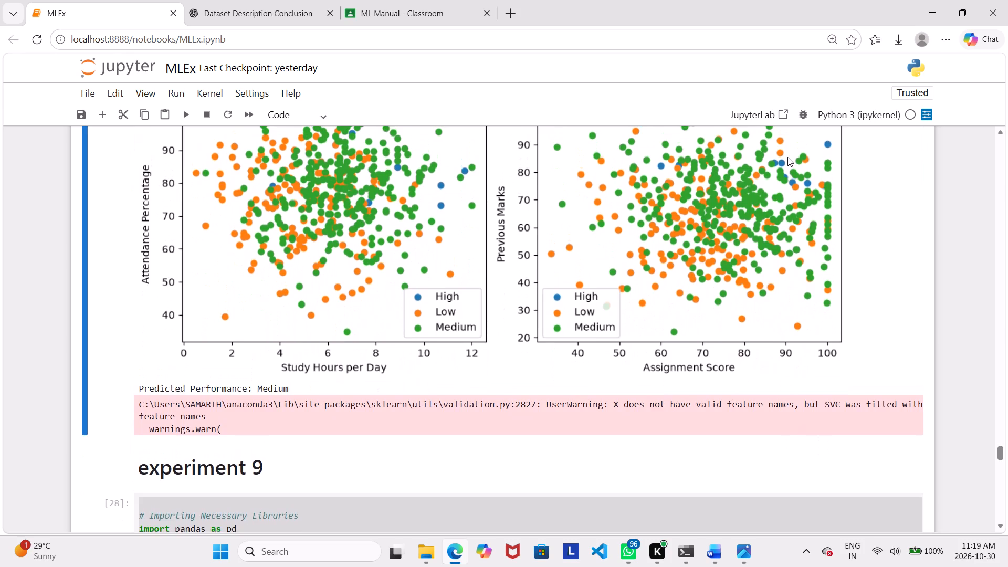
Review the Experiment 8 SVM code from its plots and printed prediction back to the library imports.
scroll(787, 157, up, 5)
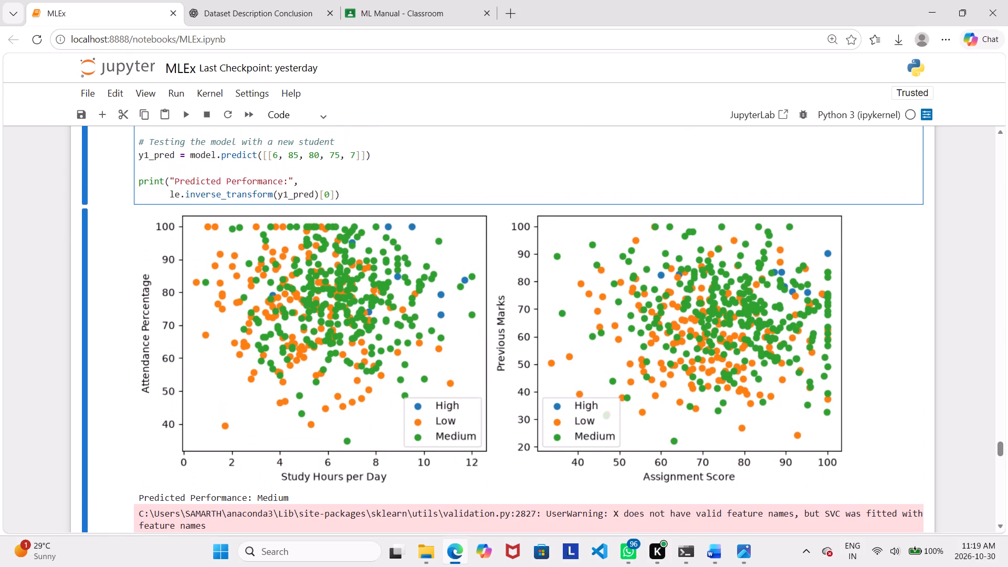
scroll(787, 157, up, 10)
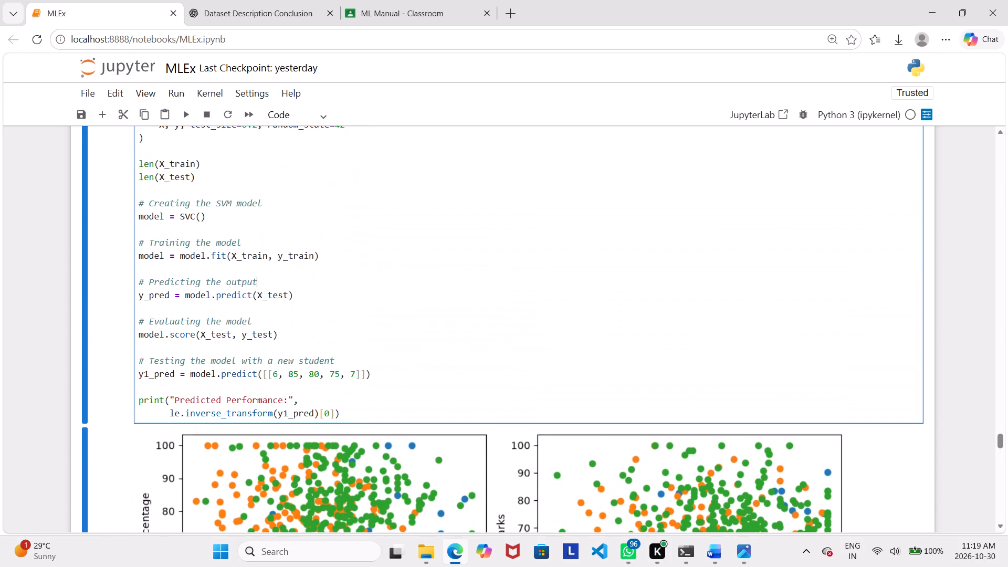
scroll(787, 157, up, 1)
scroll(787, 157, down, 12)
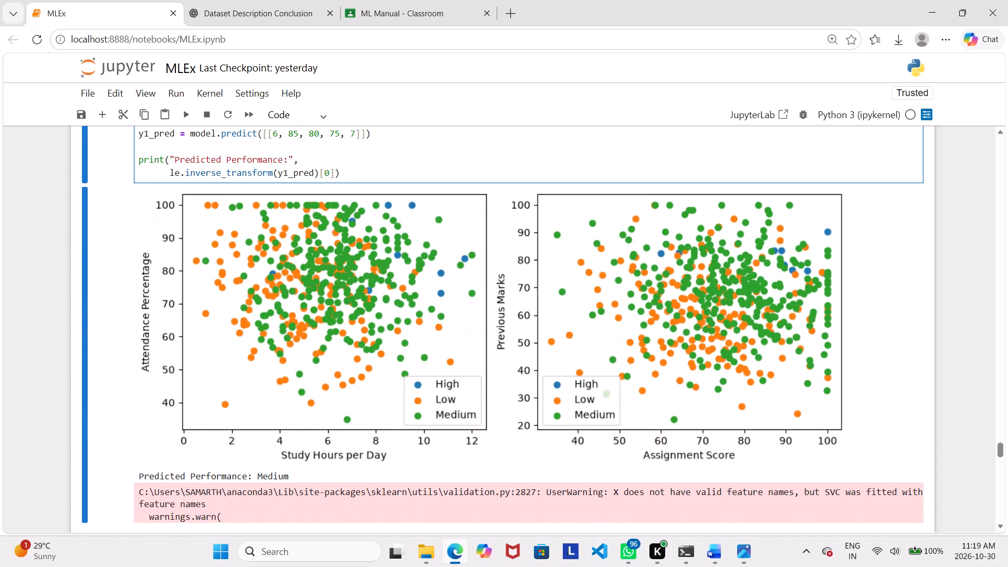
scroll(787, 157, up, 15)
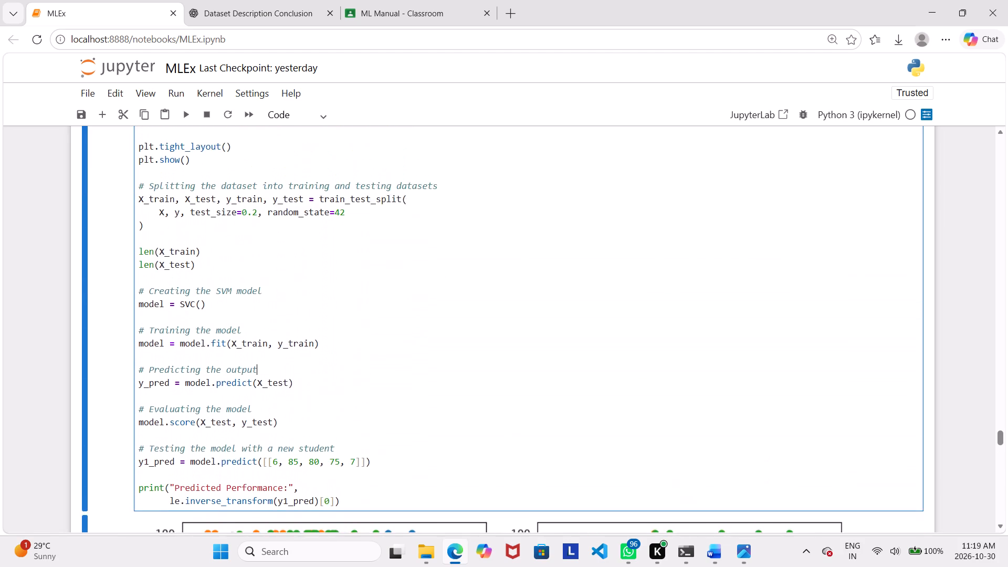
scroll(787, 157, up, 15)
scroll(787, 157, up, 6)
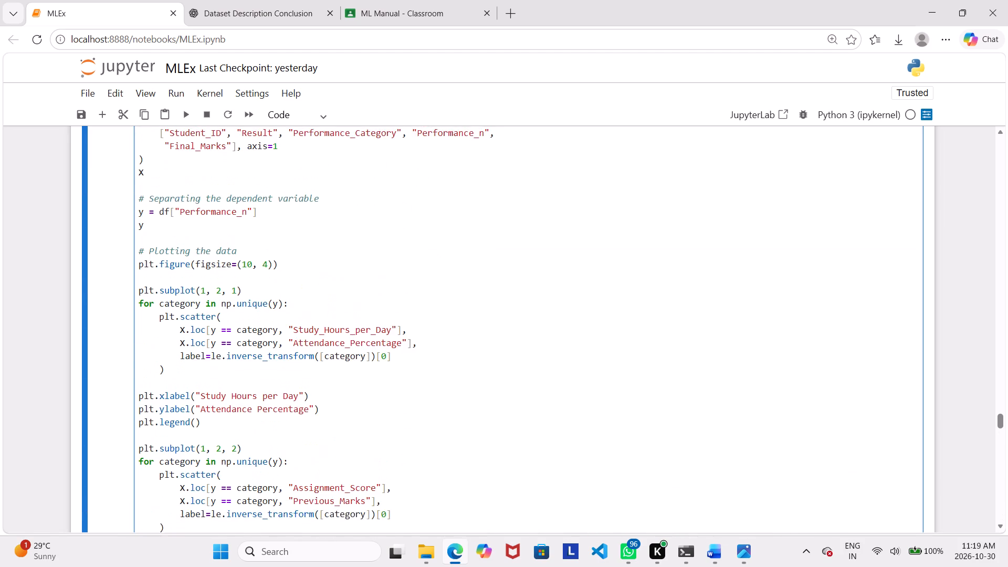
scroll(787, 157, up, 15)
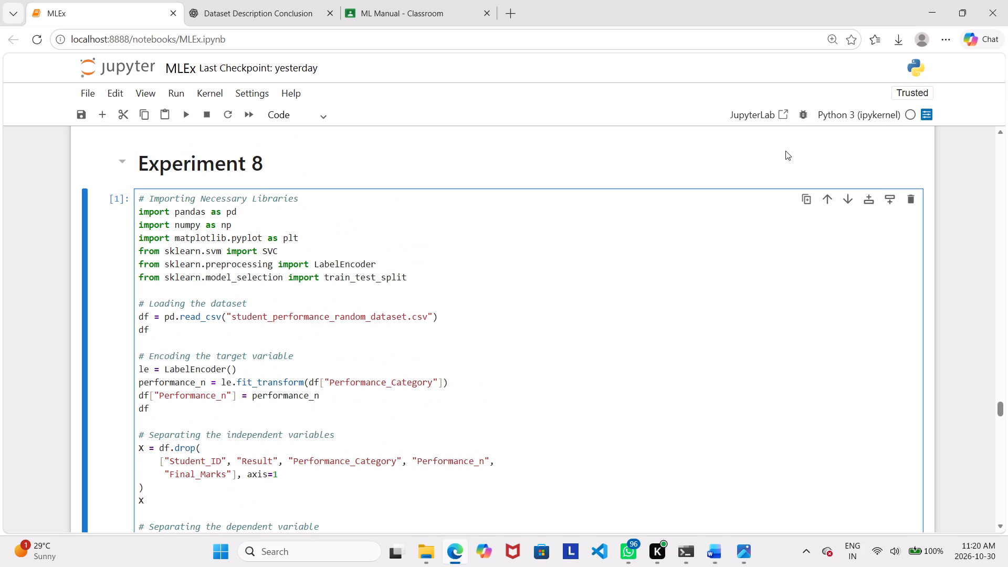
Snip the Experiment 8 code from the pandas import through the section separating the independent variables.
scroll(785, 151, down, 2)
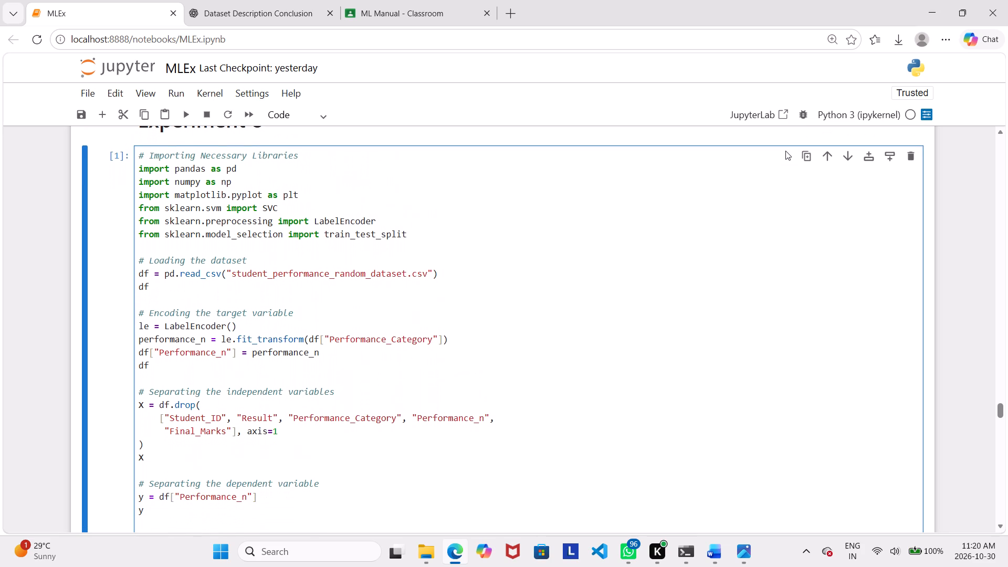
key(Print)
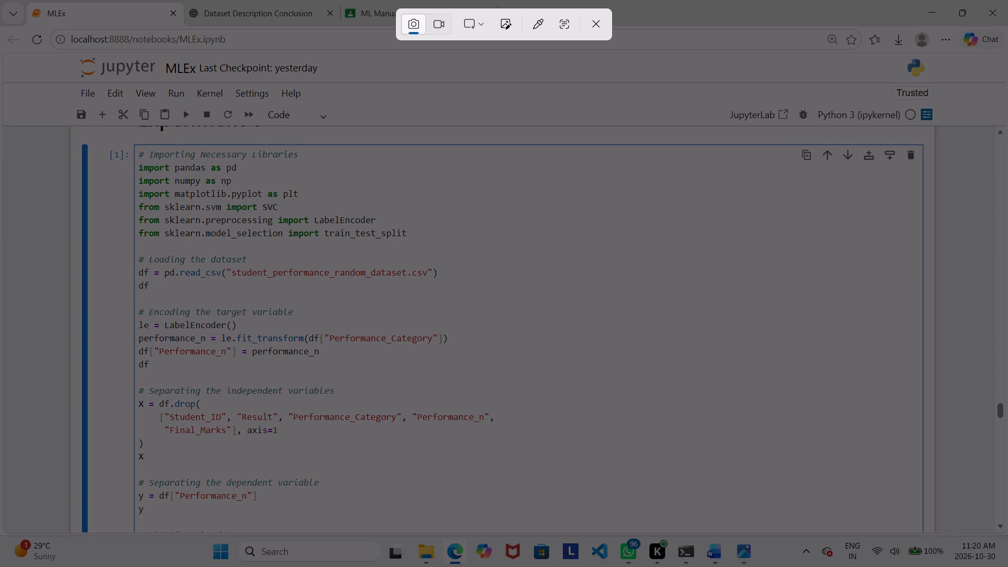
drag(135, 162, 319, 348)
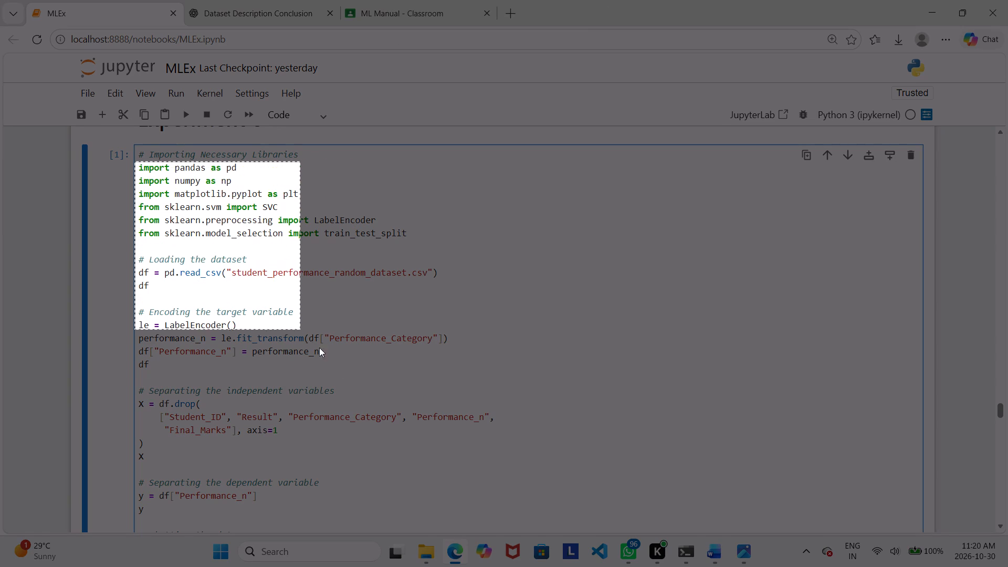
drag(319, 348, 484, 467)
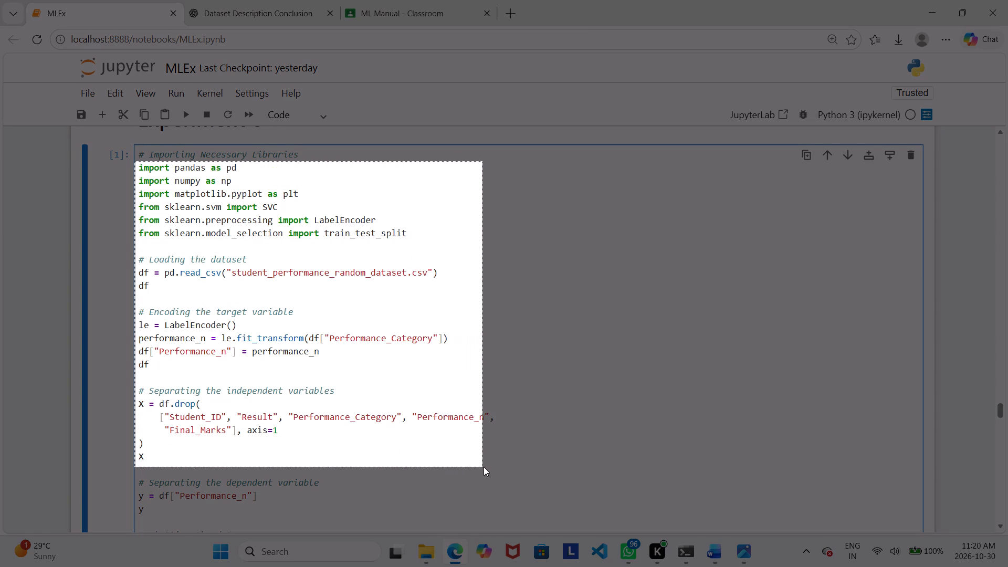
drag(484, 467, 507, 456)
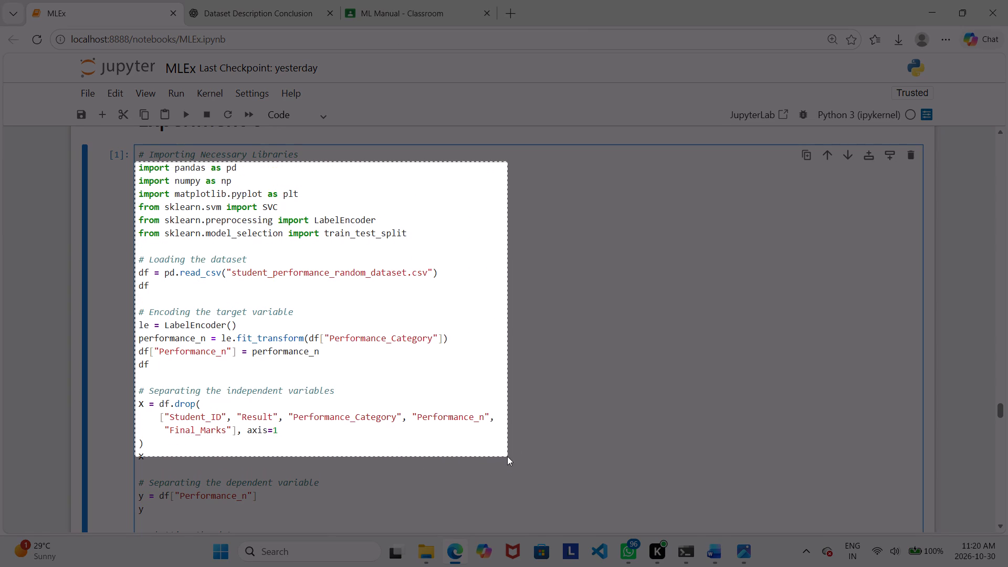
drag(507, 456, 503, 463)
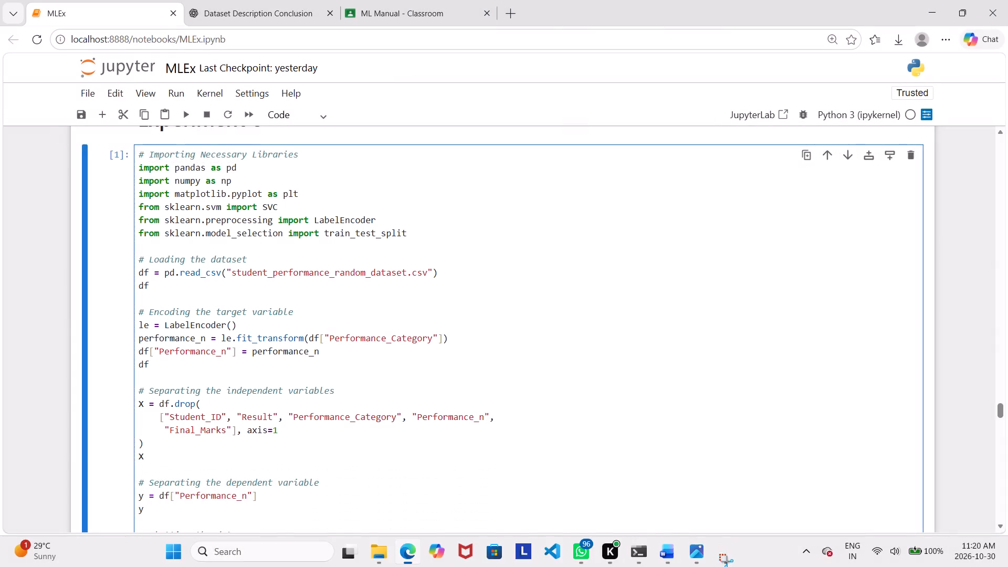
Snip the code from "Separating the dependent variable" through the second subplot's scatter block.
scroll(502, 453, down, 14)
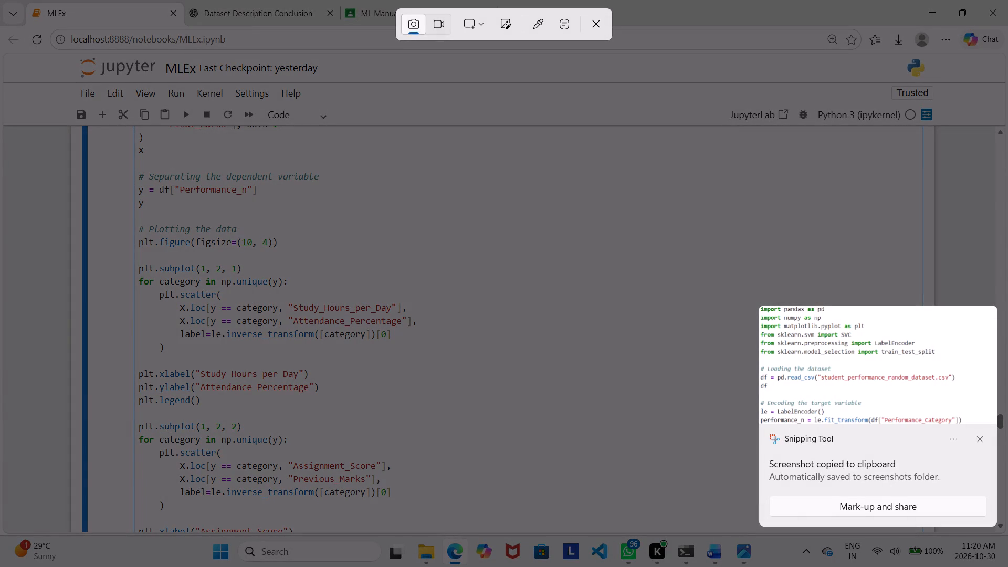
drag(136, 171, 292, 349)
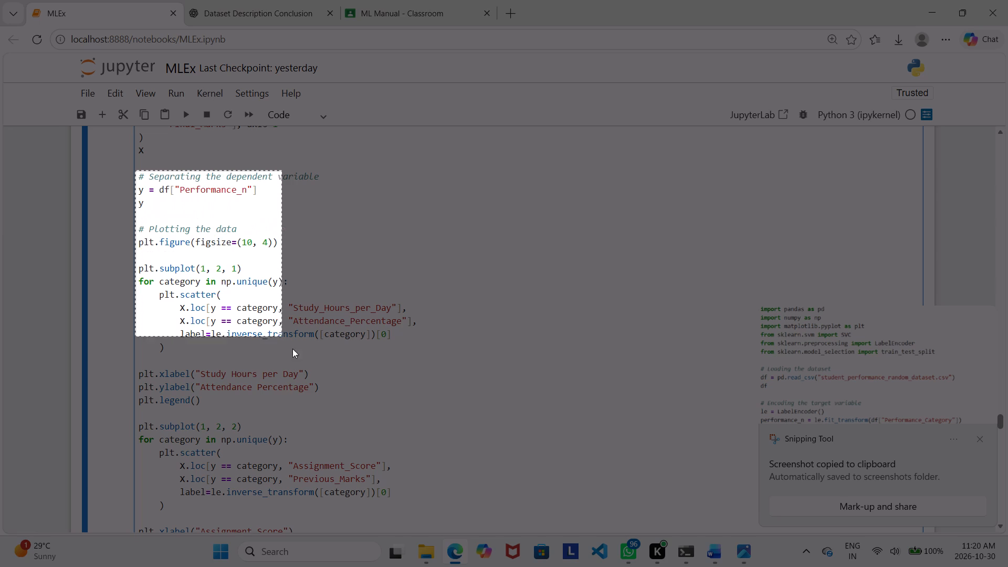
drag(292, 349, 444, 515)
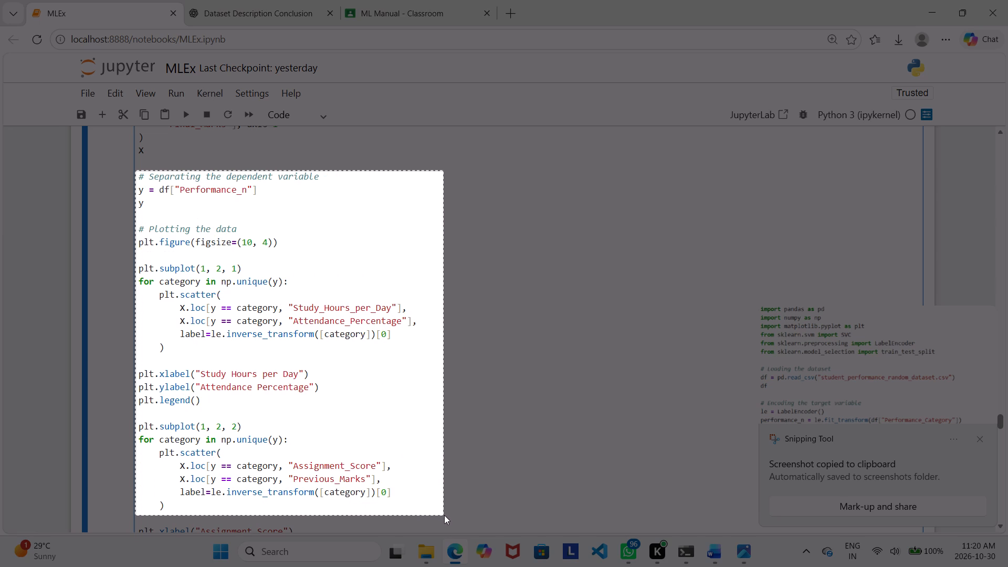
drag(444, 515, 432, 516)
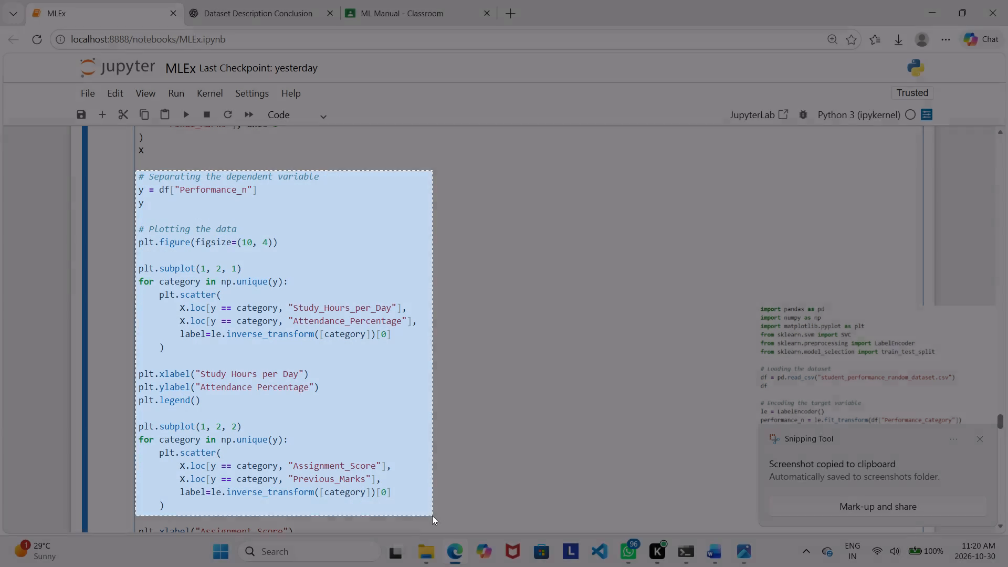
Snip the code from the "Assignment Score" axis label through the model evaluation line, model.score(X_test, y_test).
scroll(433, 516, down, 14)
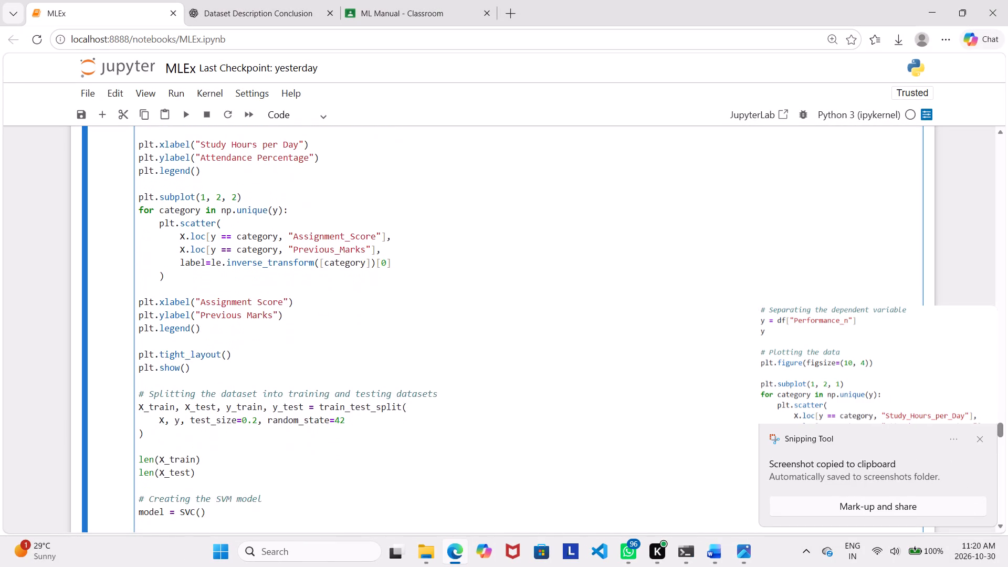
scroll(433, 516, down, 5)
scroll(433, 516, up, 1)
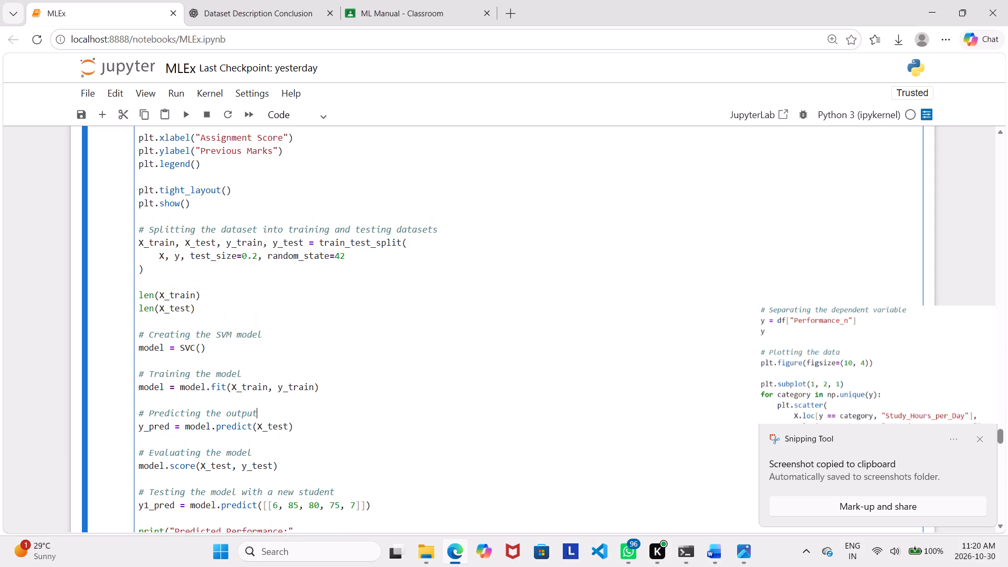
scroll(433, 516, up, 1)
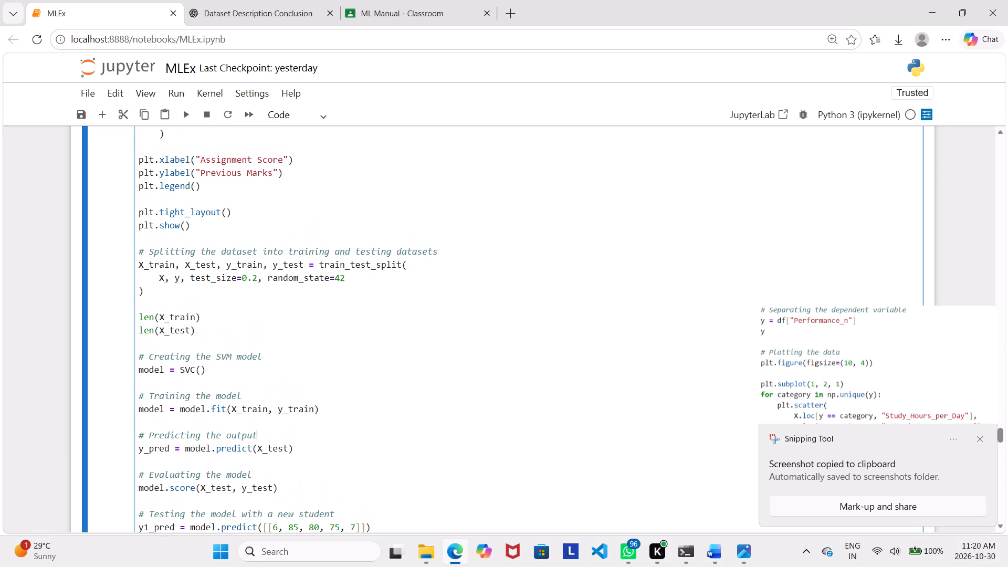
scroll(433, 516, down, 1)
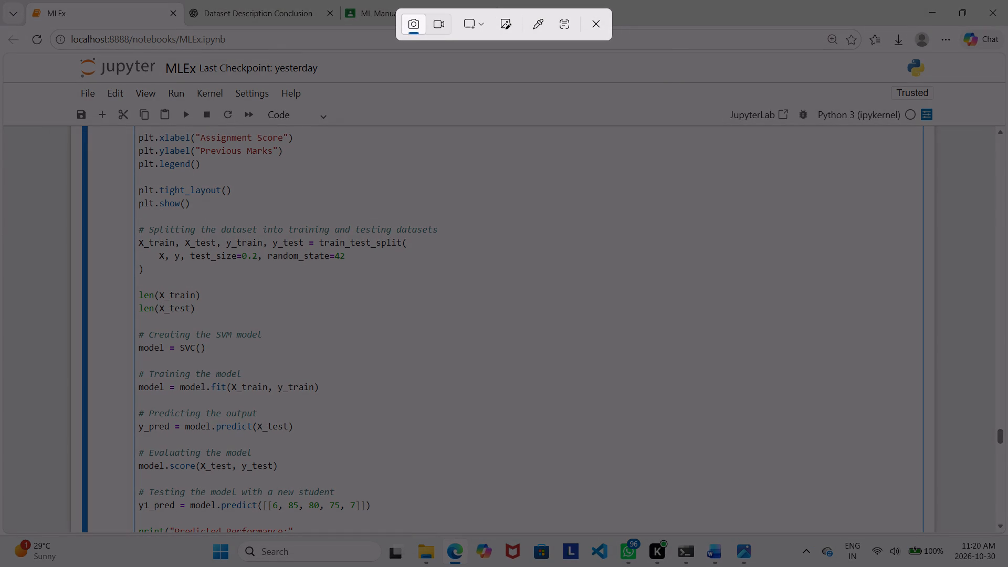
drag(136, 130, 354, 306)
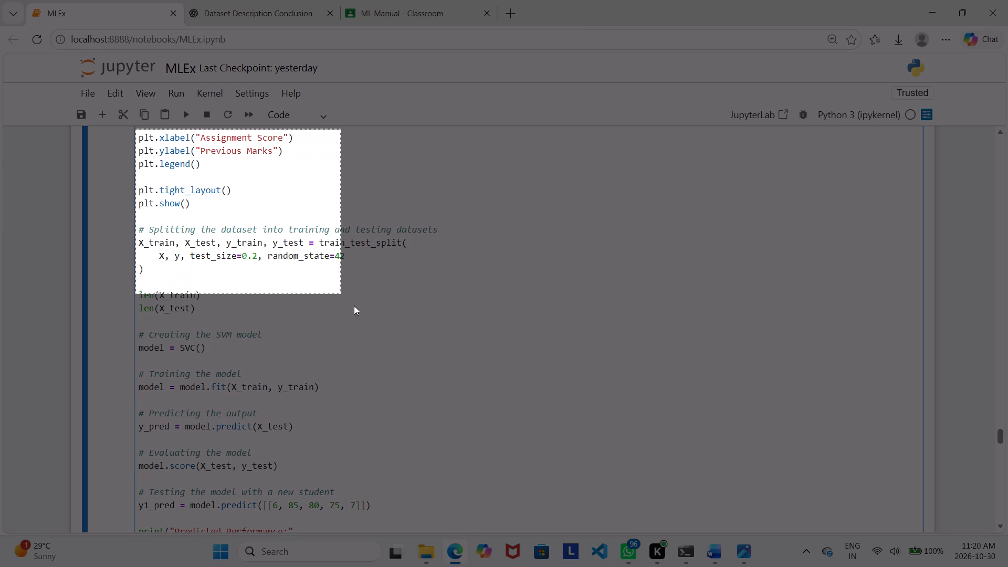
drag(354, 306, 465, 471)
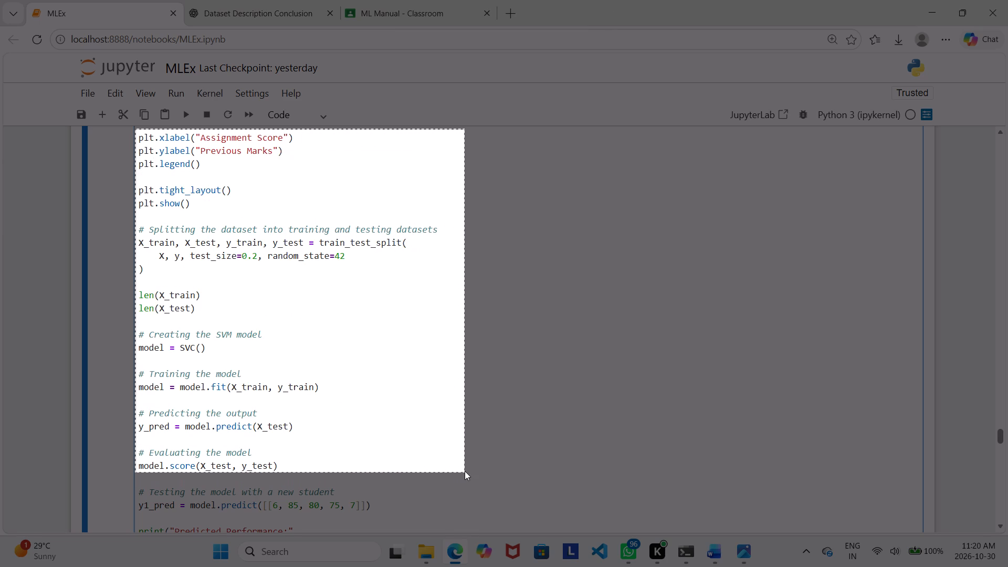
drag(465, 471, 466, 474)
Snip the final code section that tests the model with a new student and prints the predicted performance.
scroll(466, 474, down, 4)
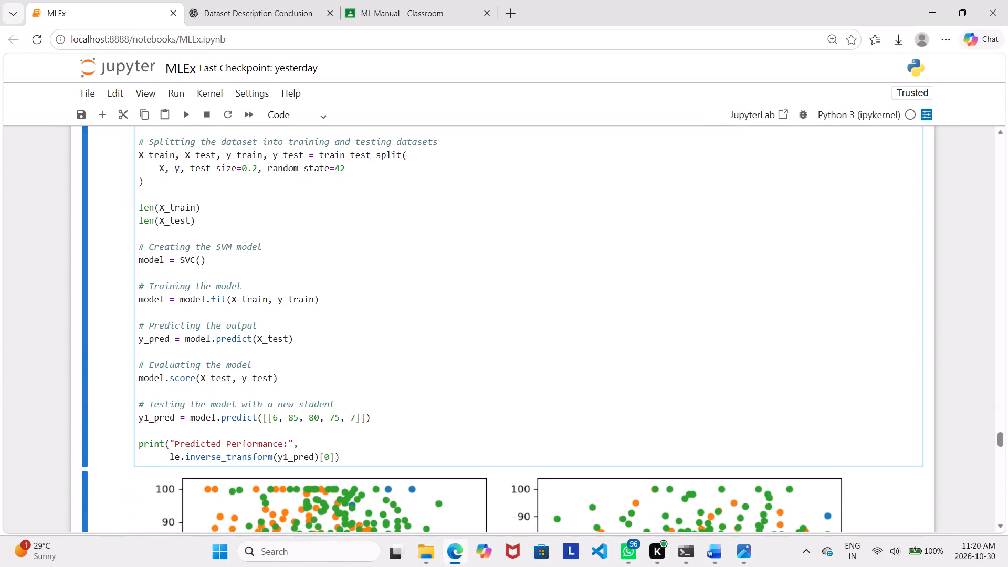
scroll(466, 474, down, 2)
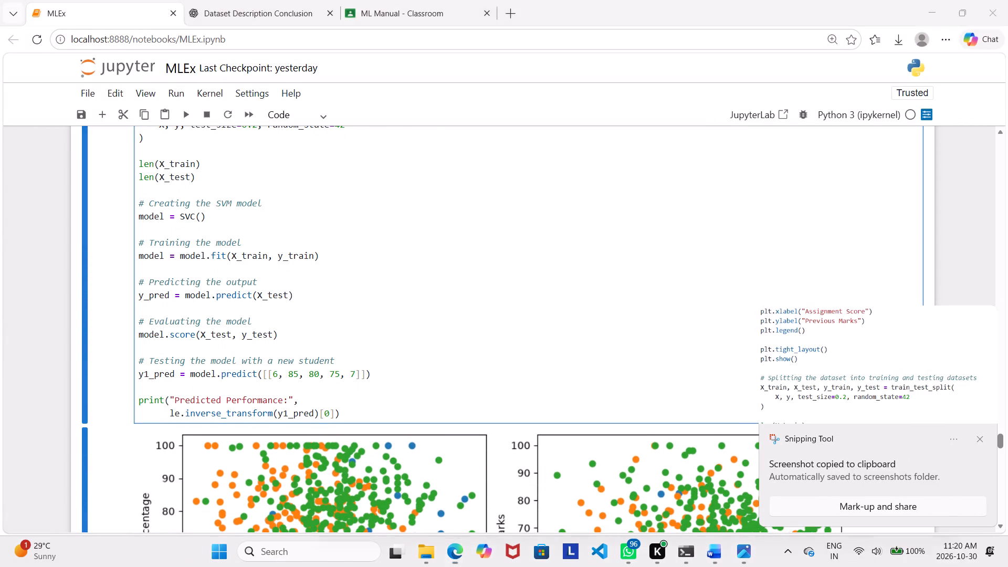
drag(135, 352, 366, 424)
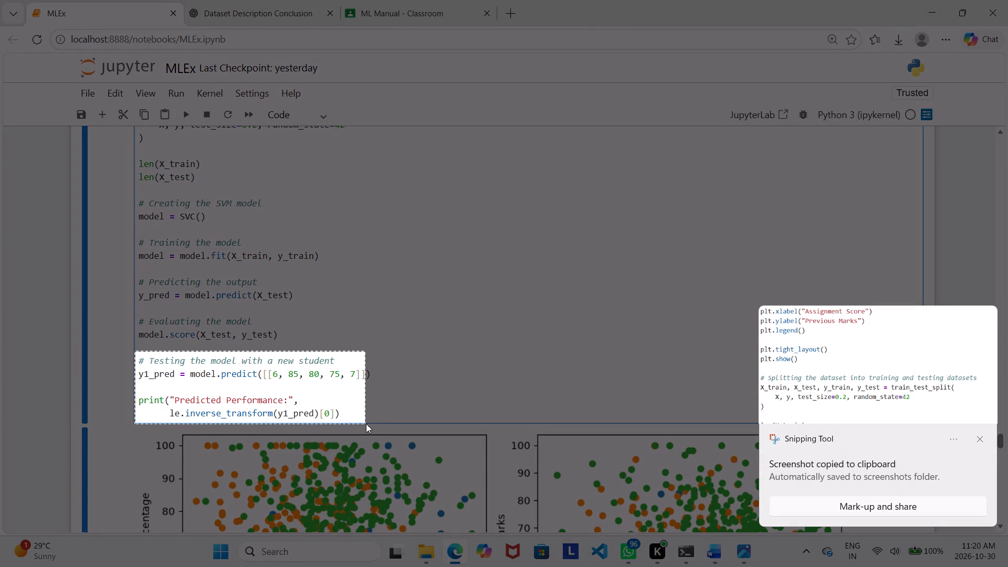
drag(366, 424, 379, 424)
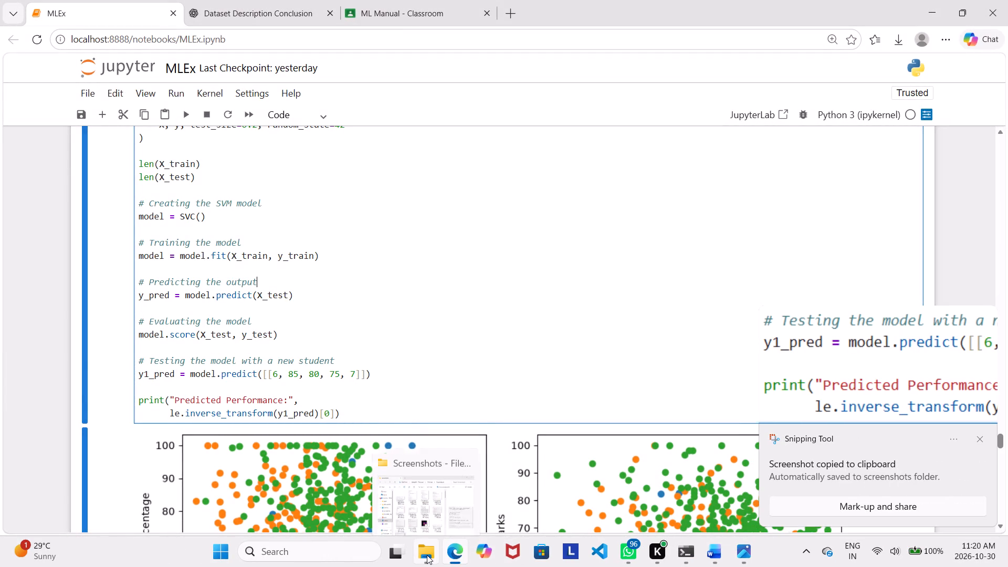
Snip the Experiment 8 output, covering both scatter plots and the Predicted Performance line but leaving out the warning.
scroll(426, 399, down, 9)
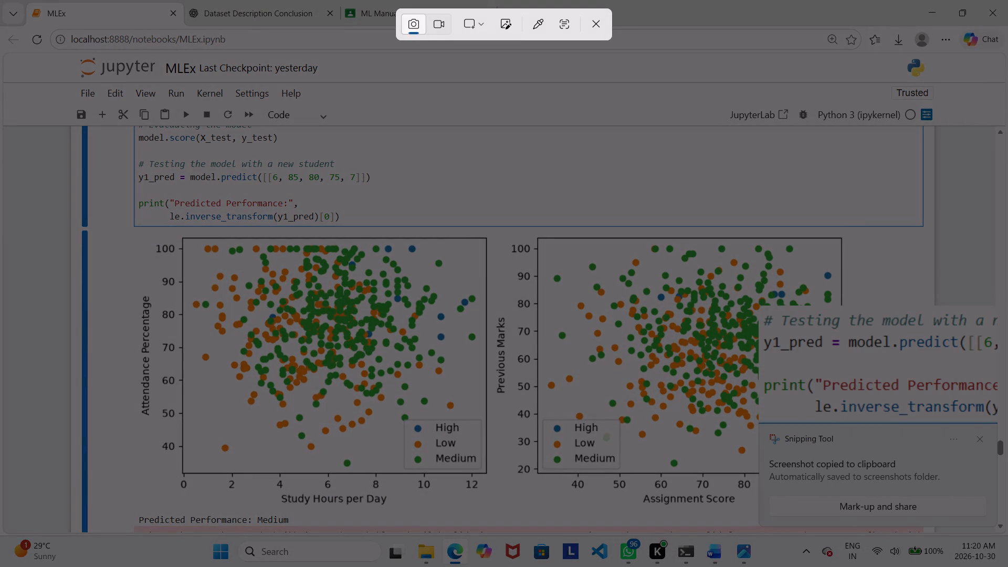
click(597, 25)
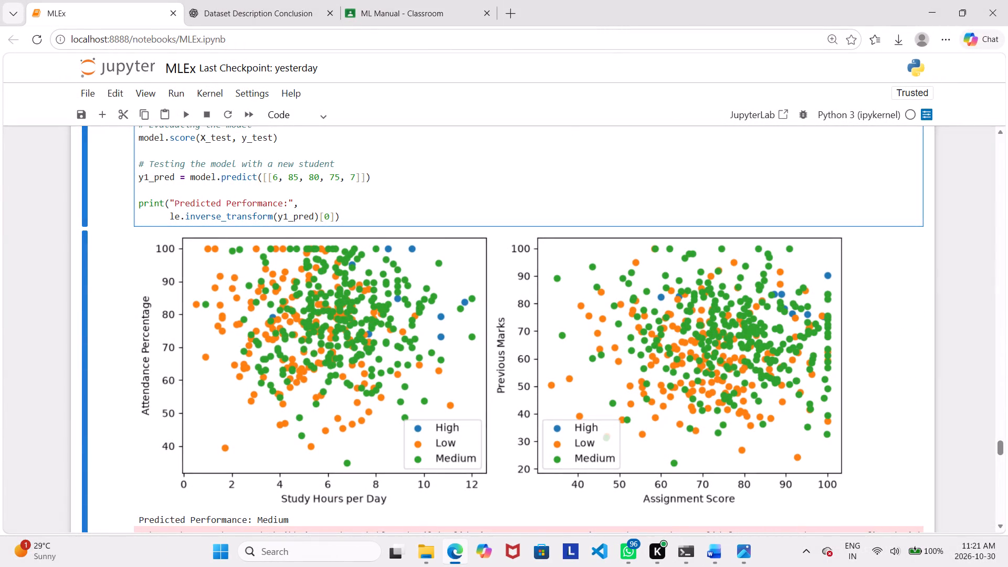
key(Print)
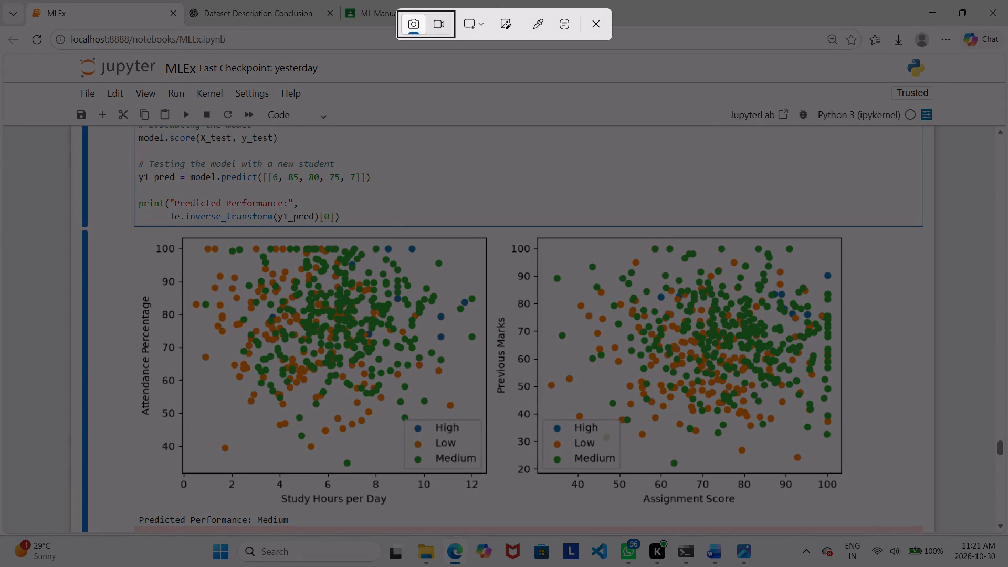
drag(124, 230, 506, 529)
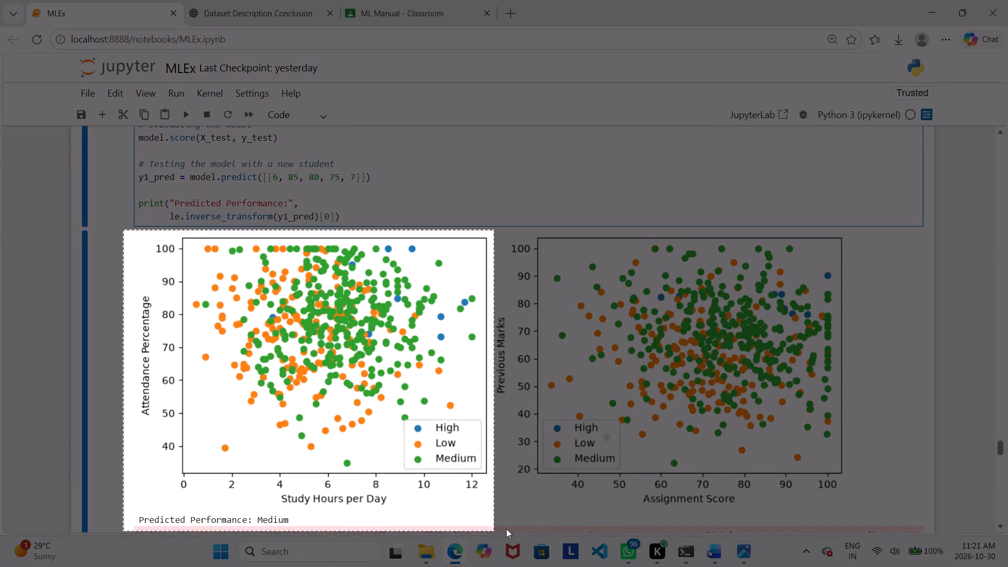
drag(506, 529, 858, 526)
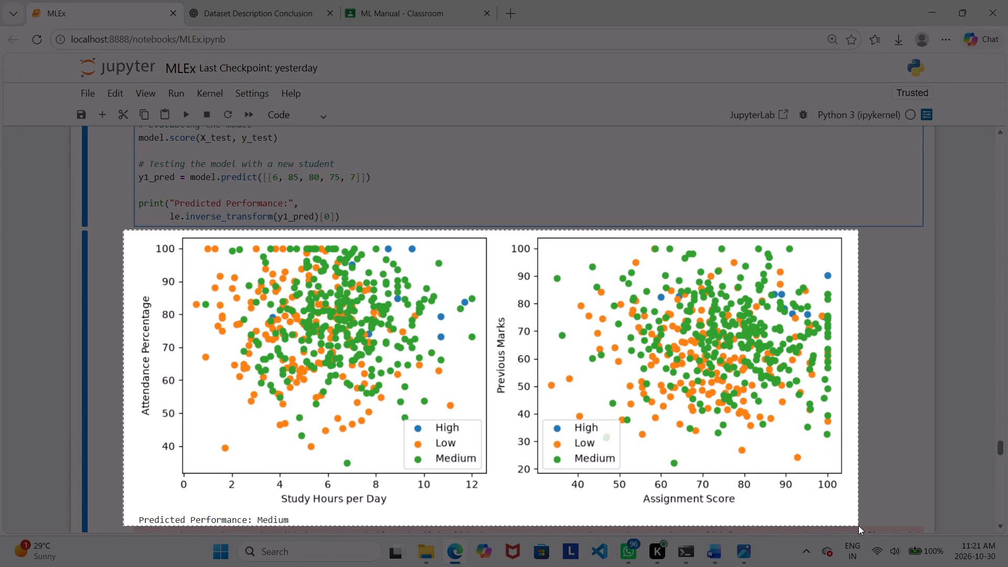
drag(858, 526, 868, 526)
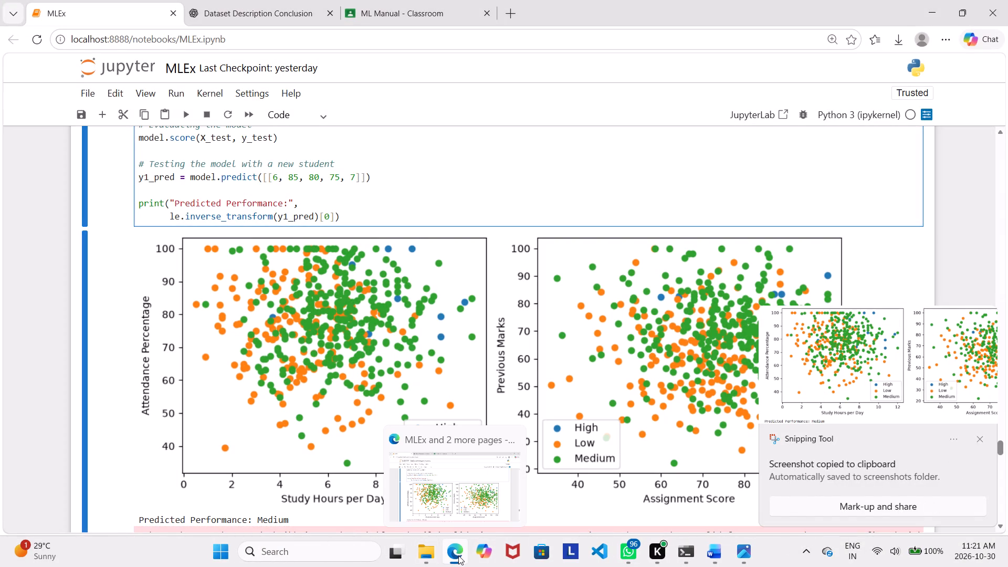
Switch to the blank Document8 in Word.
click(715, 555)
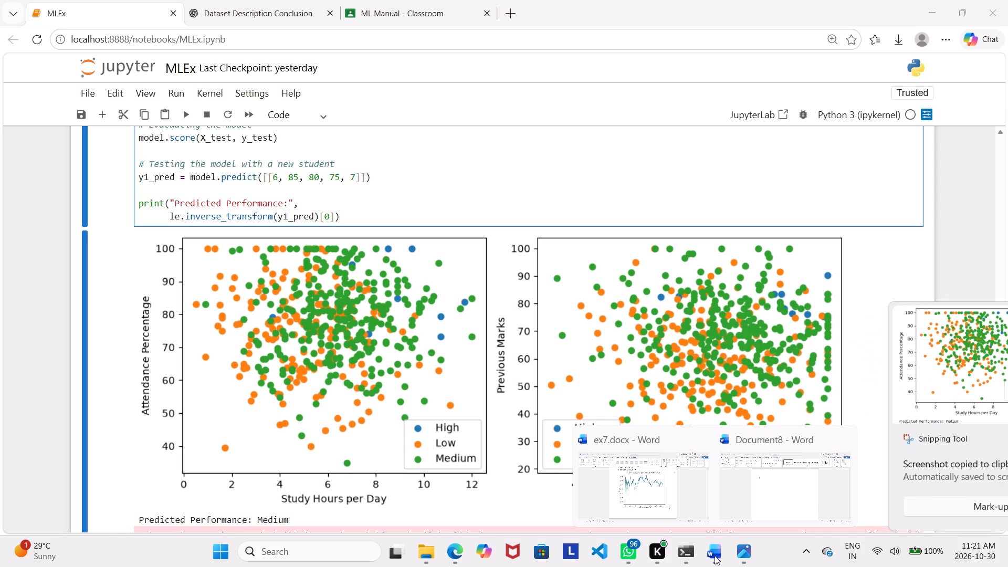
click(715, 555)
click(709, 554)
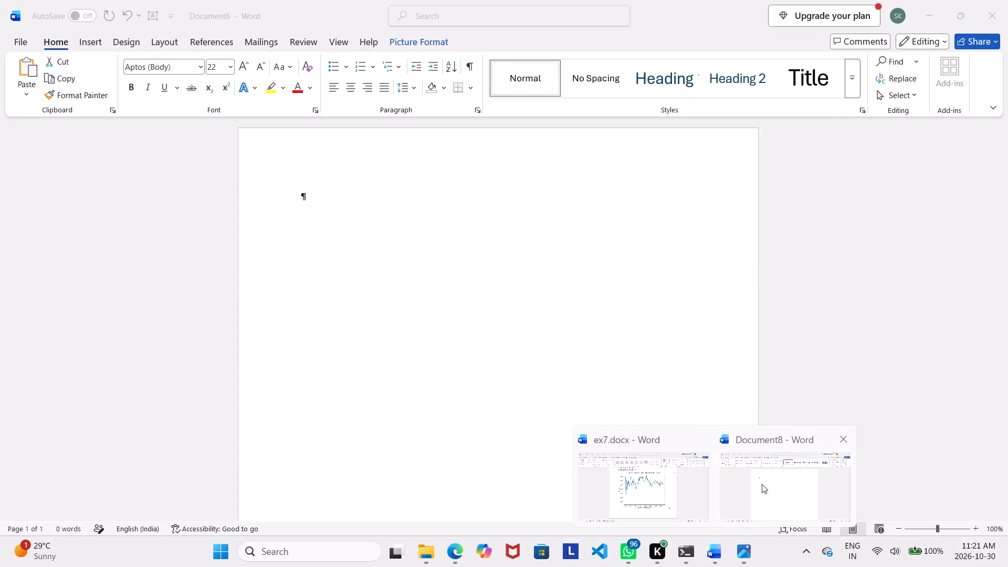
click(762, 484)
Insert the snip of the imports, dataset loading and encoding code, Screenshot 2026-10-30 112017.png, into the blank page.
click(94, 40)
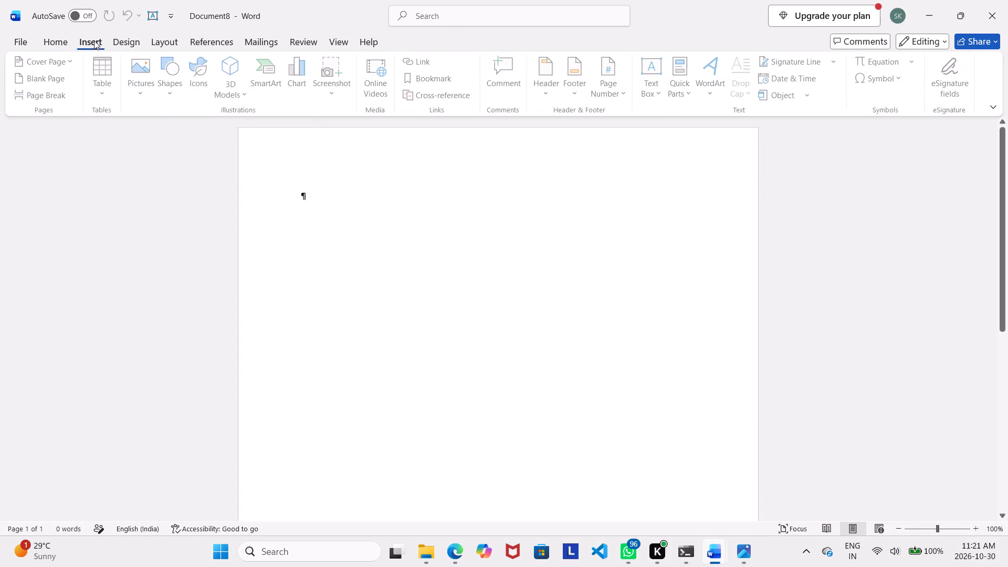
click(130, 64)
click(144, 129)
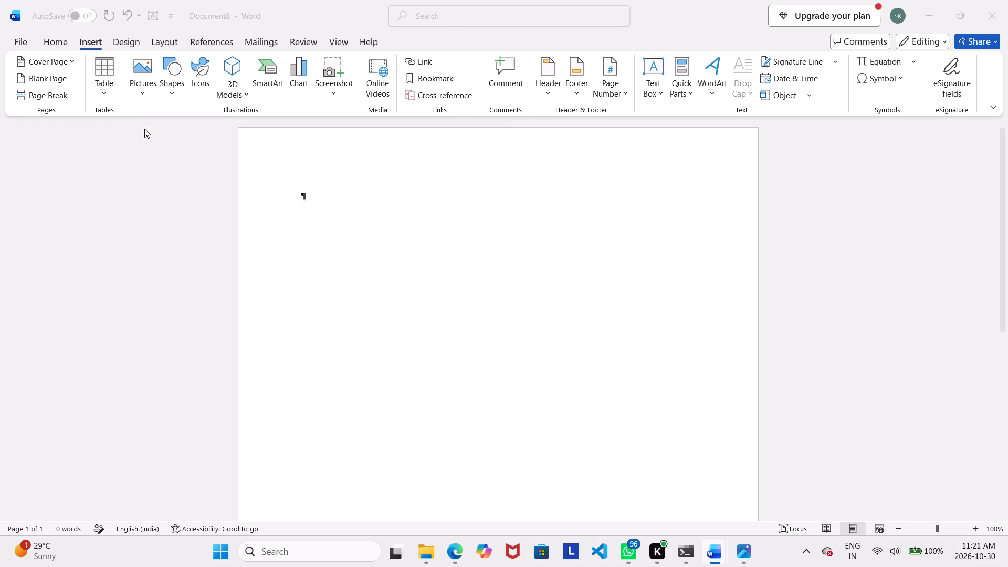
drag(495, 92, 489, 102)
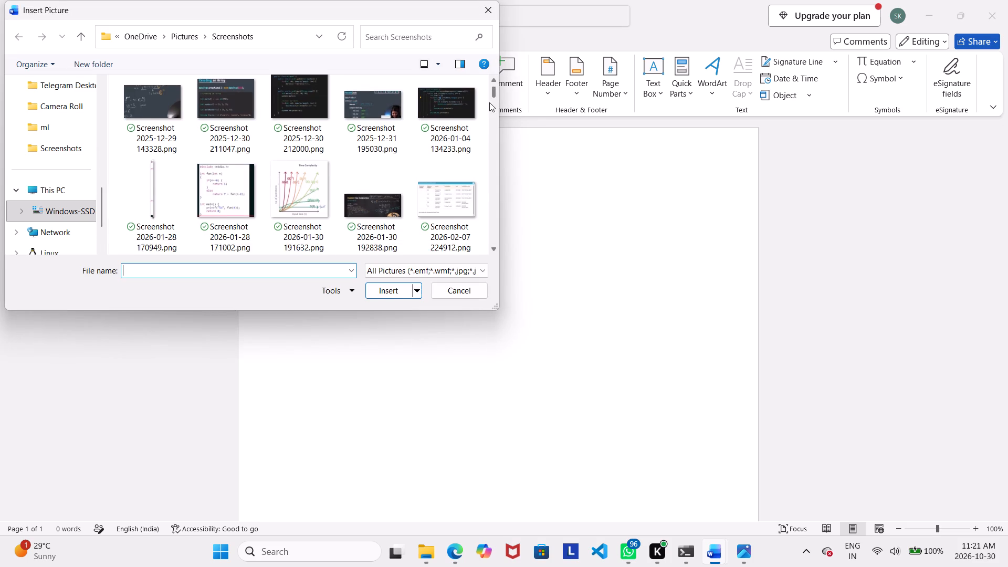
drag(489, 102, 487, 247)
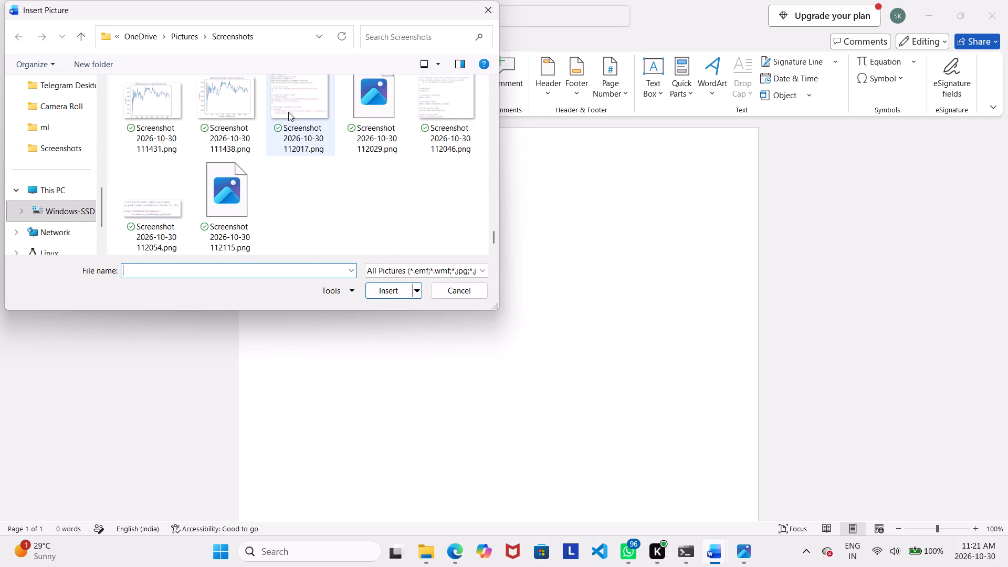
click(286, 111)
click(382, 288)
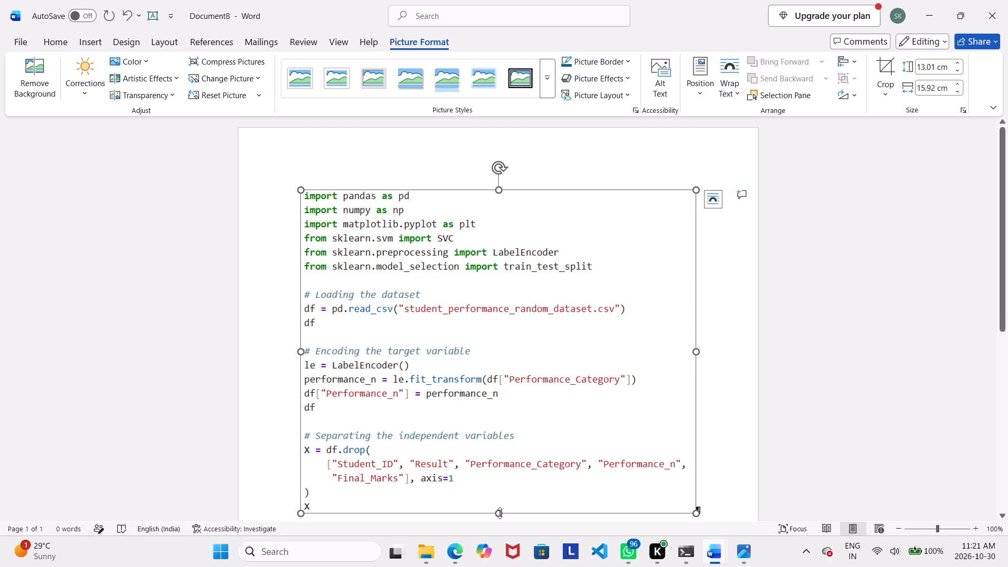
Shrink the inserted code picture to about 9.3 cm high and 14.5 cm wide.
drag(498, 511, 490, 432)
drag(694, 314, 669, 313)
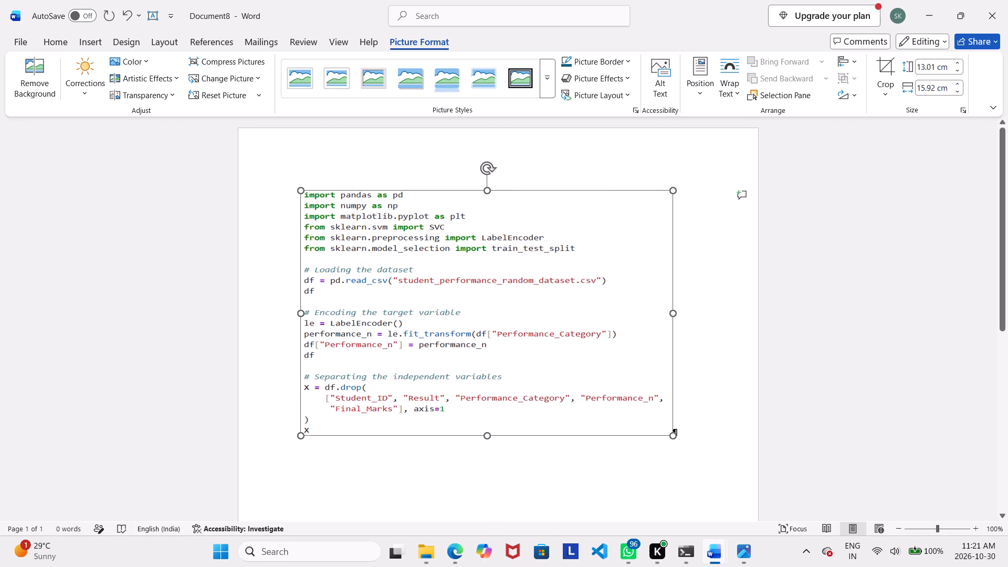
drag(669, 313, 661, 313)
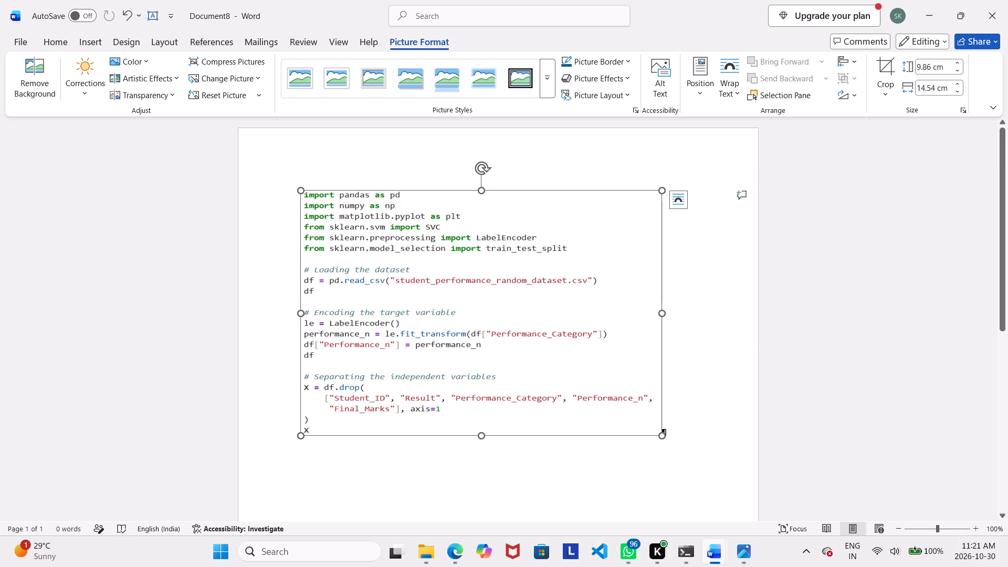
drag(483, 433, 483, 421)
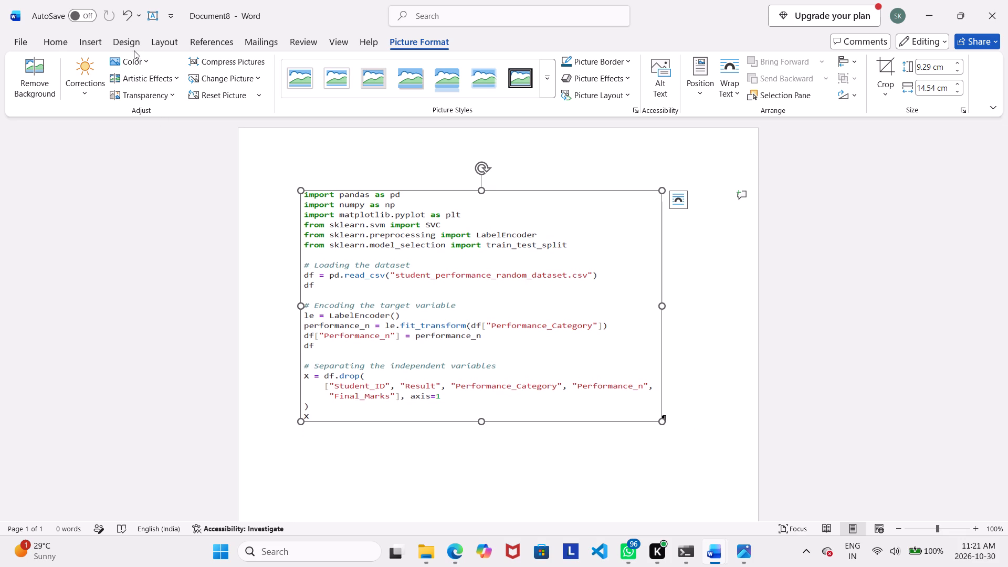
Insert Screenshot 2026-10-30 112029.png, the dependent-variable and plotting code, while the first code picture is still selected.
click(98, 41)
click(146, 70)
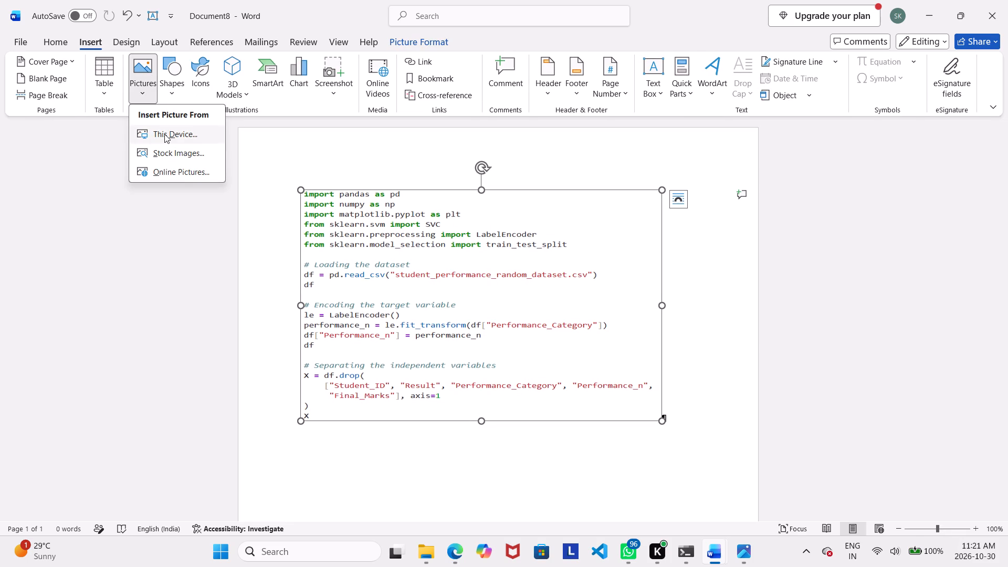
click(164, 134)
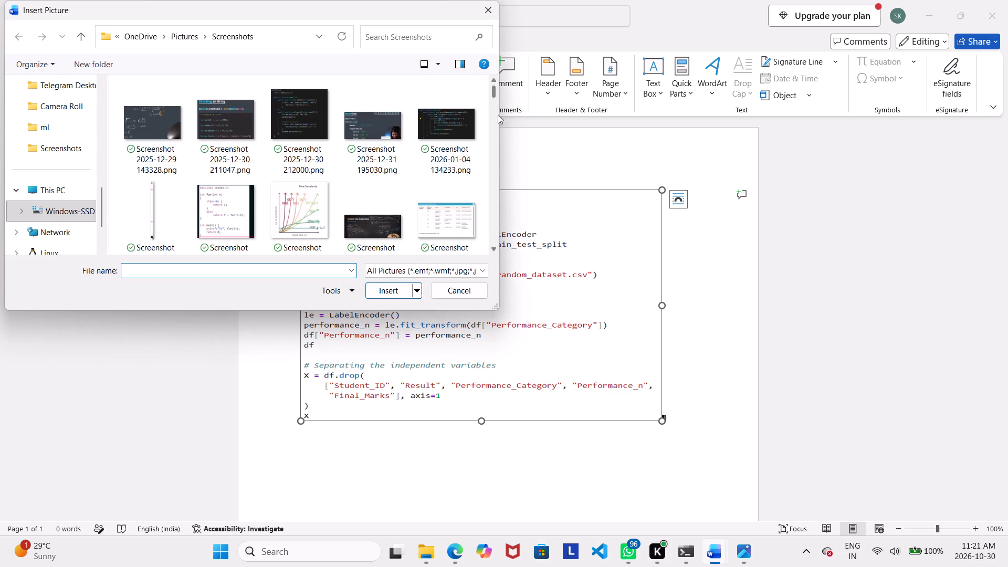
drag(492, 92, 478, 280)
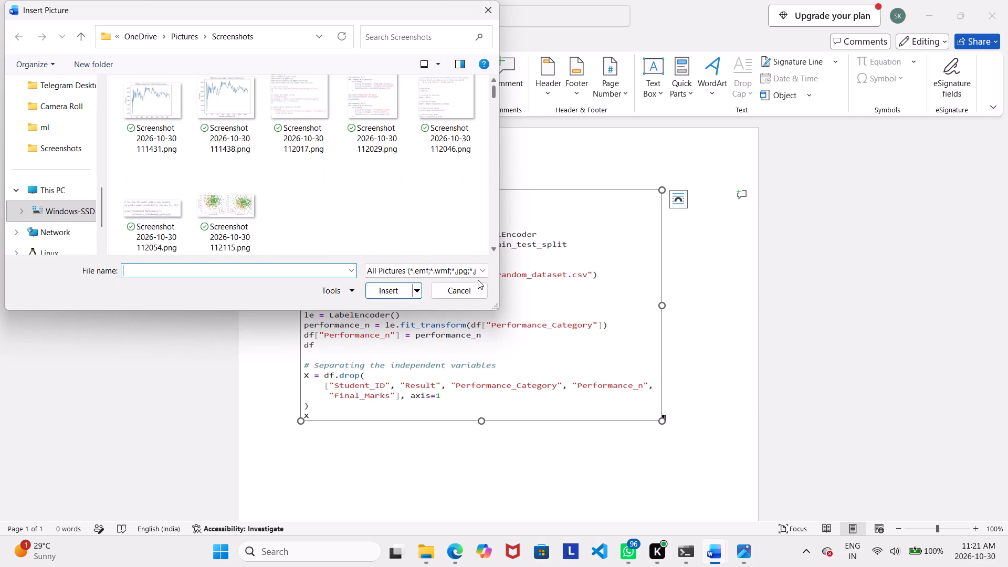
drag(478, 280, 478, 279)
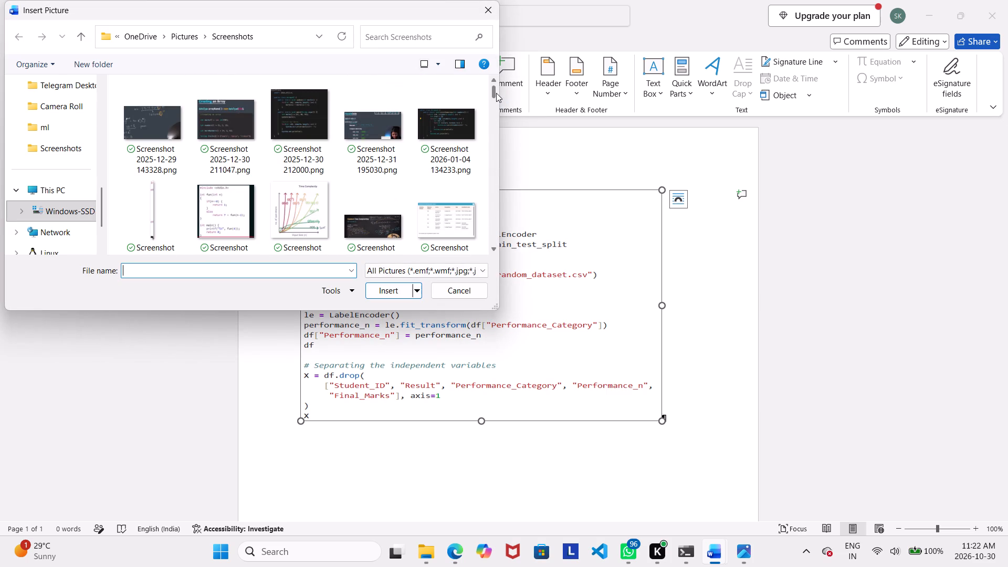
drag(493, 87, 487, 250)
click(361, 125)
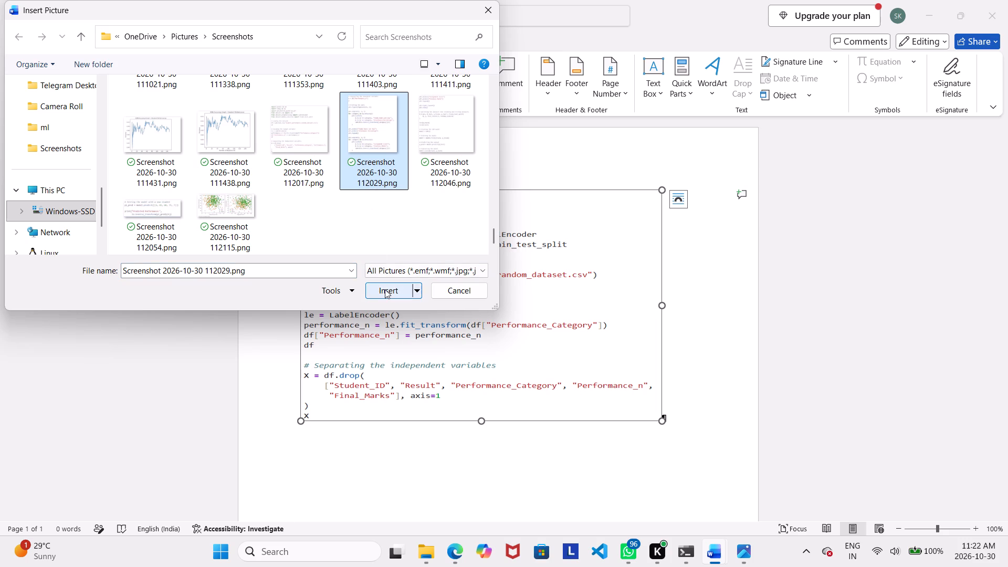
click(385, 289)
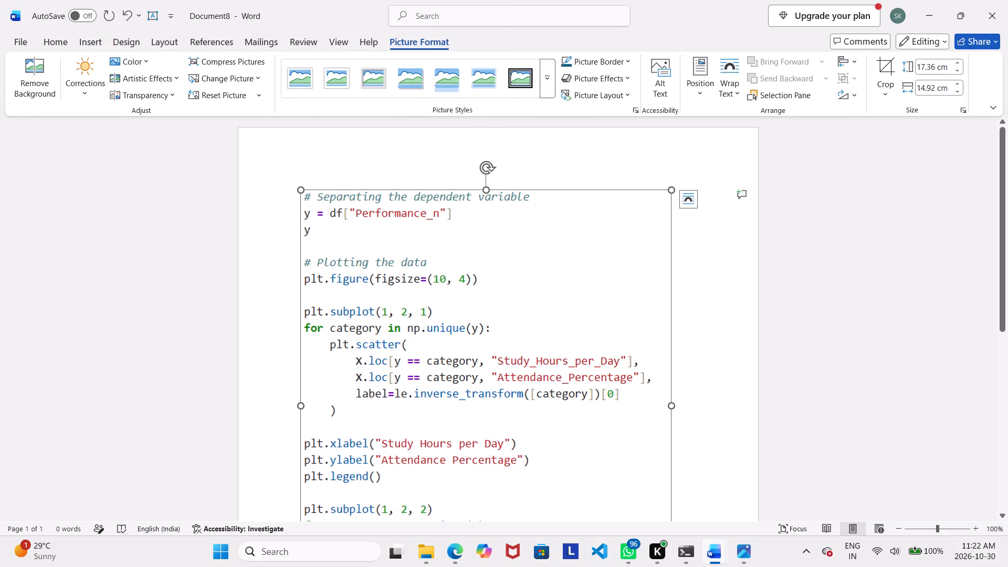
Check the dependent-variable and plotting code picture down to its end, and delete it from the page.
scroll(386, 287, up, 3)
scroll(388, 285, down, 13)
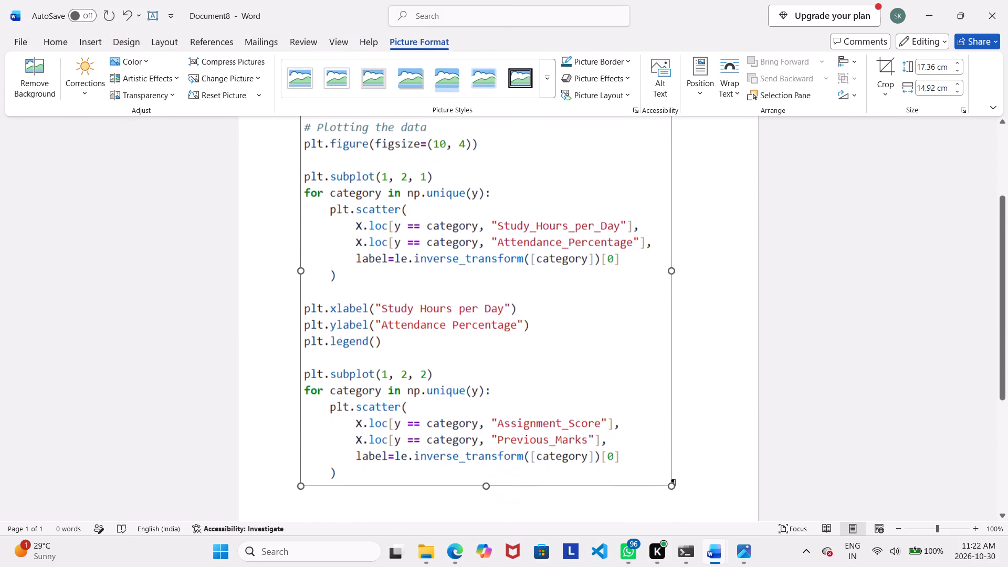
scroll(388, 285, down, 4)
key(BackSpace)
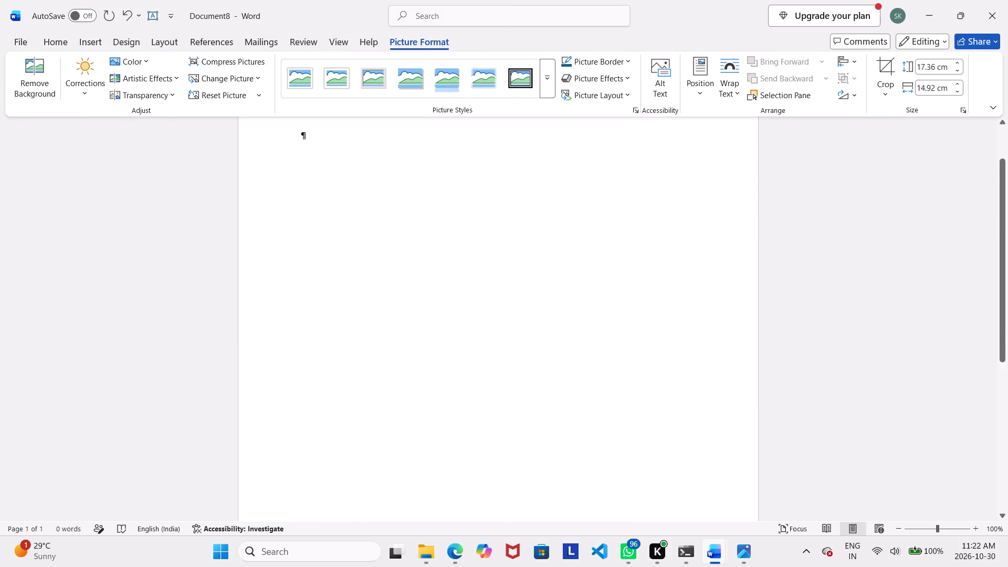
Insert Screenshot 2026-10-30 112017.png, the imports, dataset loading and encoding code, at the top of the empty page.
click(79, 36)
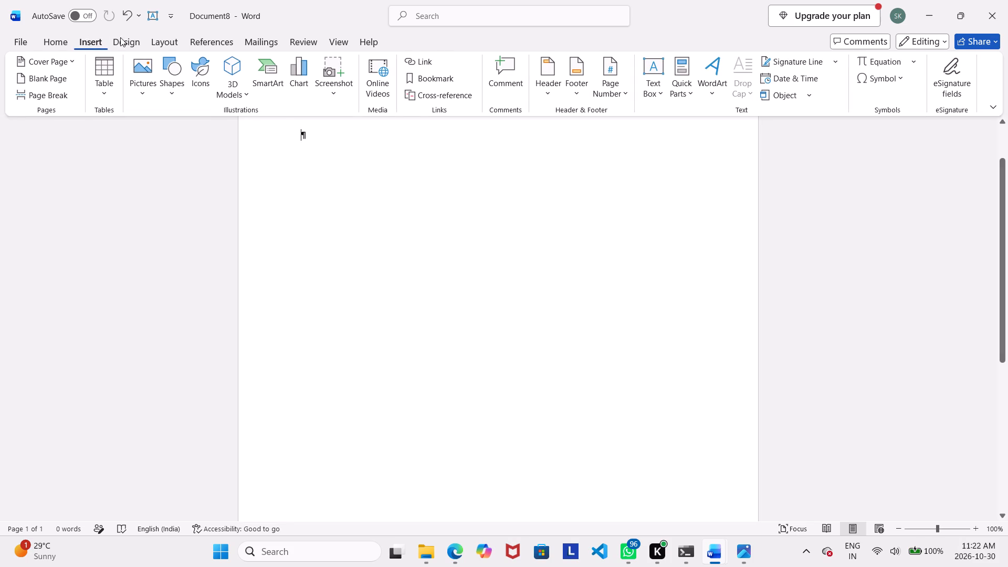
click(142, 58)
click(157, 127)
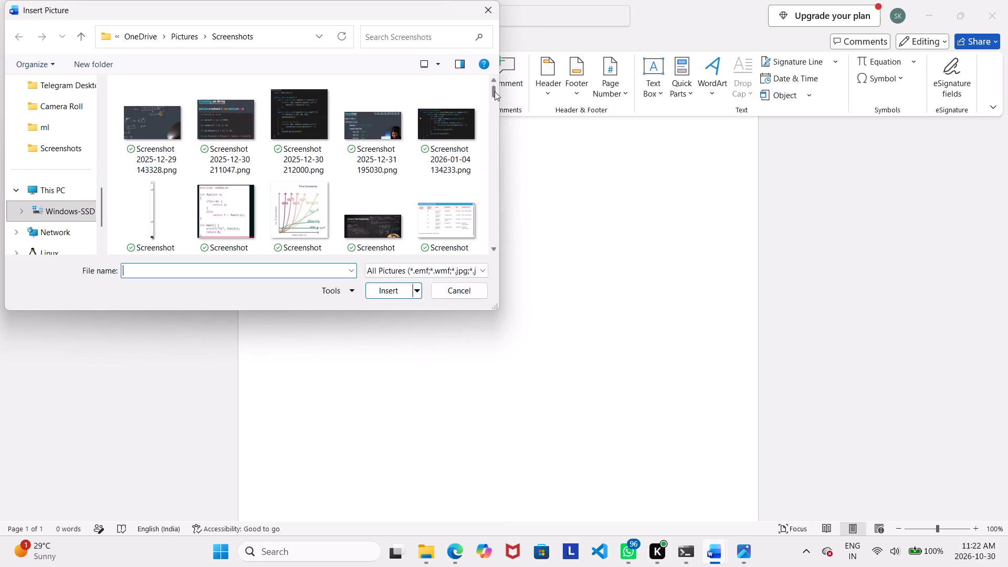
drag(493, 85, 493, 155)
drag(492, 94, 490, 258)
click(302, 115)
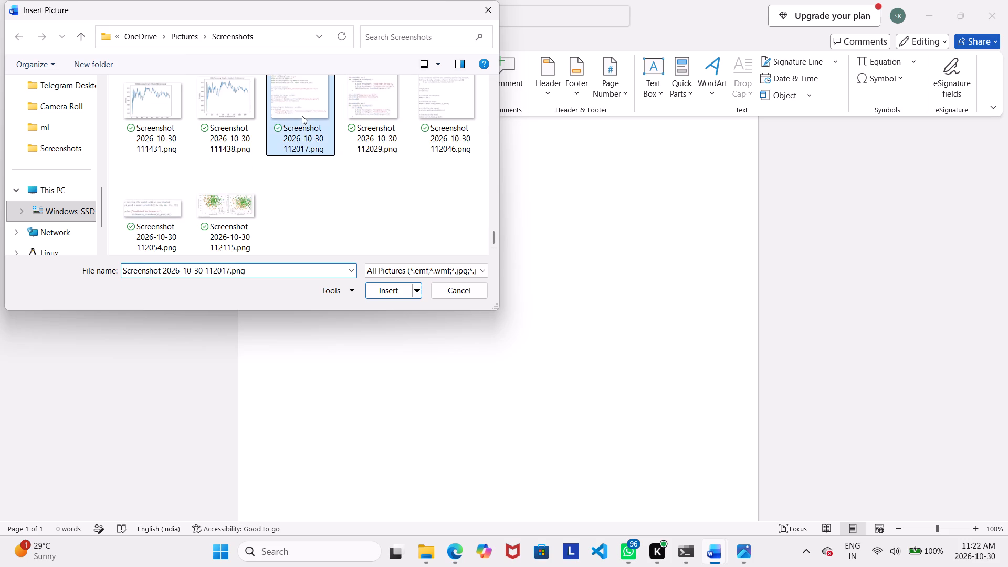
click(382, 289)
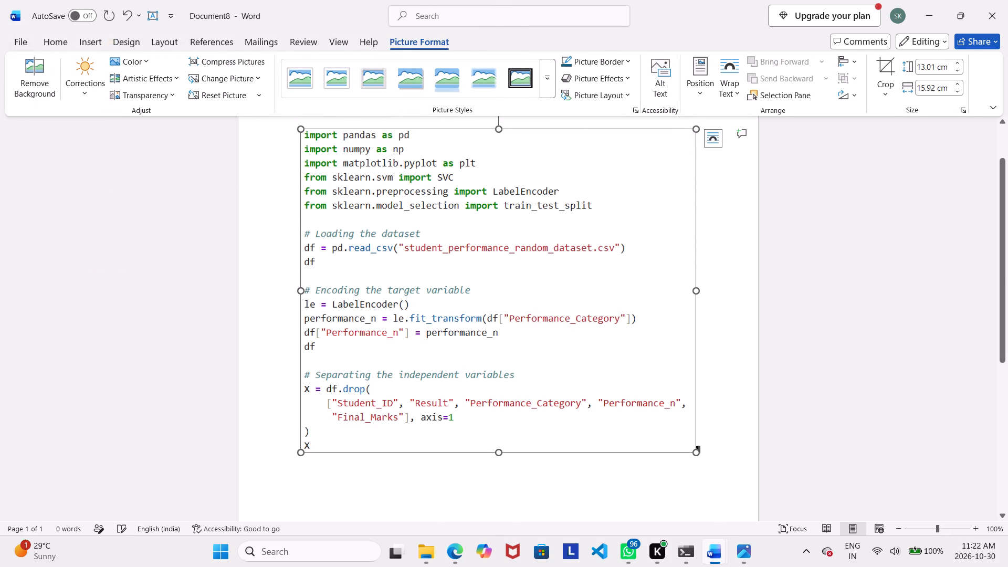
Shrink the imports and encoding code picture to about 14 cm wide, reducing its height as well.
drag(499, 451, 499, 450)
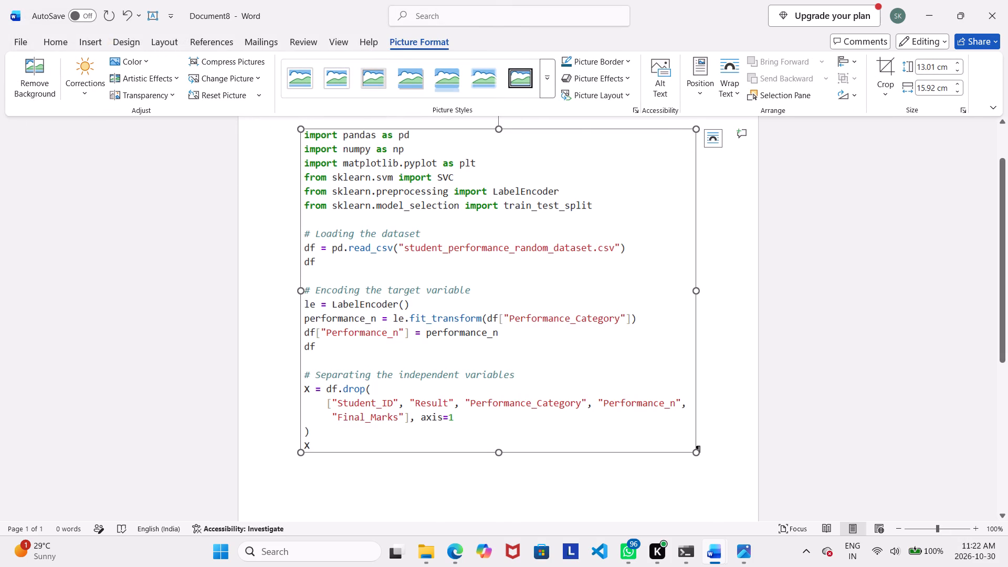
drag(499, 450, 485, 371)
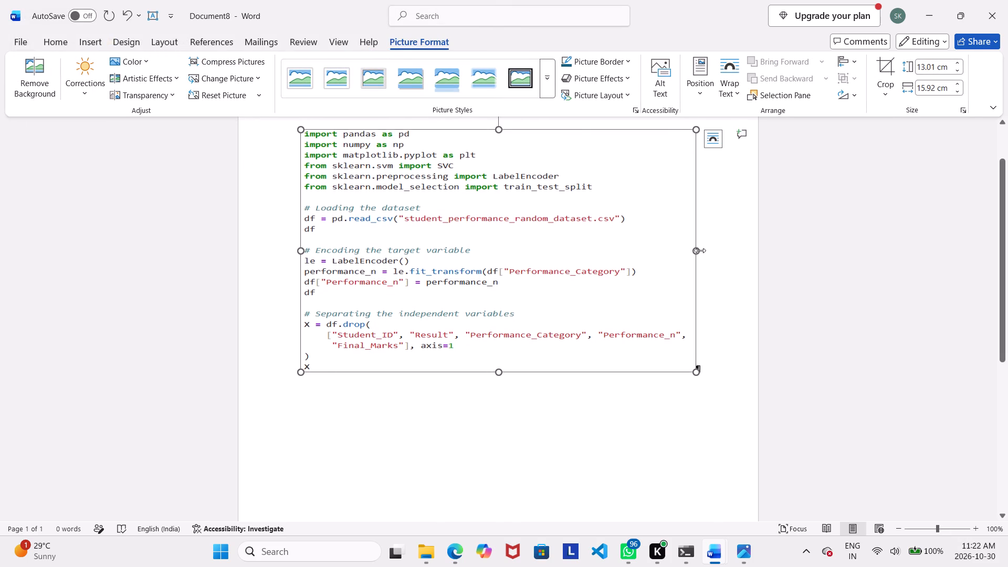
drag(696, 249, 649, 250)
drag(475, 371, 475, 362)
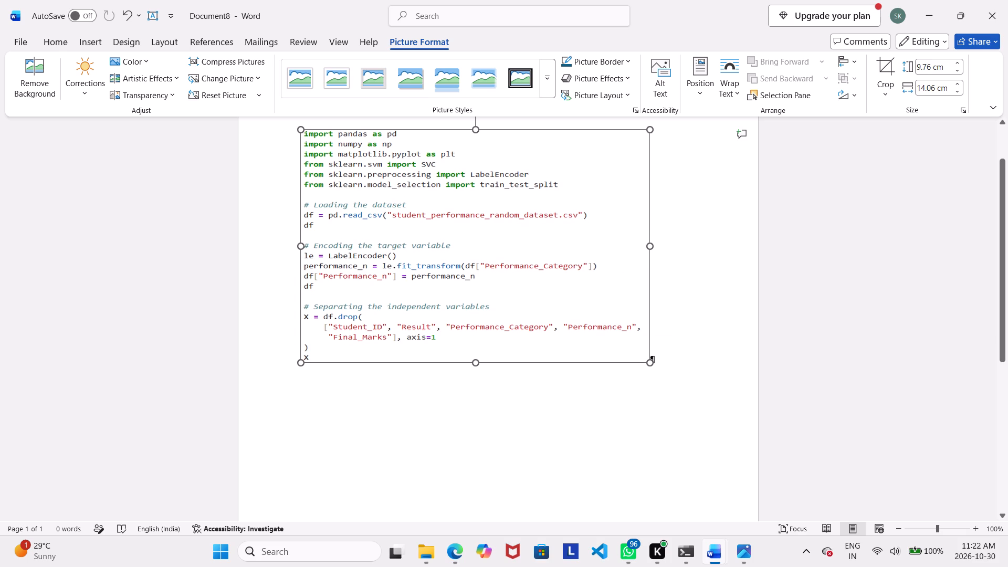
drag(475, 362, 475, 361)
Insert Screenshot 2026-10-30 112029.png, the dependent-variable and plotting code, on a new line below the first code picture.
click(664, 358)
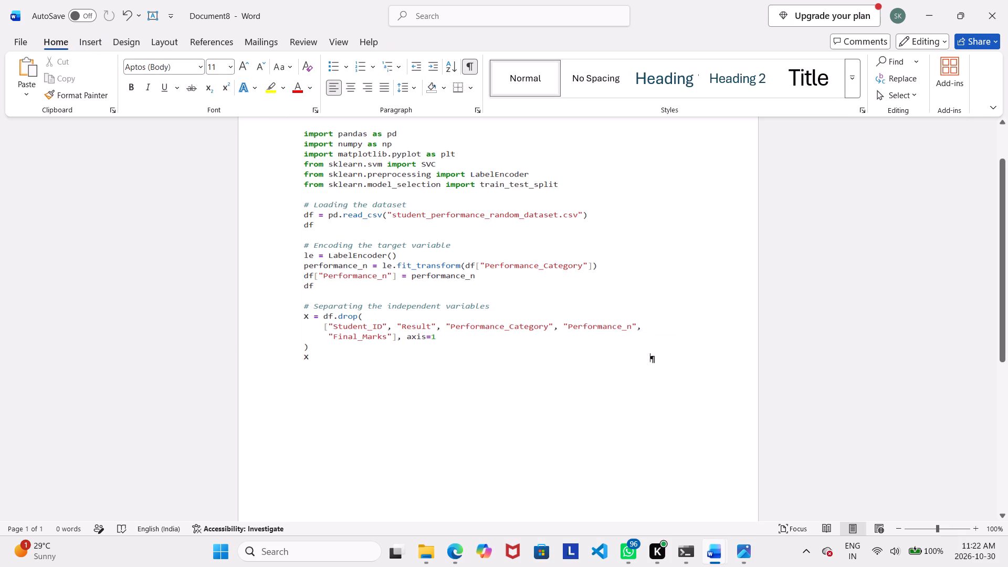
key(Return)
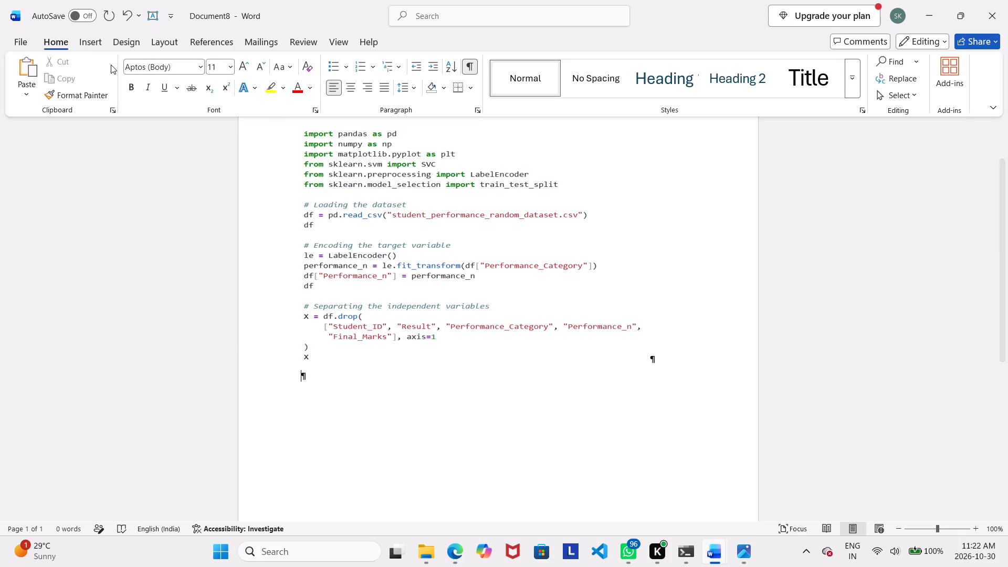
click(97, 35)
click(151, 61)
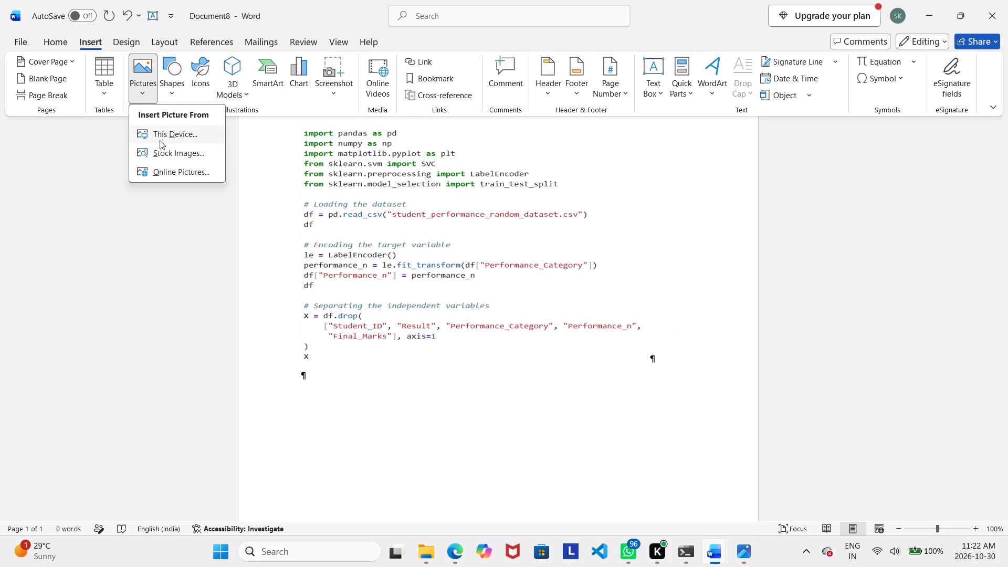
click(160, 140)
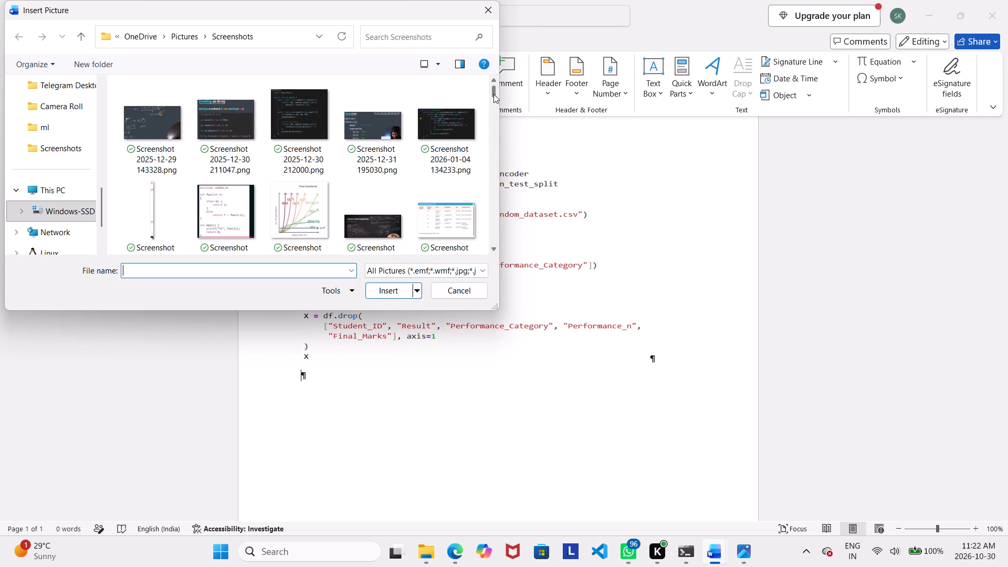
drag(491, 93, 508, 271)
click(371, 127)
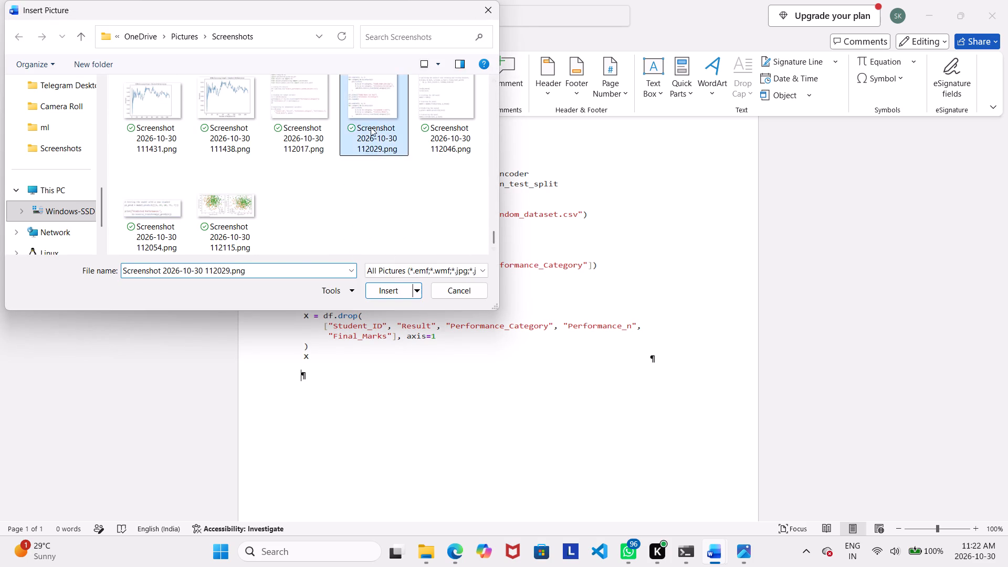
click(392, 288)
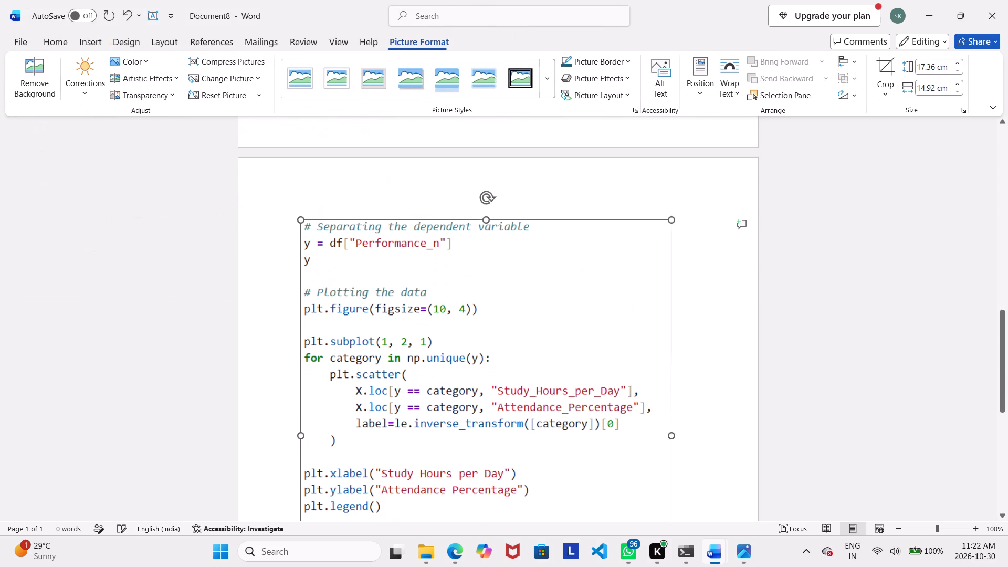
Reduce the height of the dependent-variable and plotting code picture to about 11 cm, leaving its width as inserted.
scroll(404, 307, up, 8)
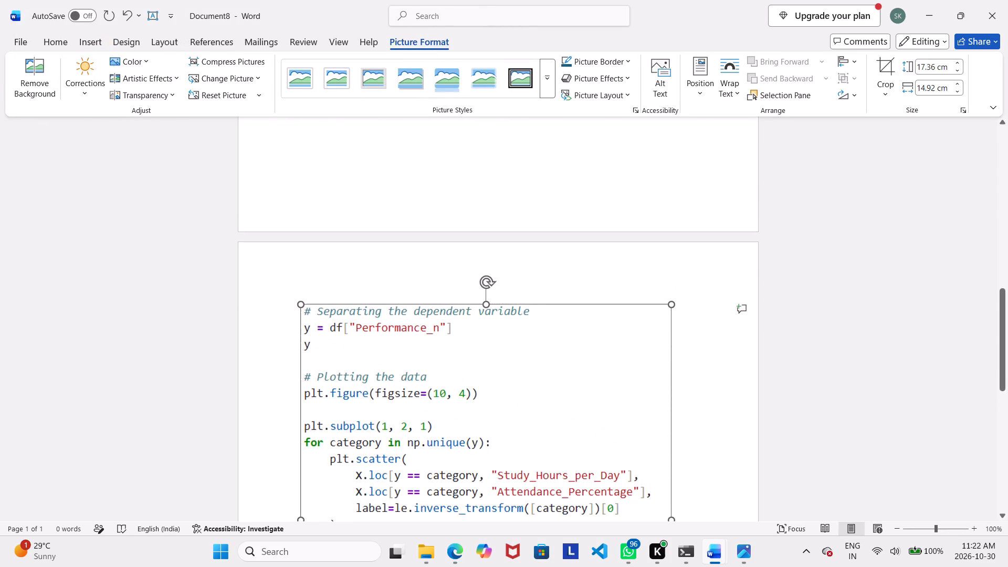
drag(487, 305, 485, 405)
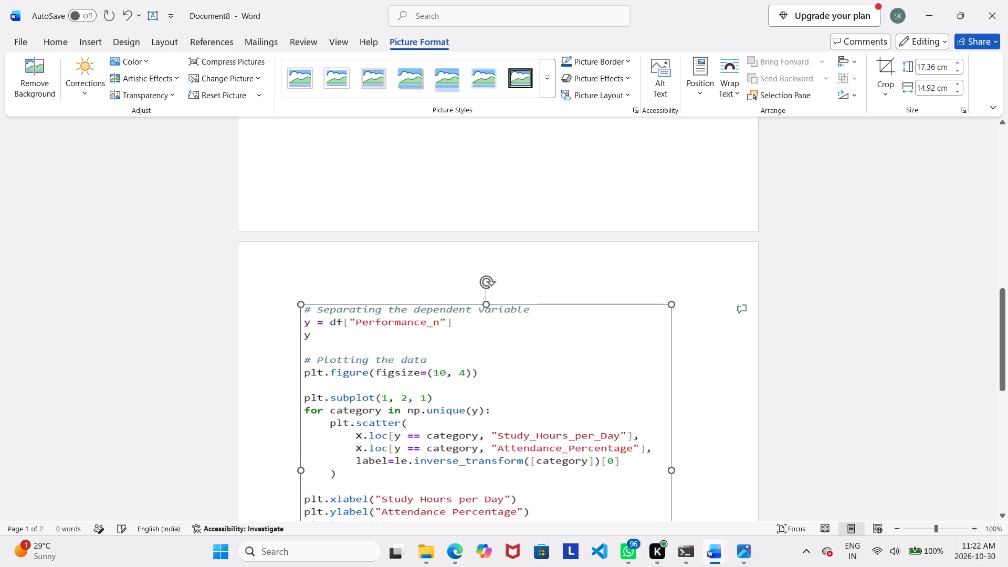
drag(485, 405, 484, 462)
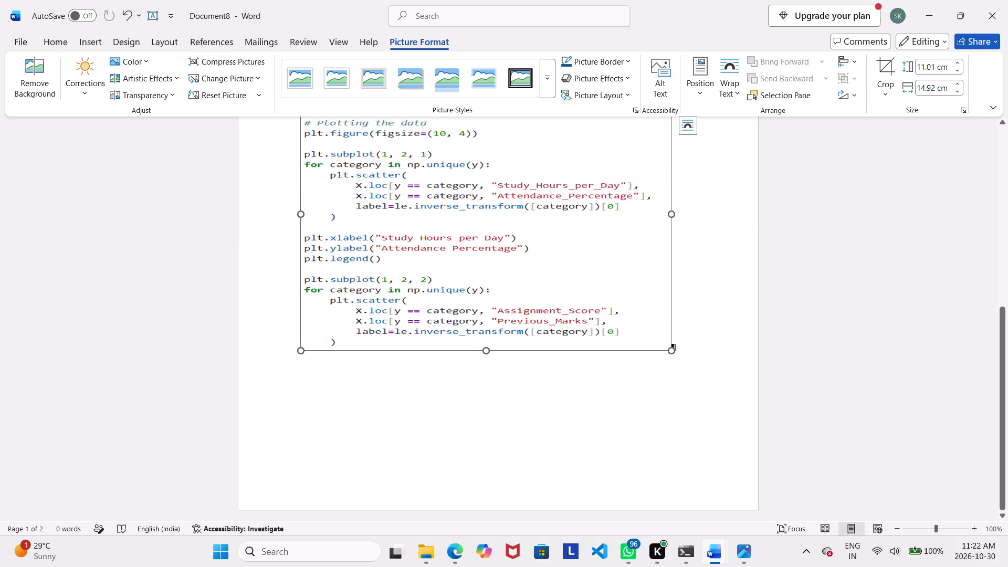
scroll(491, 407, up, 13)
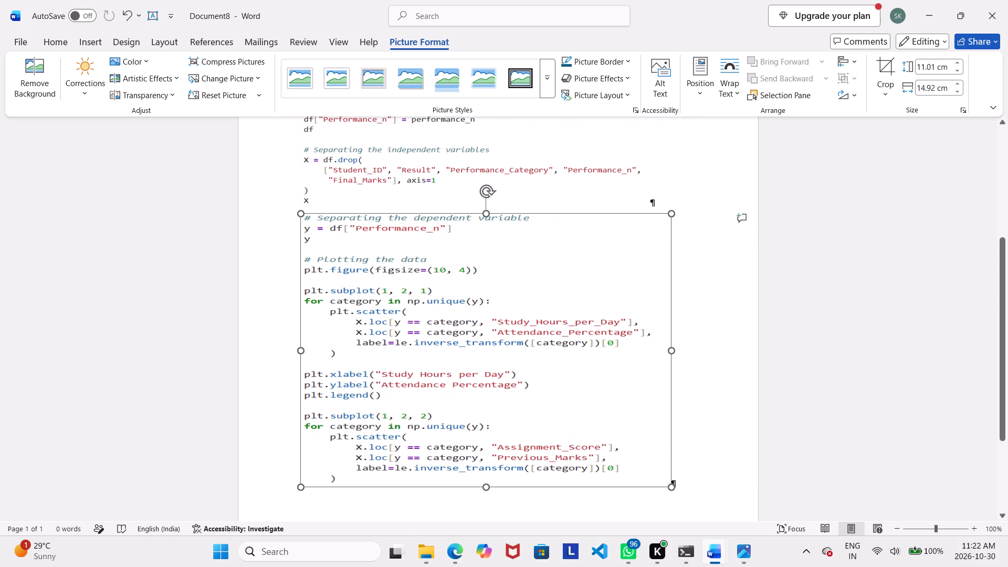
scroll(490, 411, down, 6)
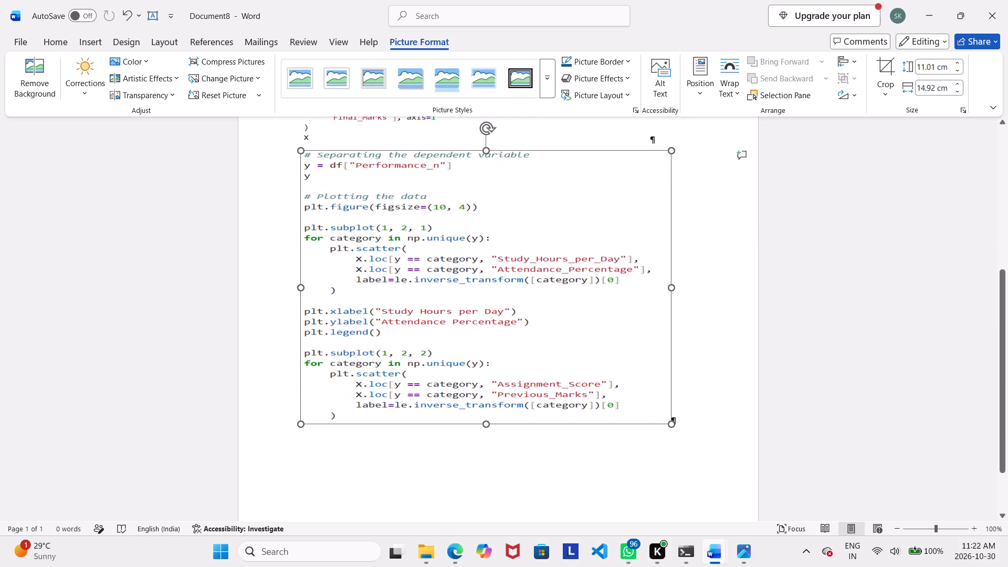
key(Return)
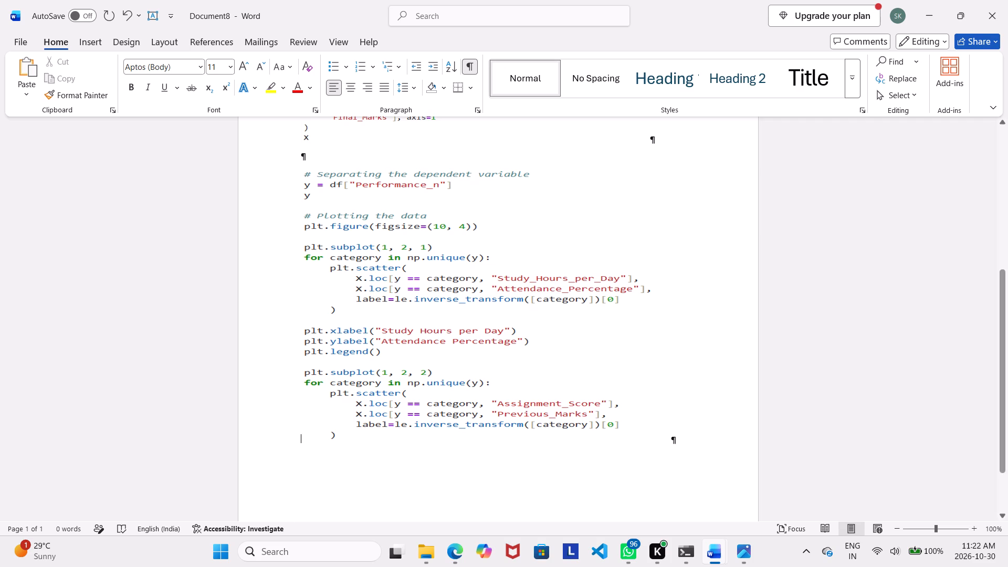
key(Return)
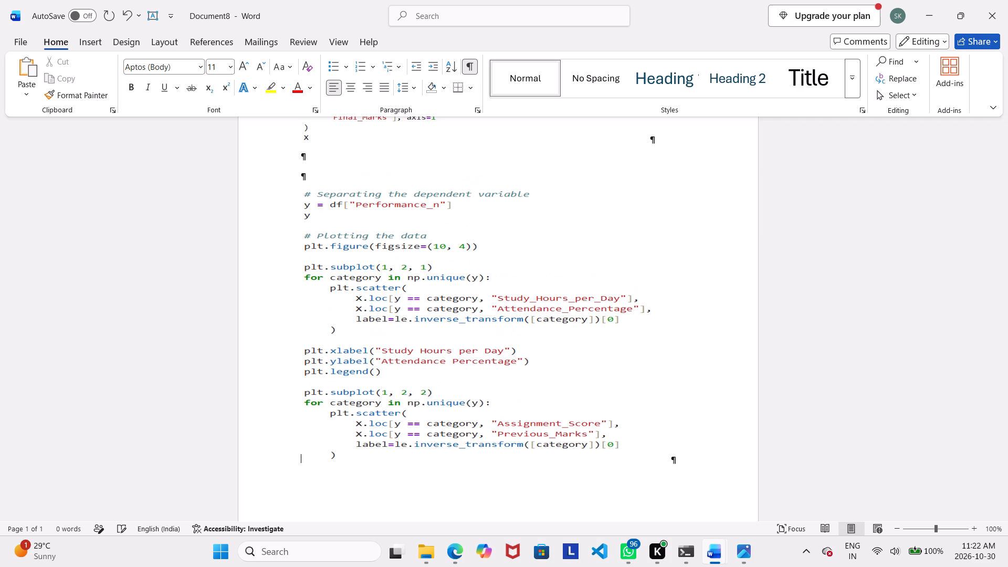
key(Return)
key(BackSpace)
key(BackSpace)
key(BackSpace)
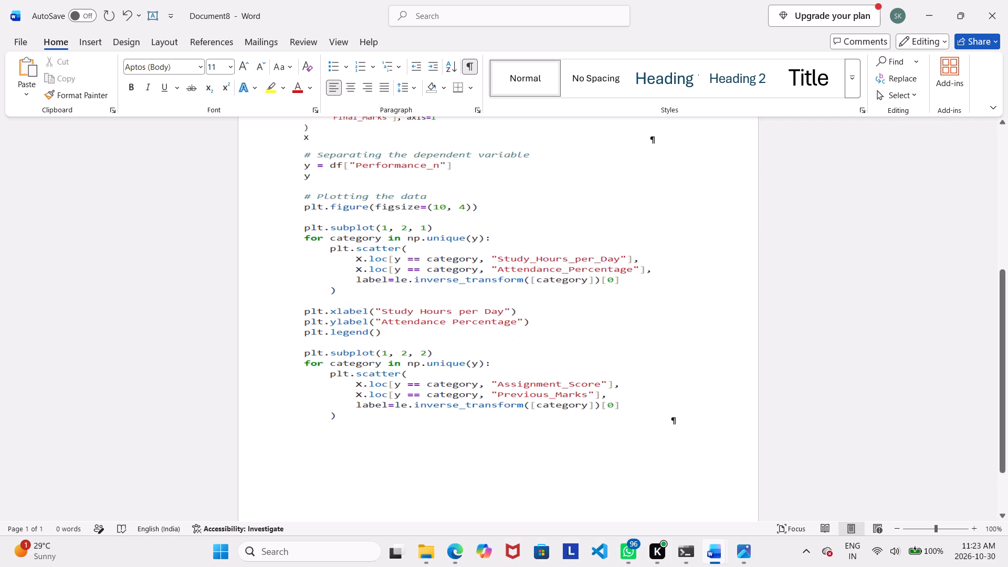
Insert Screenshot 2026-10-30 112046.png, the dataset splitting and SVM model code, on a new line below the plotting code picture.
click(690, 420)
key(Return)
scroll(698, 431, down, 10)
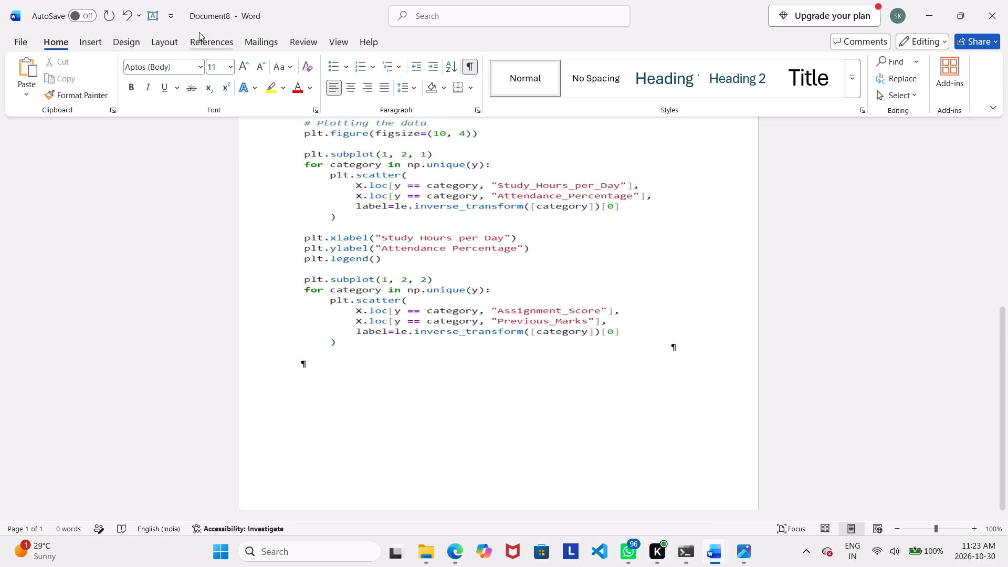
click(96, 42)
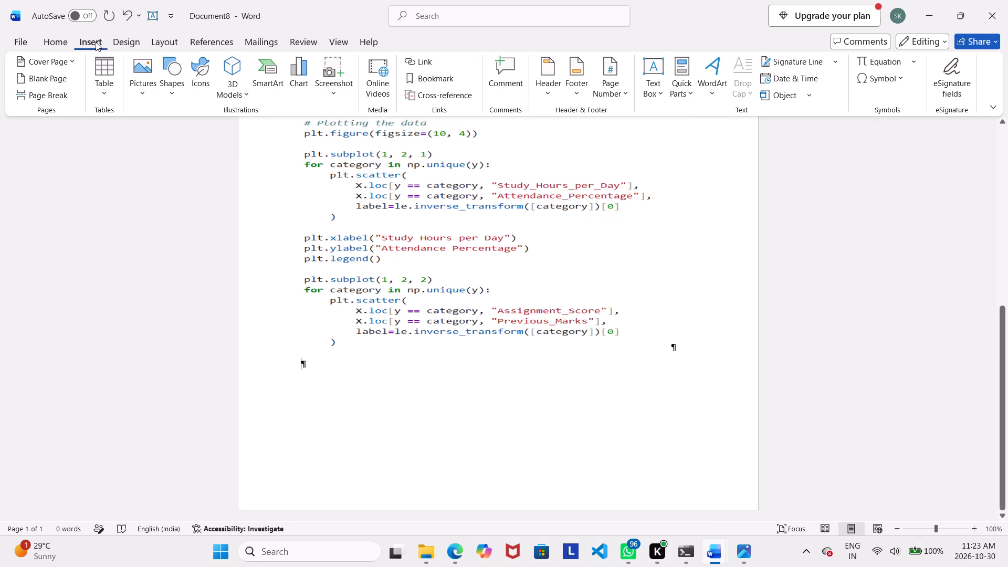
click(136, 58)
click(161, 135)
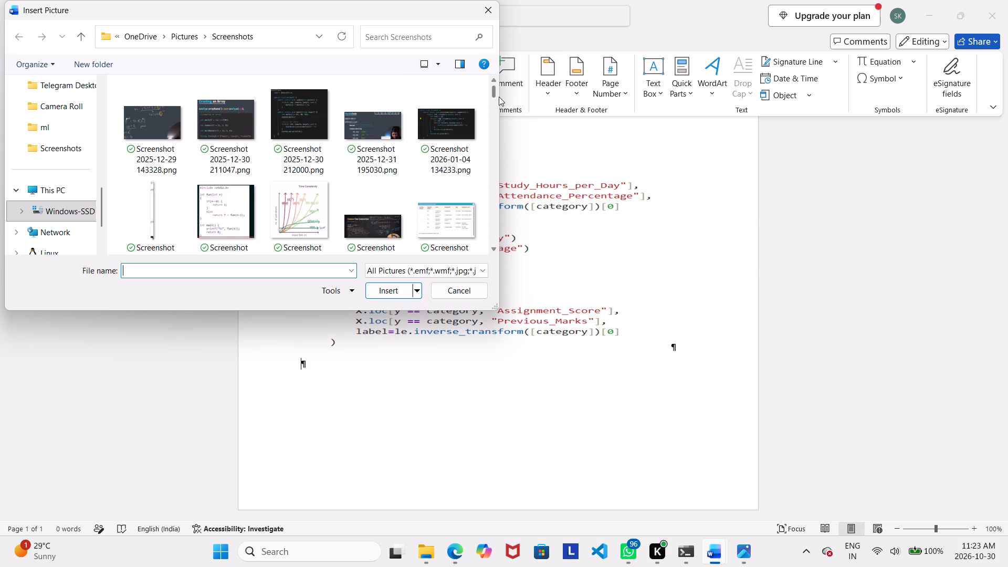
drag(496, 94, 487, 245)
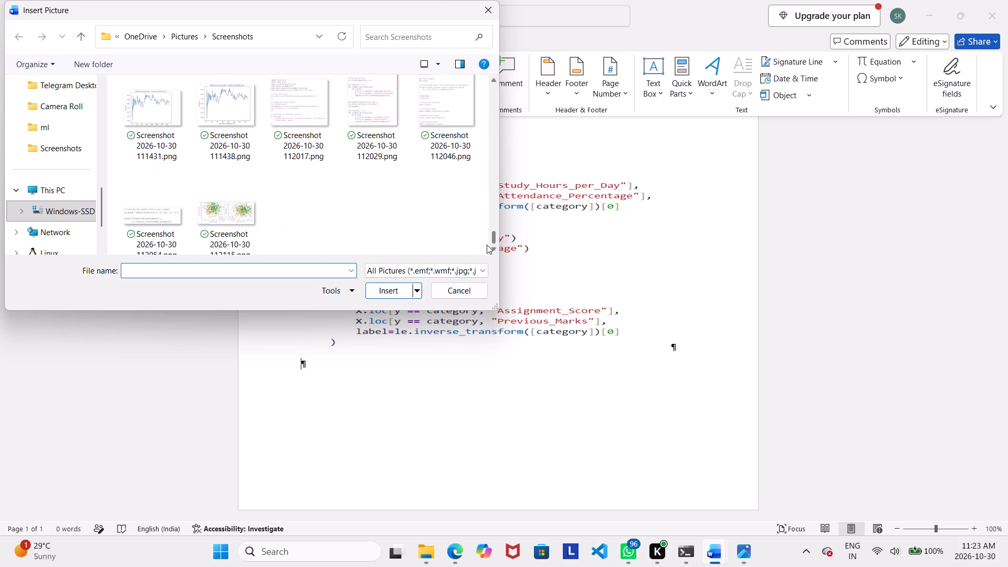
drag(487, 245, 487, 249)
click(443, 109)
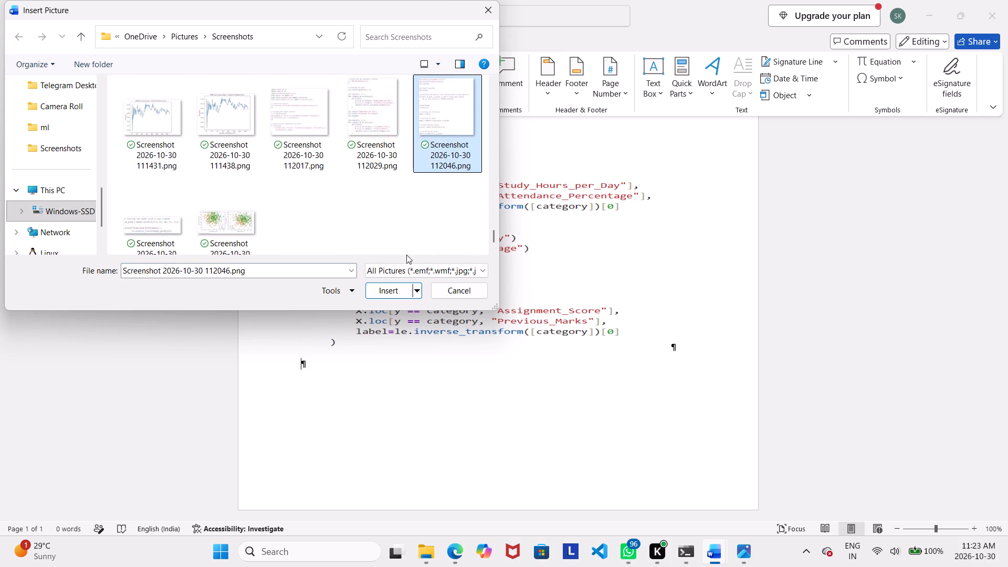
click(385, 290)
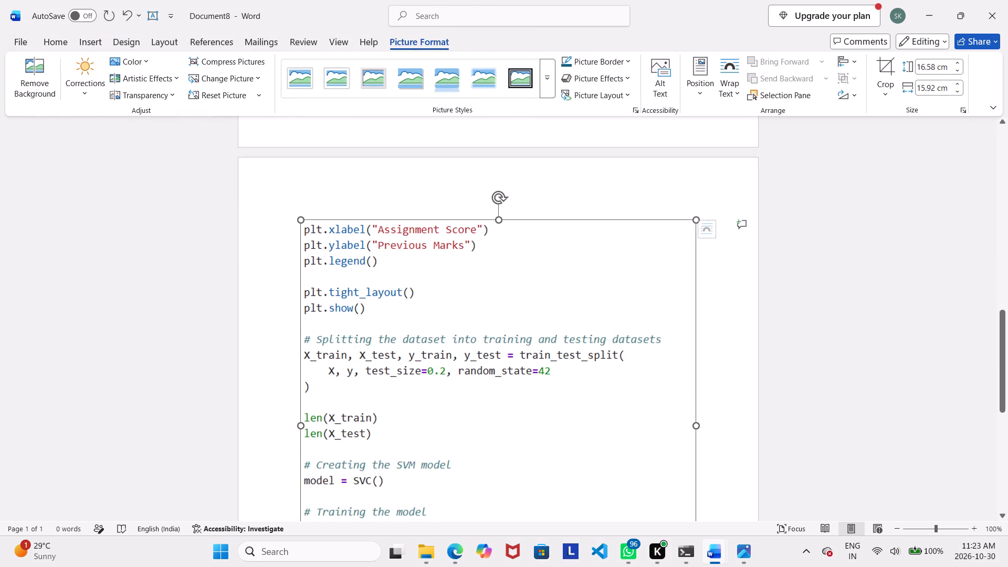
Resize the dataset splitting and SVM model code picture to about 9 cm high and 15.35 cm wide.
drag(498, 220, 497, 304)
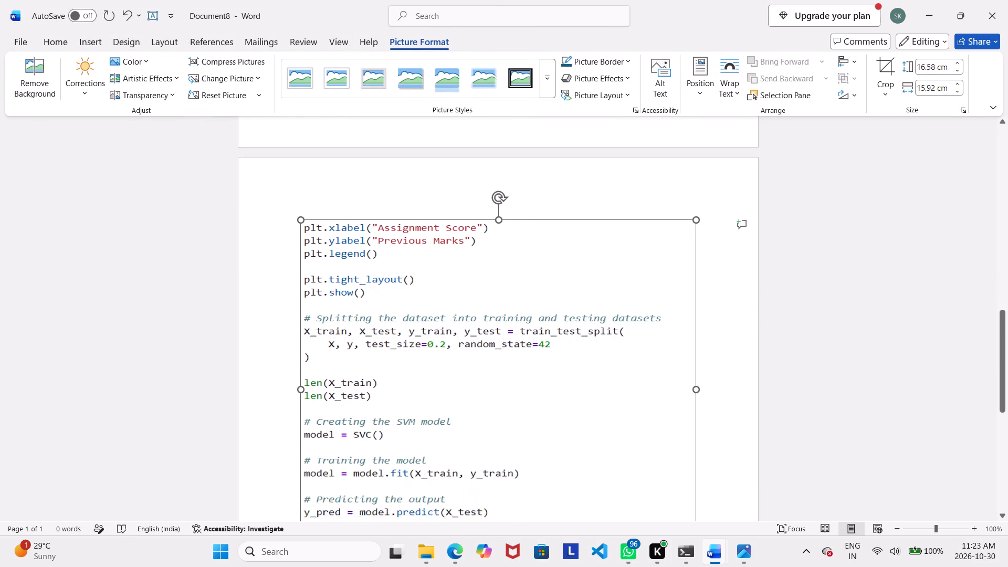
drag(497, 304, 491, 387)
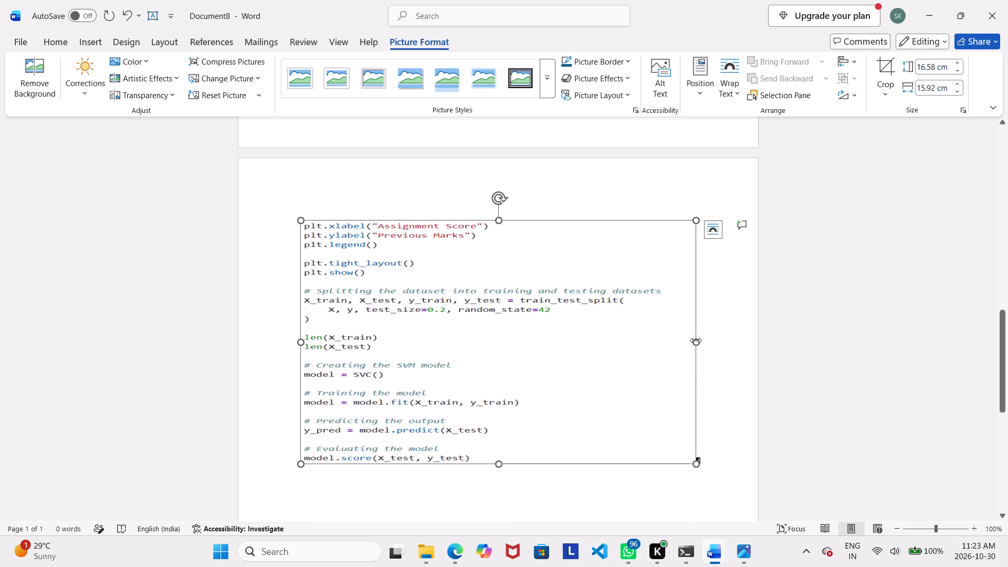
drag(696, 340, 612, 331)
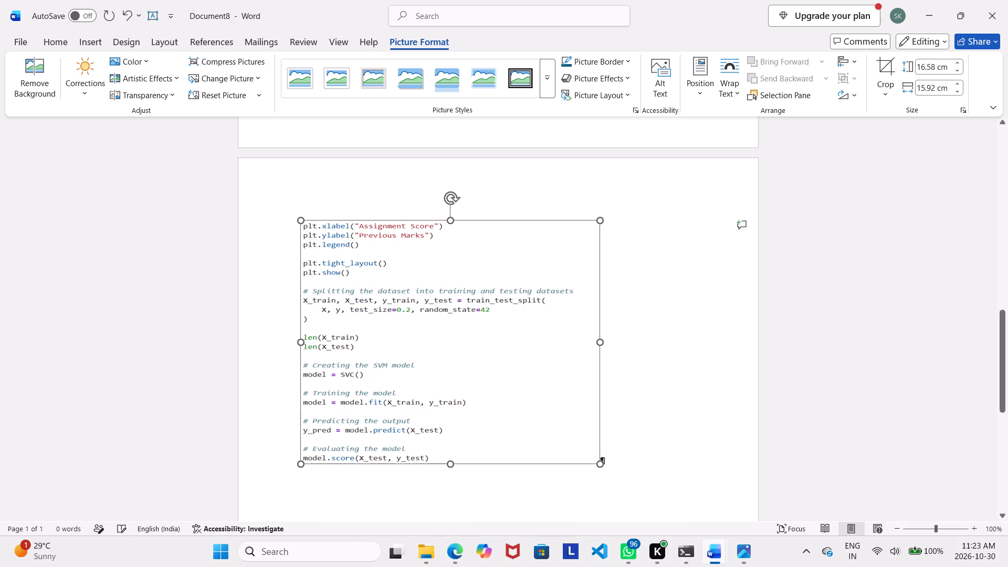
drag(612, 331, 613, 332)
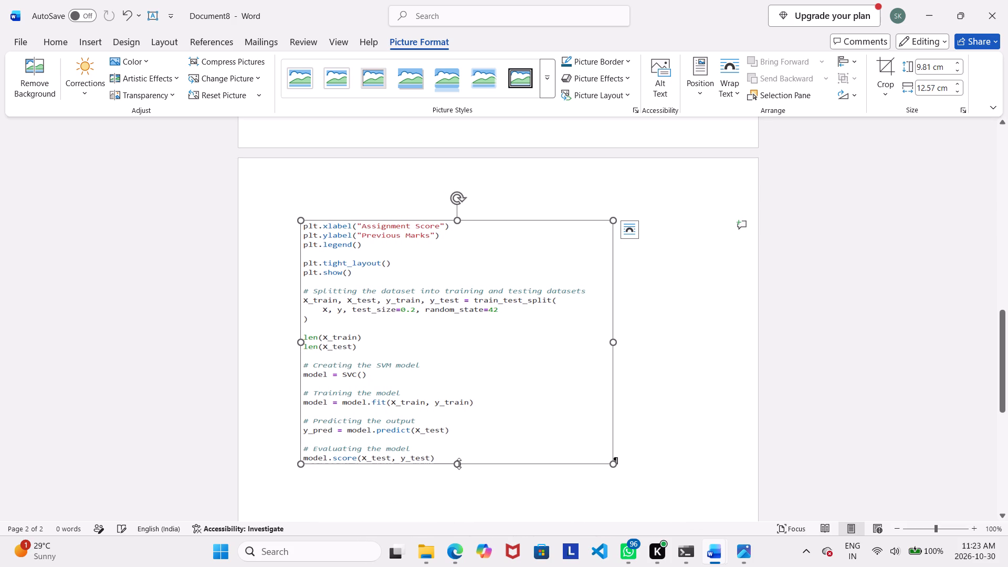
drag(459, 464, 457, 437)
drag(458, 220, 467, 379)
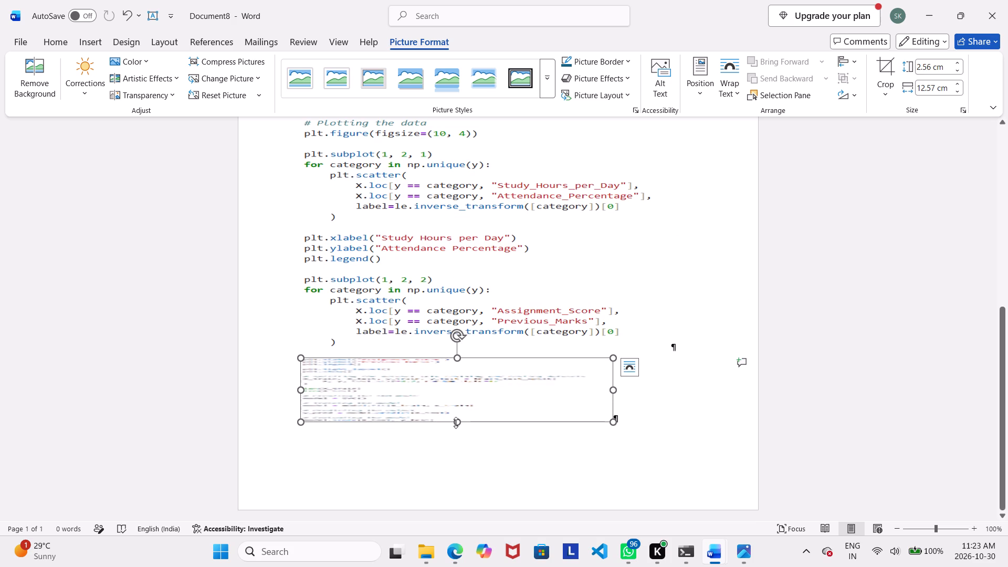
drag(456, 423, 456, 487)
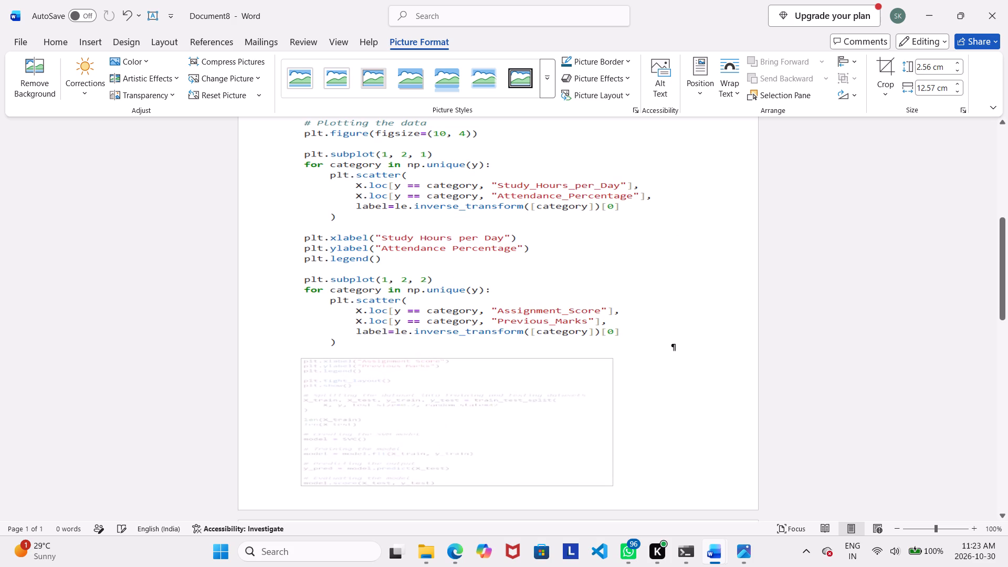
drag(456, 487, 456, 496)
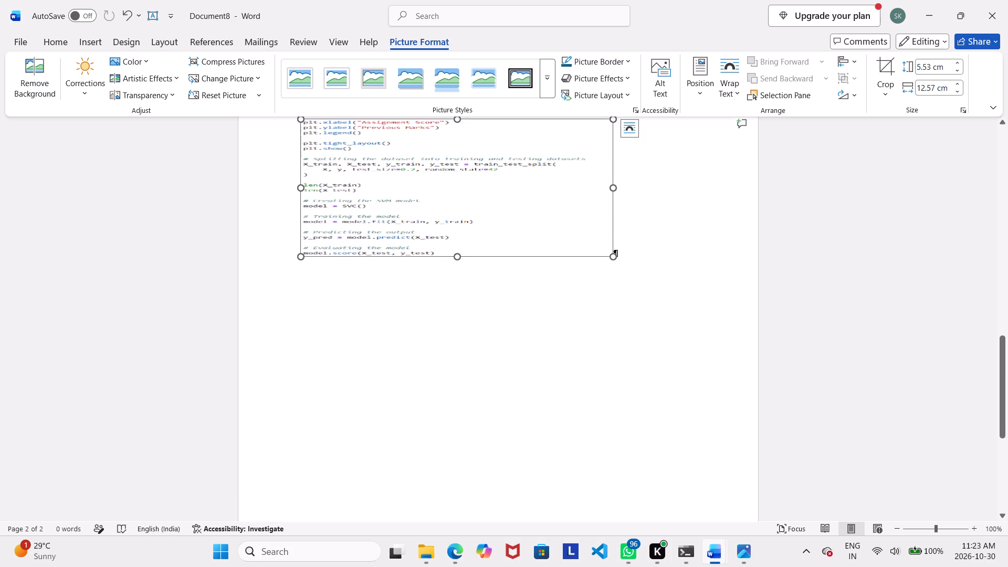
drag(455, 259, 453, 324)
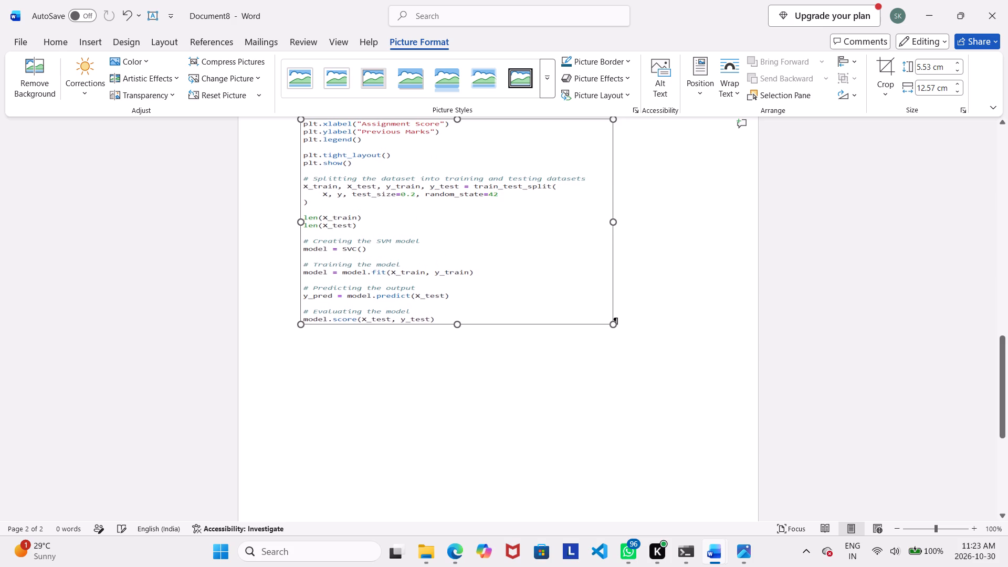
drag(453, 324, 453, 335)
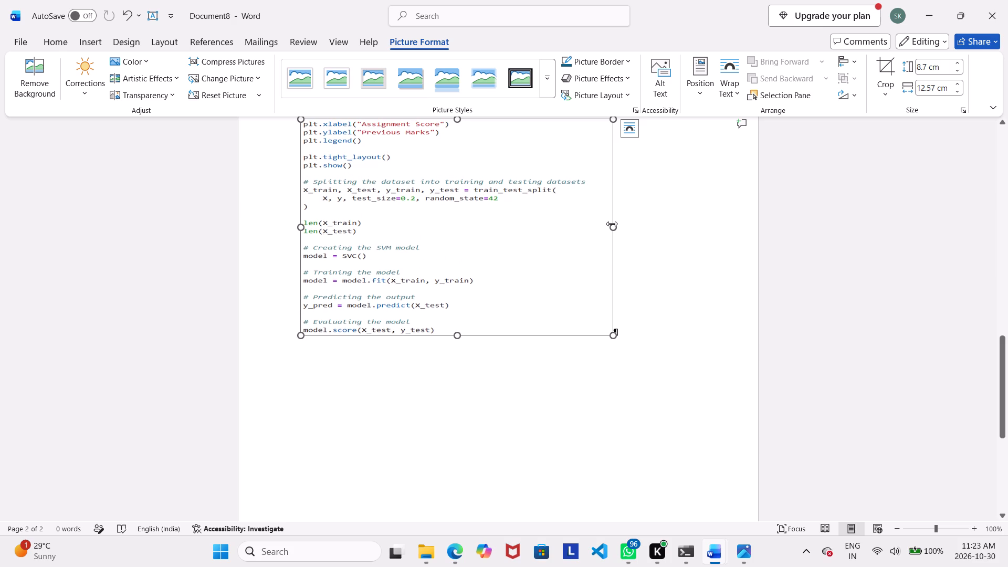
drag(612, 224, 682, 220)
drag(493, 335, 492, 340)
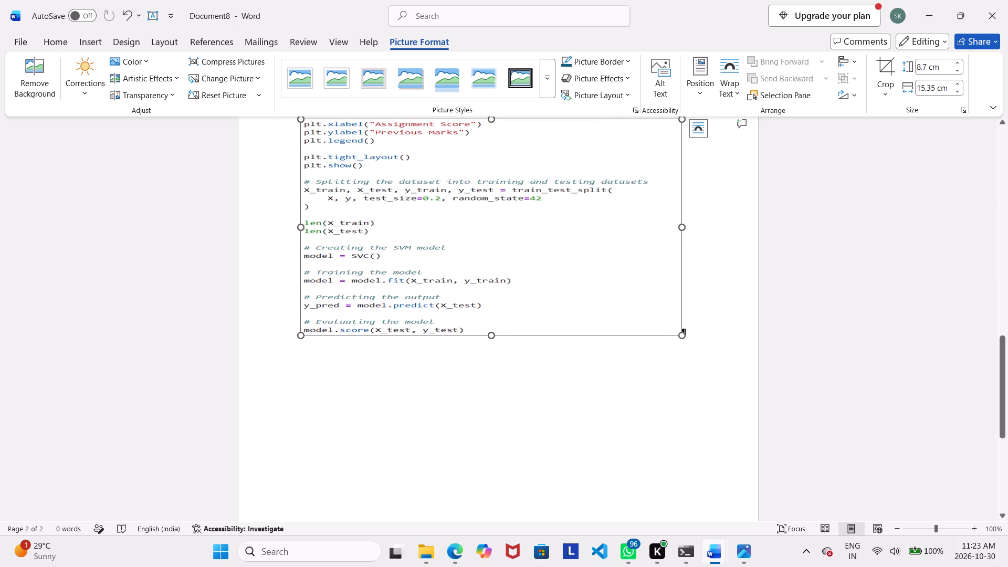
drag(492, 340, 492, 343)
scroll(490, 306, up, 4)
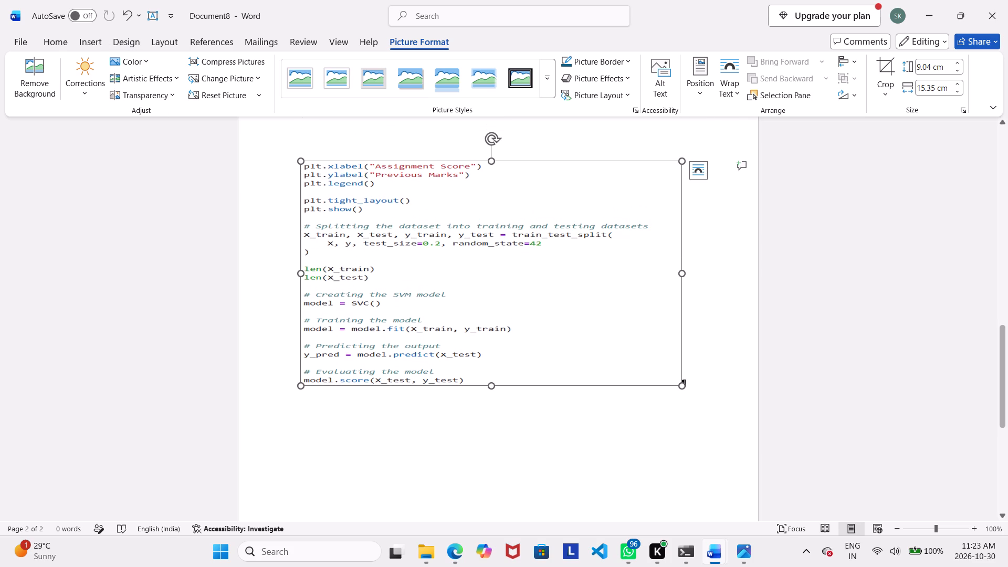
Insert Screenshot 2026-10-30 112054.png, the new-student prediction code, on a new line below the SVM model code picture.
click(699, 373)
key(Return)
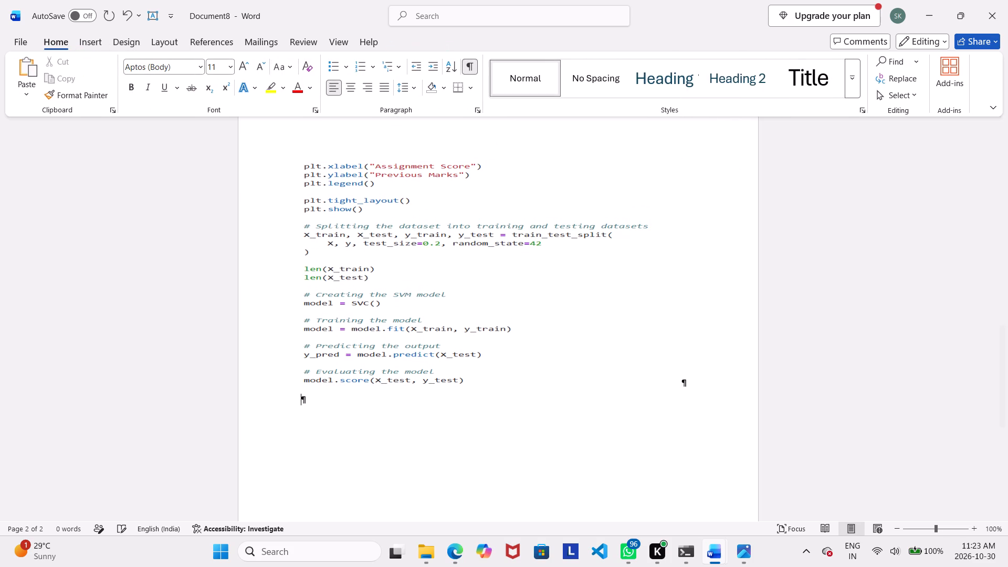
click(86, 42)
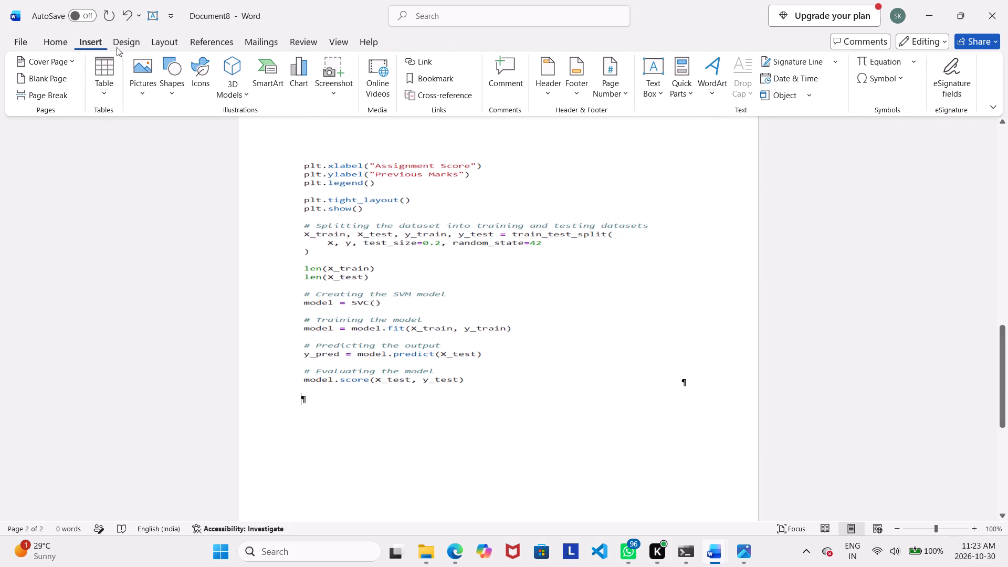
click(150, 75)
click(161, 134)
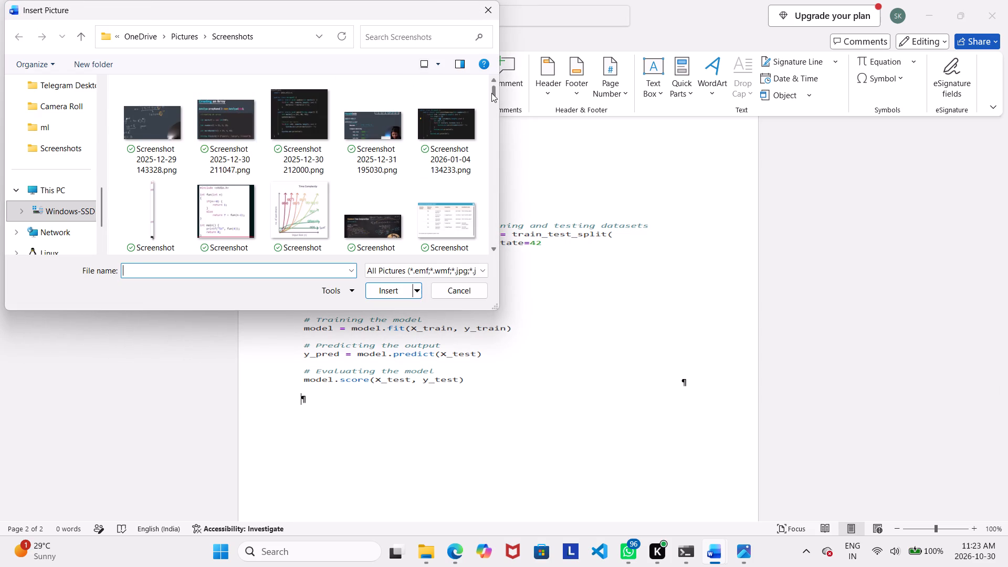
drag(491, 93, 490, 250)
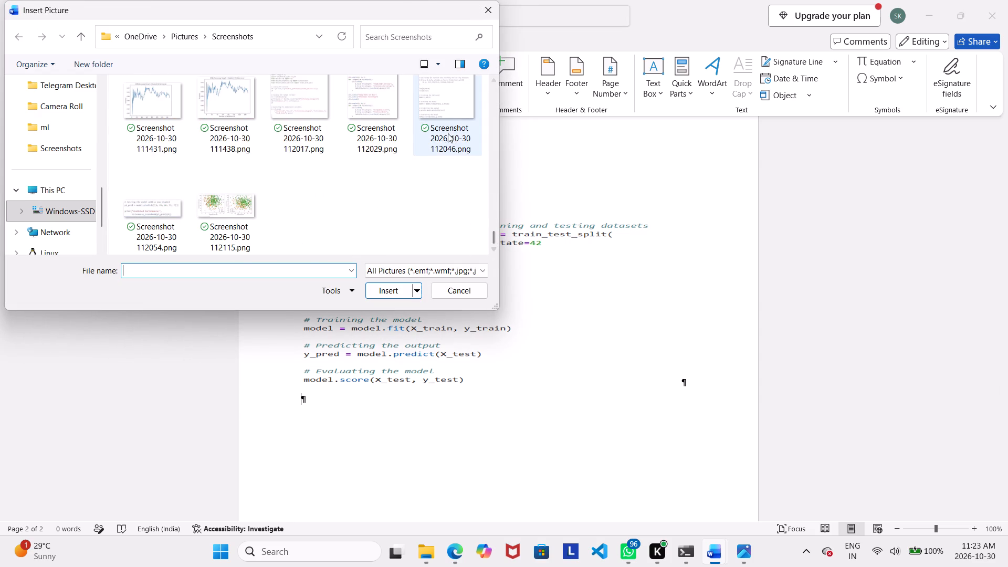
click(157, 206)
click(383, 287)
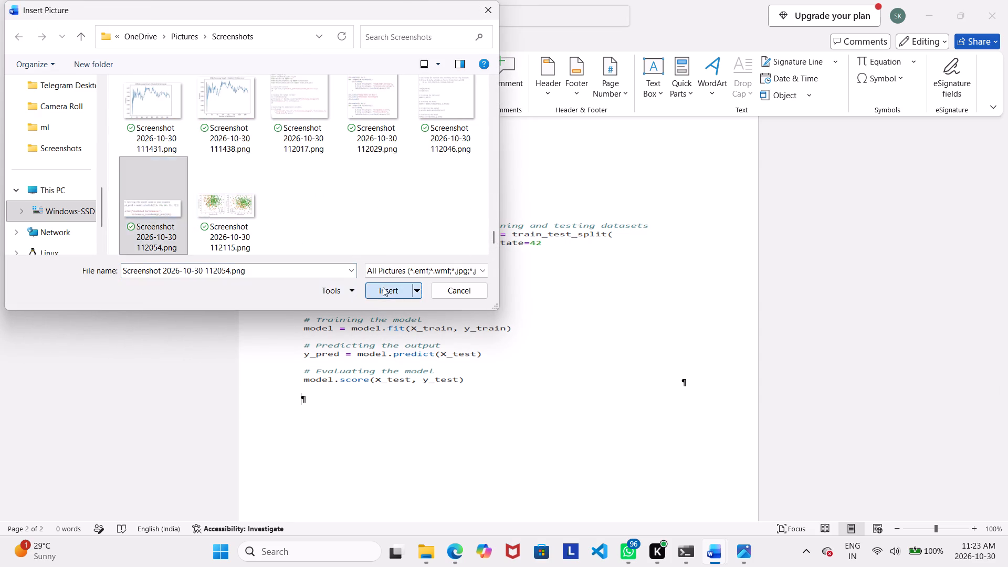
click(568, 311)
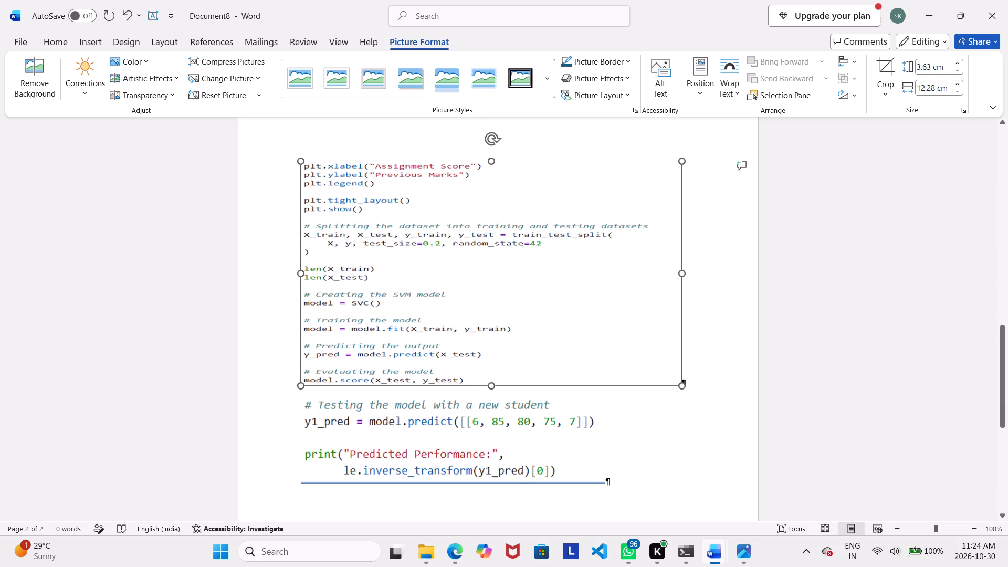
Reduce the height of the new-student prediction code picture by about a third and narrow it slightly.
click(539, 428)
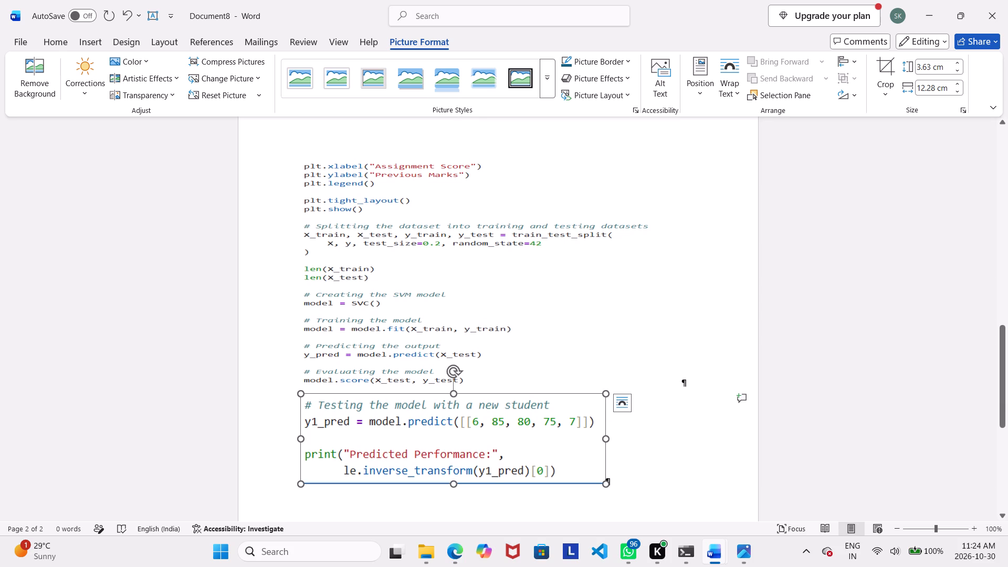
drag(454, 481, 457, 455)
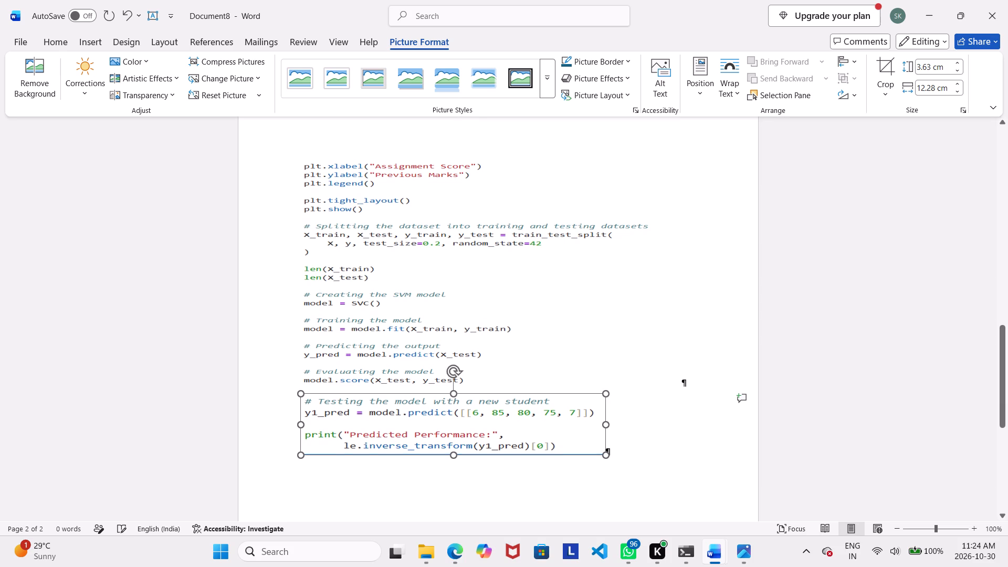
drag(457, 455, 457, 456)
drag(605, 428, 589, 428)
Insert Screenshot 2026-10-30 112115.png, the scatter plot output, on a new line below the new-student prediction code picture.
click(612, 437)
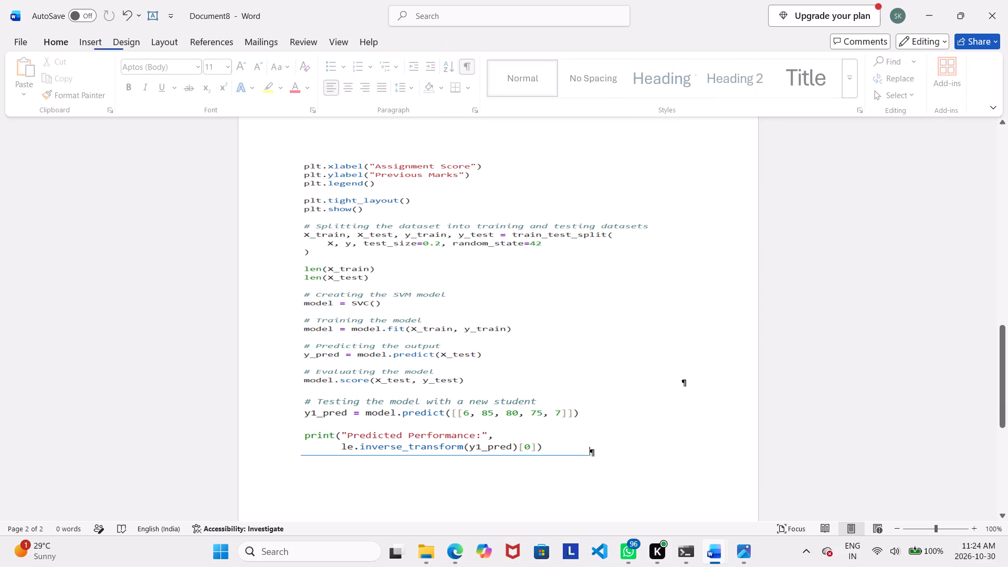
key(Return)
scroll(559, 454, down, 7)
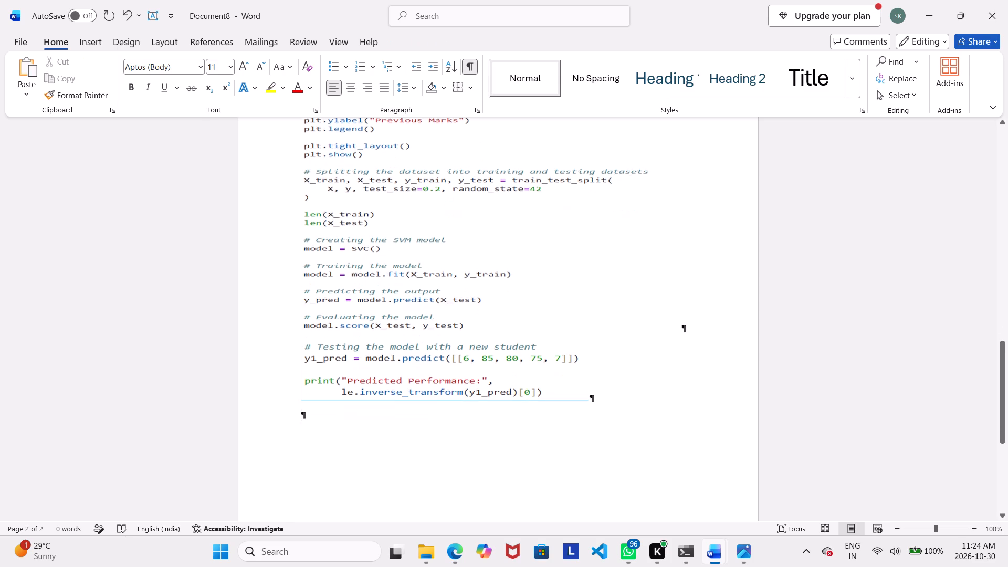
scroll(559, 454, down, 7)
scroll(559, 454, down, 20)
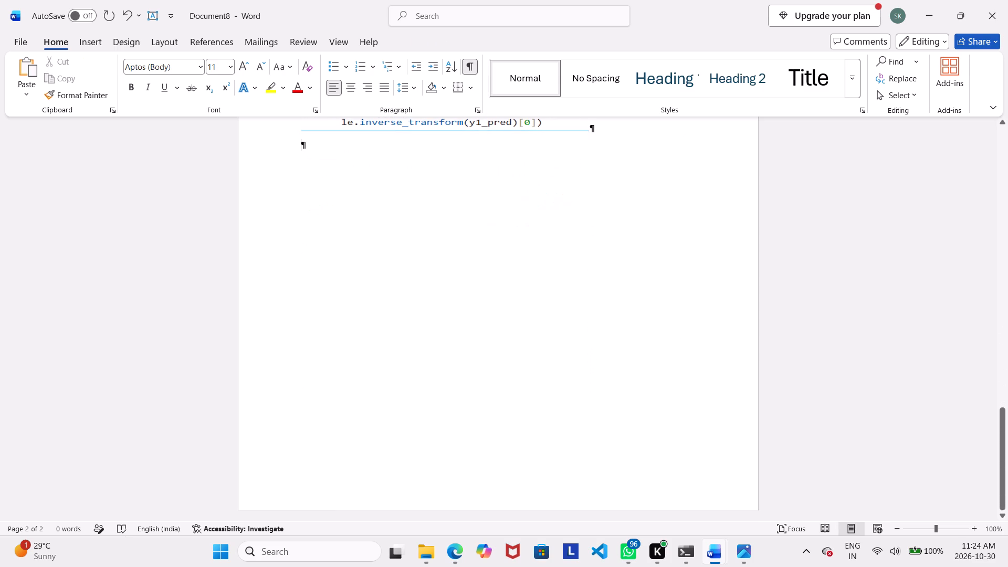
click(78, 40)
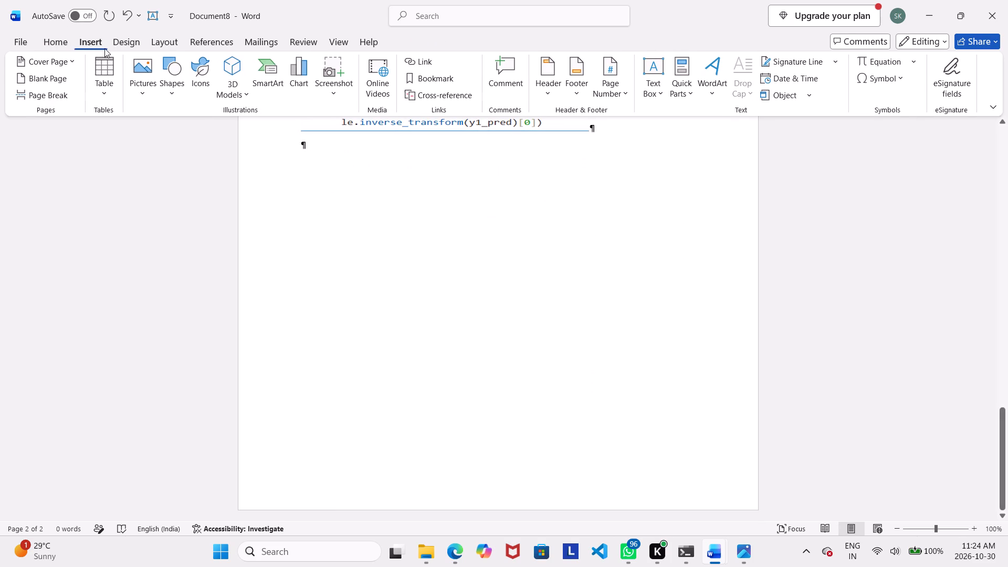
click(151, 72)
click(154, 129)
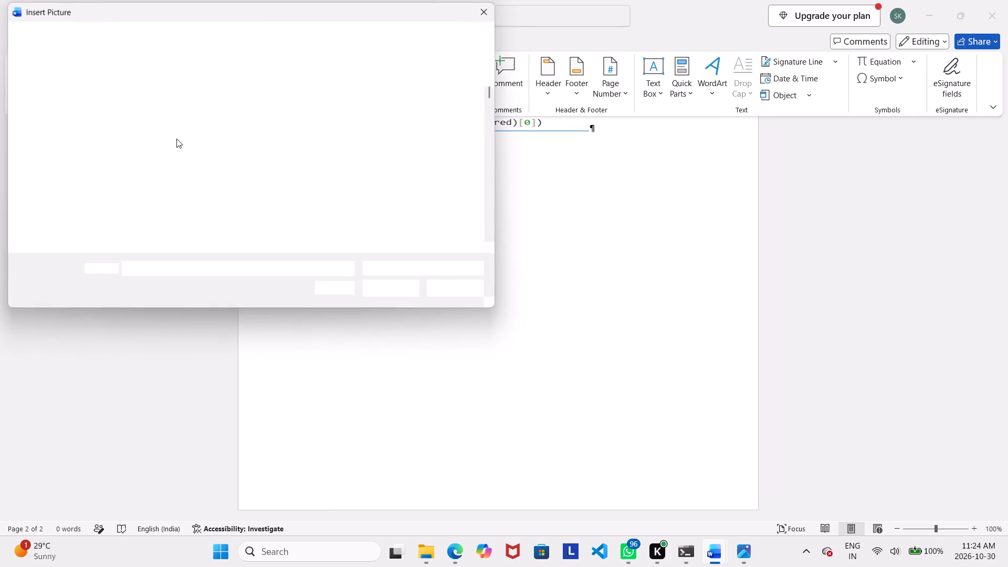
drag(495, 92, 494, 169)
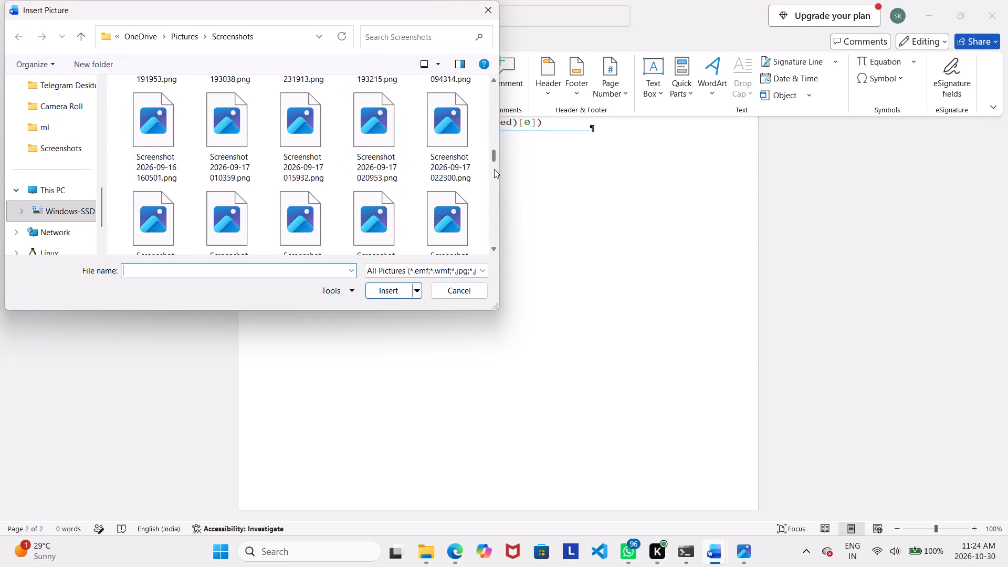
drag(494, 169, 494, 249)
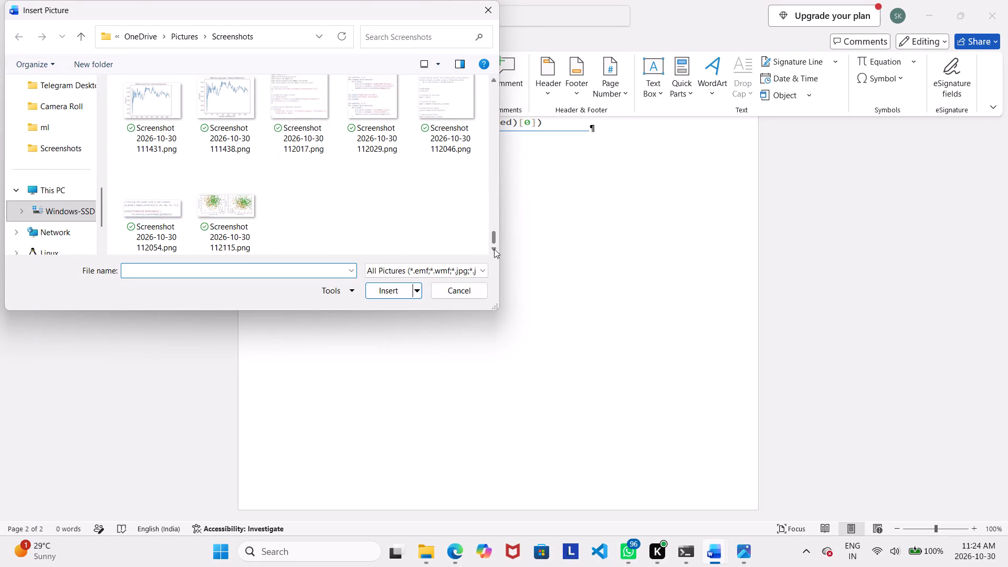
drag(494, 249, 493, 250)
click(228, 227)
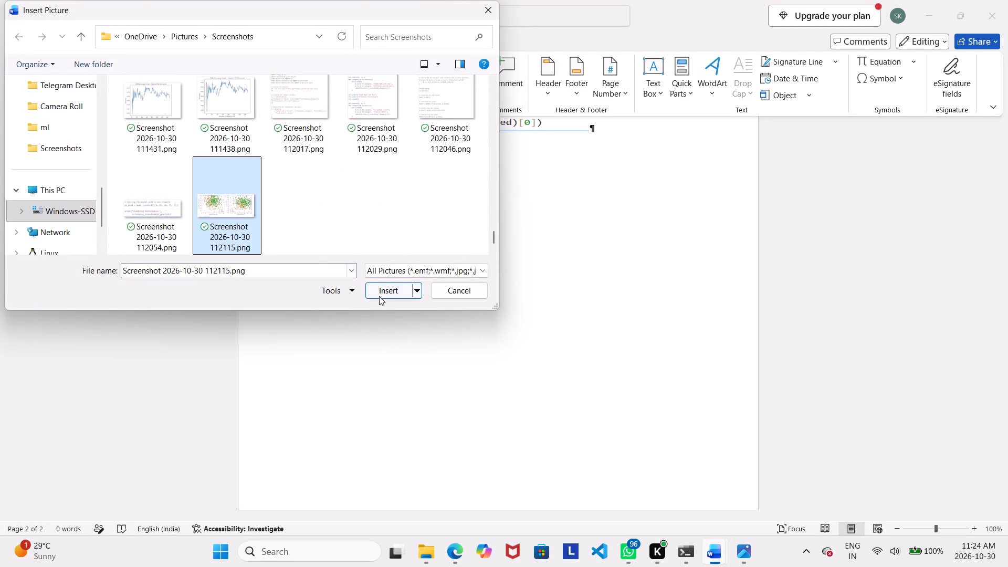
click(377, 297)
Enlarge the scatter plot output picture to about 9.25 cm high and 17.74 cm wide.
scroll(445, 199, up, 4)
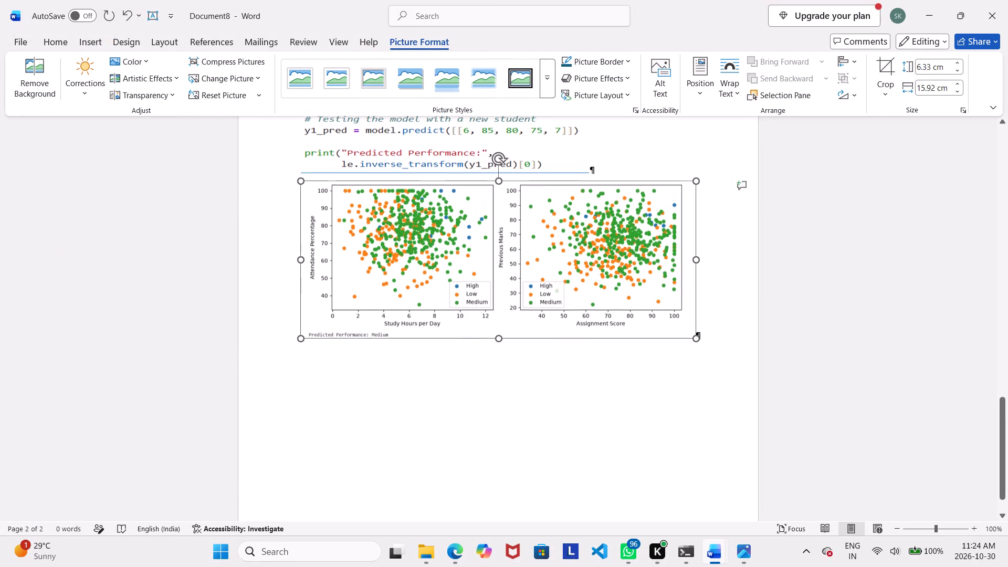
scroll(445, 199, up, 3)
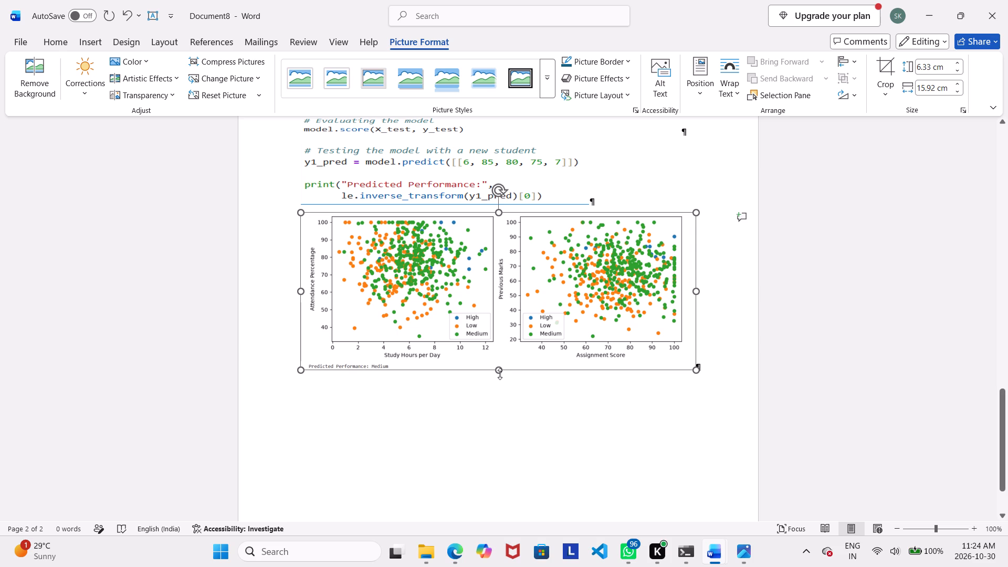
drag(500, 374, 493, 442)
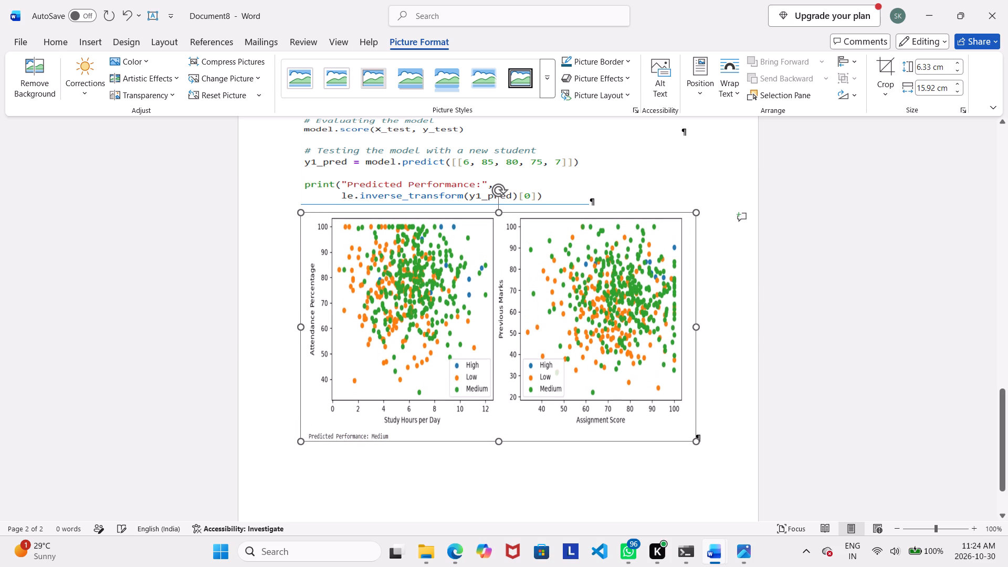
drag(493, 442, 493, 443)
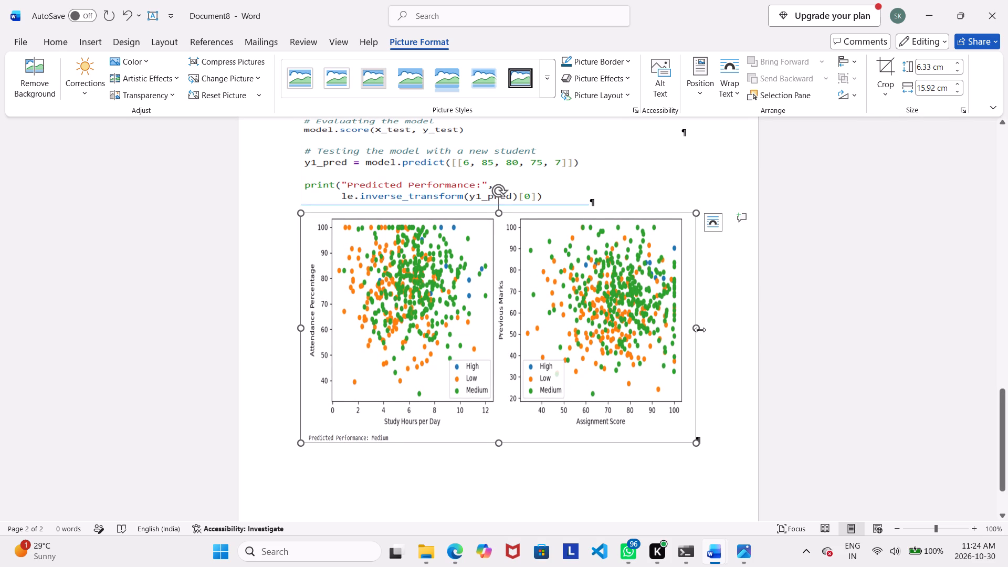
drag(700, 330, 742, 340)
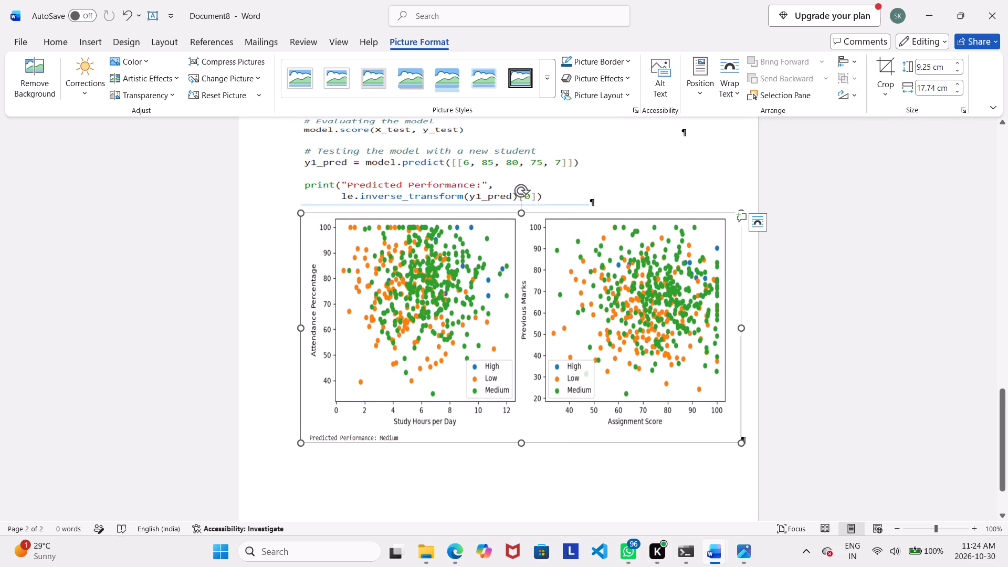
scroll(635, 400, up, 2)
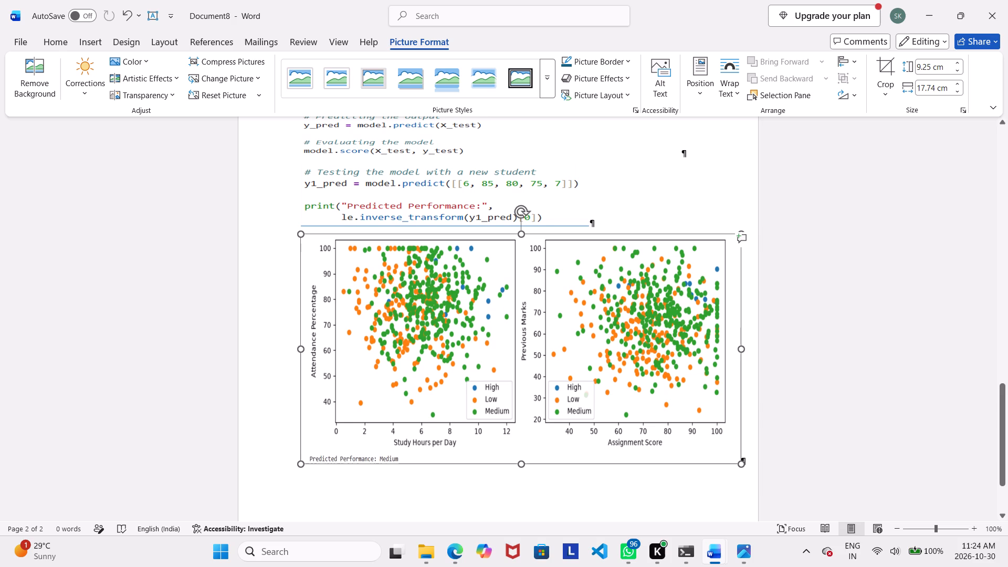
drag(521, 383, 518, 432)
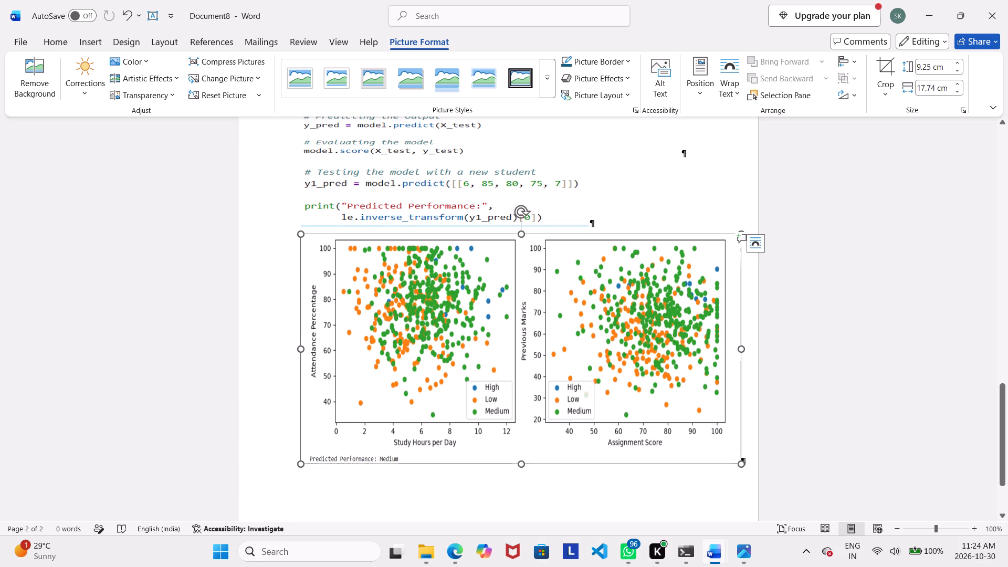
Add an "O/P" heading in size 22 above the scatter plot picture, leaving one blank line below the prediction code.
click(612, 220)
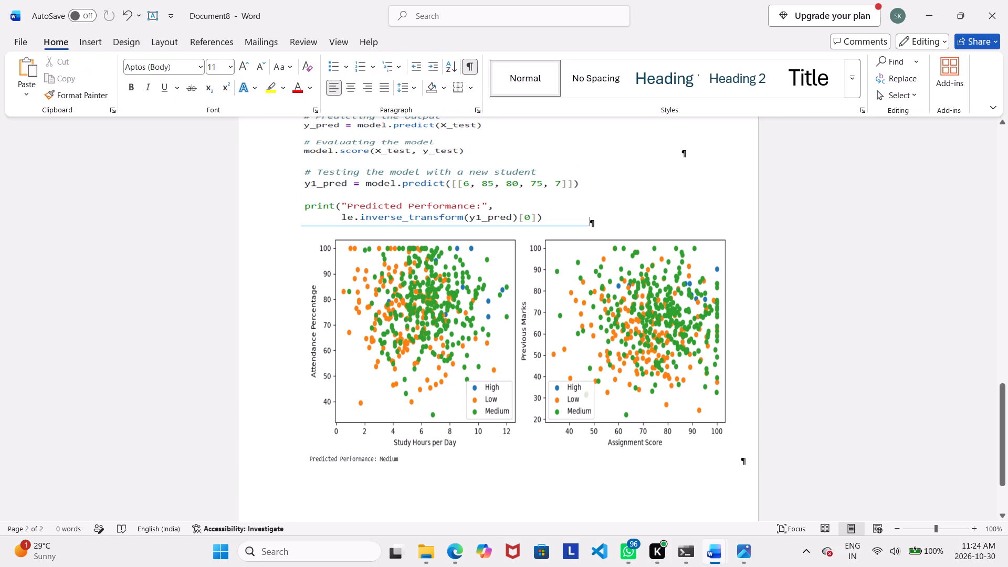
key(Return)
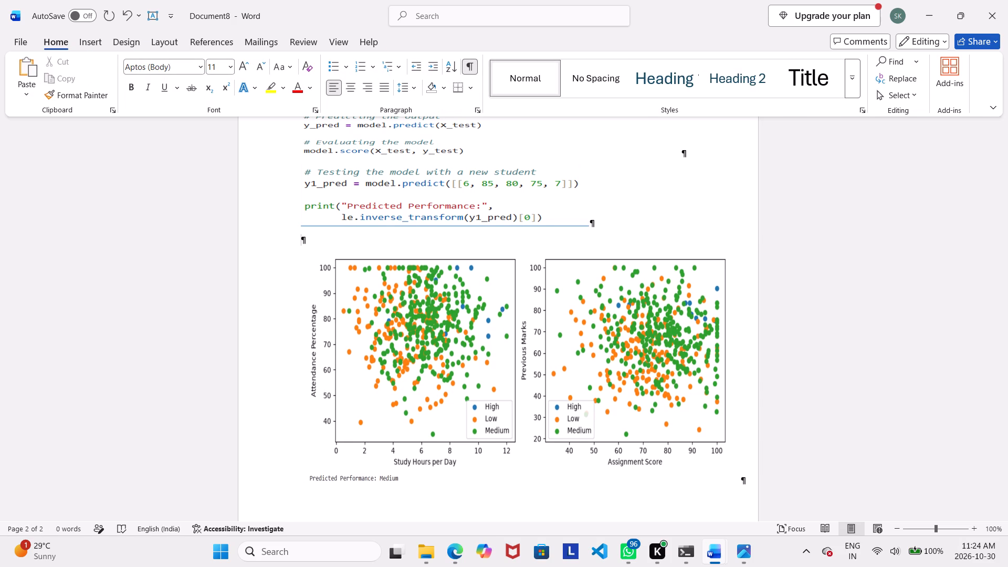
key(Return)
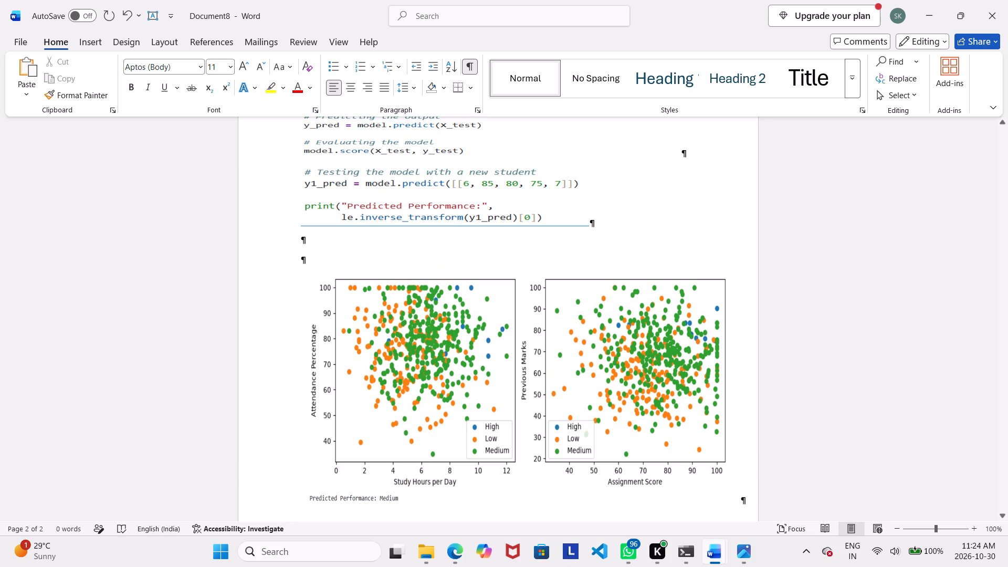
click(227, 68)
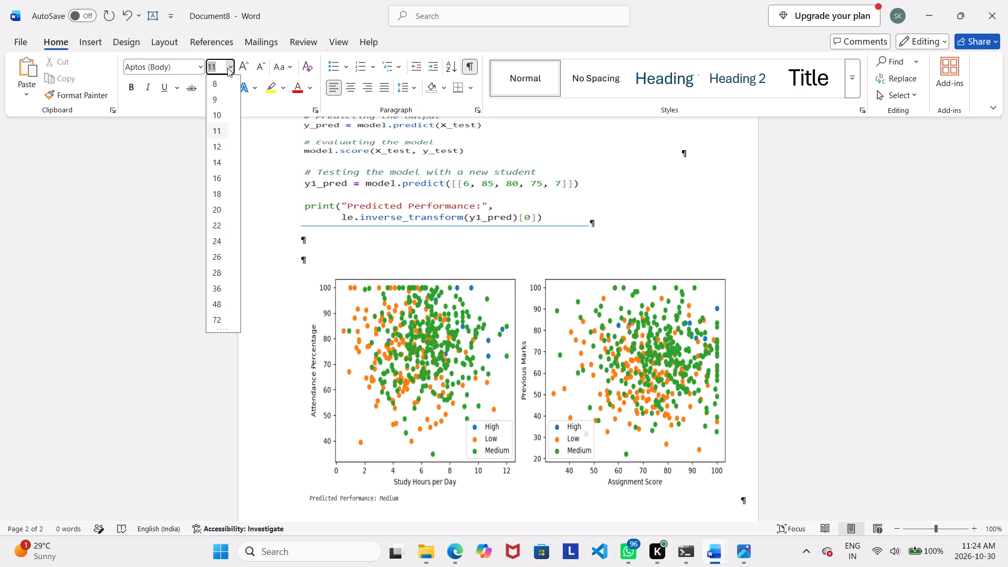
click(221, 223)
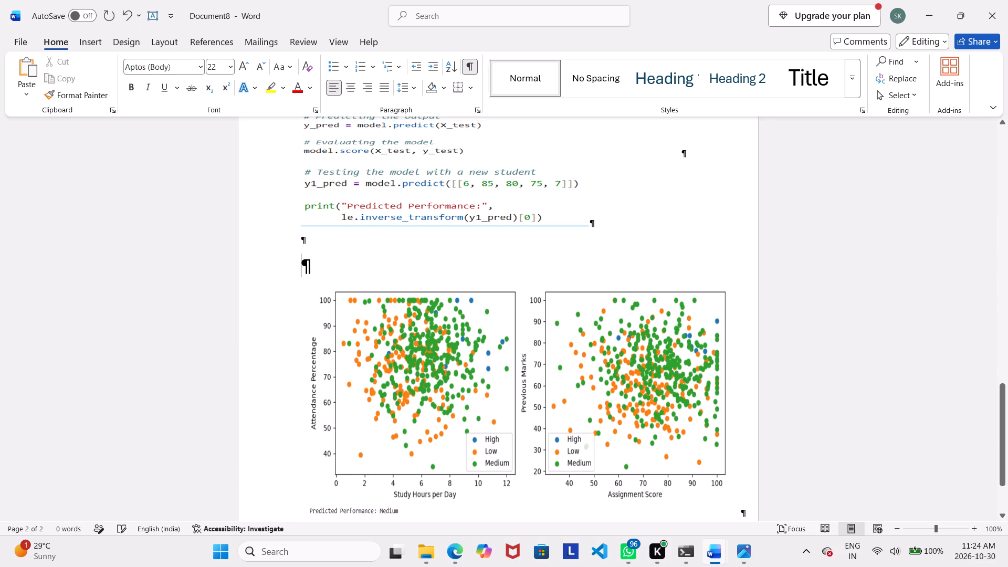
text(O/)
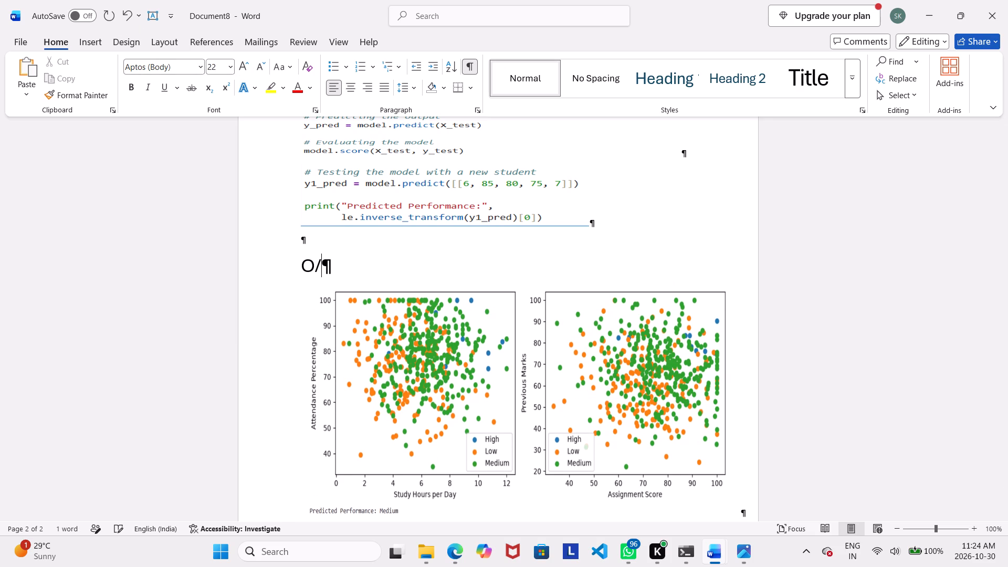
key(shift+p)
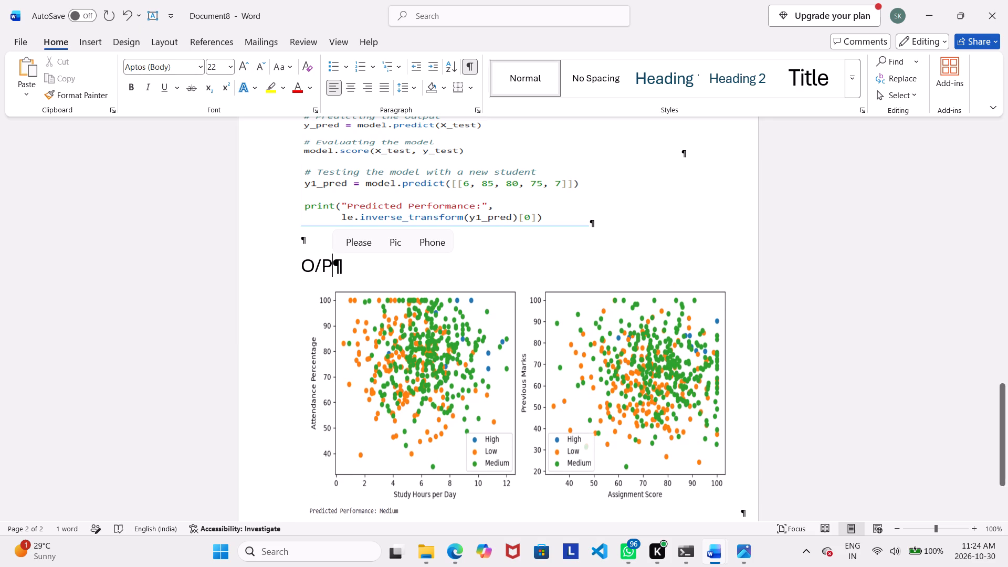
key(Return)
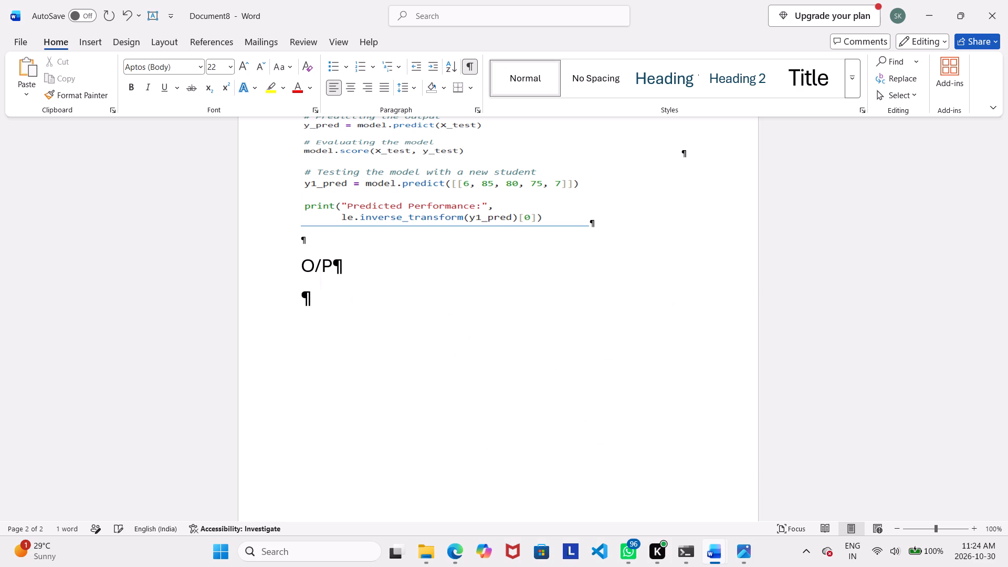
key(BackSpace)
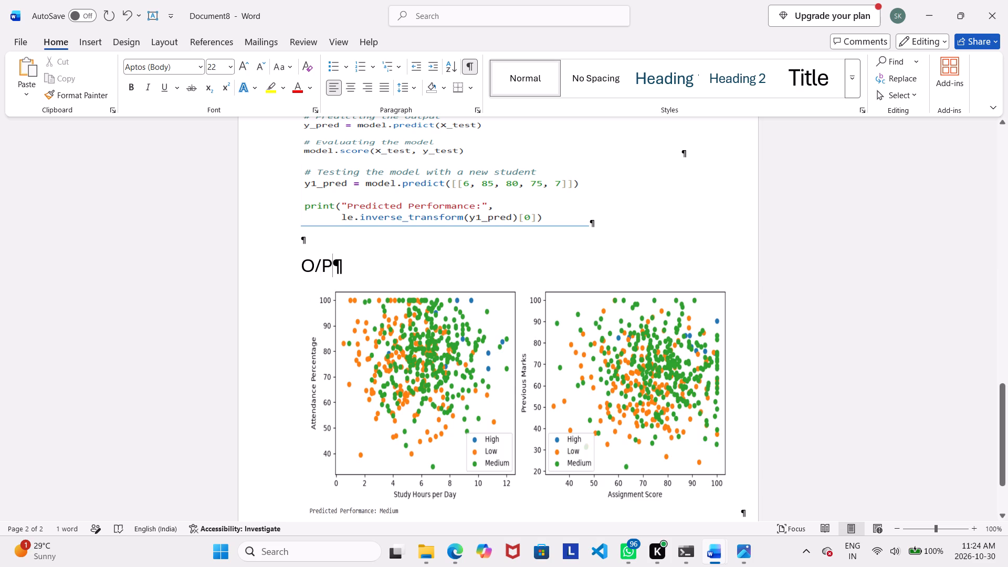
Stretch the scatter plot output picture slightly taller, keeping its width.
click(401, 354)
scroll(508, 352, down, 6)
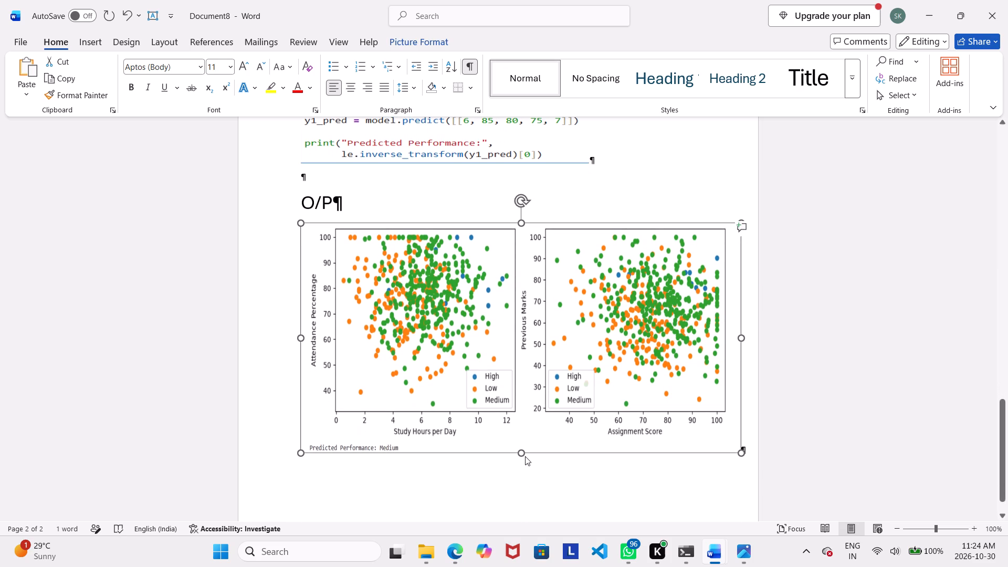
drag(522, 456, 521, 476)
Save the document as ex8 in the Downloads folder.
scroll(530, 435, up, 4)
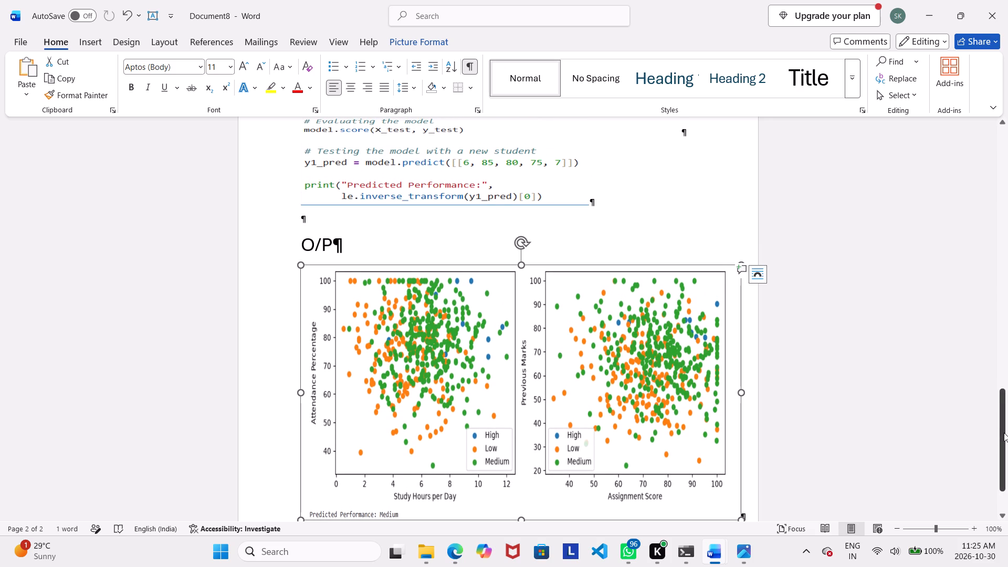
drag(1004, 433, 971, 134)
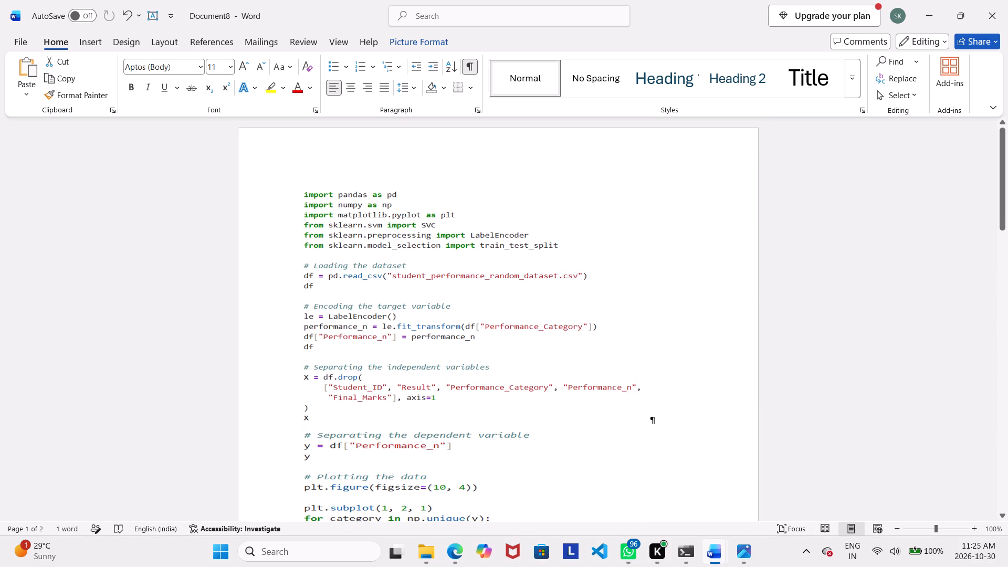
key(ctrl+s)
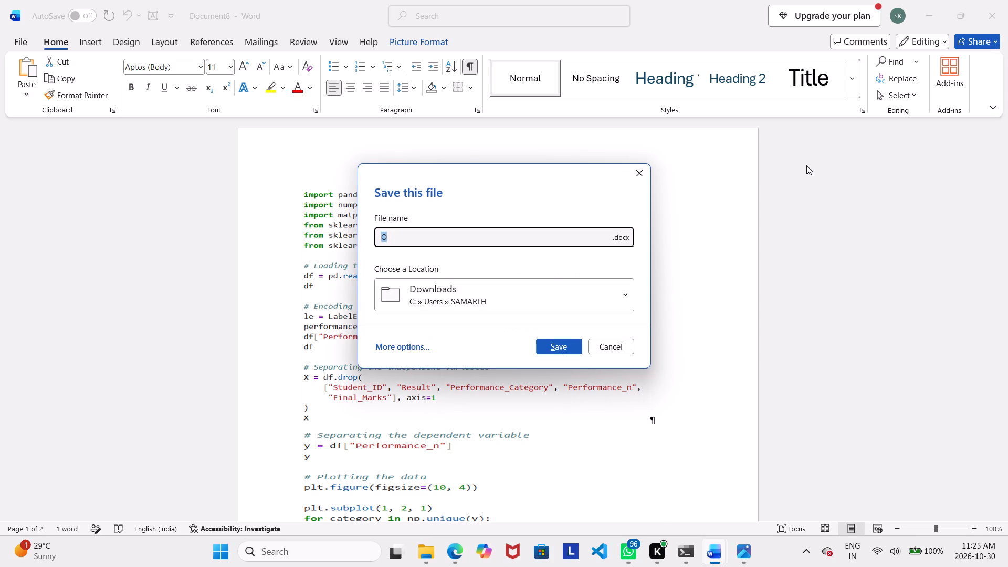
key(BackSpace)
text(ex)
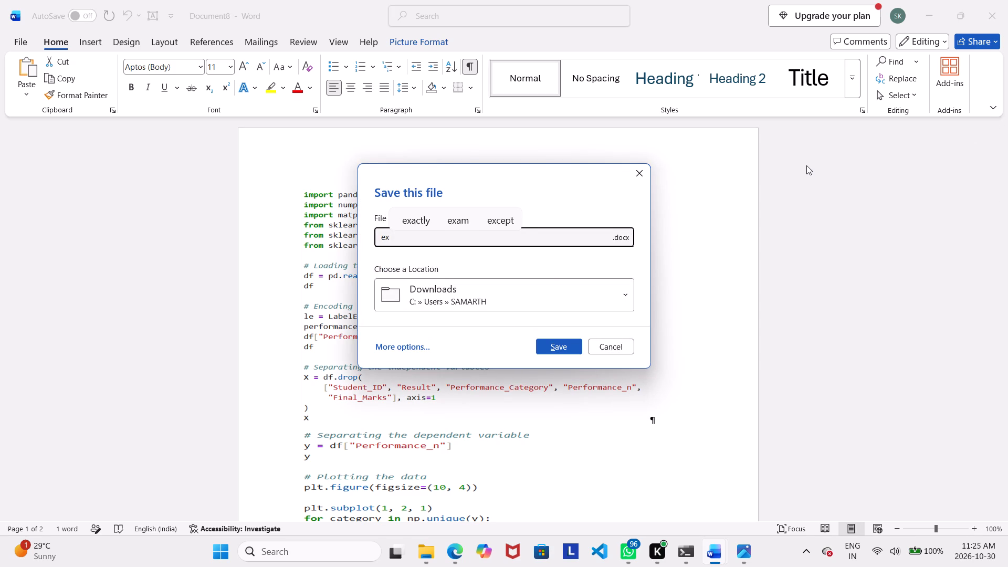
key(8)
key(Return)
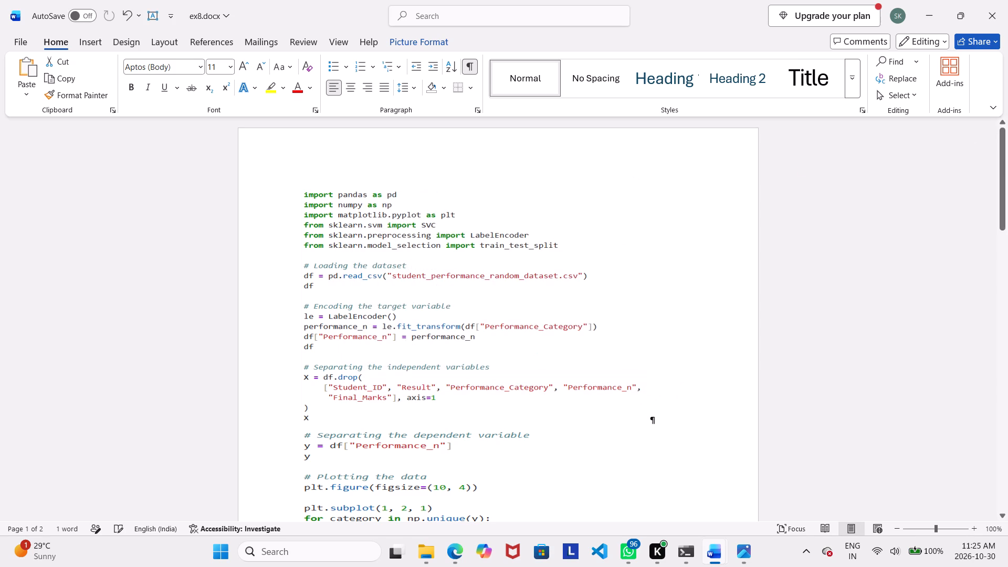
Create a new blank document for the next experiment.
click(27, 41)
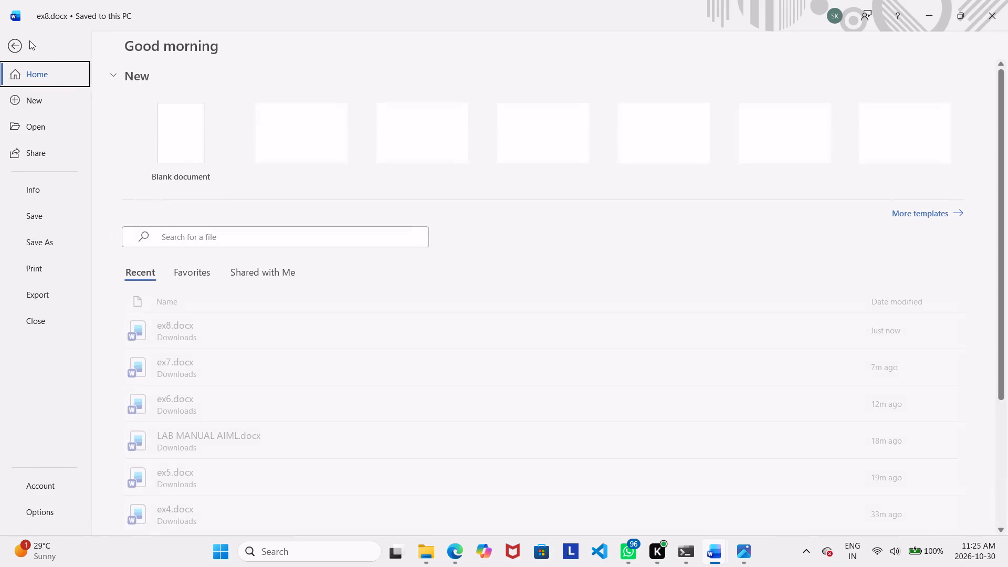
click(41, 107)
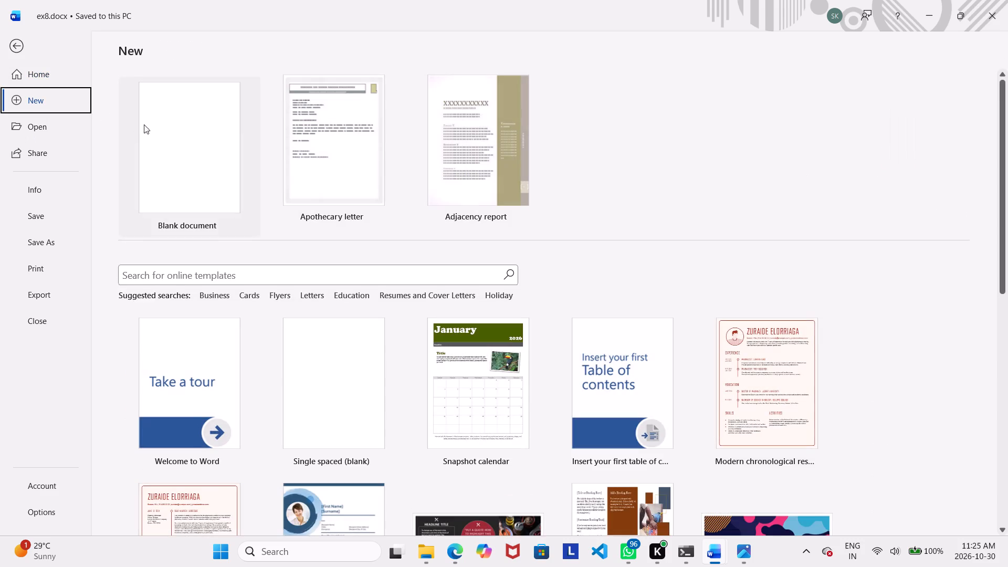
click(151, 125)
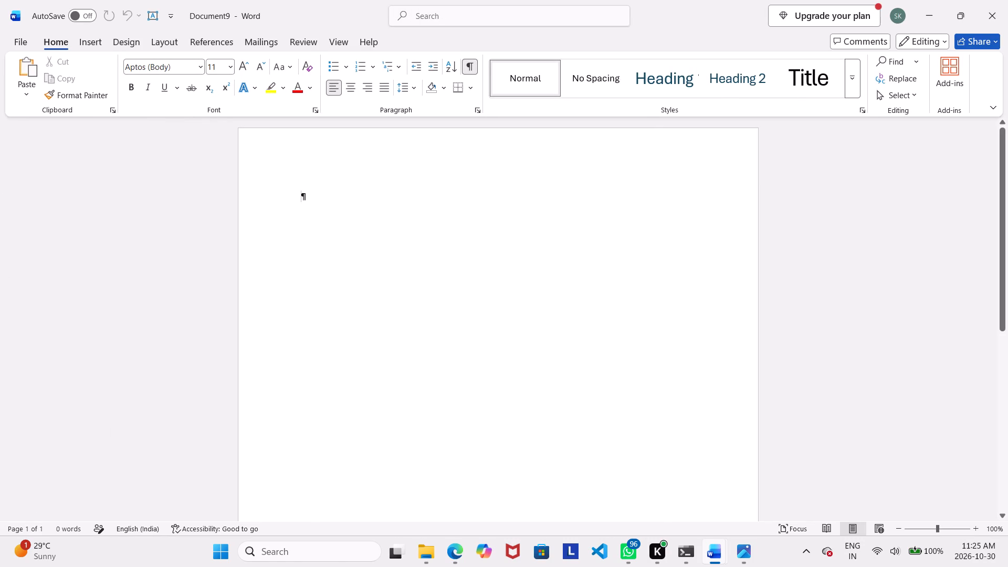
Switch to the MLEx notebook in Edge and look through the K-Means clustering cell, from its imports to its output plot.
click(457, 554)
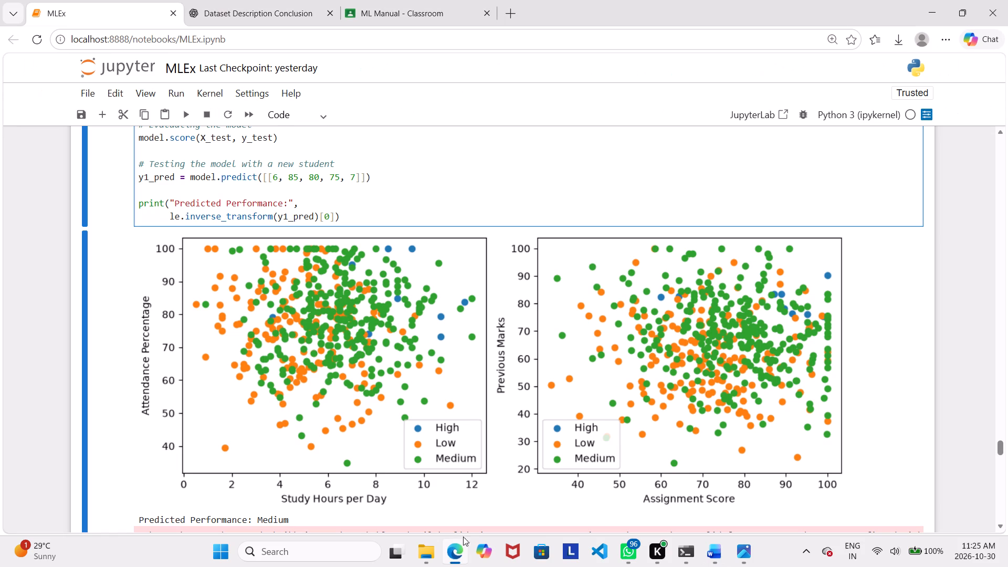
drag(1002, 442, 1002, 462)
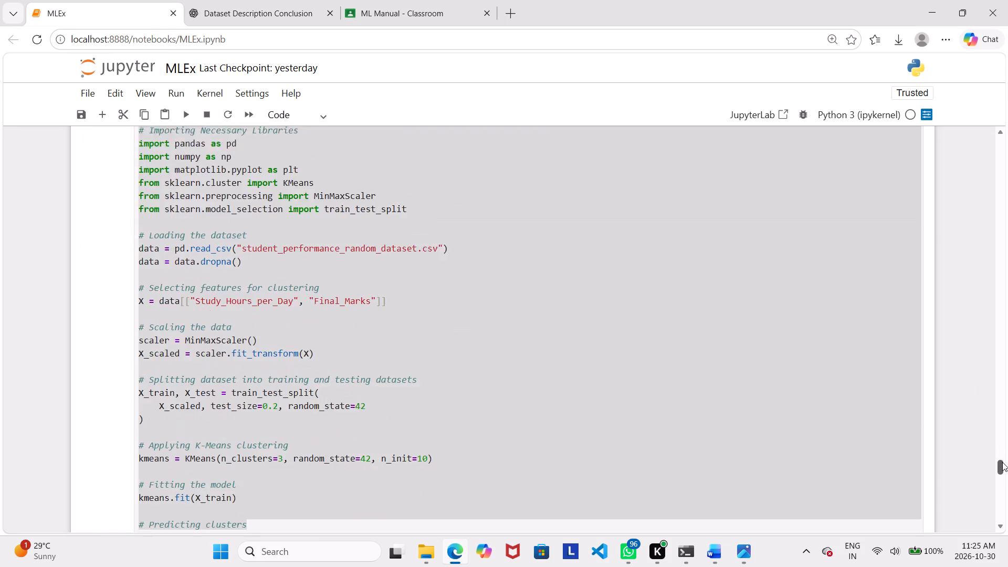
drag(1002, 462, 1005, 473)
click(785, 447)
scroll(801, 423, down, 5)
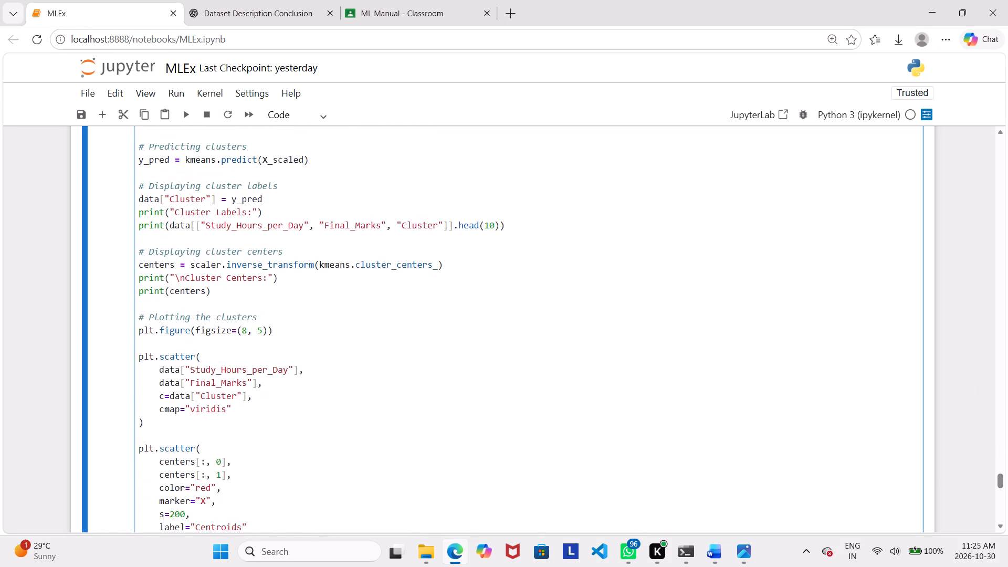
drag(997, 478, 995, 505)
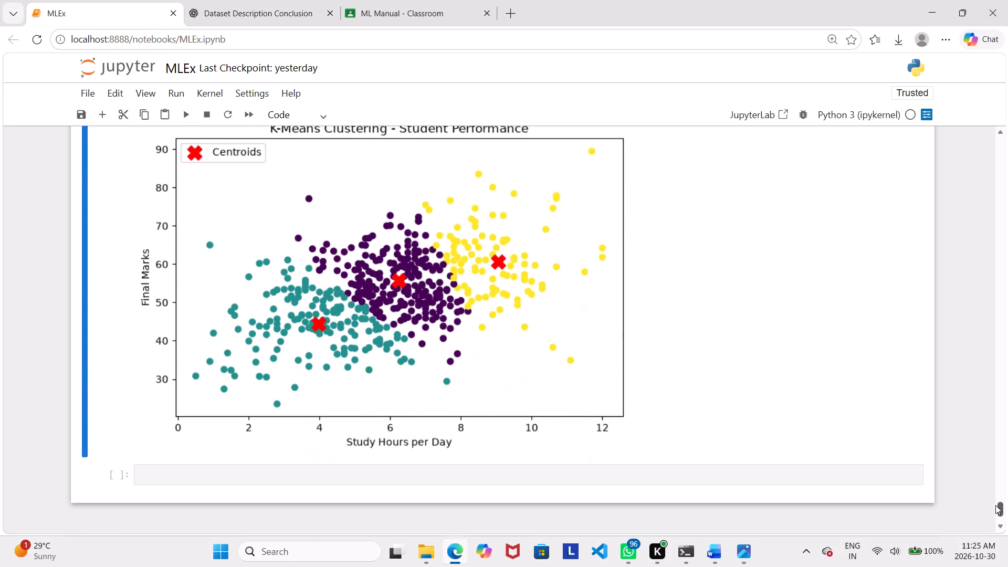
drag(995, 505, 991, 502)
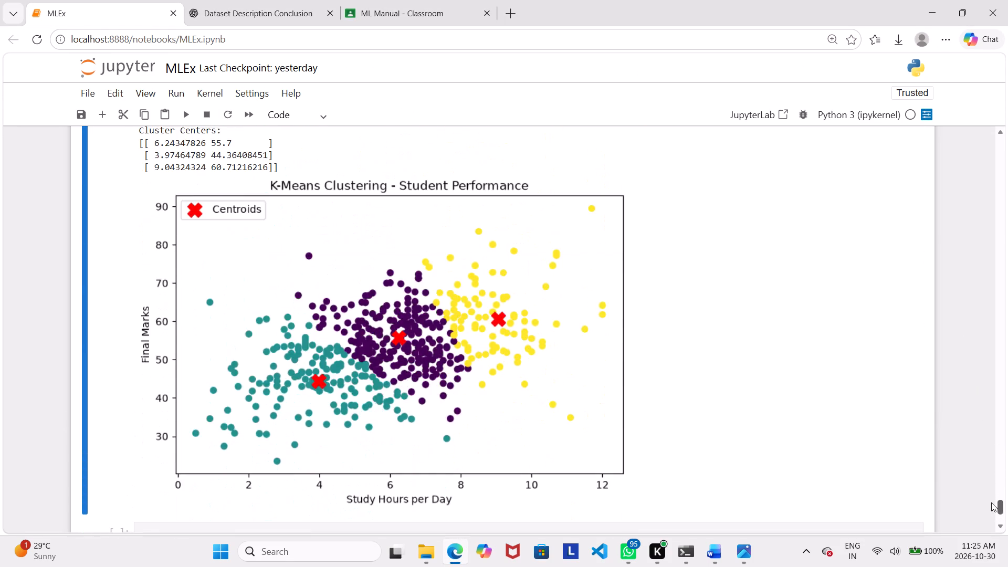
drag(991, 502, 991, 495)
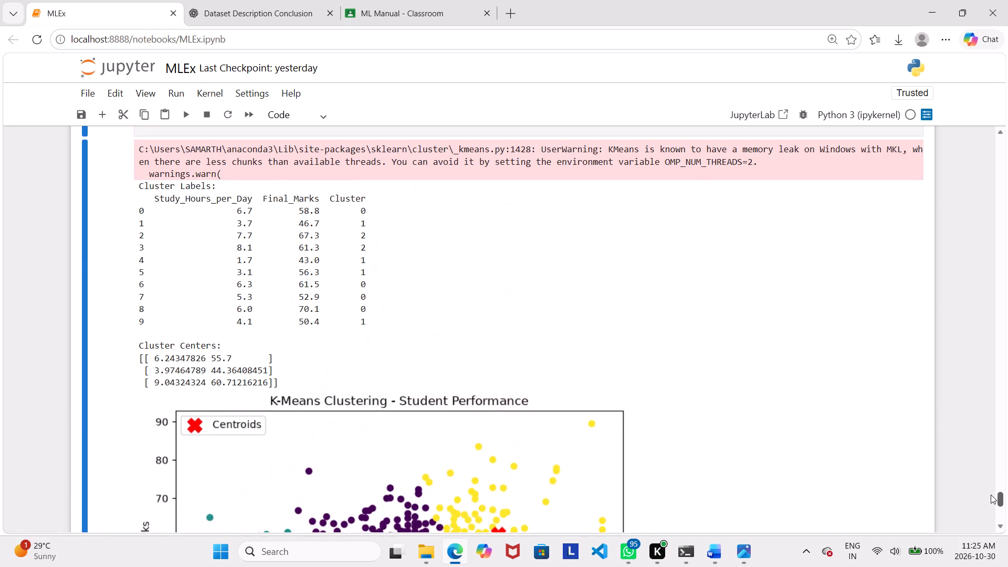
drag(991, 495, 985, 479)
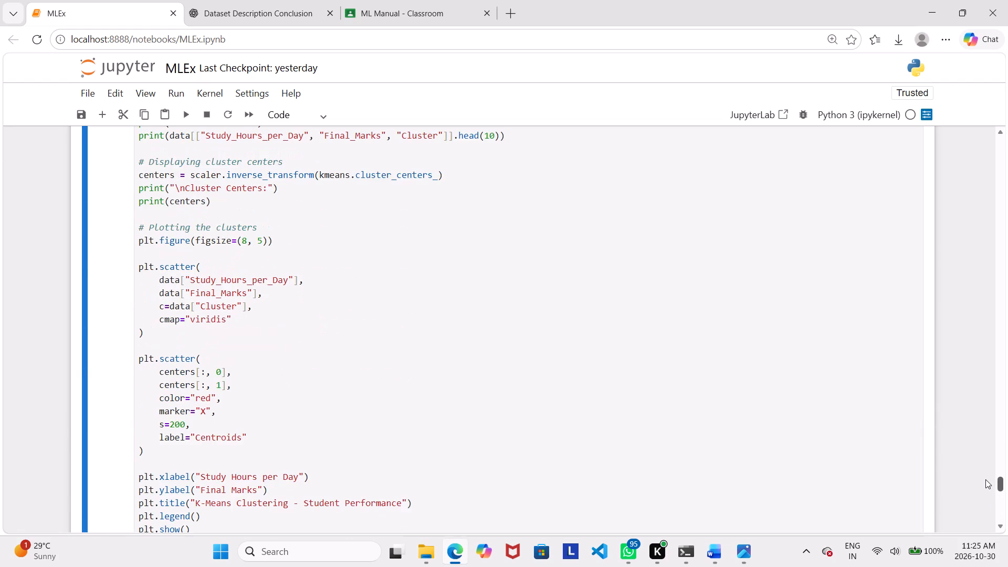
drag(985, 479, 979, 463)
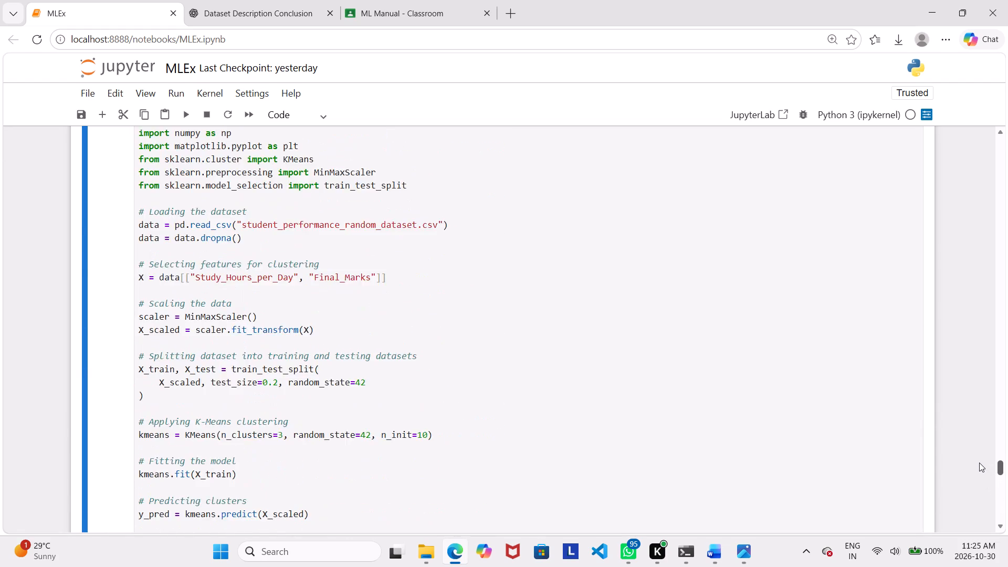
drag(979, 463, 978, 461)
scroll(976, 459, down, 1)
scroll(965, 451, up, 1)
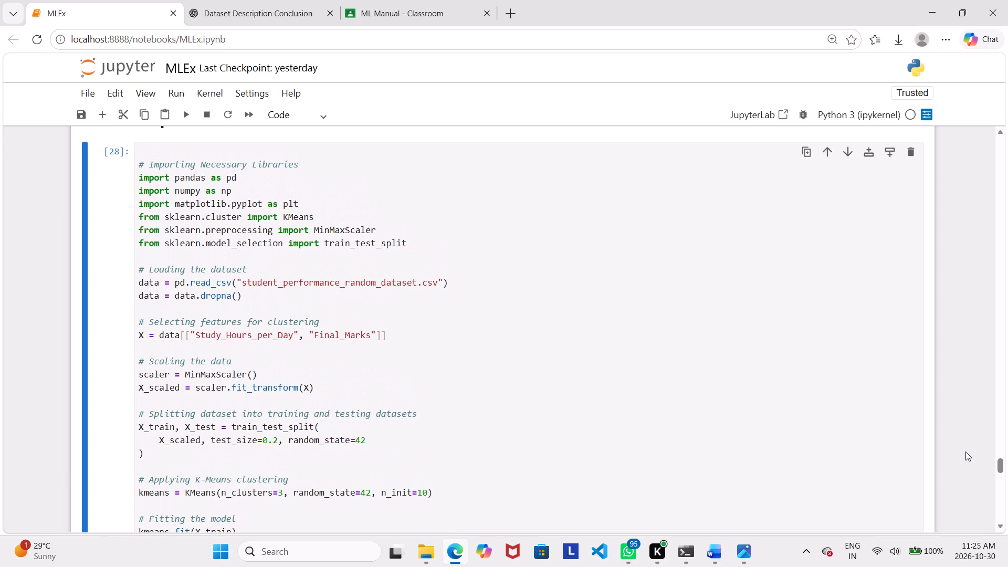
Remove the blank line above the "# Applying K-Means clustering" comment in the K-Means code cell.
click(139, 468)
key(BackSpace)
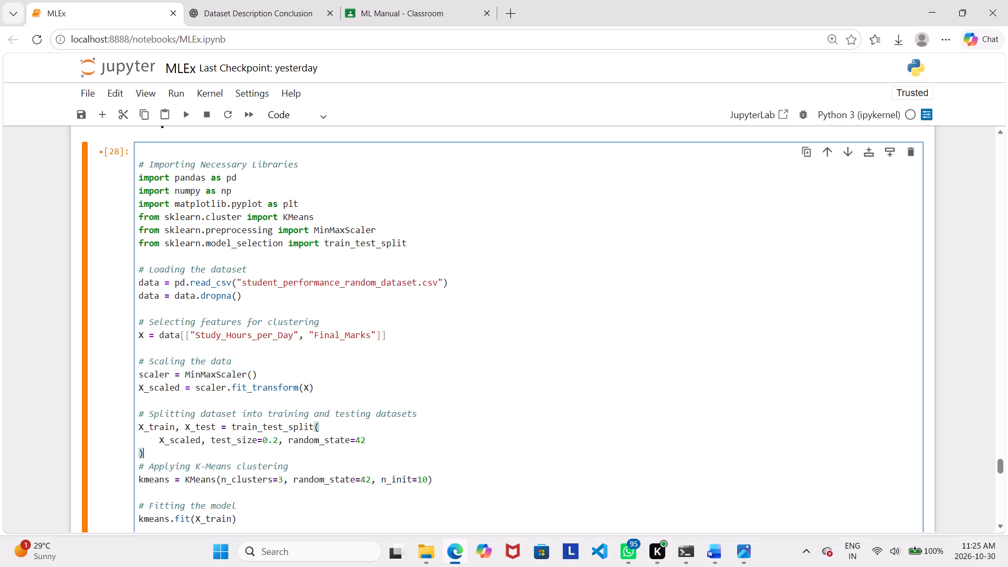
Snip the first part of the K-Means code, from "# Importing Necessary Libraries" through the KMeans(n_clusters=3, ...) line.
key(Print)
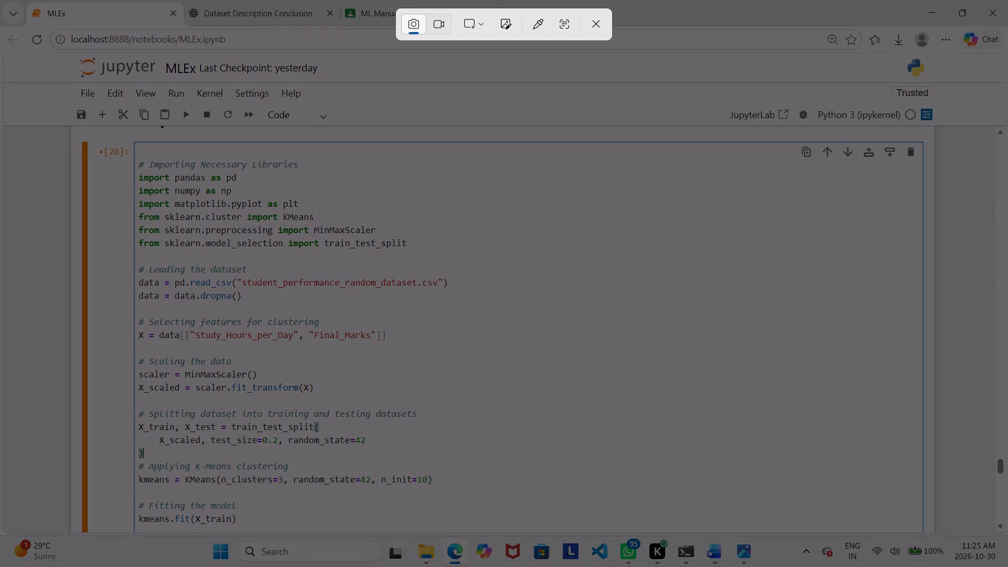
drag(132, 151, 432, 483)
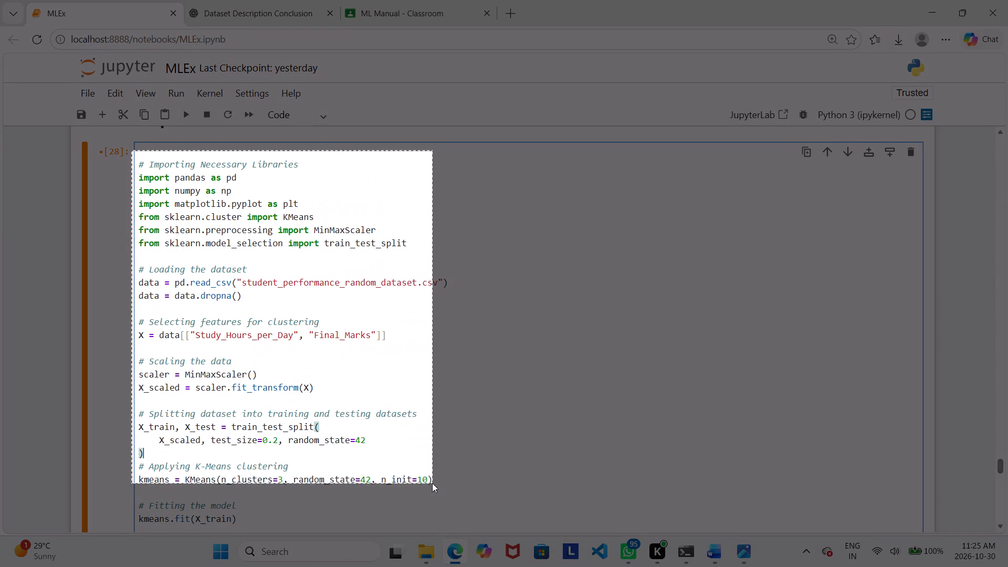
drag(432, 483, 458, 488)
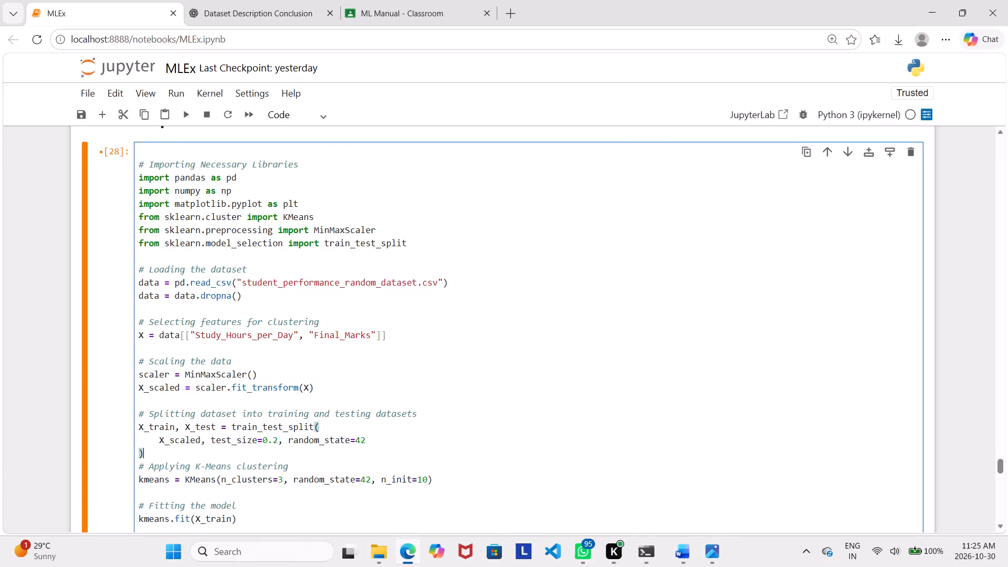
Snip the next part of the K-Means code, from "# Fitting the model" through the end of the first plt.scatter block.
scroll(458, 488, down, 15)
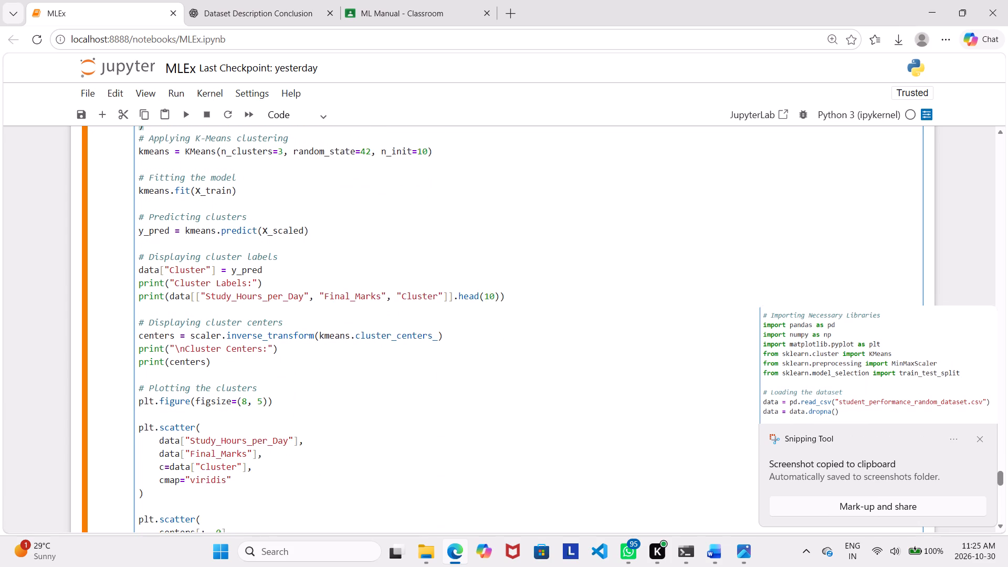
scroll(458, 488, down, 2)
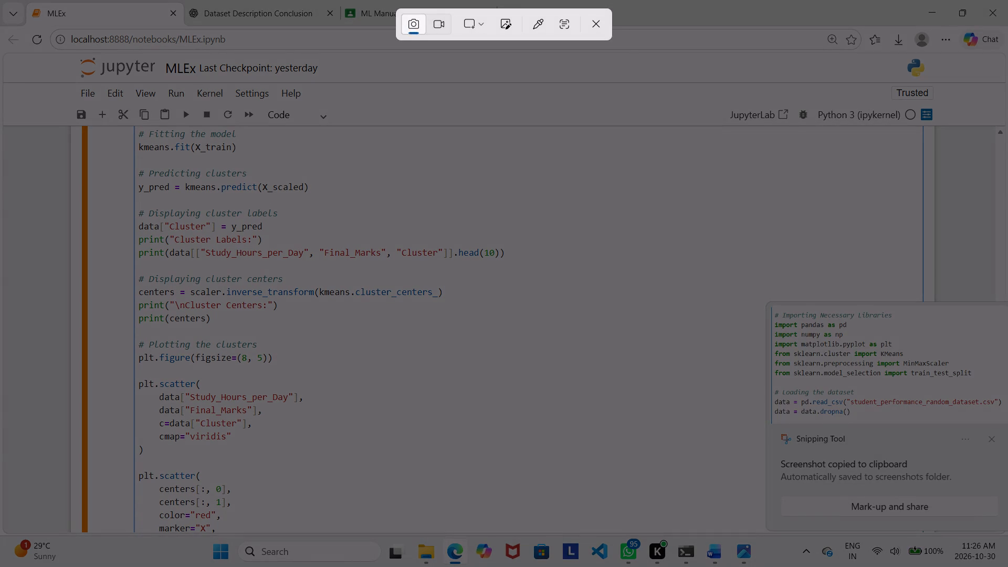
drag(134, 129, 160, 173)
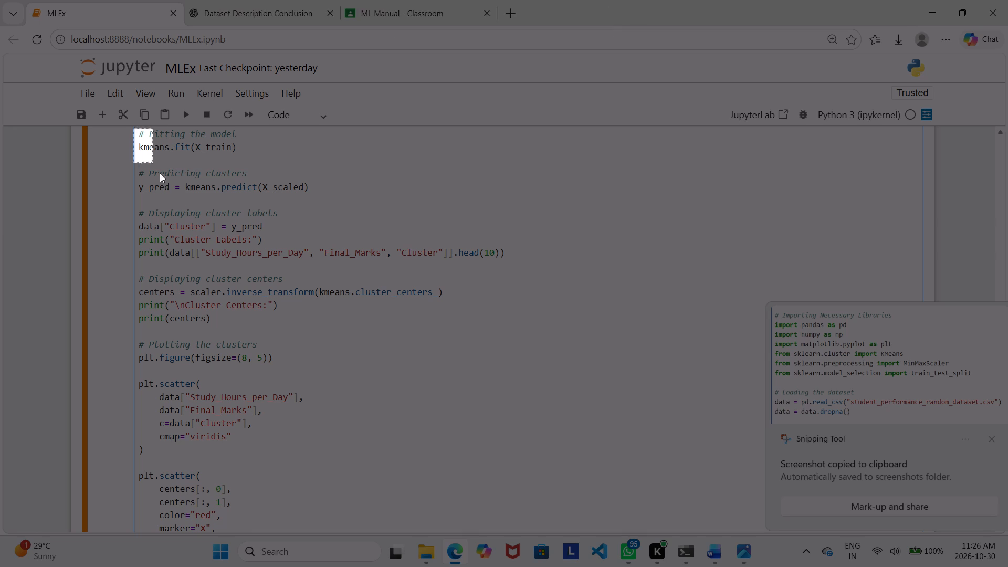
drag(160, 173, 491, 457)
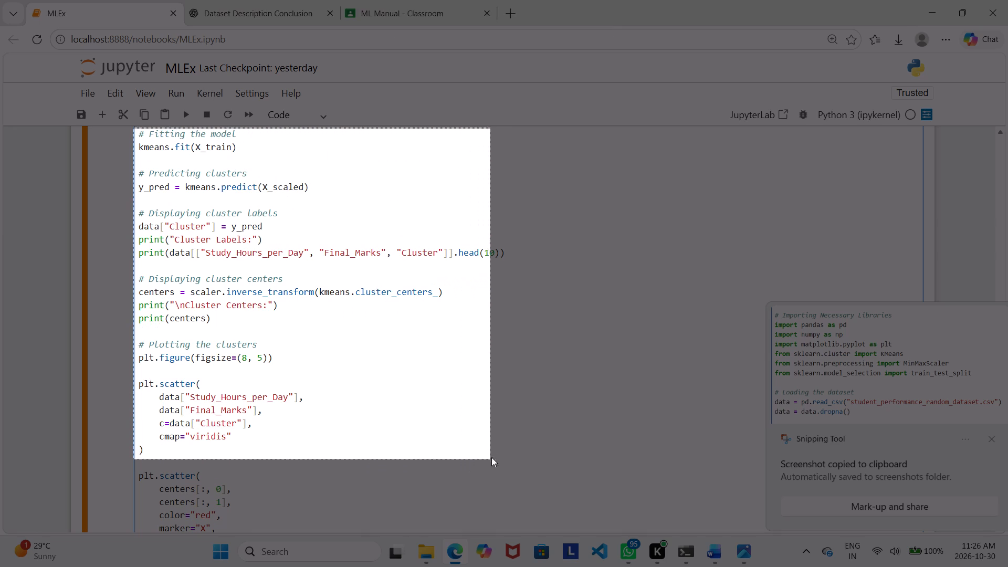
drag(491, 457, 511, 458)
Snip the rest of the K-Means code, from the centroids plt.scatter block through plt.show().
scroll(511, 458, down, 8)
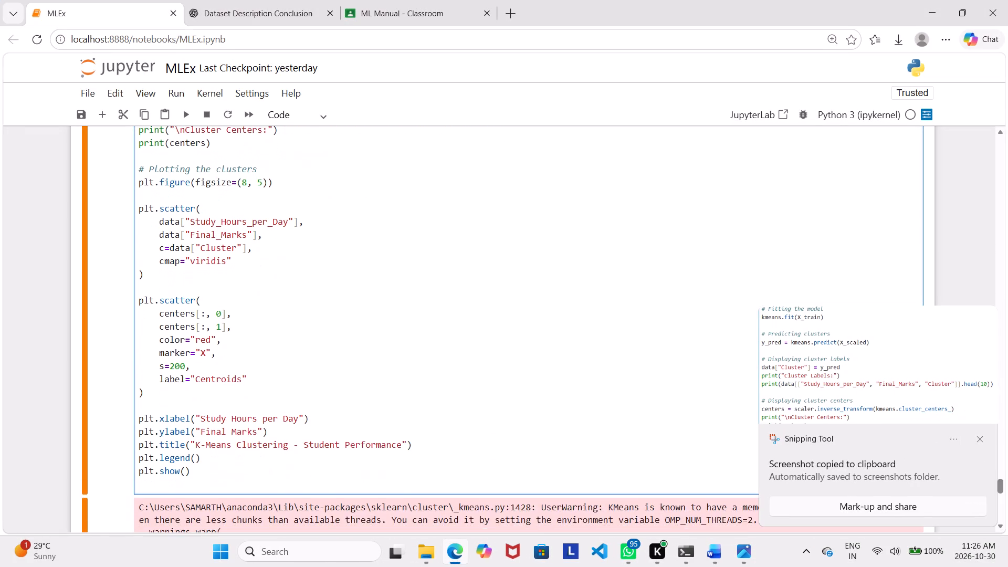
scroll(511, 459, down, 4)
key(Print)
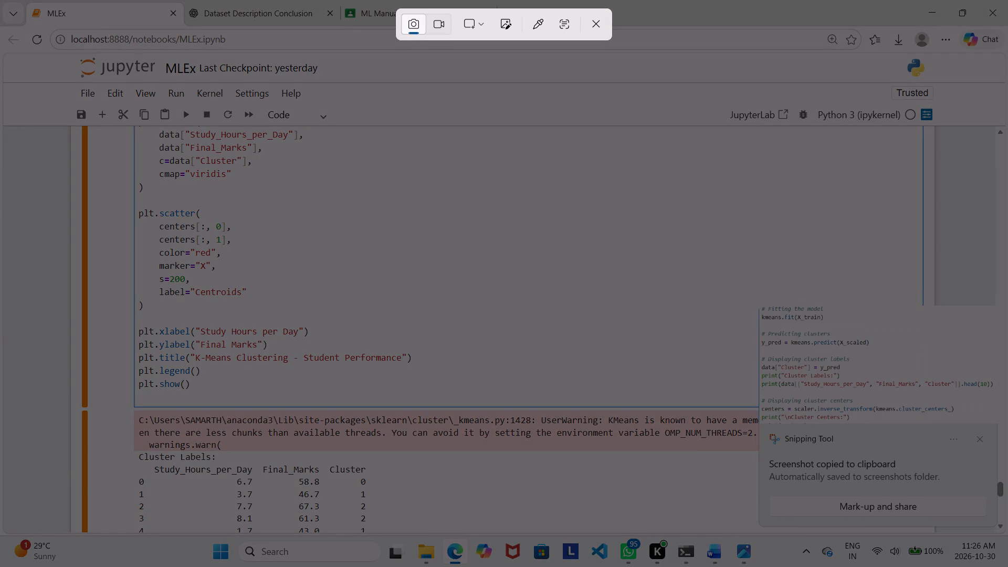
drag(132, 207, 254, 362)
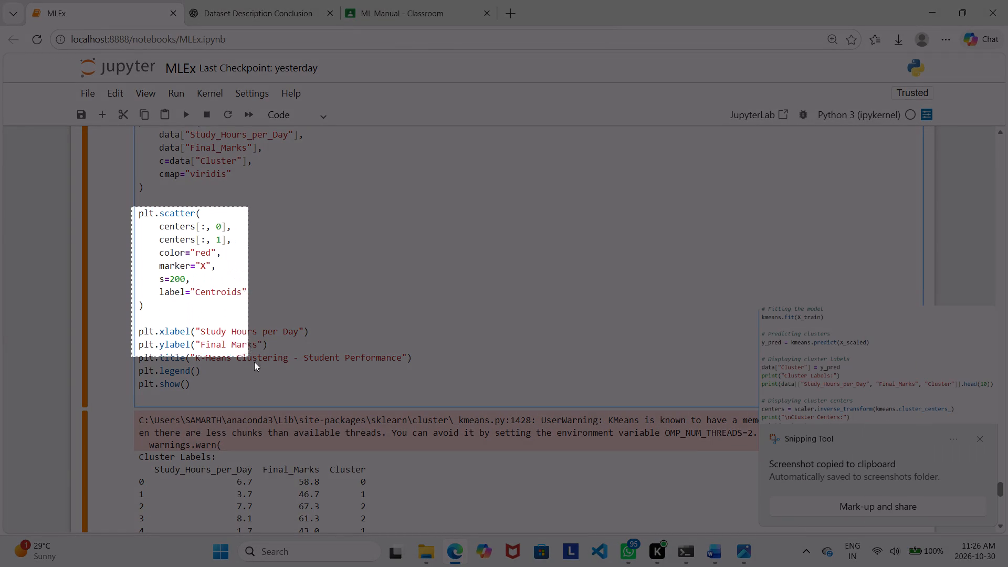
drag(254, 362, 428, 394)
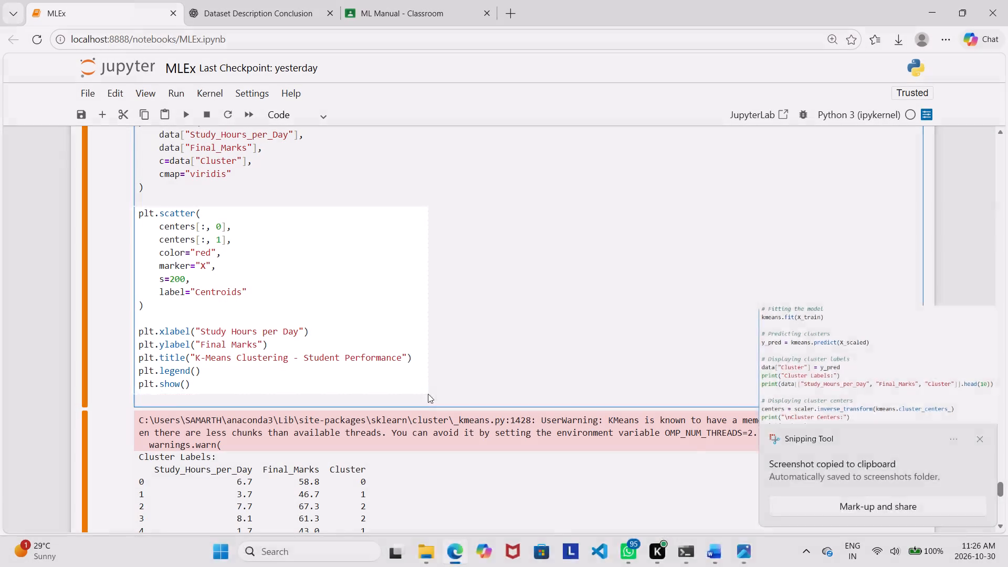
Review the K-Means code from the plotting lines back to the imports to check what the snips cover.
scroll(419, 390, up, 3)
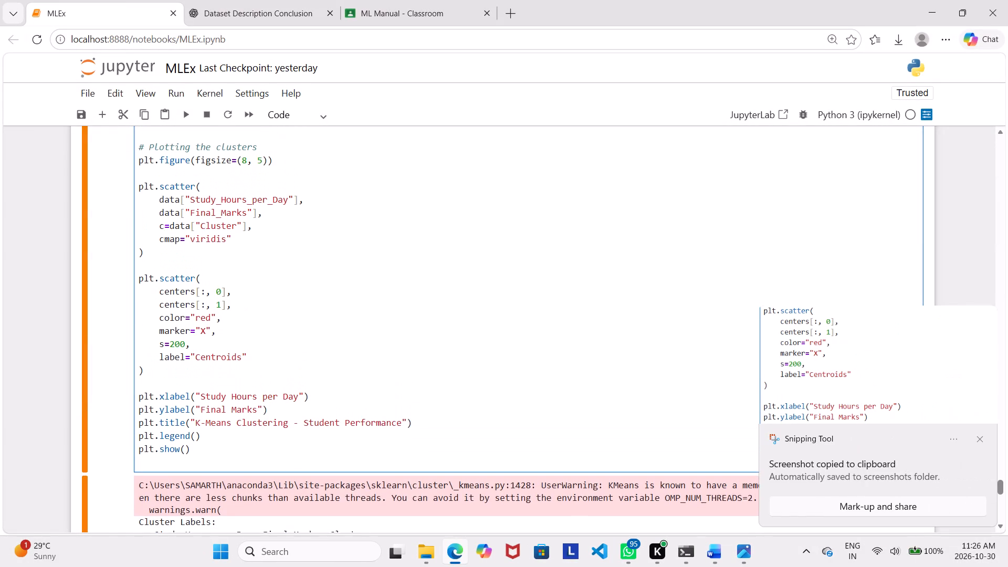
scroll(419, 390, up, 10)
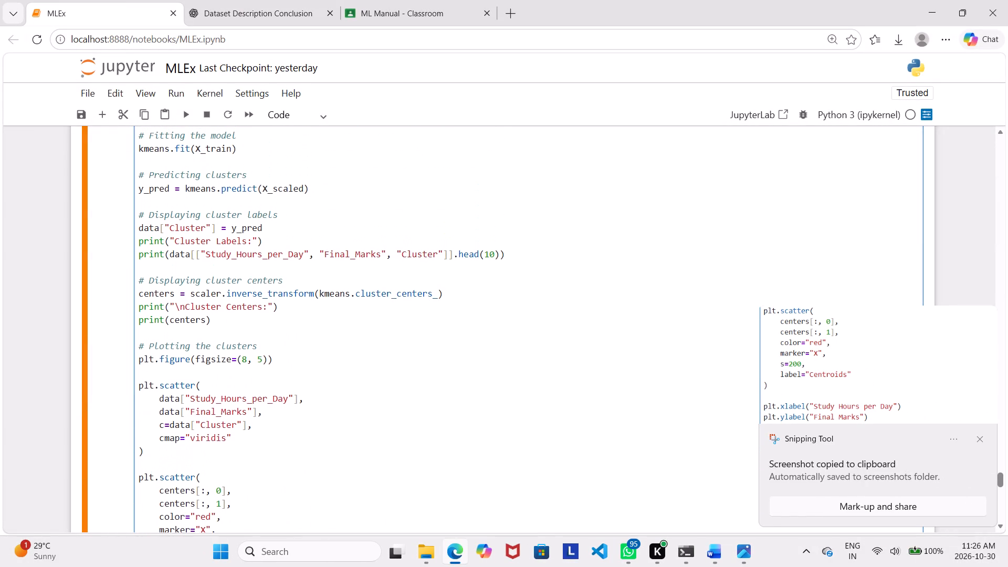
scroll(419, 390, up, 8)
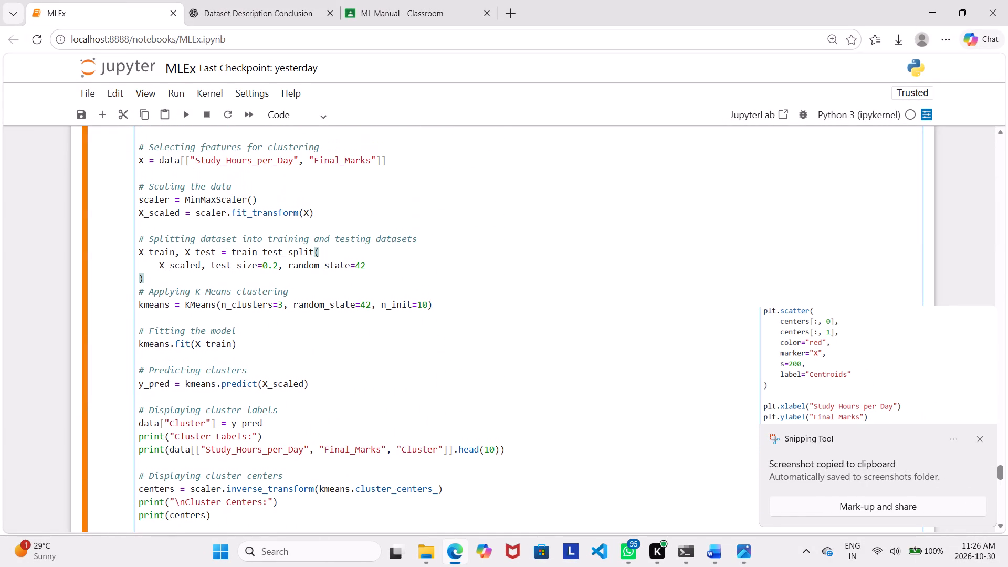
scroll(419, 390, up, 7)
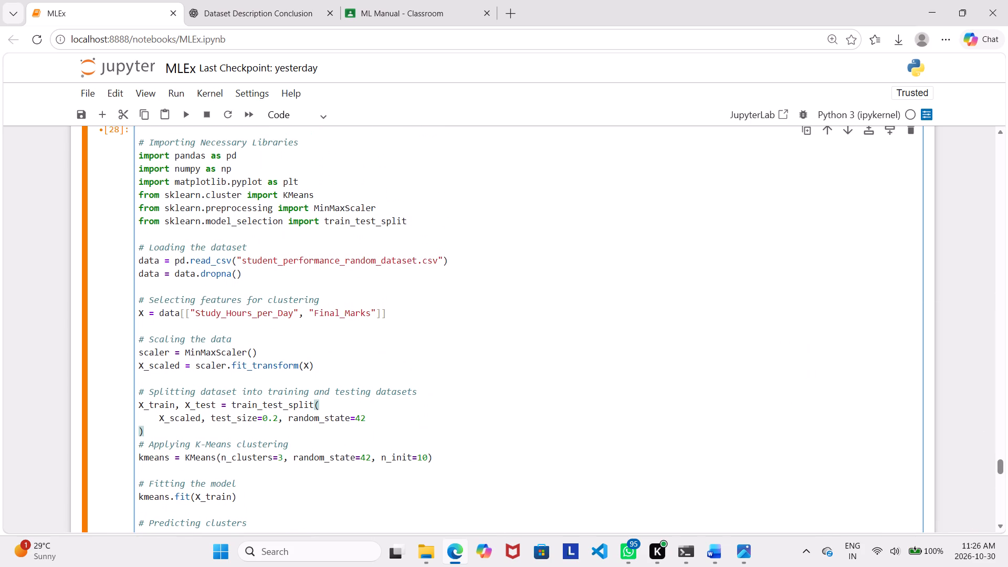
Snip the printed K-Means output, covering the Cluster Labels table and the Cluster Centers values, without the warning above it.
scroll(399, 394, down, 18)
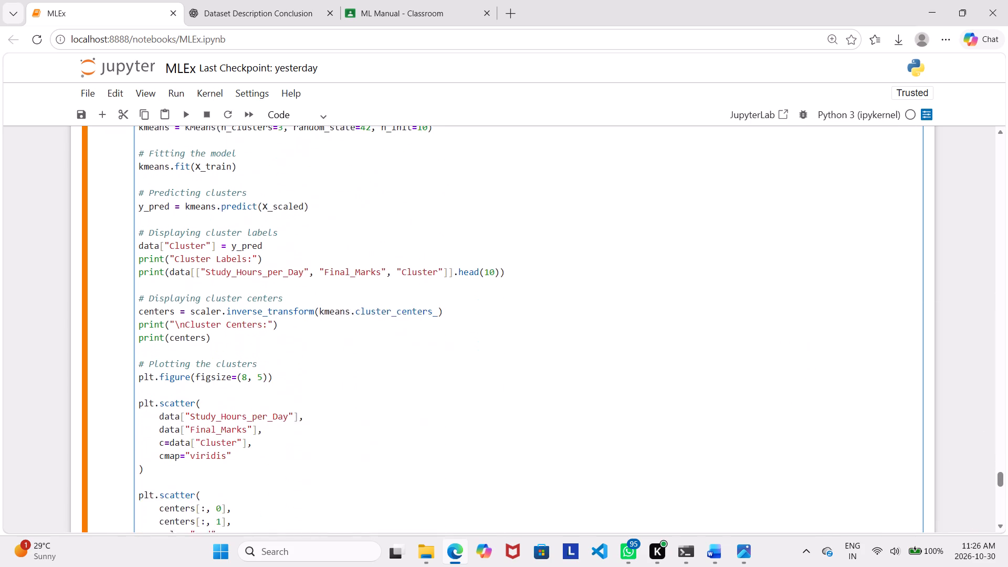
scroll(402, 396, down, 18)
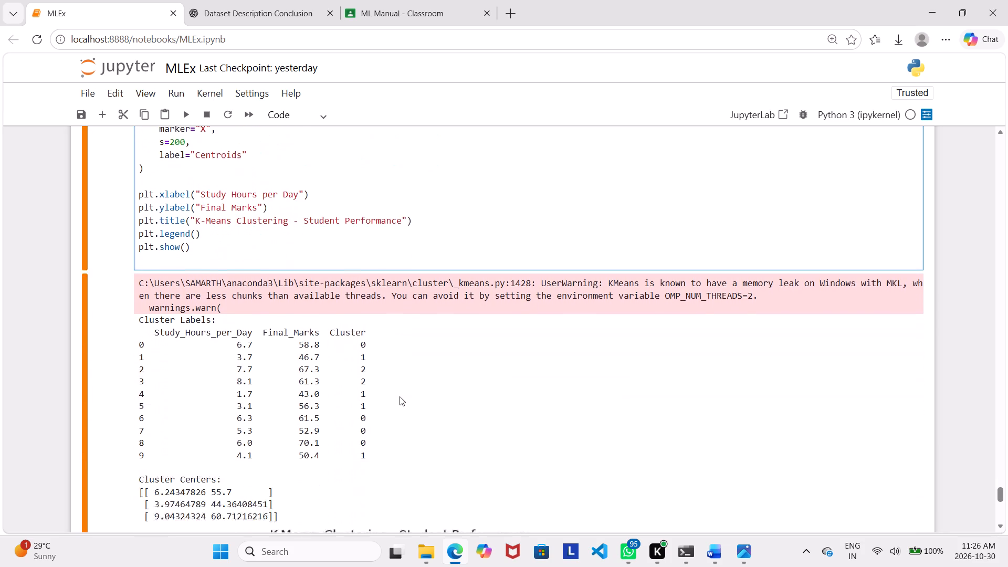
scroll(400, 396, down, 7)
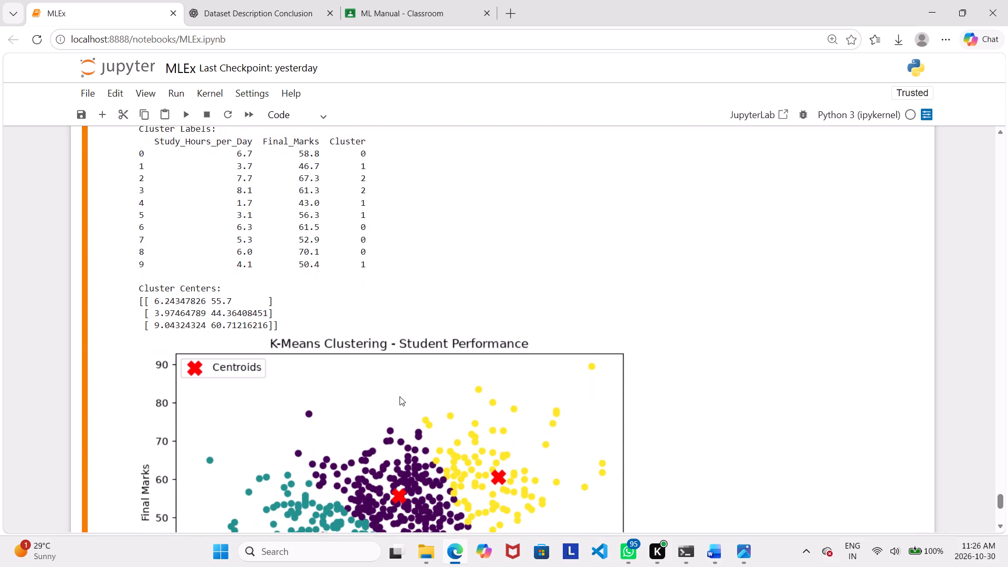
scroll(400, 396, down, 4)
scroll(400, 396, up, 5)
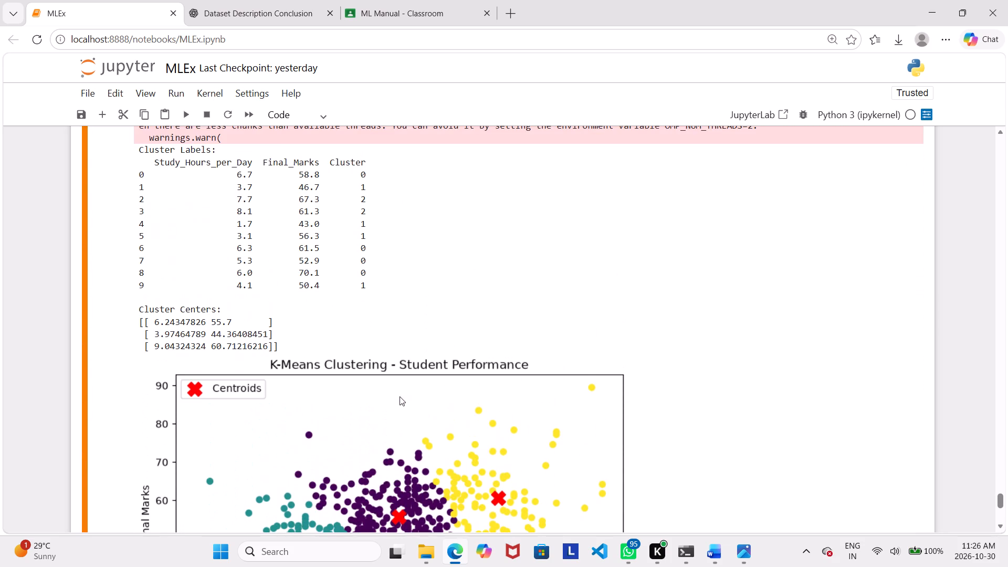
key(Print)
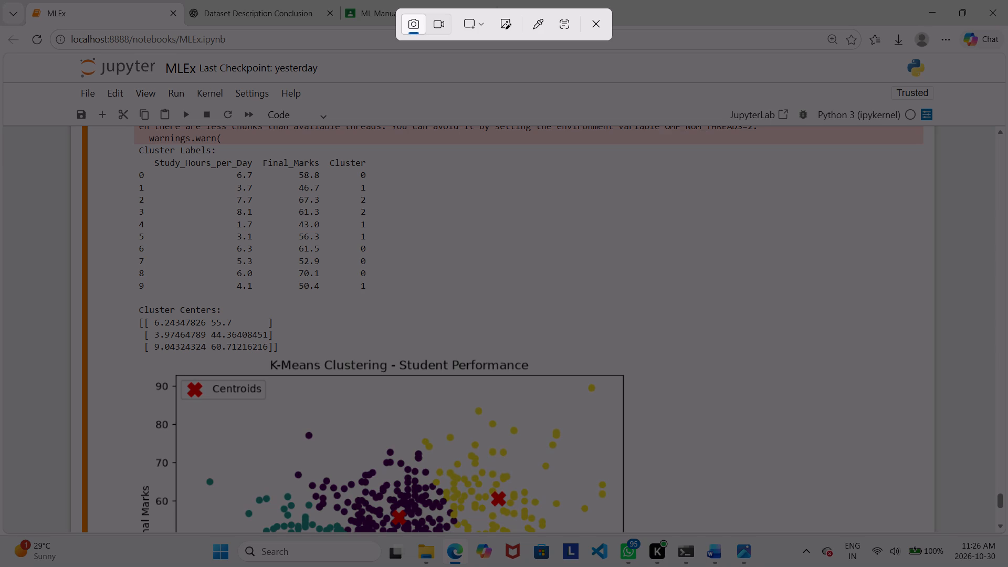
drag(130, 146, 409, 344)
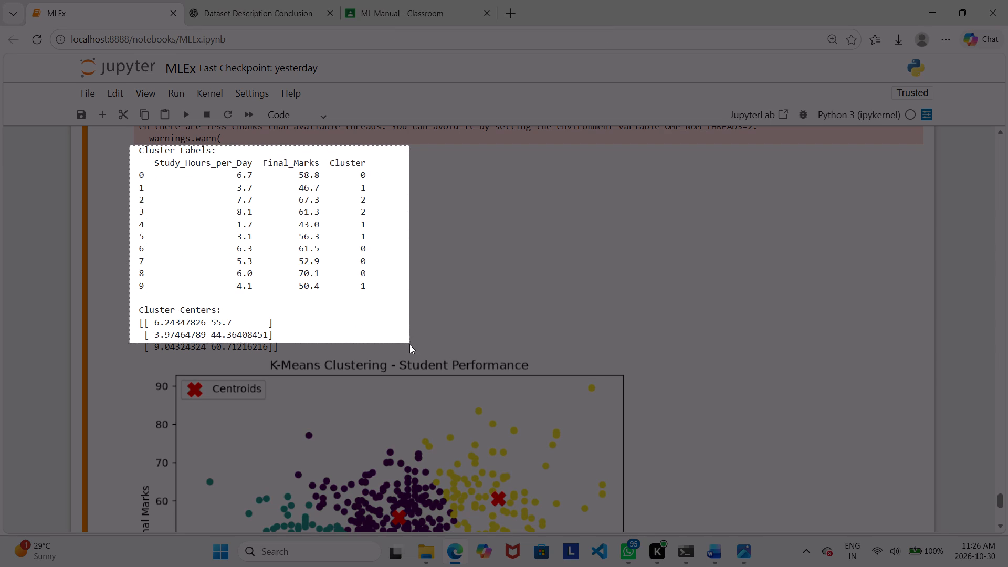
drag(409, 344, 411, 353)
Snip the K-Means Clustering - Student Performance scatter plot, including its title, both axes and axis labels.
scroll(411, 353, down, 5)
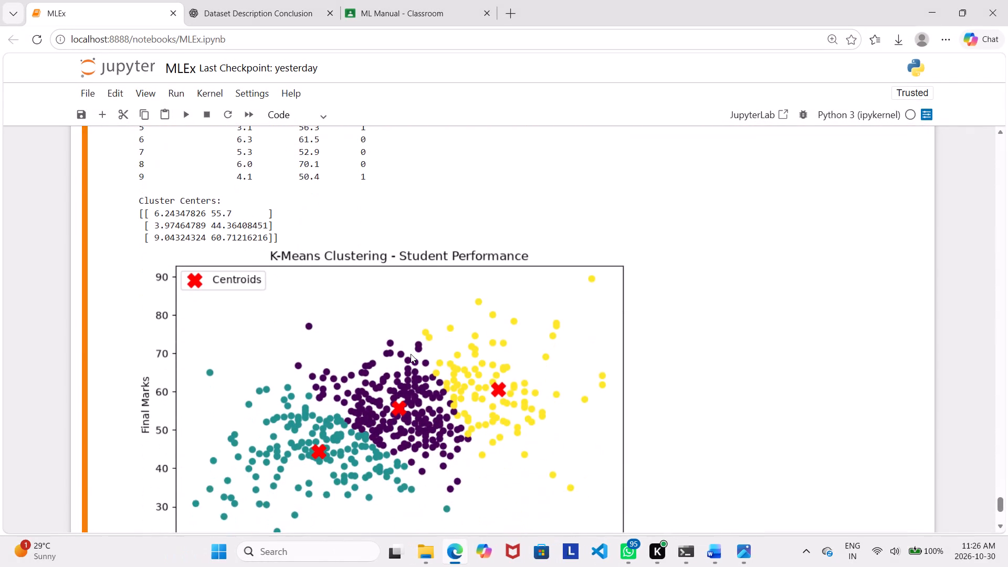
scroll(411, 354, down, 4)
key(Print)
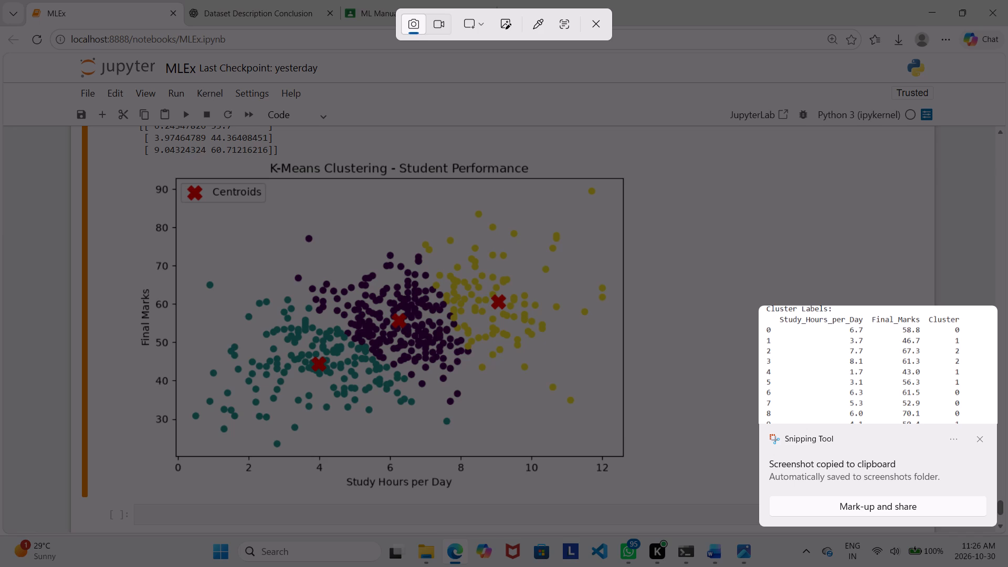
drag(130, 167, 142, 210)
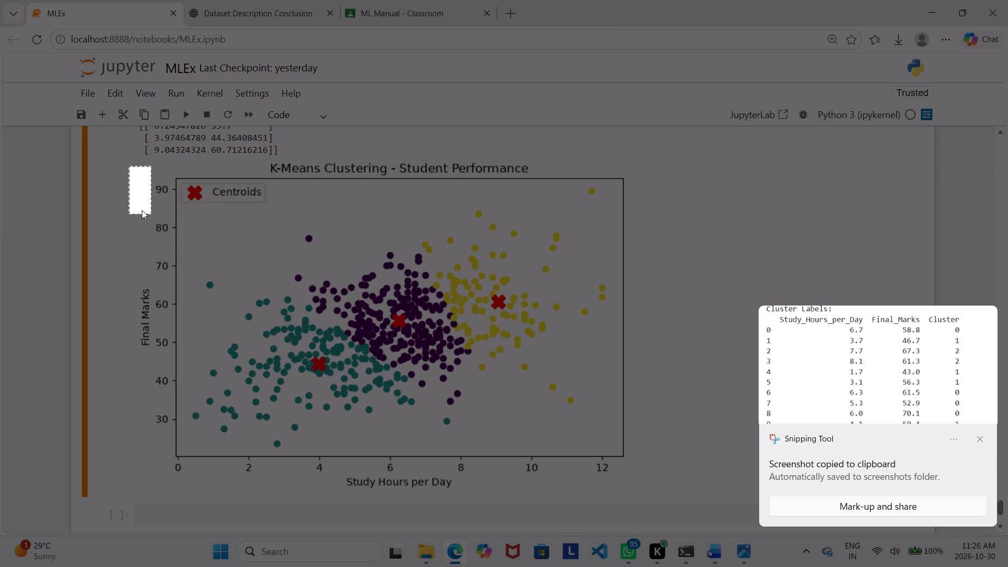
drag(142, 210, 140, 209)
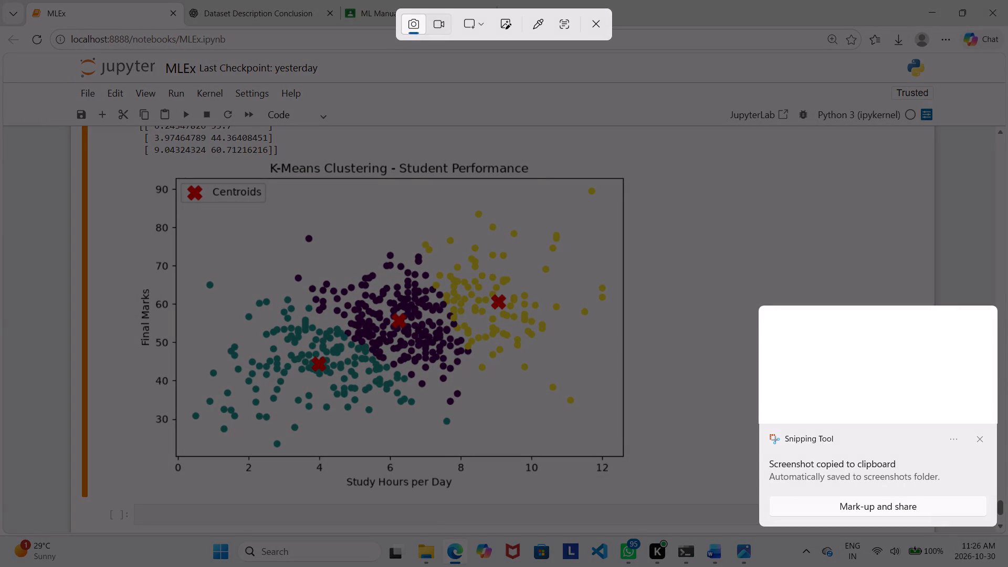
drag(123, 155, 258, 233)
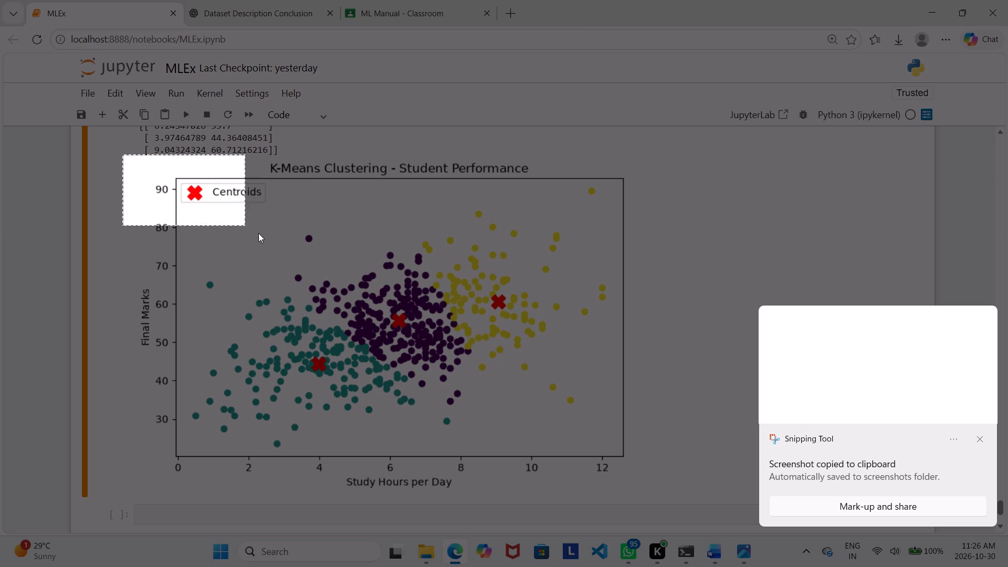
drag(258, 233, 652, 492)
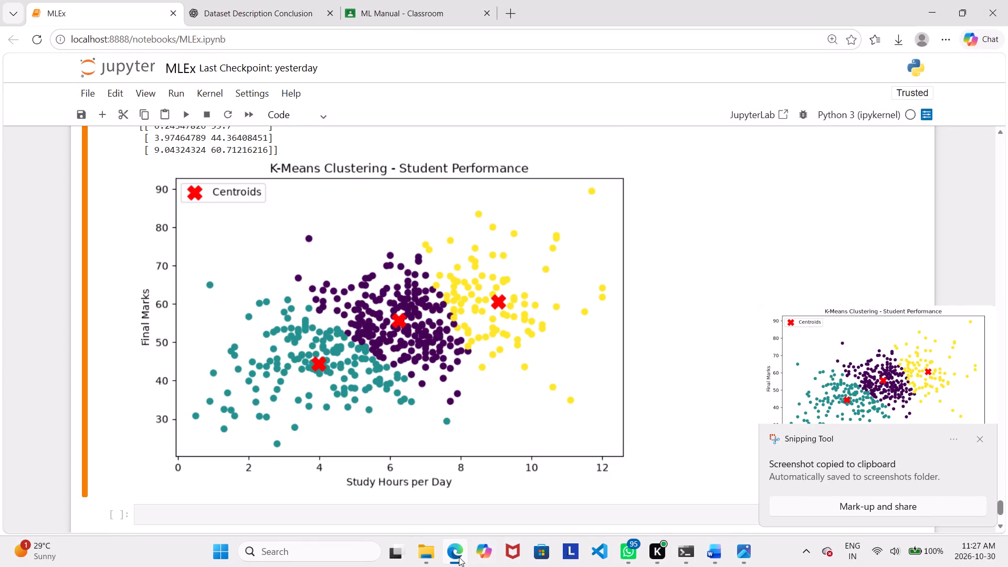
Switch to the blank Document9 in Word and insert the first K-Means code snip, Screenshot 2026-10-30 112555.png.
click(710, 557)
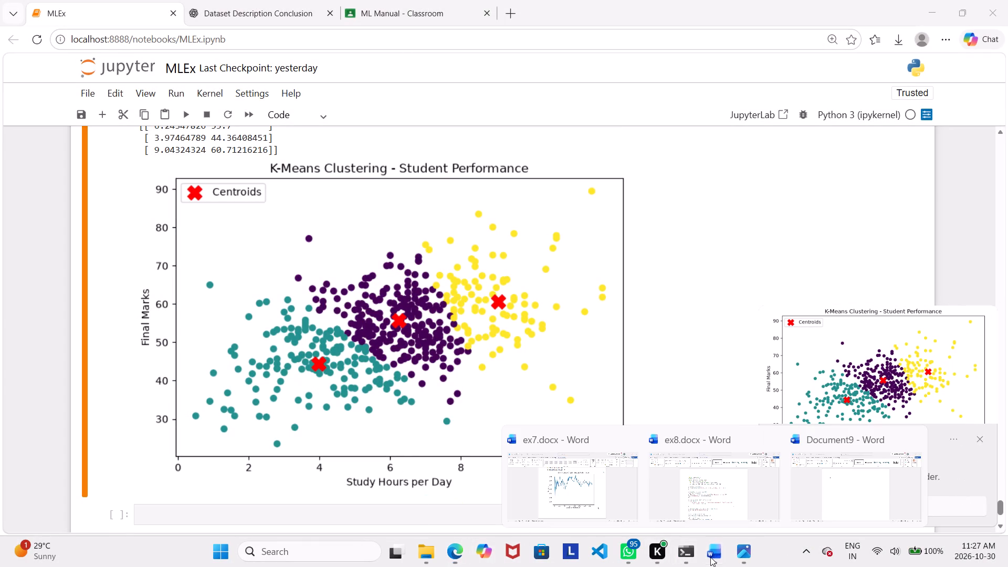
click(820, 502)
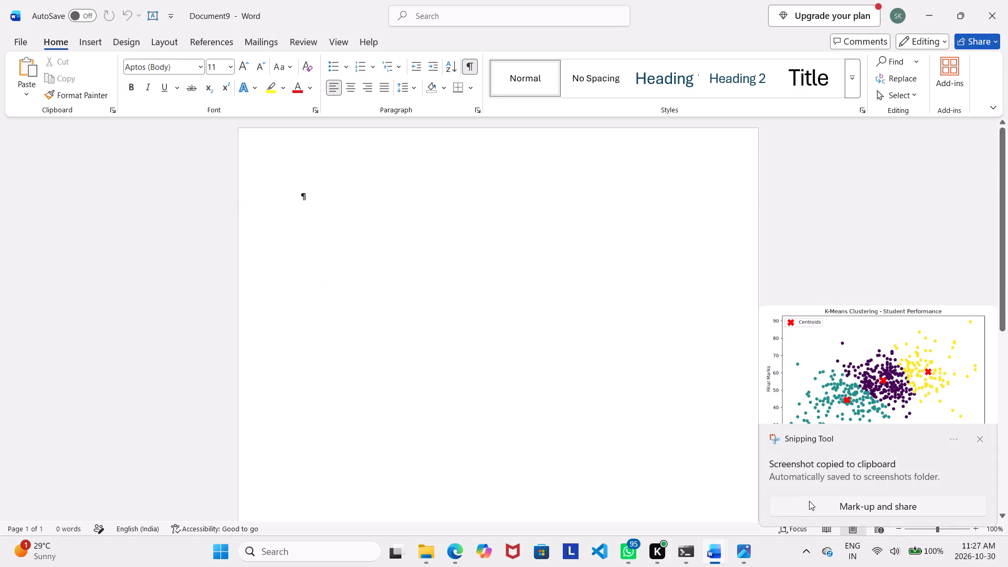
click(86, 32)
click(130, 66)
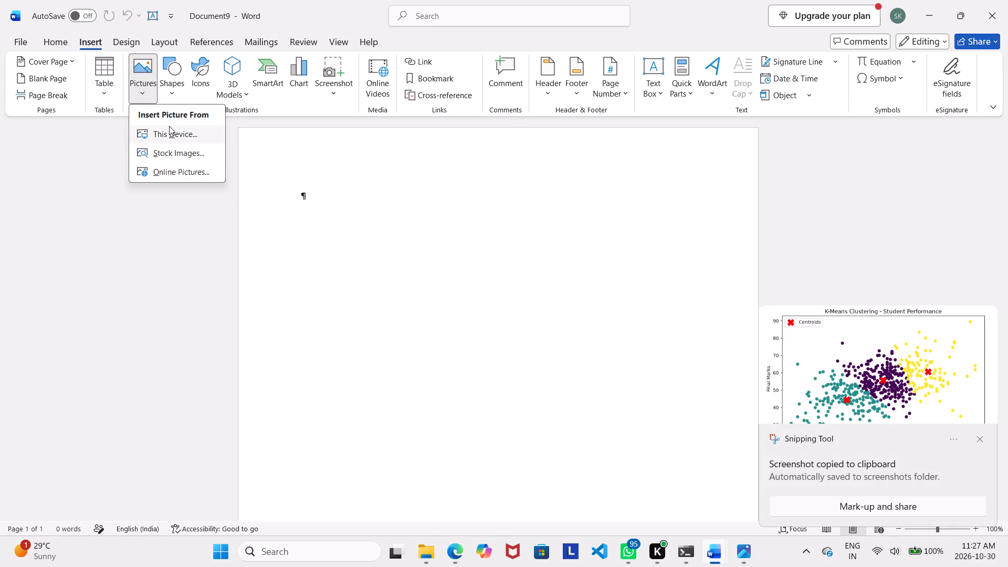
click(169, 126)
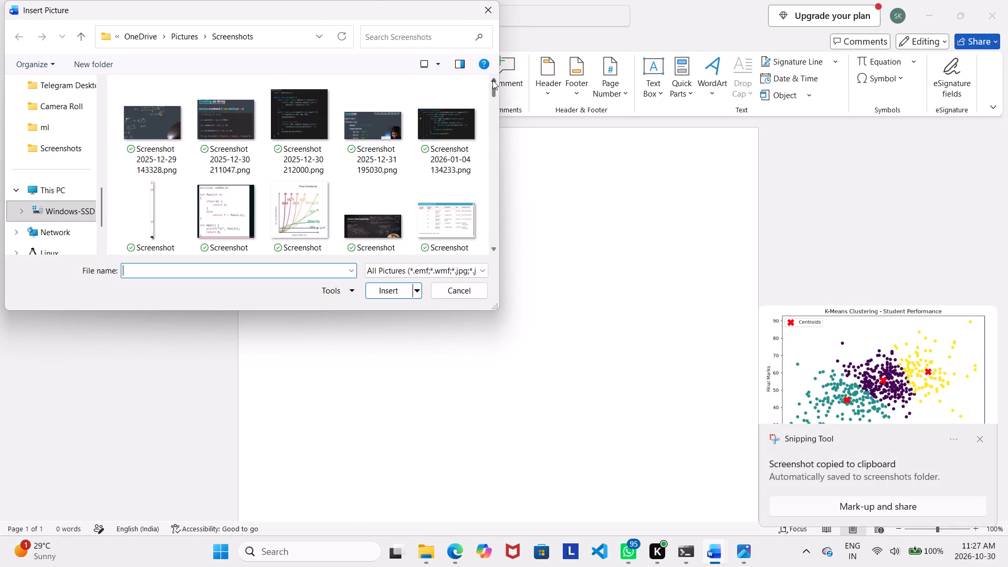
drag(492, 80, 492, 97)
drag(492, 92, 490, 148)
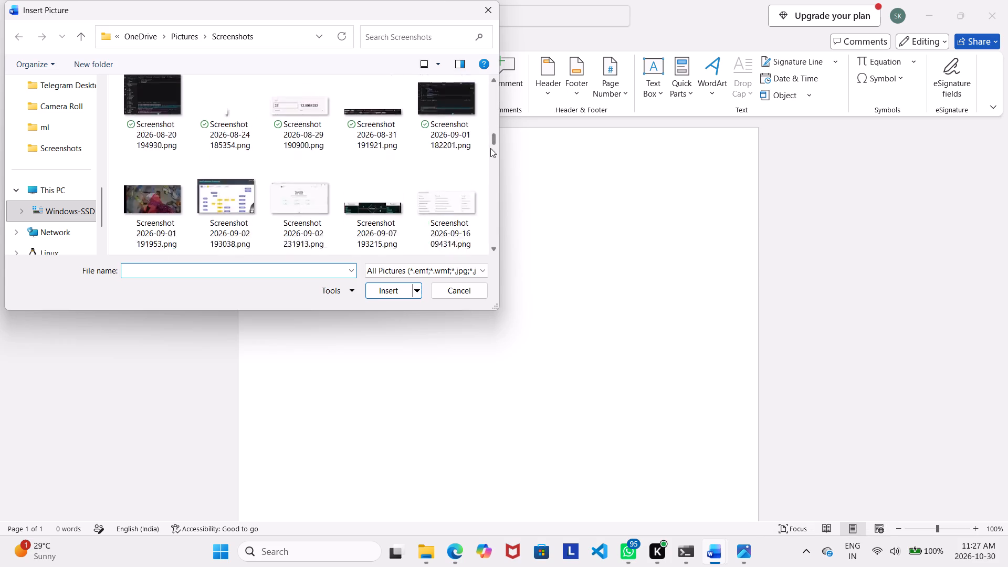
drag(490, 148, 486, 249)
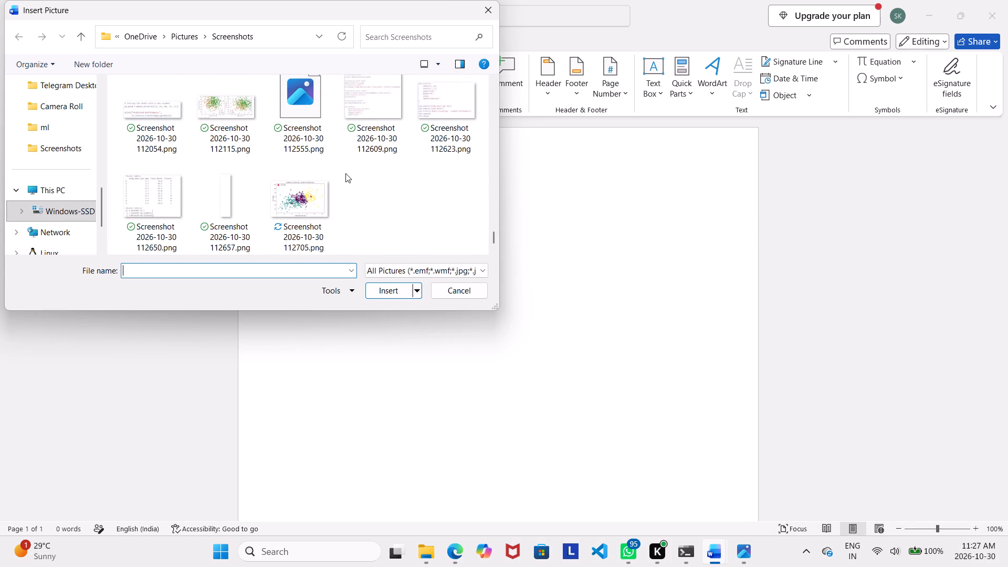
click(296, 106)
click(383, 288)
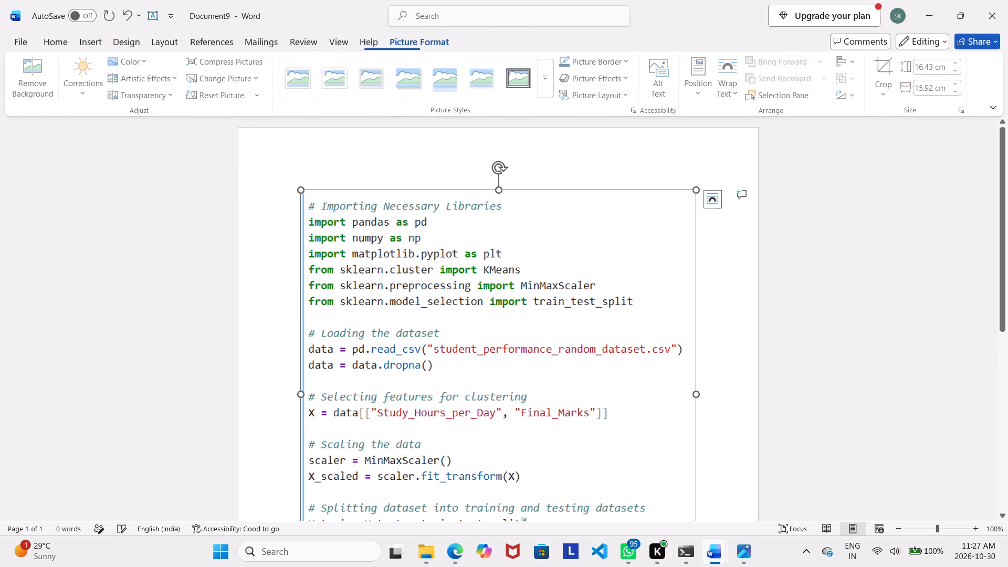
Shrink the first code picture vertically and narrow it slightly to free space below it on the page.
scroll(661, 337, down, 17)
drag(499, 421, 501, 342)
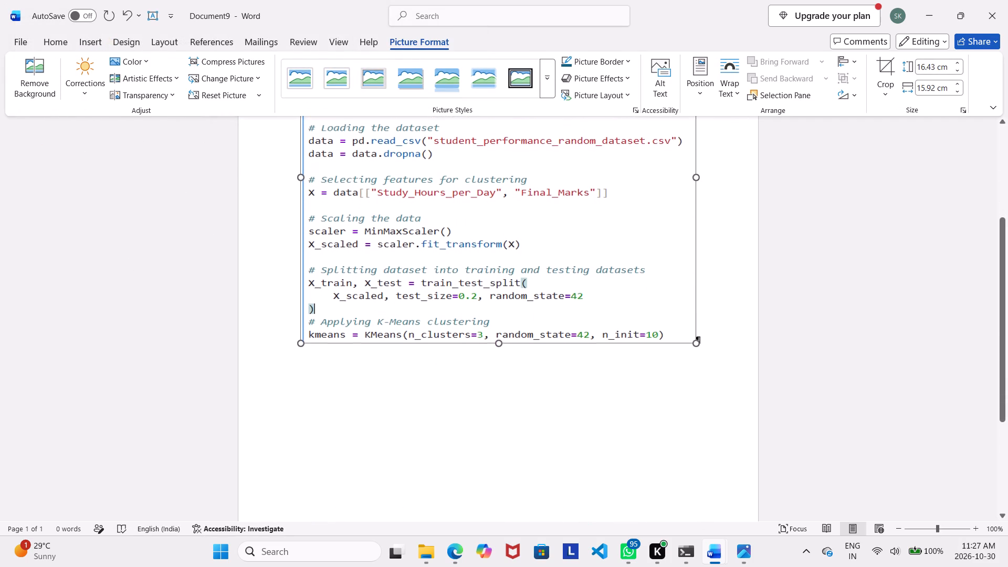
drag(501, 342, 502, 307)
scroll(509, 330, up, 2)
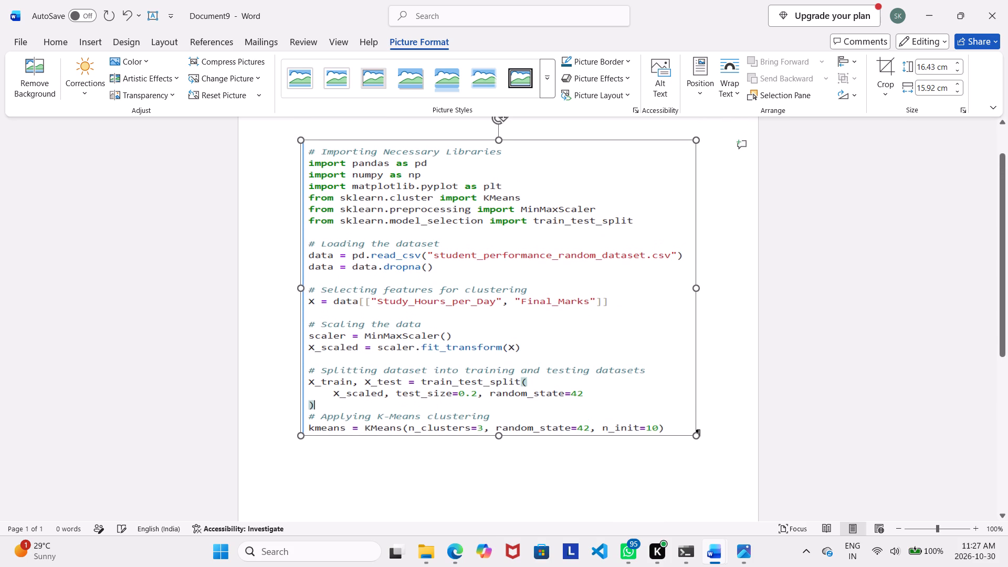
drag(694, 285, 669, 285)
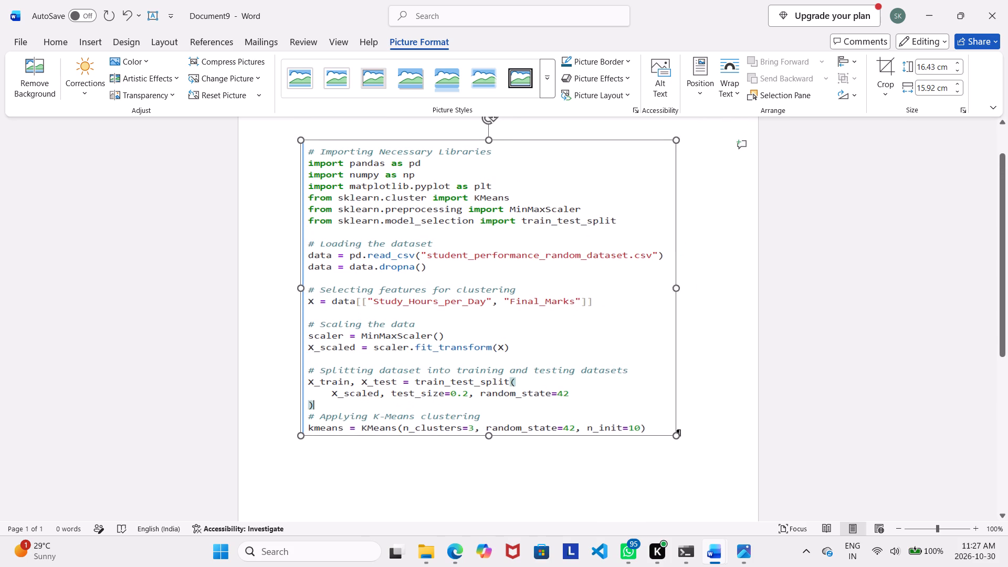
drag(669, 285, 657, 285)
Add a new line after the first picture and insert the second code snip, Screenshot 2026-10-30 112609.png.
scroll(657, 285, down, 5)
click(687, 390)
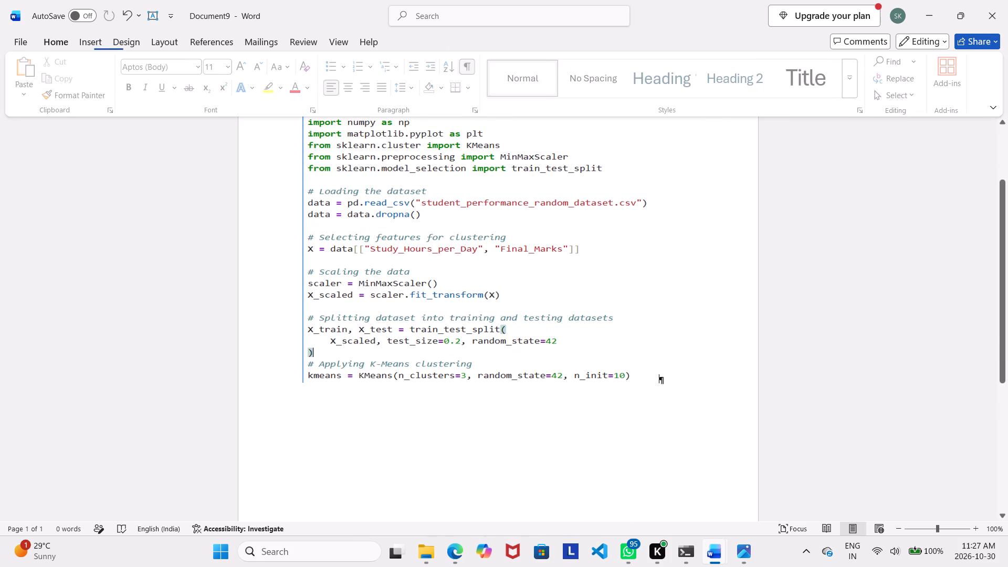
key(Return)
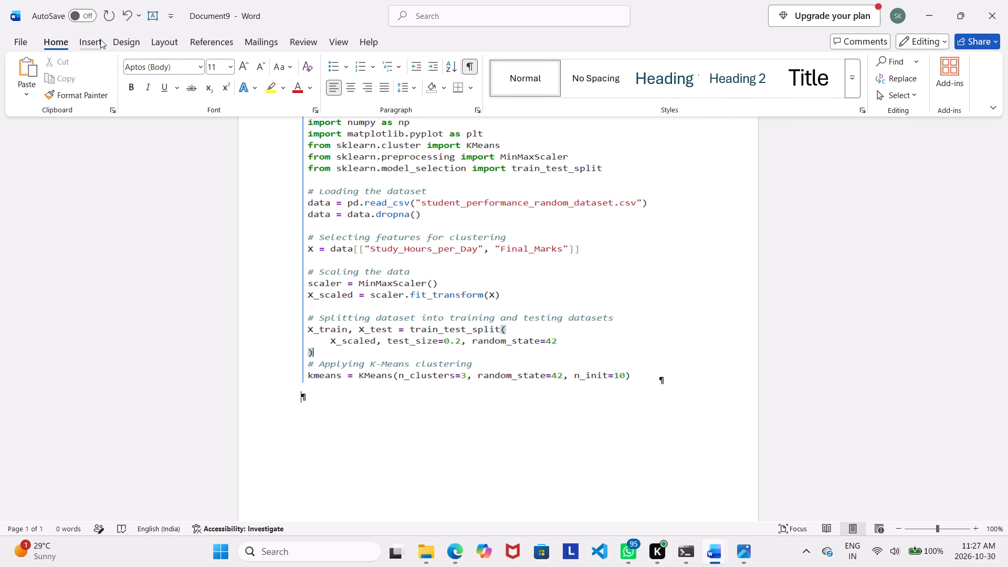
click(100, 39)
click(143, 67)
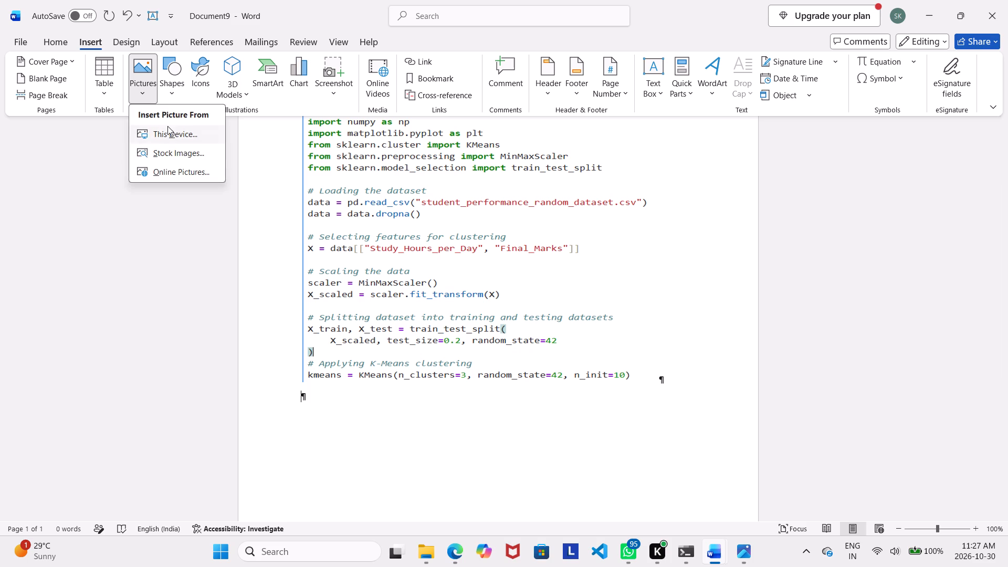
click(167, 126)
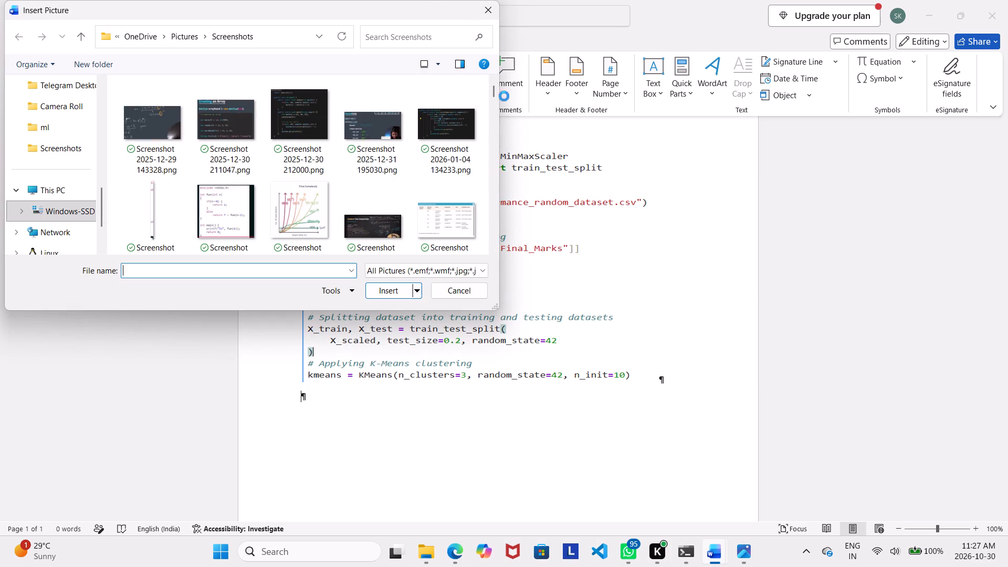
drag(492, 90, 495, 253)
click(383, 118)
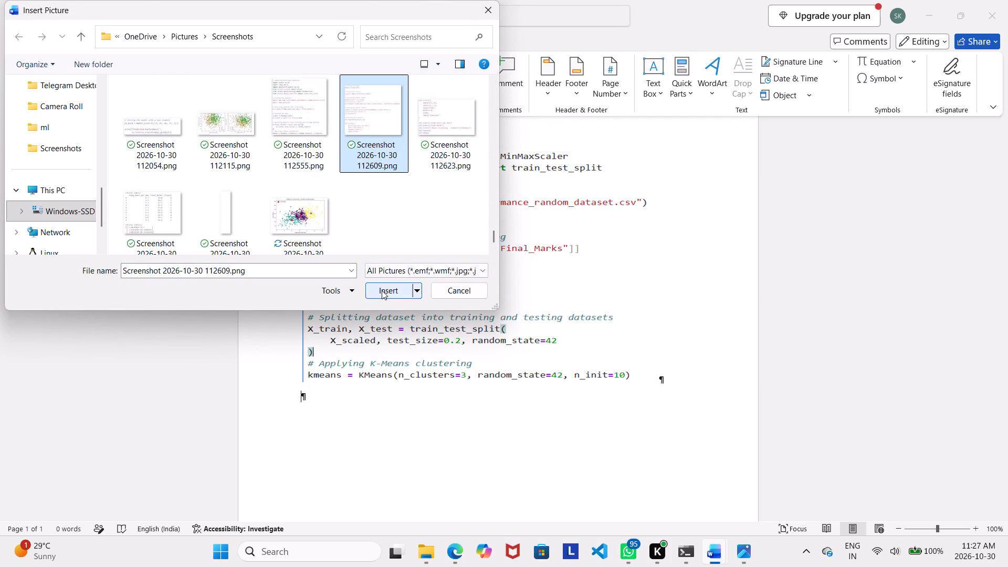
click(382, 290)
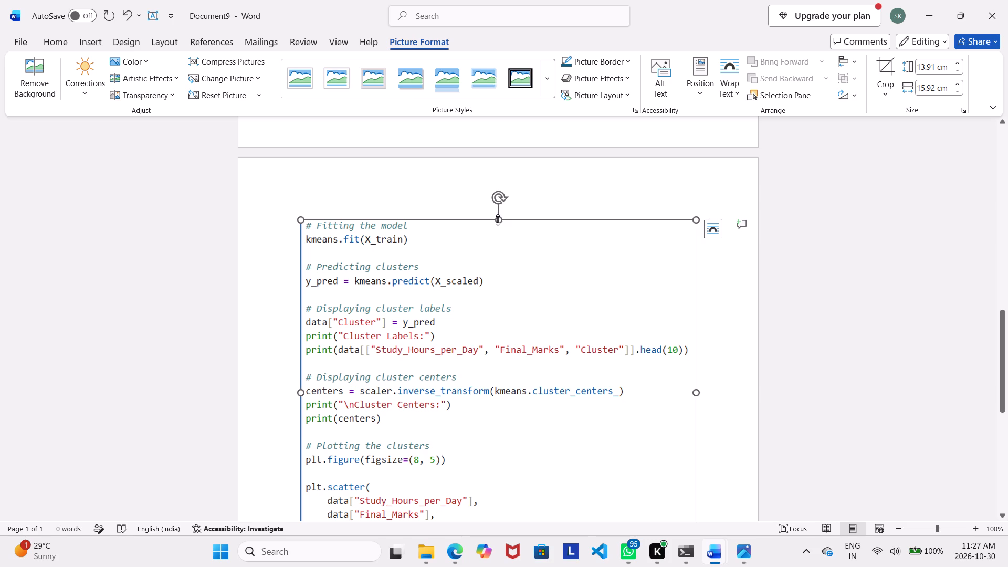
Compress the second code picture to a height of about 10.56 cm so it fits below the first.
drag(498, 219, 482, 321)
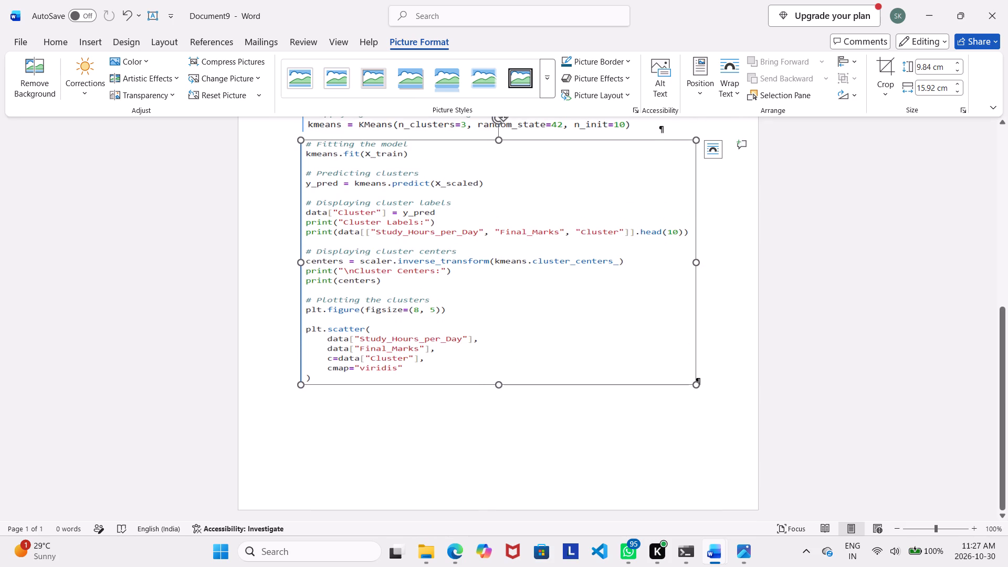
scroll(514, 291, up, 4)
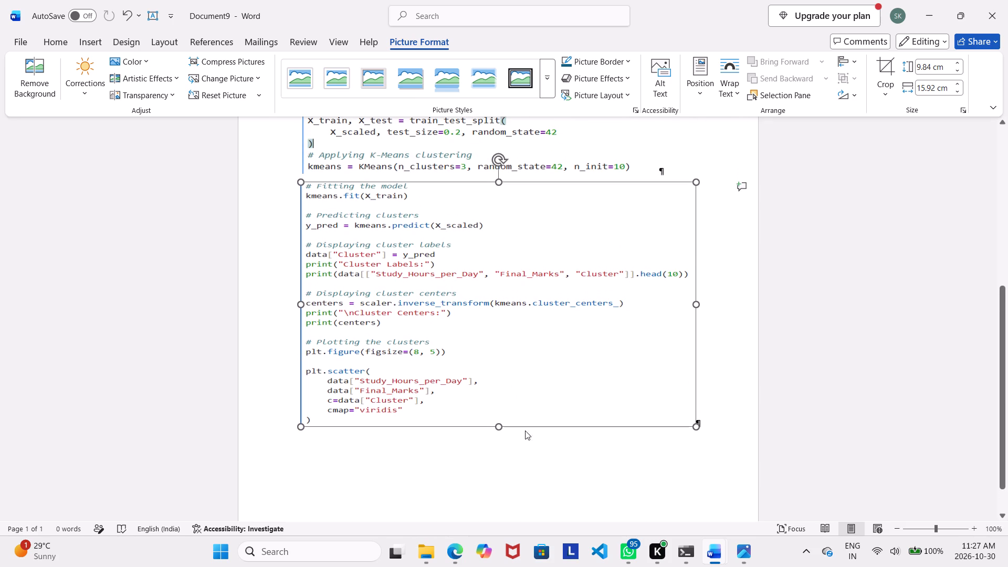
drag(499, 423, 499, 445)
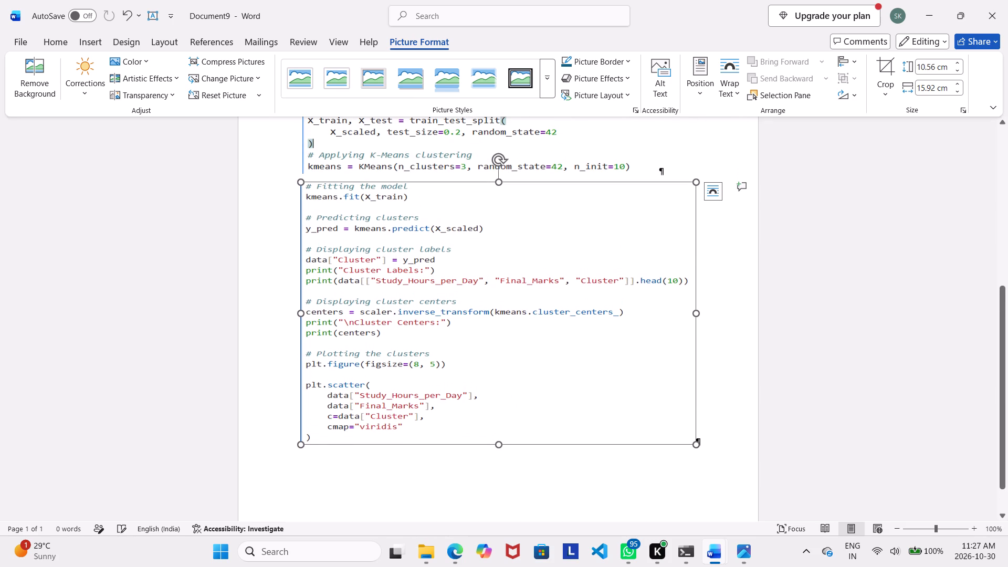
Add a new line below the second picture and insert the third code snip, Screenshot 2026-10-30 112623.png.
scroll(598, 299, down, 5)
key(Return)
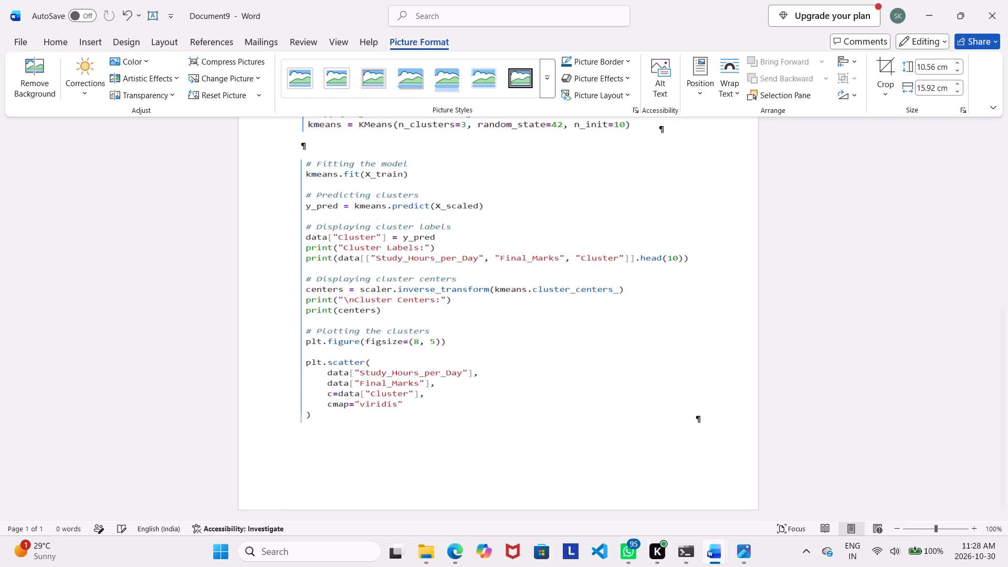
key(BackSpace)
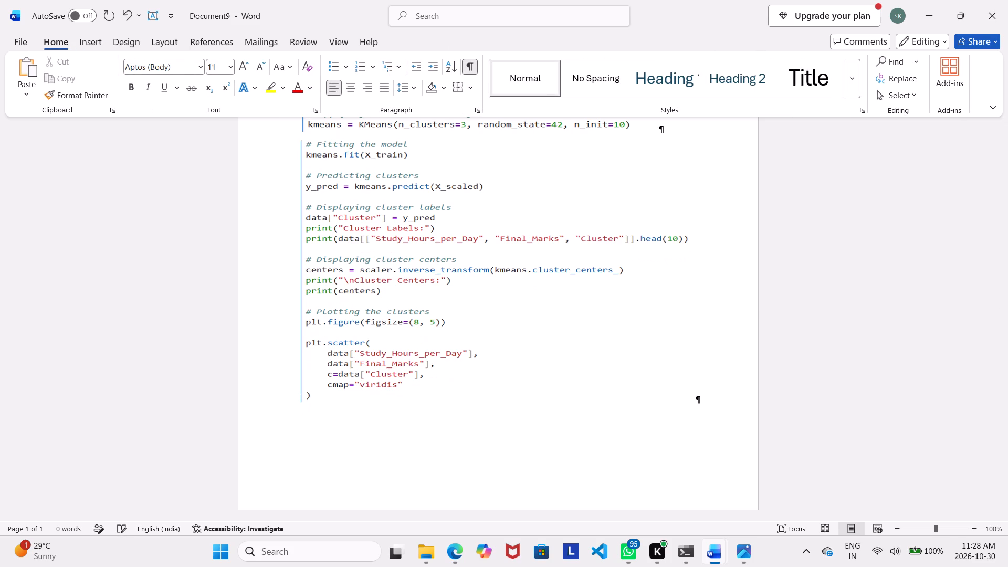
click(740, 309)
key(Return)
click(113, 43)
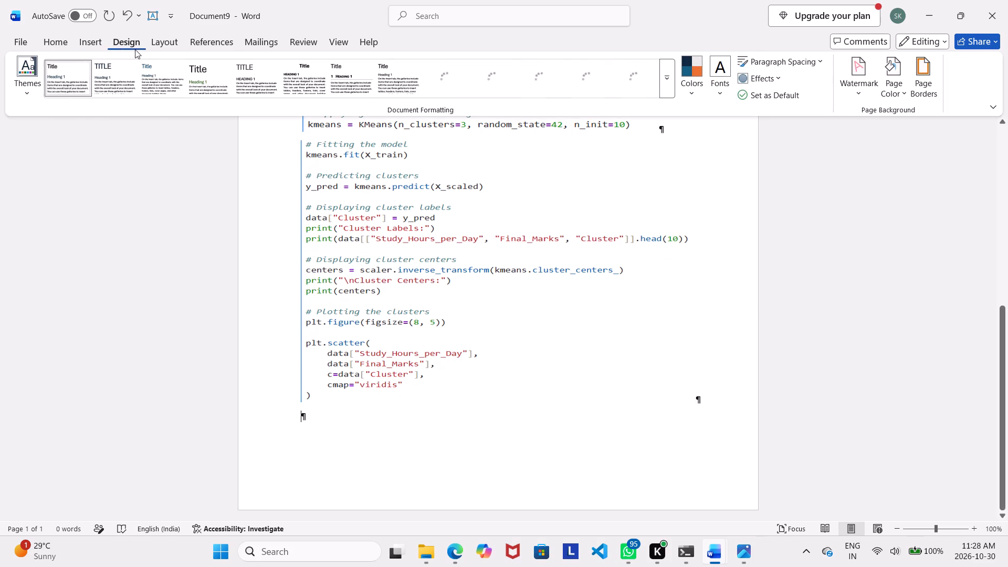
click(90, 40)
click(146, 71)
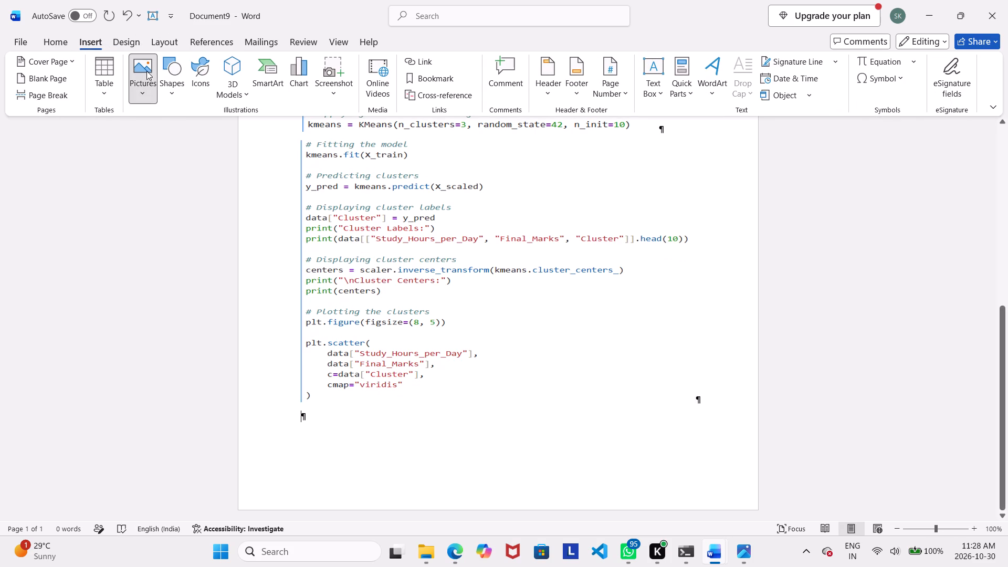
click(170, 130)
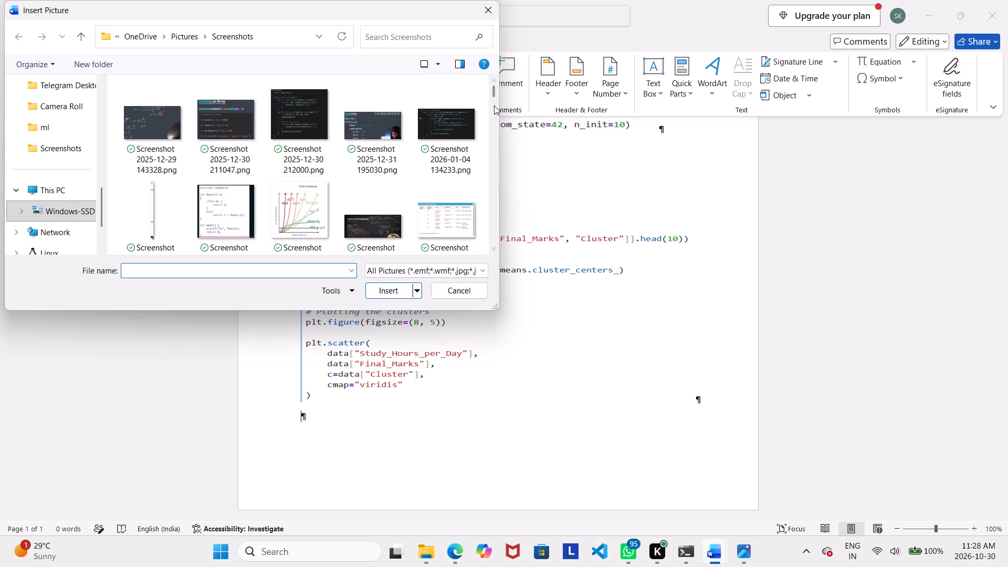
drag(493, 92, 484, 246)
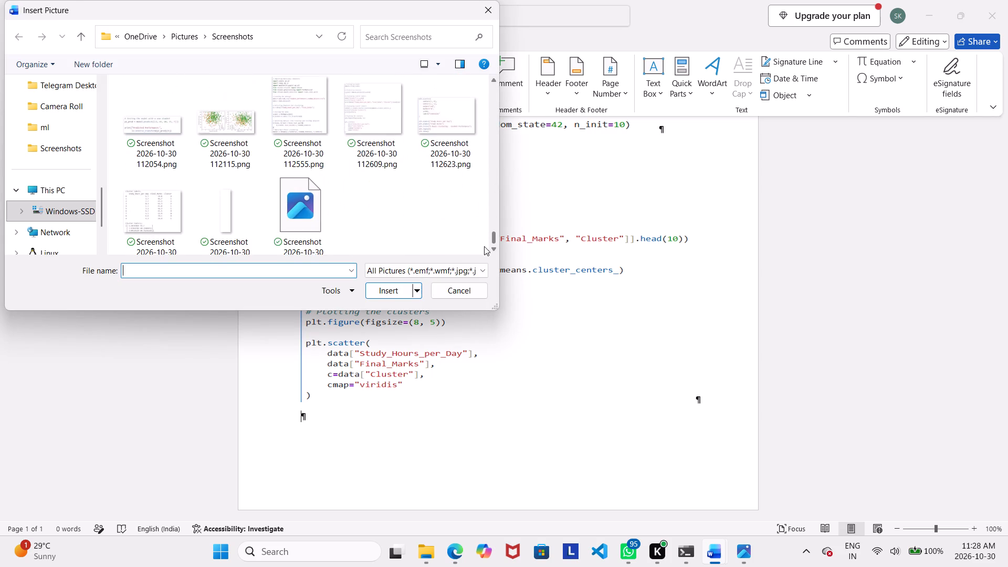
drag(484, 246, 484, 249)
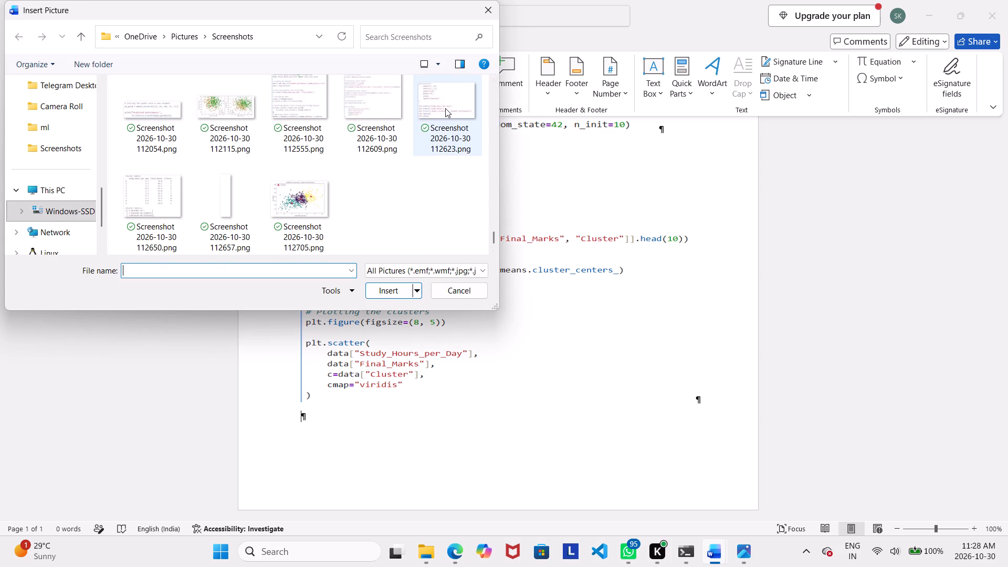
click(445, 108)
click(386, 286)
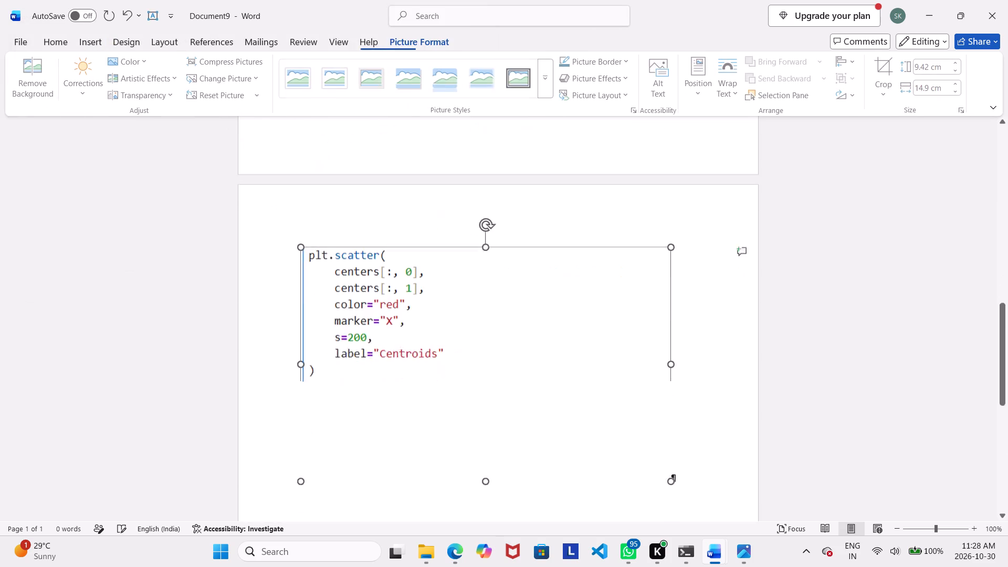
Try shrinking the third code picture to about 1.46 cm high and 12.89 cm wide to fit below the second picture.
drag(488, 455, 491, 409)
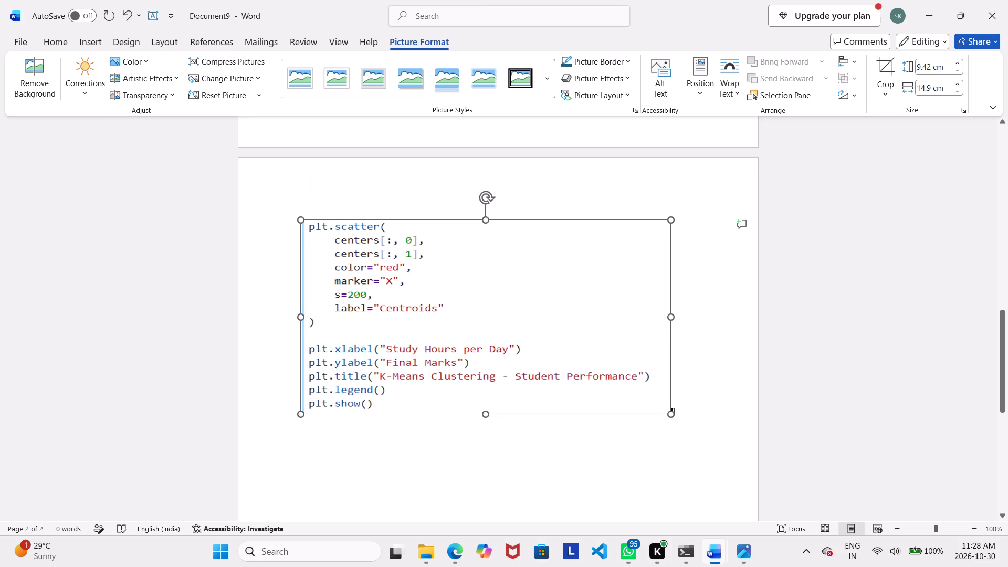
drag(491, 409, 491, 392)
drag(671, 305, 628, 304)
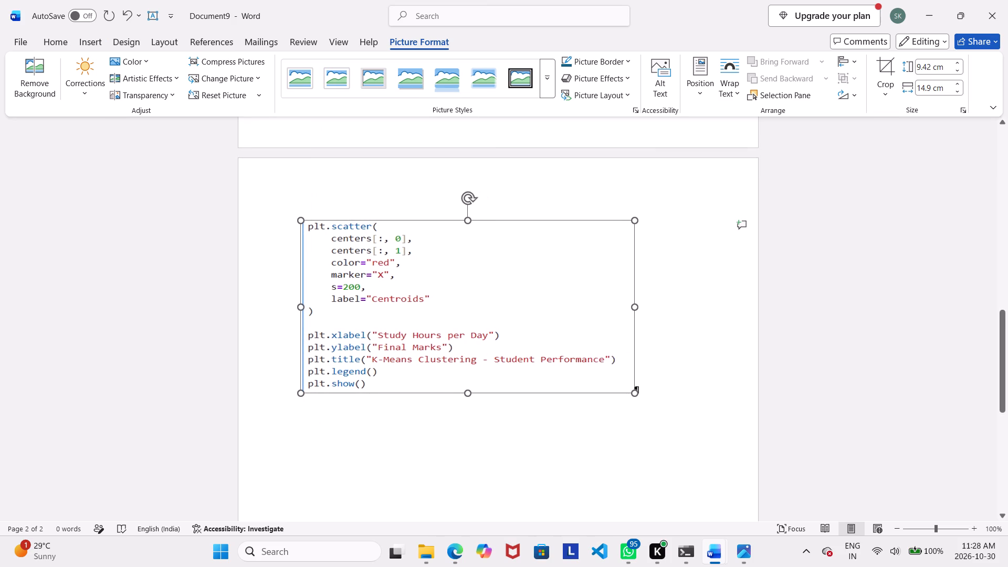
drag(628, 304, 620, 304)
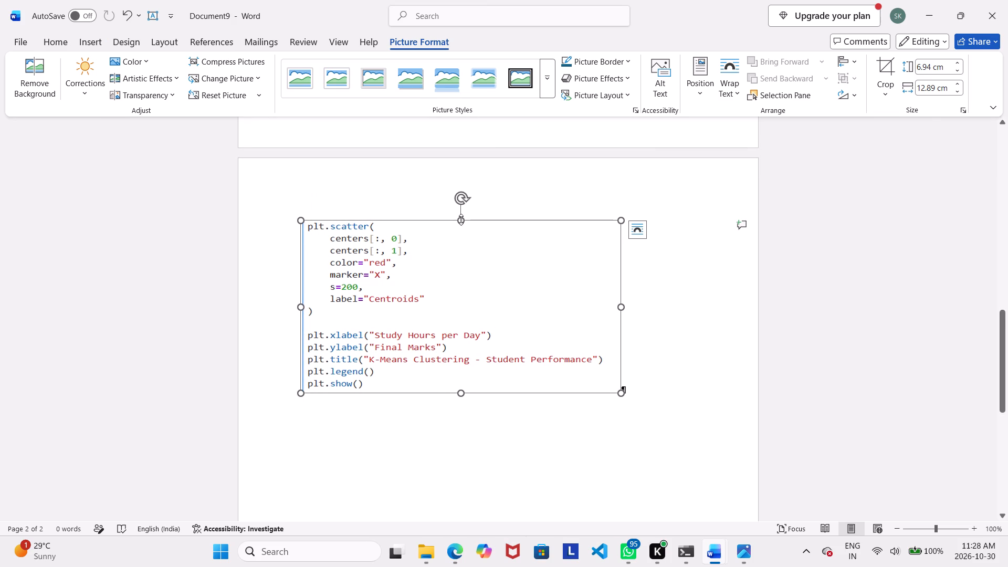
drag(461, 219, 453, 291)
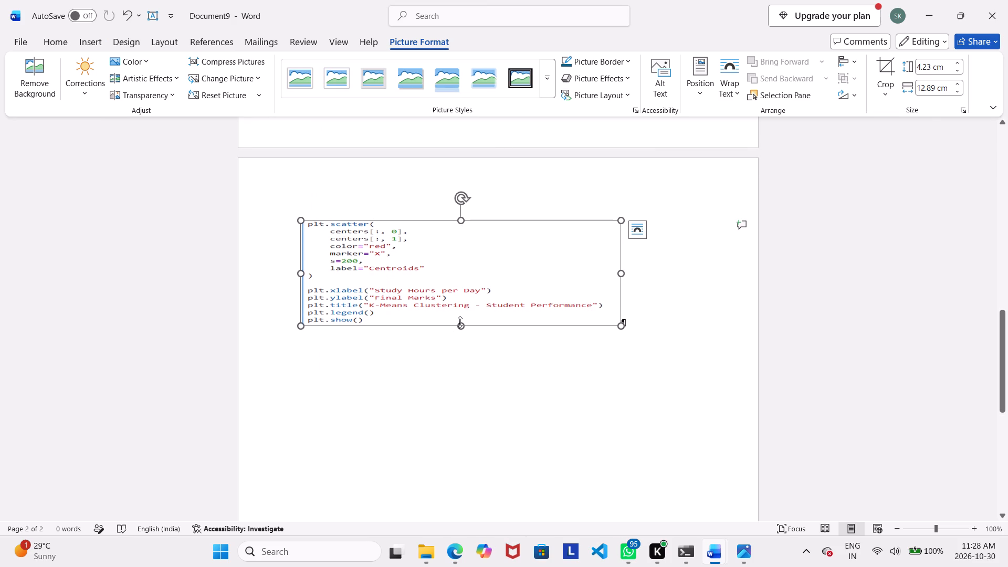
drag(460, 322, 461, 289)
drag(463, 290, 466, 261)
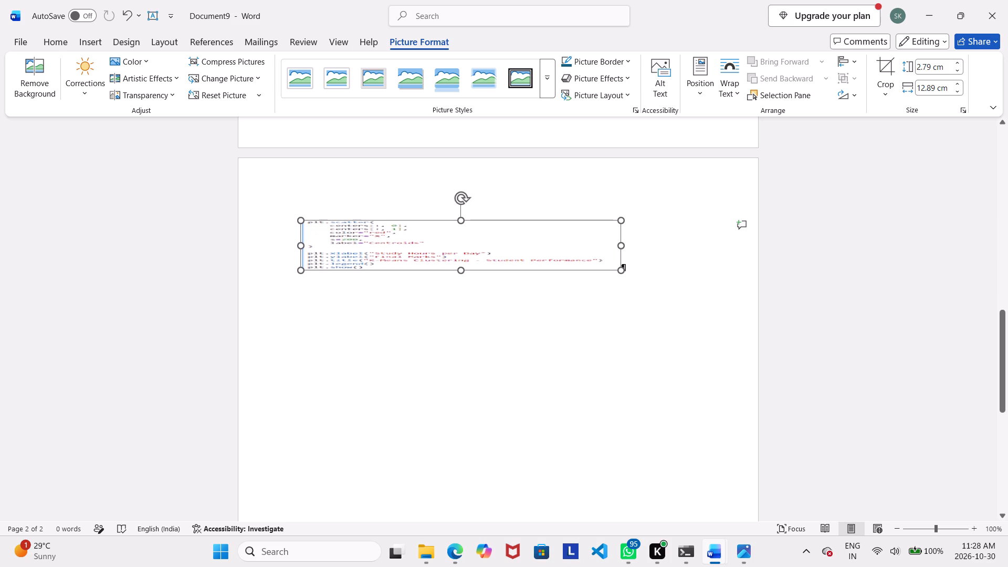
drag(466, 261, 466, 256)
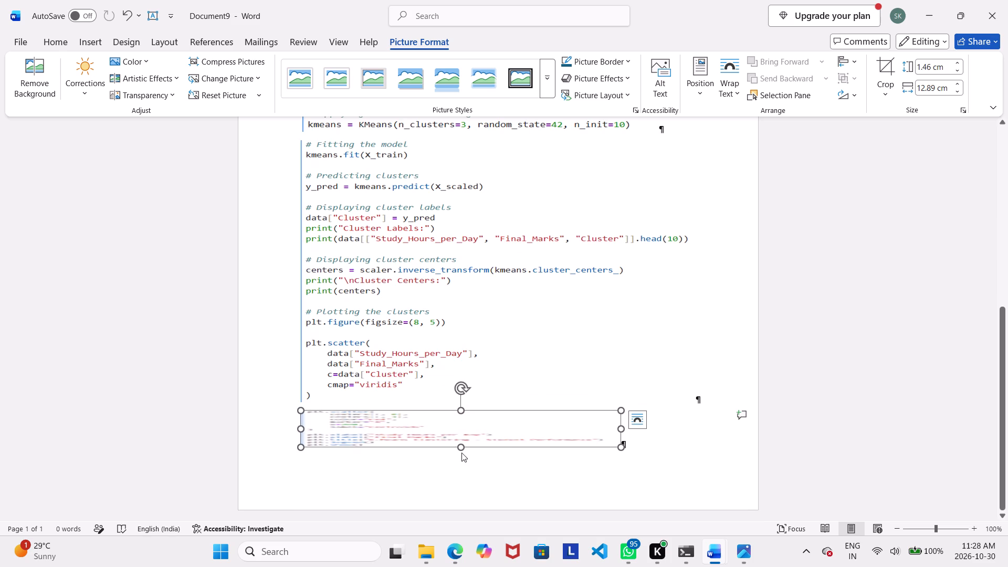
Enlarge the third code picture to a readable size of about 5 cm high and 13.63 cm wide.
drag(461, 445, 461, 462)
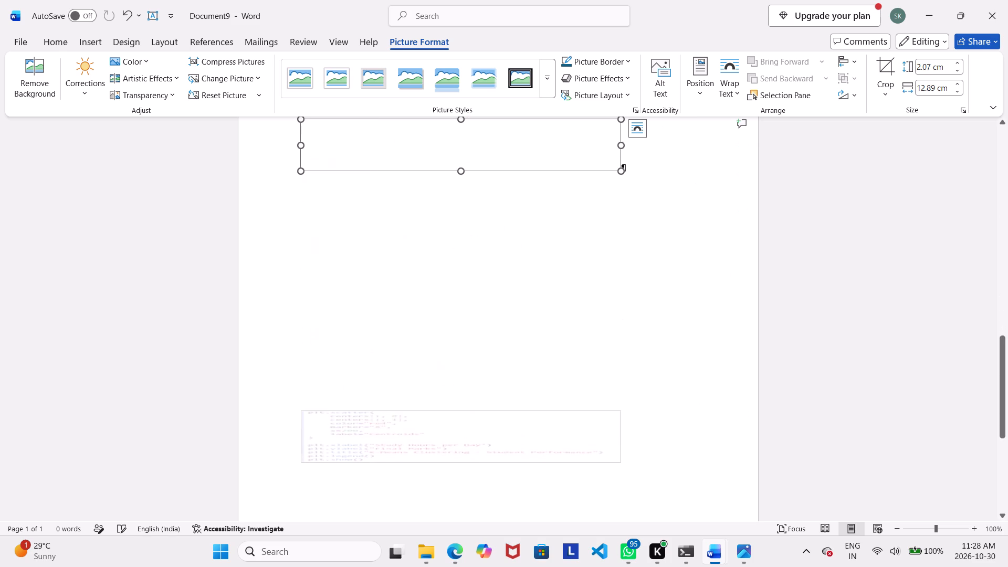
scroll(464, 342, up, 3)
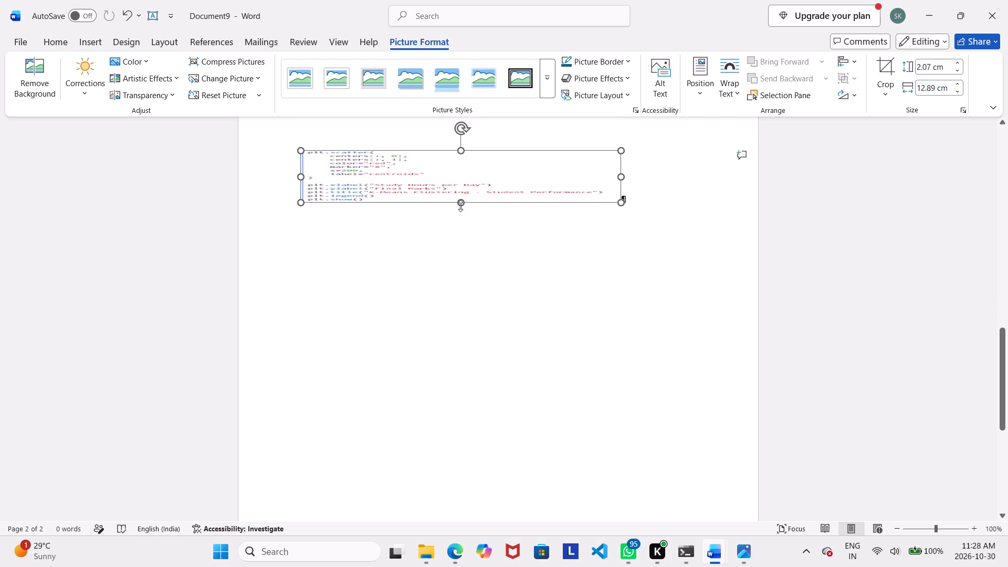
drag(460, 205, 454, 241)
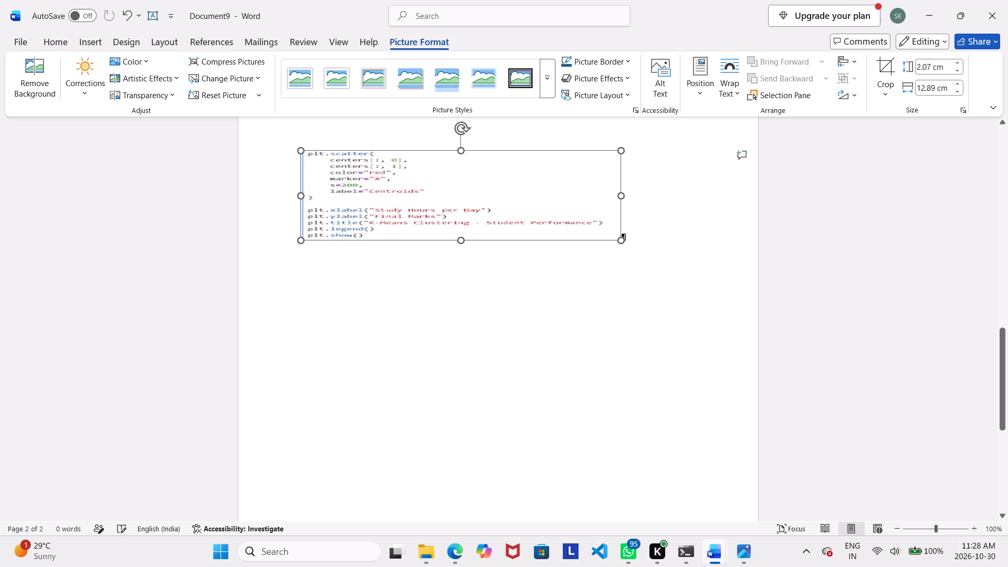
drag(454, 241, 453, 261)
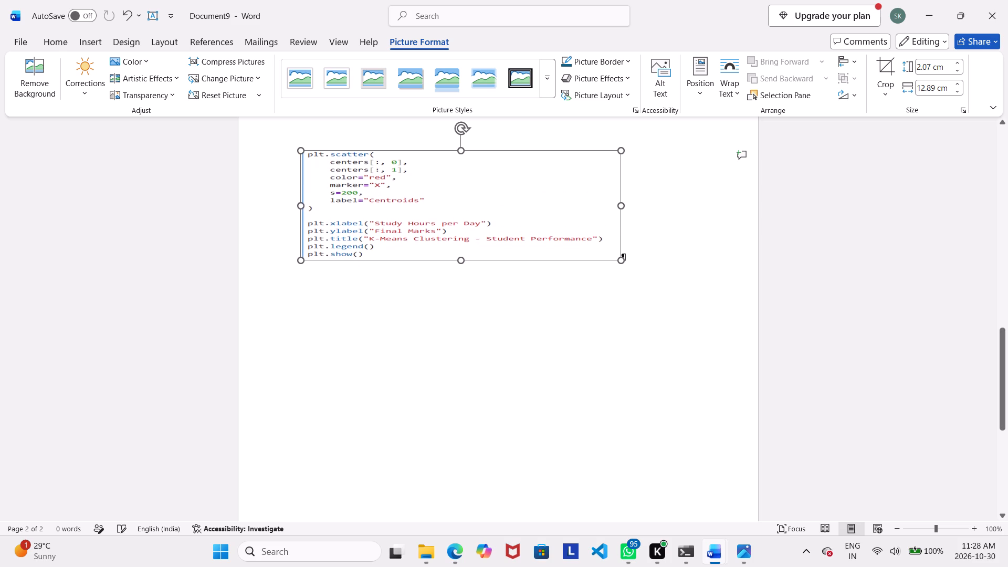
drag(453, 261, 453, 262)
drag(623, 206, 625, 206)
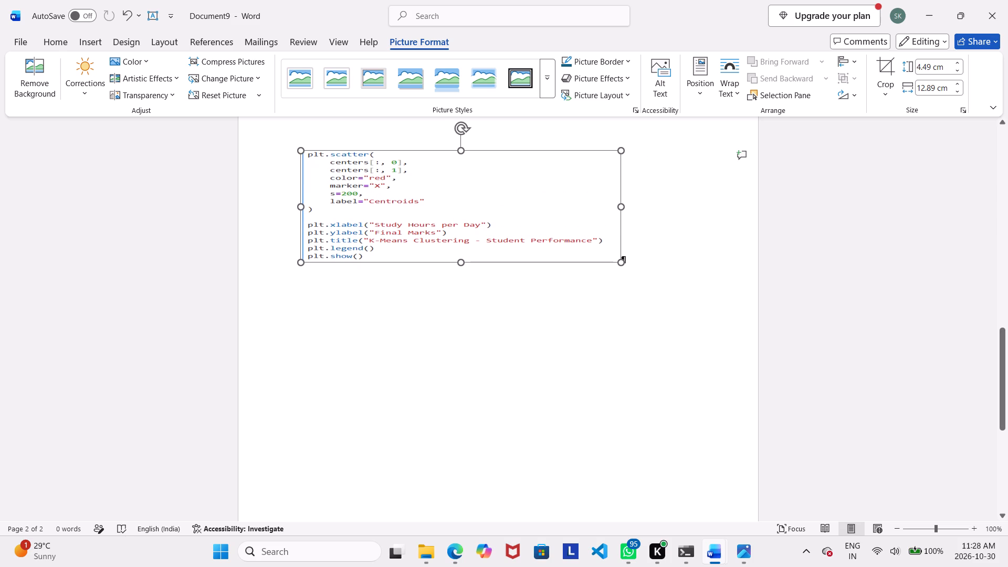
drag(625, 206, 639, 206)
drag(474, 262, 474, 274)
drag(474, 274, 469, 279)
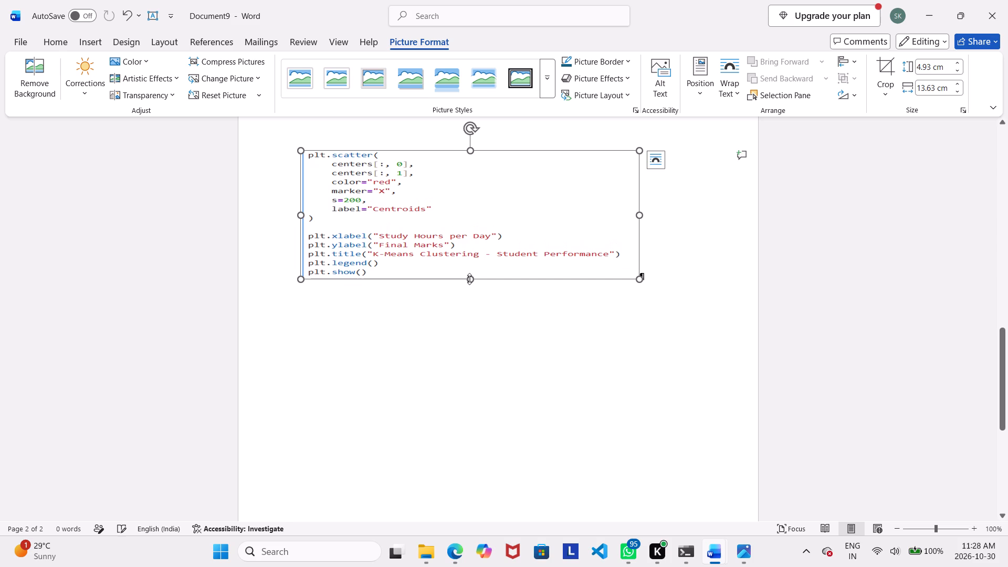
Add a new line below the third code picture and insert the cluster output snip, Screenshot 2026-10-30 112650.png.
click(659, 280)
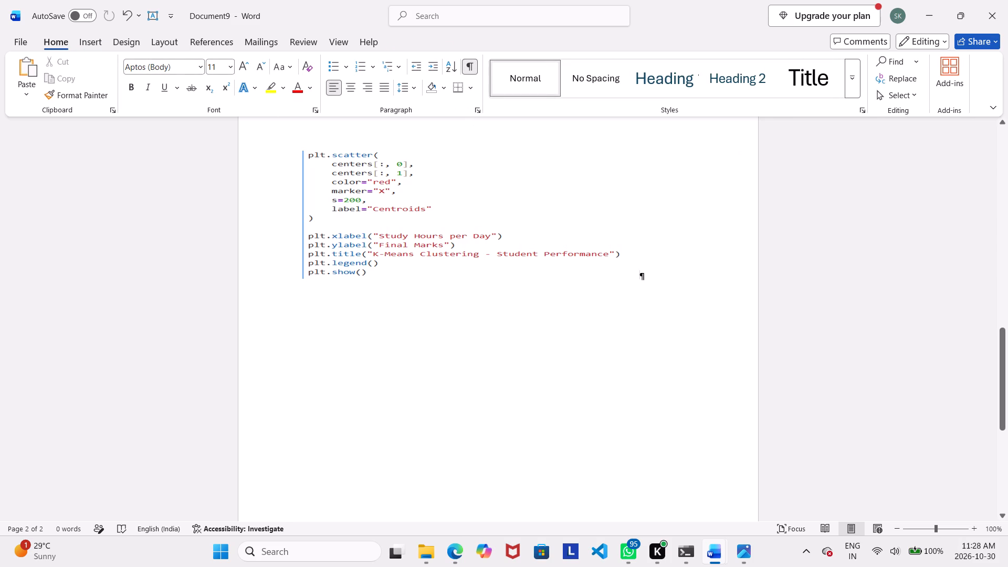
key(Return)
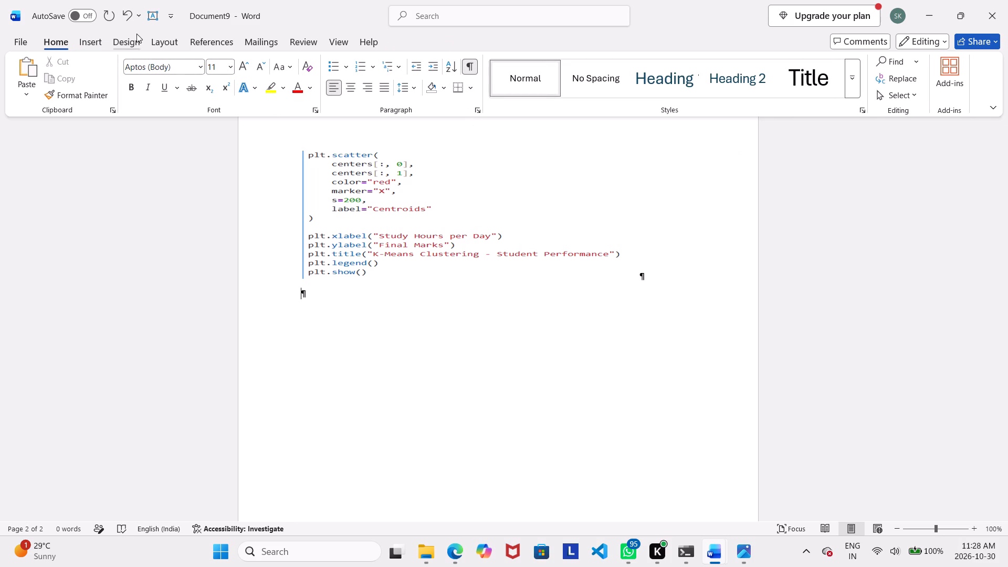
click(94, 39)
click(137, 62)
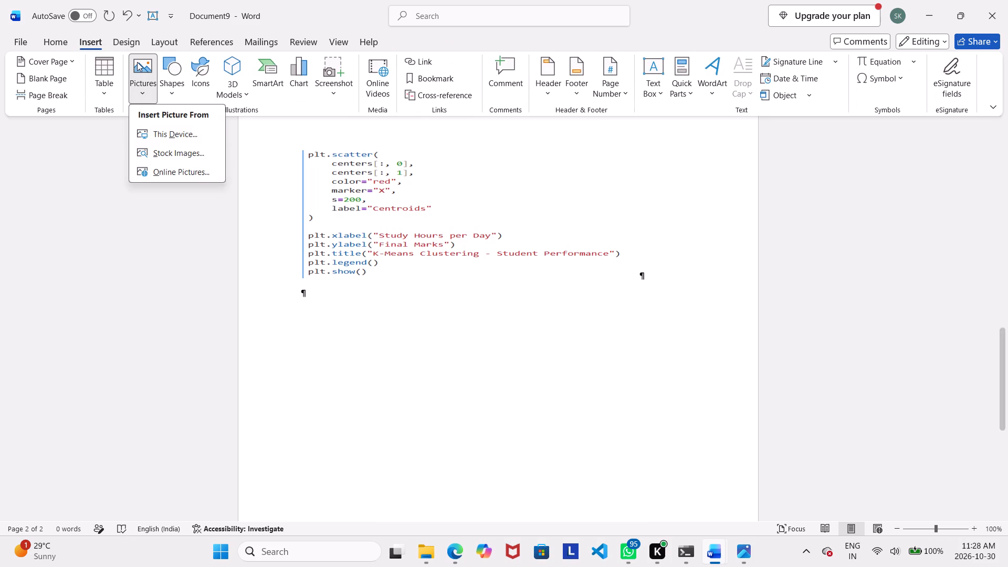
click(152, 130)
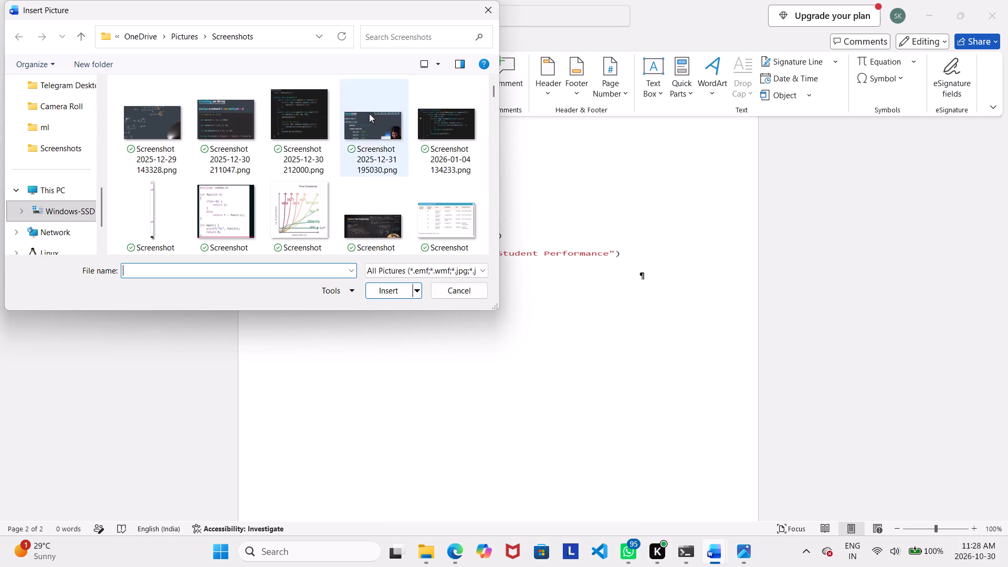
drag(496, 90, 493, 236)
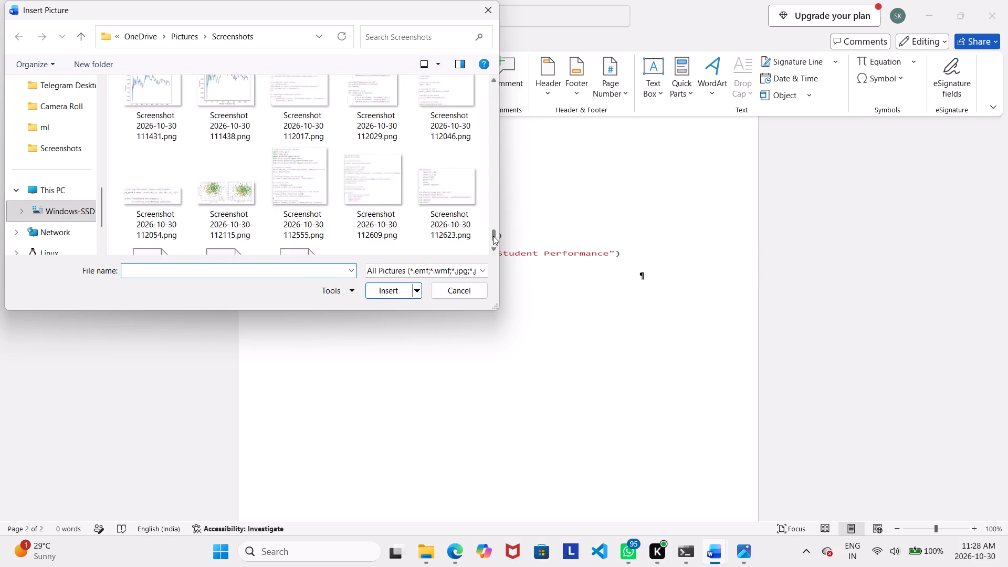
drag(493, 236, 495, 251)
click(152, 204)
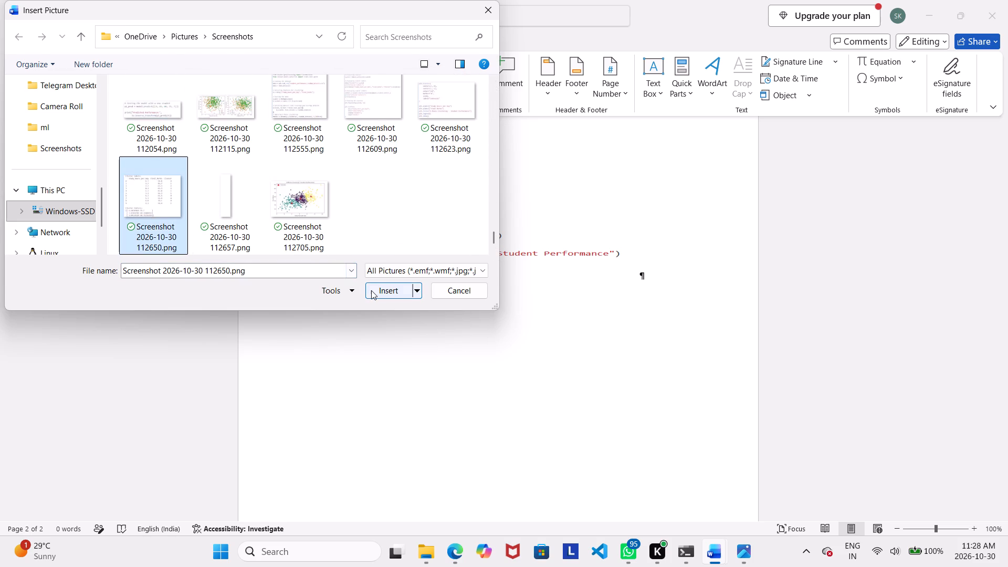
click(371, 290)
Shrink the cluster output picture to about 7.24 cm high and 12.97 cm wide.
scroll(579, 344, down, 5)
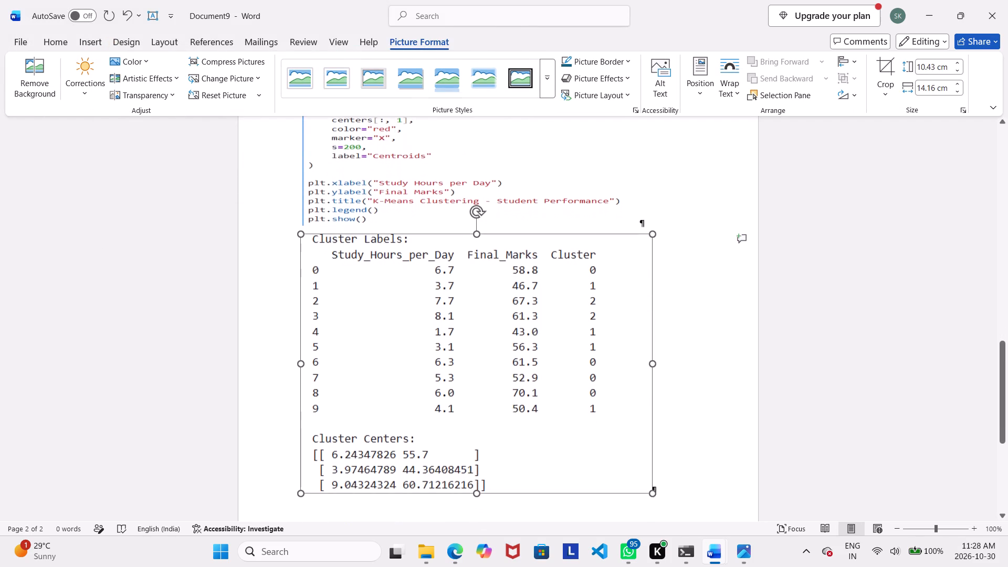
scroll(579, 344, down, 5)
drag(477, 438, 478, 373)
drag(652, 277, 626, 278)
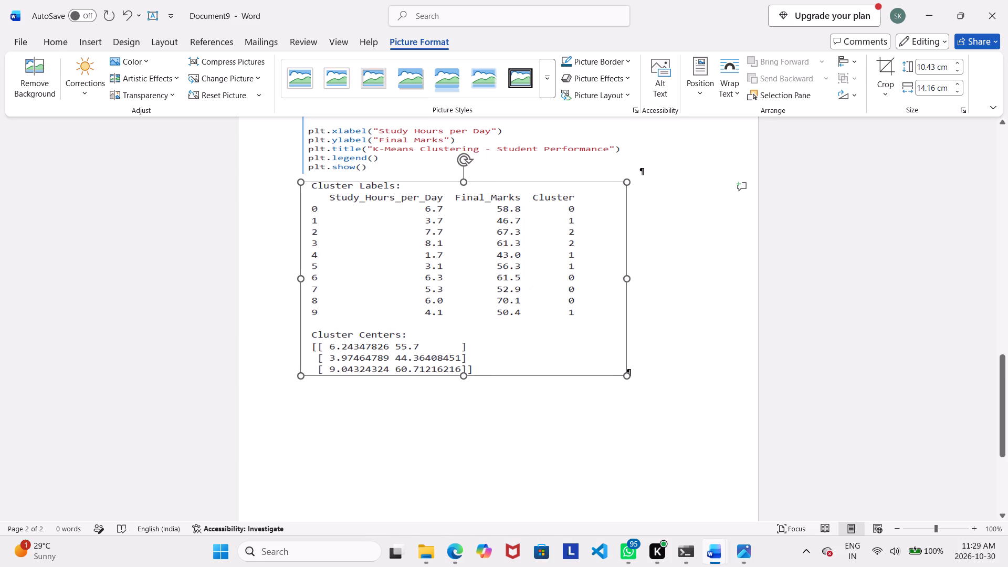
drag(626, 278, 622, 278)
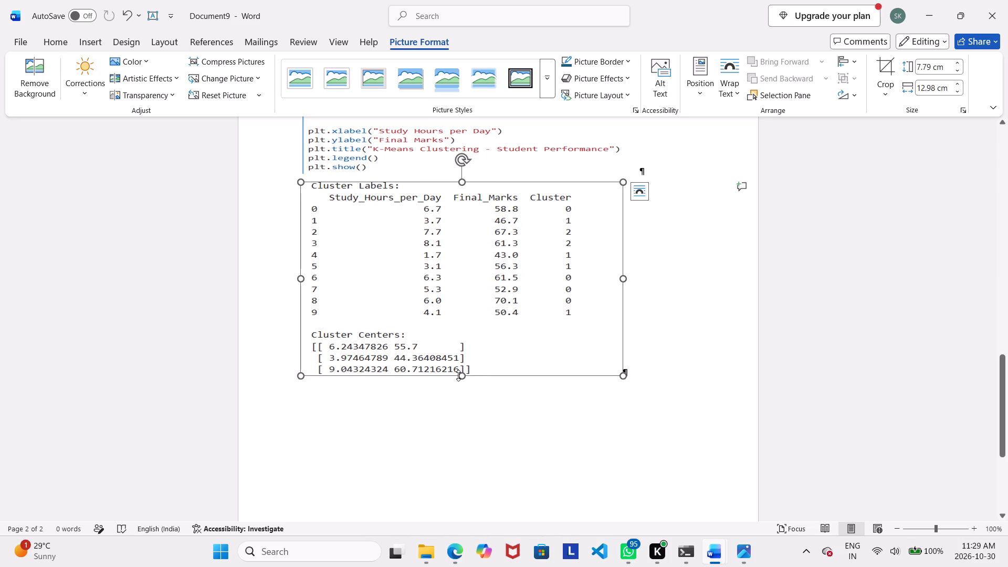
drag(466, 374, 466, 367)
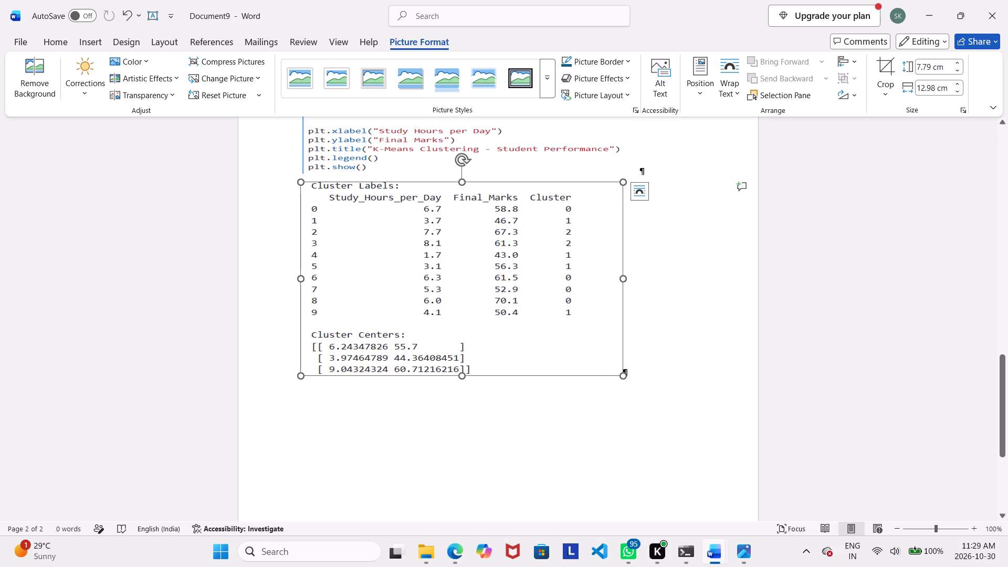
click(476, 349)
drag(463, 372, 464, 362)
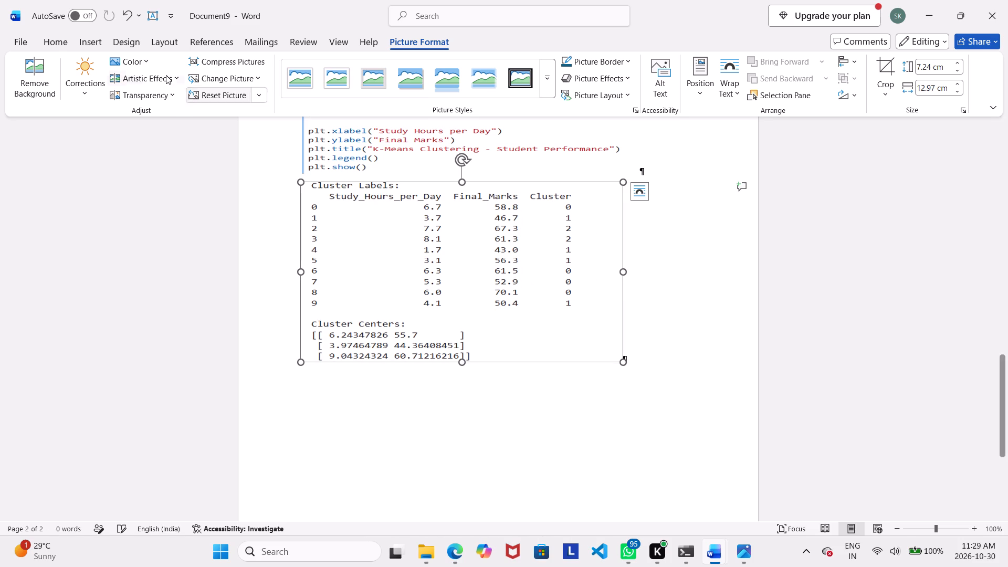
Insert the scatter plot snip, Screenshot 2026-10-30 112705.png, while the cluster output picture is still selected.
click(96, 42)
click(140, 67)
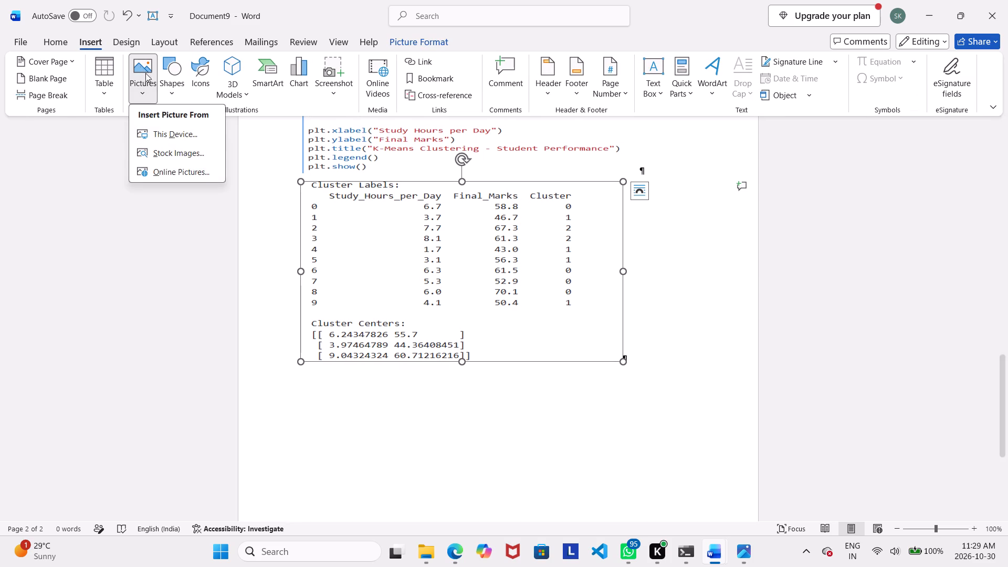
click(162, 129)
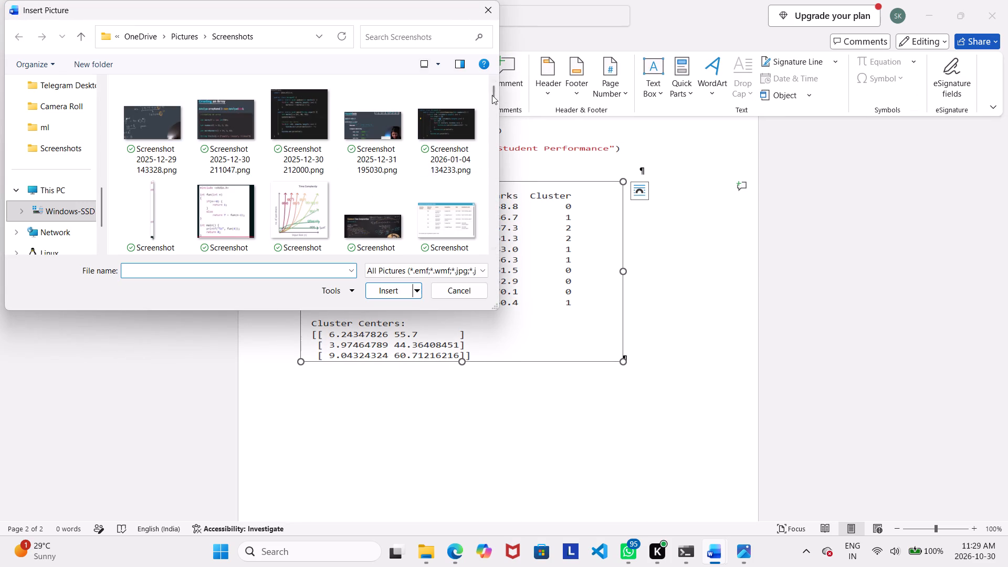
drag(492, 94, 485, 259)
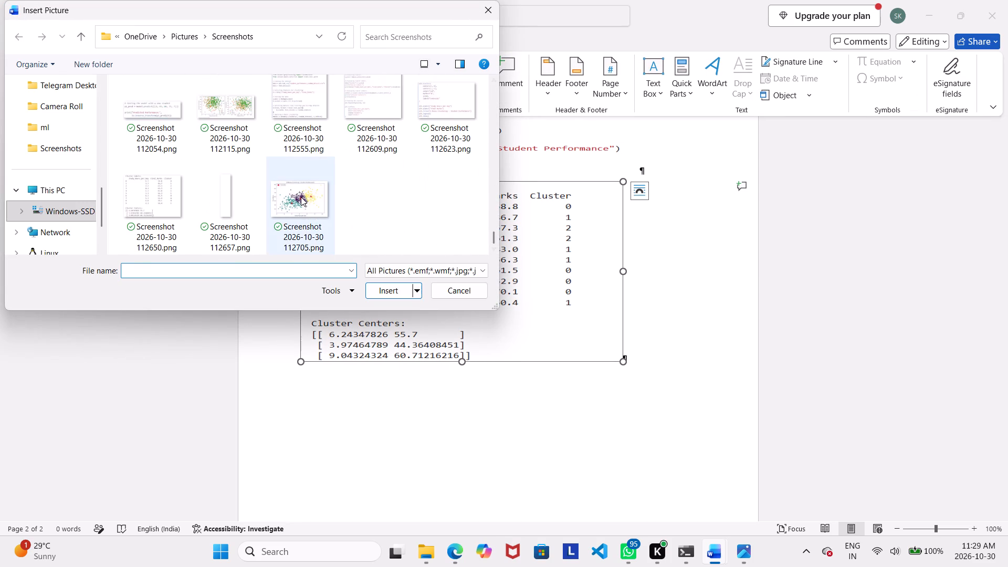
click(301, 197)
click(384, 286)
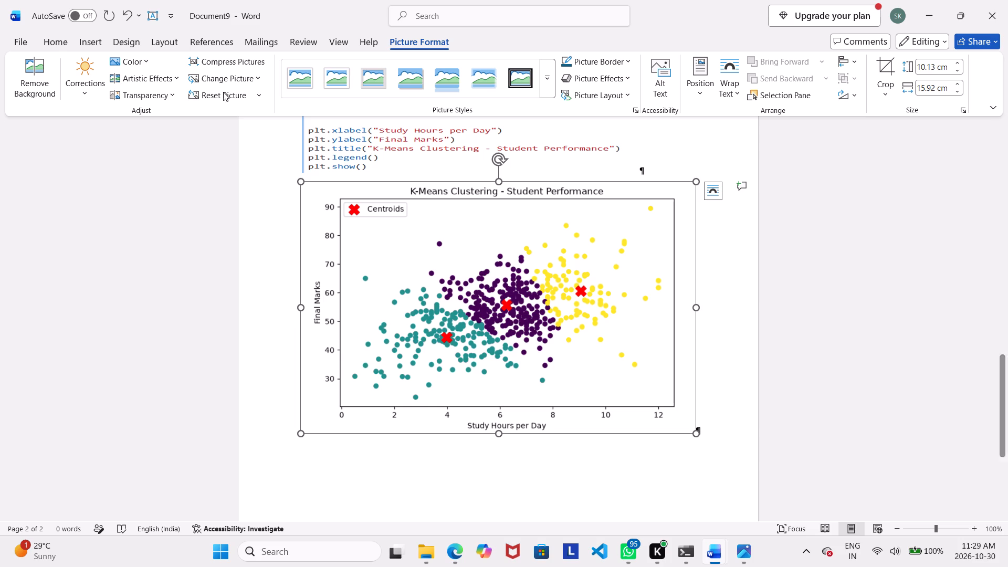
Replace the selected scatter plot picture with the cluster output snip, Screenshot 2026-10-30 112650.png.
click(98, 38)
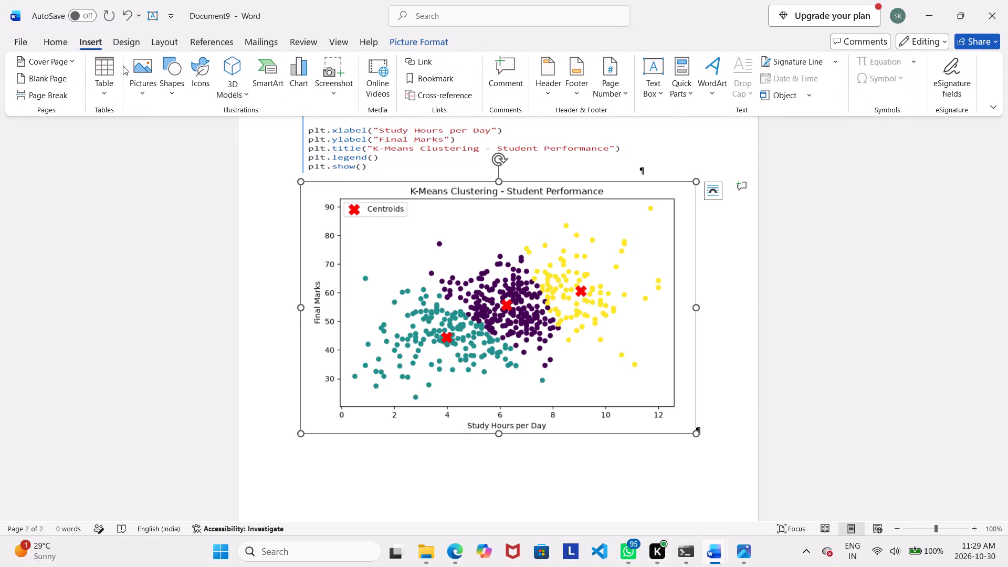
click(139, 71)
click(188, 132)
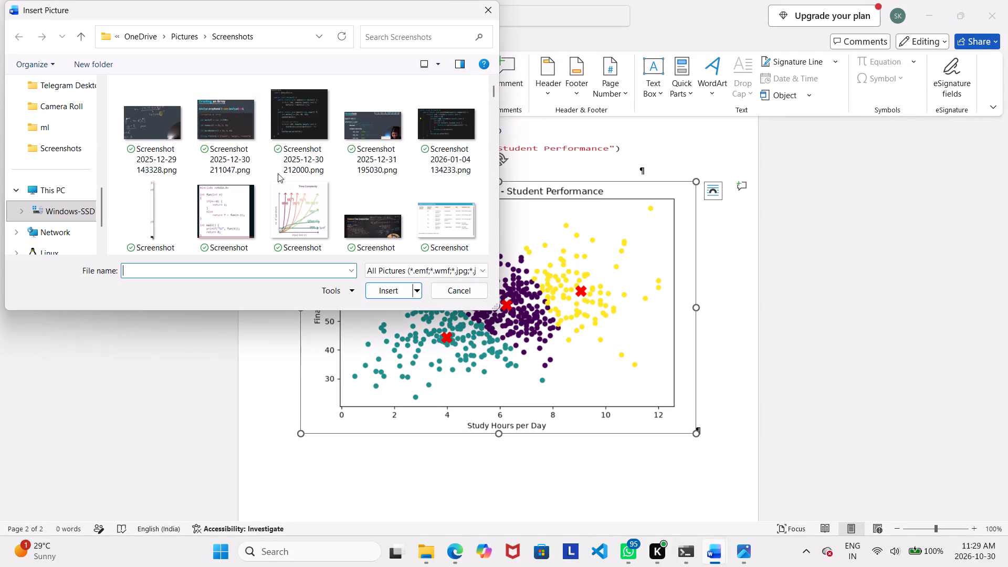
drag(492, 87, 476, 219)
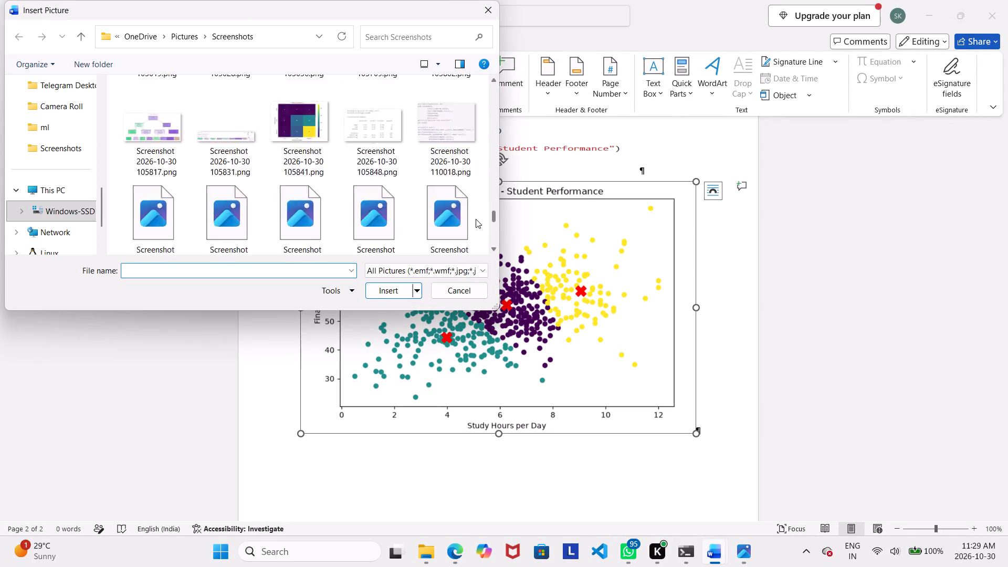
drag(476, 219, 476, 251)
click(155, 192)
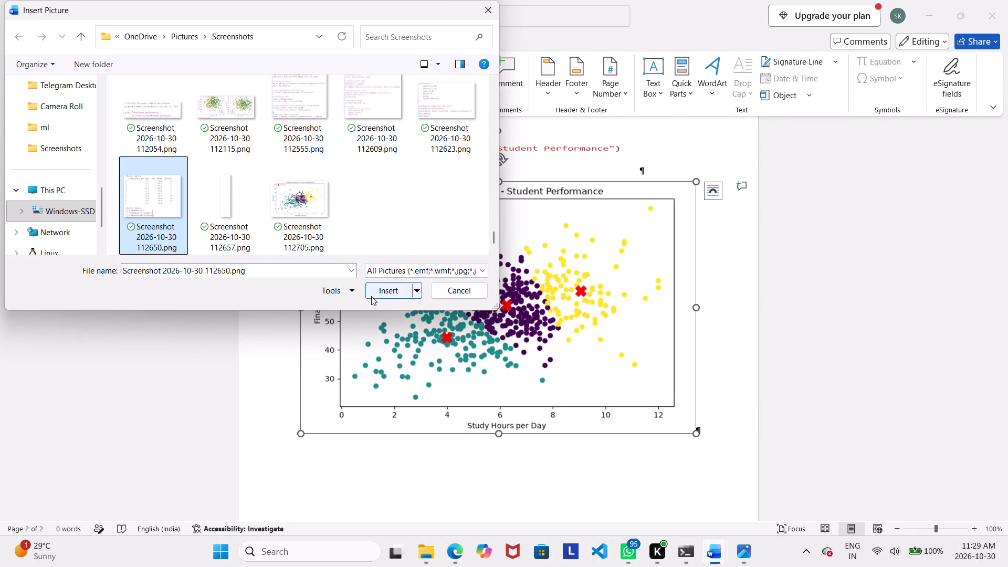
click(371, 293)
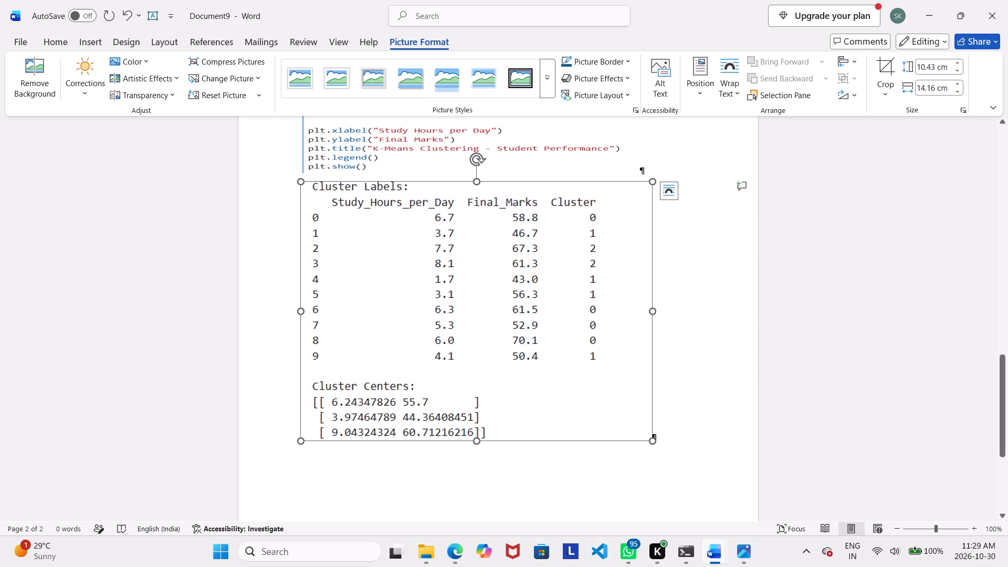
Add a new line below the cluster output picture and insert the scatter plot snip, Screenshot 2026-10-30 112705.png.
click(672, 429)
key(Return)
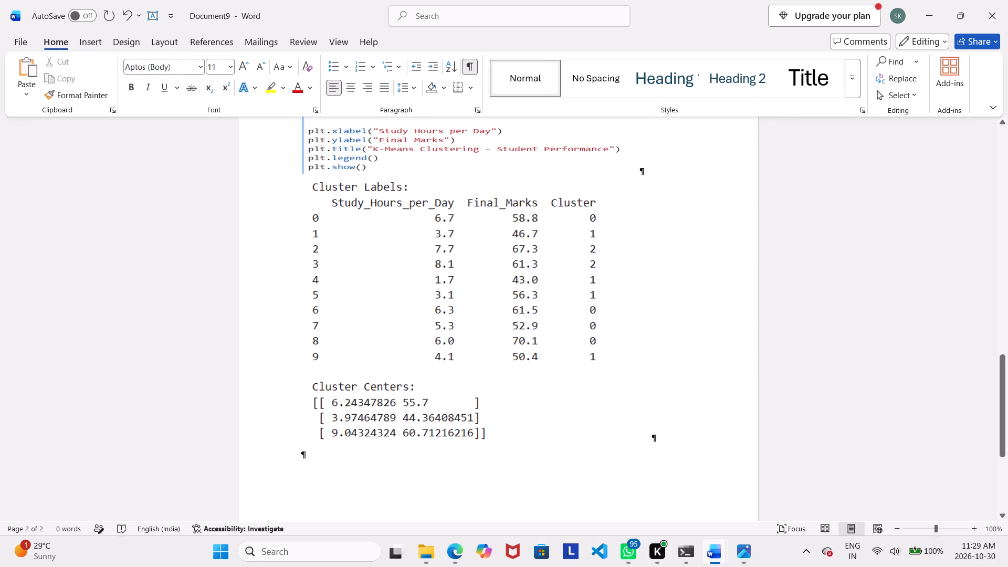
scroll(674, 352, down, 20)
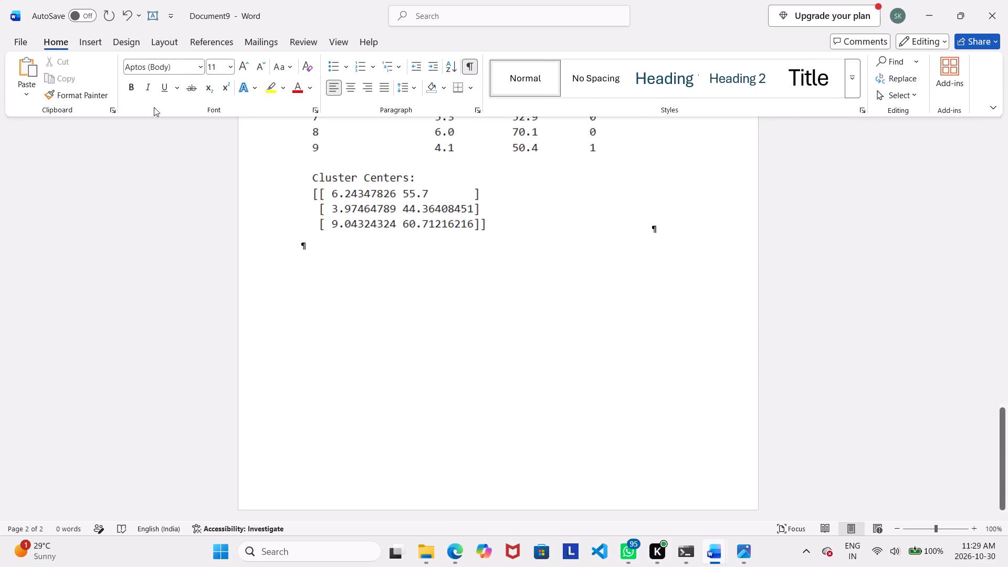
click(100, 43)
click(144, 59)
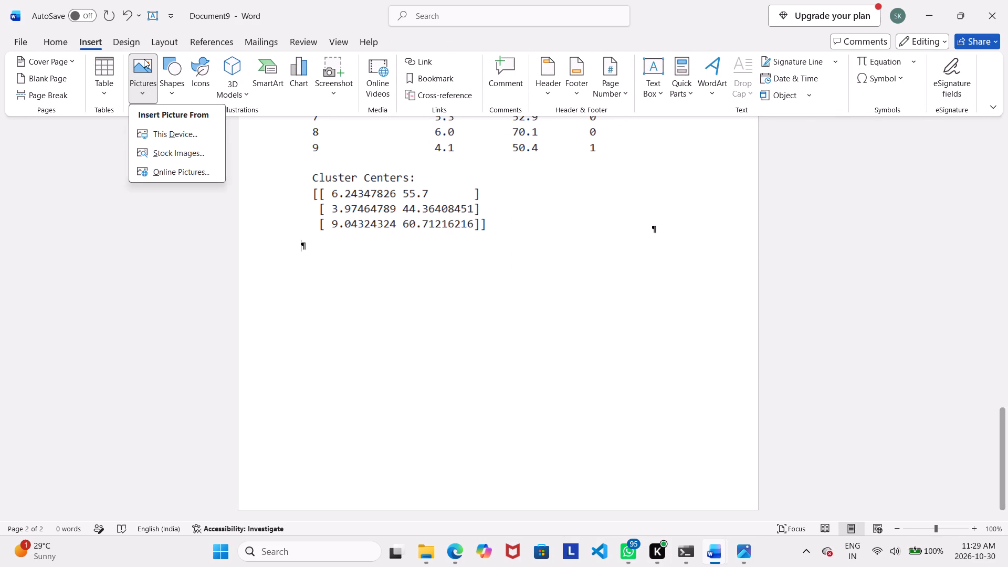
click(165, 133)
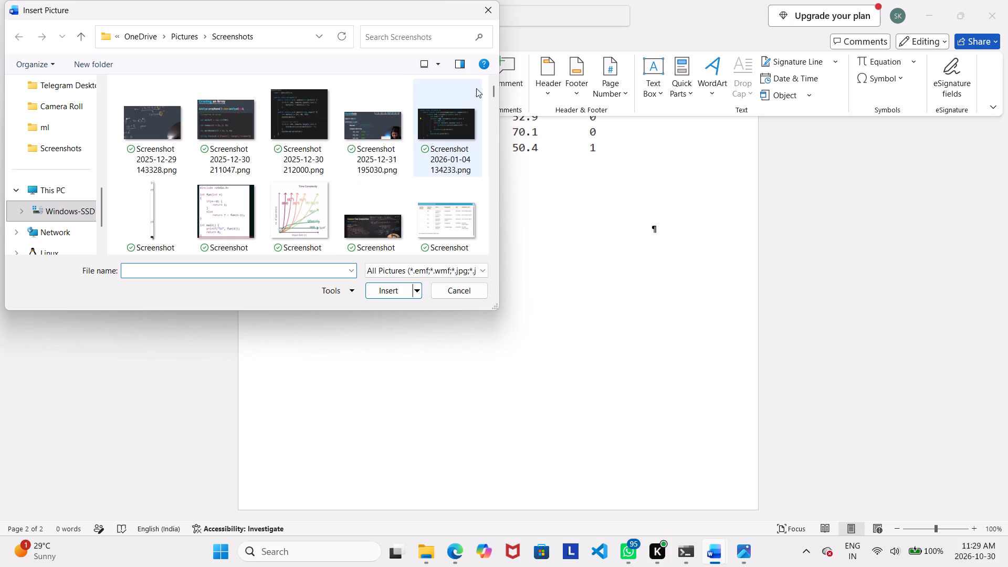
drag(492, 90, 481, 262)
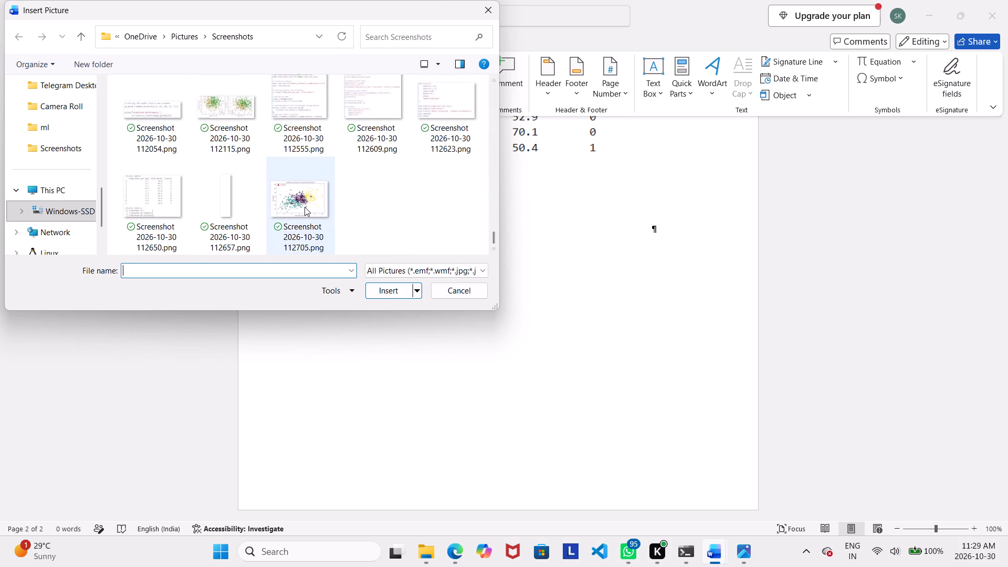
click(292, 204)
click(389, 291)
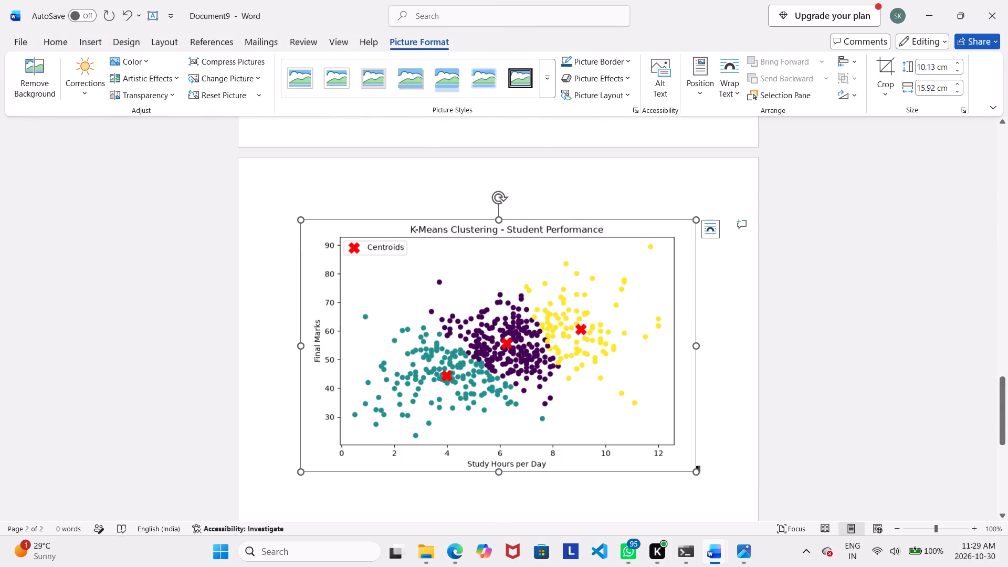
Reduce the cluster output picture's height to about 8.42 cm, keeping its width.
scroll(499, 241, up, 16)
scroll(499, 241, up, 16)
click(446, 163)
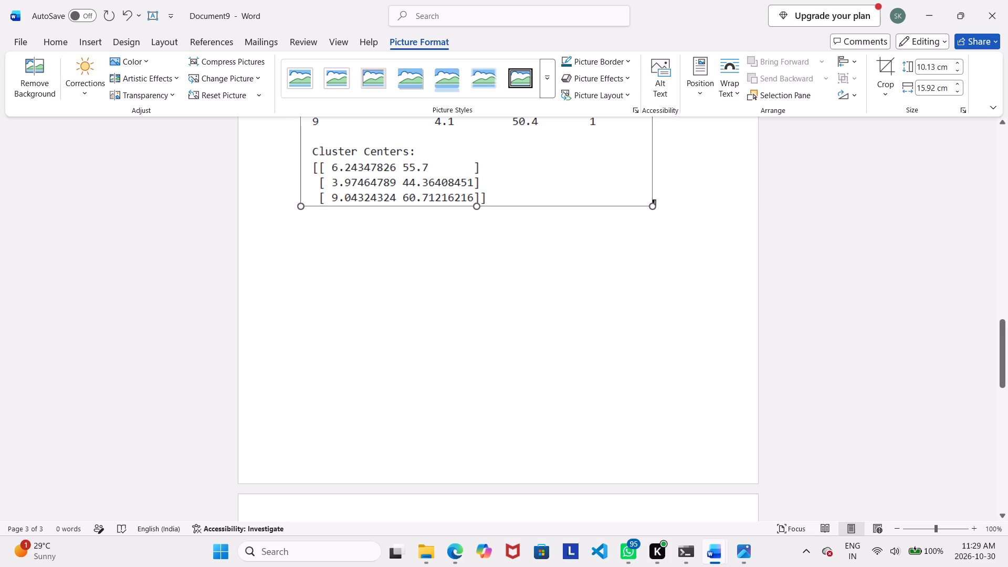
drag(479, 206, 476, 156)
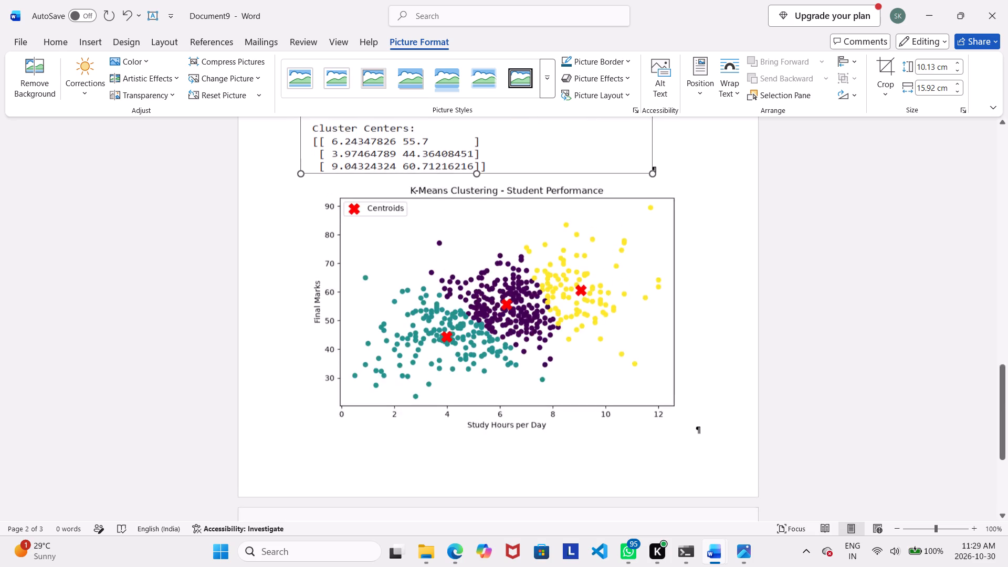
drag(476, 156, 476, 155)
Add the heading "O/P" at font size 22 on a new line between the last code picture and the cluster output picture.
scroll(478, 198, down, 5)
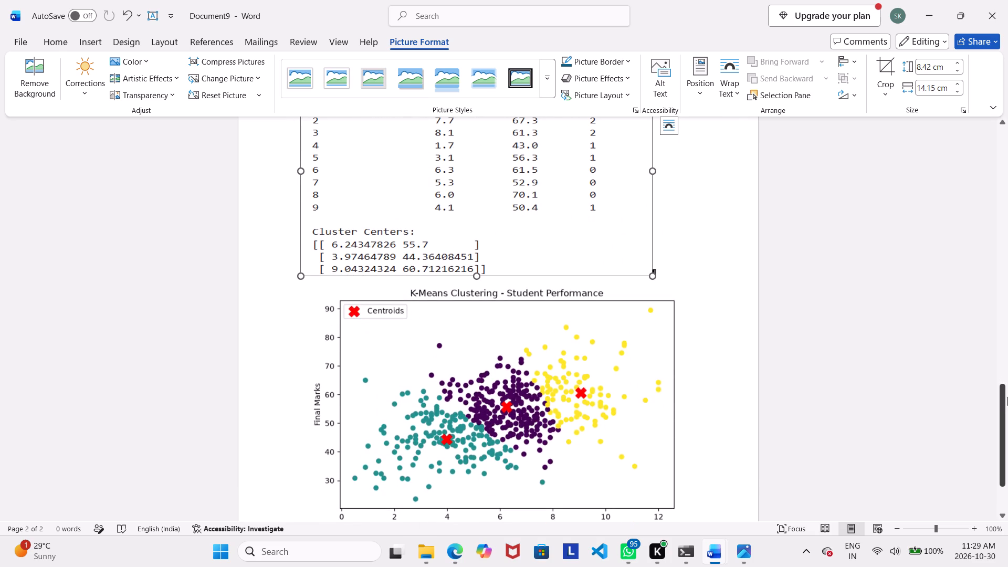
drag(1005, 404, 957, 108)
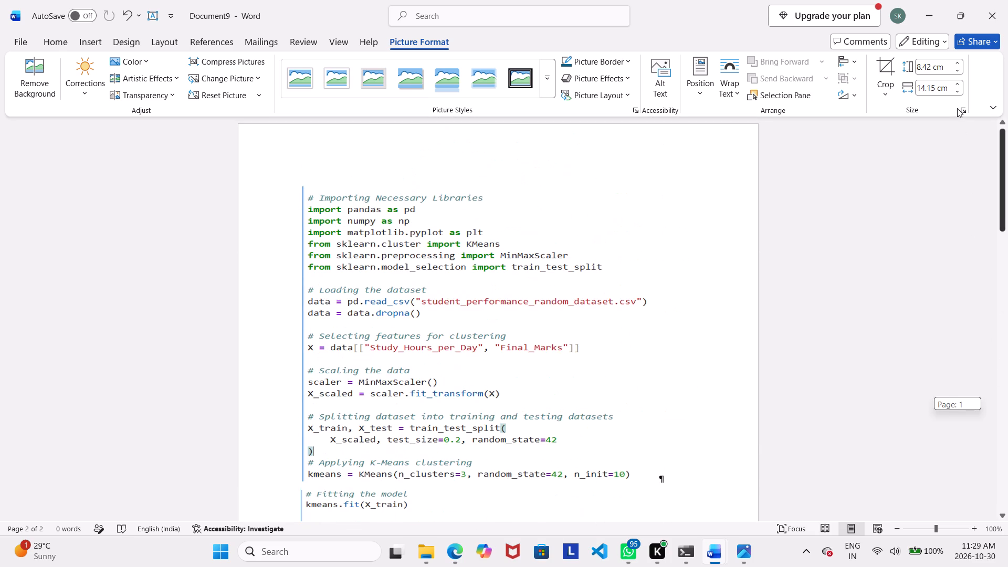
drag(957, 108, 978, 357)
click(661, 220)
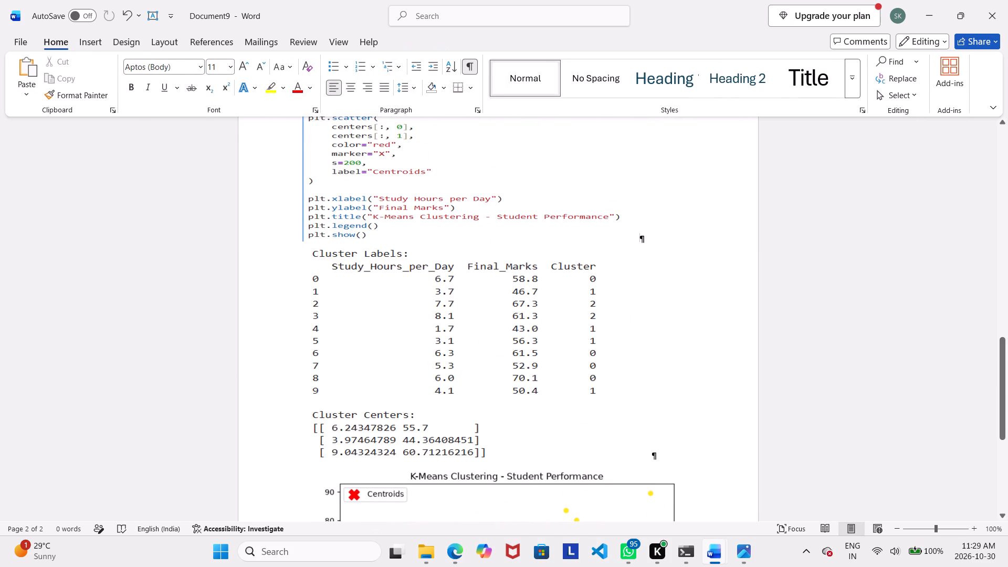
key(Return)
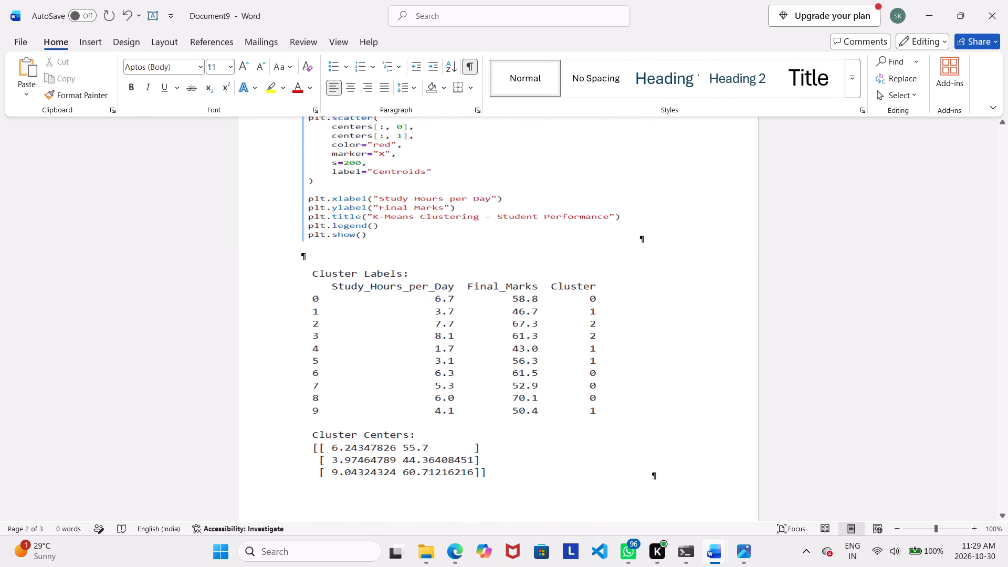
click(229, 65)
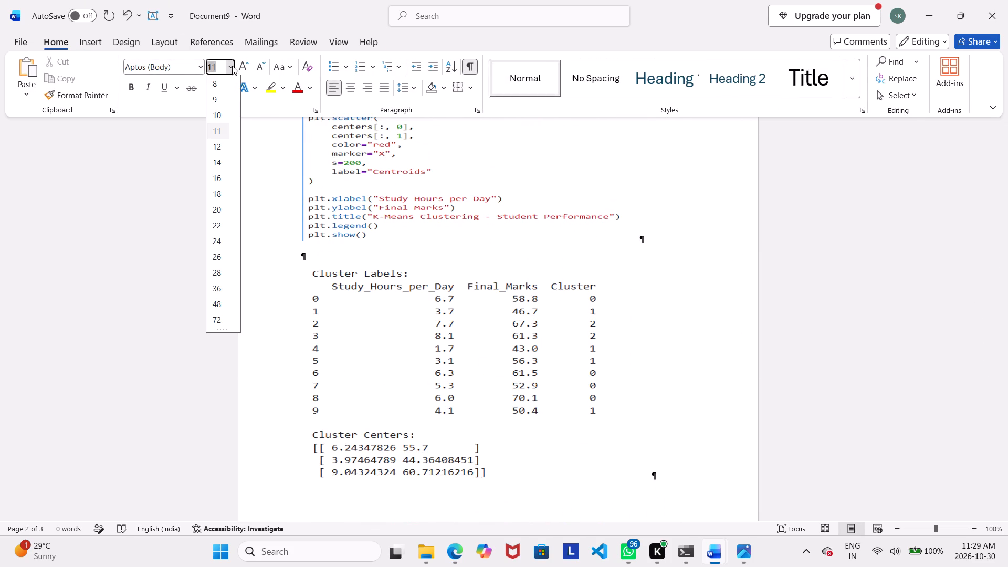
click(221, 224)
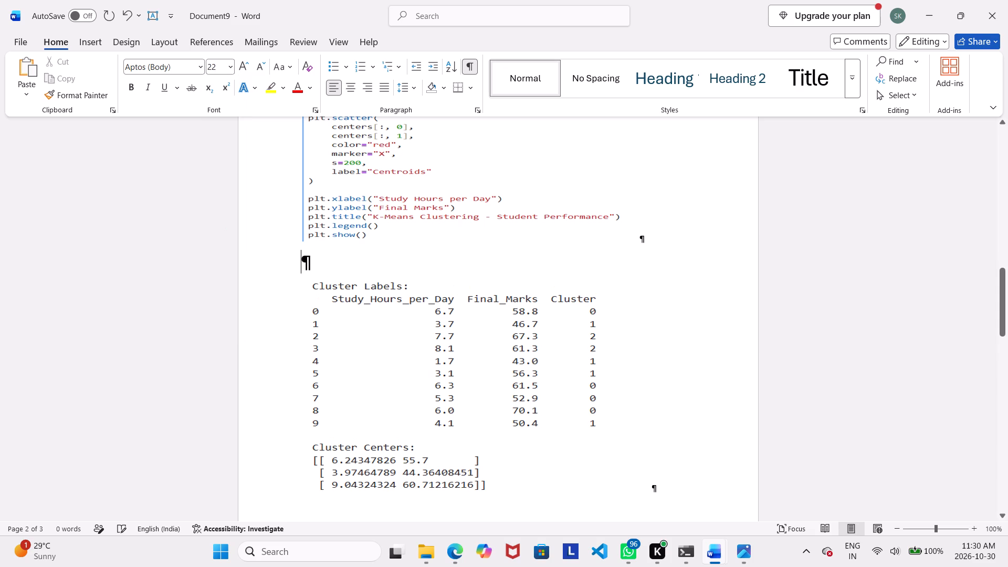
text(O/P)
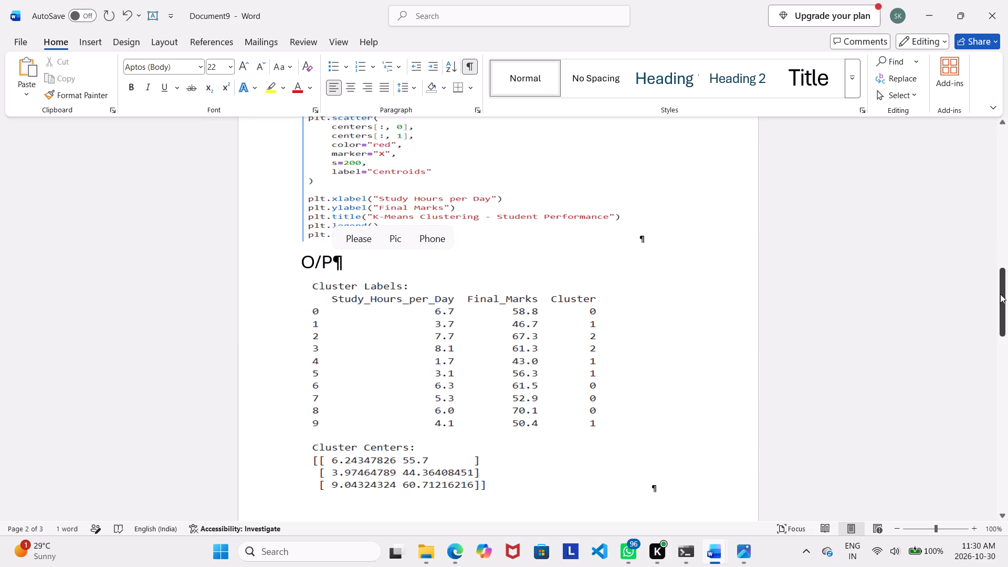
Reduce the cluster output picture's height further so the scatter plot fits below it on the second page.
drag(1000, 294, 992, 333)
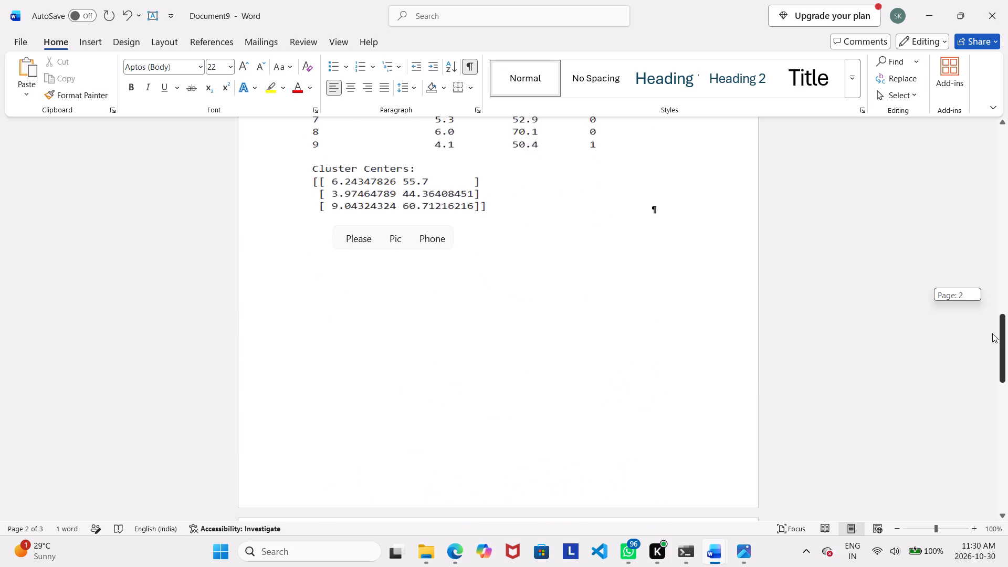
drag(992, 333, 986, 299)
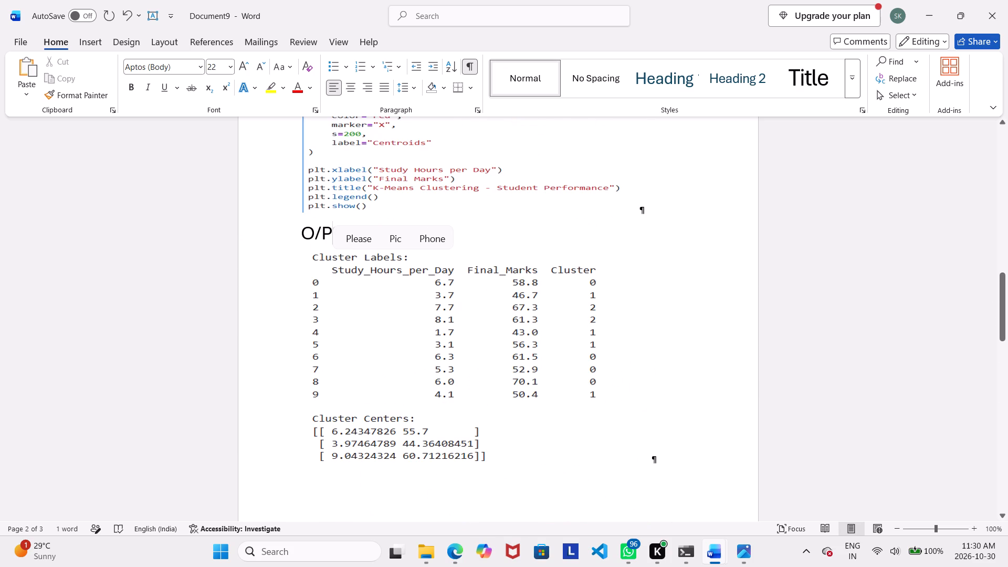
click(491, 309)
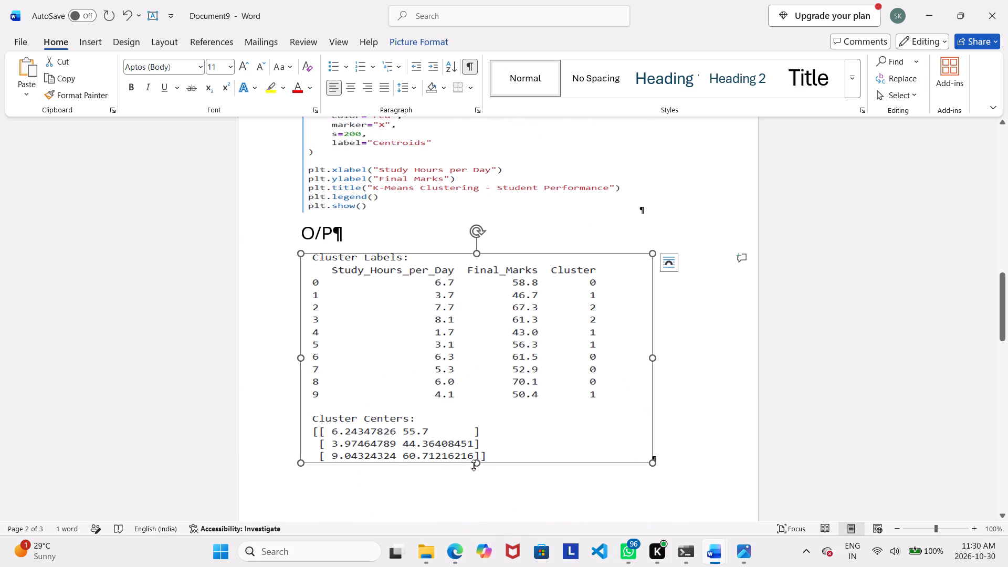
drag(478, 465, 479, 444)
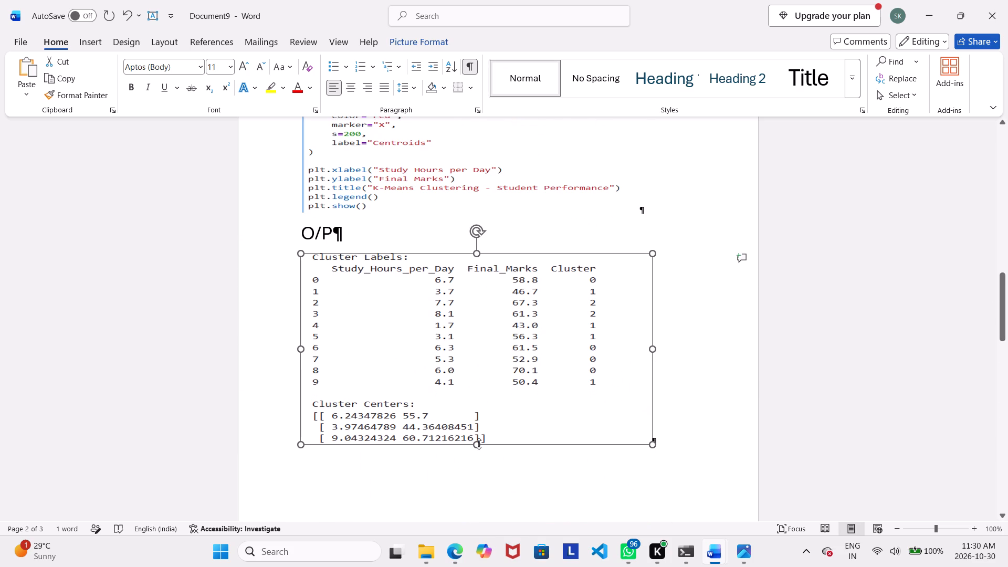
drag(479, 444, 476, 437)
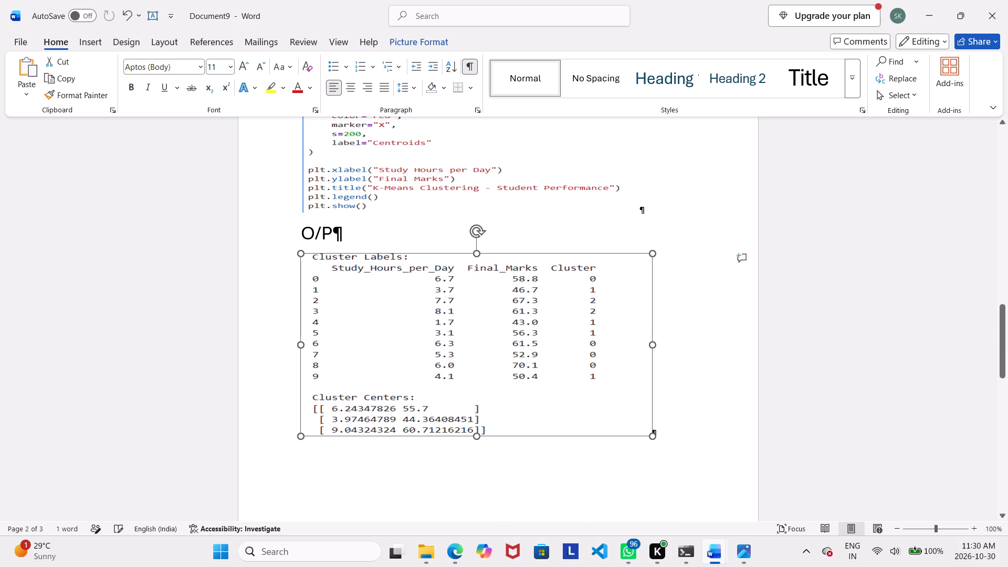
drag(476, 437, 474, 435)
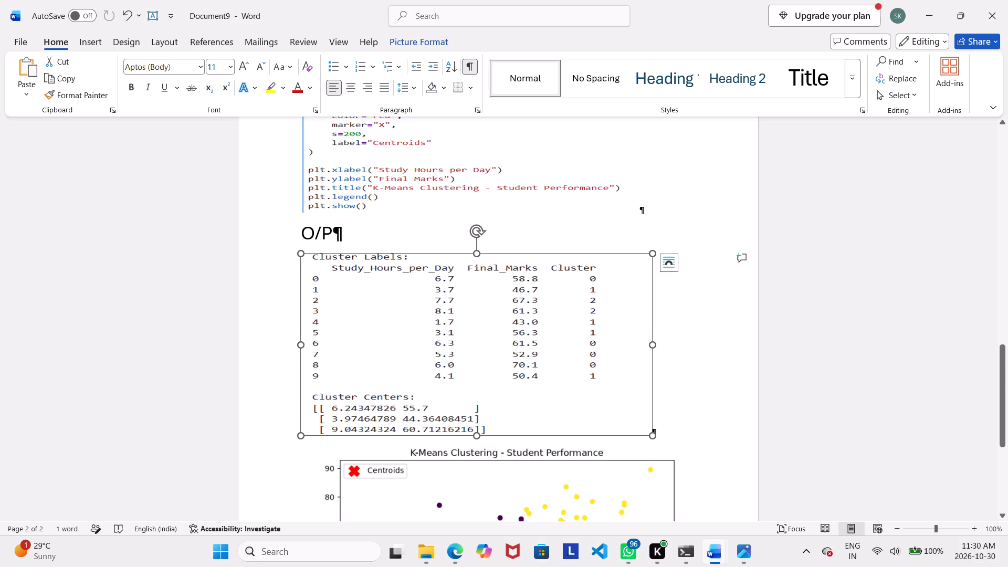
Save the document as ex9 in the Downloads folder.
key(ctrl+s)
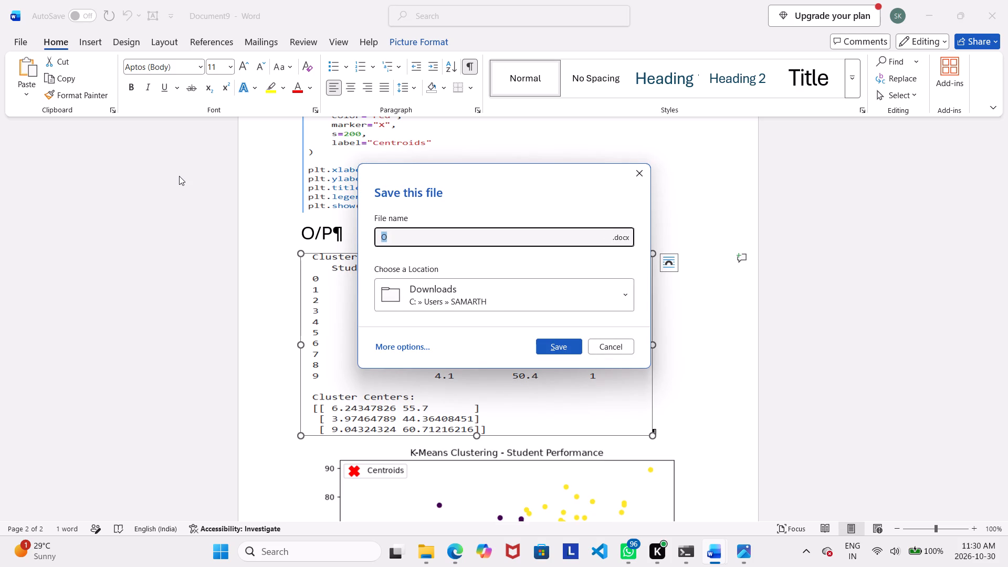
key(BackSpace)
text(ex)
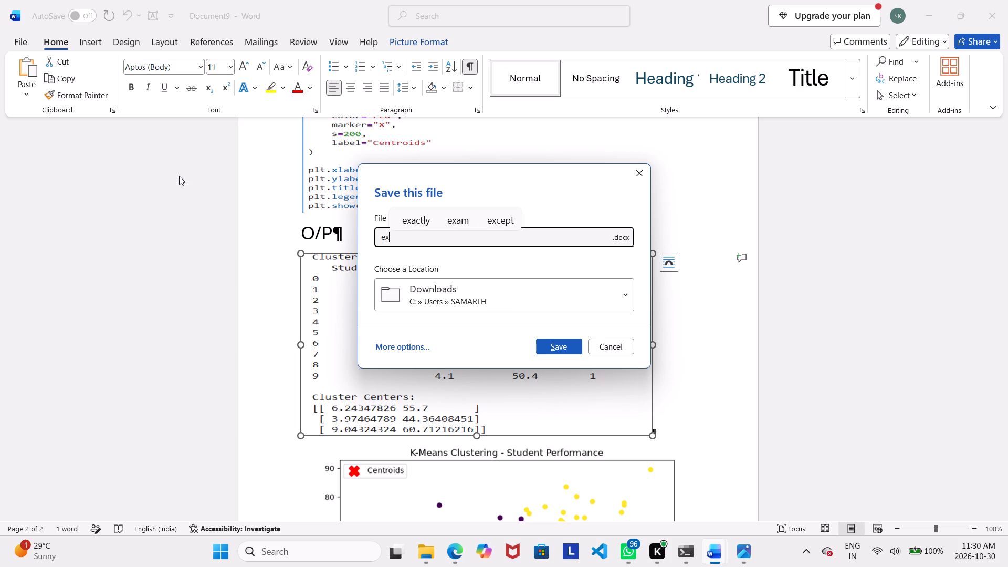
key(9)
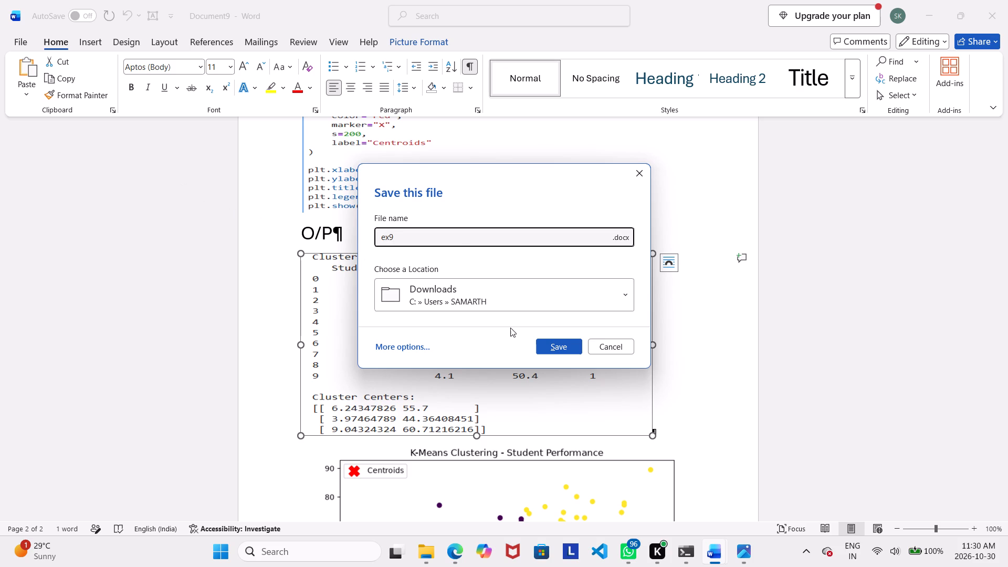
click(551, 348)
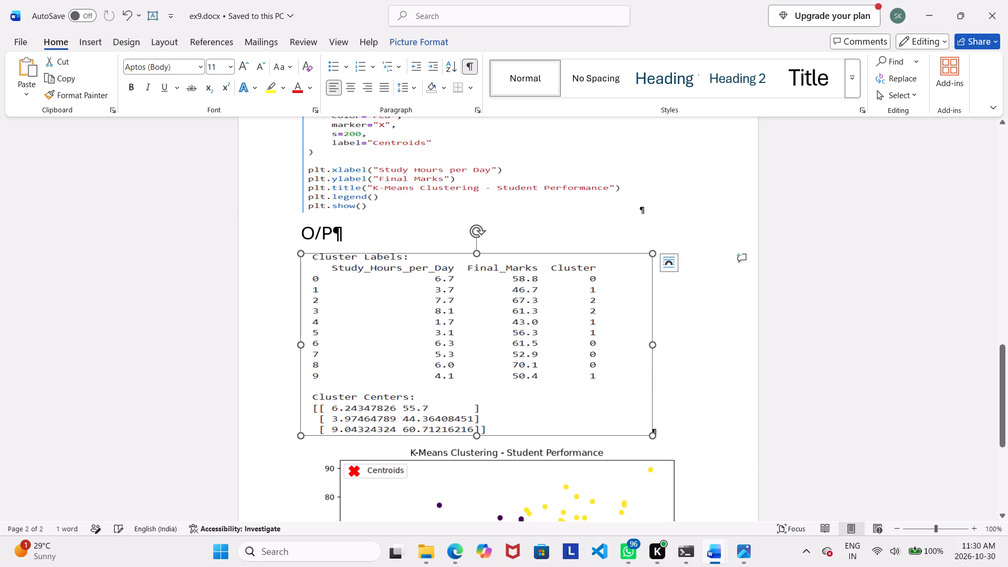
Review the layout of the code and output pictures across both pages of the saved document.
drag(1001, 382, 1003, 393)
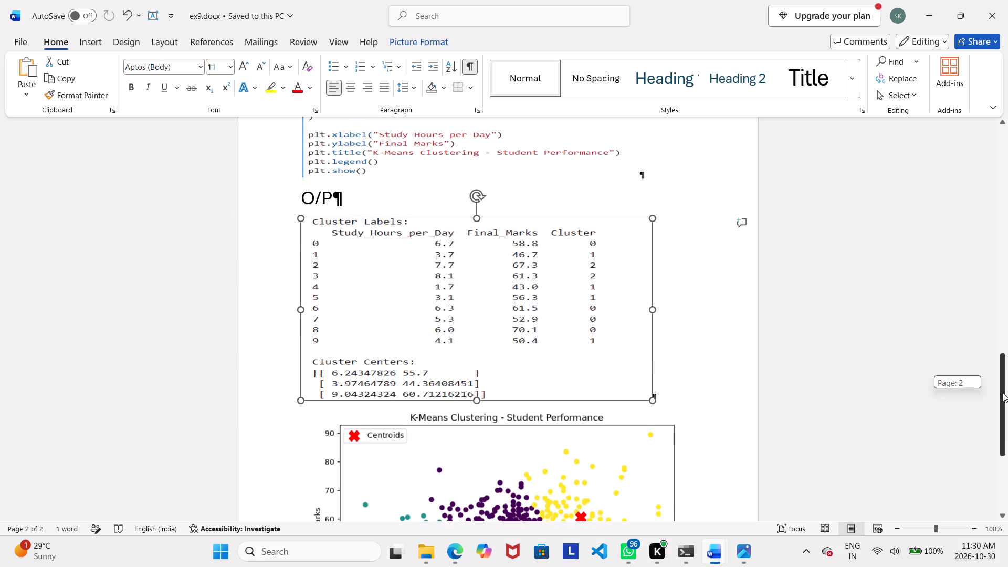
drag(1003, 393, 1004, 419)
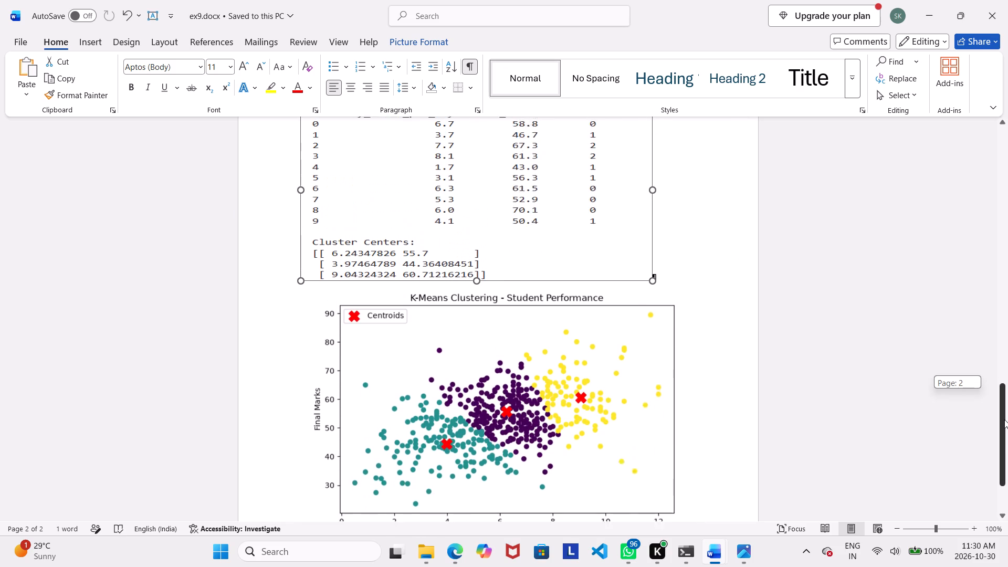
drag(1004, 419, 999, 394)
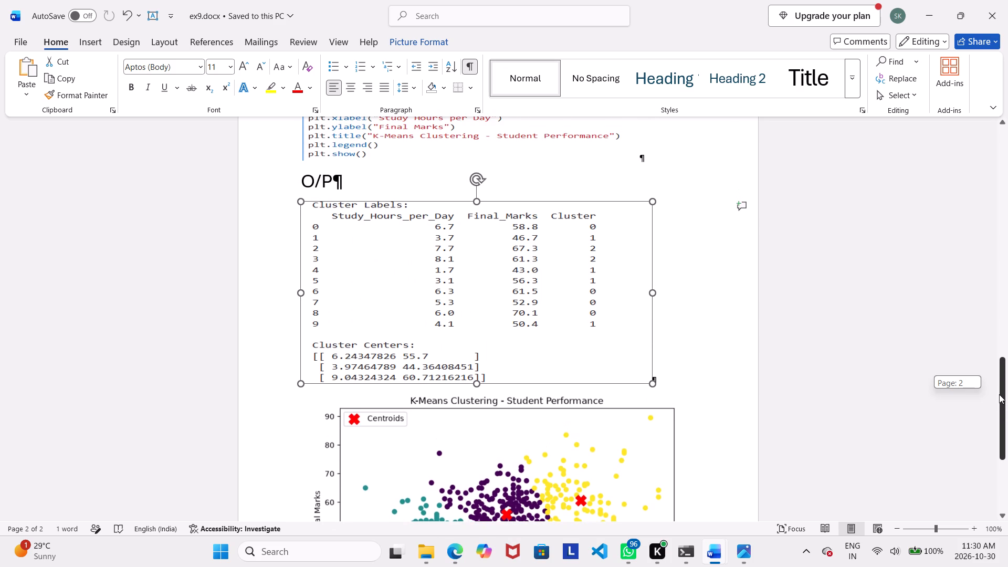
drag(999, 394, 1001, 350)
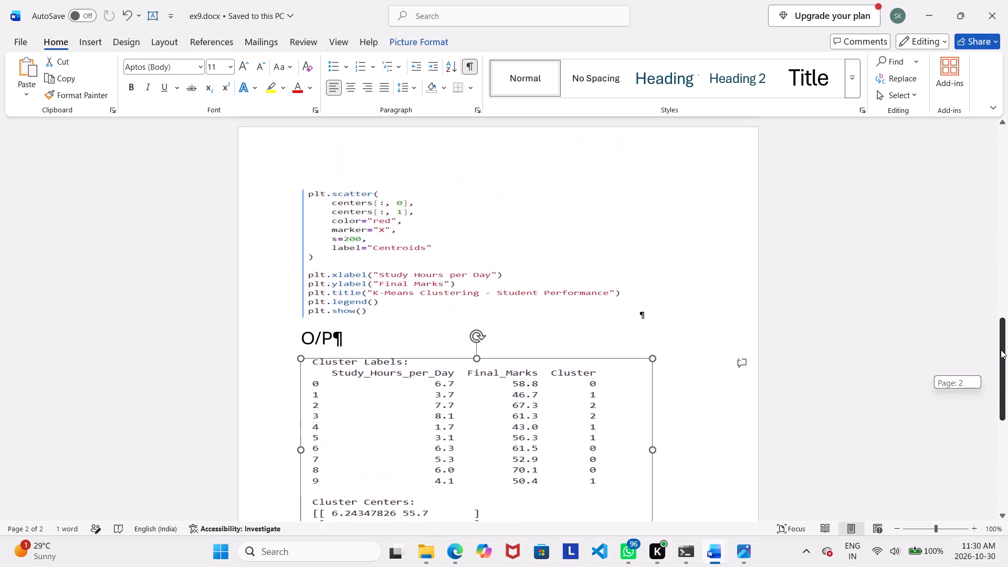
drag(1001, 350, 992, 159)
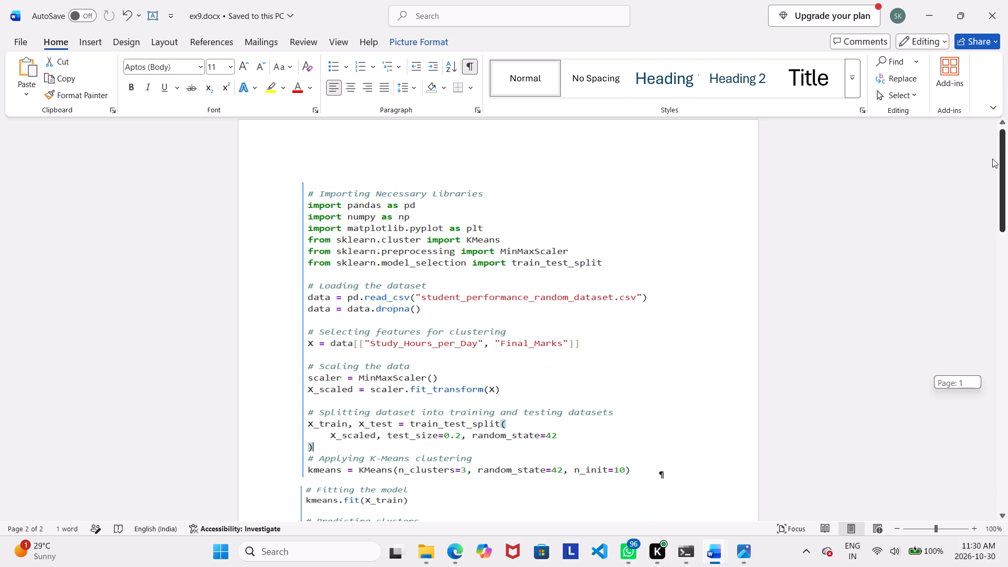
drag(992, 159, 993, 217)
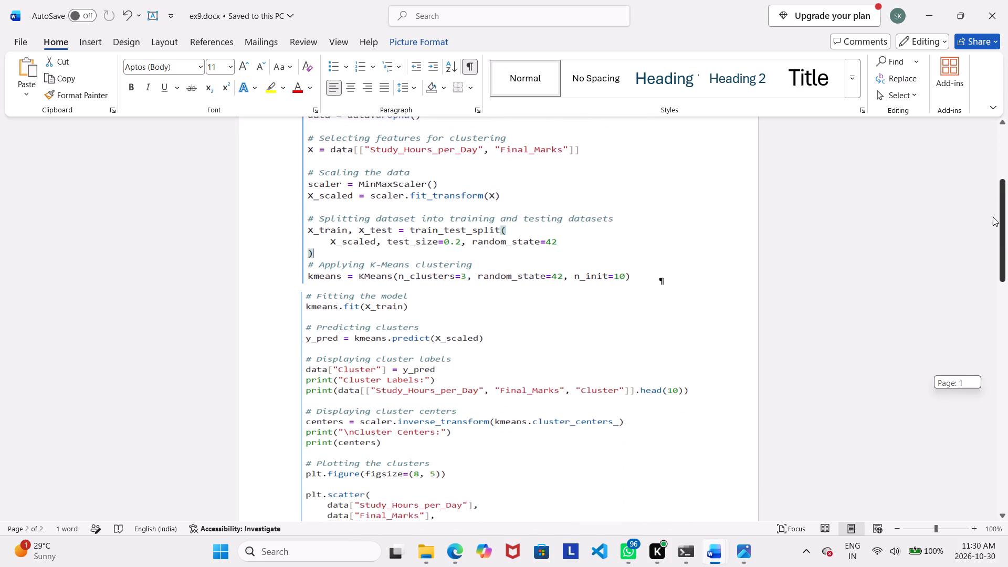
drag(993, 217, 993, 233)
Minimize the ex9 document, the Jupyter notebook's browser window and the other open Word documents, including ex7.
click(925, 12)
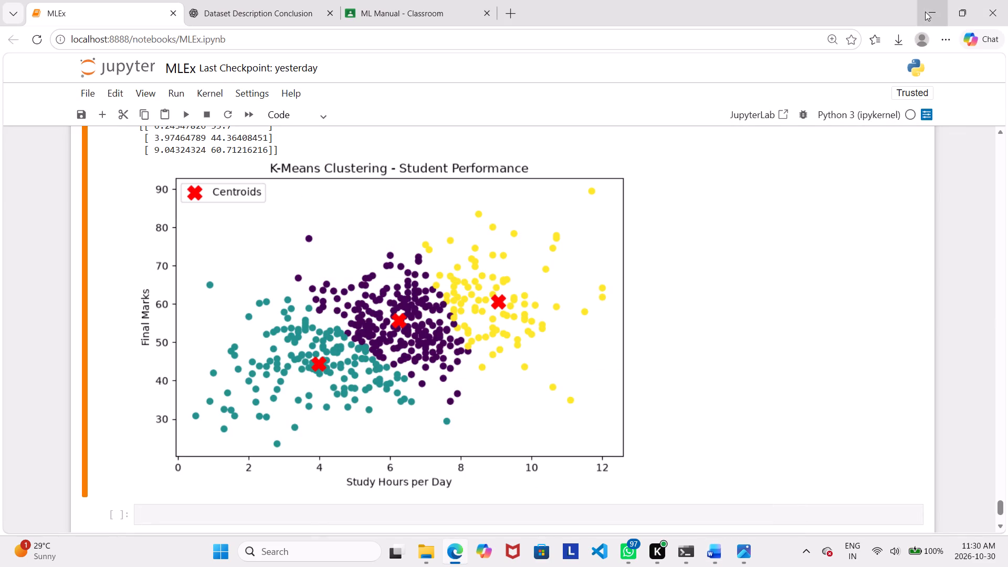
click(925, 12)
click(925, 12)
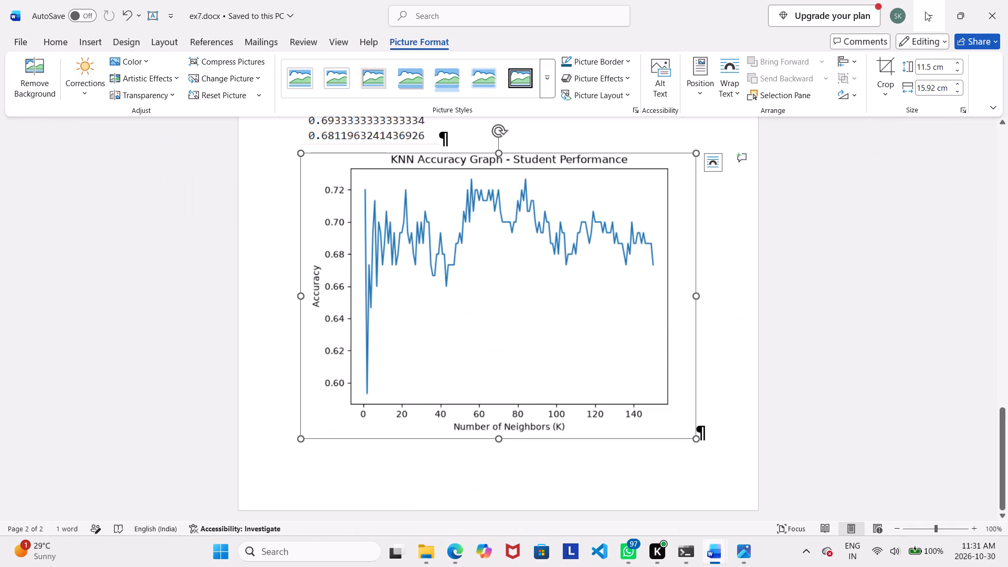
click(925, 12)
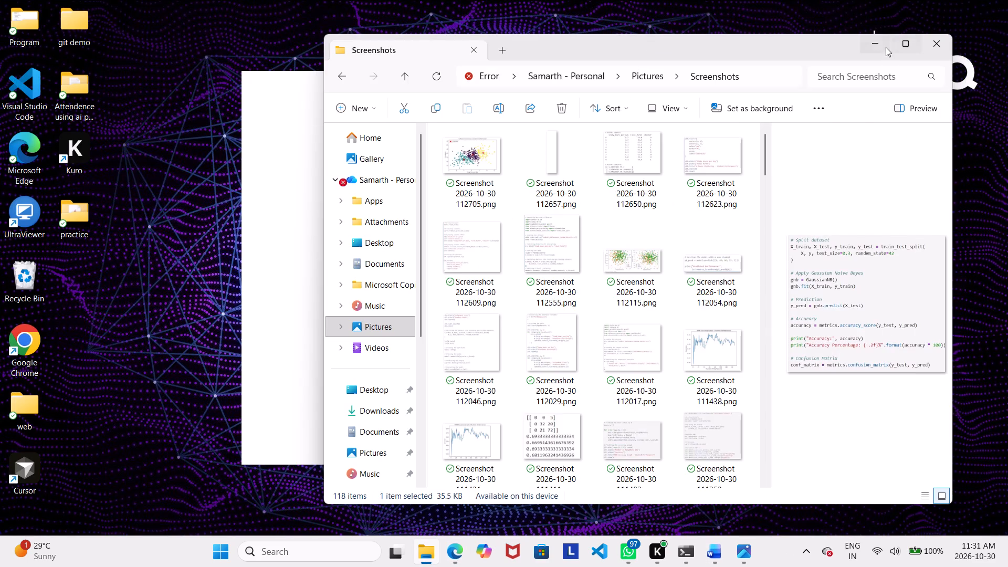
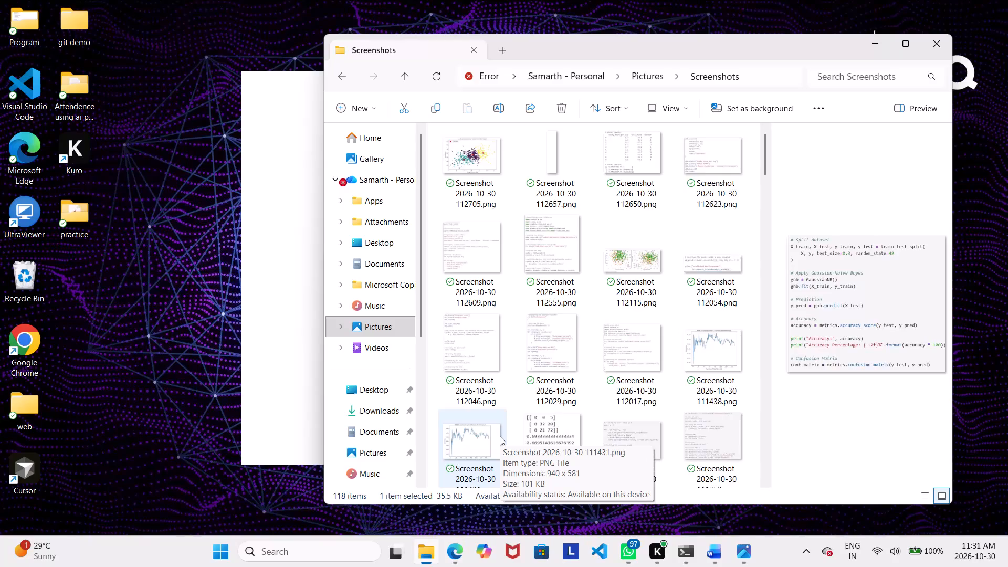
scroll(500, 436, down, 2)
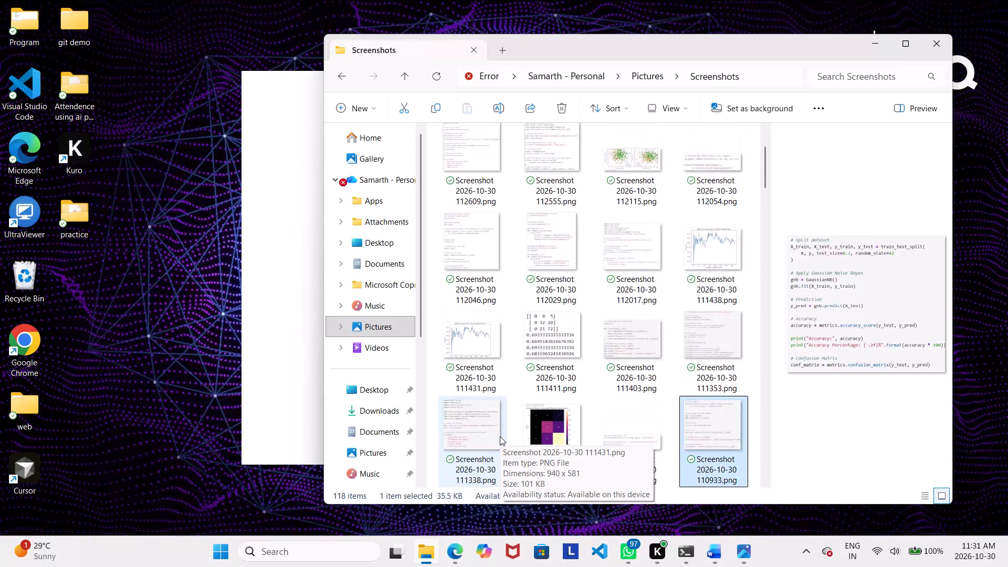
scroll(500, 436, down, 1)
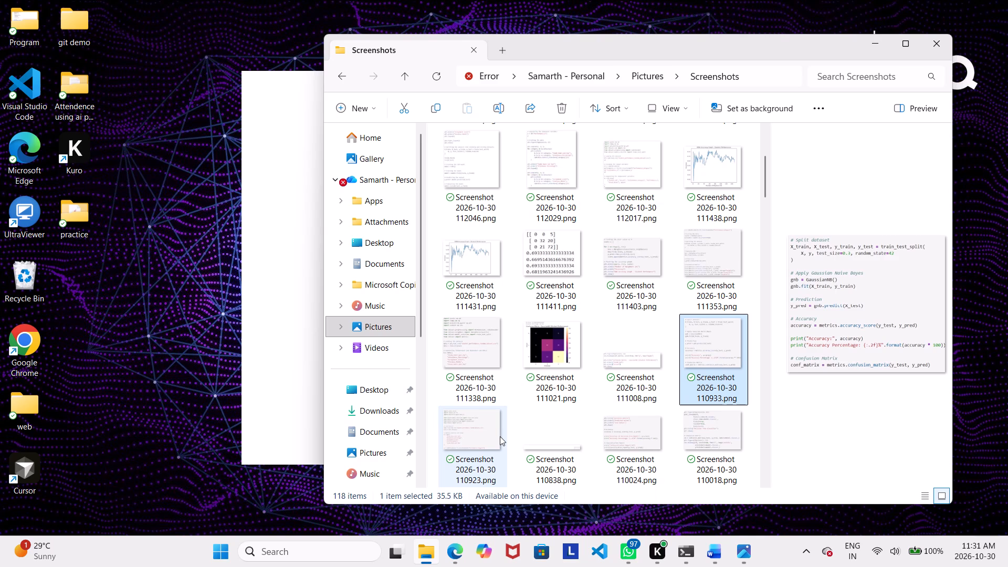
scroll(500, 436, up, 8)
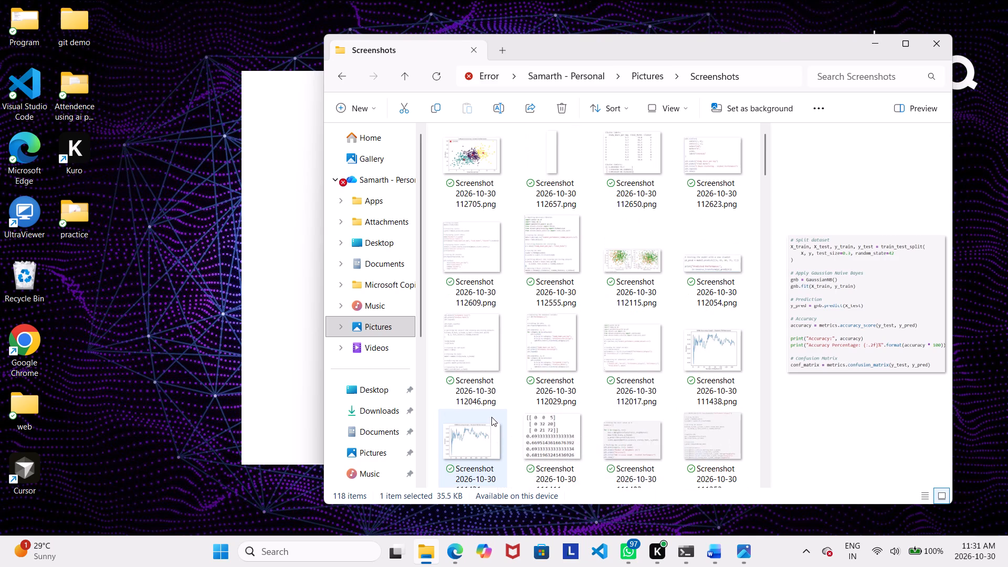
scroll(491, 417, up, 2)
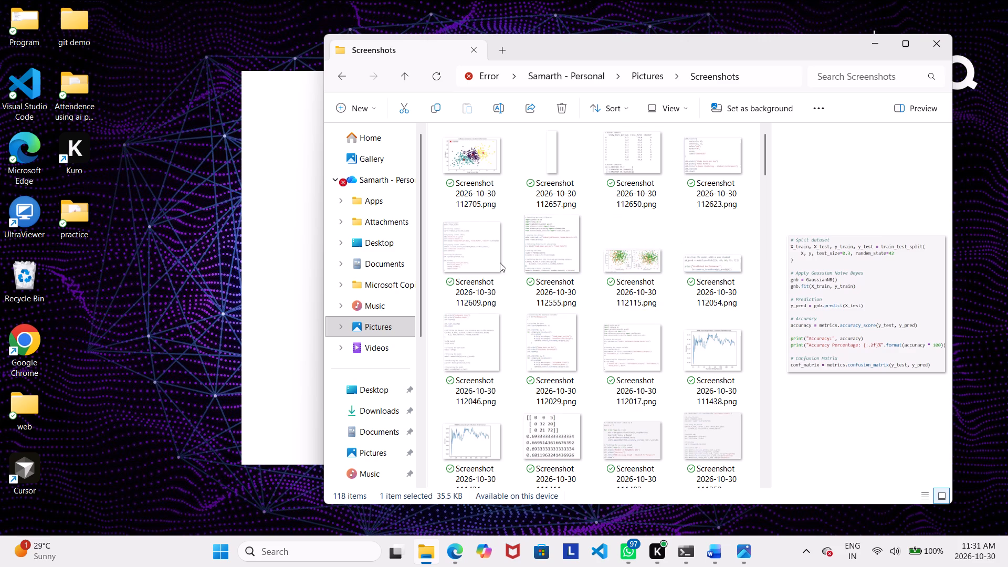
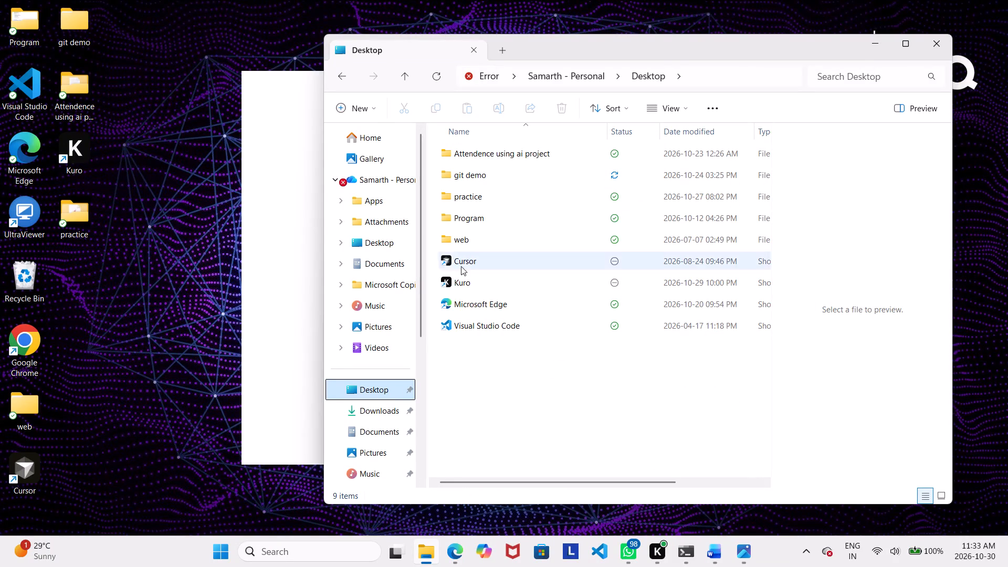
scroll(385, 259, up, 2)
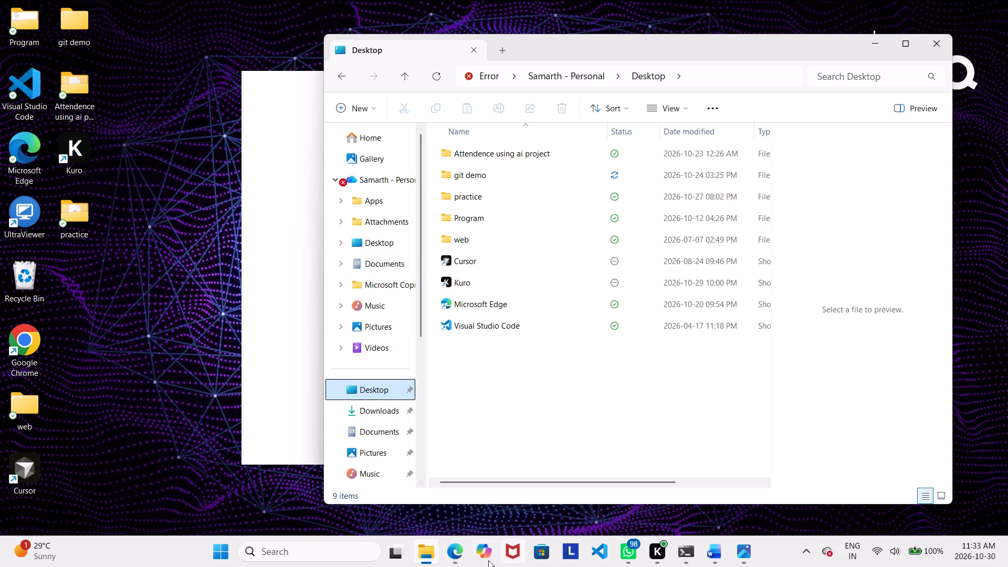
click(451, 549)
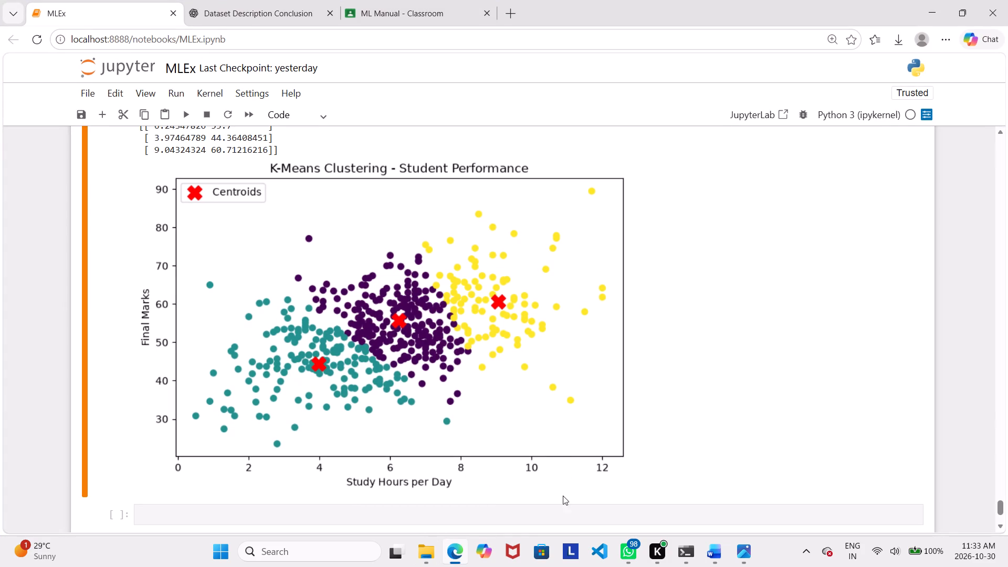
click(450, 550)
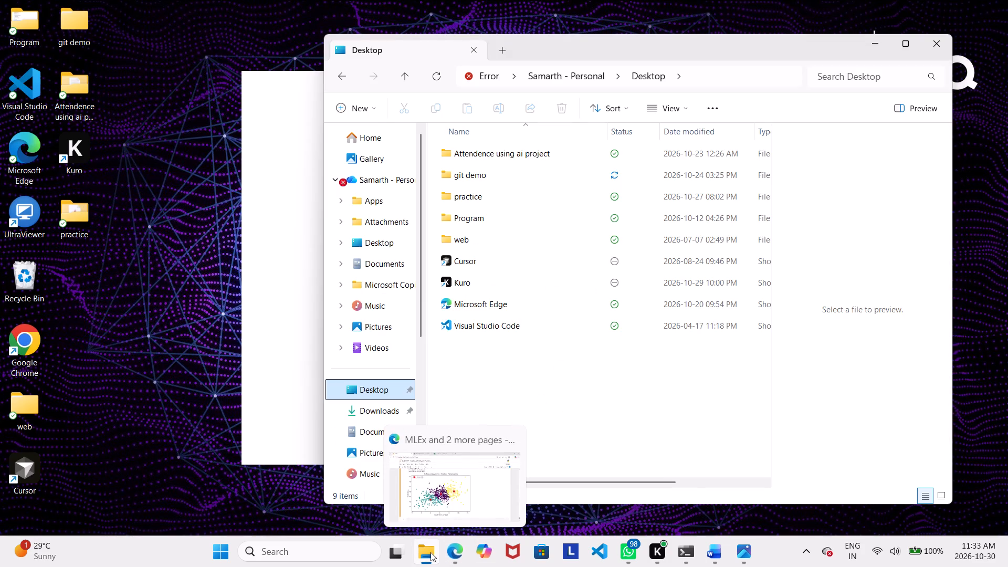